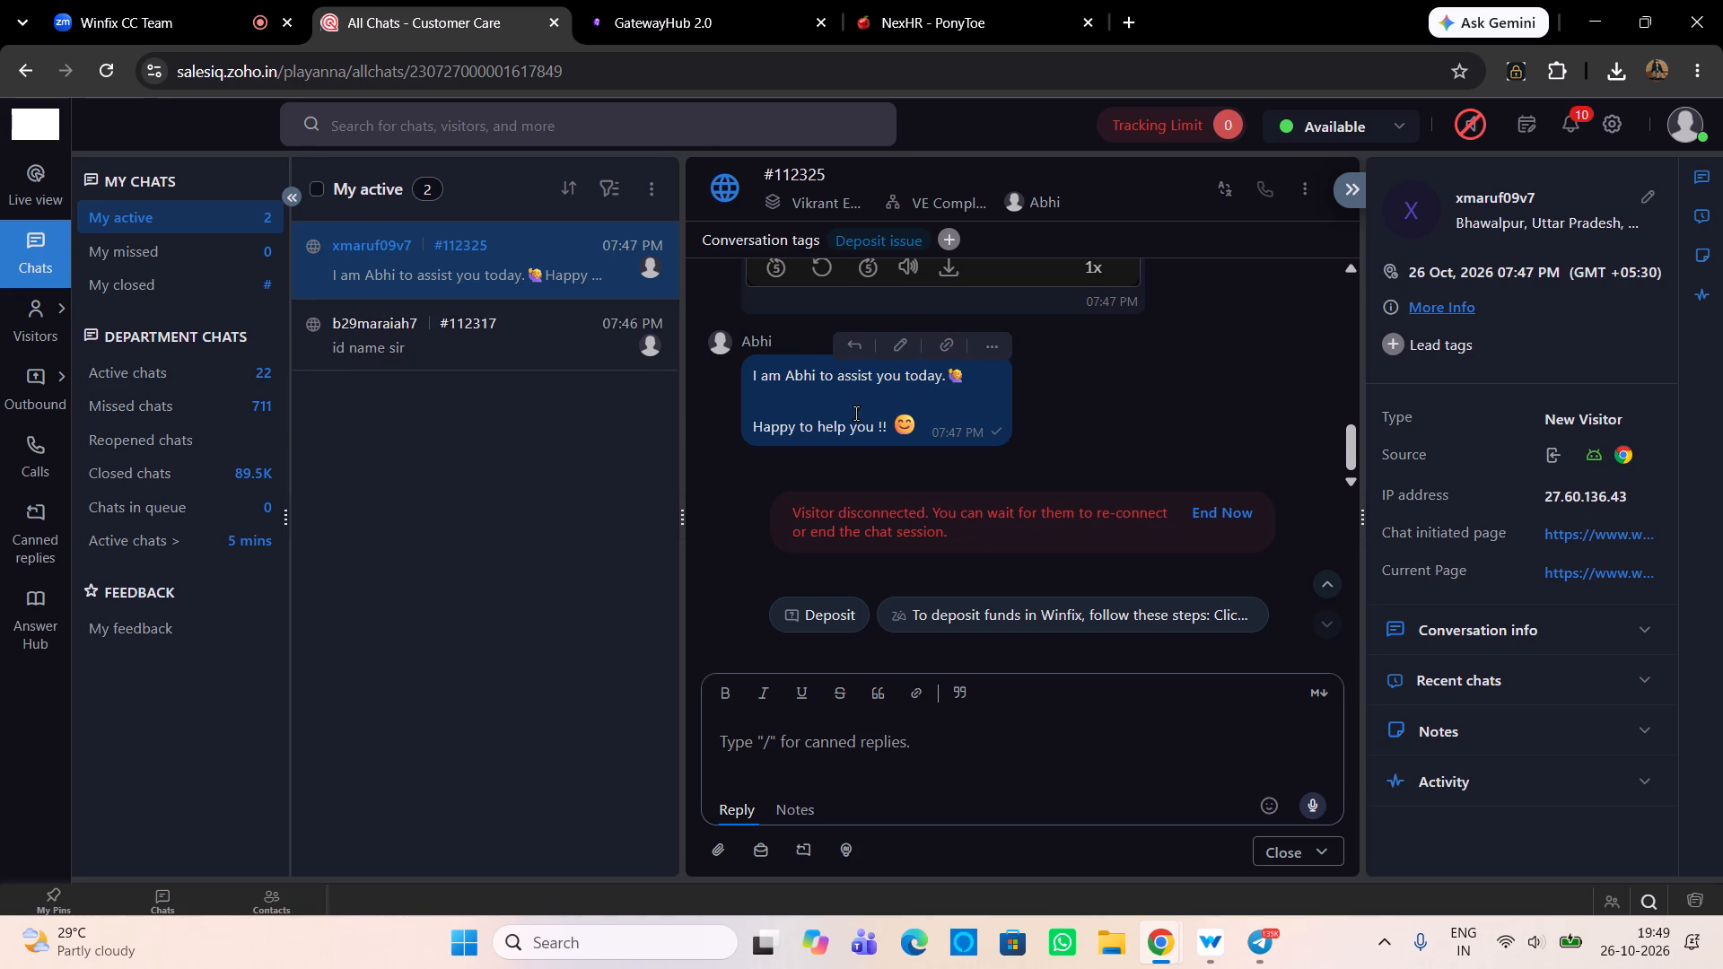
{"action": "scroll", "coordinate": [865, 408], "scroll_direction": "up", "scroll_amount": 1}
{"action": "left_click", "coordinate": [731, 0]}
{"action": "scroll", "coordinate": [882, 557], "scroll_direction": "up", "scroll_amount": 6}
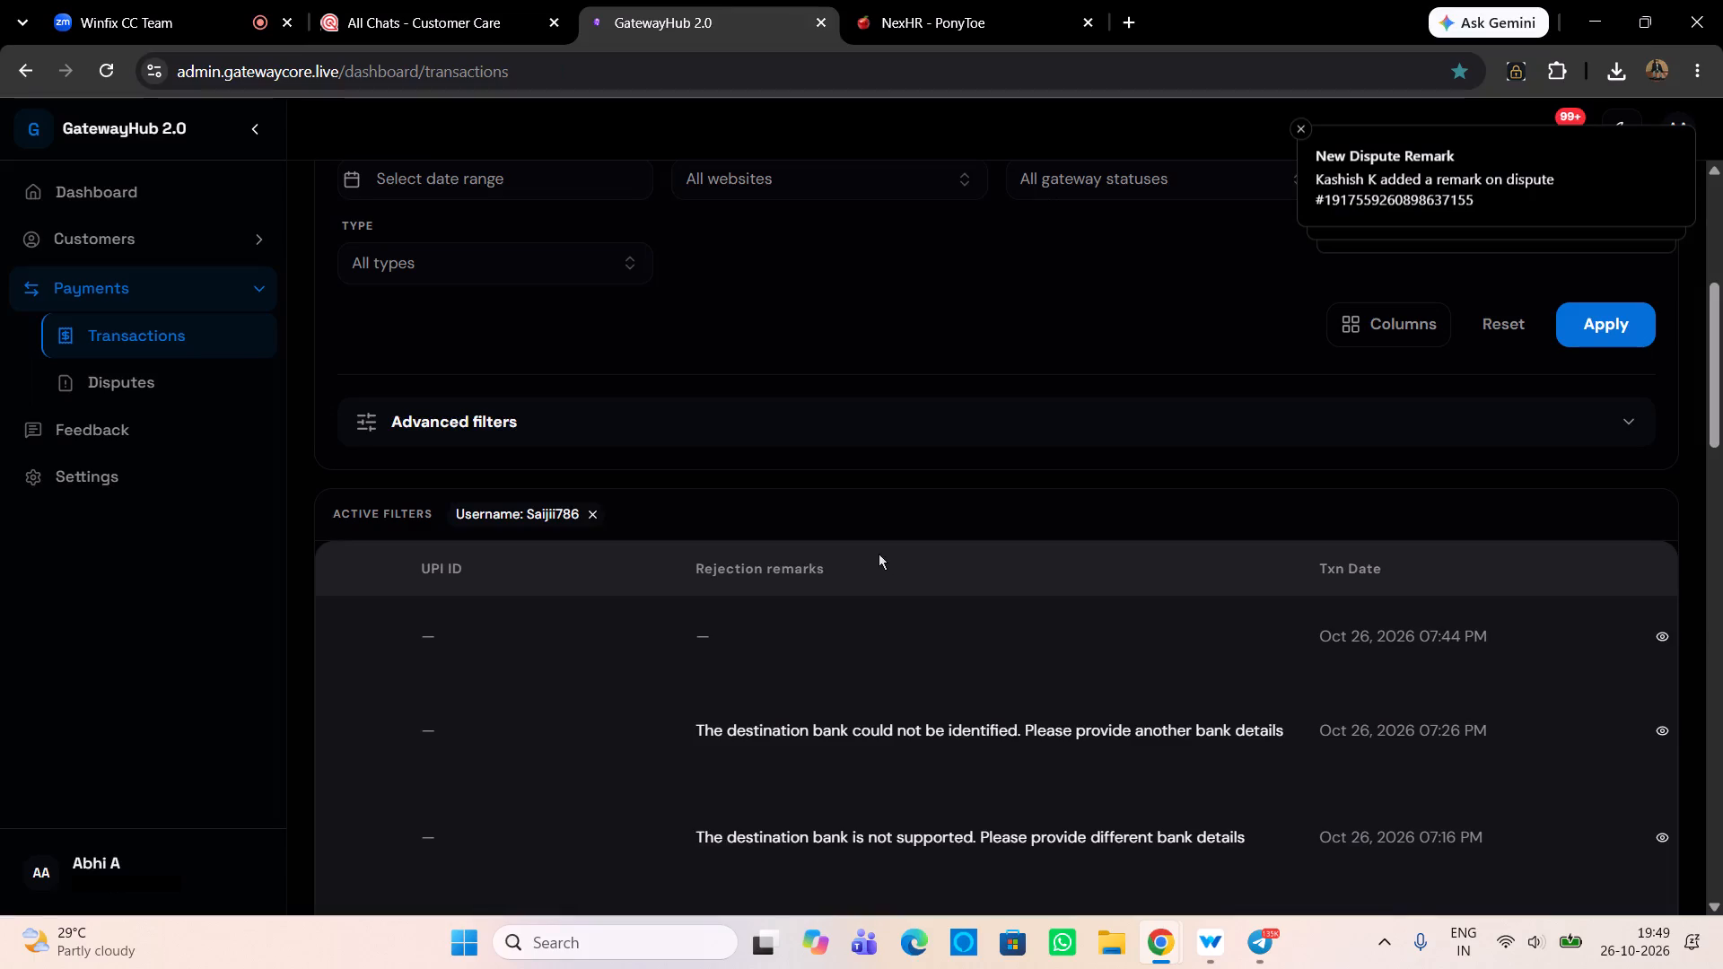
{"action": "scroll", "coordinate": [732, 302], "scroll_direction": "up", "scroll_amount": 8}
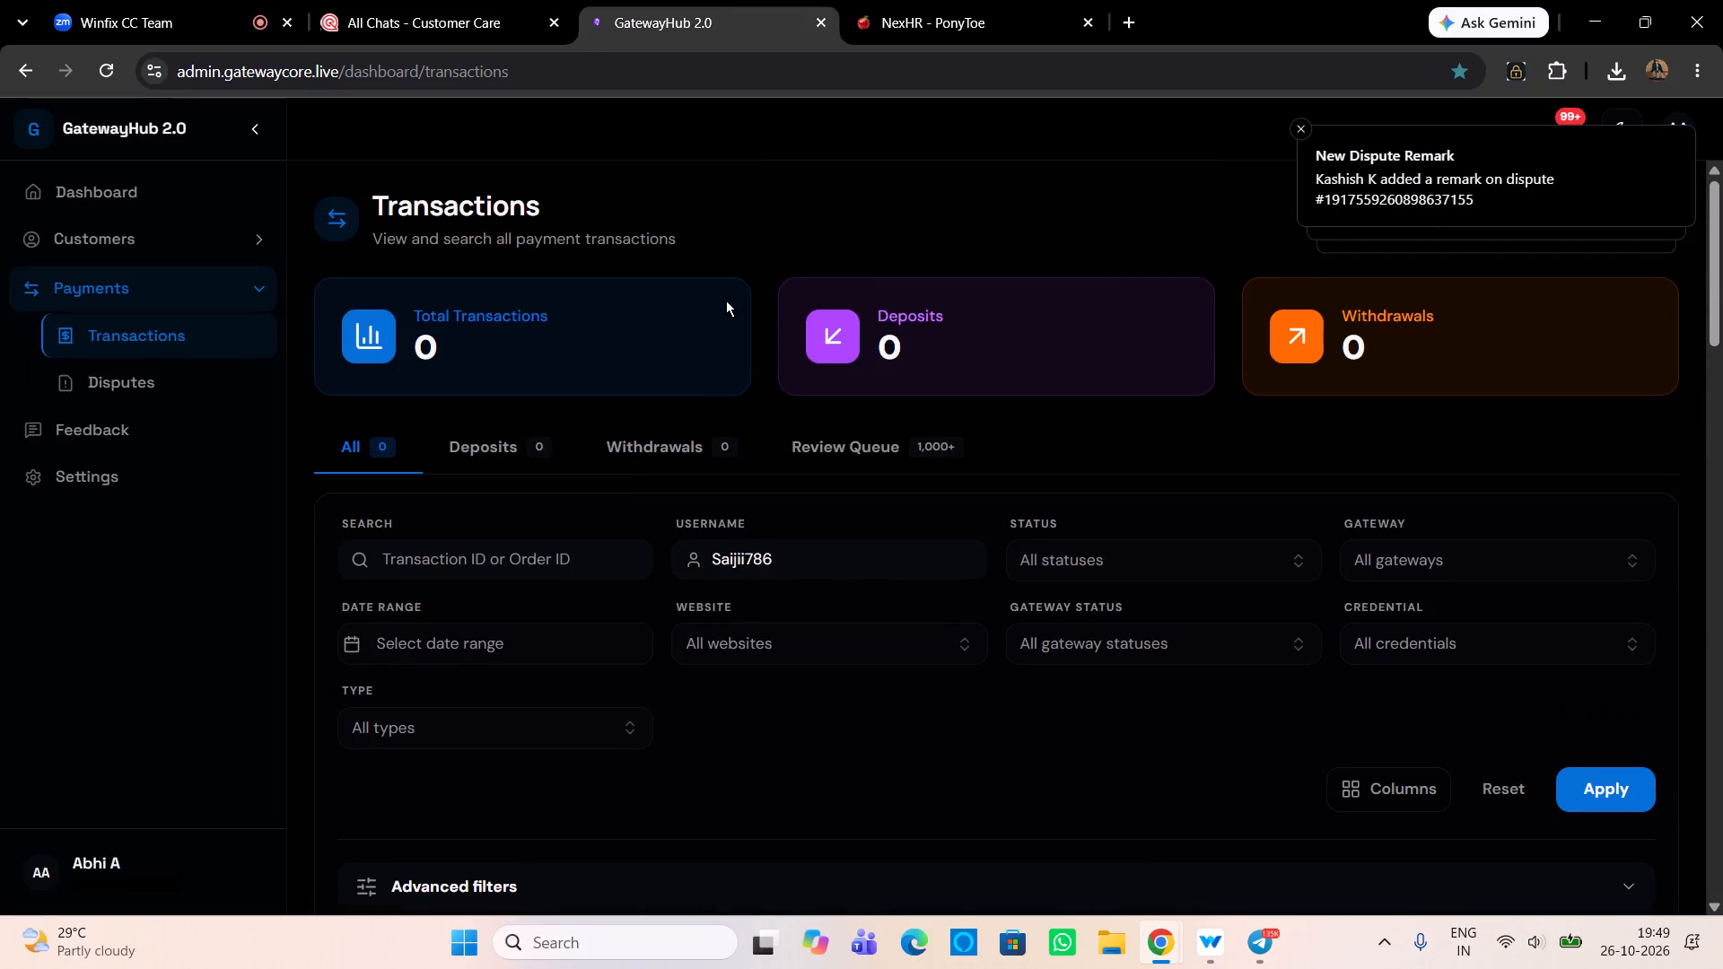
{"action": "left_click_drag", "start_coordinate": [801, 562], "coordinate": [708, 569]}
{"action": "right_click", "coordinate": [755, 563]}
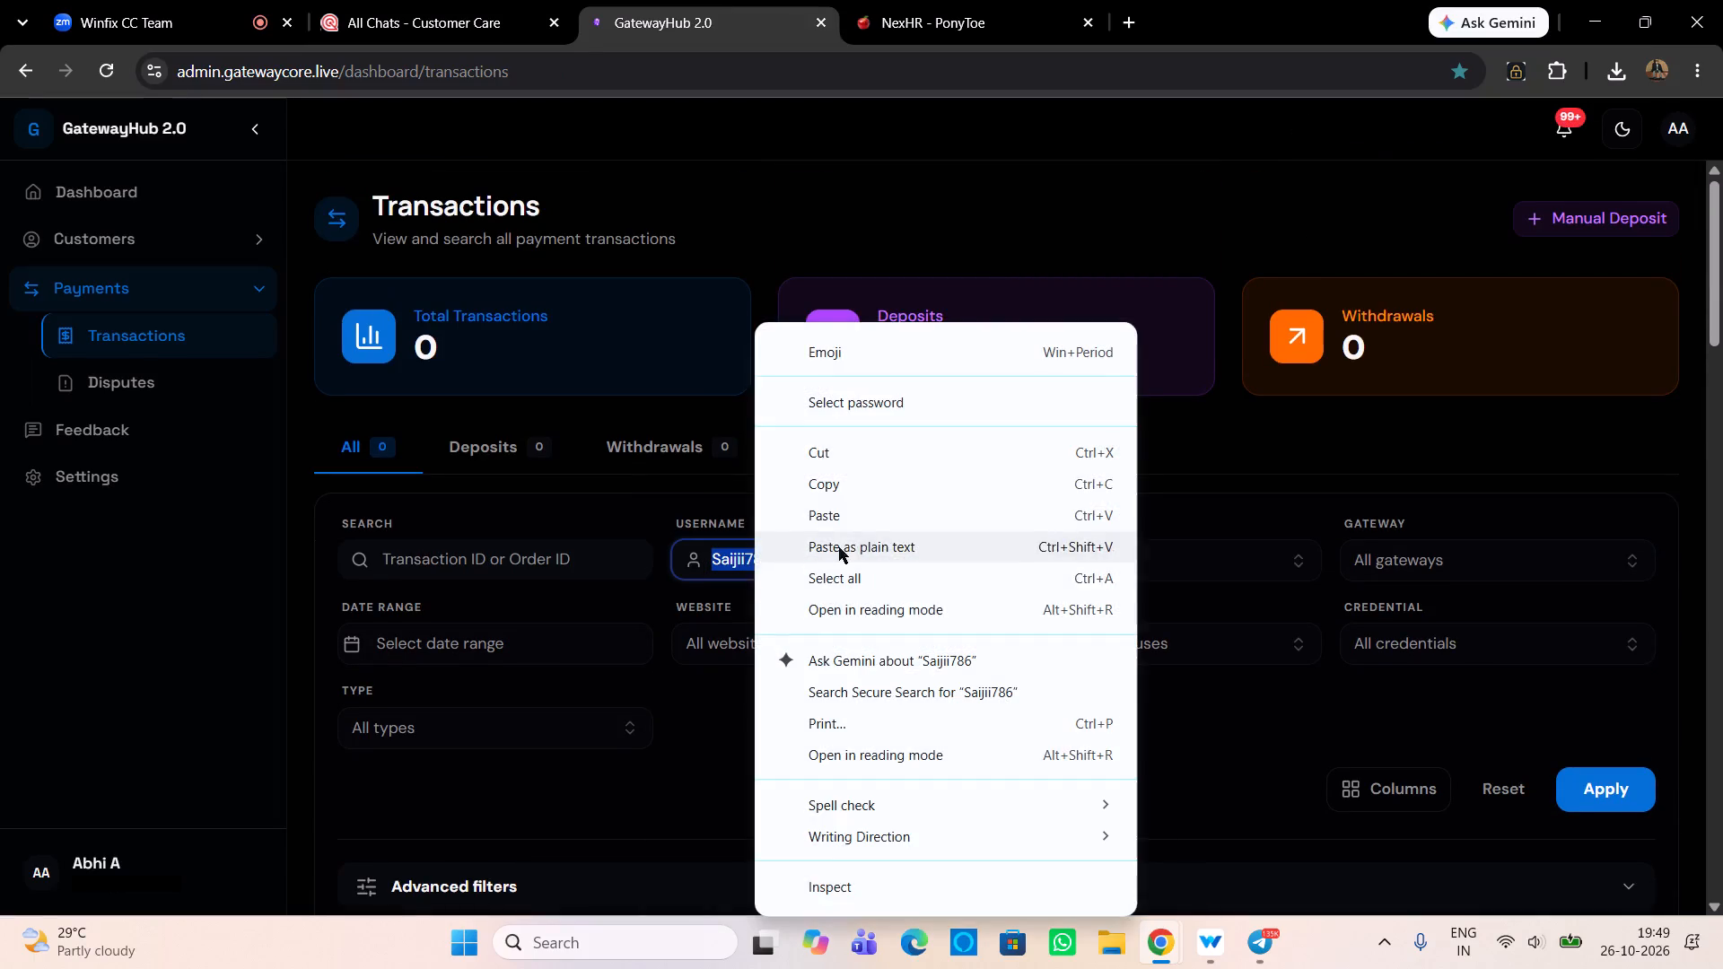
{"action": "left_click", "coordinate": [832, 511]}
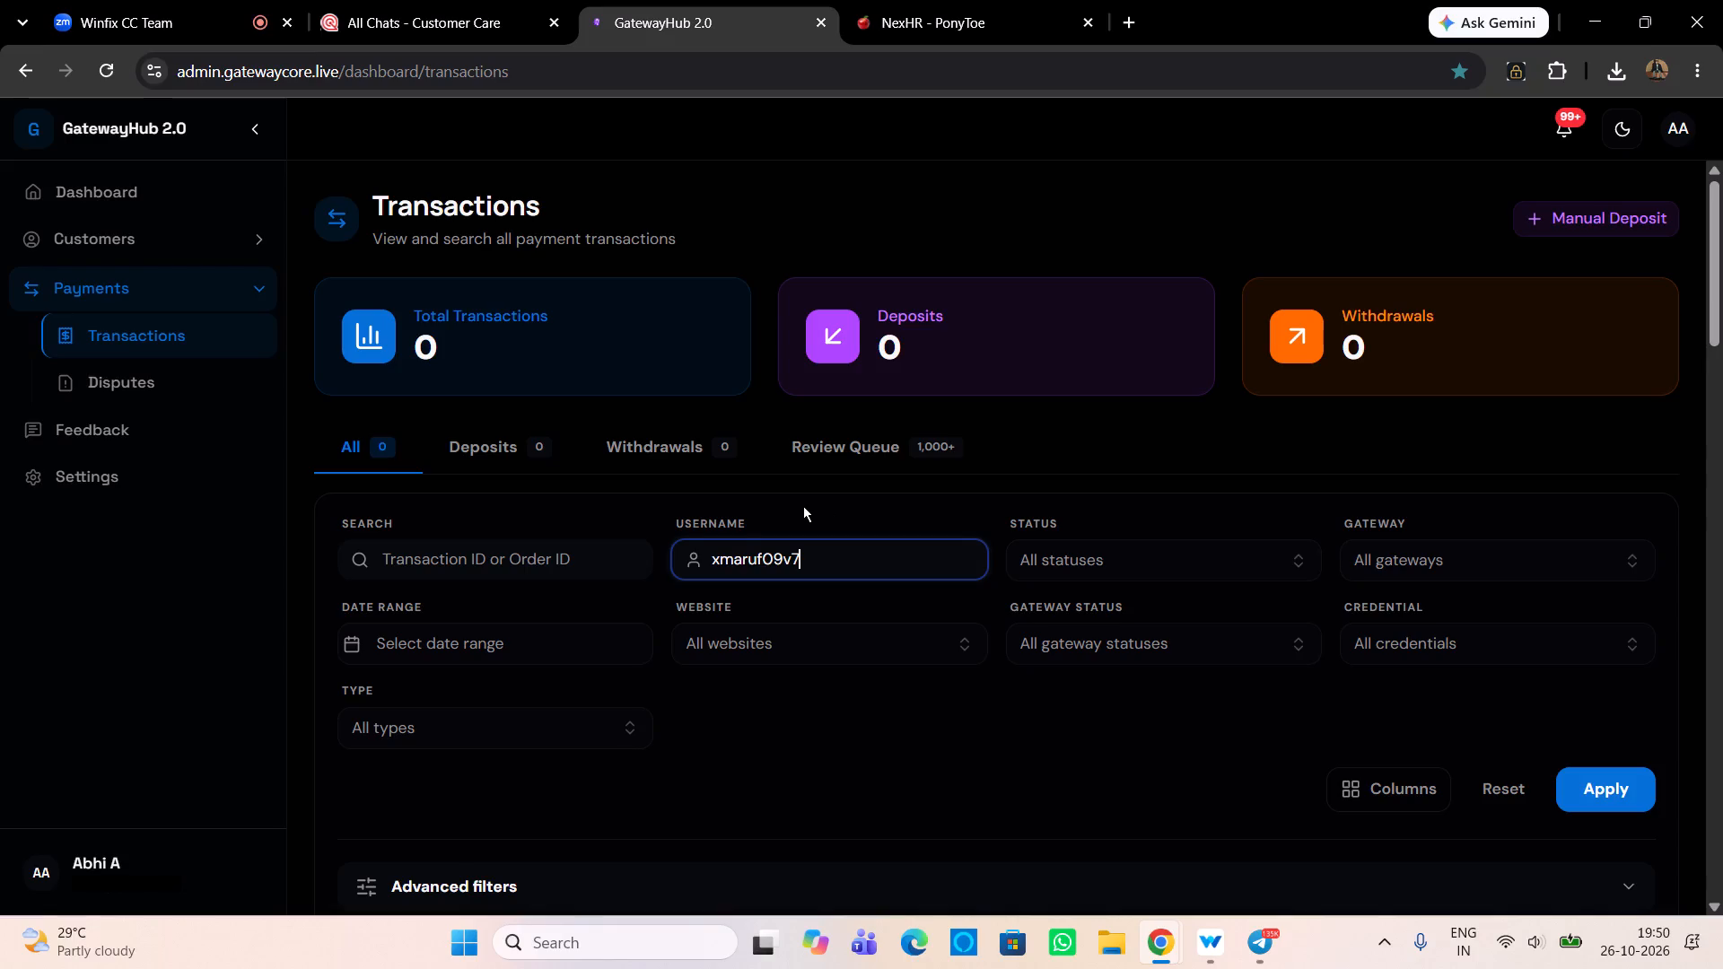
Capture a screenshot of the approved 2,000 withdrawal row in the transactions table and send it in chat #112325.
{"action": "scroll", "coordinate": [803, 506], "scroll_direction": "down", "scroll_amount": 3}
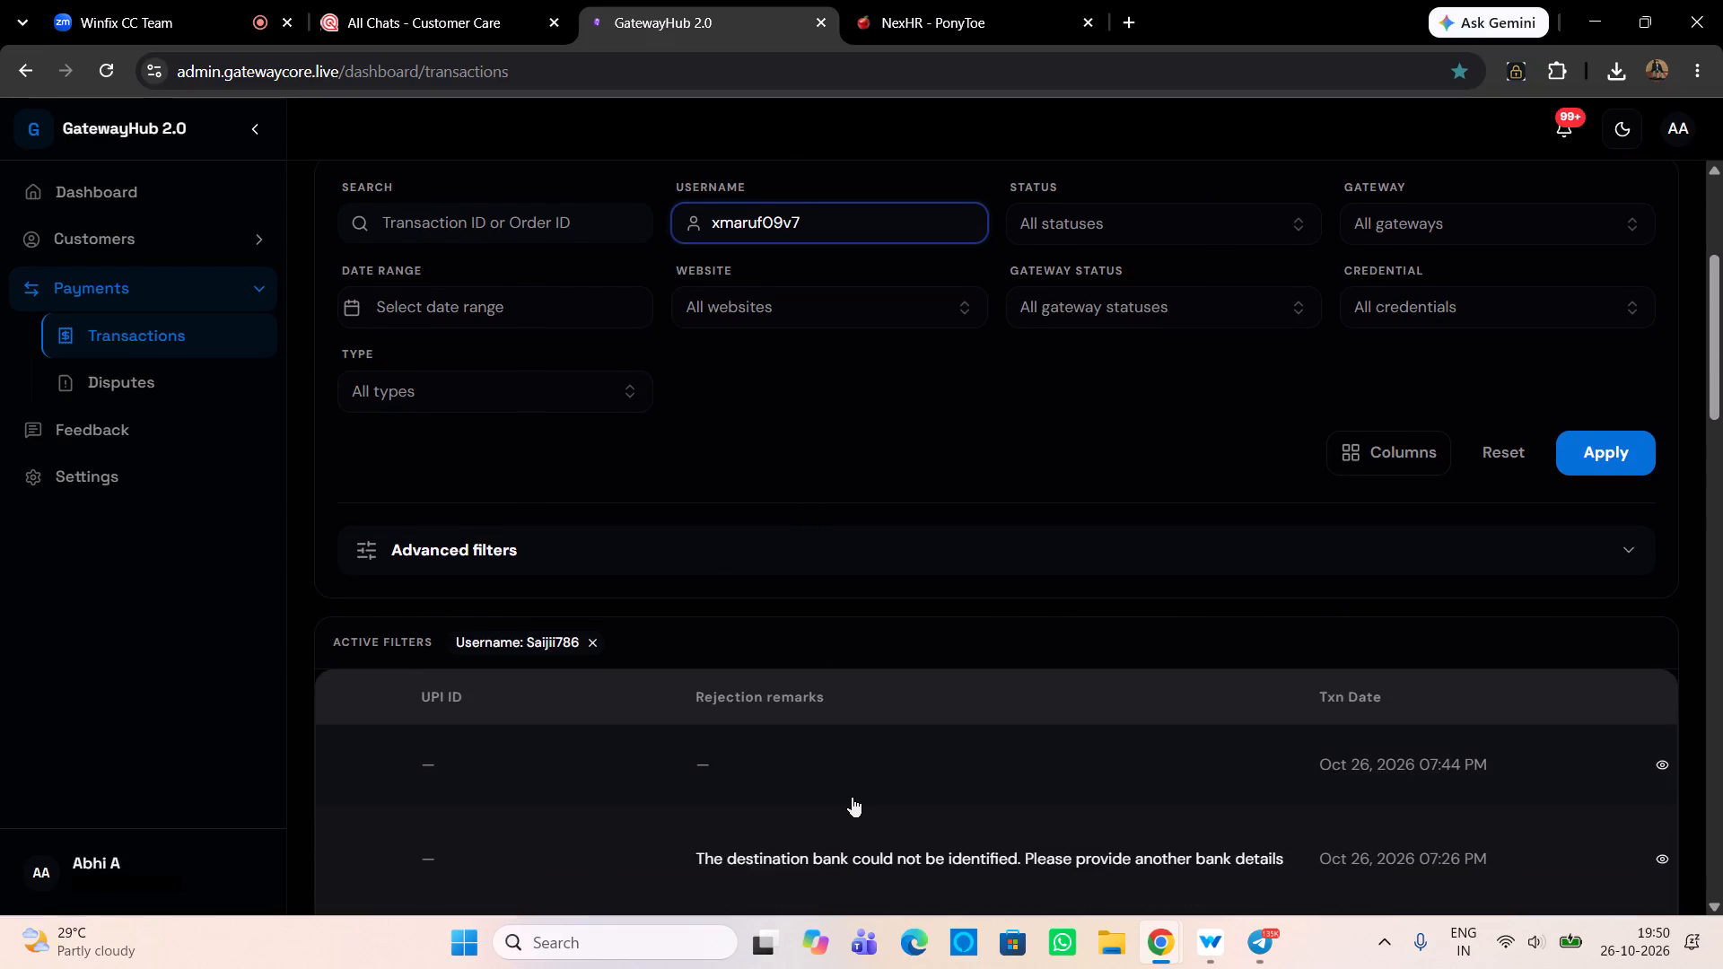
{"action": "scroll", "coordinate": [851, 796], "scroll_direction": "right", "scroll_amount": 16}
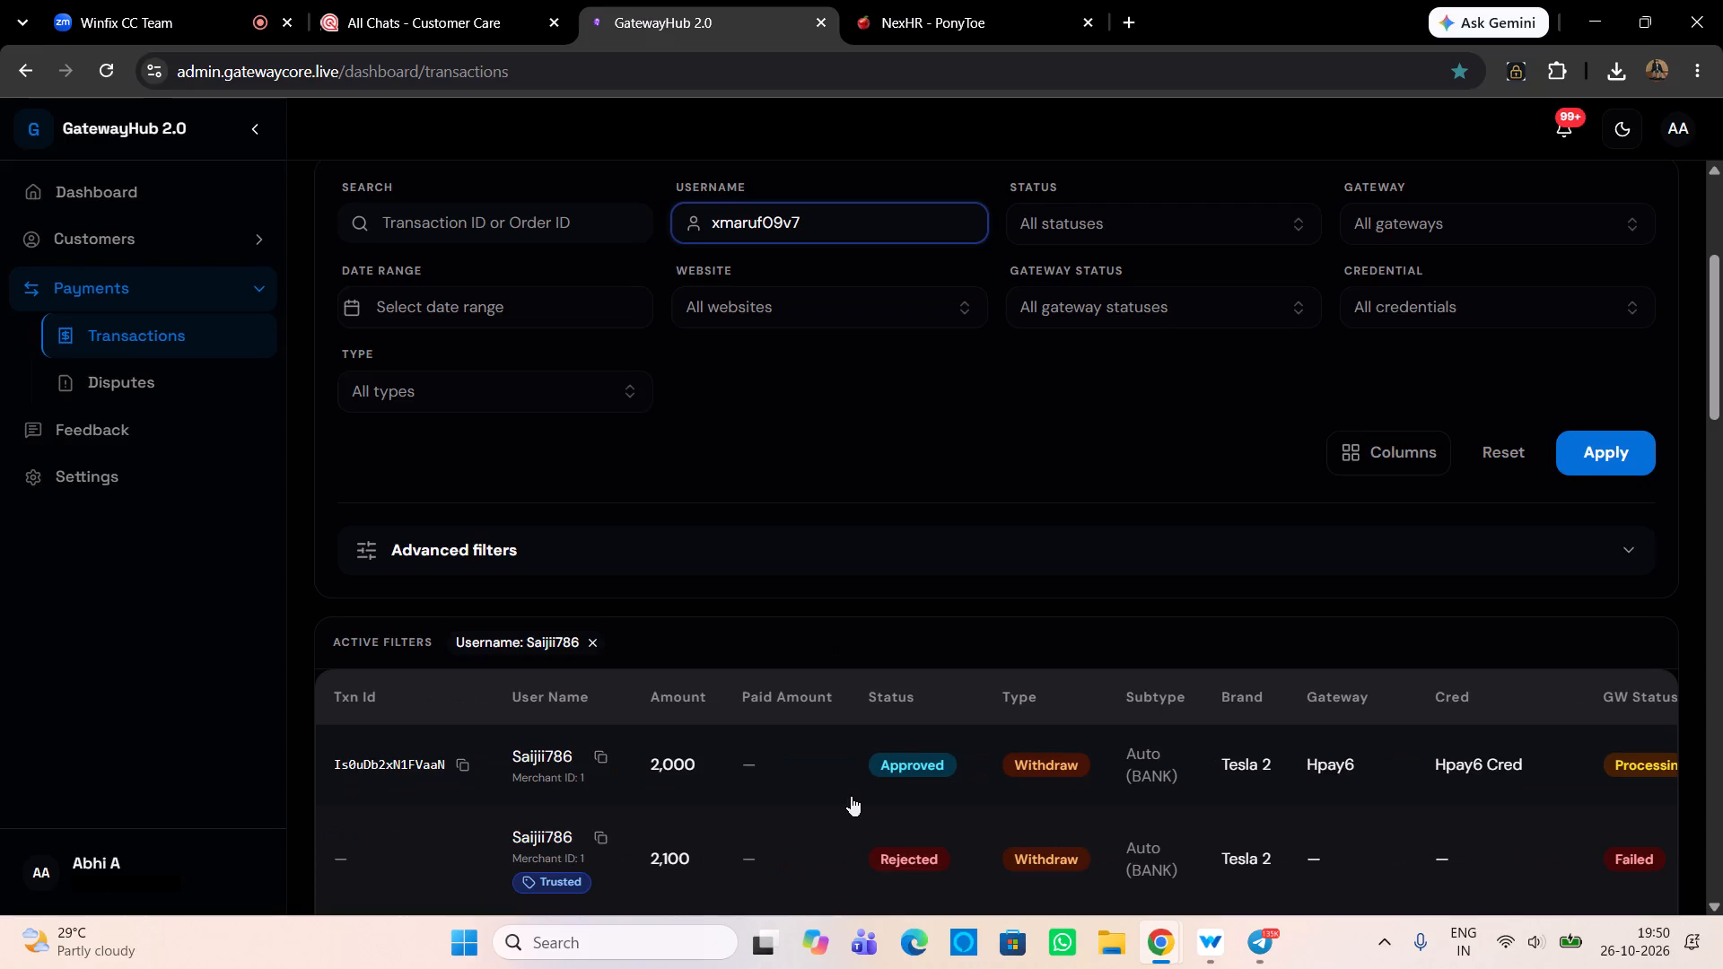
{"action": "key", "text": "shift+super+s"}
{"action": "left_click_drag", "start_coordinate": [319, 726], "coordinate": [367, 833]}
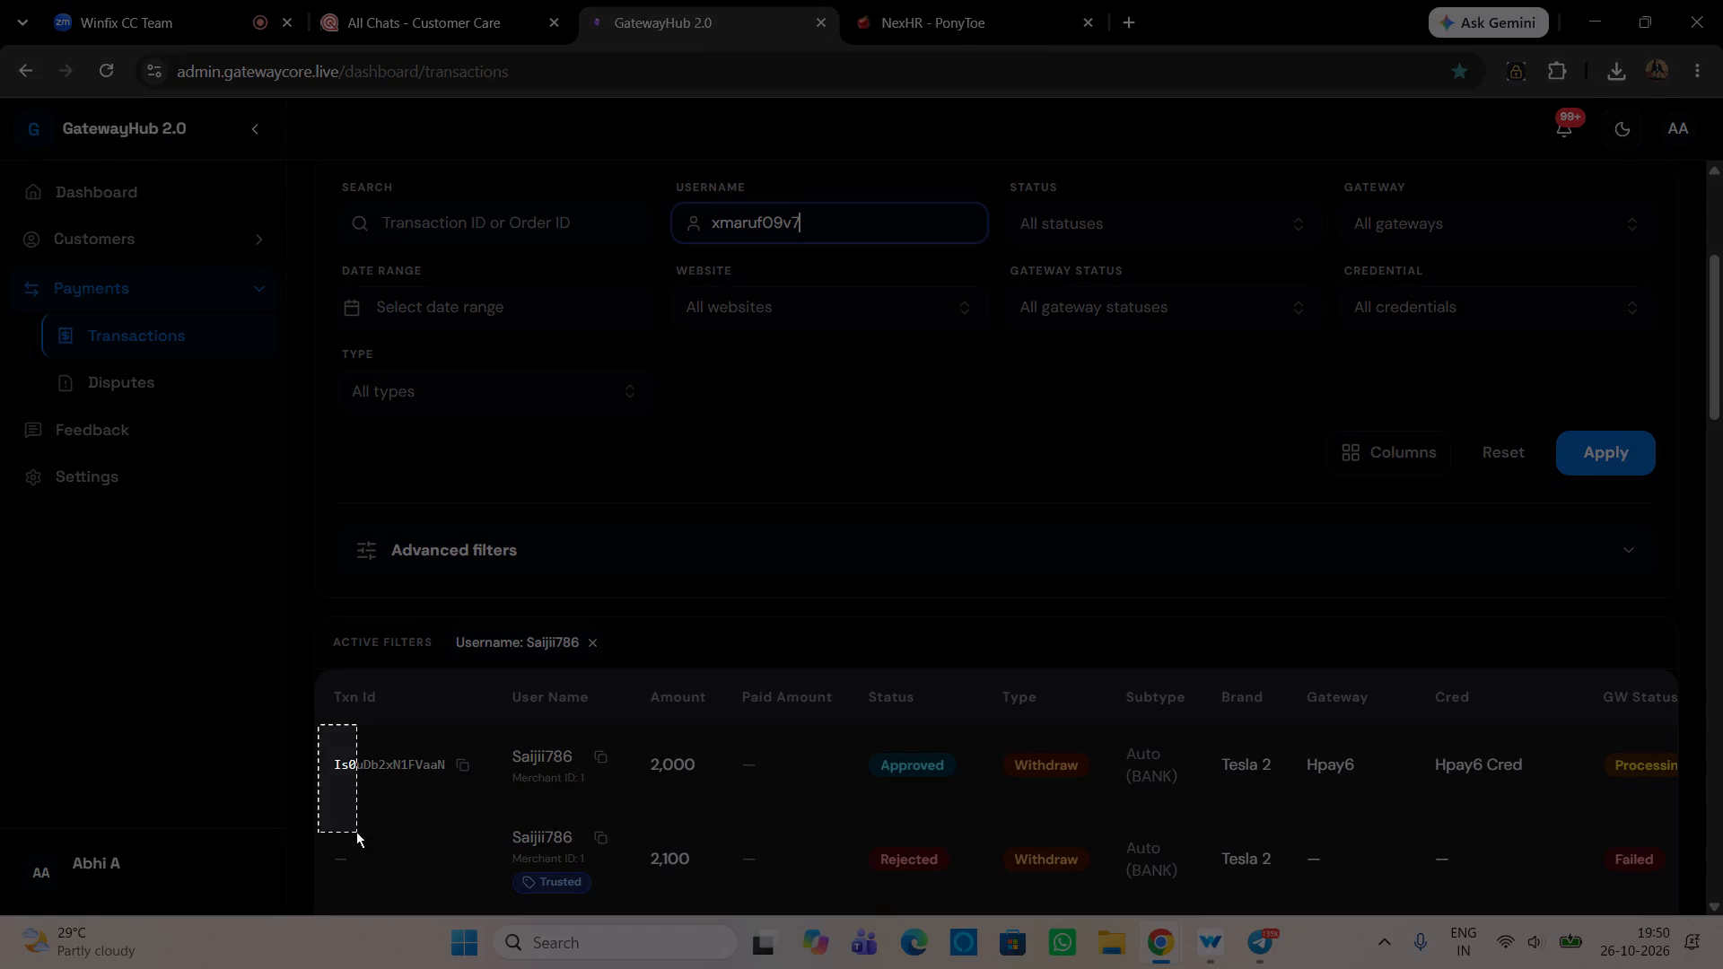
{"action": "left_click_drag", "start_coordinate": [367, 833], "coordinate": [1663, 810]}
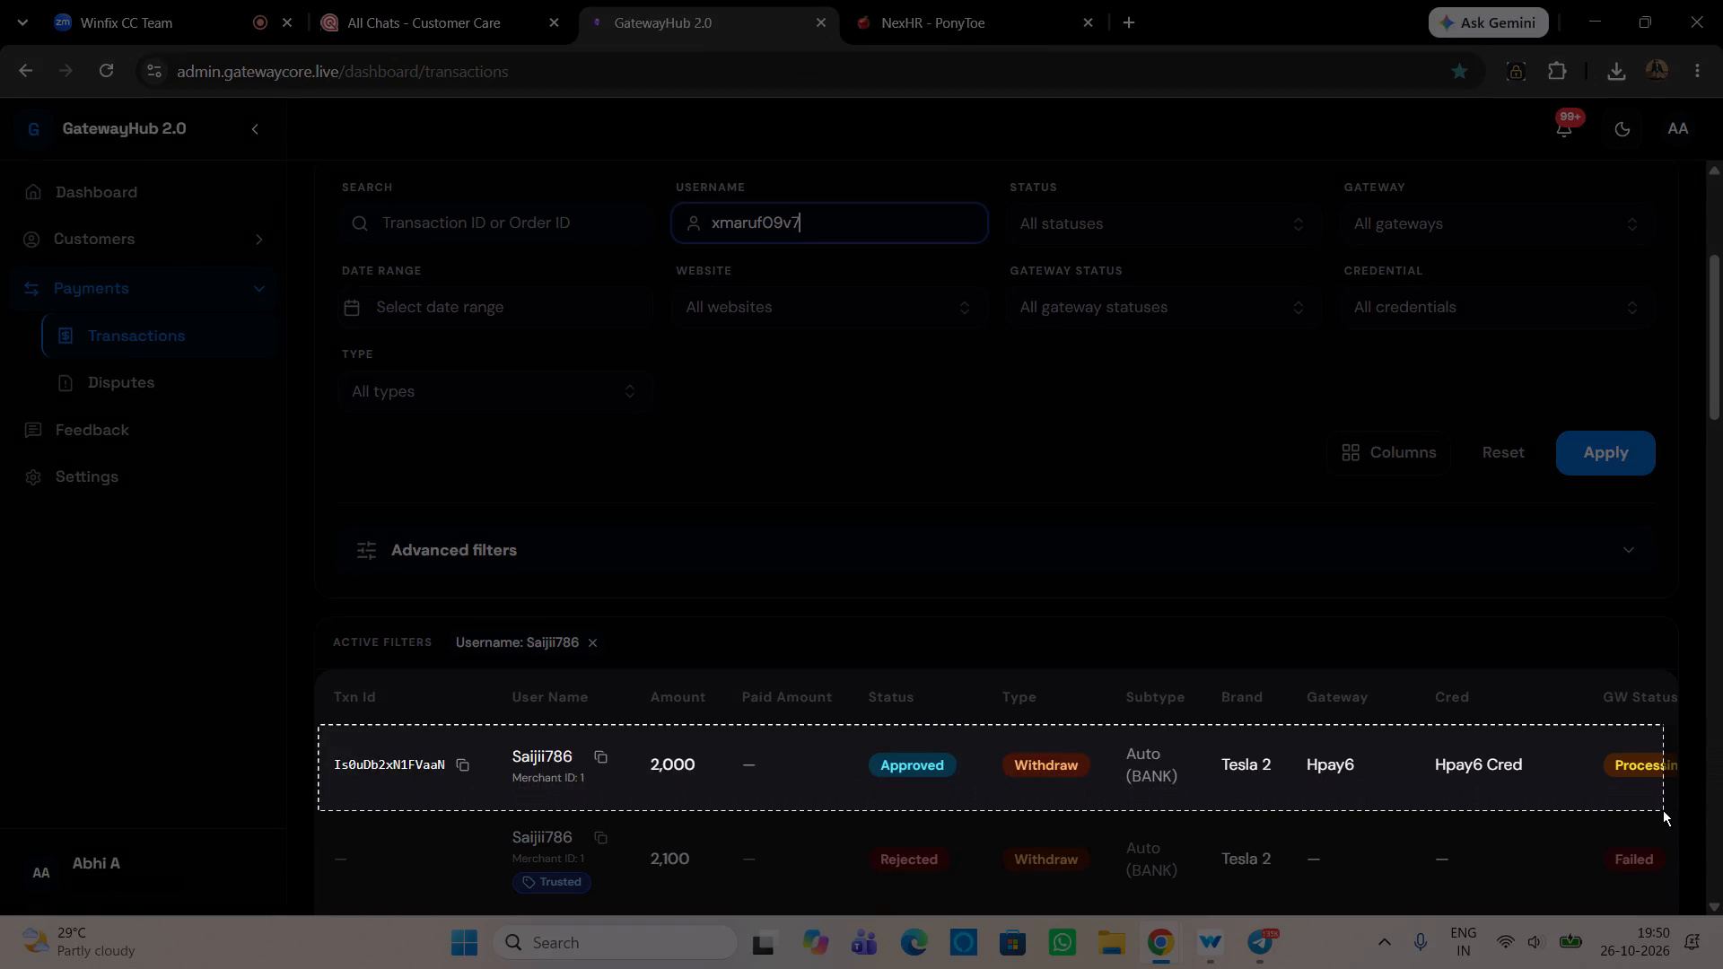
{"action": "left_click_drag", "start_coordinate": [1663, 810], "coordinate": [1545, 807]}
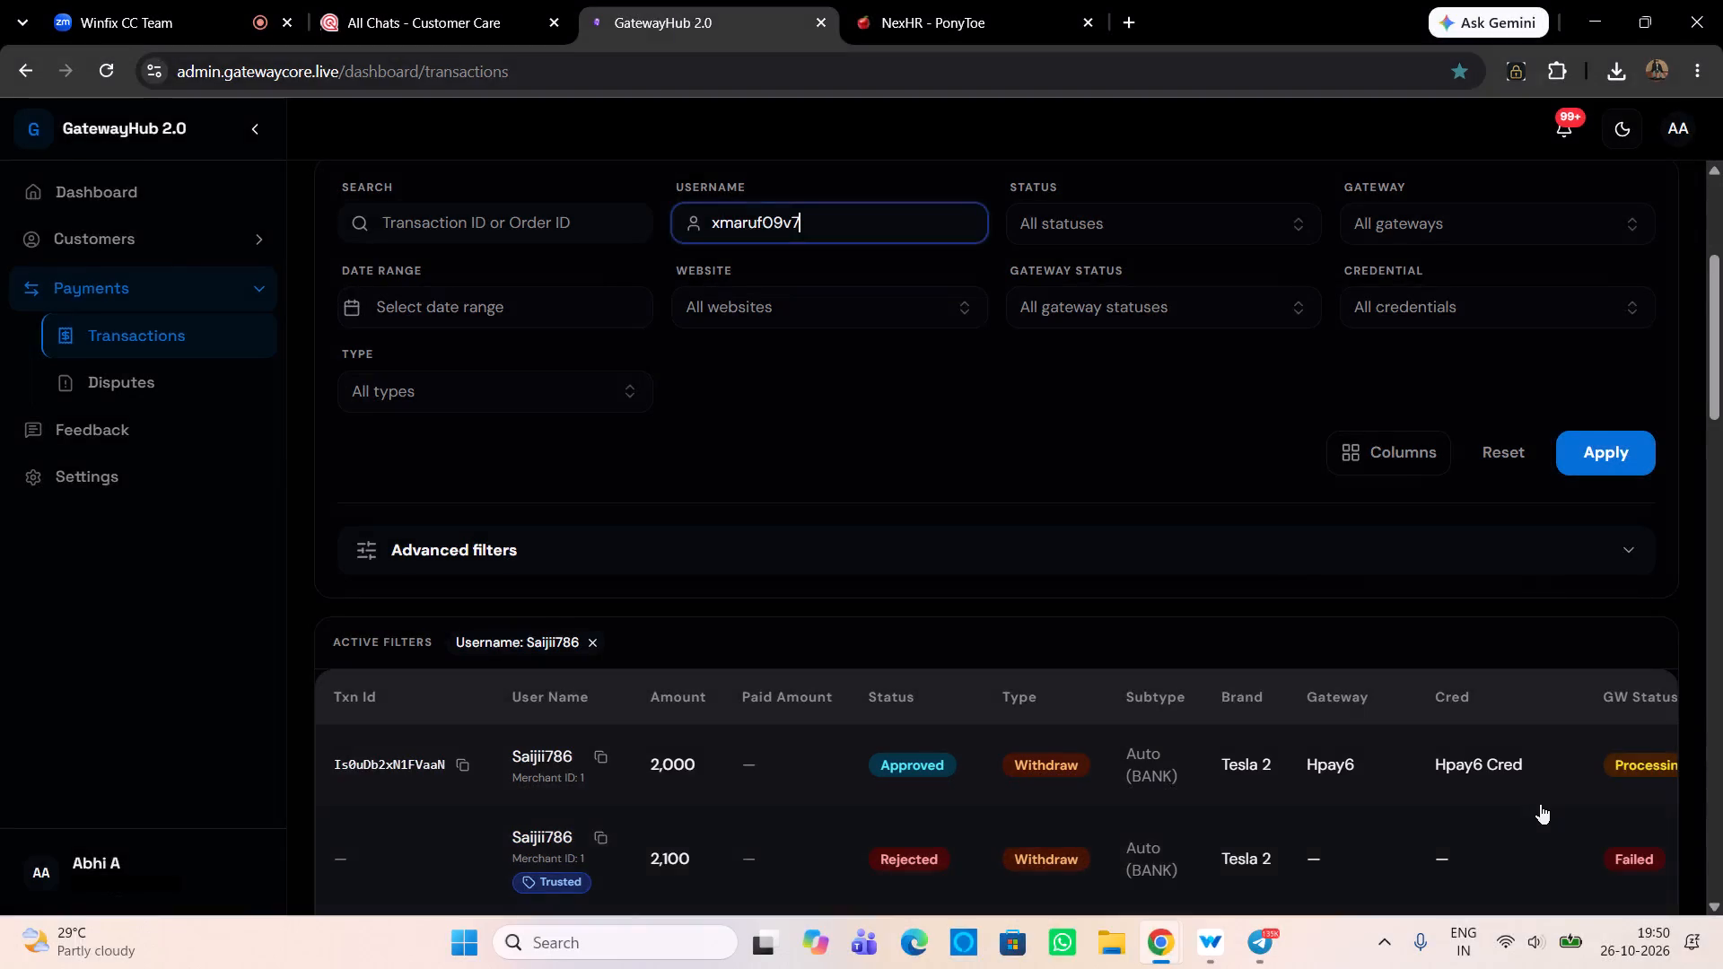
{"action": "left_click", "coordinate": [412, 0]}
{"action": "right_click", "coordinate": [885, 763]}
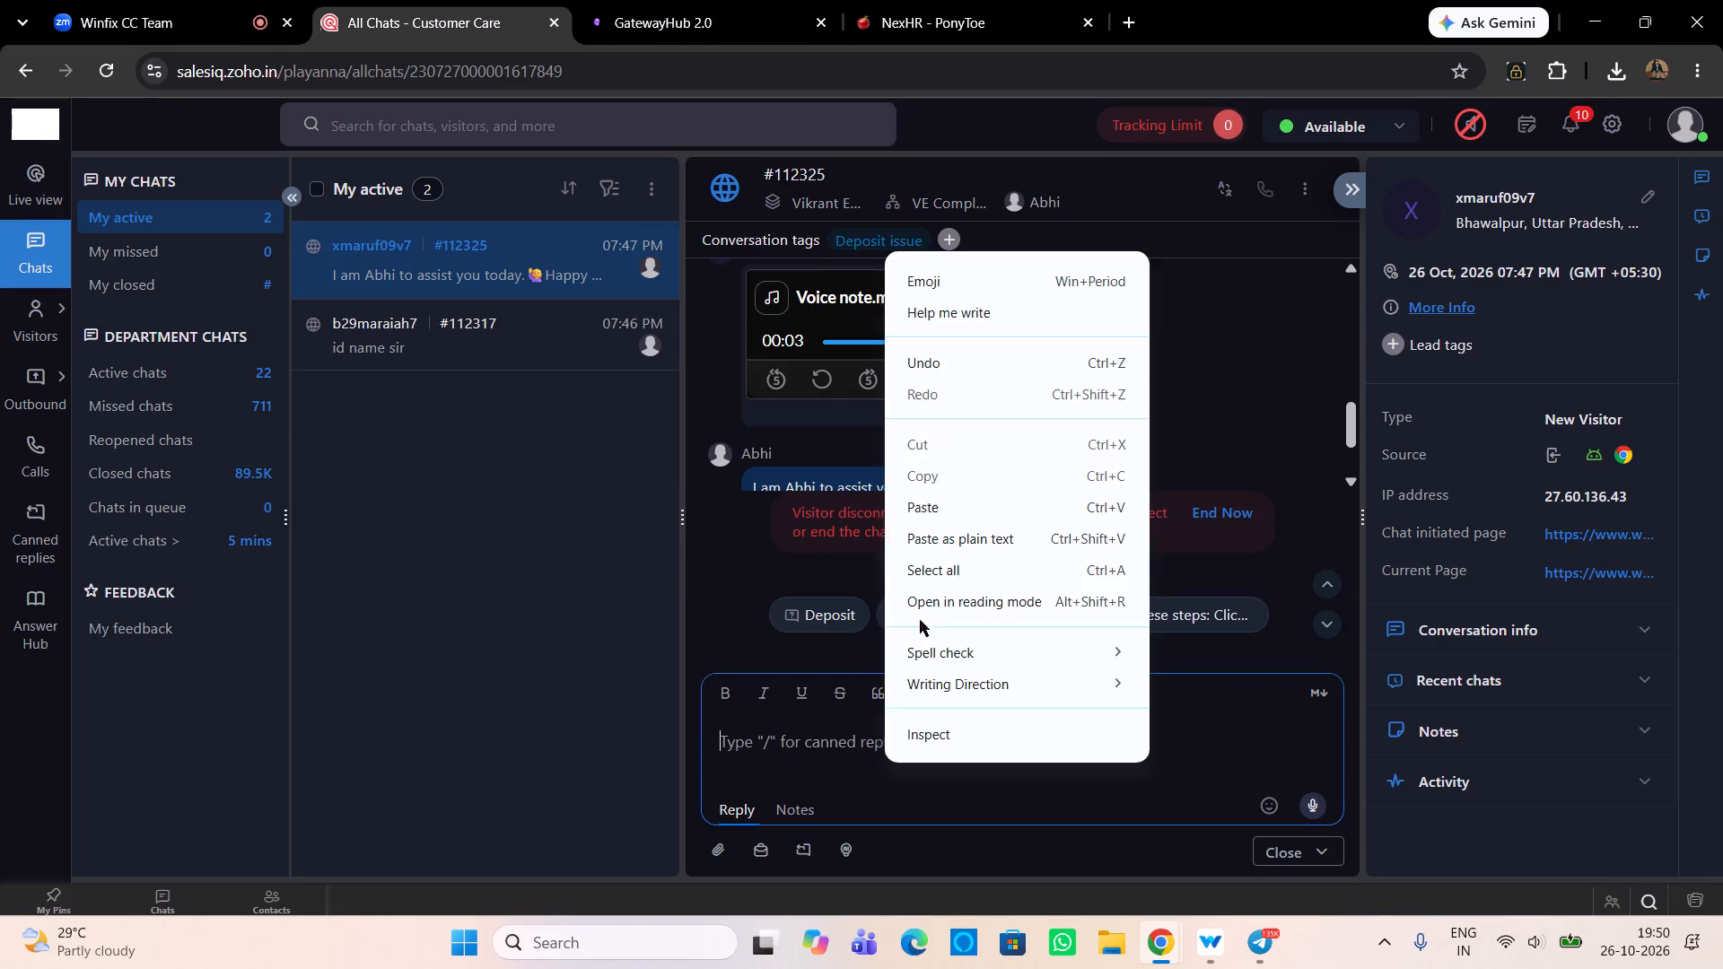
{"action": "left_click", "coordinate": [902, 502]}
{"action": "left_click", "coordinate": [949, 802]}
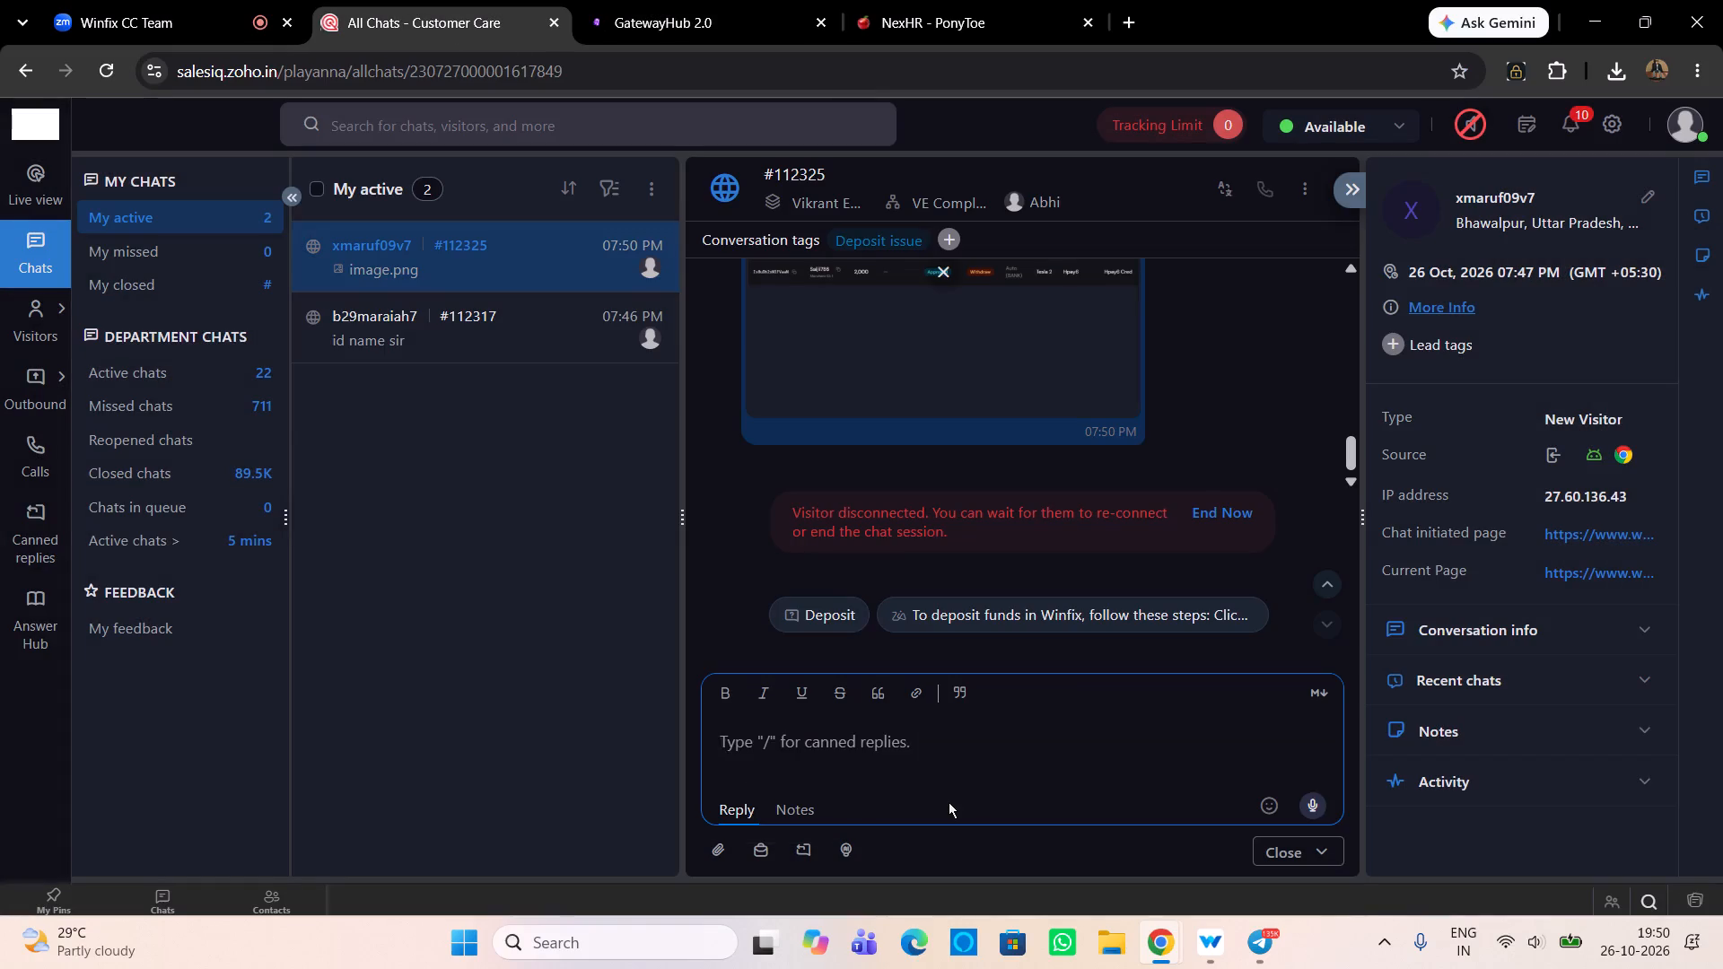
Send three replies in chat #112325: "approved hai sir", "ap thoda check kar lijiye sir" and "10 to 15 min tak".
{"action": "type", "text": "approved hai sir"}
{"action": "key", "text": "Return"}
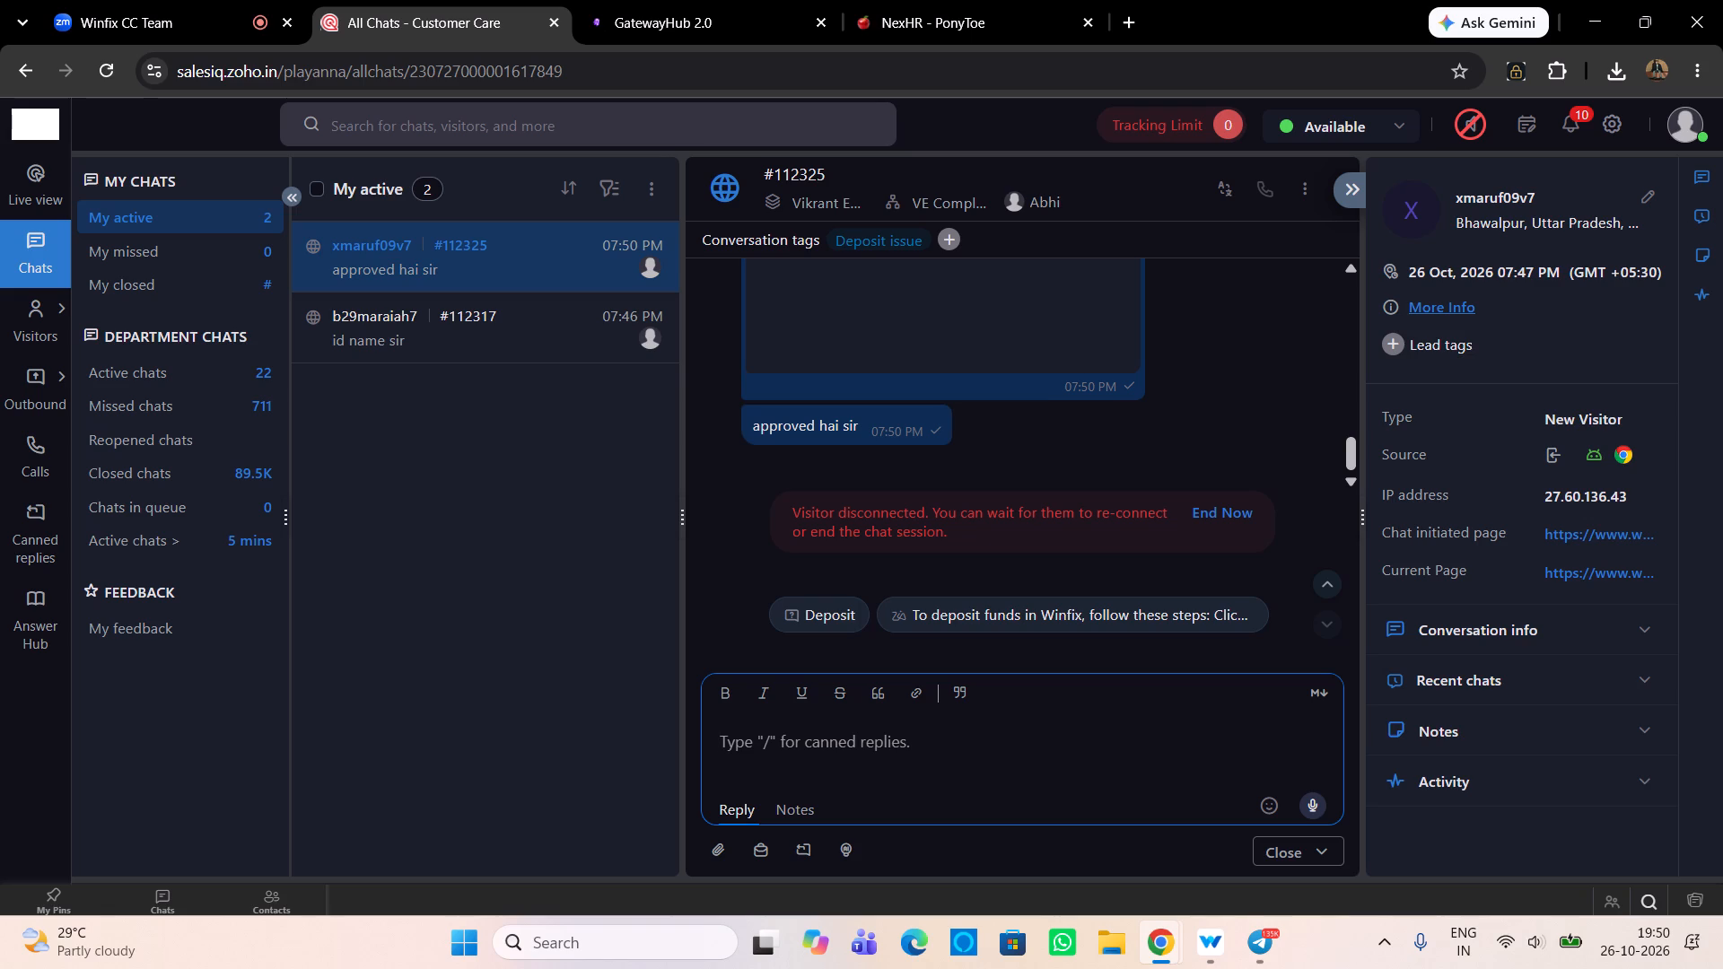
{"action": "type", "text": "ap thoda check kar lijiye sir"}
{"action": "key", "text": "Return"}
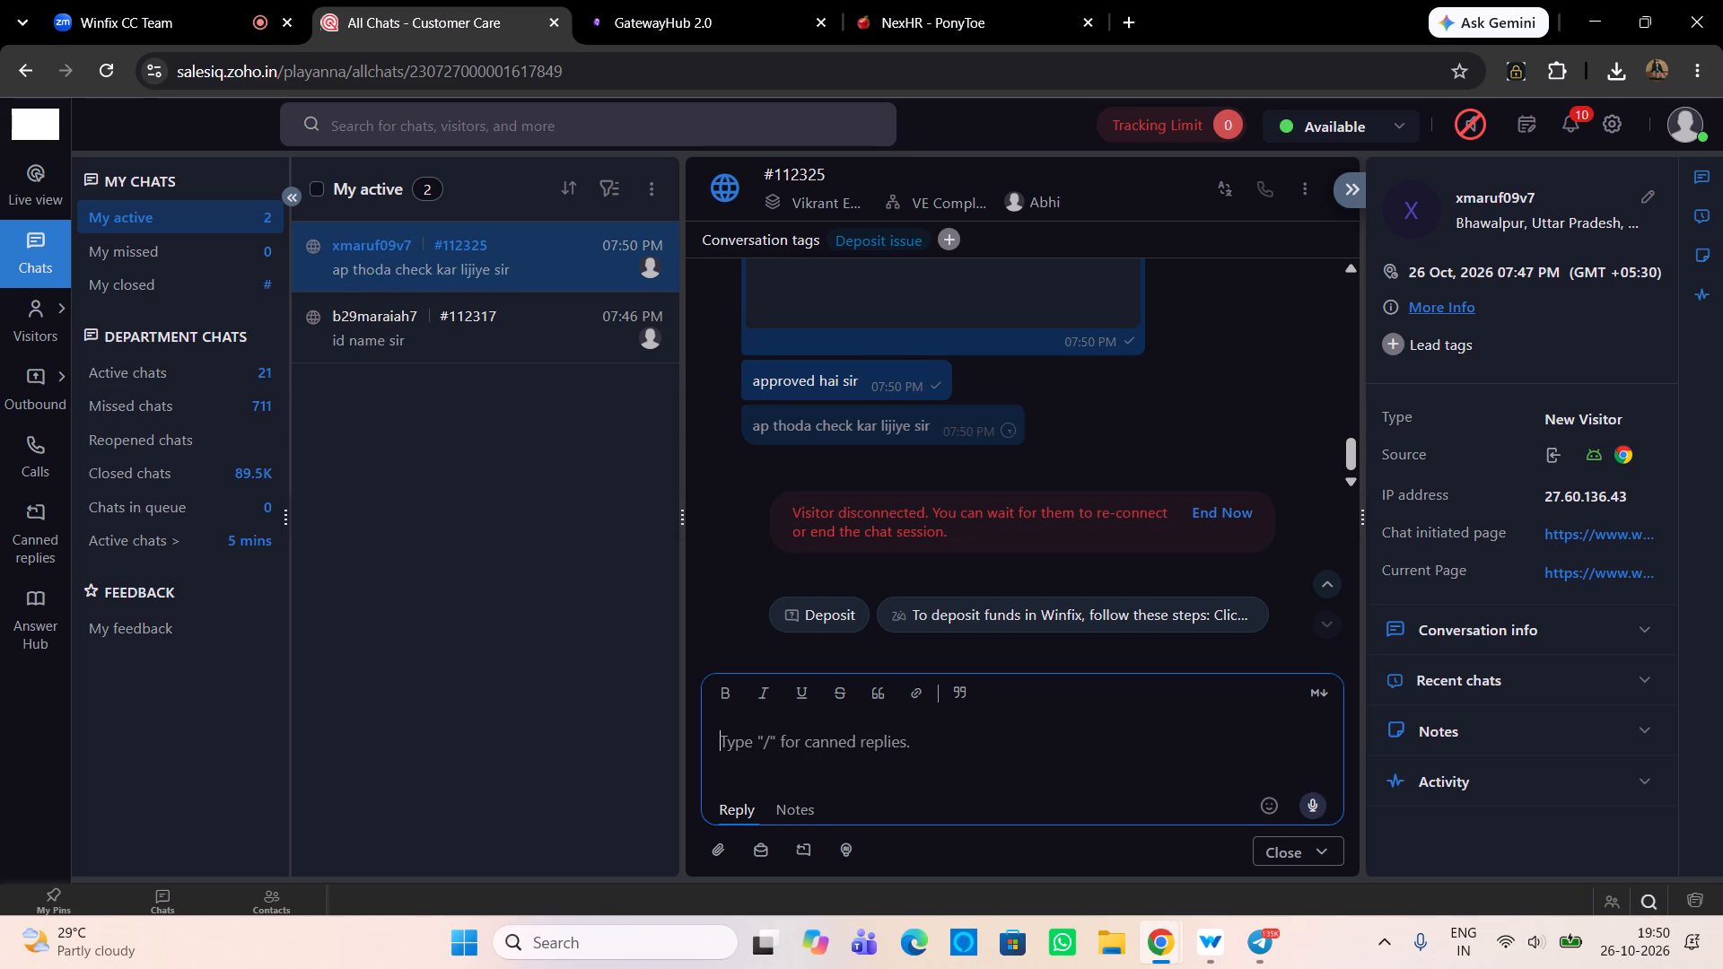
{"action": "type", "text": "10 to 15 min tak"}
{"action": "key", "text": "Return"}
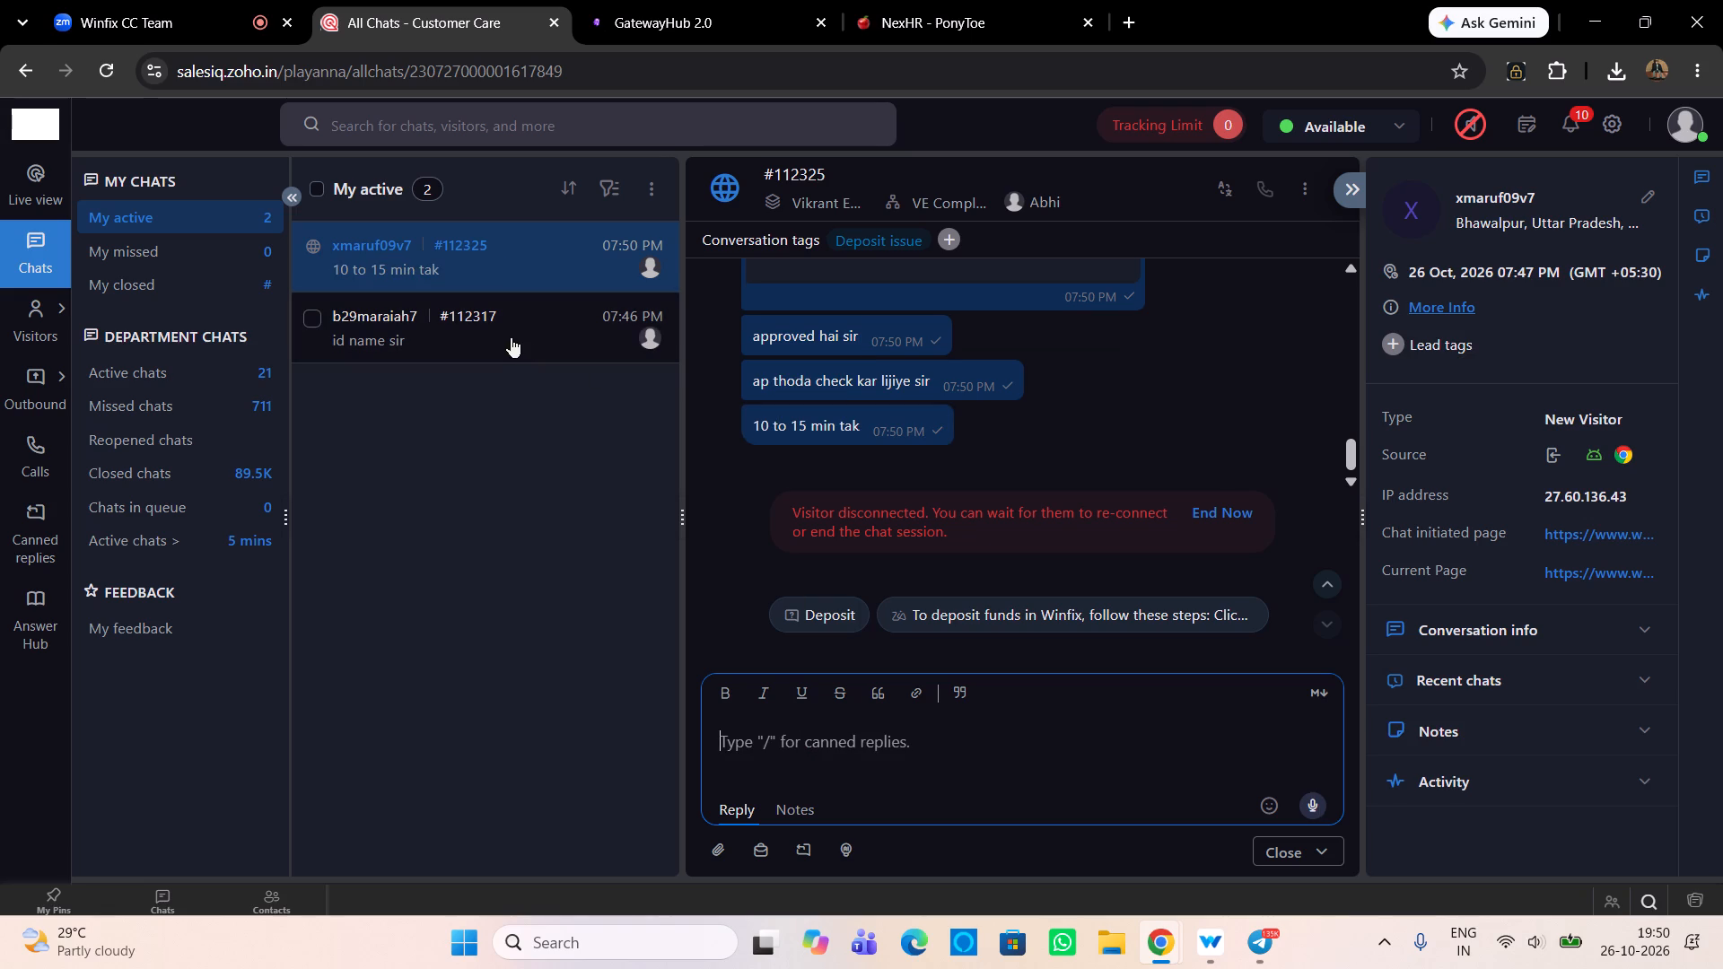
{"action": "left_click", "coordinate": [511, 337]}
{"action": "left_click", "coordinate": [948, 779]}
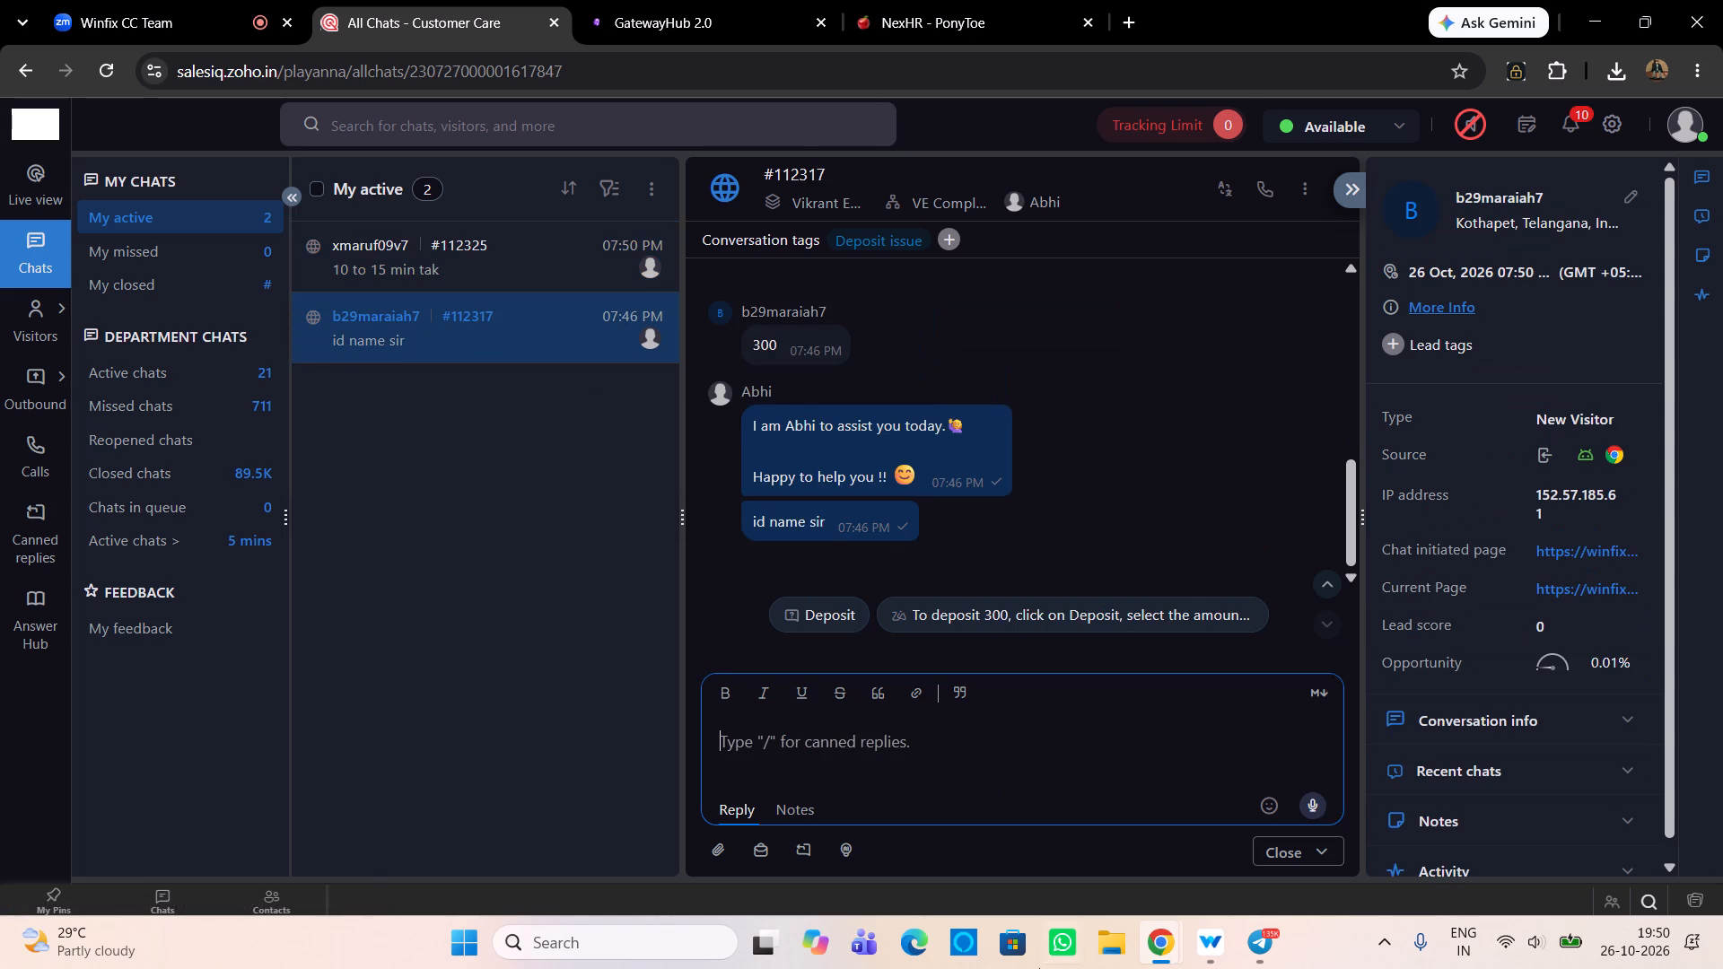
{"action": "double_click", "coordinate": [760, 317]}
{"action": "right_click", "coordinate": [760, 317]}
{"action": "left_click", "coordinate": [858, 342]}
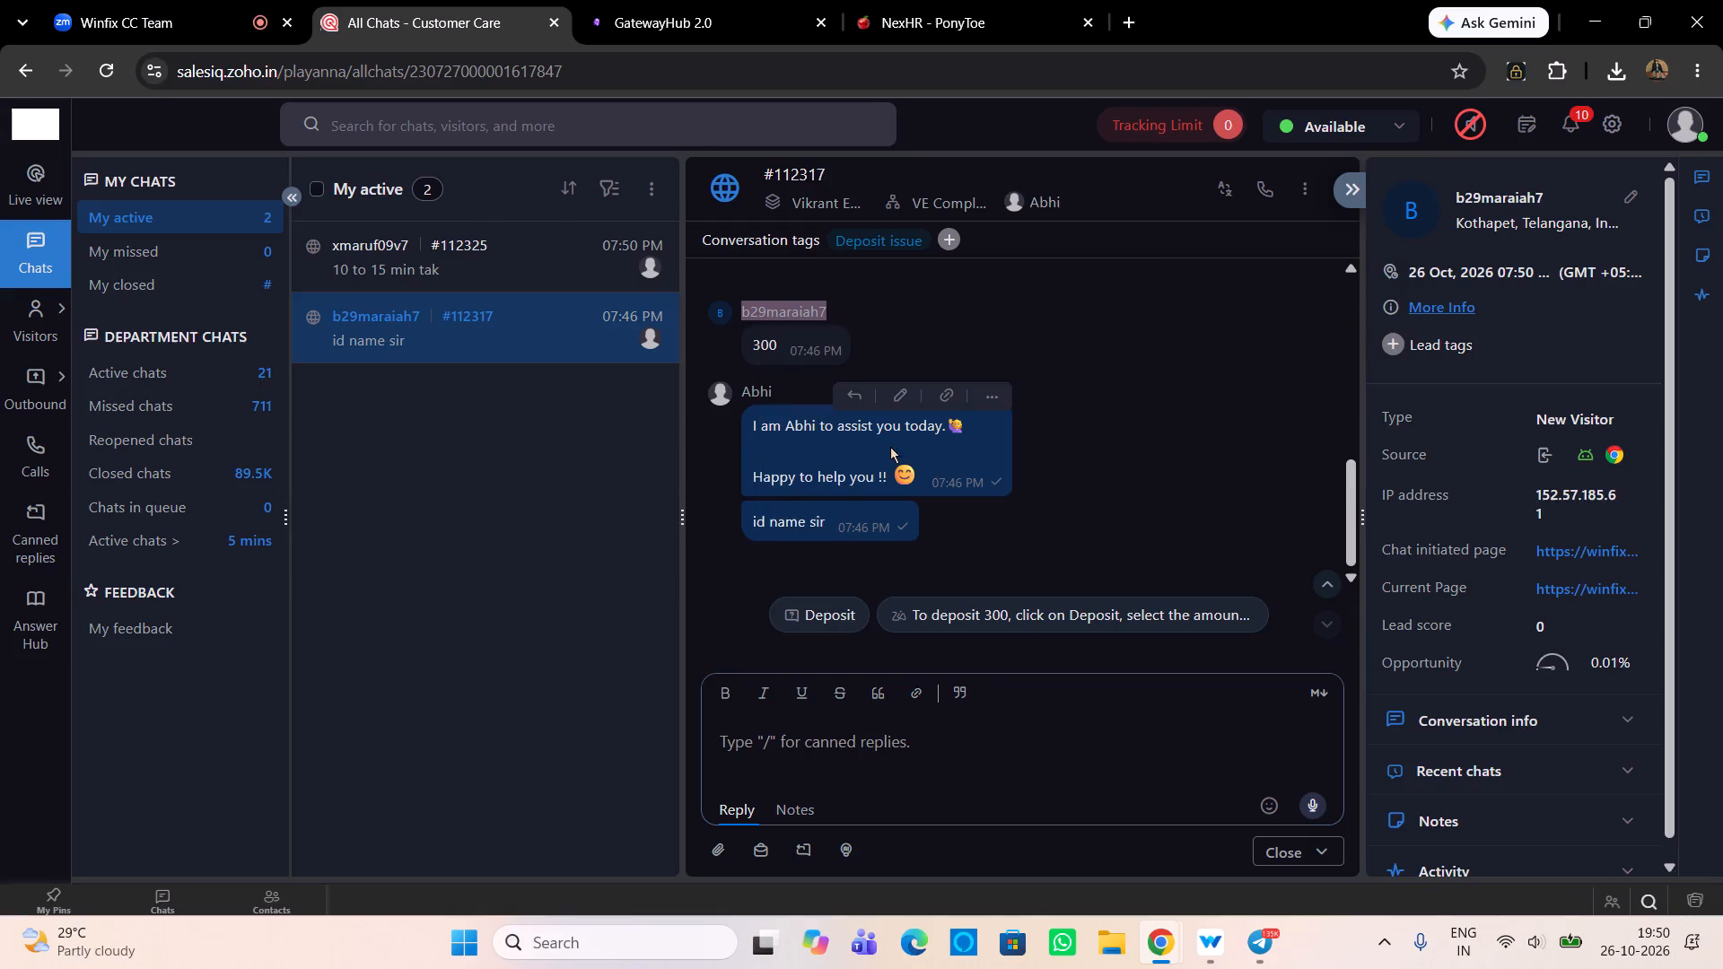
{"action": "left_click", "coordinate": [694, 0]}
{"action": "left_click_drag", "start_coordinate": [805, 201], "coordinate": [534, 209]}
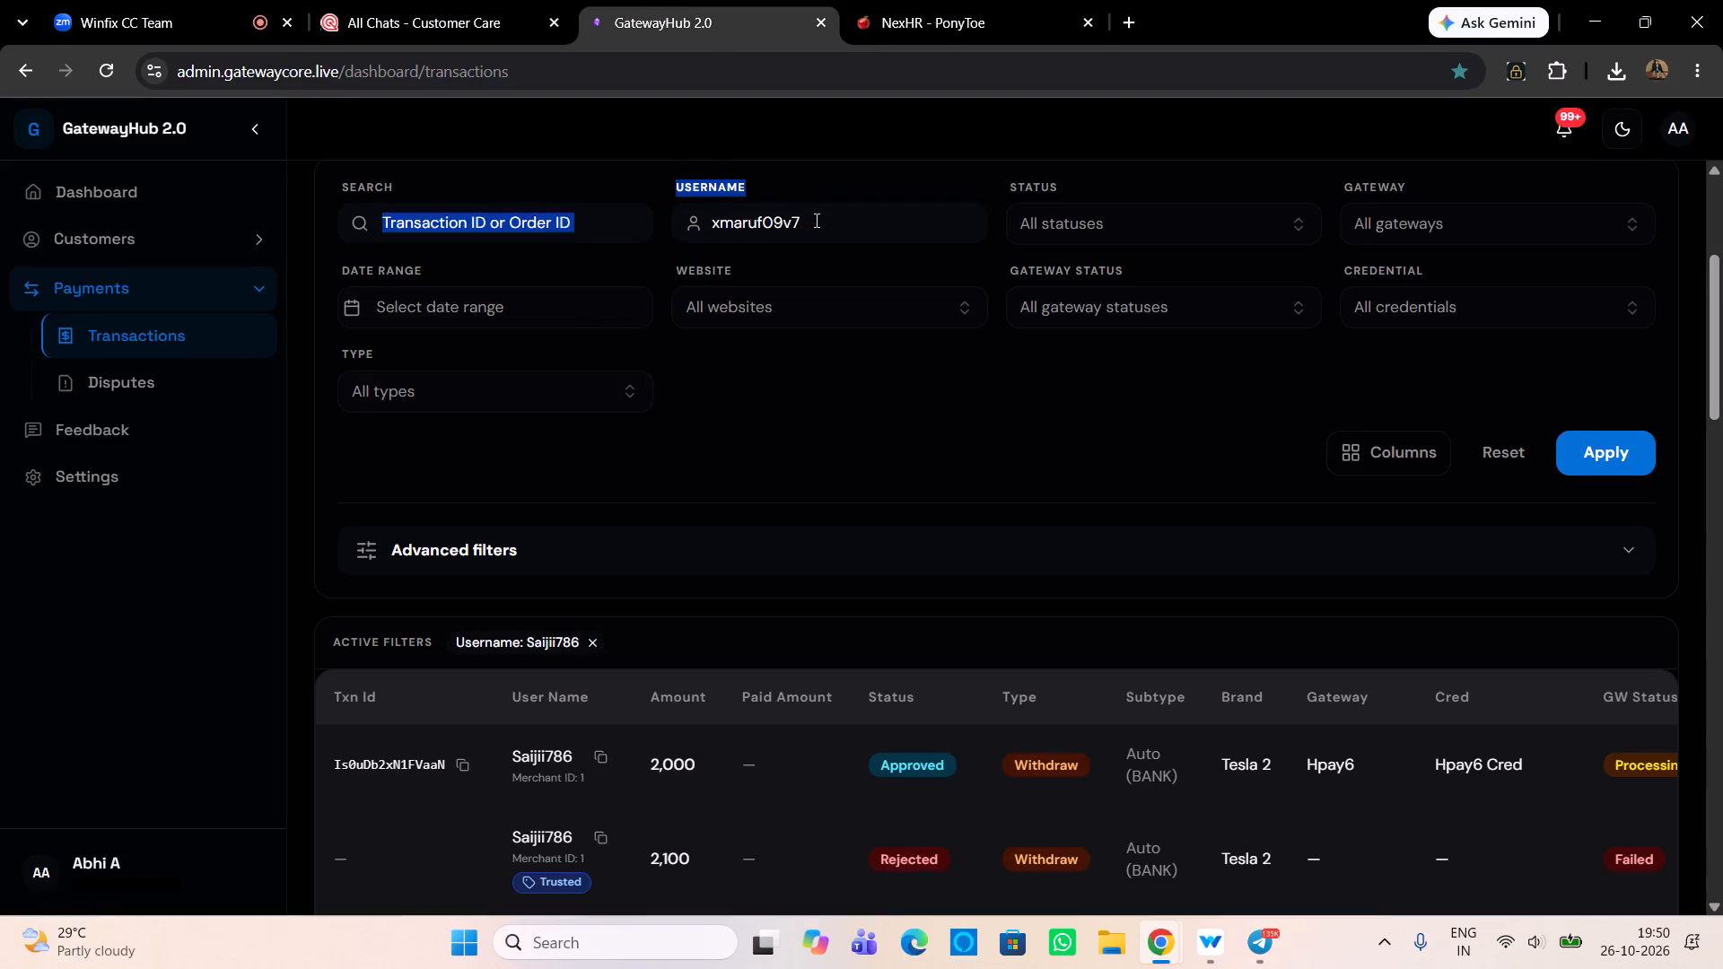
{"action": "left_click_drag", "start_coordinate": [817, 221], "coordinate": [612, 222]}
{"action": "right_click", "coordinate": [733, 211]}
{"action": "left_click", "coordinate": [827, 413]}
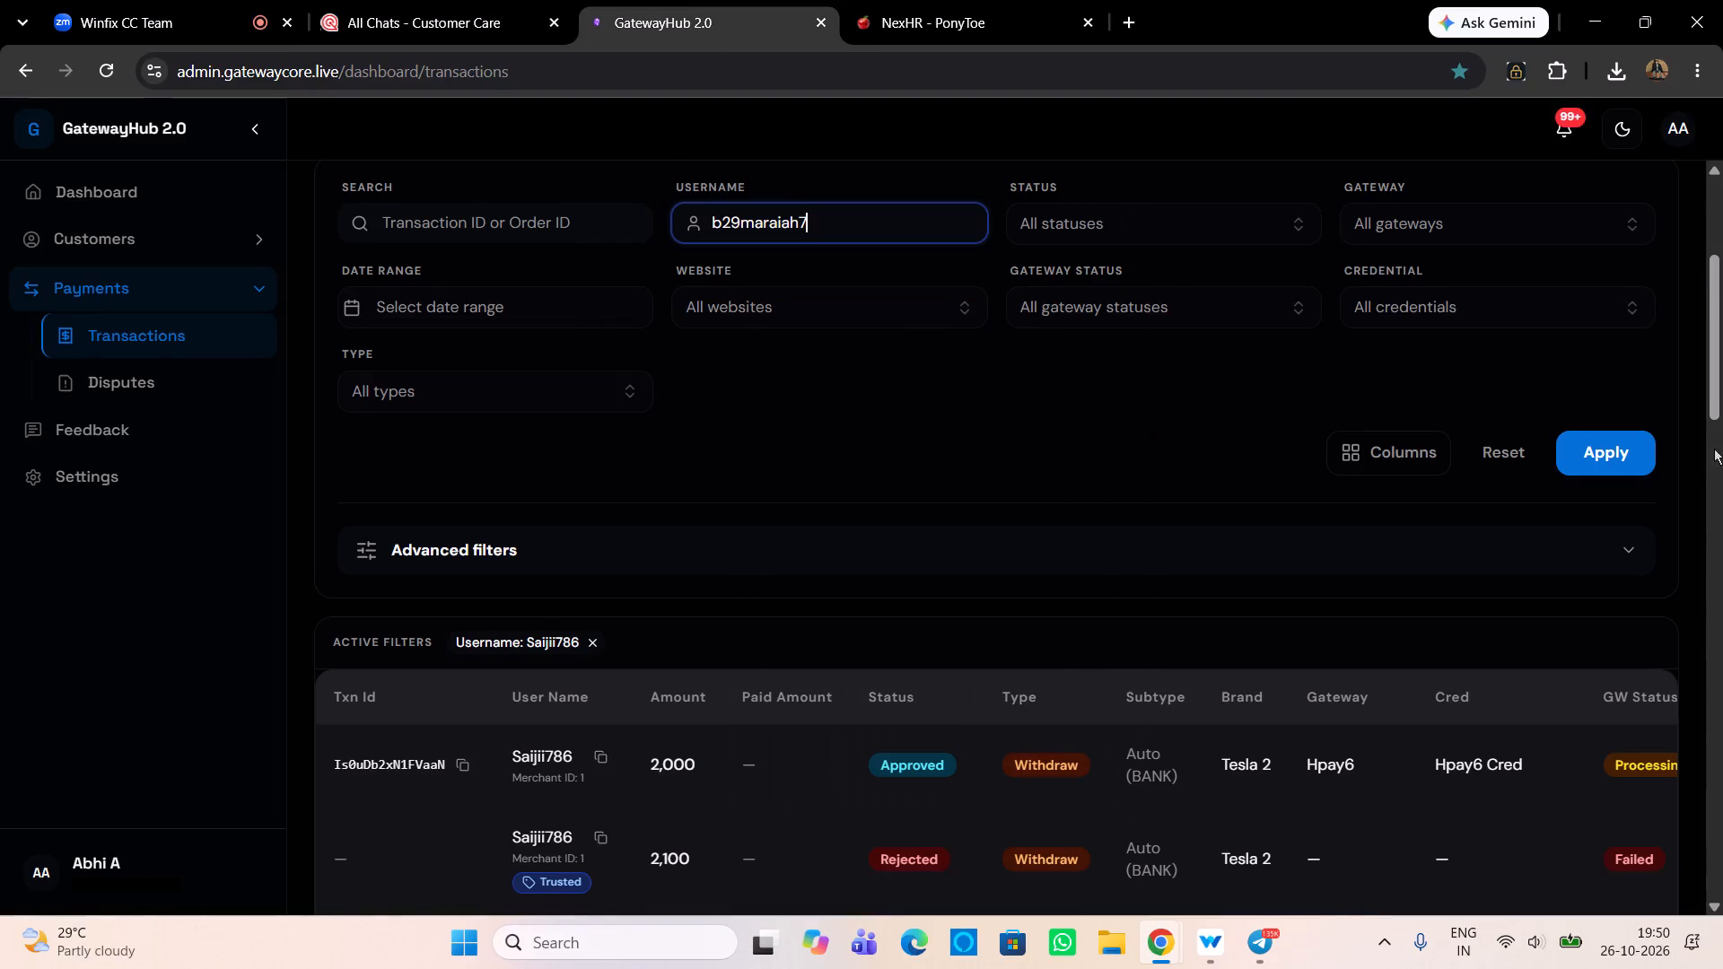
{"action": "left_click", "coordinate": [1613, 460]}
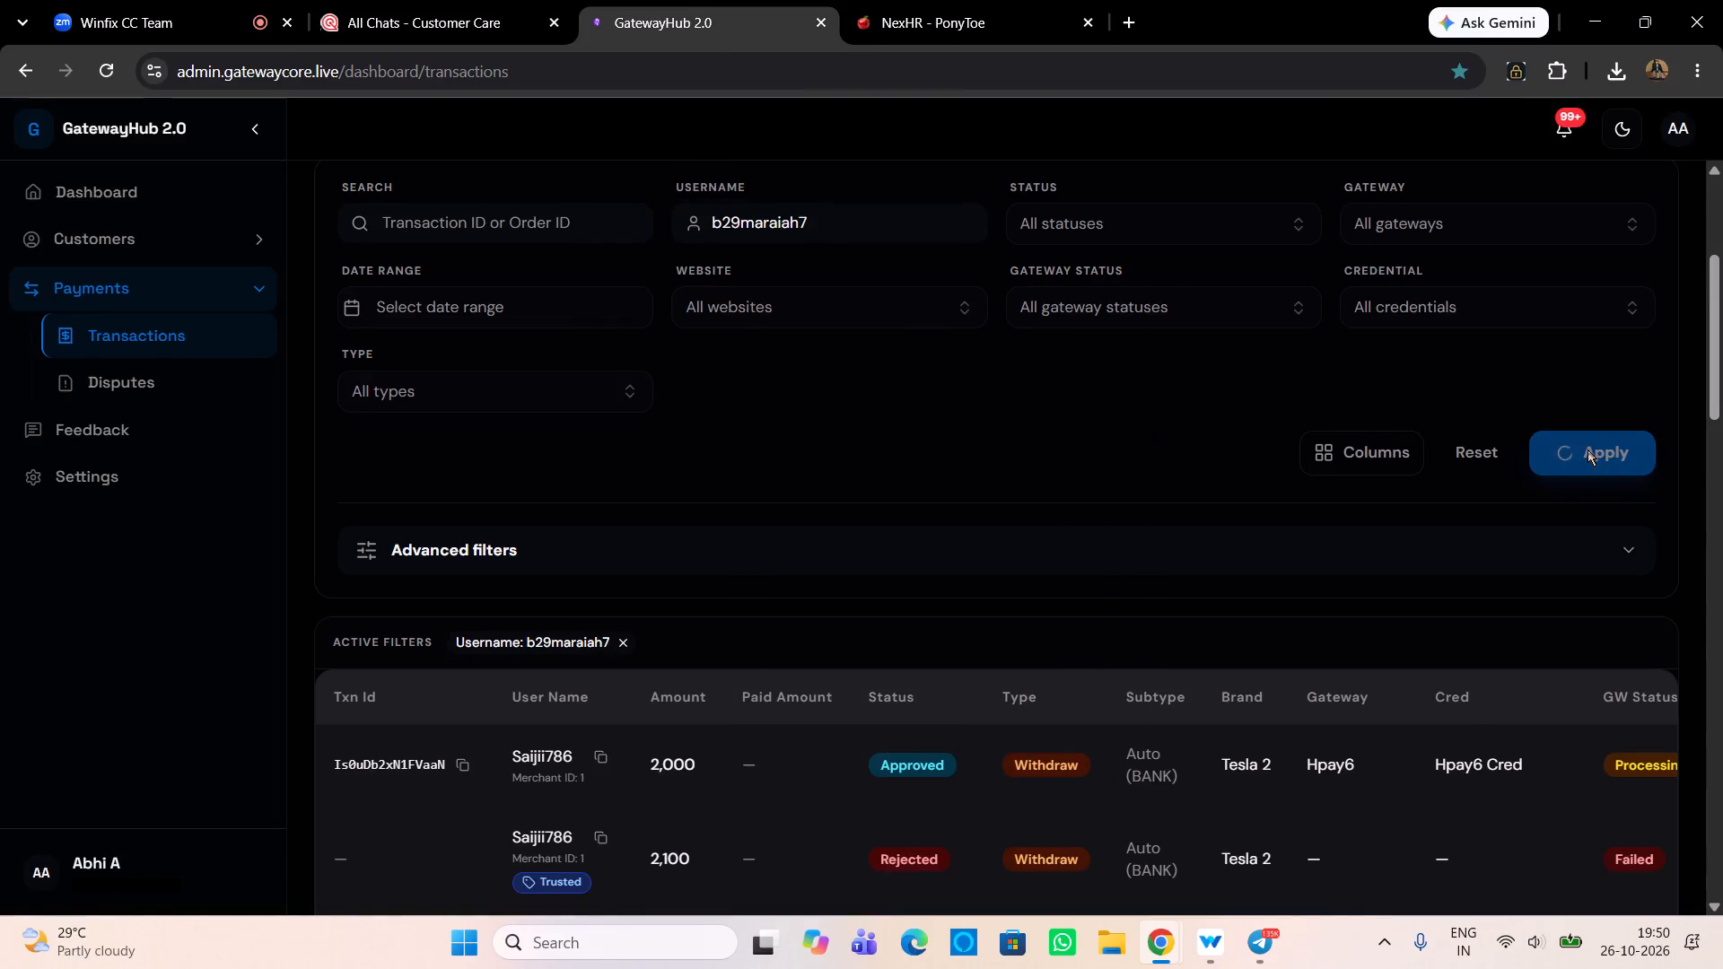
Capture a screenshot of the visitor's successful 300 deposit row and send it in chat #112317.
{"action": "scroll", "coordinate": [1019, 425], "scroll_direction": "down", "scroll_amount": 3}
{"action": "scroll", "coordinate": [1015, 432], "scroll_direction": "up", "scroll_amount": 3}
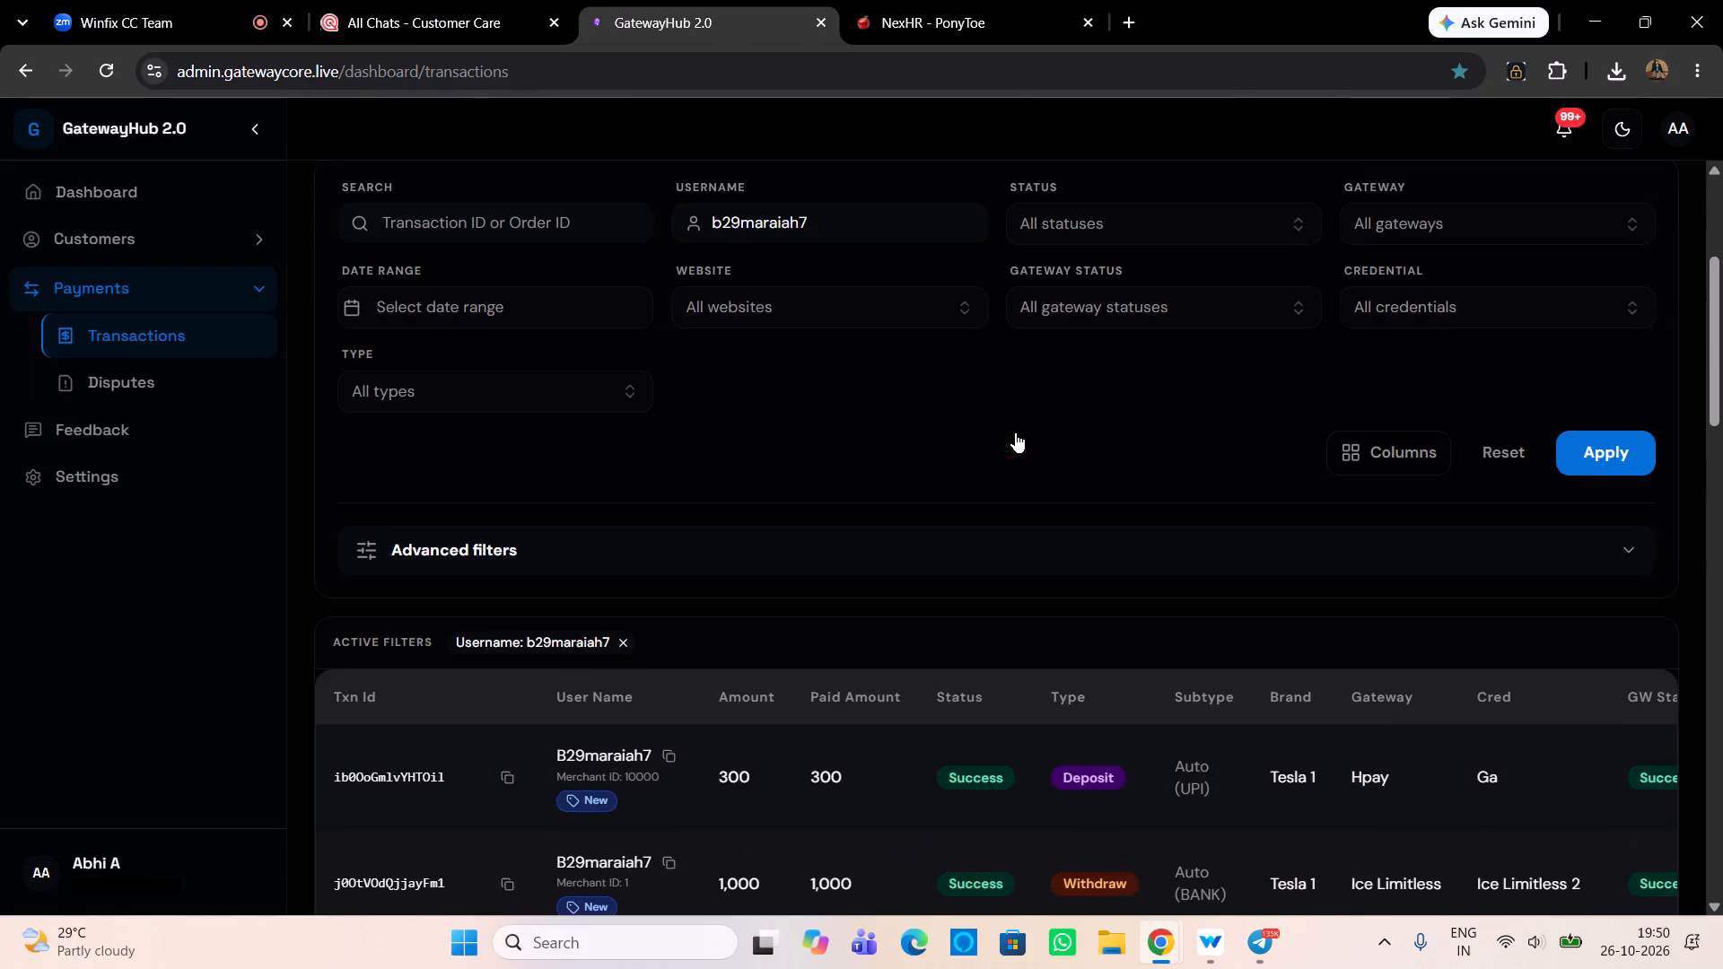
{"action": "scroll", "coordinate": [1010, 429], "scroll_direction": "down", "scroll_amount": 1}
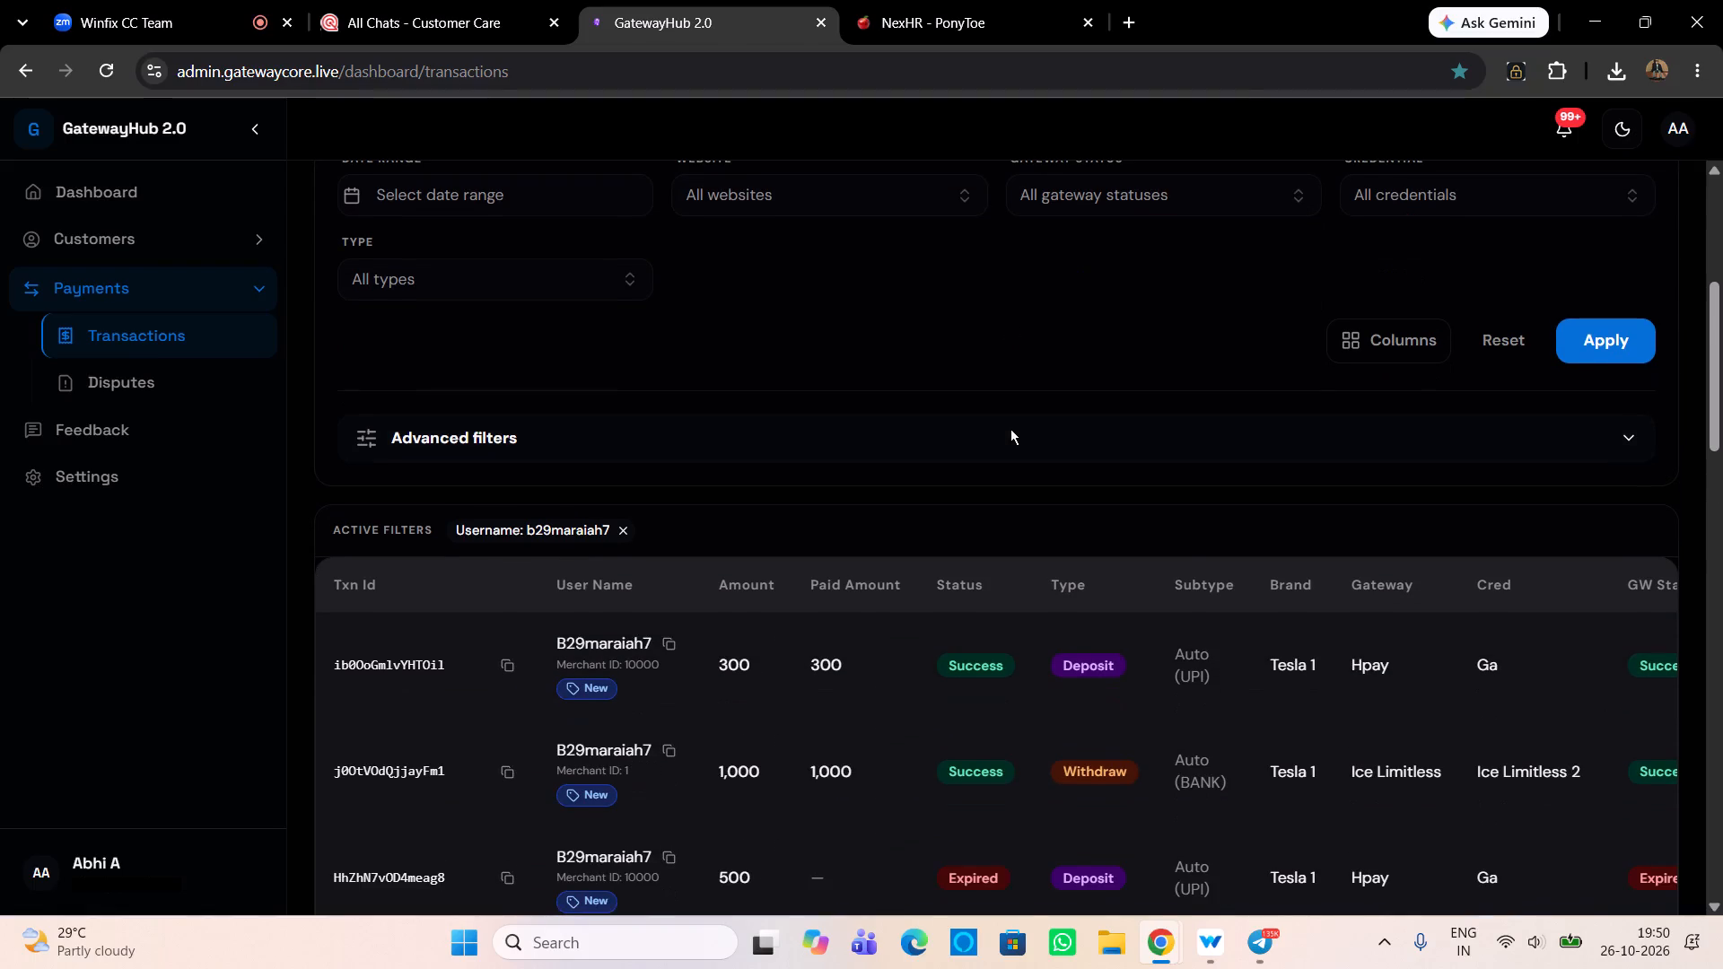
{"action": "key", "text": "shift+super+s"}
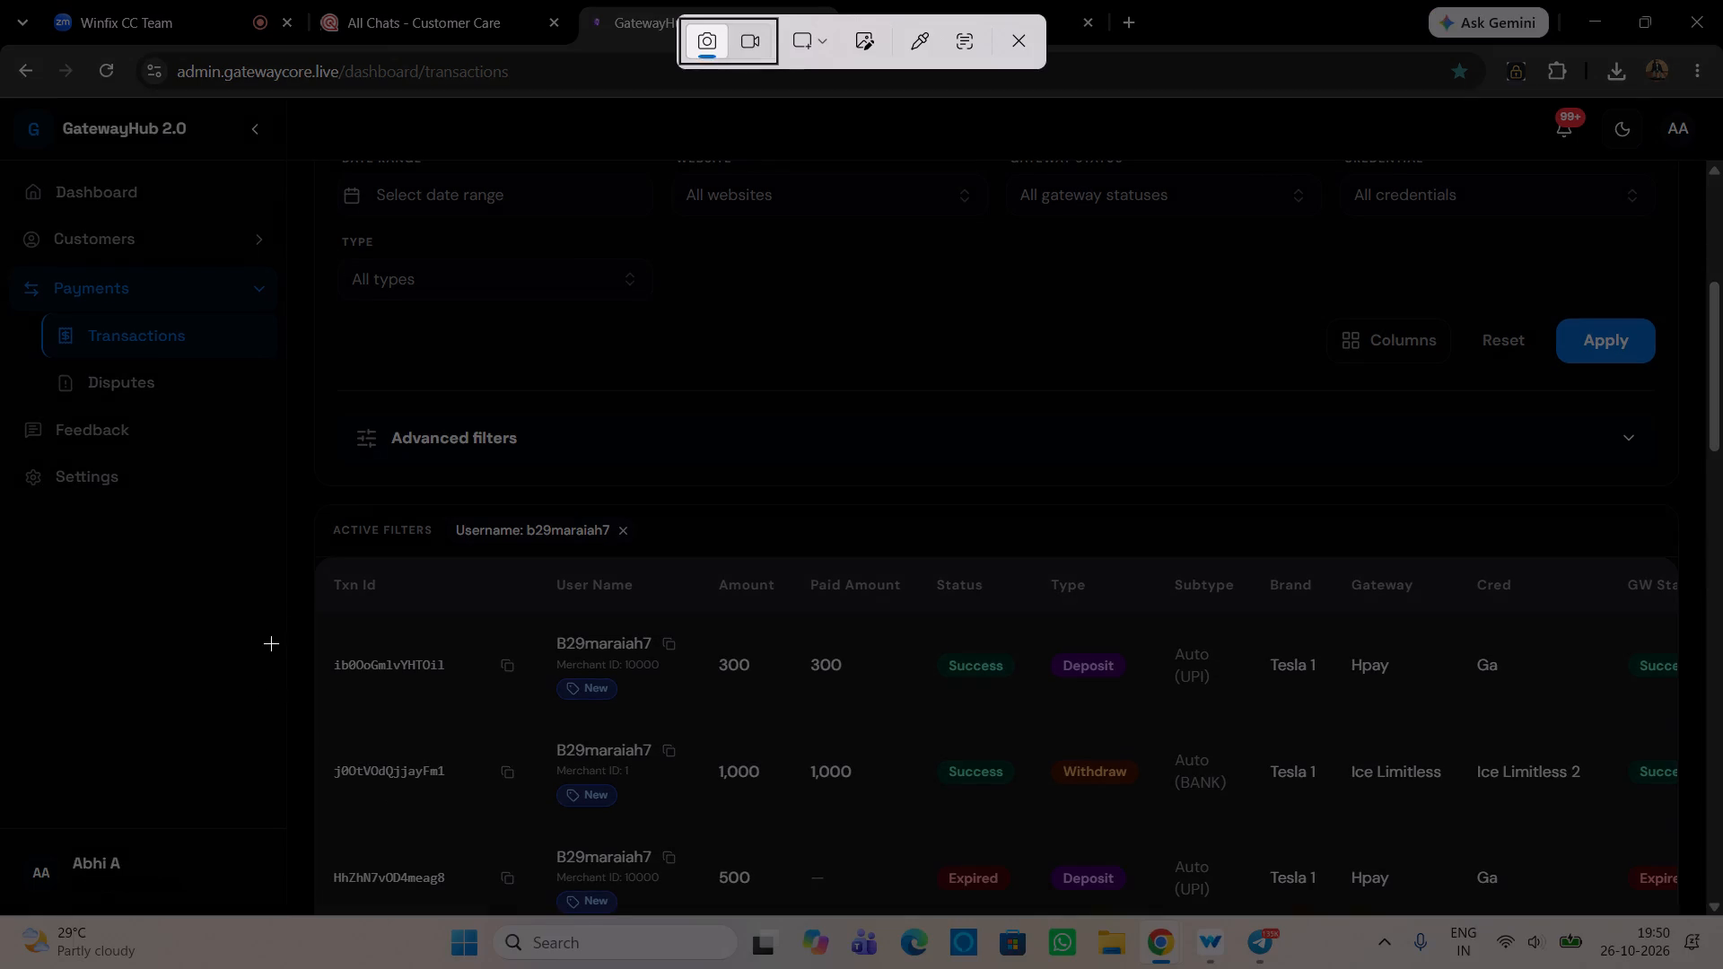
{"action": "left_click_drag", "start_coordinate": [320, 615], "coordinate": [1167, 692]}
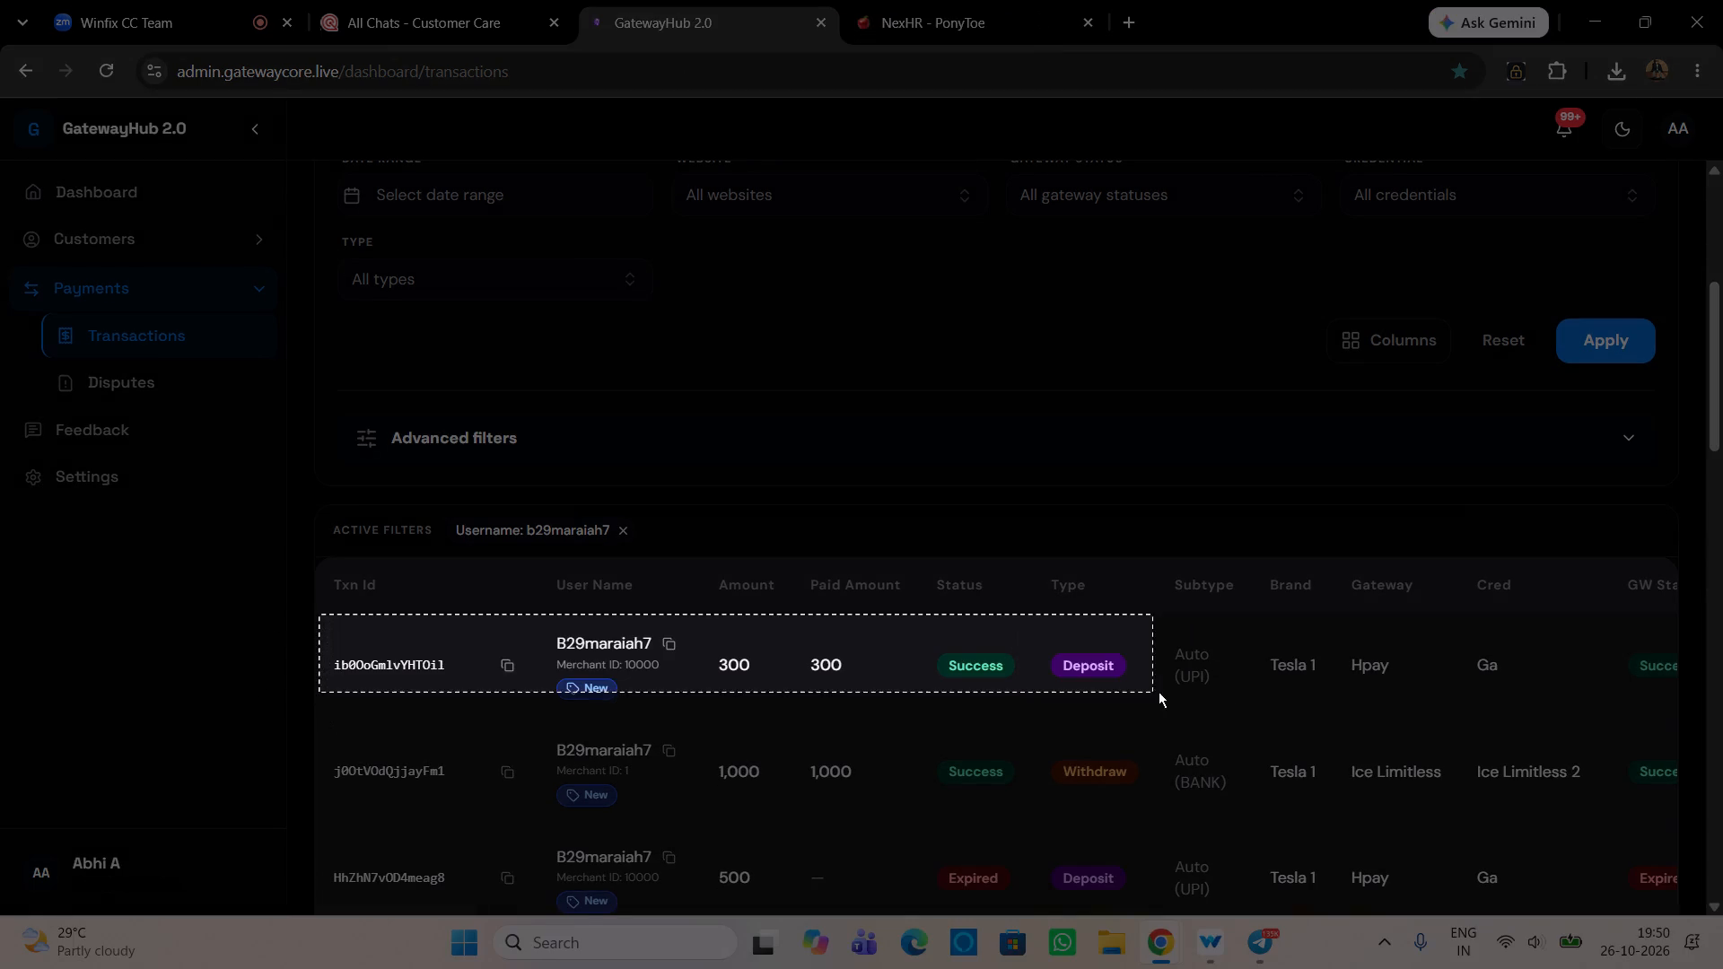
{"action": "left_click_drag", "start_coordinate": [1167, 692], "coordinate": [1546, 712]}
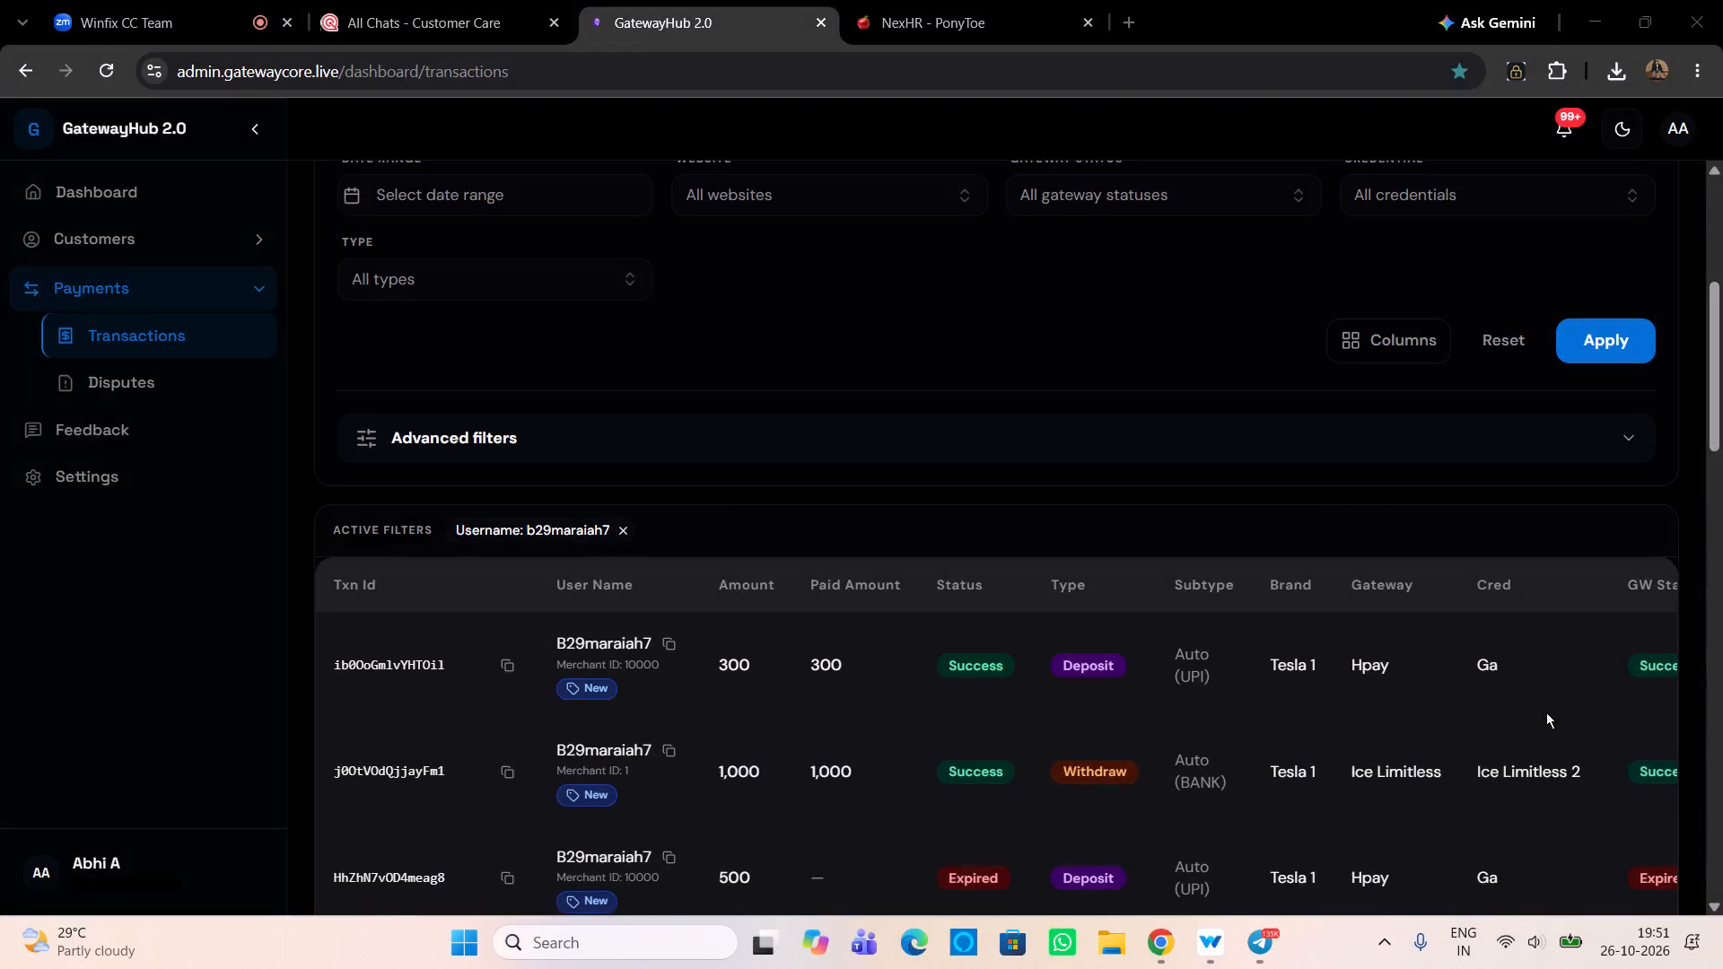
{"action": "left_click", "coordinate": [388, 0]}
{"action": "right_click", "coordinate": [782, 764]}
{"action": "left_click", "coordinate": [843, 510]}
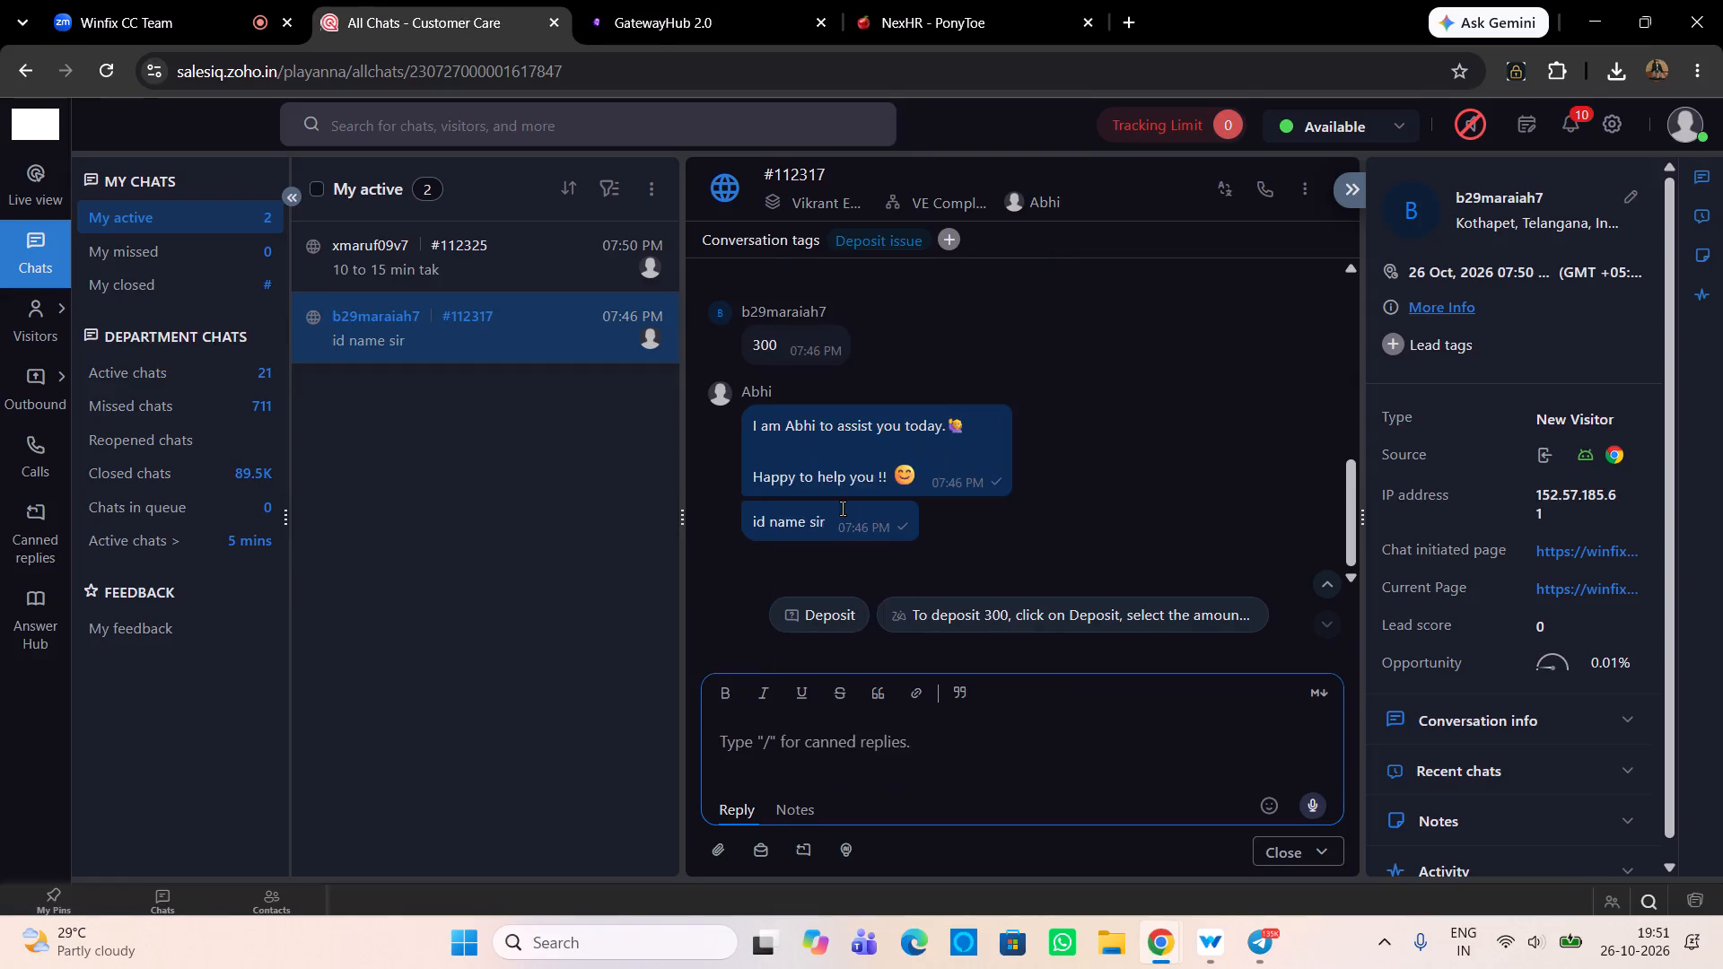
{"action": "left_click", "coordinate": [923, 799]}
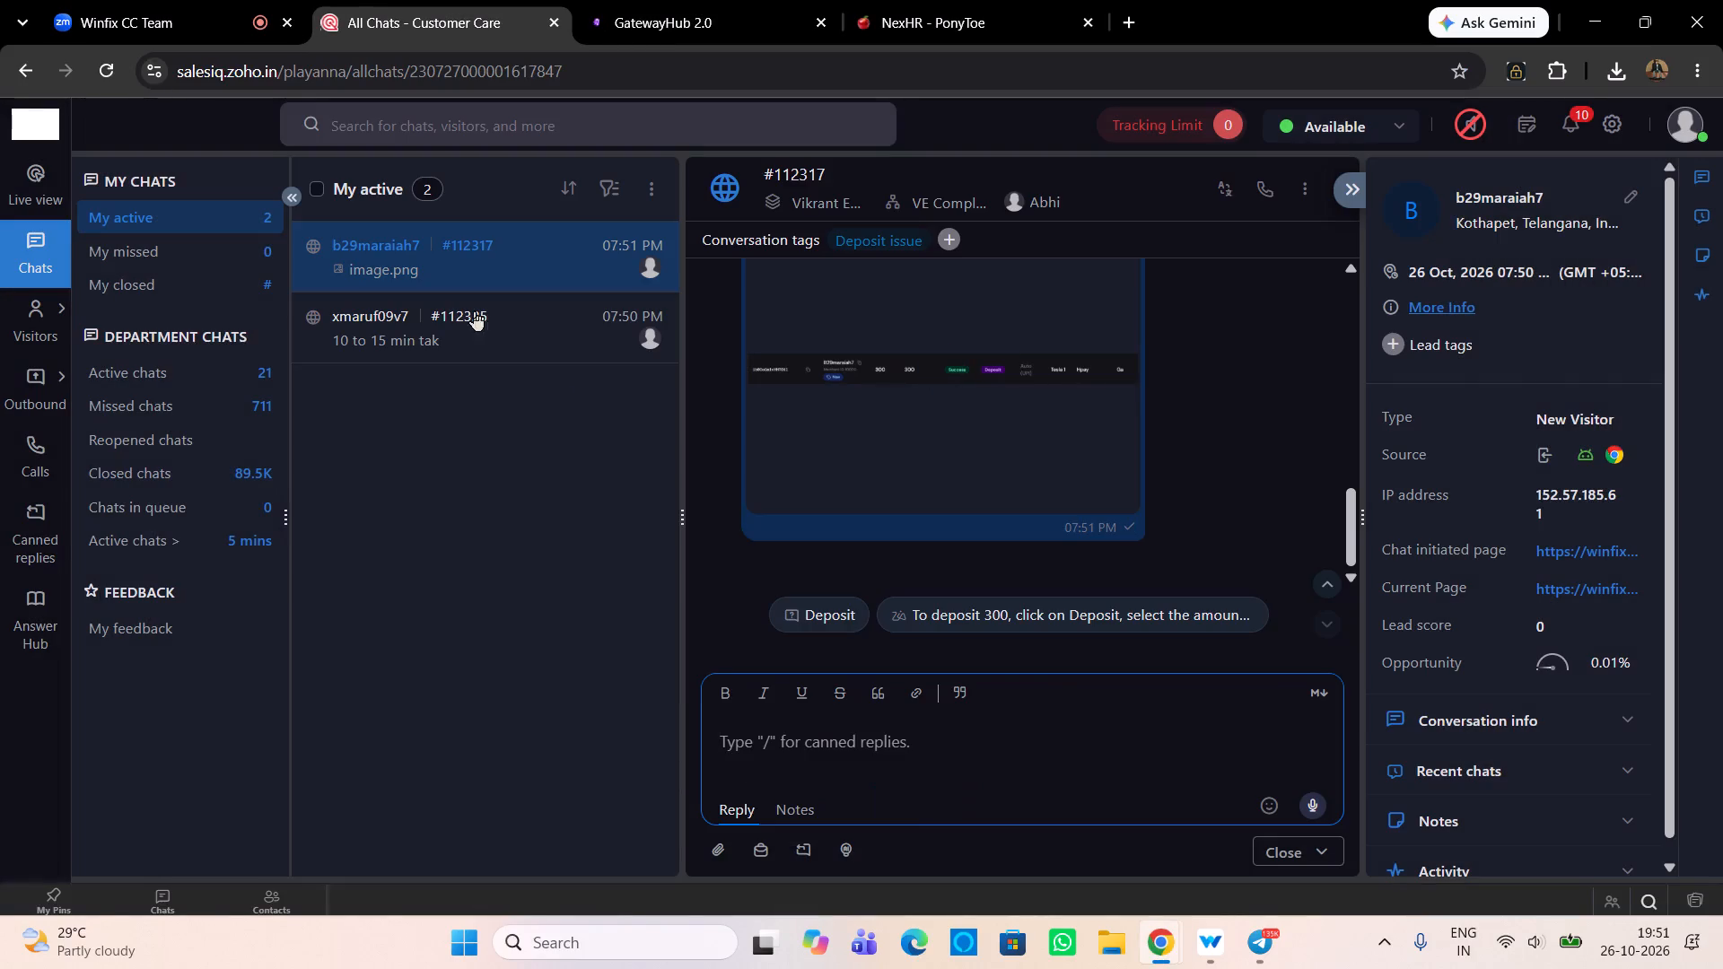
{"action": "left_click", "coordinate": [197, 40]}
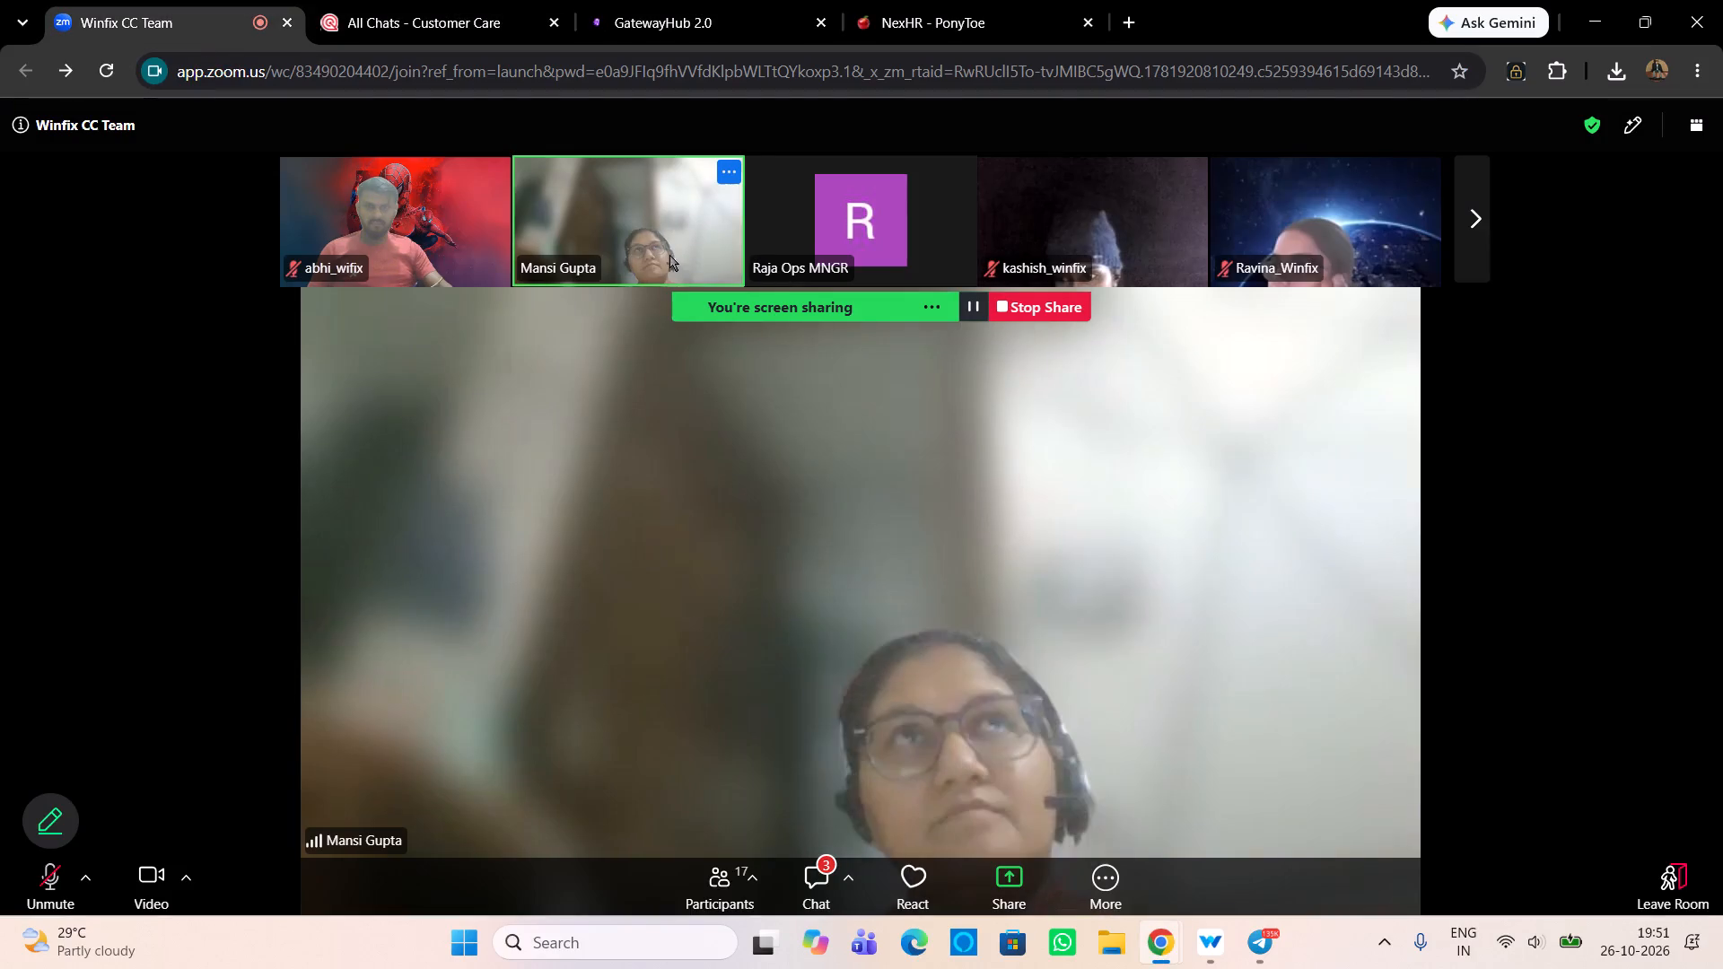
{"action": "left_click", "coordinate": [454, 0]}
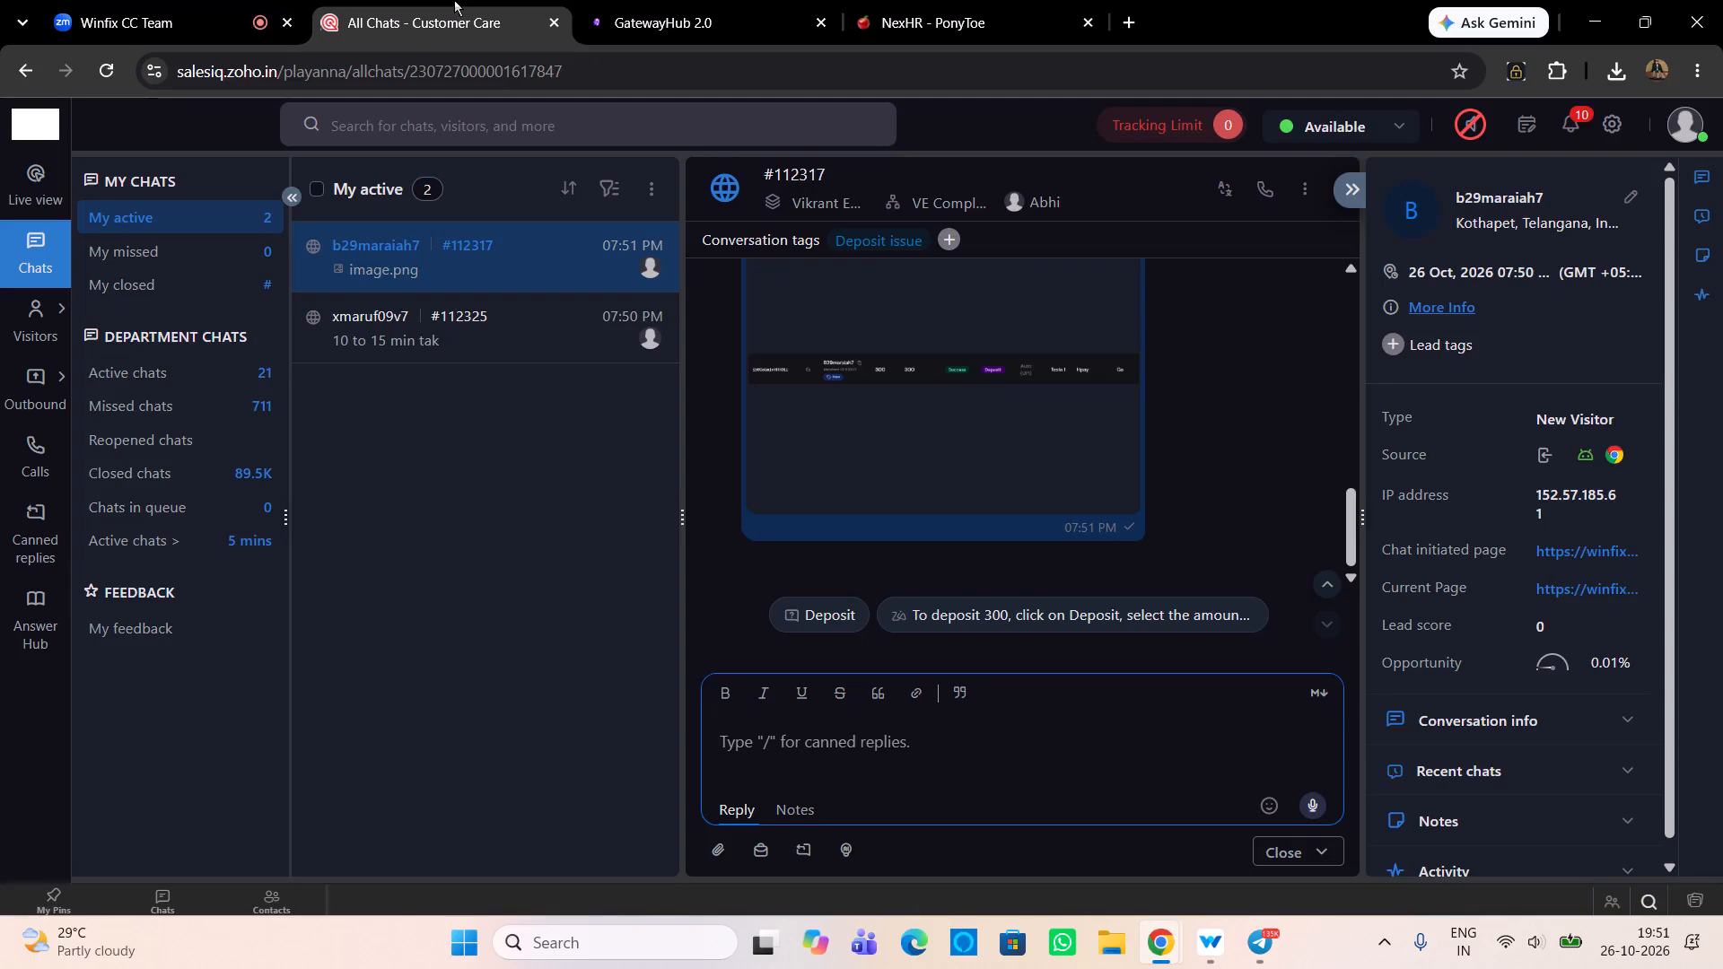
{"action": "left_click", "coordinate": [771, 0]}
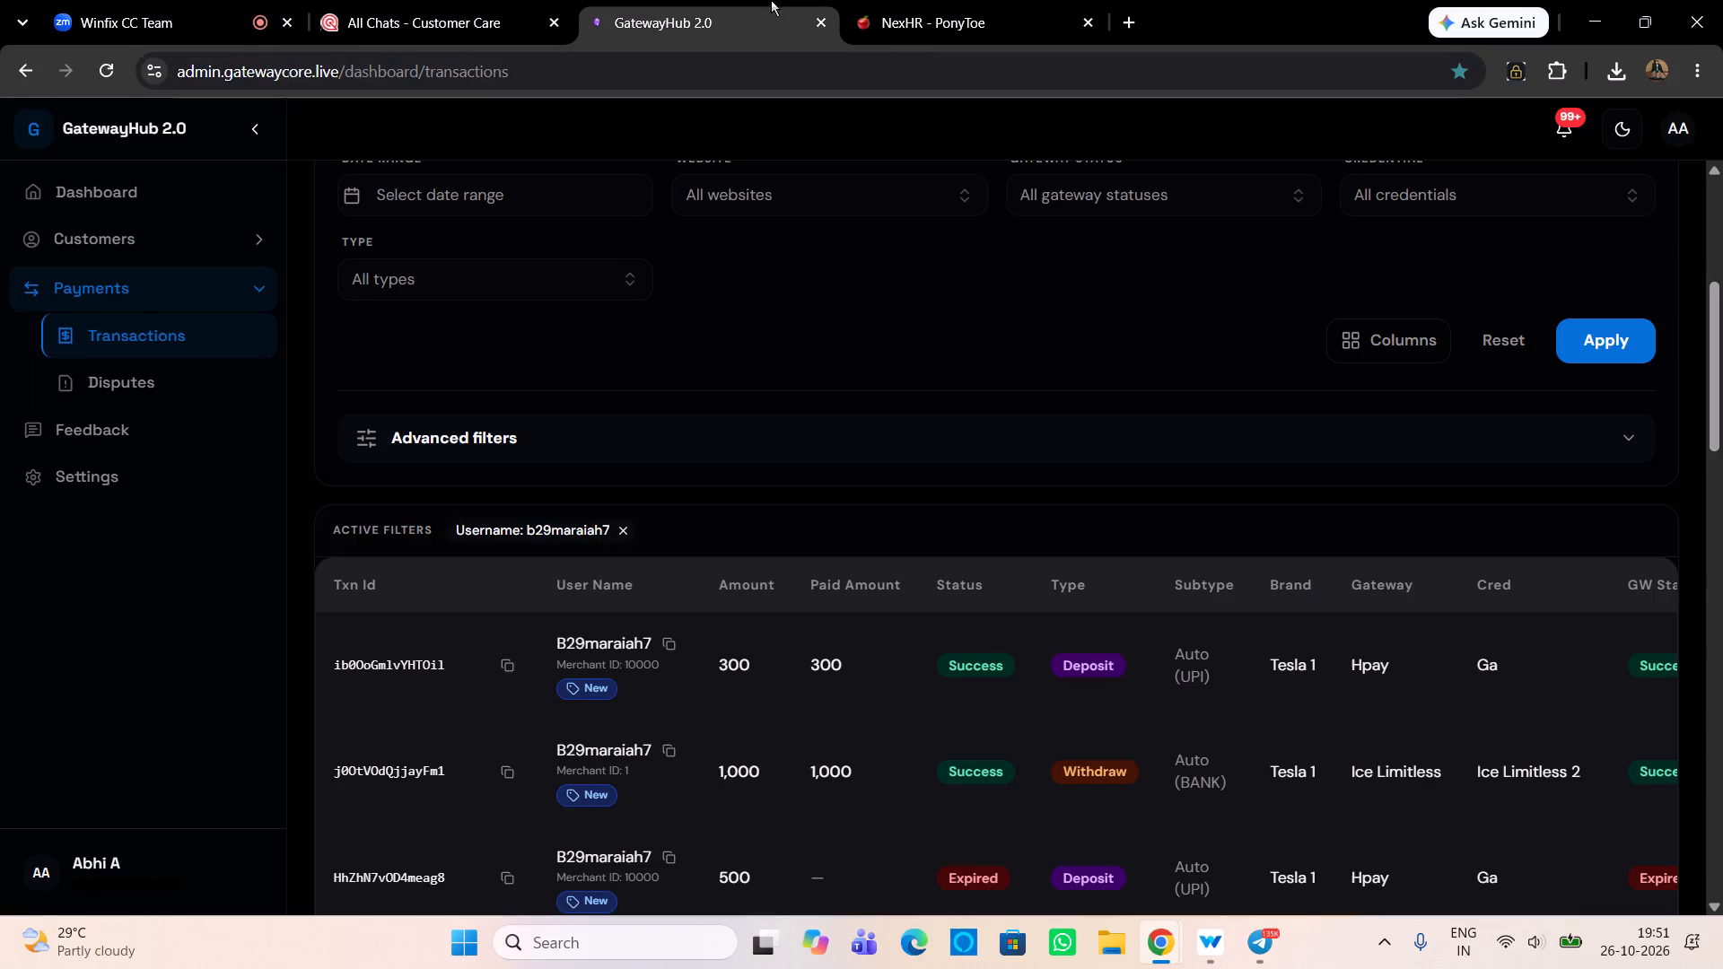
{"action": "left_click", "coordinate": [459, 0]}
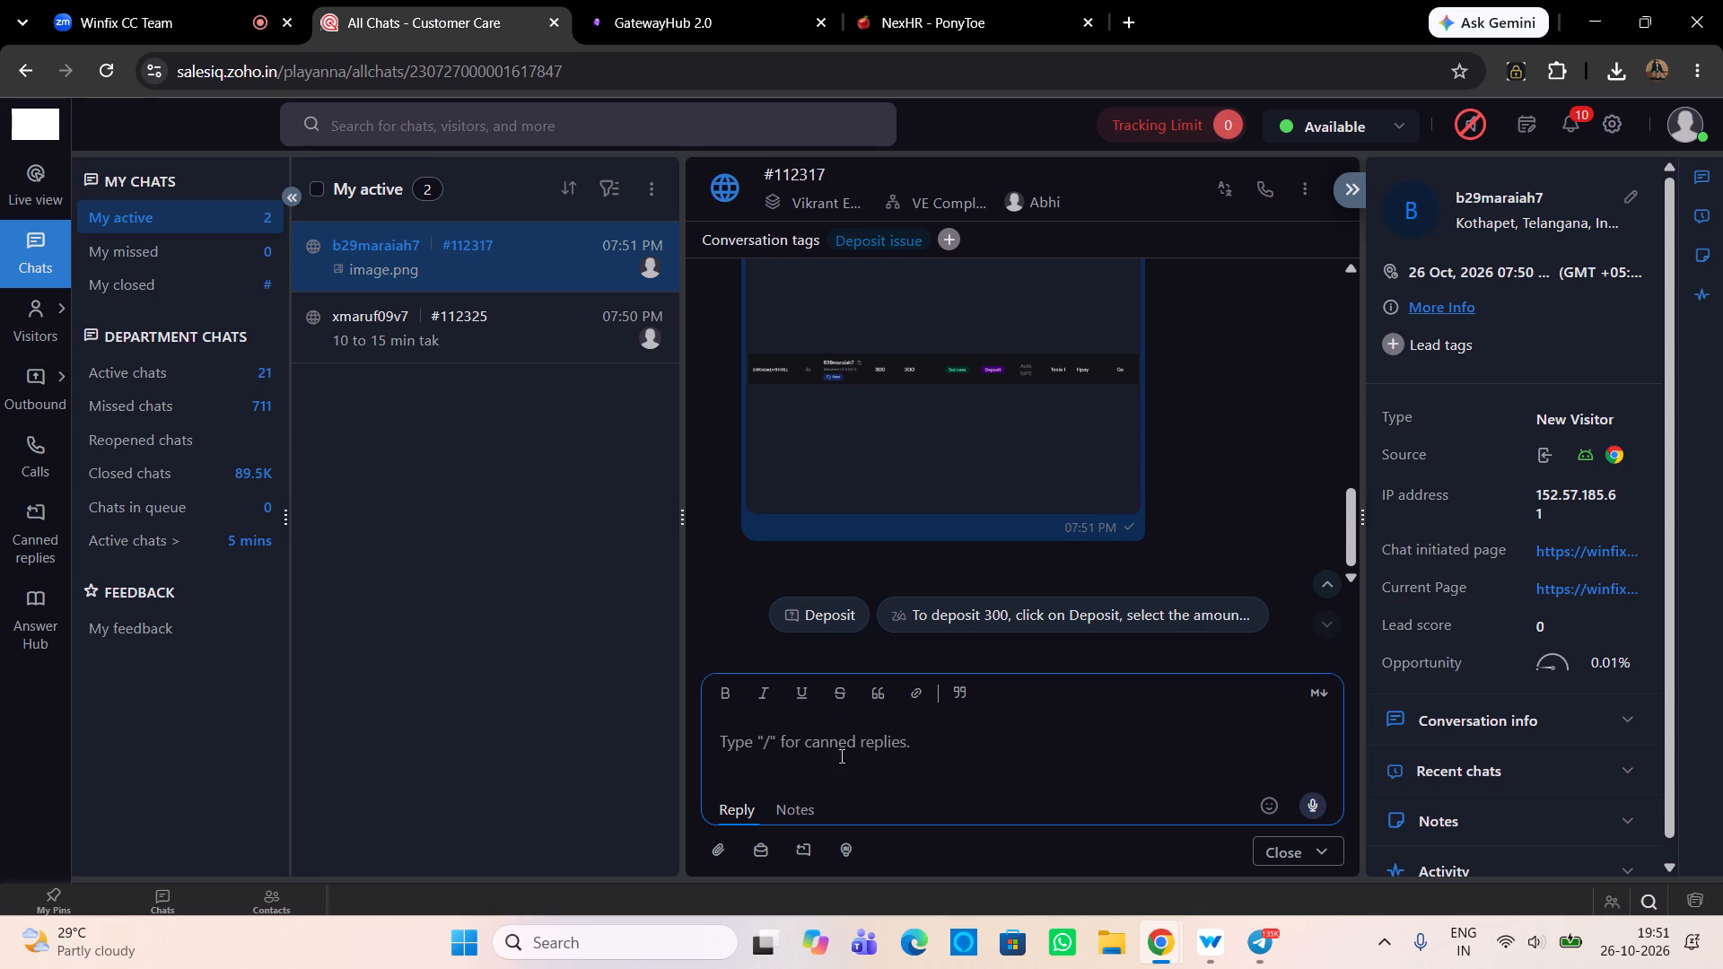
Send the replies "sir ap thoda check kijiye sir" and "success hoga sir" in chat #112317.
{"action": "left_click", "coordinate": [918, 773]}
{"action": "type", "text": "sir ap thoda check kijiye sir"}
{"action": "key", "text": "Return"}
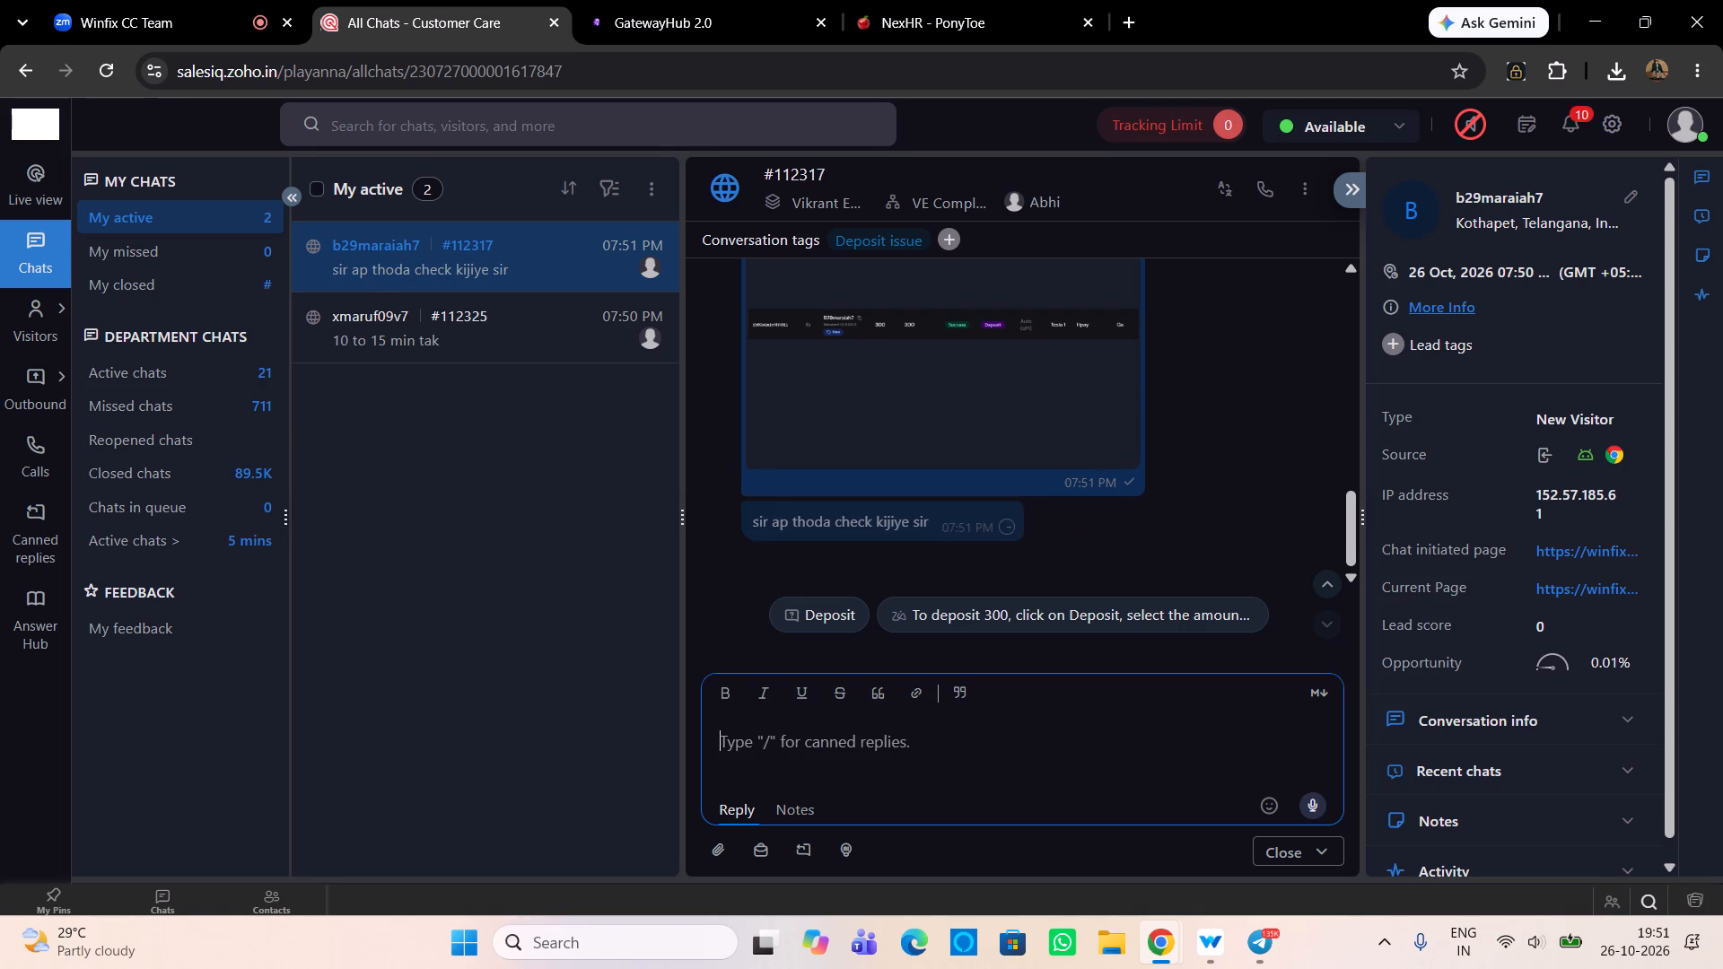
{"action": "type", "text": "success"}
{"action": "key", "text": "space"}
{"action": "type", "text": "hoga sir"}
{"action": "key", "text": "Return"}
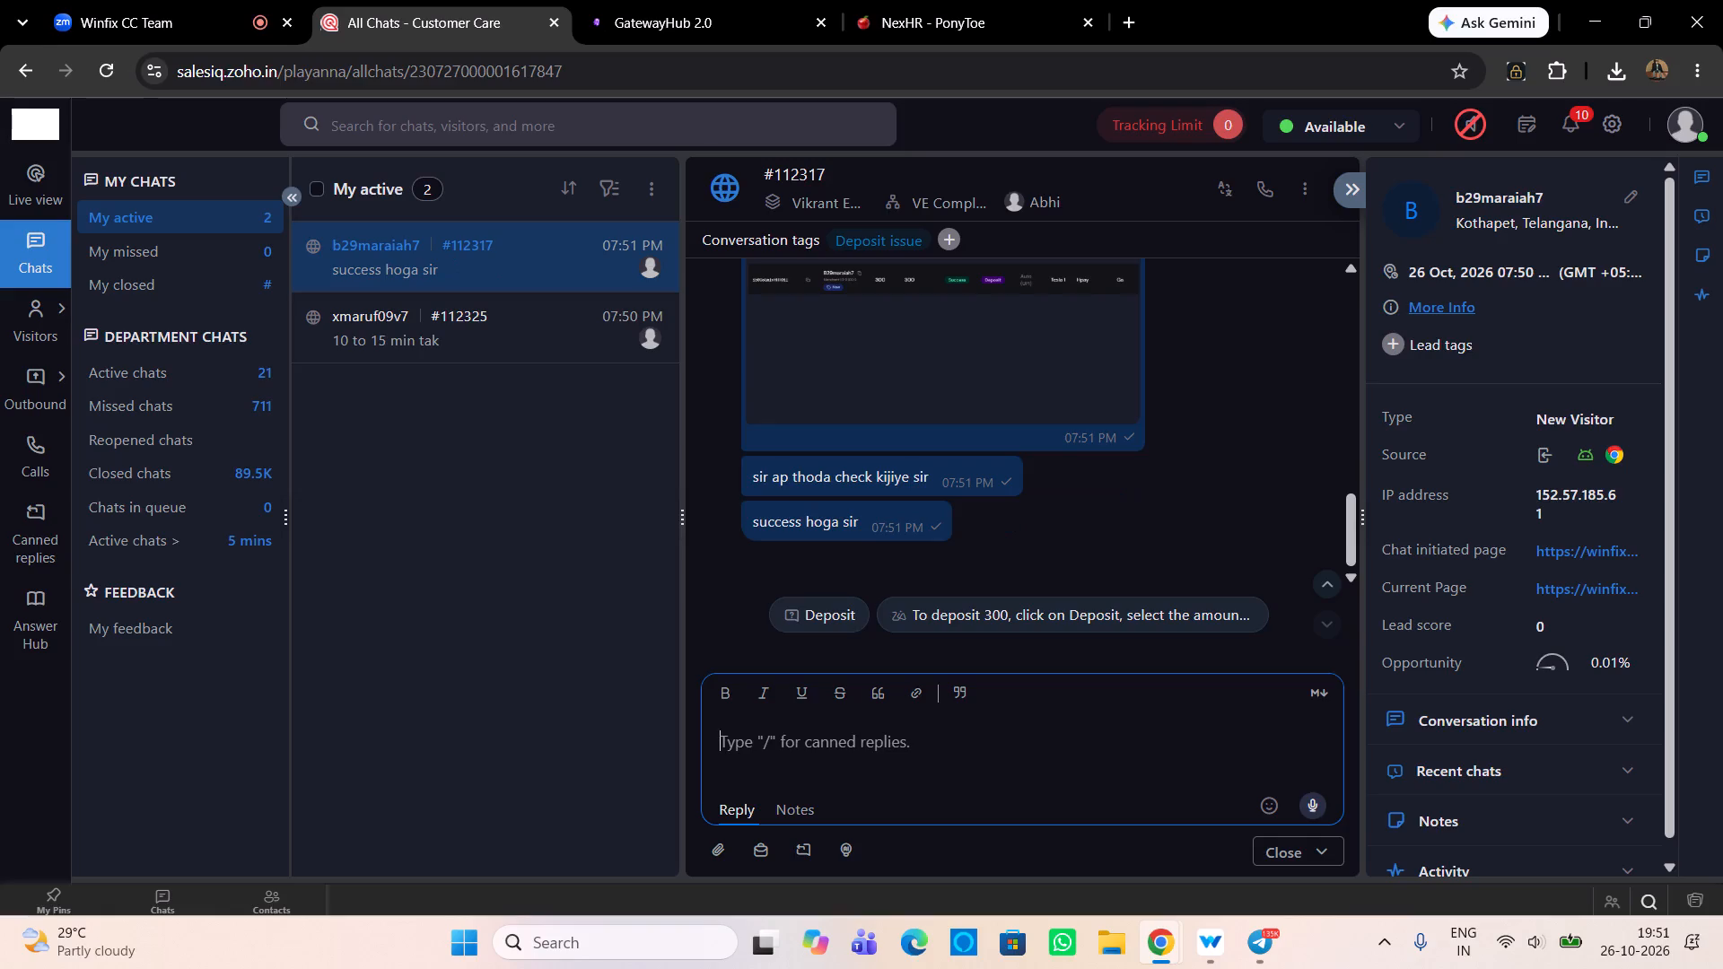
Switch to NexHR and review the home page's worked-today time, check-in details, leave balance and upcoming holidays.
{"action": "left_click", "coordinate": [1039, 0]}
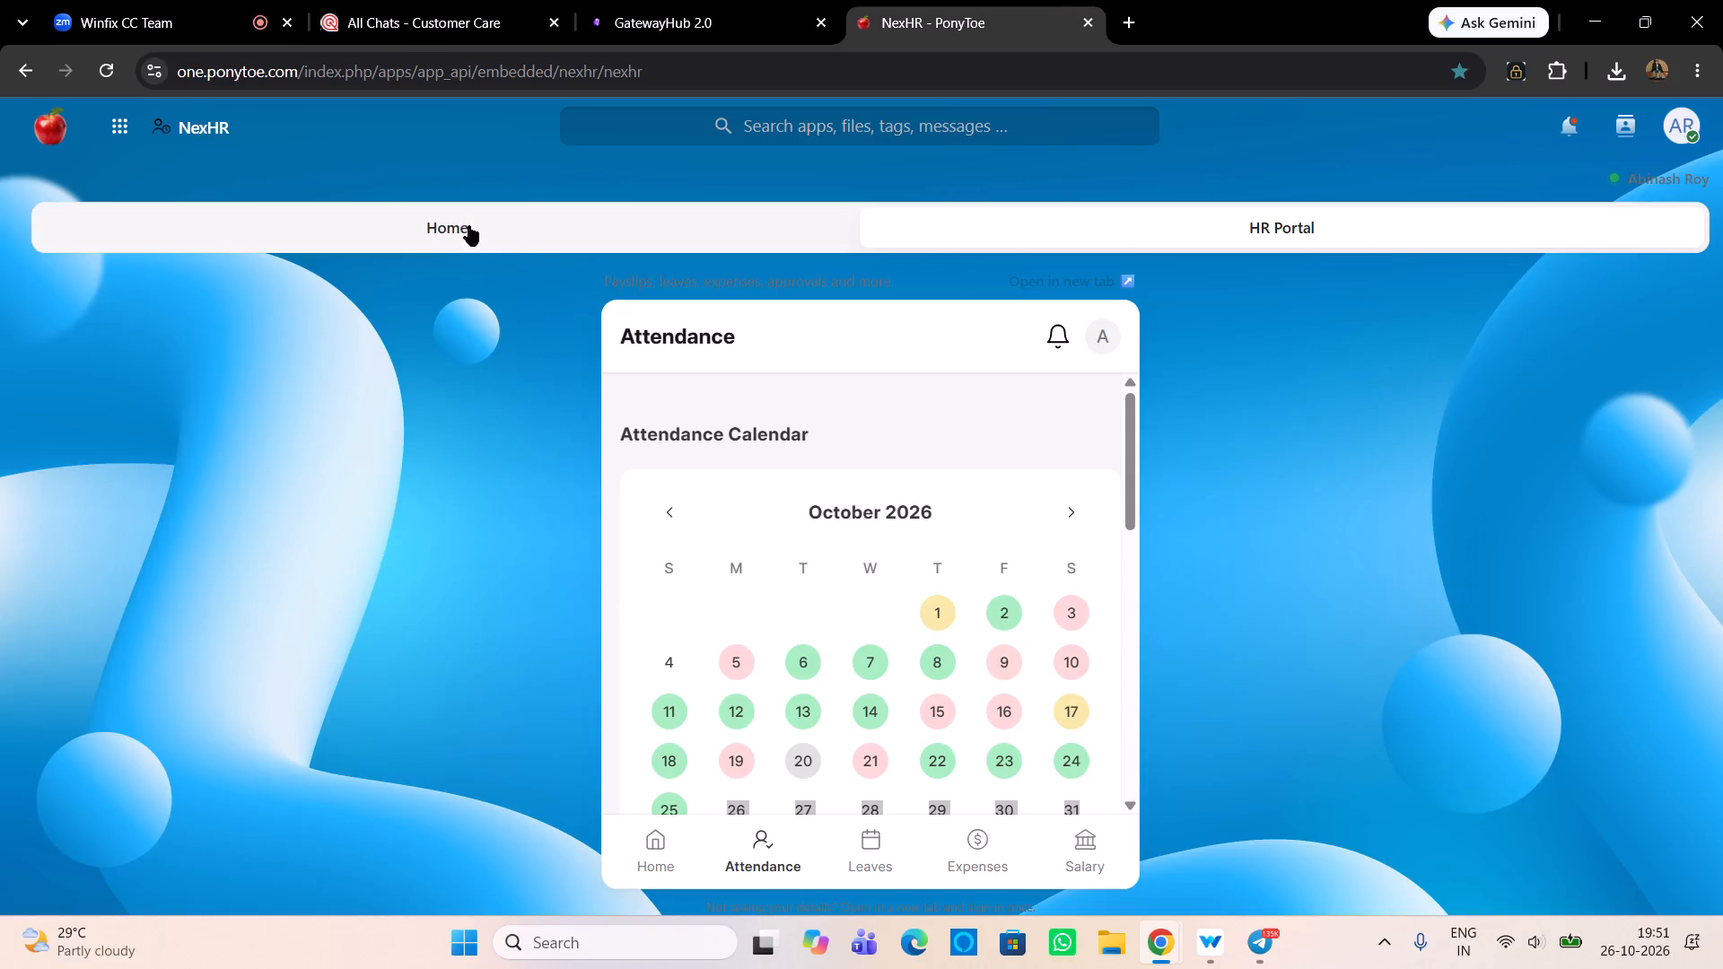
{"action": "left_click", "coordinate": [467, 225]}
{"action": "left_click", "coordinate": [1171, 231]}
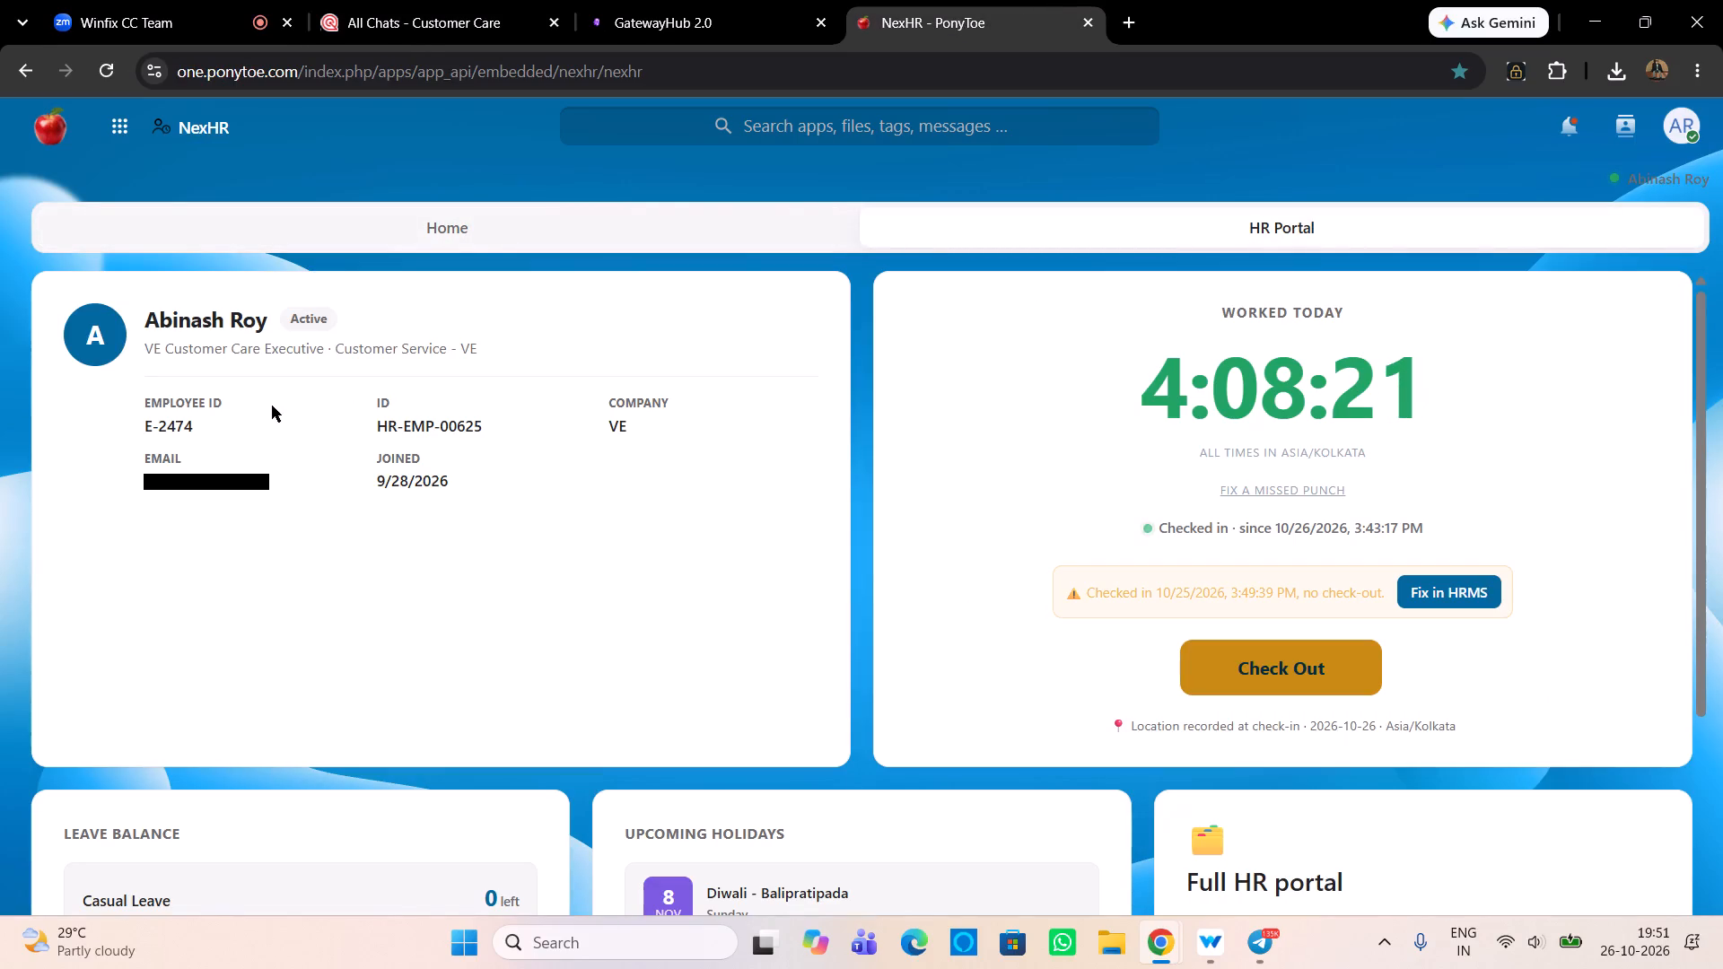
{"action": "left_click_drag", "start_coordinate": [118, 392], "coordinate": [1355, 788]}
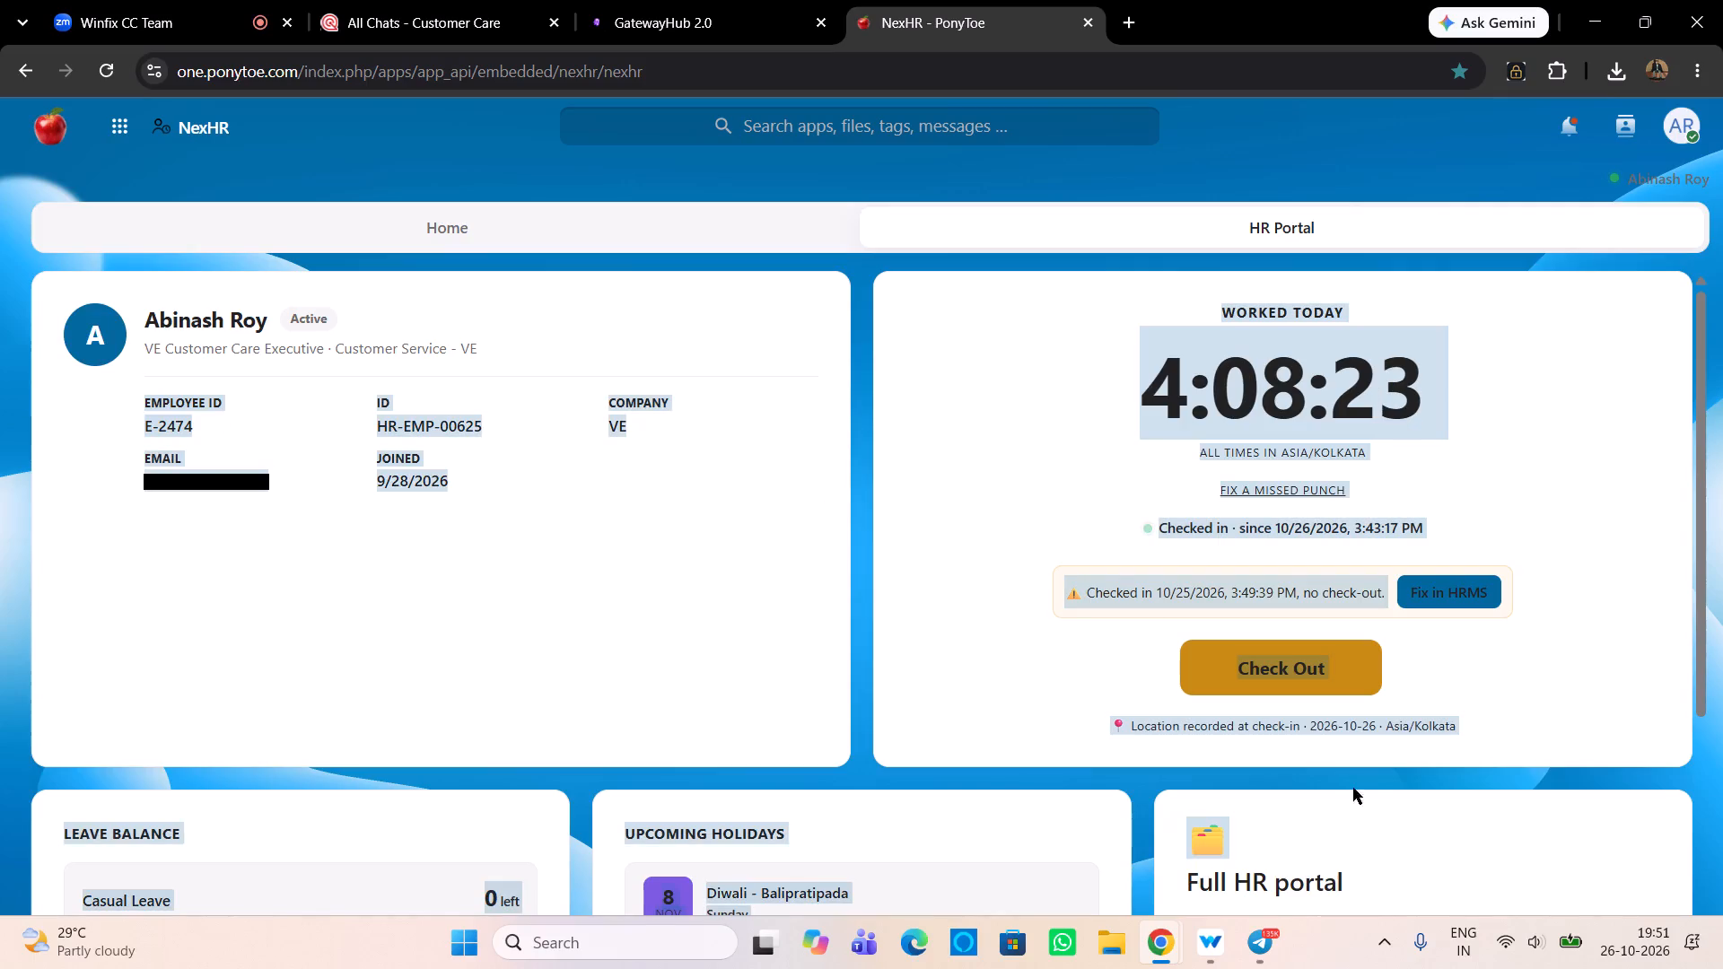
{"action": "left_click_drag", "start_coordinate": [1355, 788], "coordinate": [1548, 858]}
{"action": "scroll", "coordinate": [1537, 853], "scroll_direction": "down", "scroll_amount": 3}
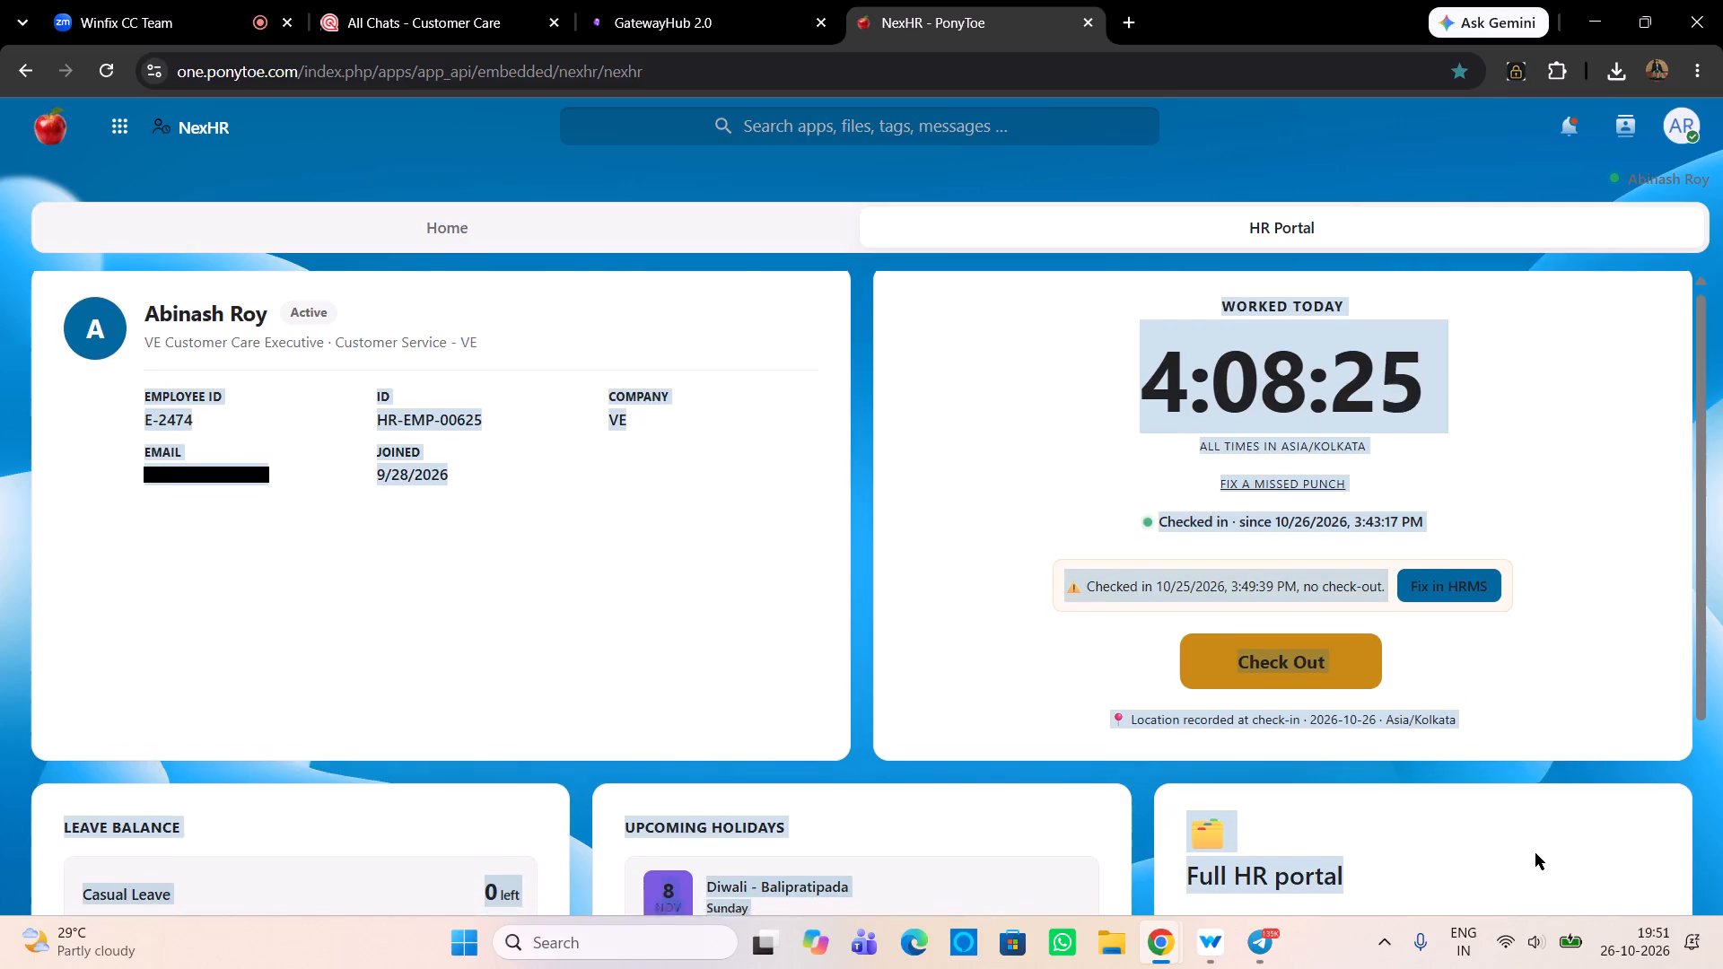
{"action": "left_click", "coordinate": [1343, 679]}
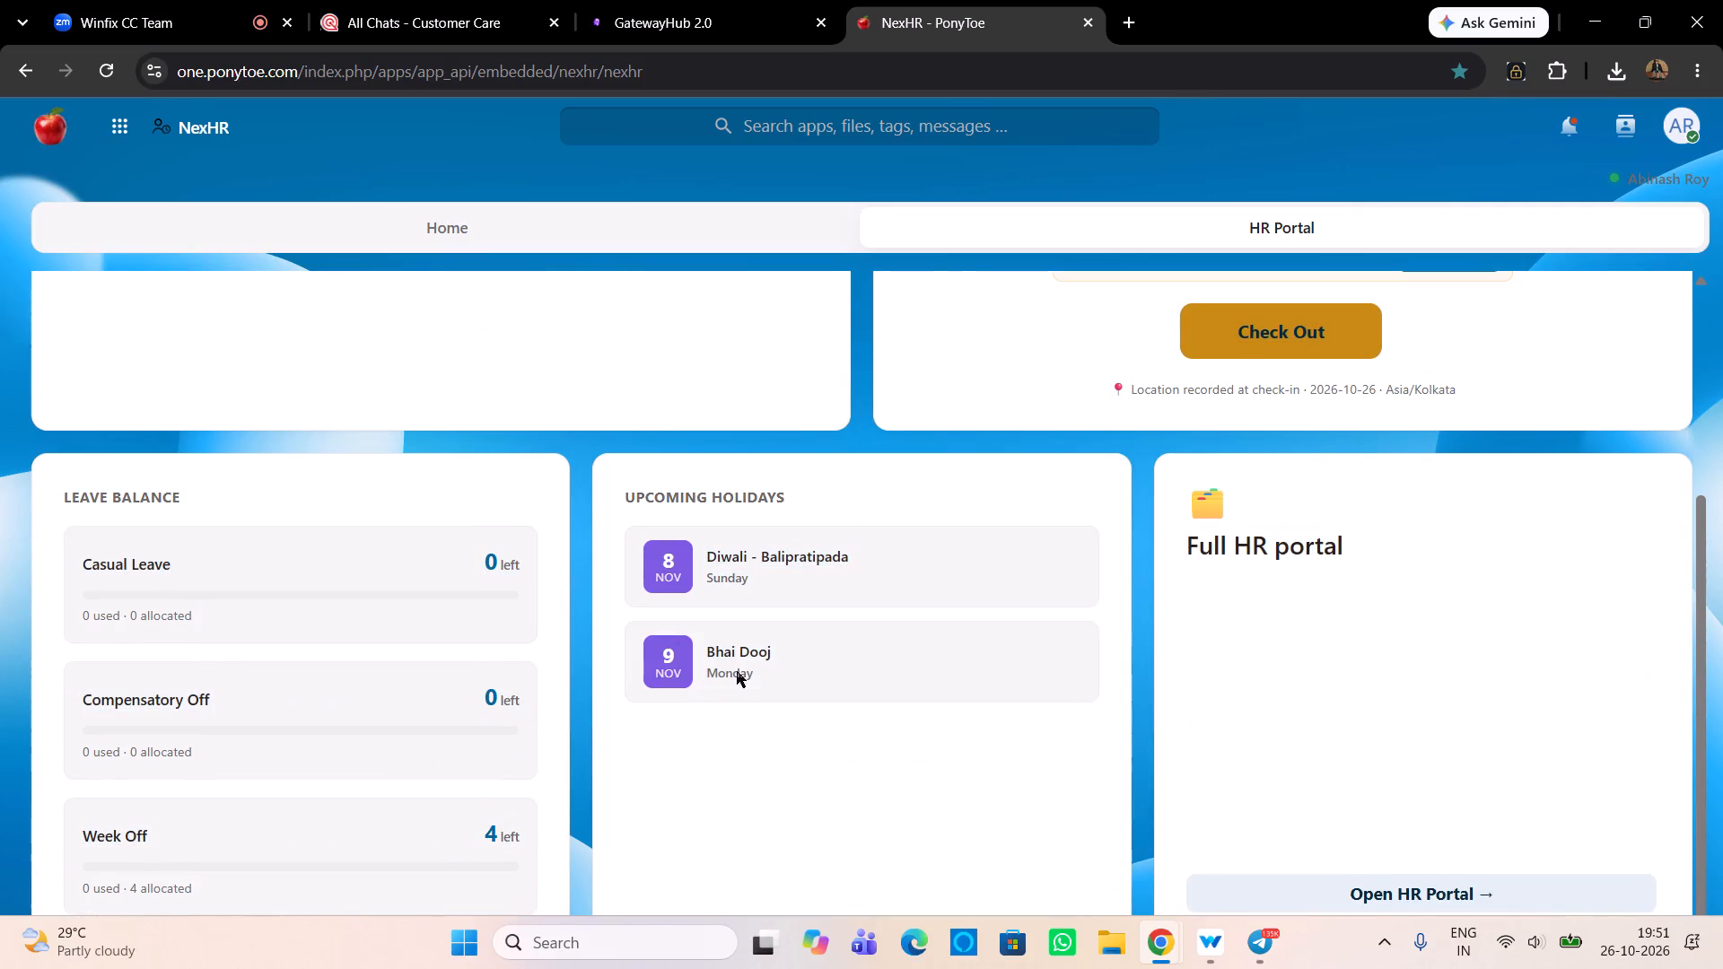
{"action": "left_click", "coordinate": [398, 0]}
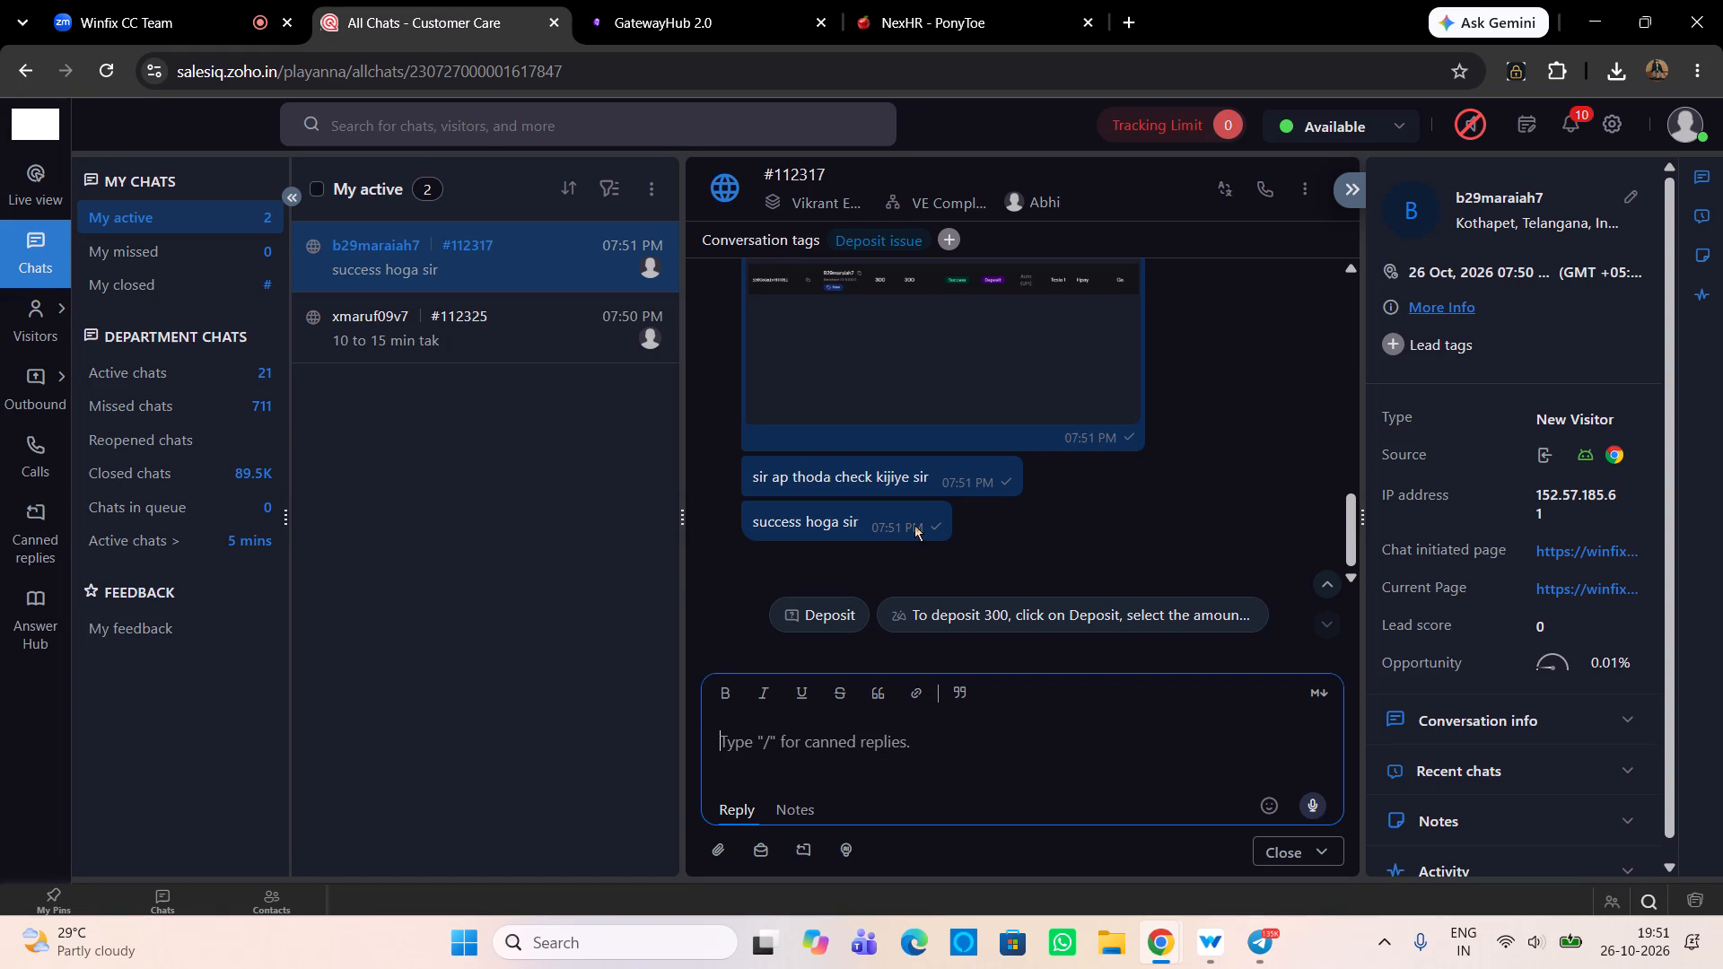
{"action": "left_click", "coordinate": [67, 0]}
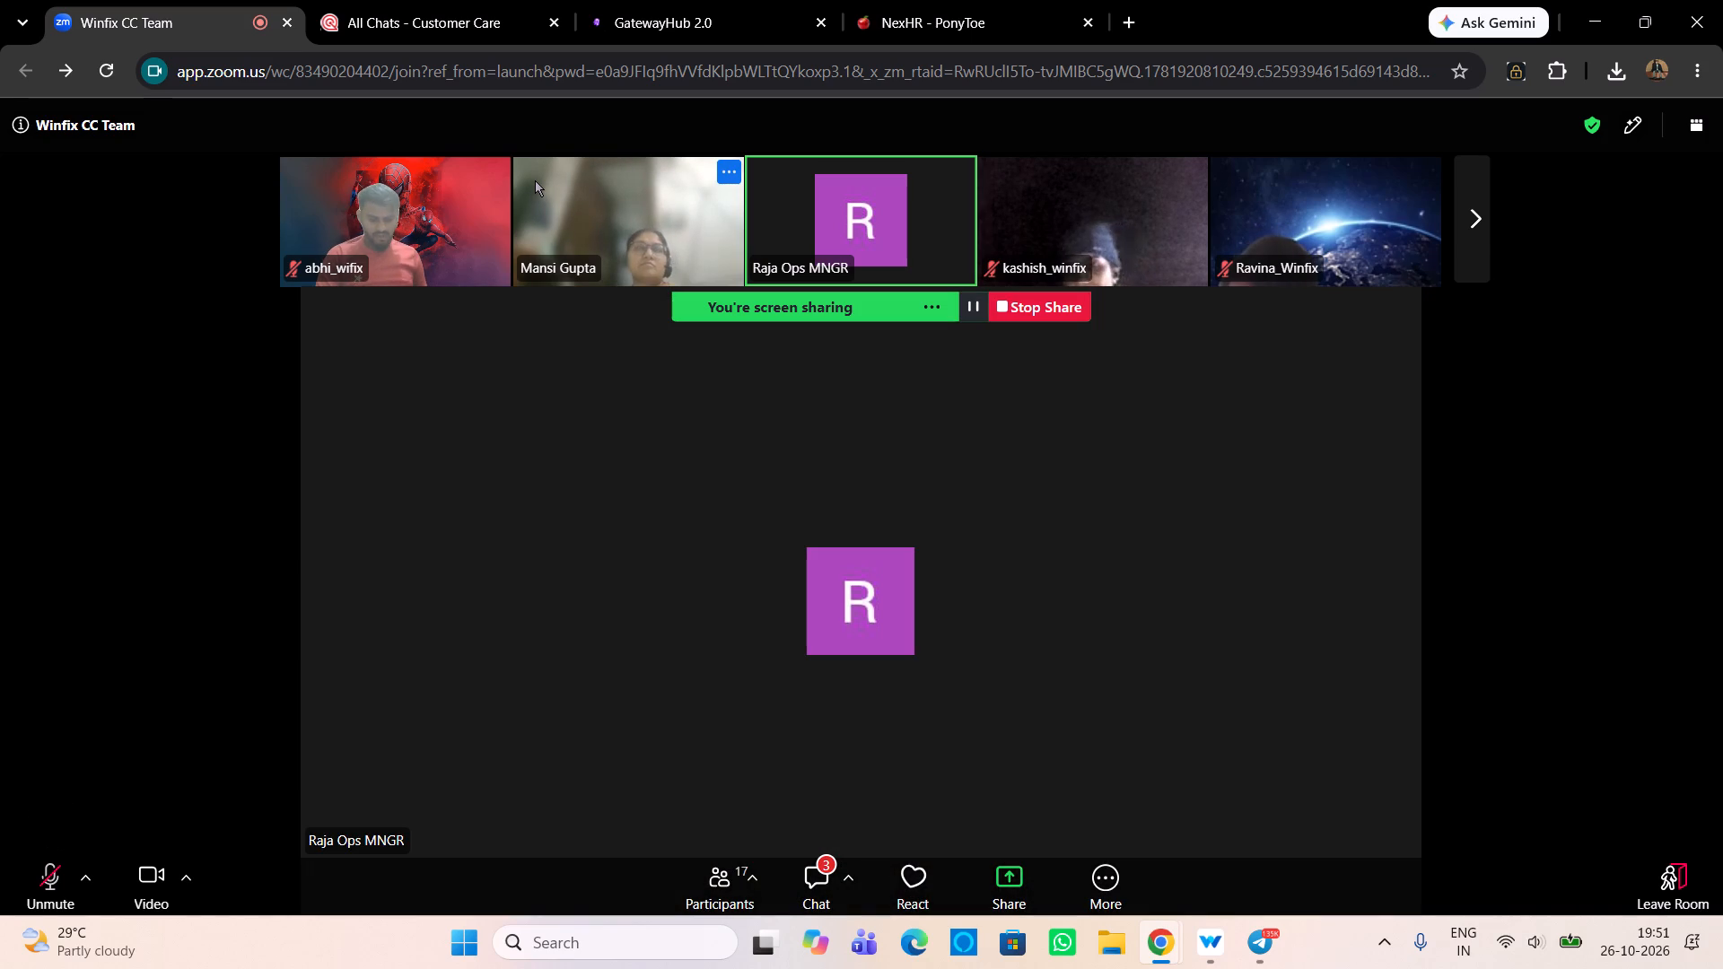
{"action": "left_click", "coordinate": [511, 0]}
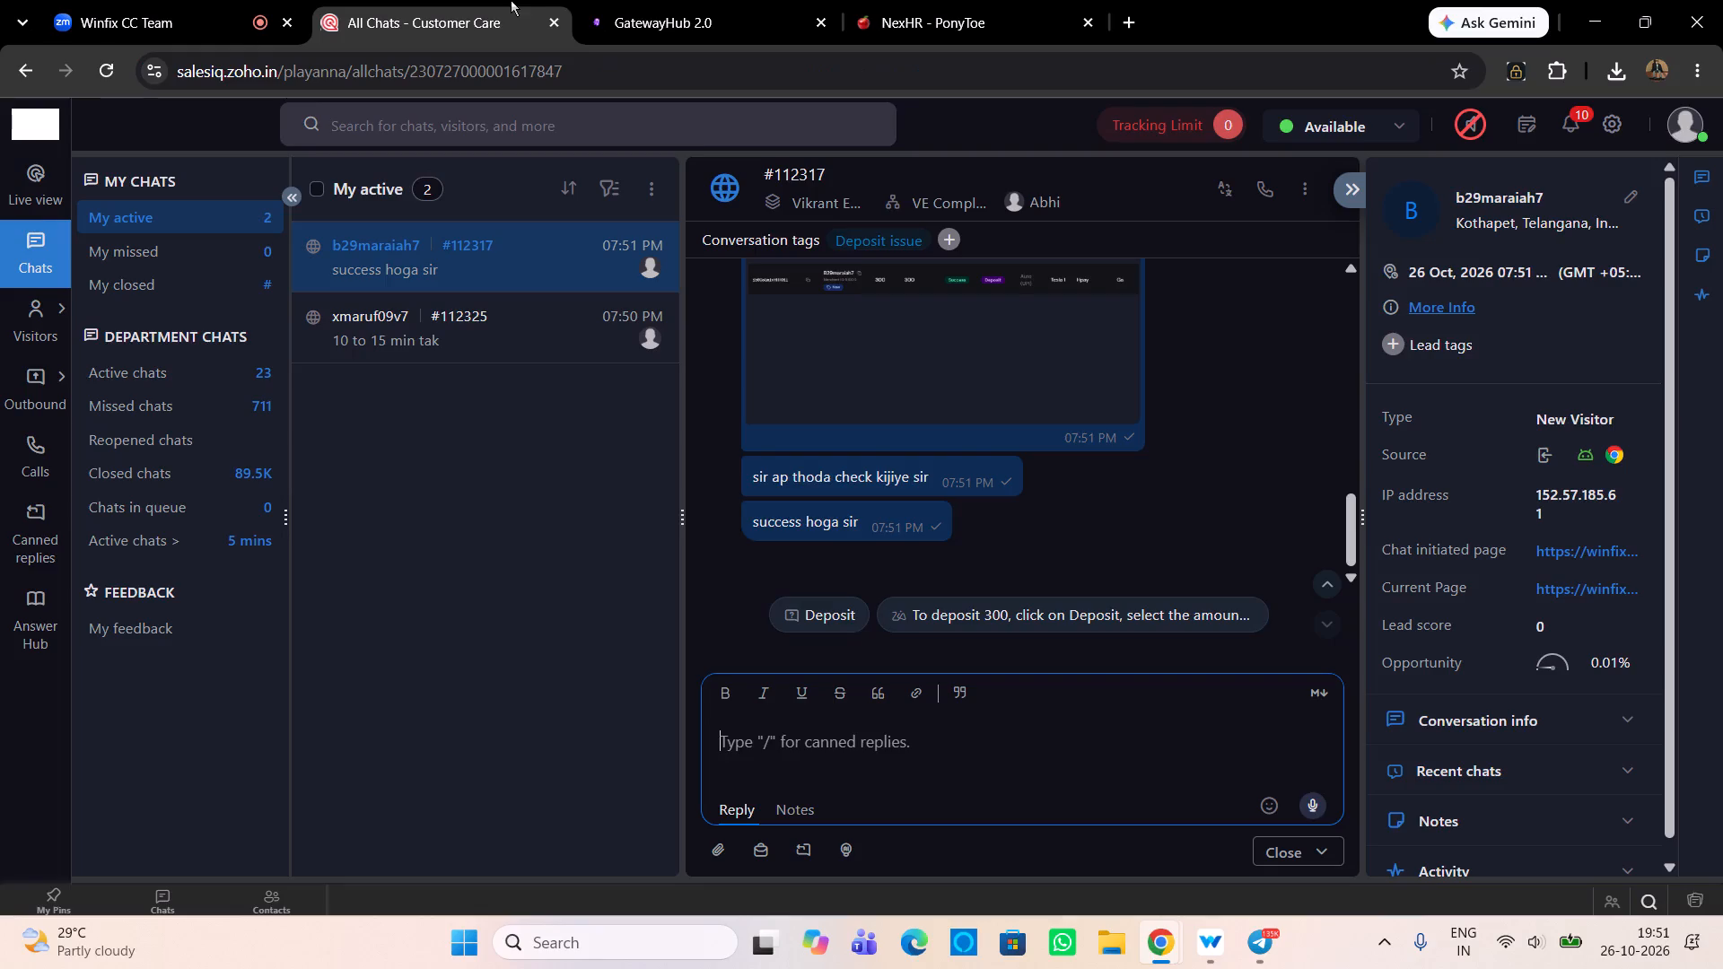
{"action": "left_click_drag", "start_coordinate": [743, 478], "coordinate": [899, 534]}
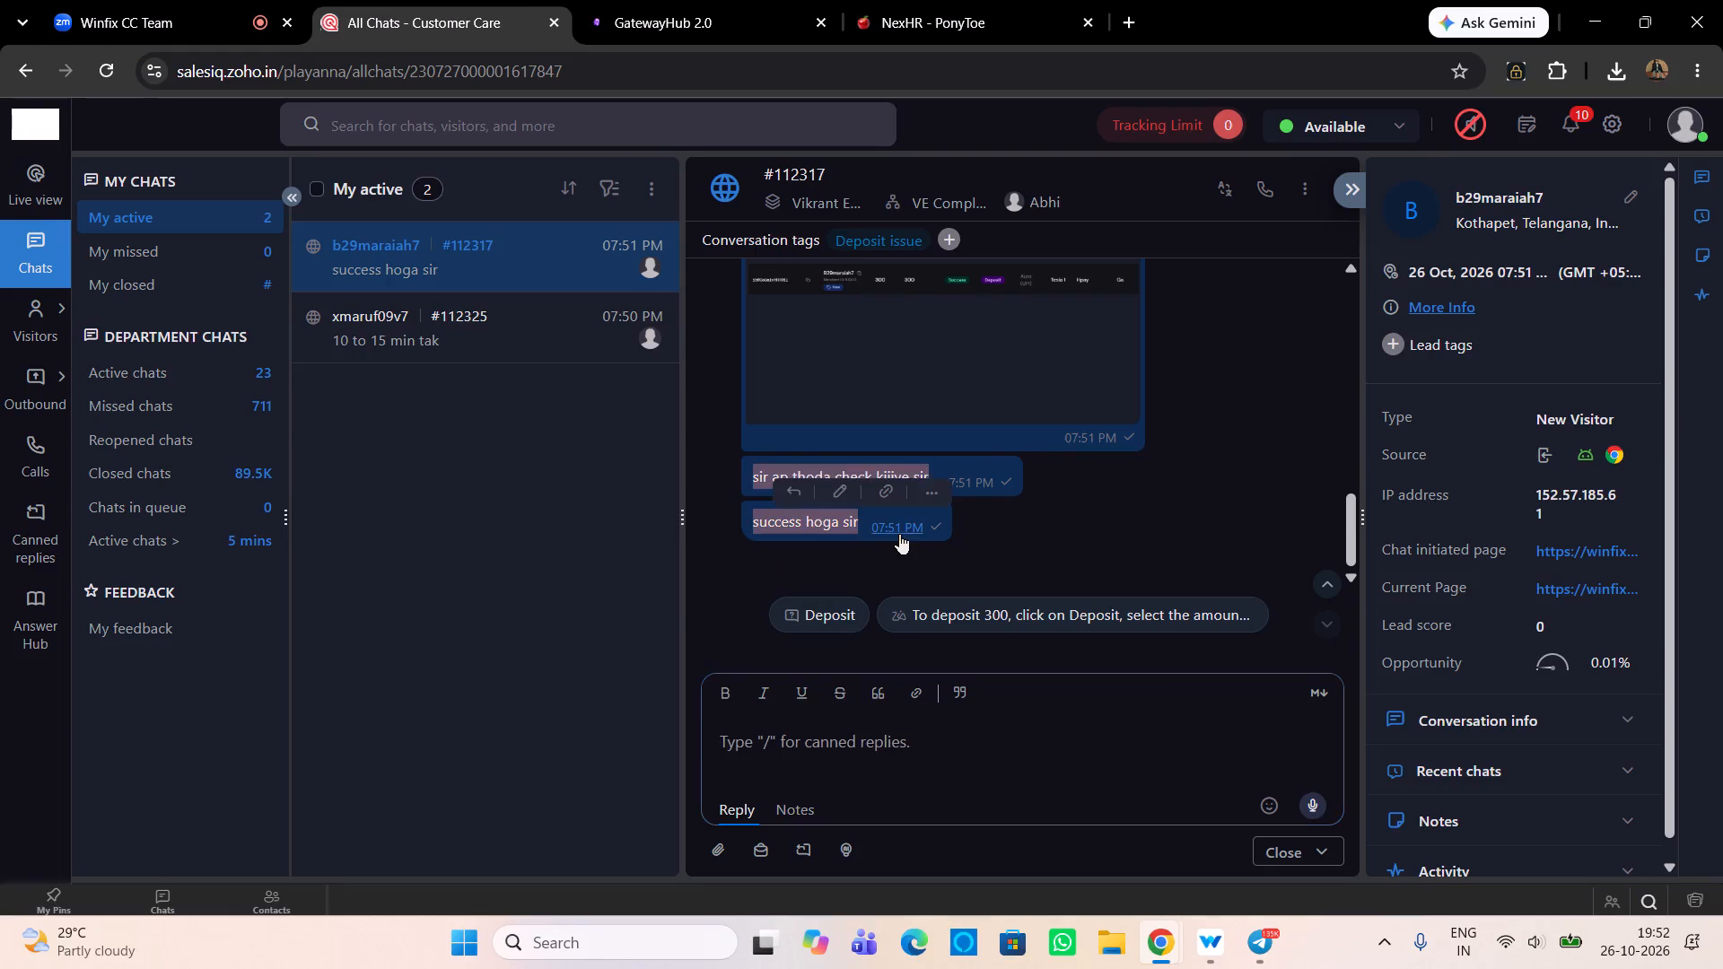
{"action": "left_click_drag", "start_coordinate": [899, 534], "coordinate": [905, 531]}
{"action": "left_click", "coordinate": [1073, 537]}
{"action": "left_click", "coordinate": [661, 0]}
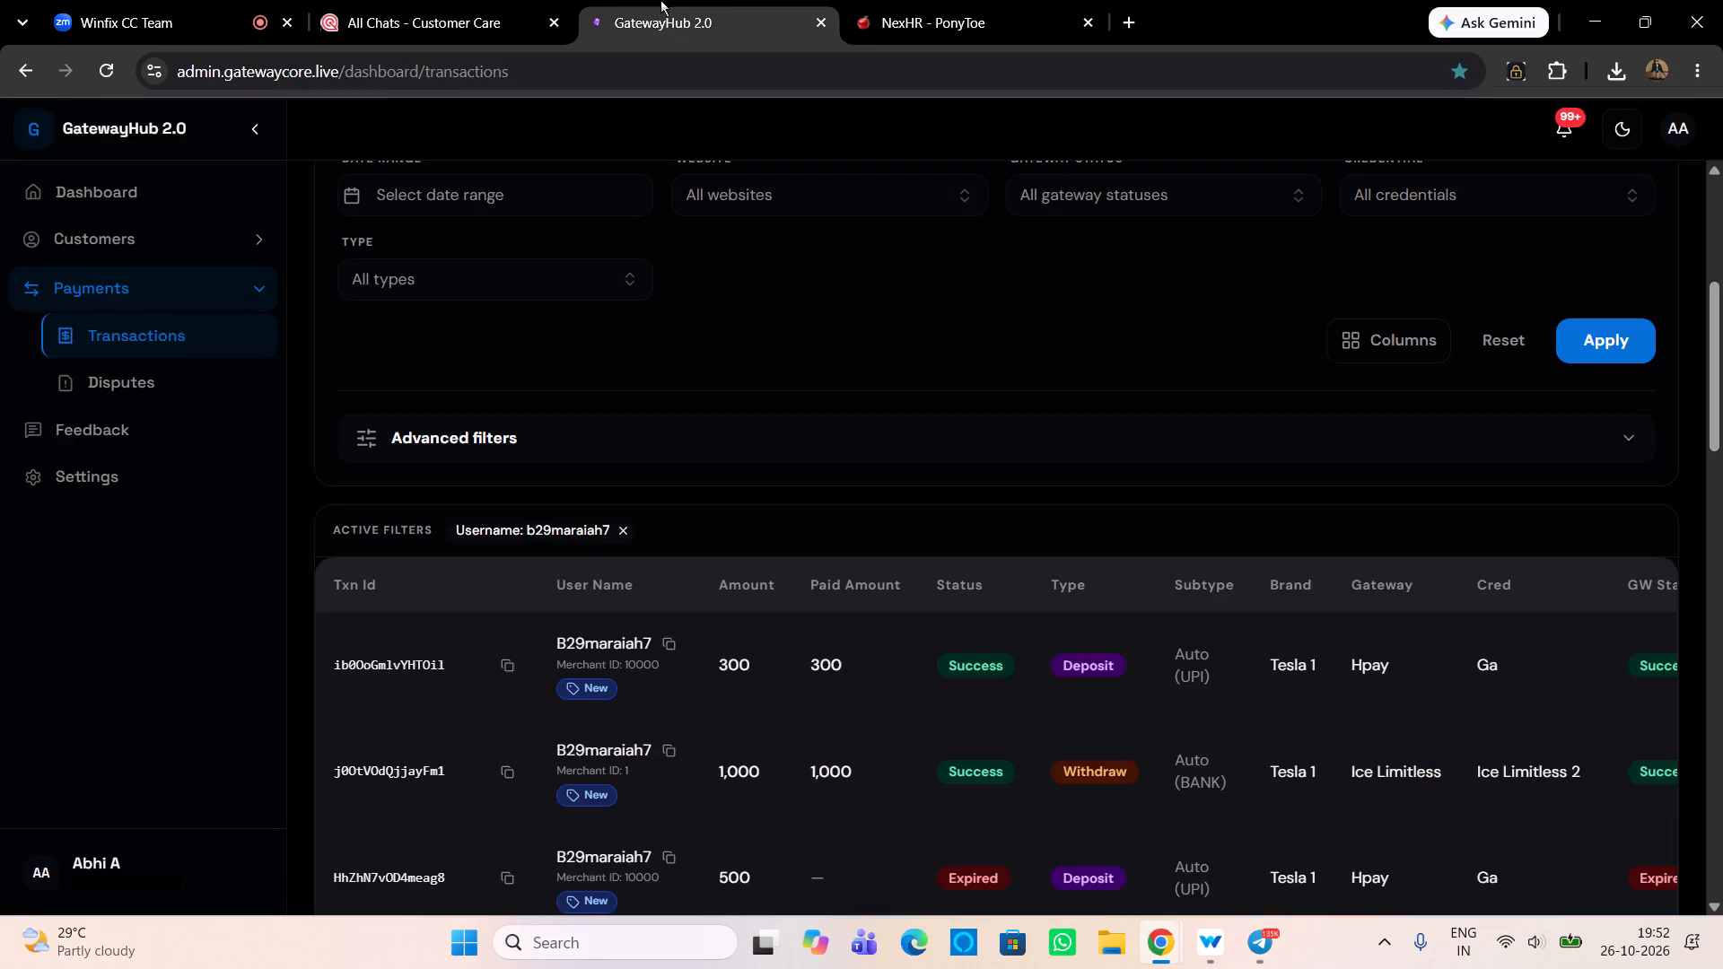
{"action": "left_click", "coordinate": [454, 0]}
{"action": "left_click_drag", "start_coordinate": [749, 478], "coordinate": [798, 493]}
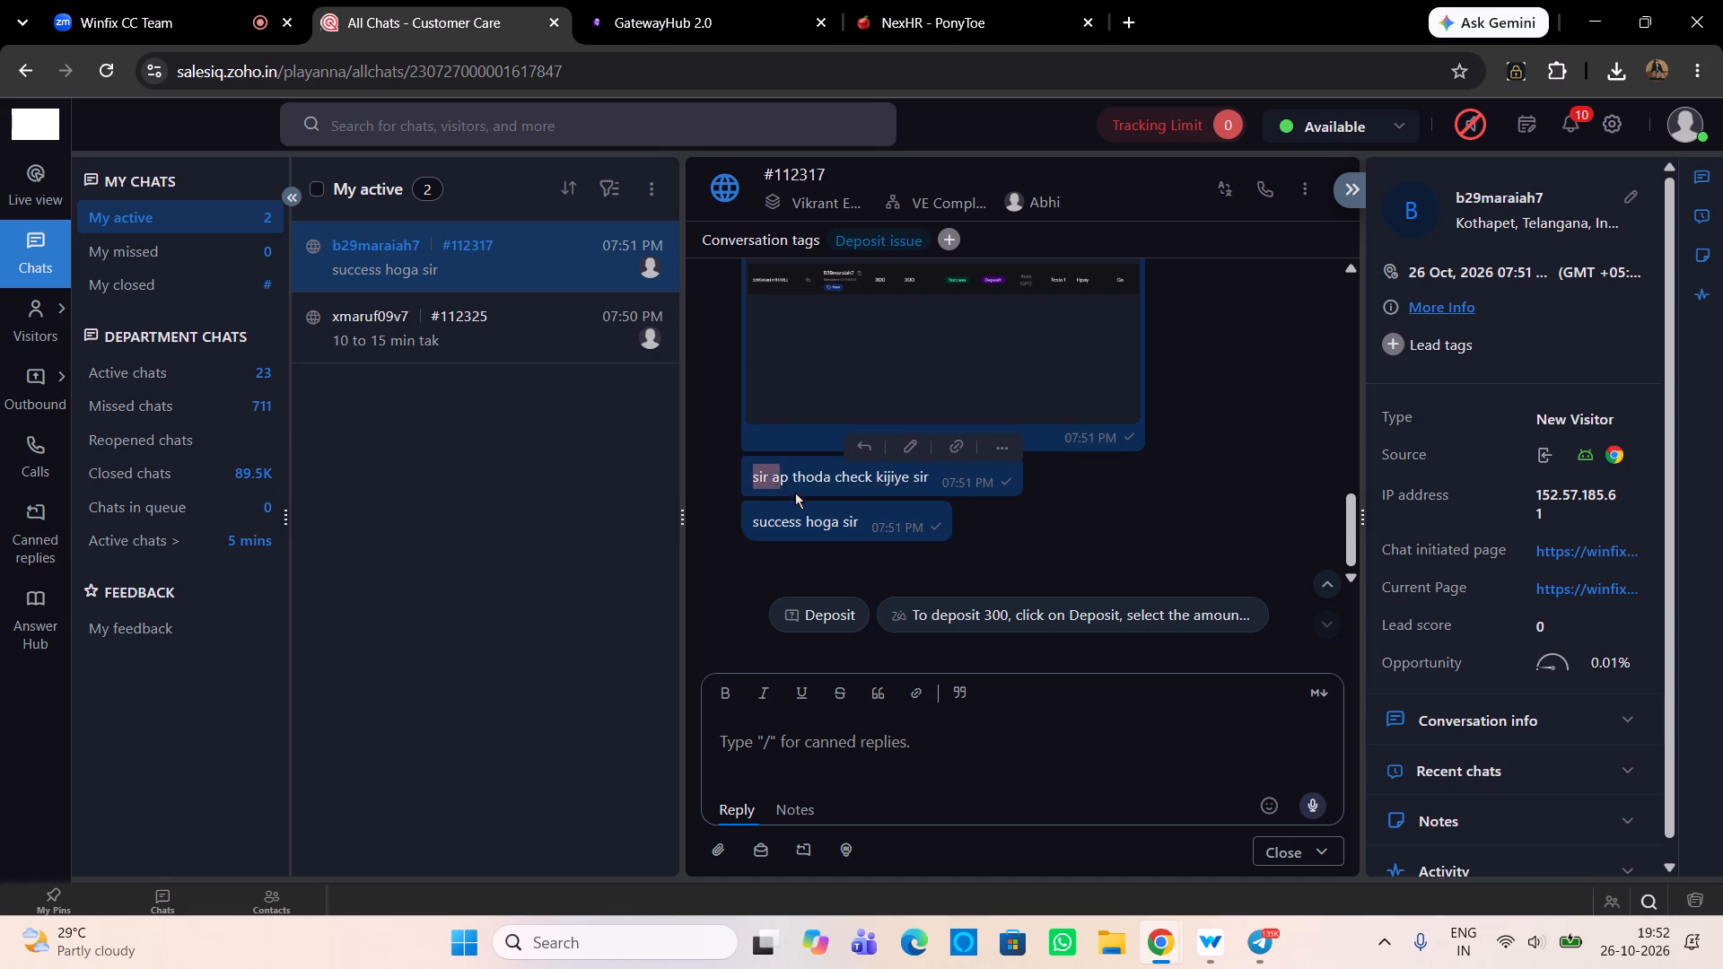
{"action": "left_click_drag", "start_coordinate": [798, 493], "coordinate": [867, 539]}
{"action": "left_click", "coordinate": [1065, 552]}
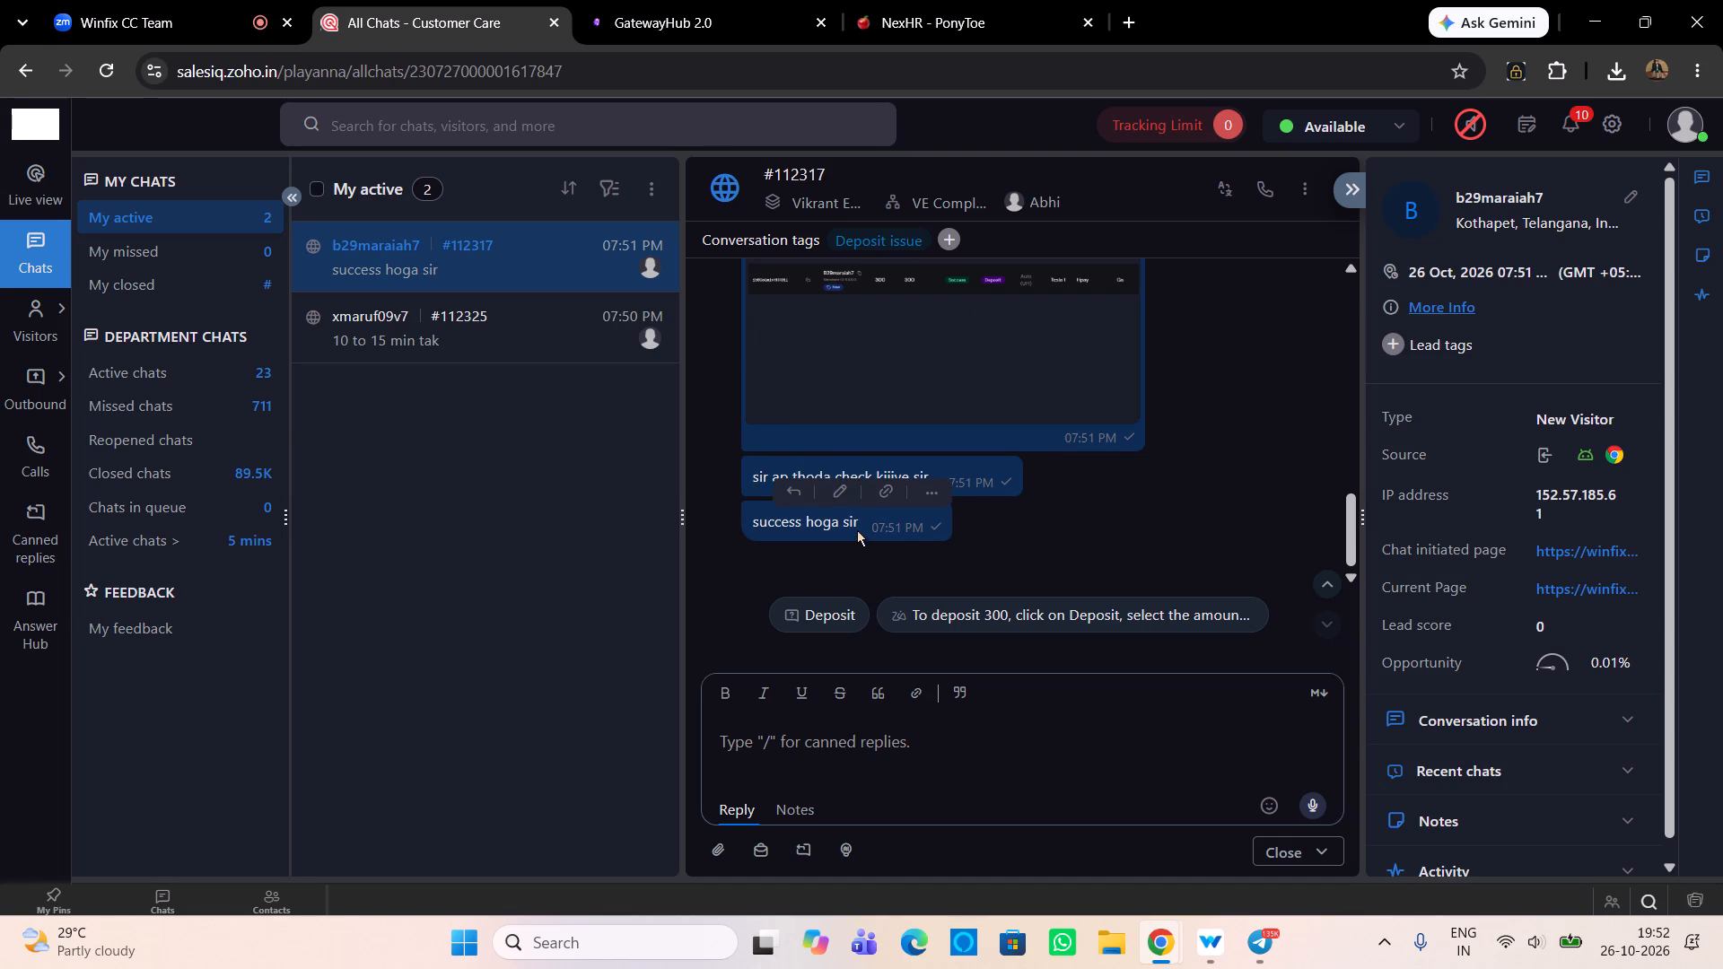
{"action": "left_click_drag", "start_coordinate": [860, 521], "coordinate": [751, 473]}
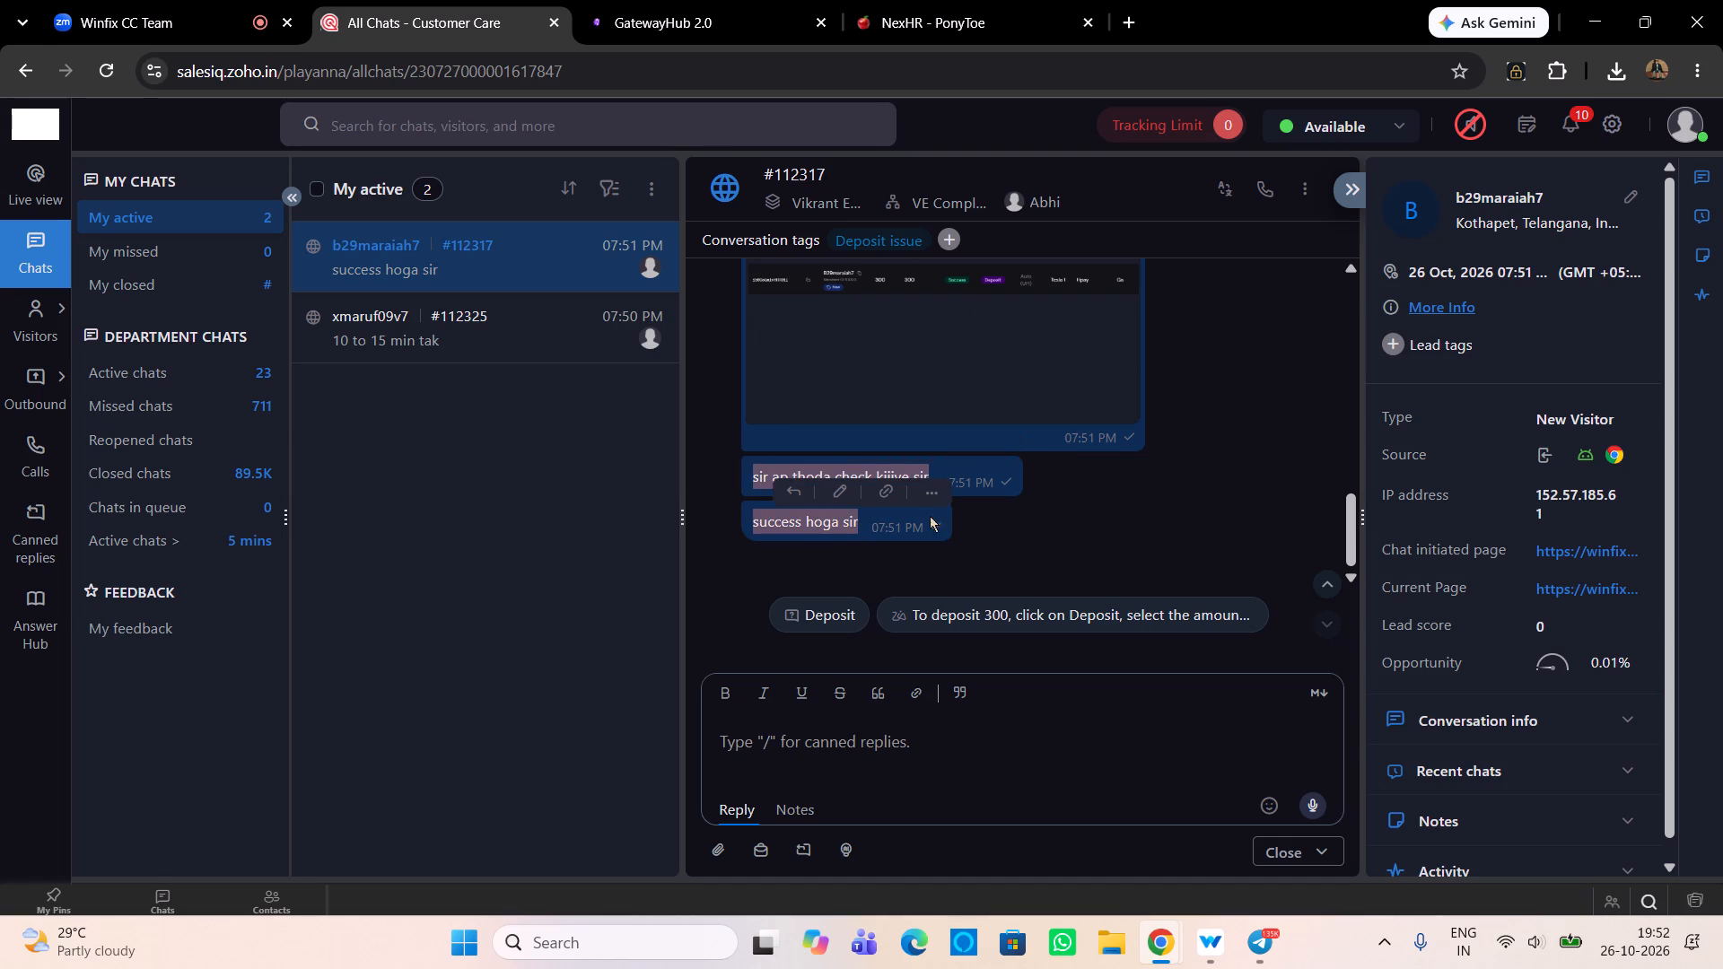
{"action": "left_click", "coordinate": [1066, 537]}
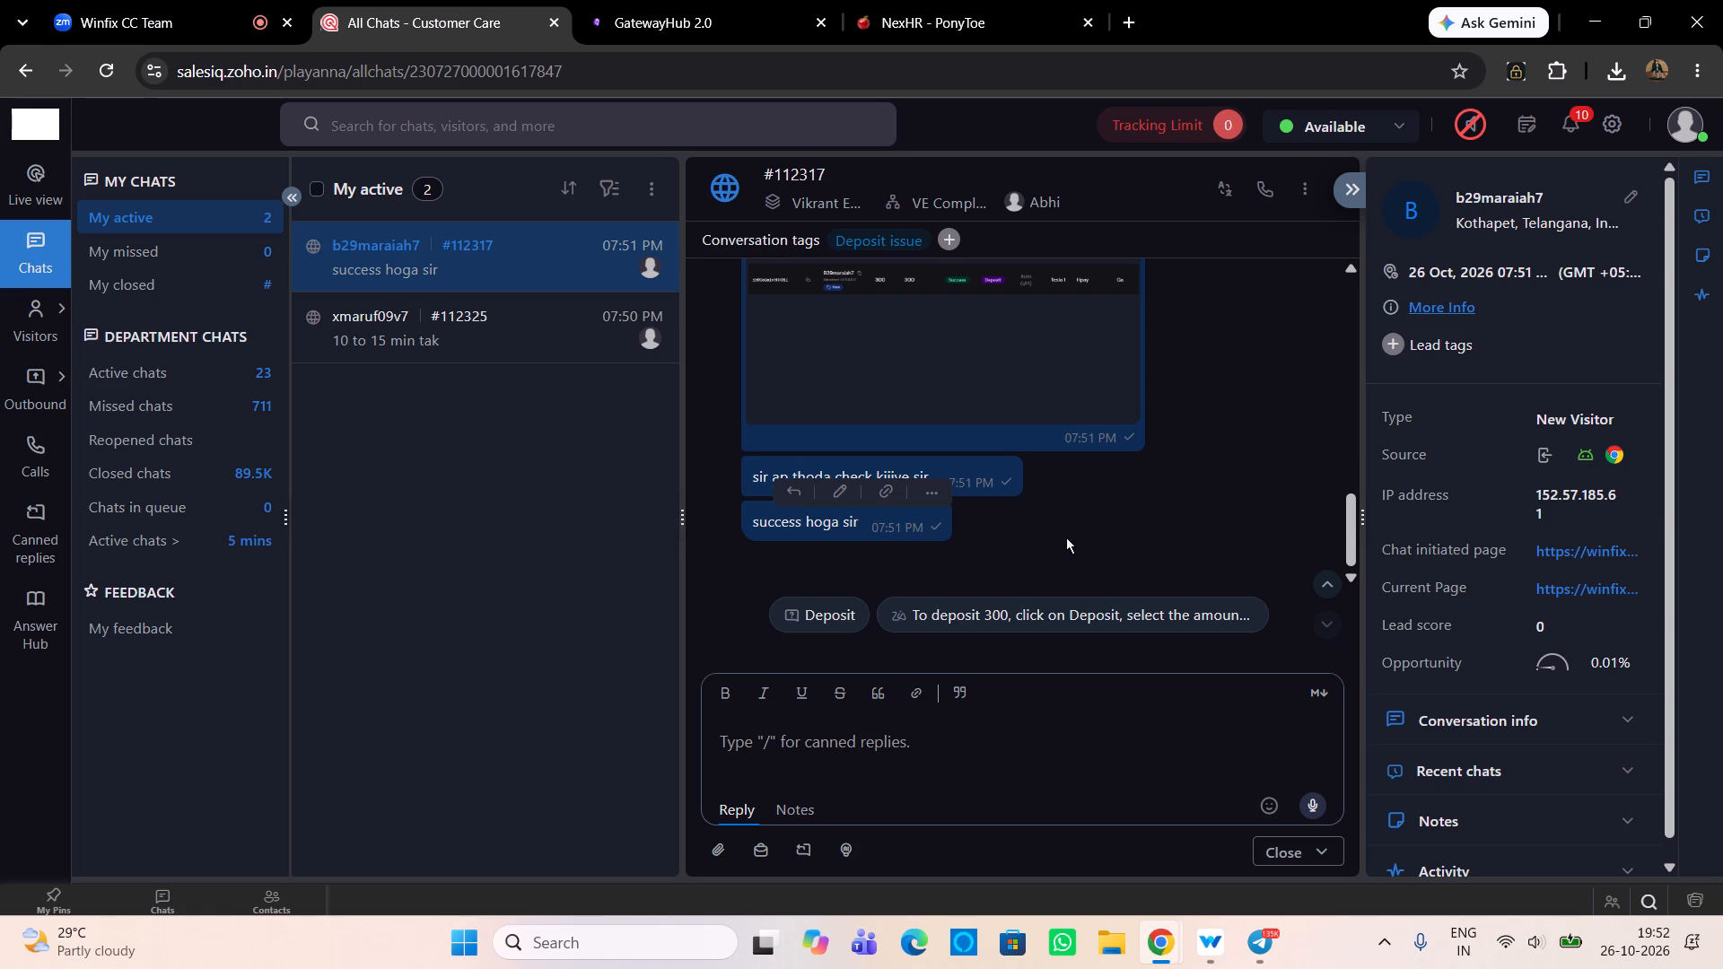
Send the canned reply "Waiting to hear from you sir/mam — last 30 seconds!!" in chat #112317.
{"action": "key", "text": "slash"}
{"action": "left_click", "coordinate": [908, 754]}
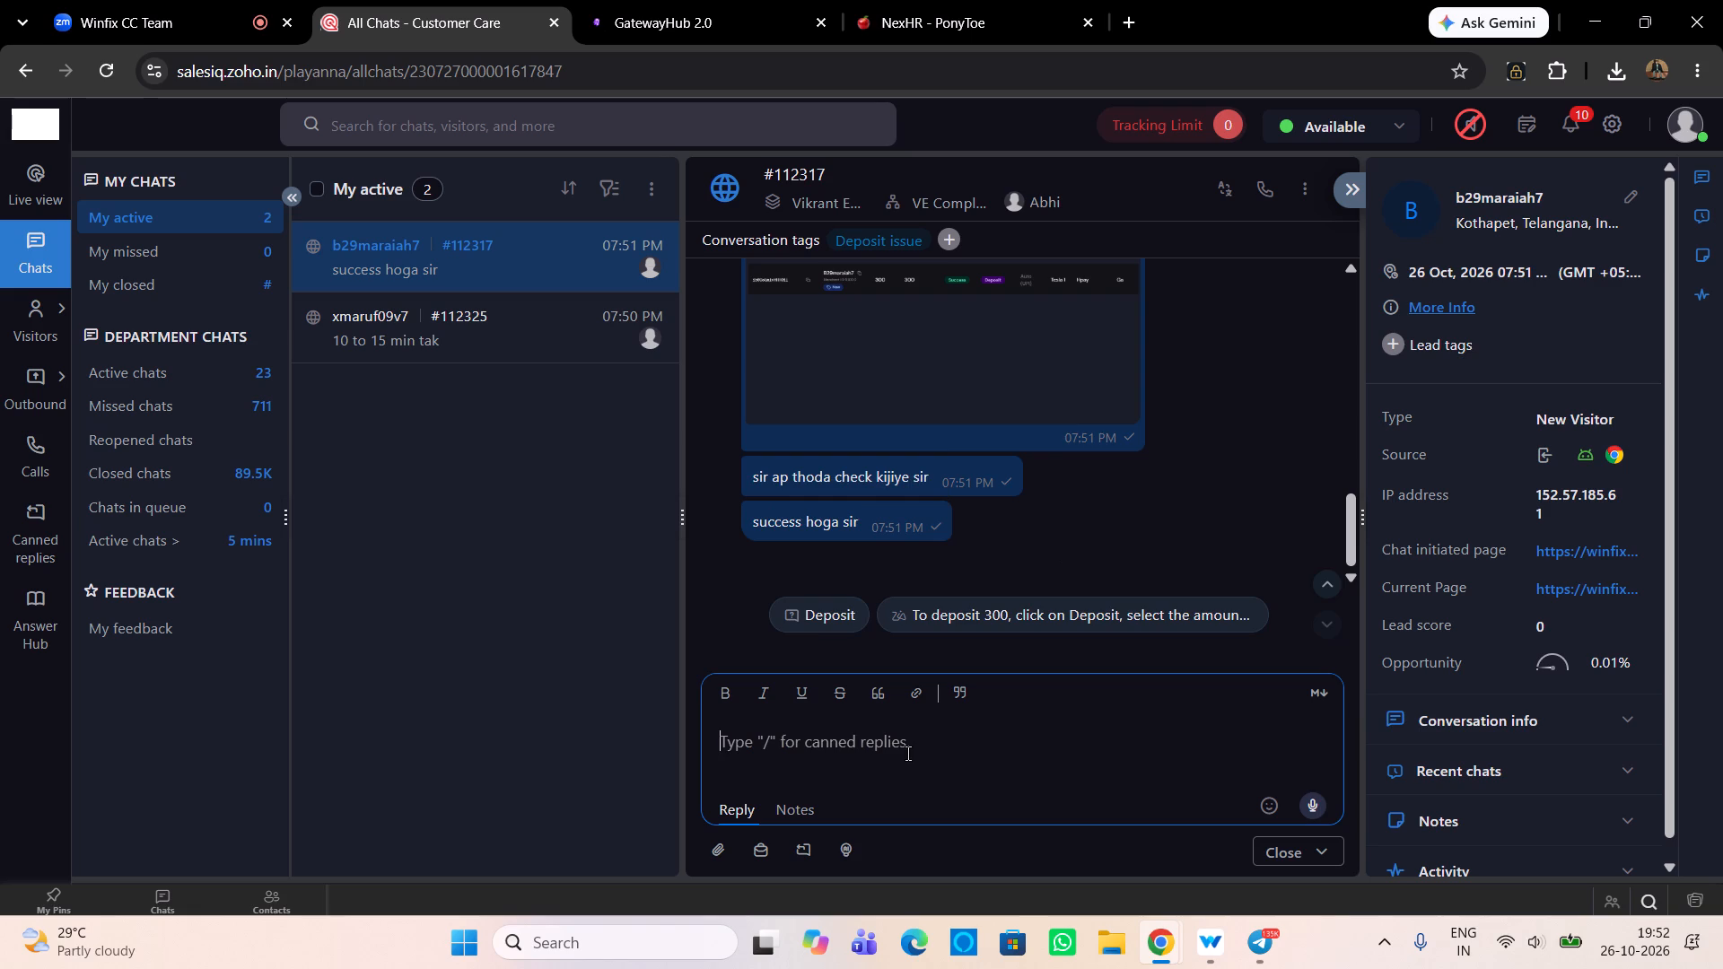
{"action": "key", "text": "slash"}
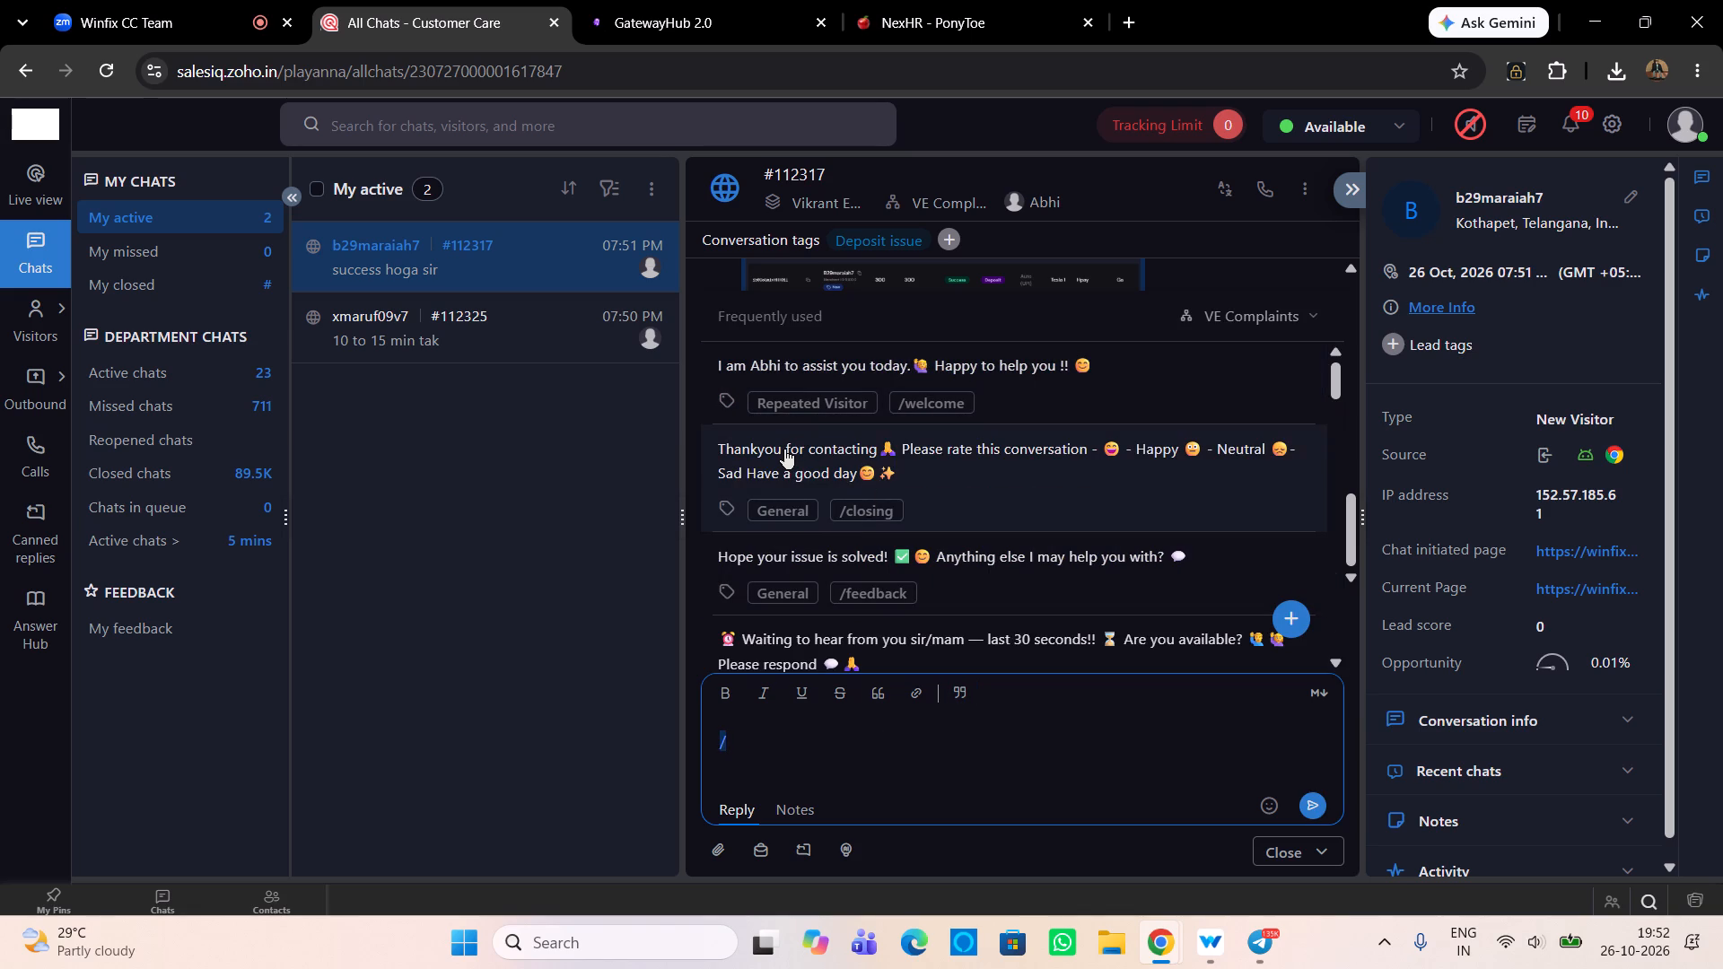
{"action": "left_click", "coordinate": [859, 647]}
{"action": "left_click", "coordinate": [1318, 816]}
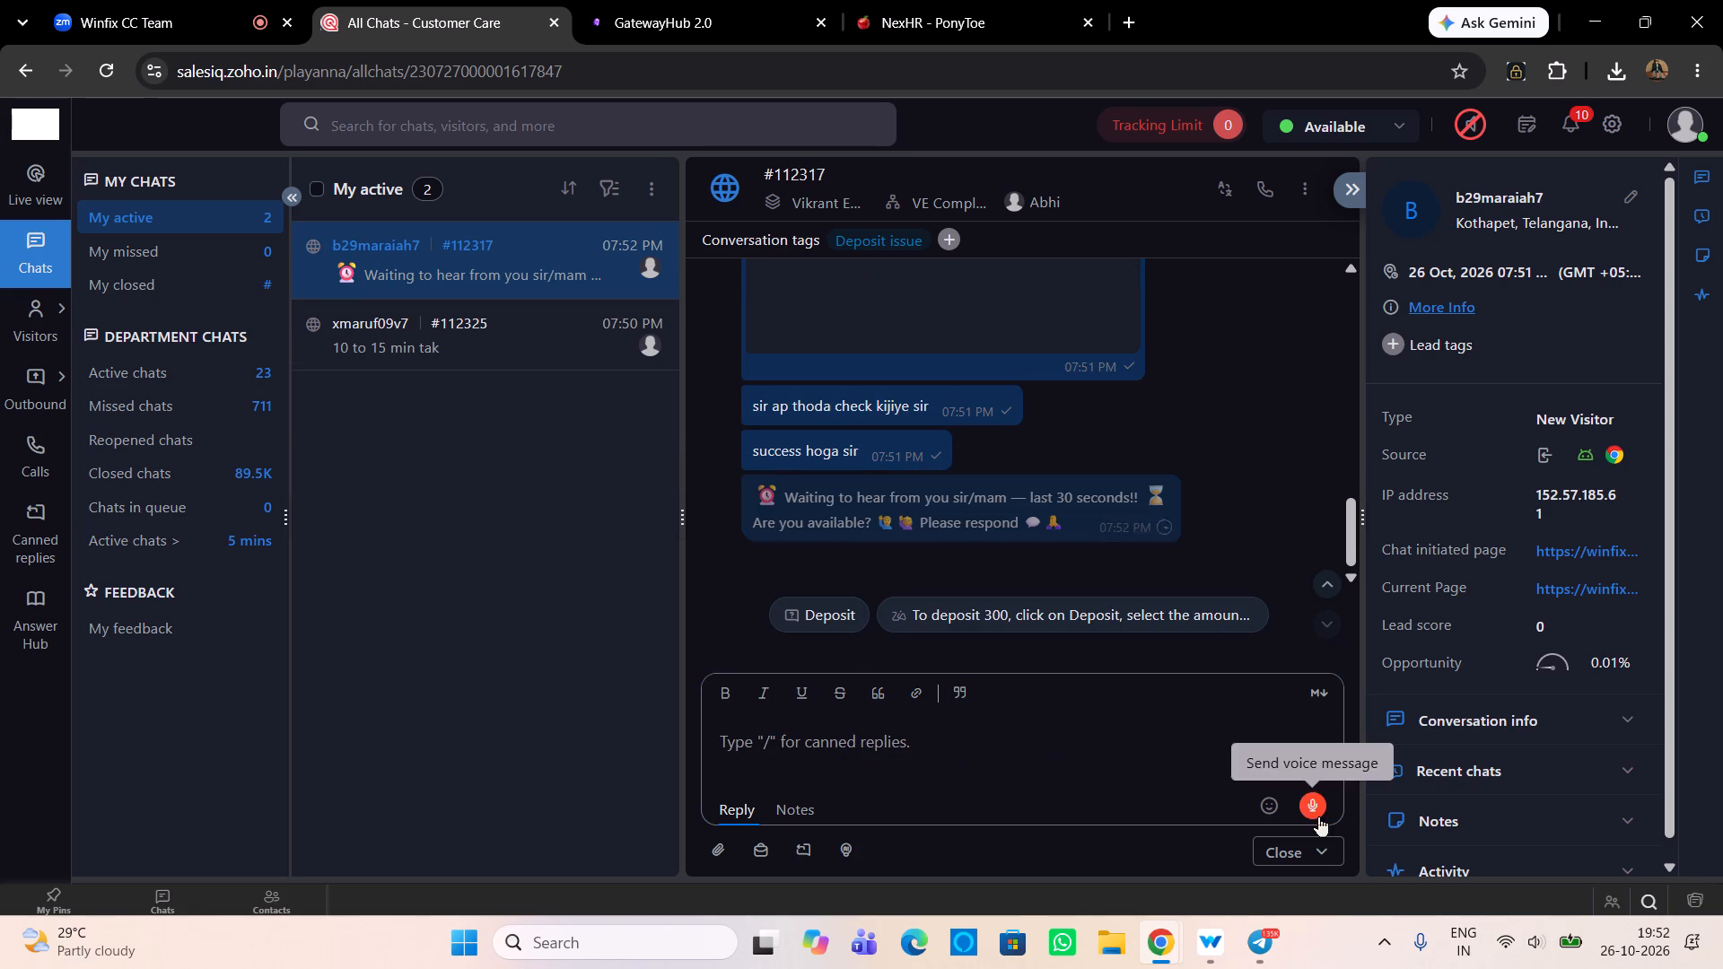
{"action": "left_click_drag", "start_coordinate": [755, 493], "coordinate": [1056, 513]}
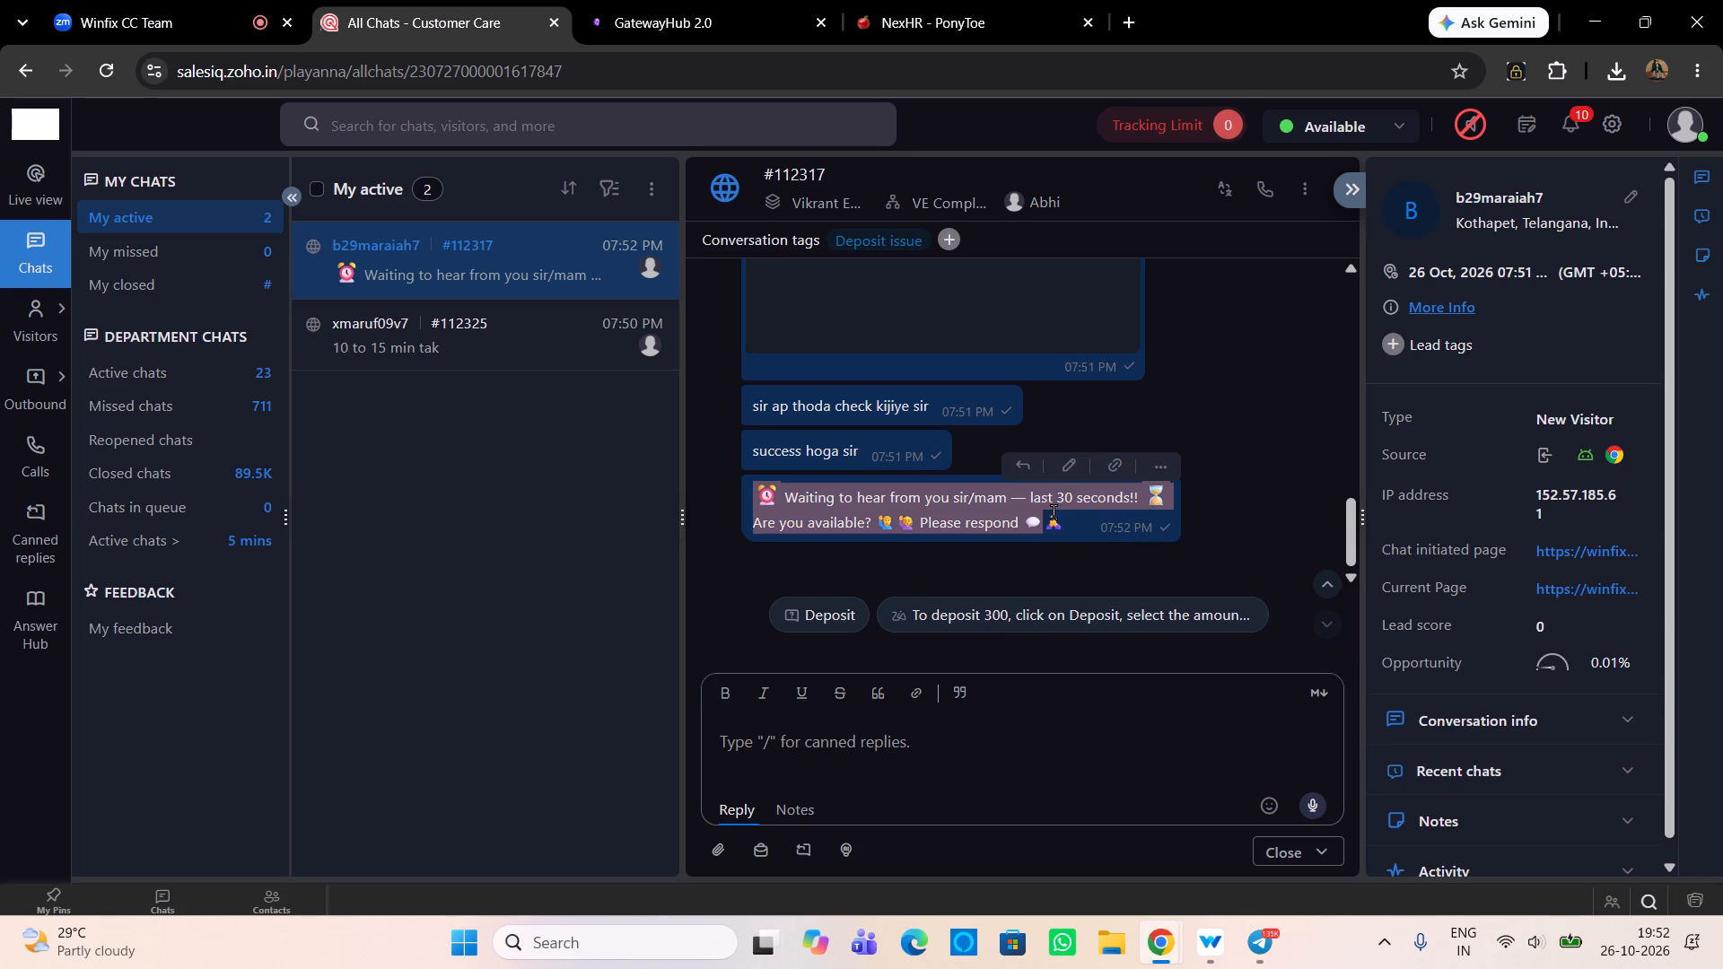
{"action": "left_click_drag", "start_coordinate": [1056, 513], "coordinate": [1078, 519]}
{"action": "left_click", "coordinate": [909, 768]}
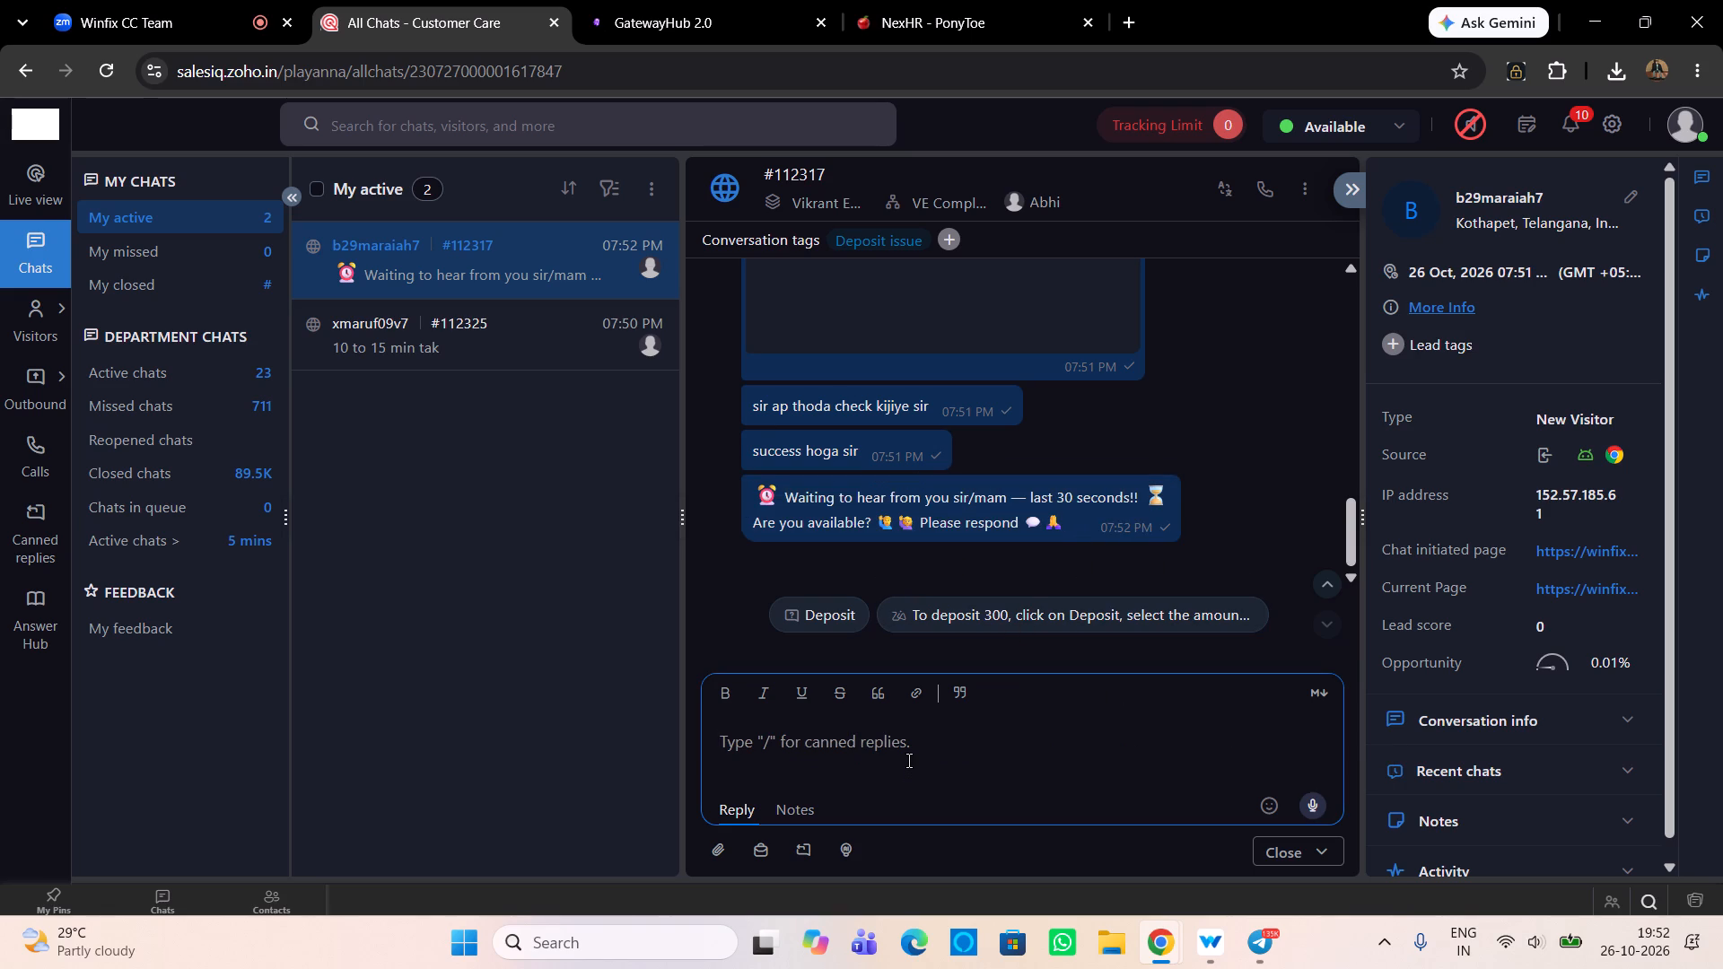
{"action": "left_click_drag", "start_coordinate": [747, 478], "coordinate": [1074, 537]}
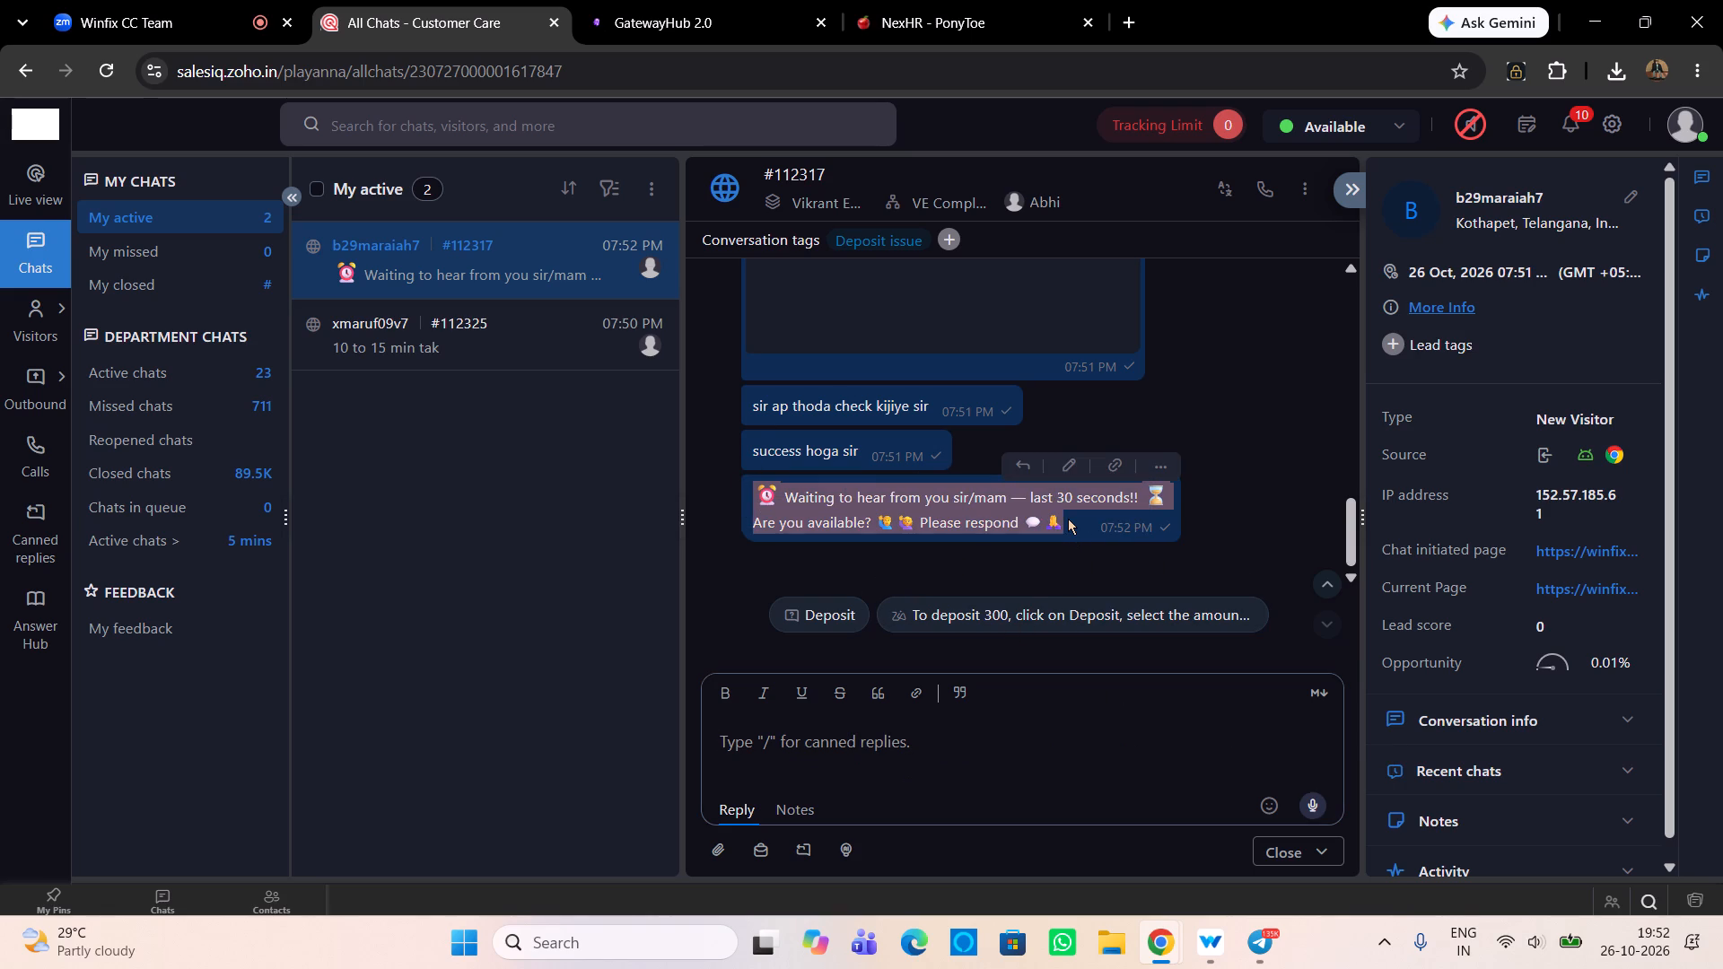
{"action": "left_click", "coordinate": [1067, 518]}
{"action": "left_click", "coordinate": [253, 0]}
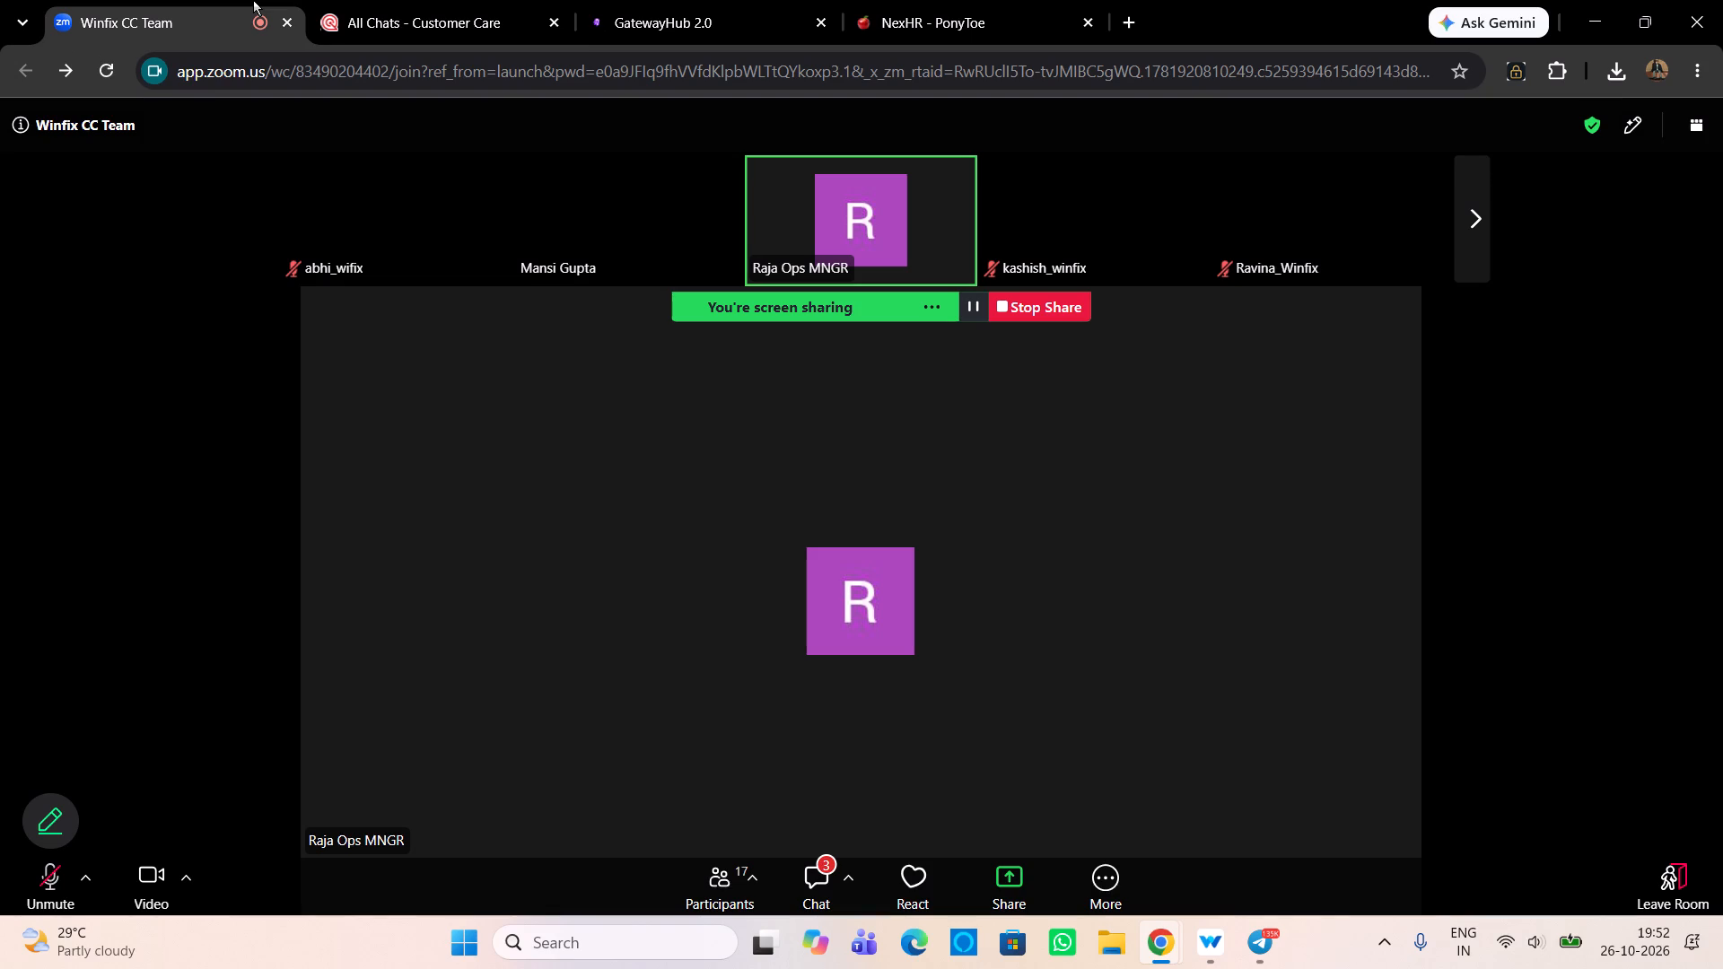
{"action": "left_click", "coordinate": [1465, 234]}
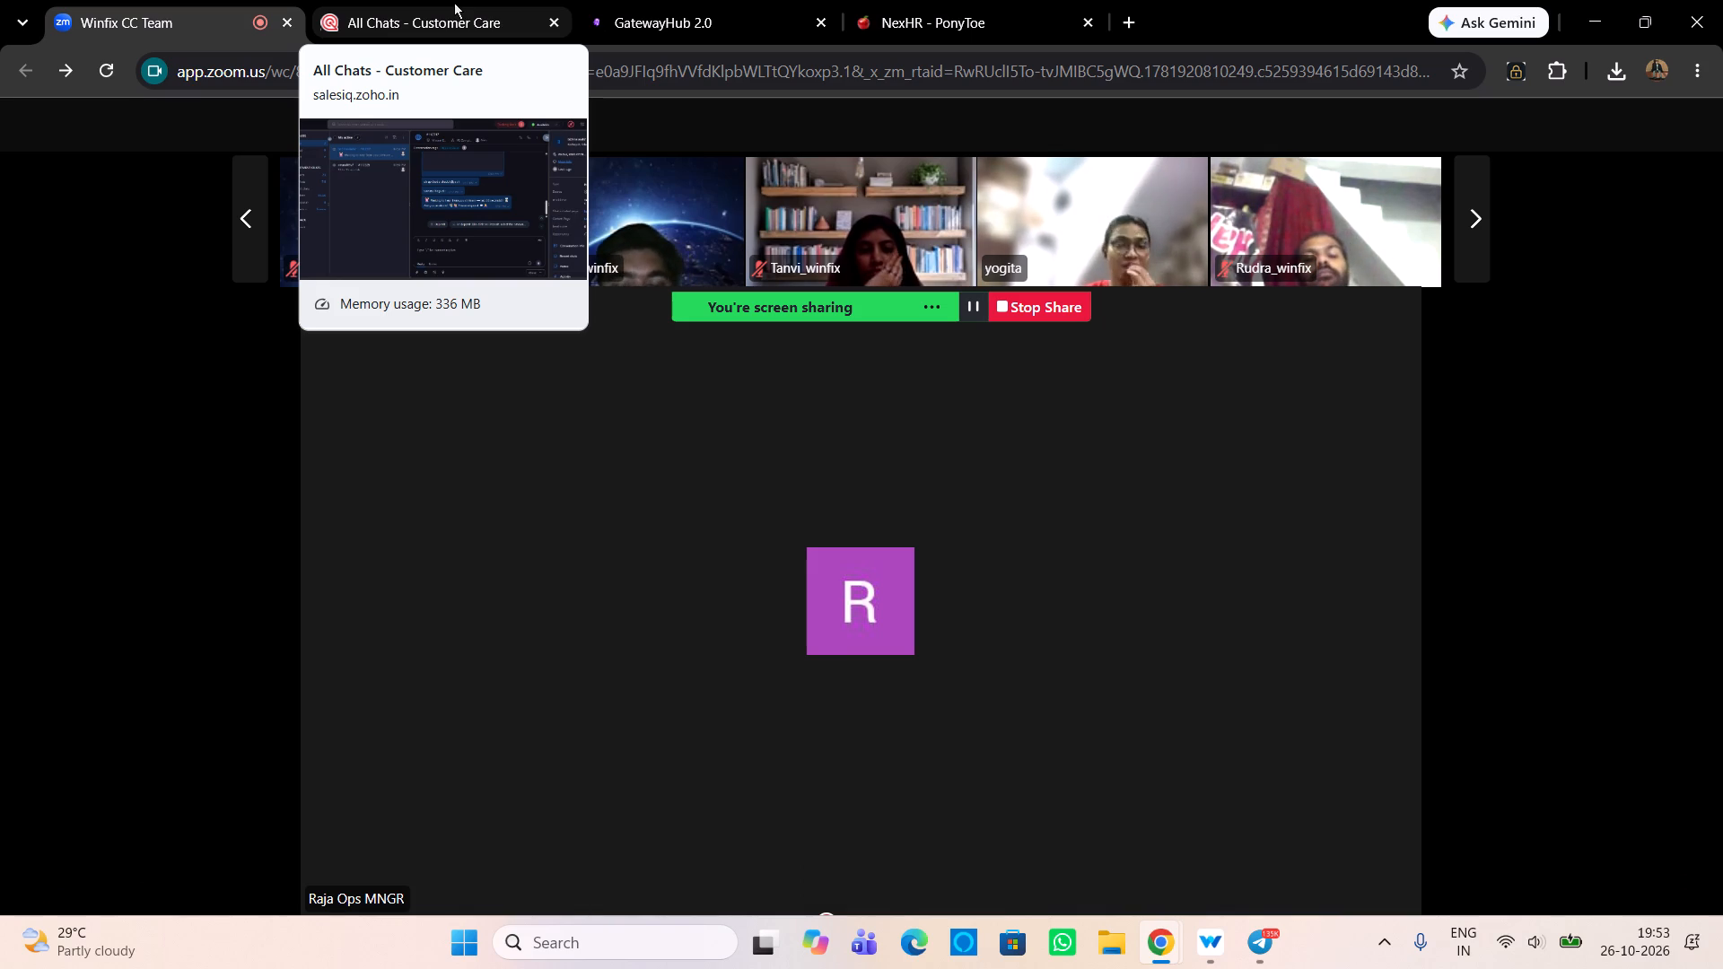
{"action": "left_click", "coordinate": [454, 3]}
{"action": "left_click", "coordinate": [929, 778]}
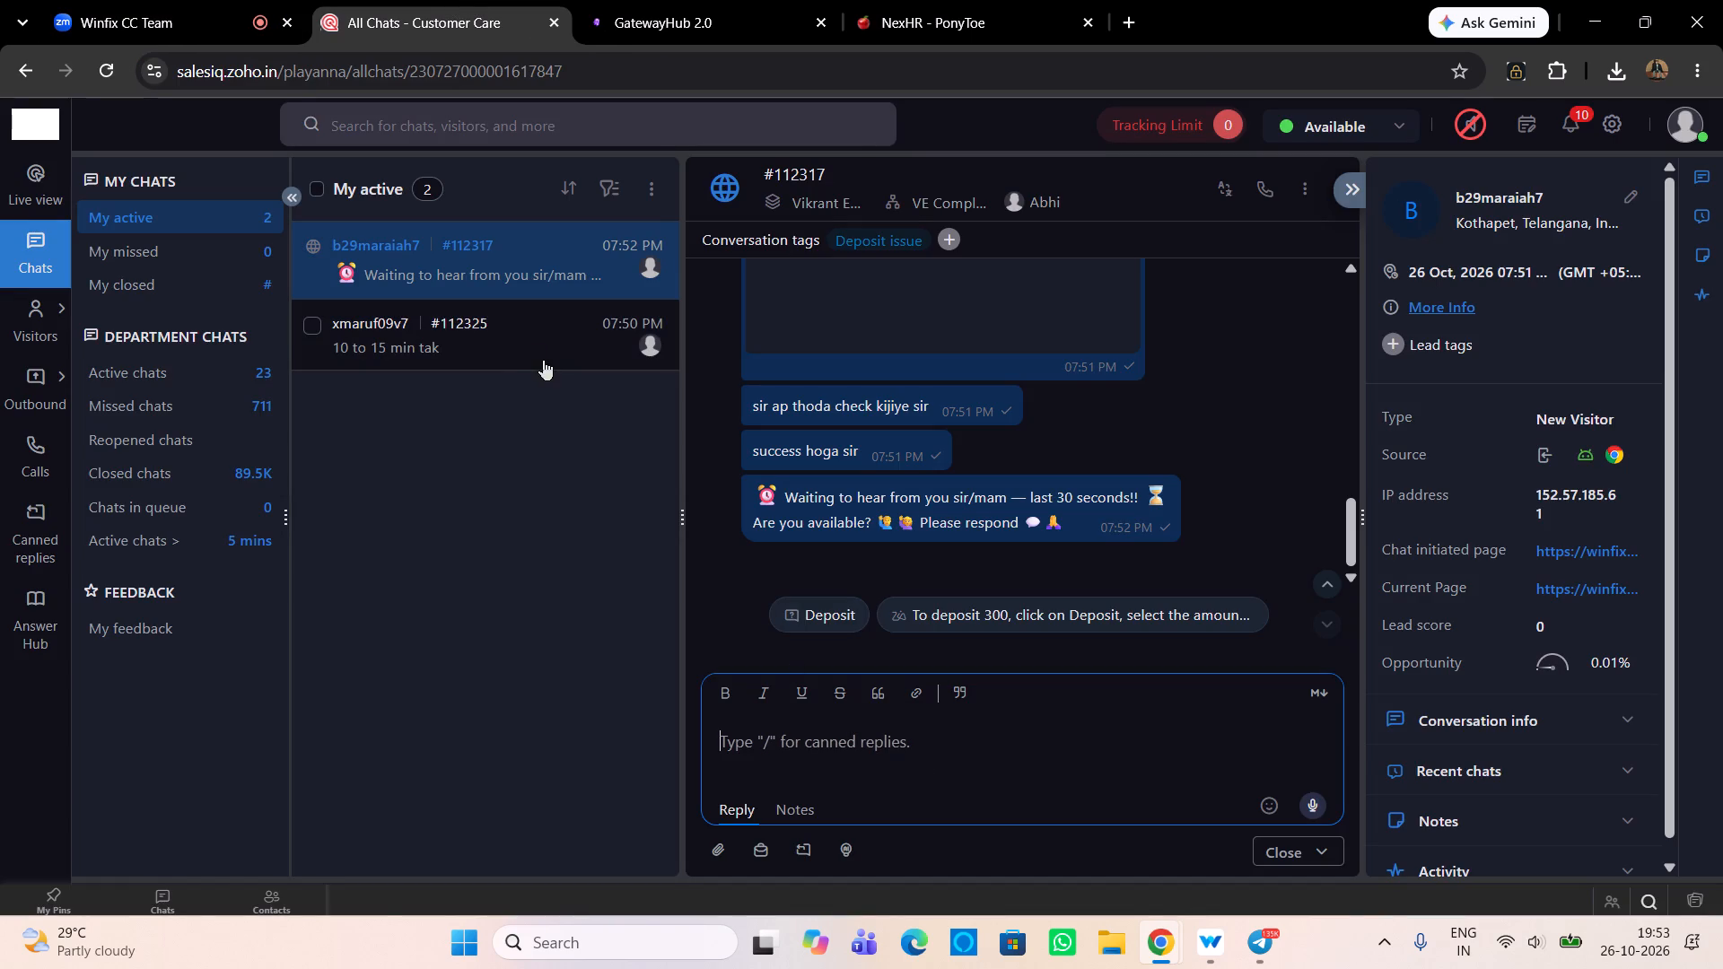
{"action": "left_click", "coordinate": [530, 347]}
{"action": "left_click", "coordinate": [853, 756]}
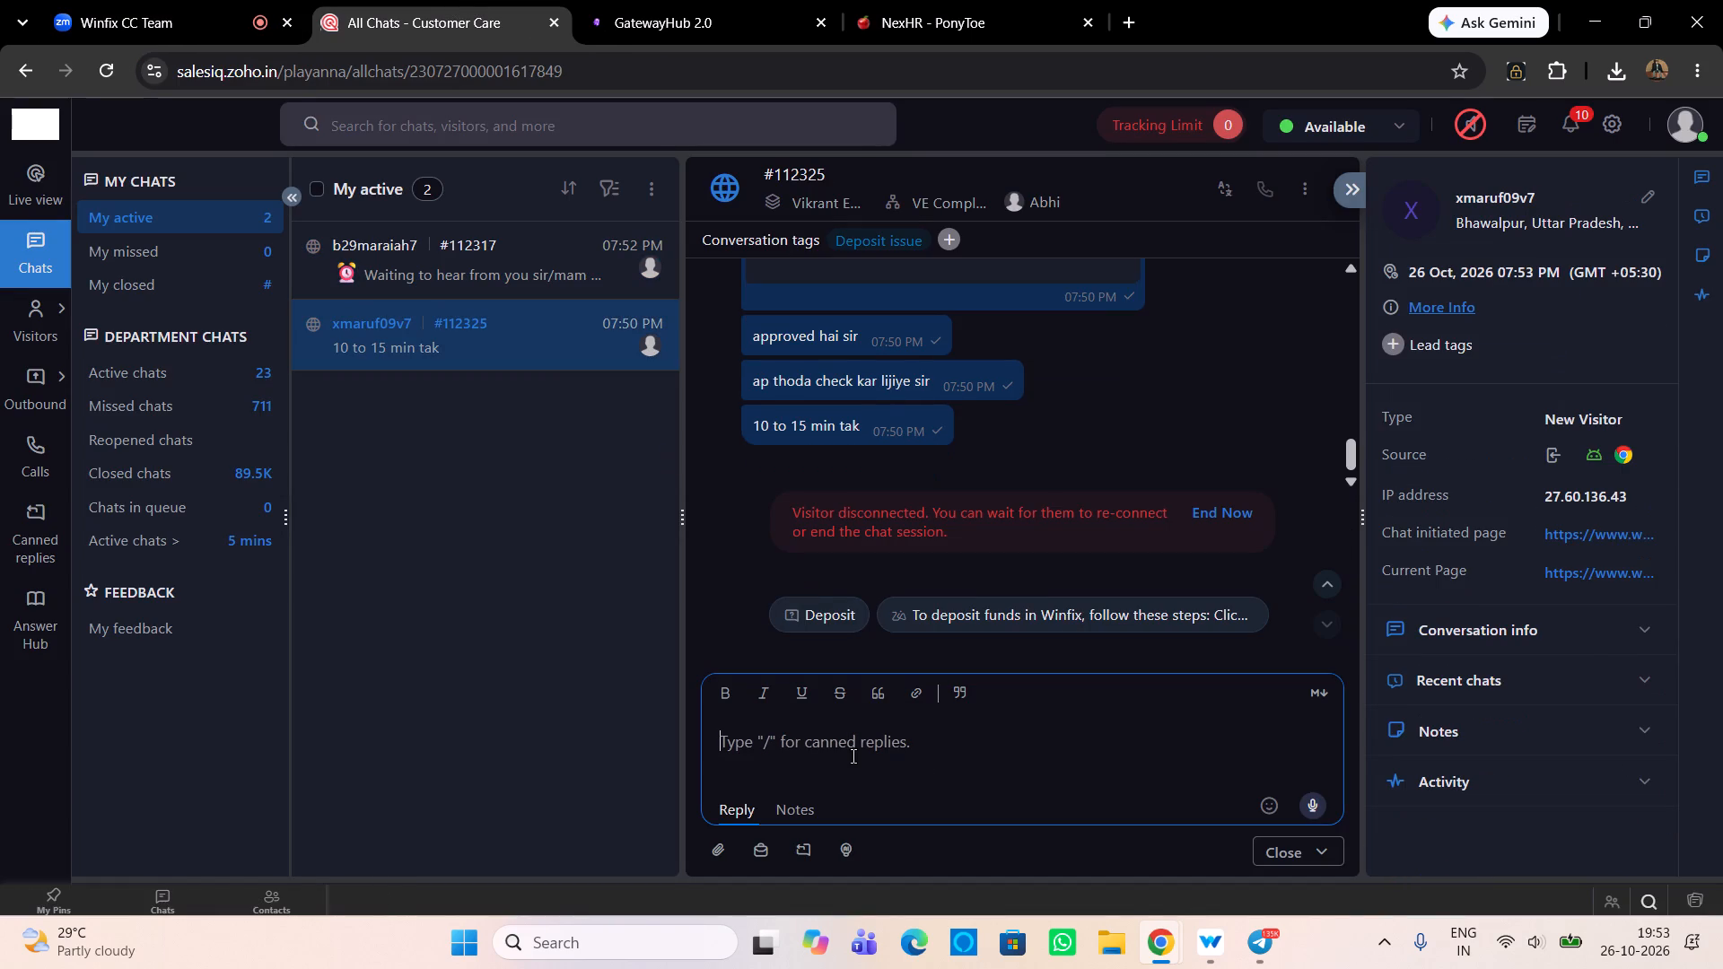
{"action": "key", "text": "slash"}
{"action": "left_click", "coordinate": [792, 641]}
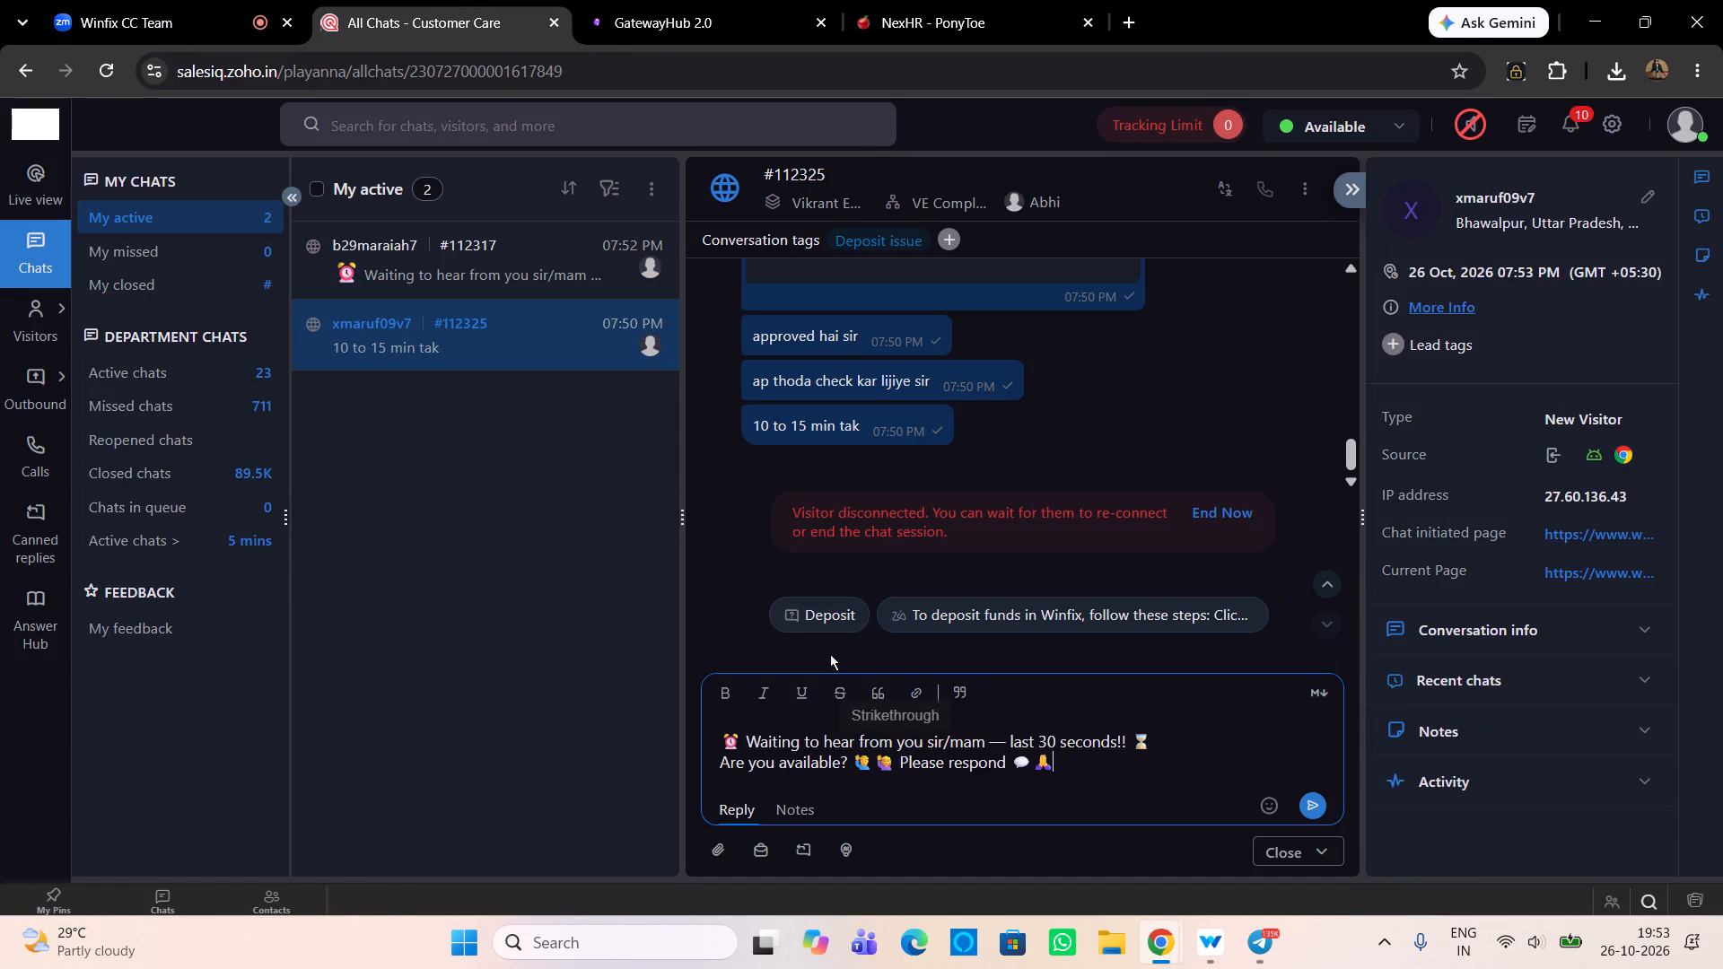
{"action": "left_click", "coordinate": [1312, 809]}
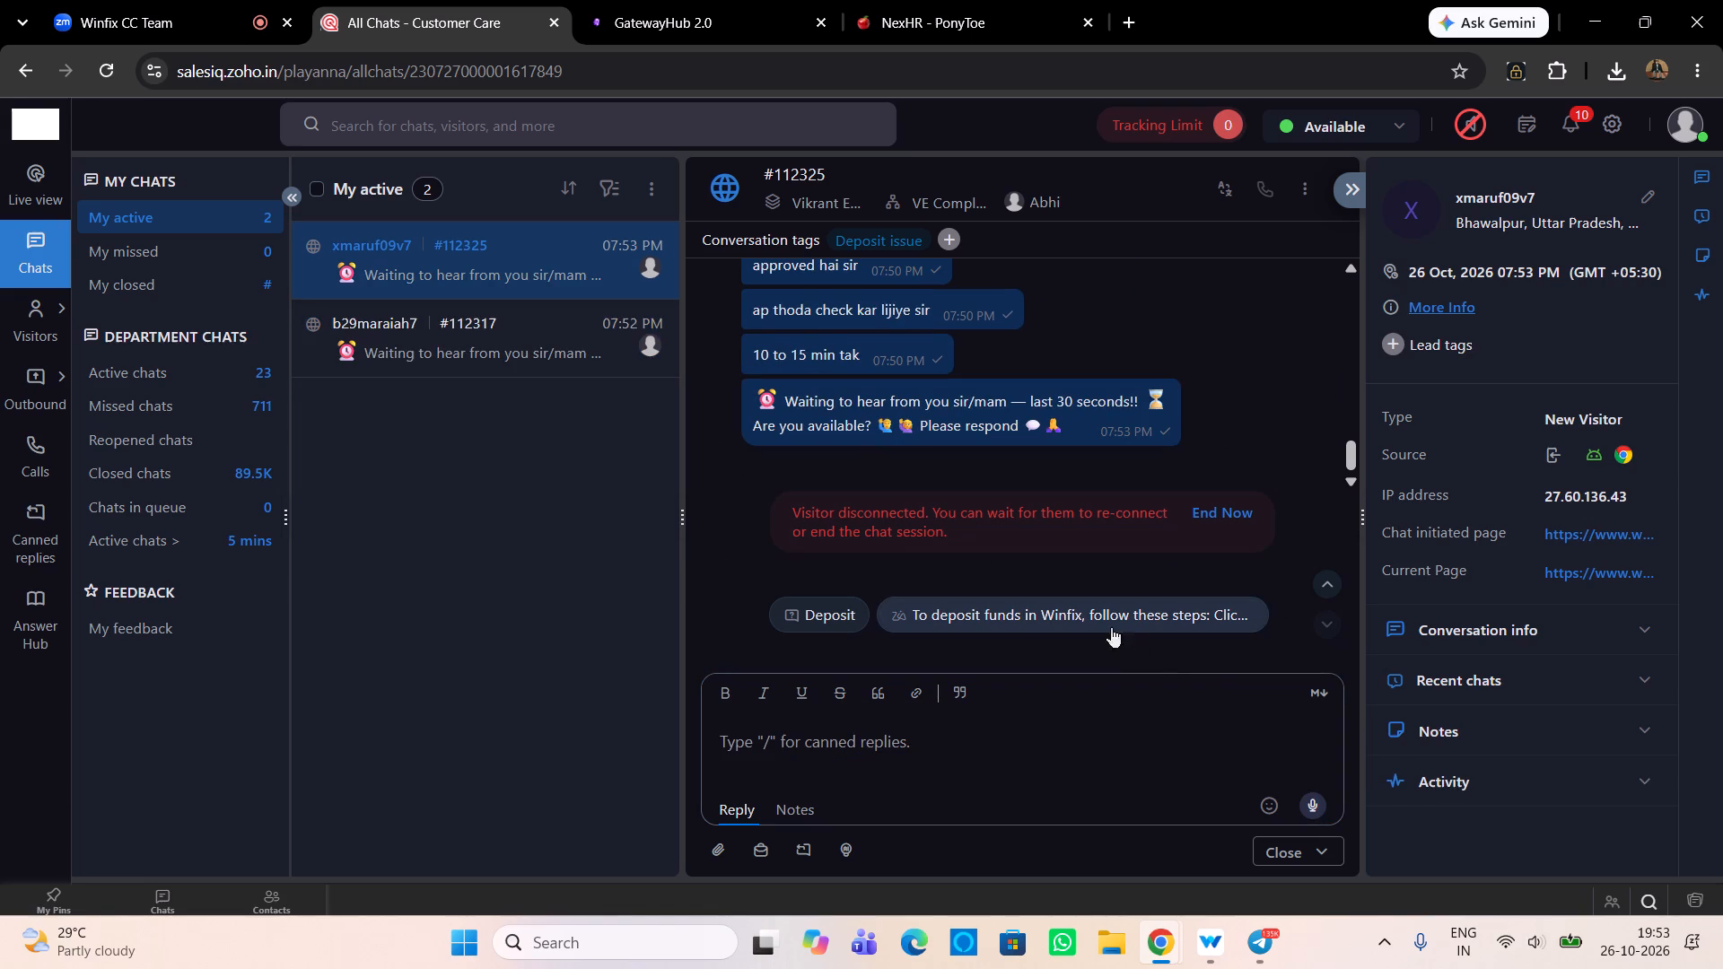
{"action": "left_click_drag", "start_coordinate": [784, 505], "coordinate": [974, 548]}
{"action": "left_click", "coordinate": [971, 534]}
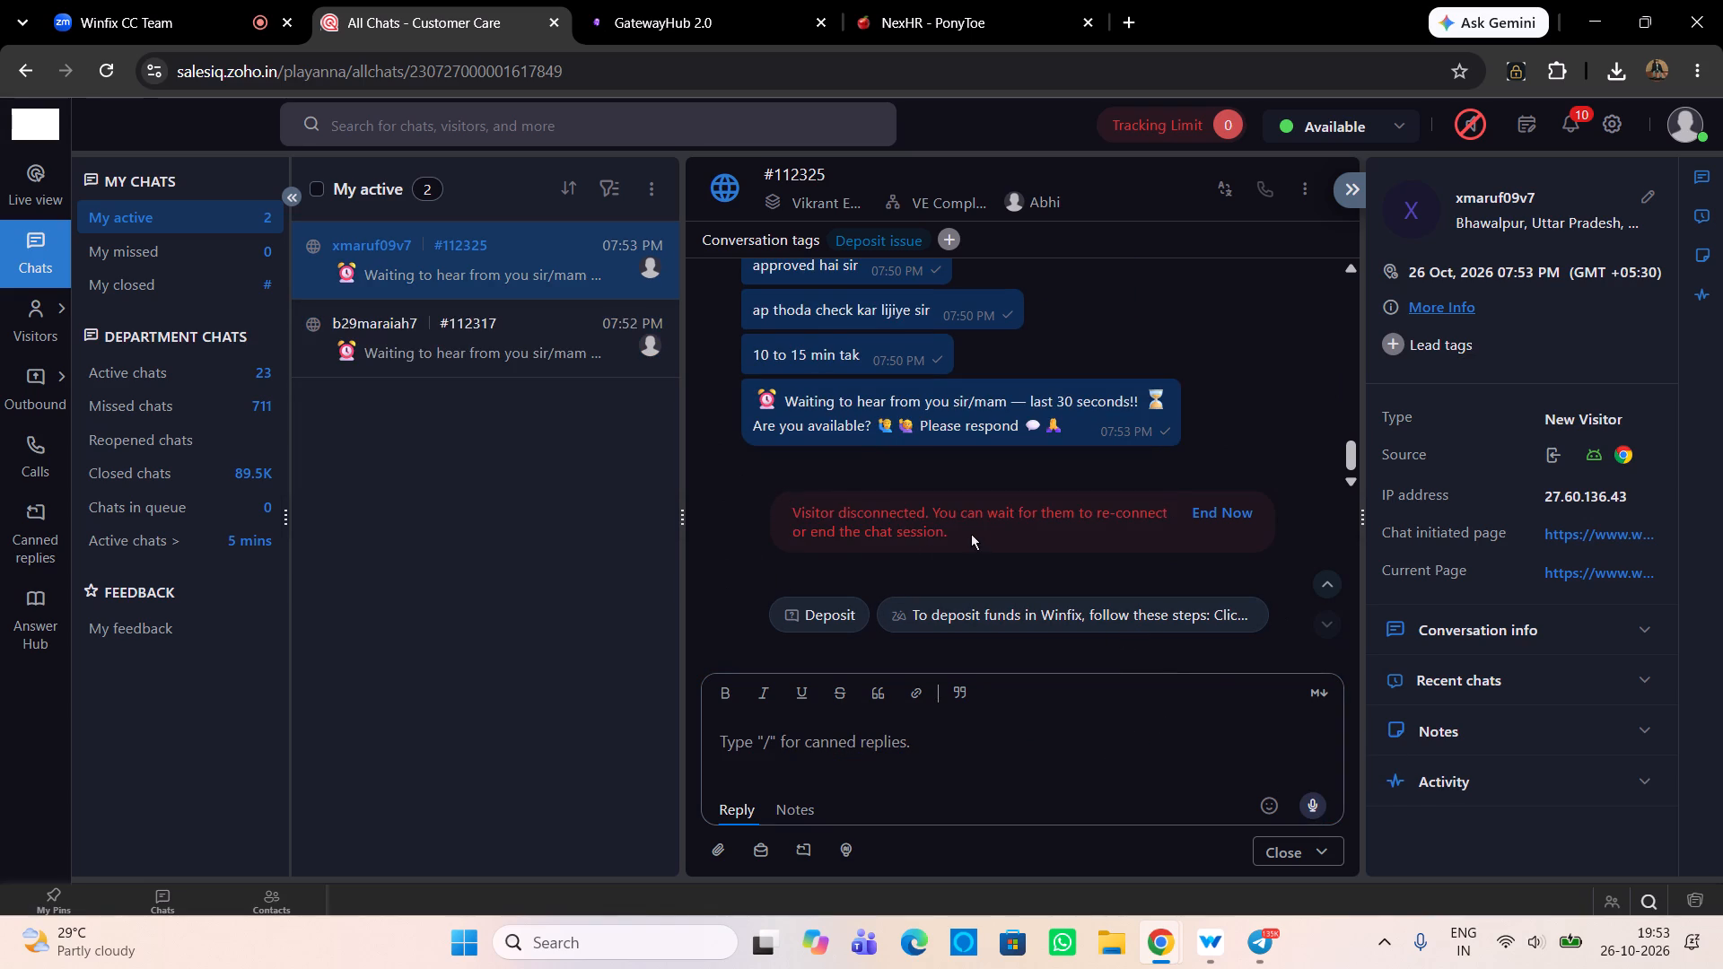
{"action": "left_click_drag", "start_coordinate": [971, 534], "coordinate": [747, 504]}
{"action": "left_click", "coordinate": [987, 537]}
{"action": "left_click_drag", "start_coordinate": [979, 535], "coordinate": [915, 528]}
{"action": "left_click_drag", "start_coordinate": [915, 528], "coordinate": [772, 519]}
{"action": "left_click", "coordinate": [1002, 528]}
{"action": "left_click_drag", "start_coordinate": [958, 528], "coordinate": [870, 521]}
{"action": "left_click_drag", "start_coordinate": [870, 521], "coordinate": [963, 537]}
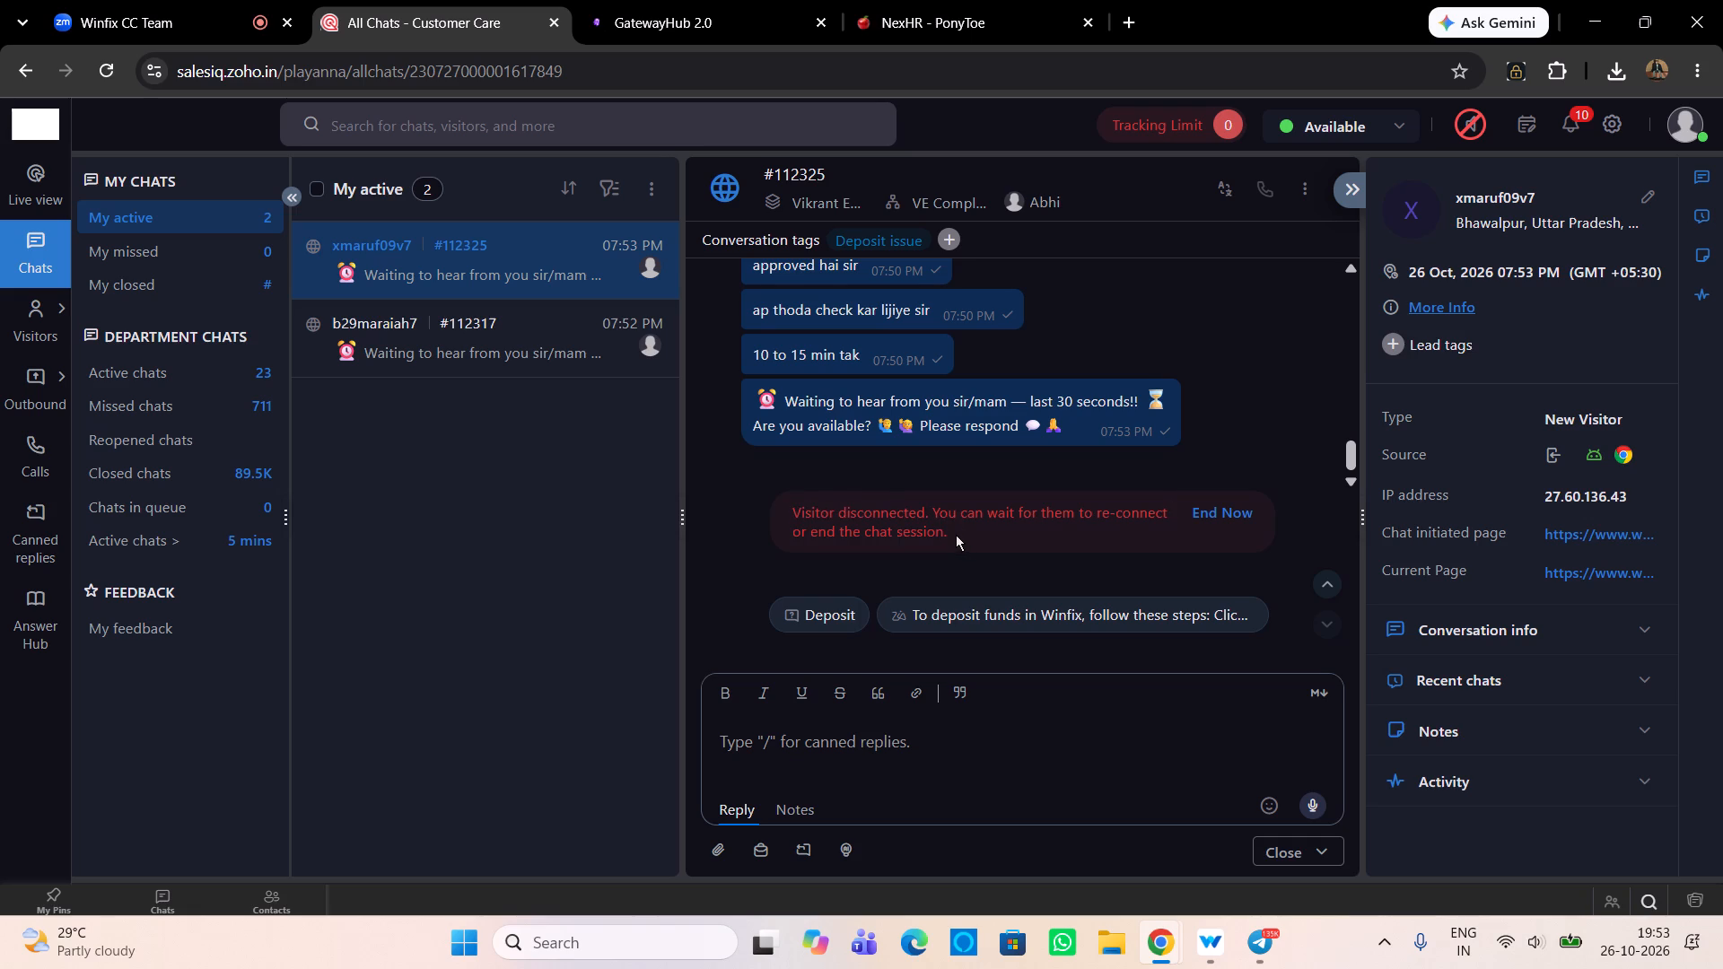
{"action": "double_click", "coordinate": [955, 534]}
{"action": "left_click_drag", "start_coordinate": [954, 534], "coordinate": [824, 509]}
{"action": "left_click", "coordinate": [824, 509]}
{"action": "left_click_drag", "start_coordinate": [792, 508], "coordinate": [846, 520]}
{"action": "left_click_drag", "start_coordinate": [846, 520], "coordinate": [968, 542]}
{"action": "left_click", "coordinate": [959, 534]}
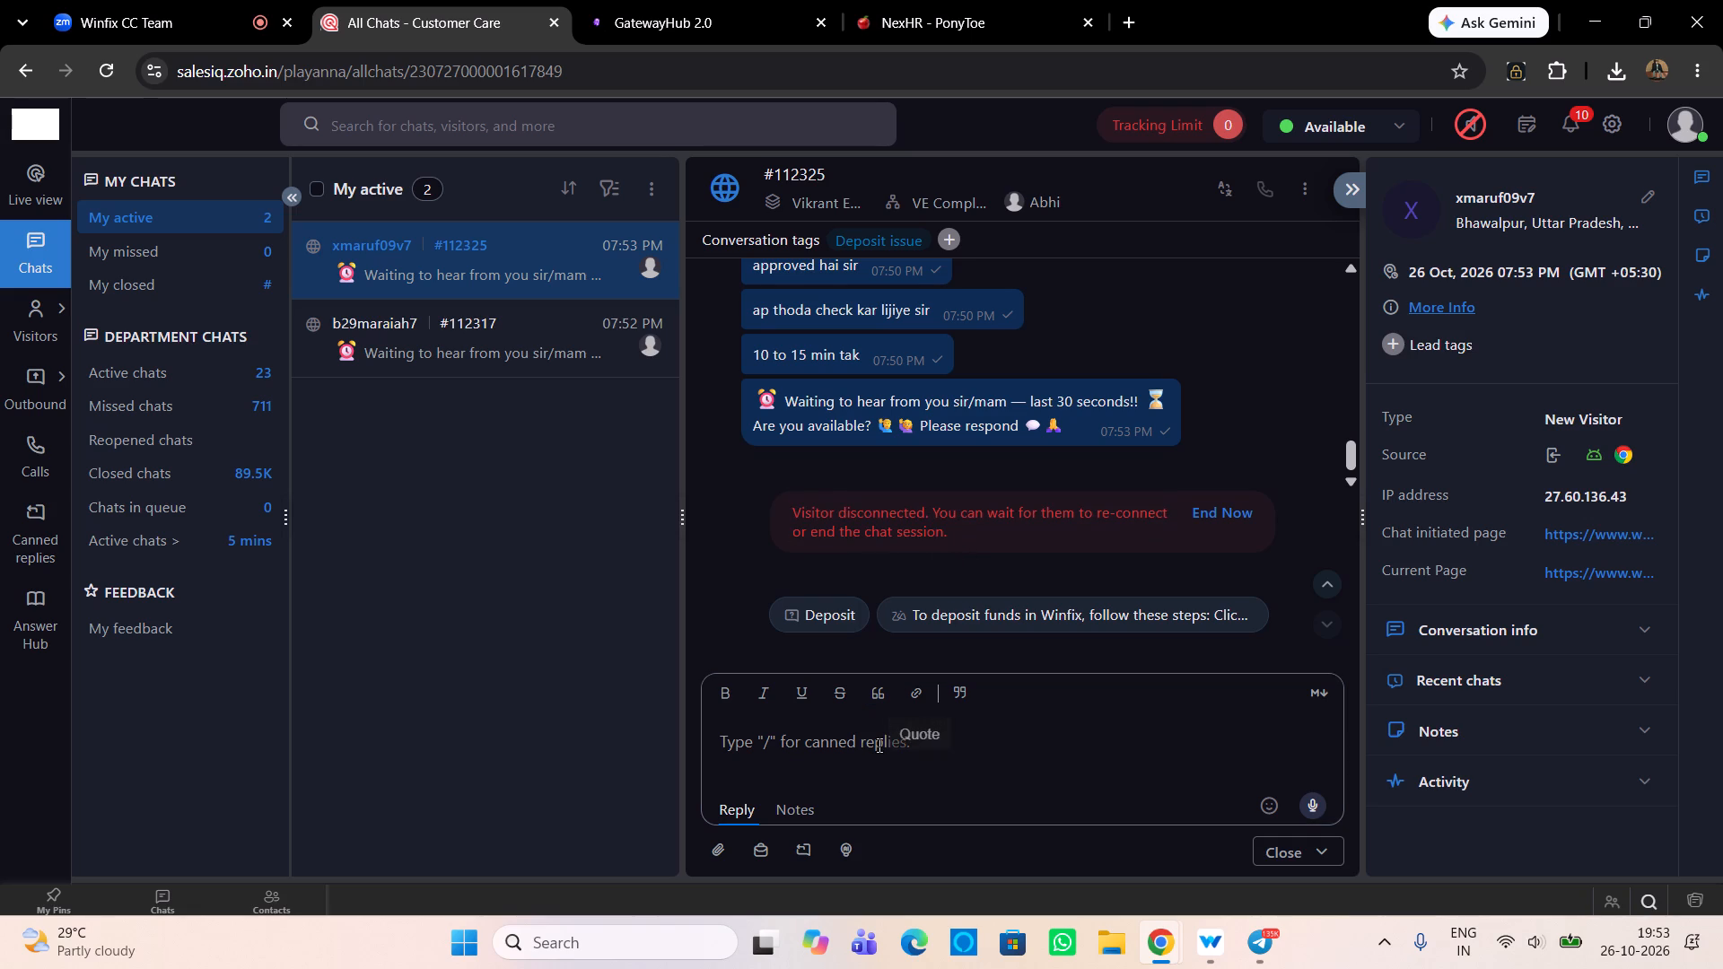
Send the /closing canned reply, thanking the visitor and asking for a conversation rating, in chat #112325.
{"action": "left_click", "coordinate": [879, 746]}
{"action": "key", "text": "slash"}
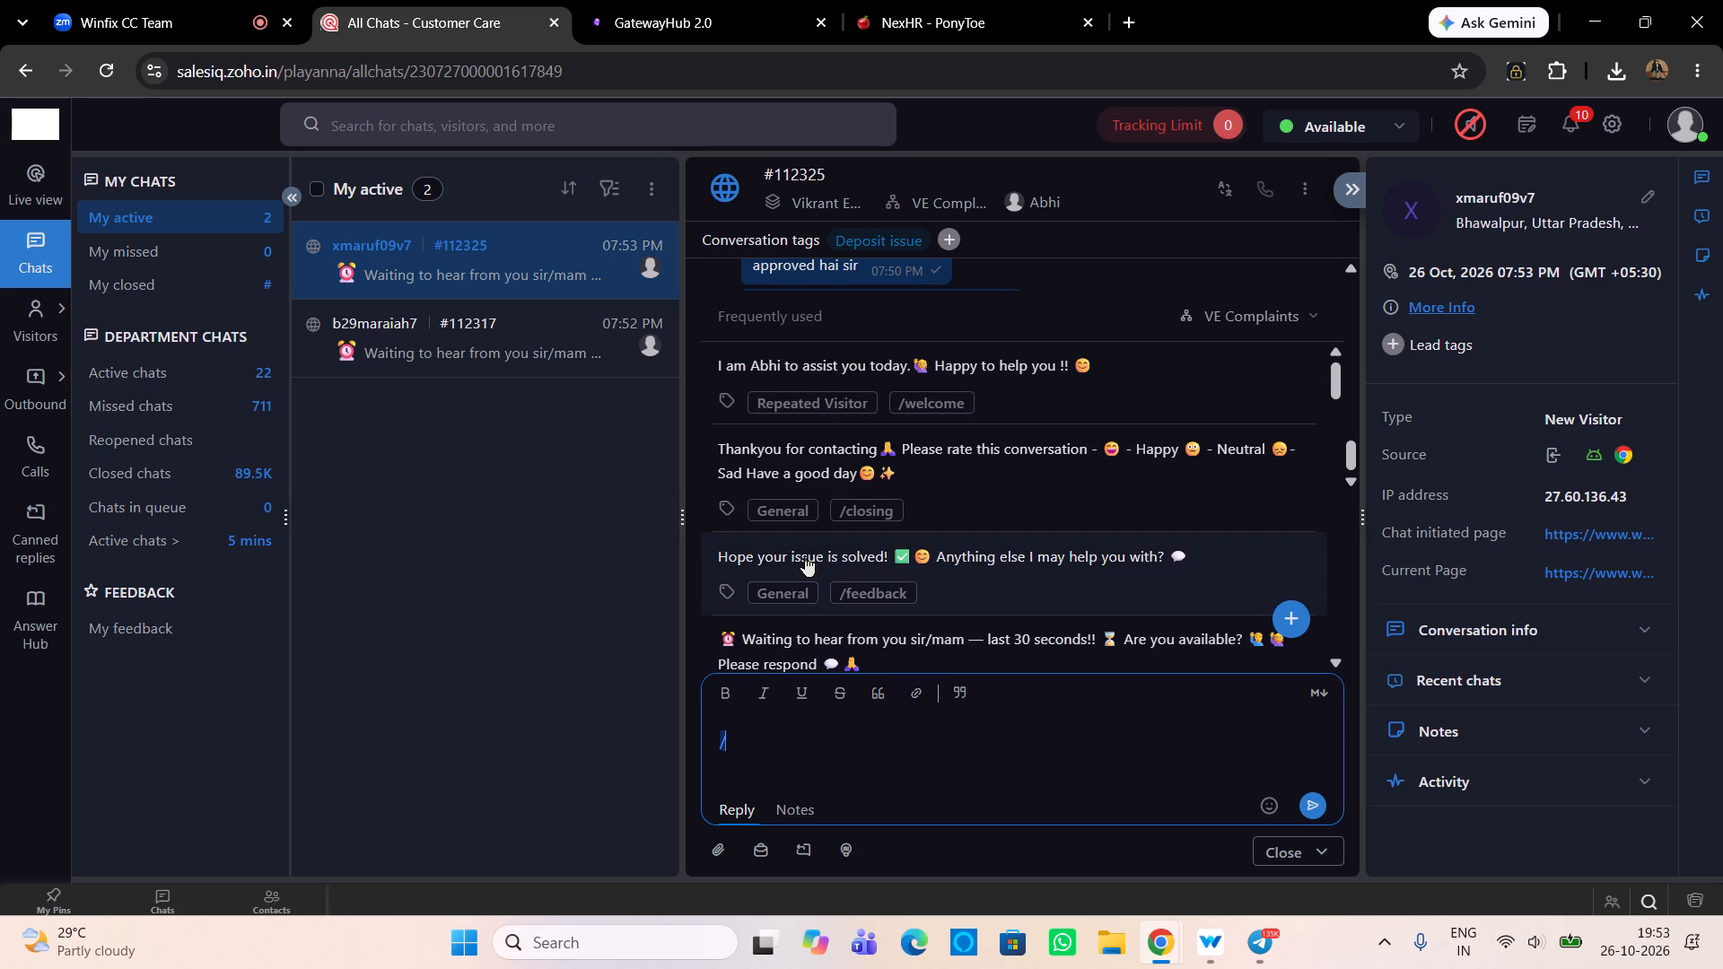
{"action": "left_click", "coordinate": [779, 460]}
{"action": "left_click", "coordinate": [1312, 804]}
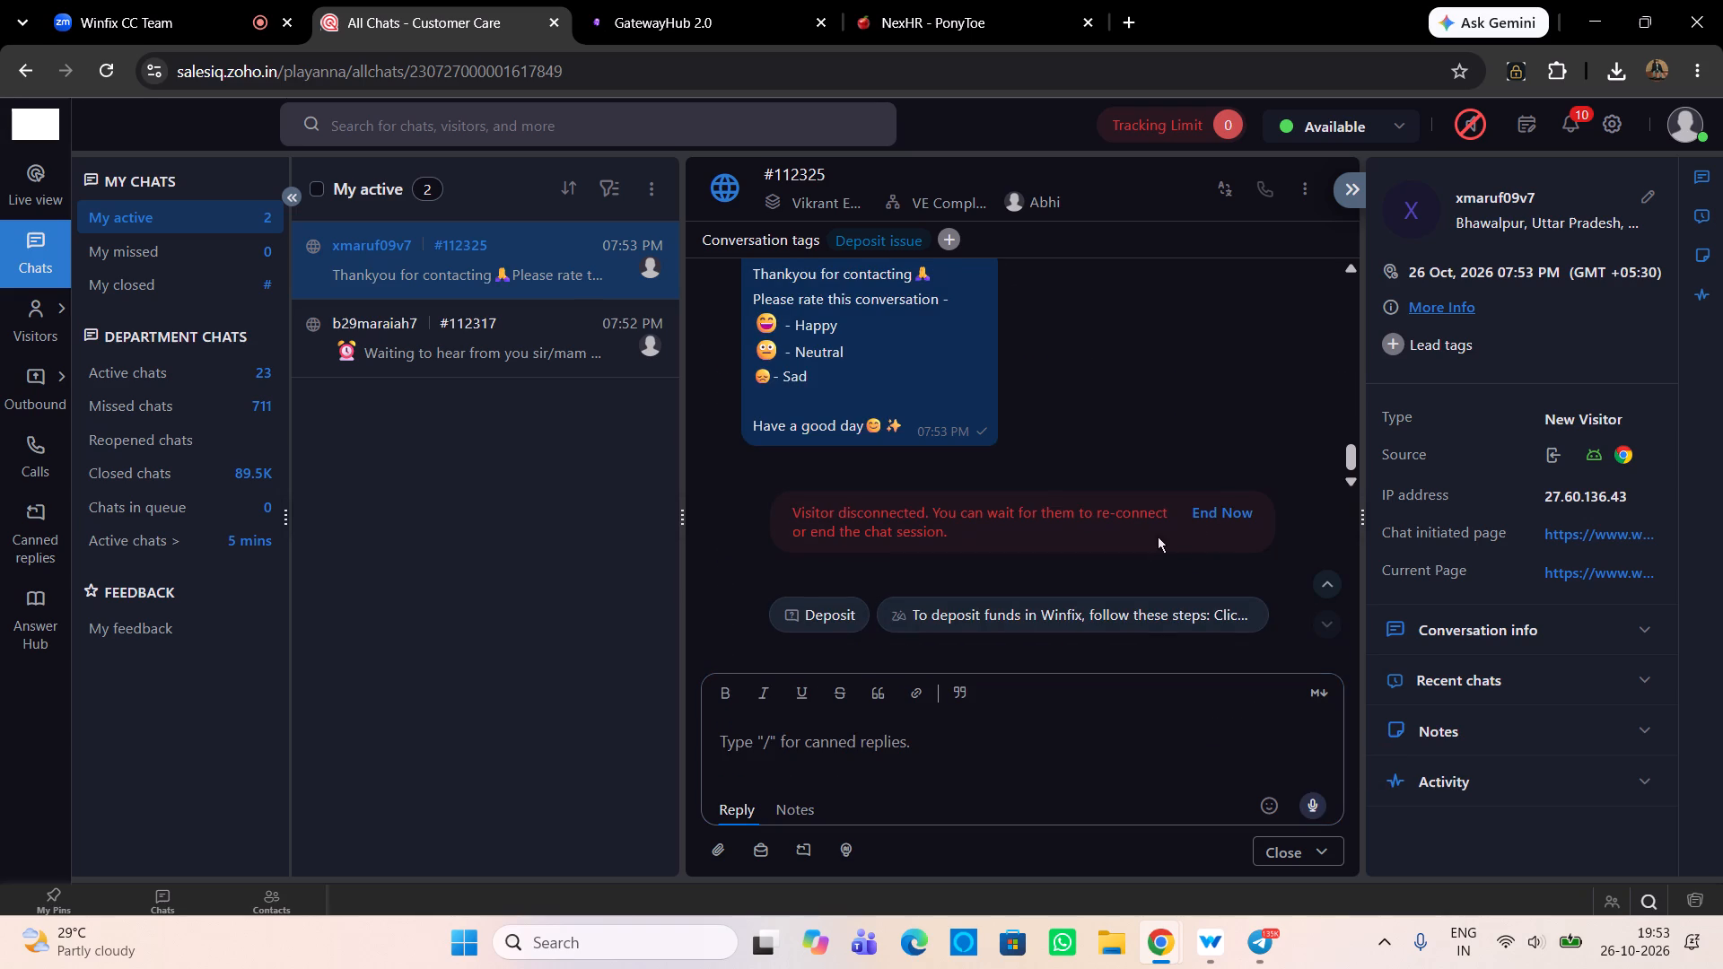
End the chat session with the disconnected visitor in chat #112325.
{"action": "left_click", "coordinate": [1220, 517]}
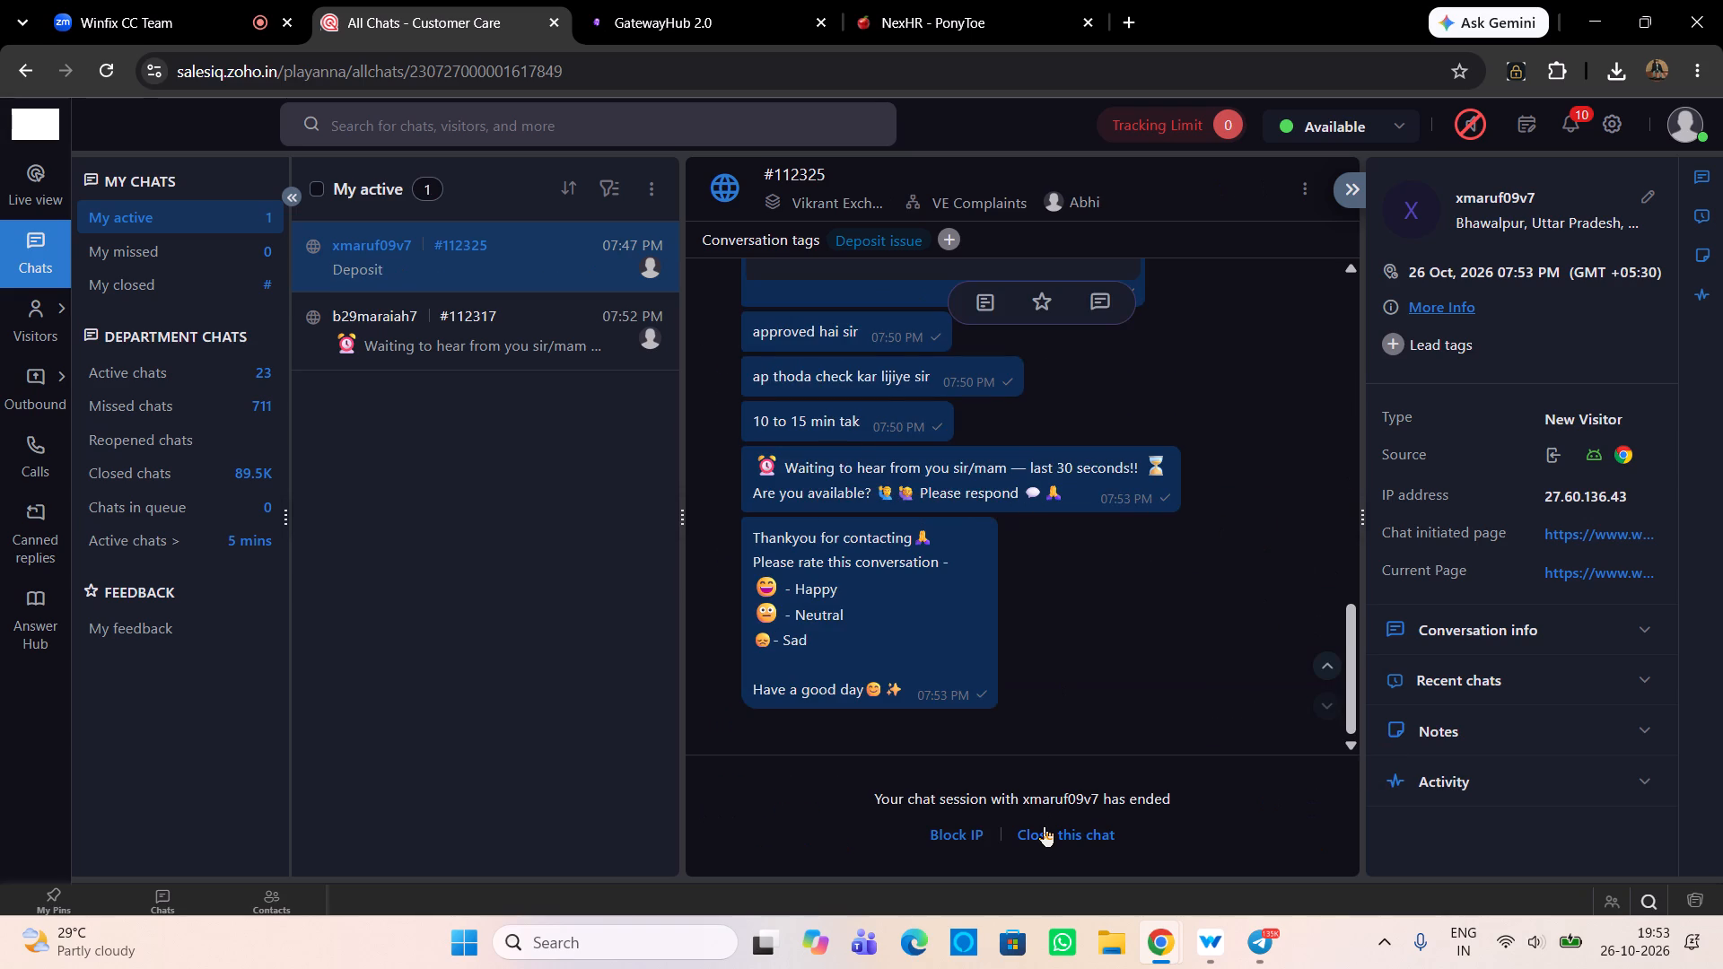
Close the ended chat #112325.
{"action": "left_click", "coordinate": [1044, 826]}
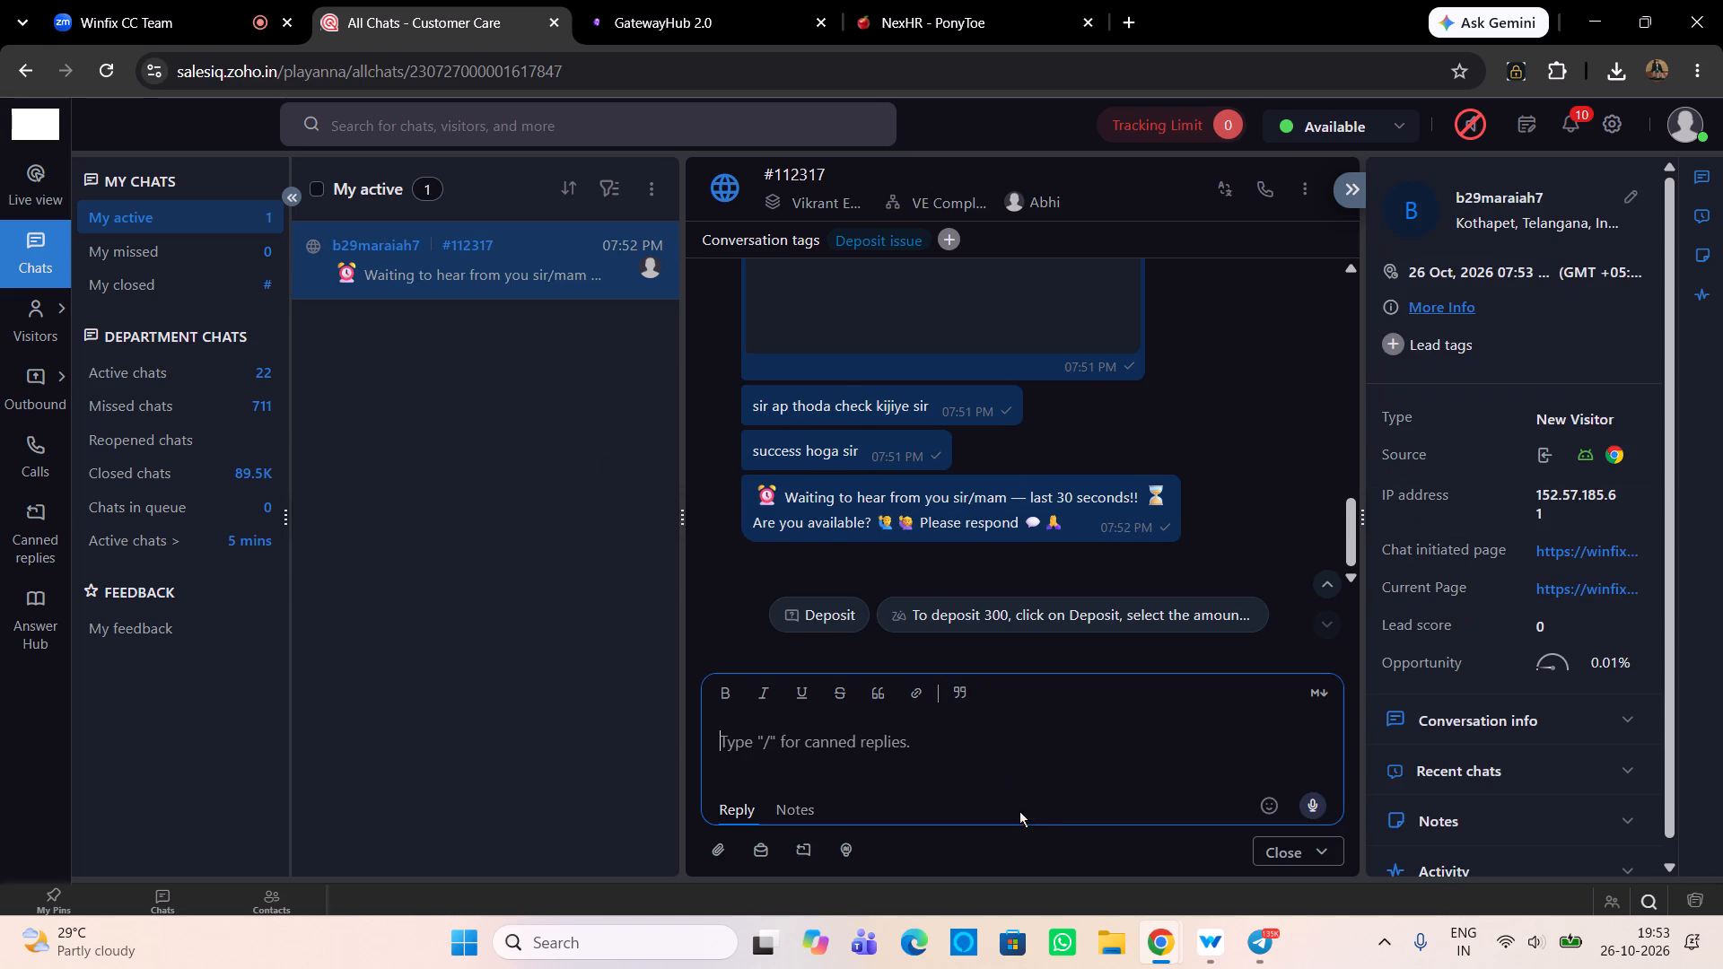
Send the /closing canned reply, thanking the visitor and asking for a conversation rating, in chat #112317.
{"action": "left_click", "coordinate": [993, 767]}
{"action": "key", "text": "slash"}
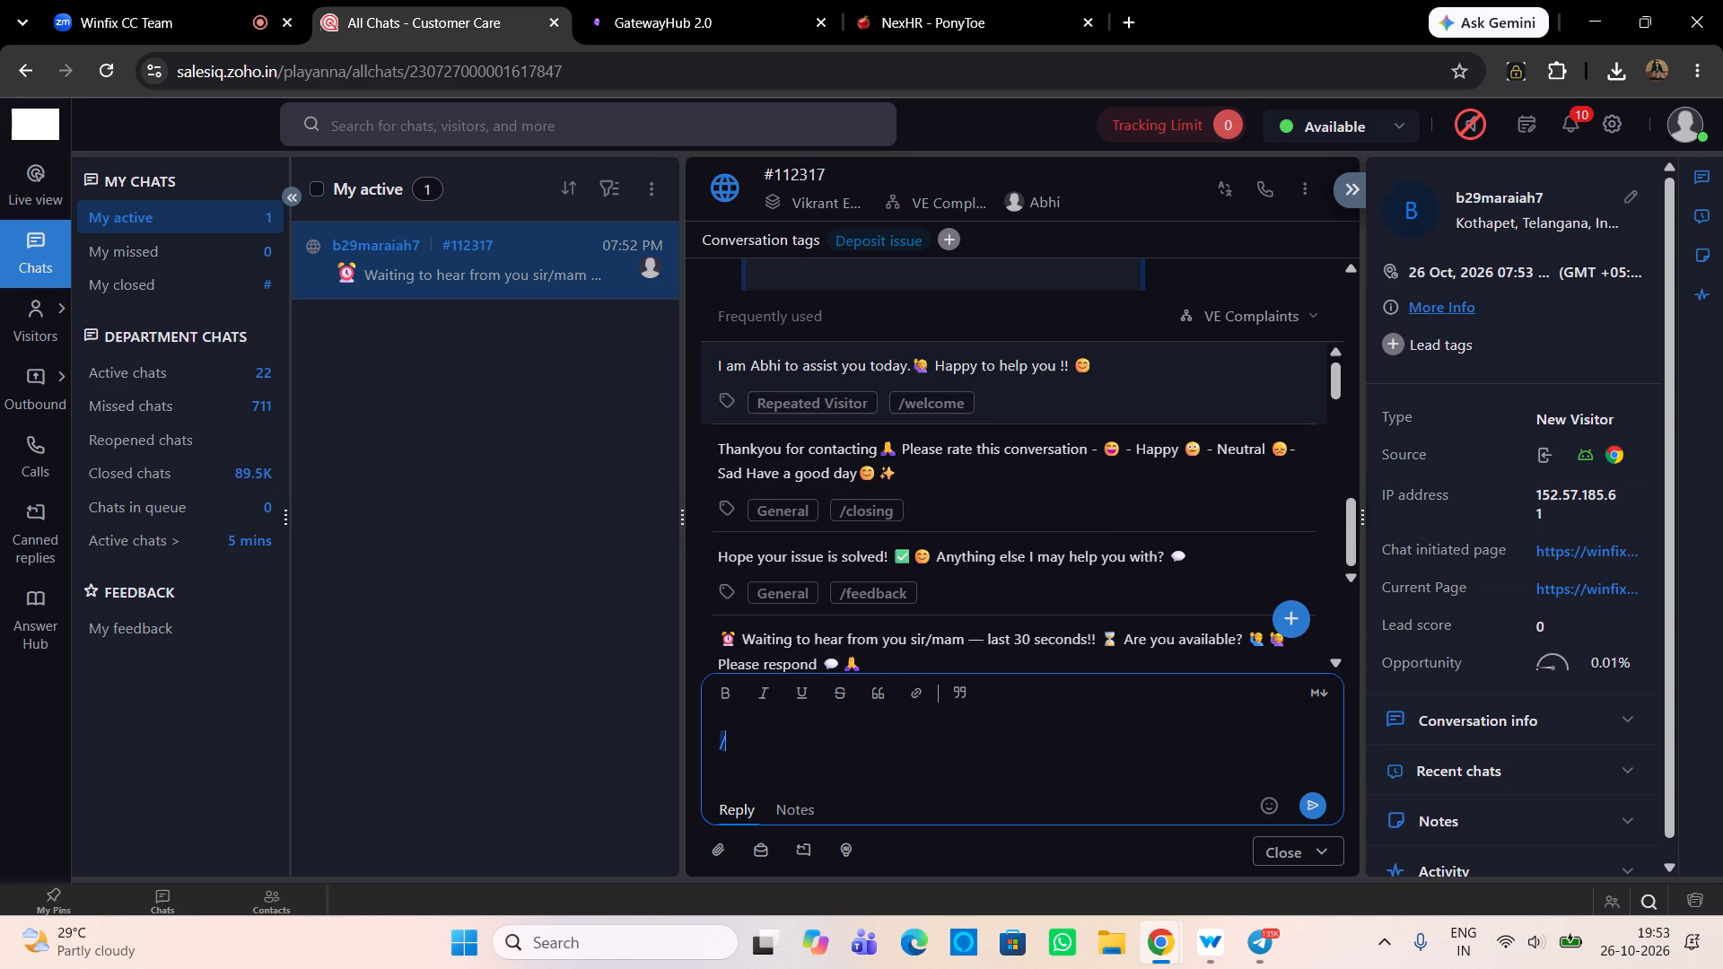
{"action": "left_click", "coordinate": [808, 431]}
{"action": "left_click", "coordinate": [1308, 809]}
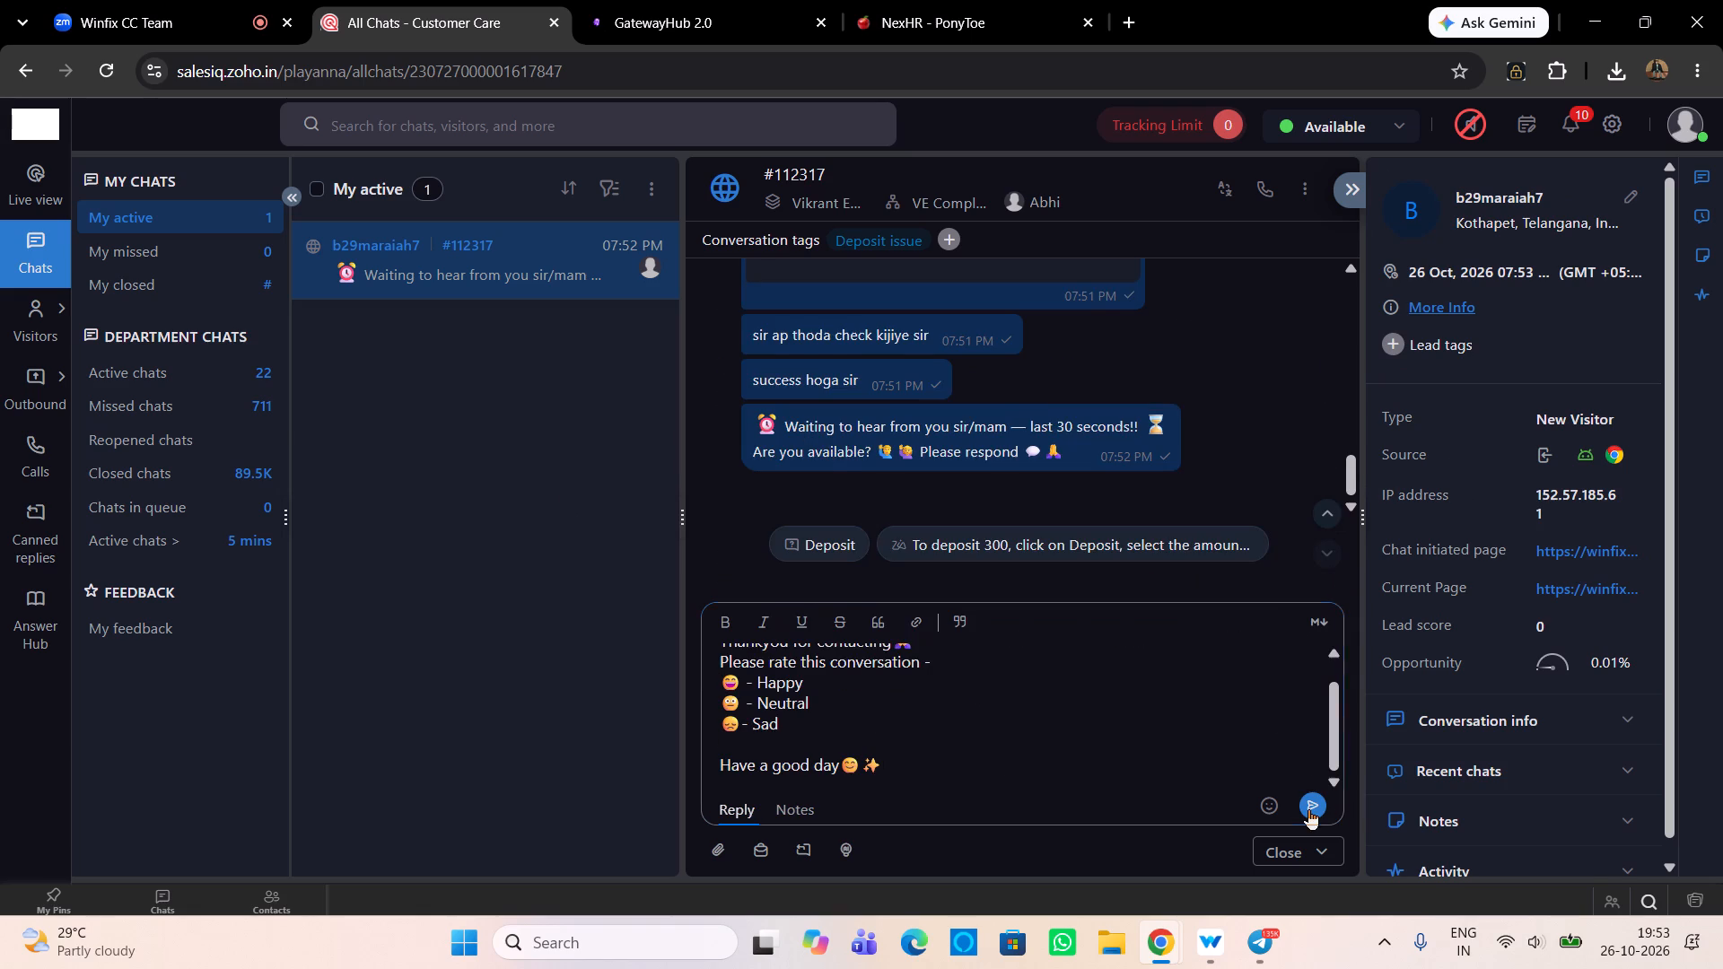
End the session in chat #112317 and close the chat.
{"action": "left_click", "coordinate": [1290, 851]}
{"action": "left_click", "coordinate": [1171, 778]}
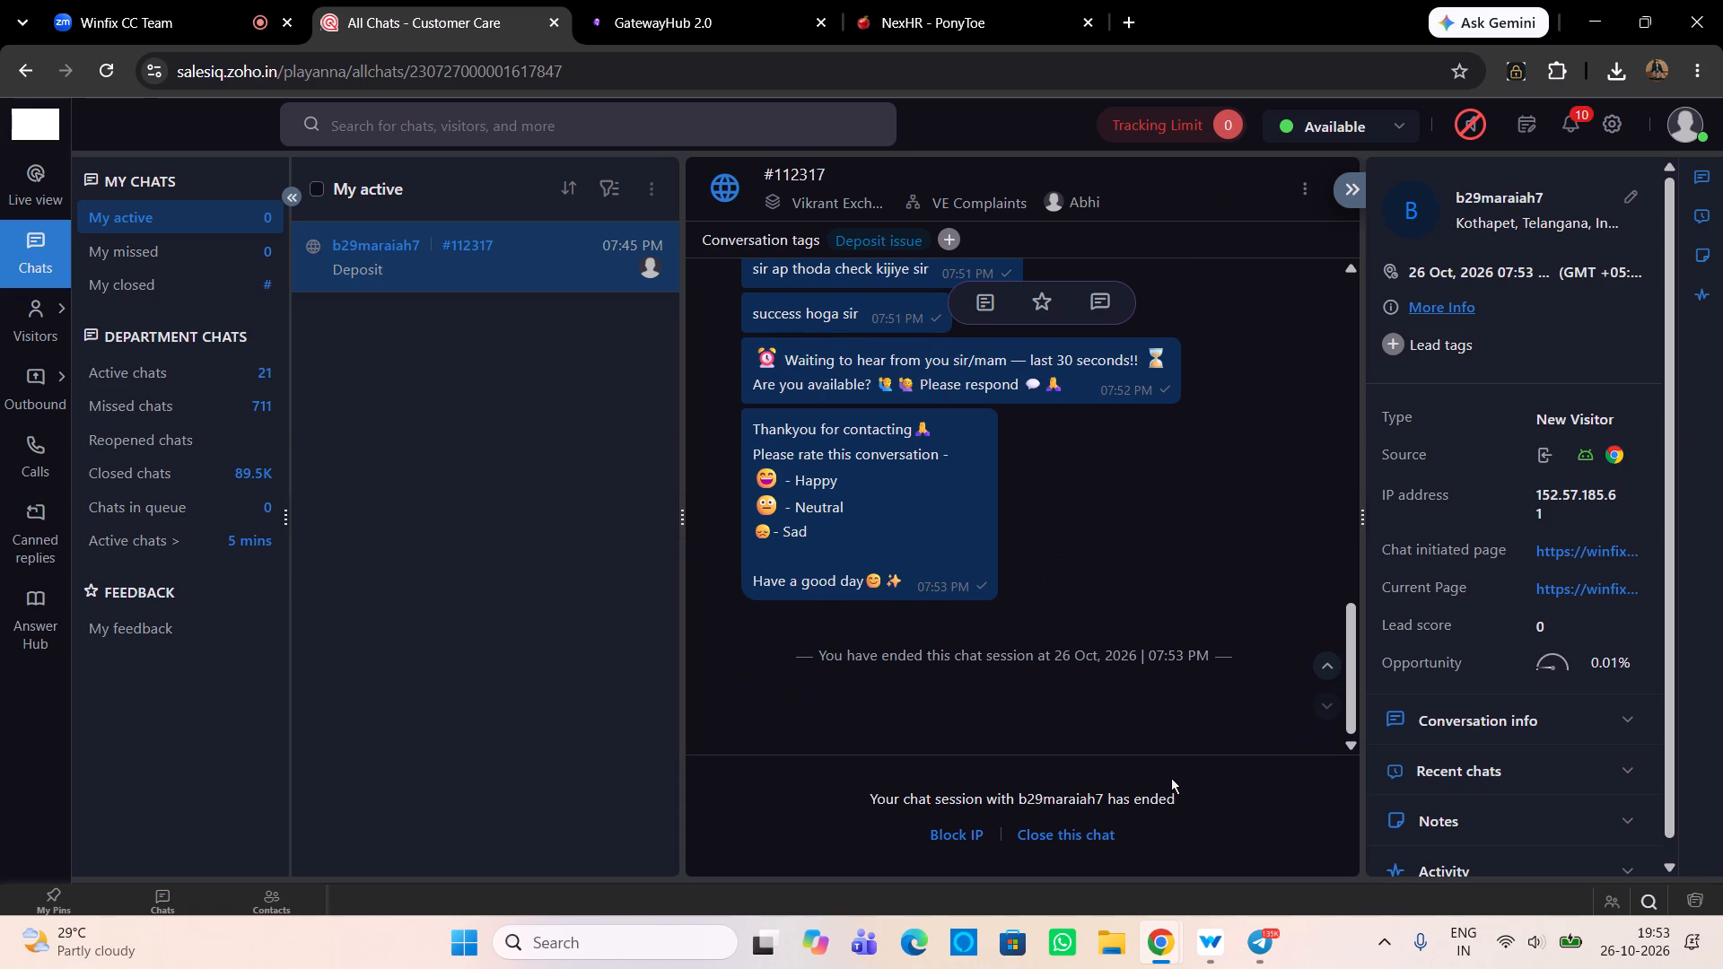
{"action": "left_click", "coordinate": [1062, 840]}
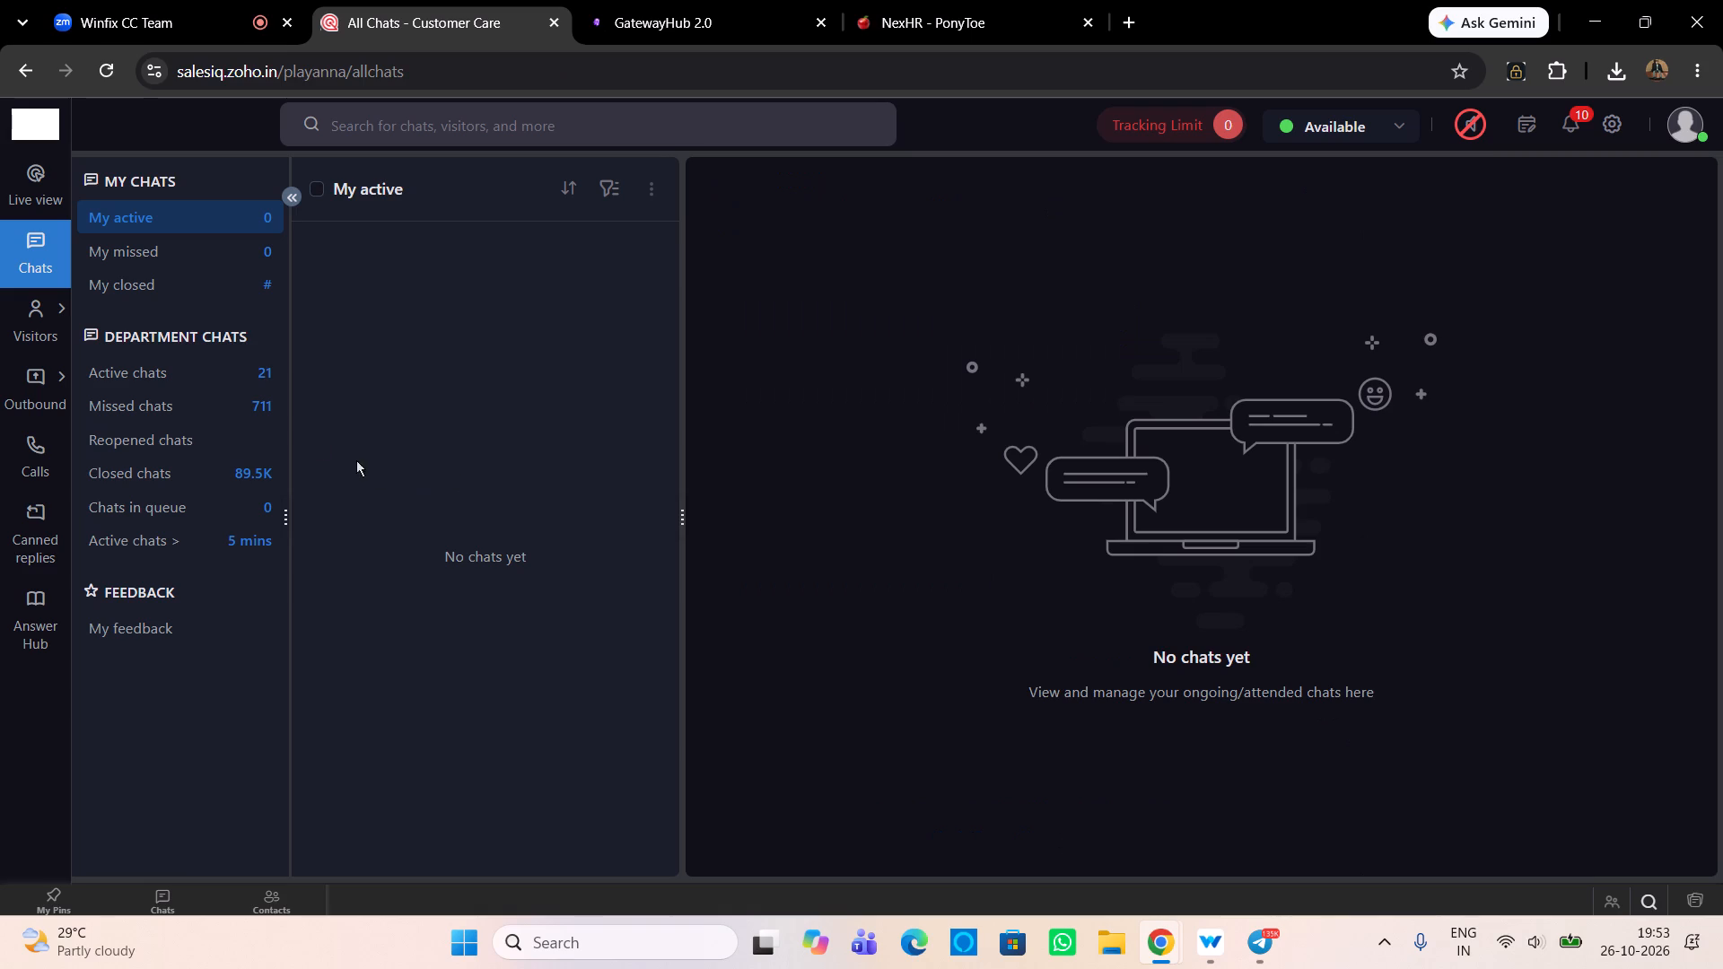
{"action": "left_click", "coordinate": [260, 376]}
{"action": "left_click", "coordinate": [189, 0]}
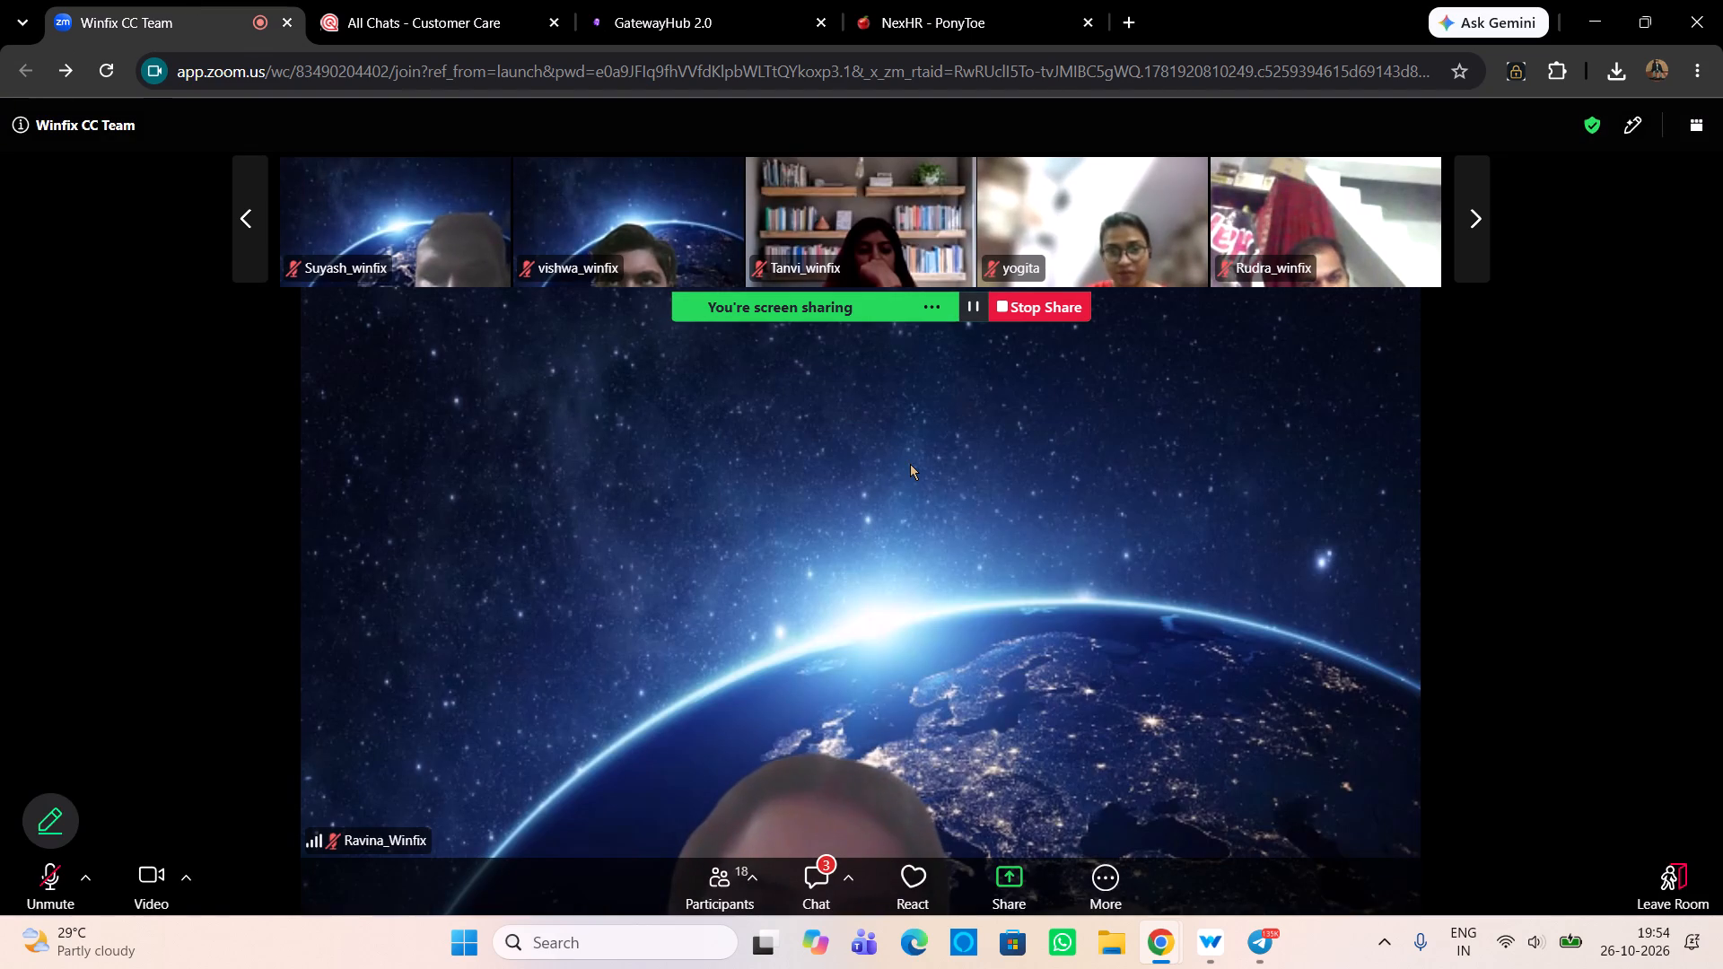
{"action": "left_click", "coordinate": [411, 0]}
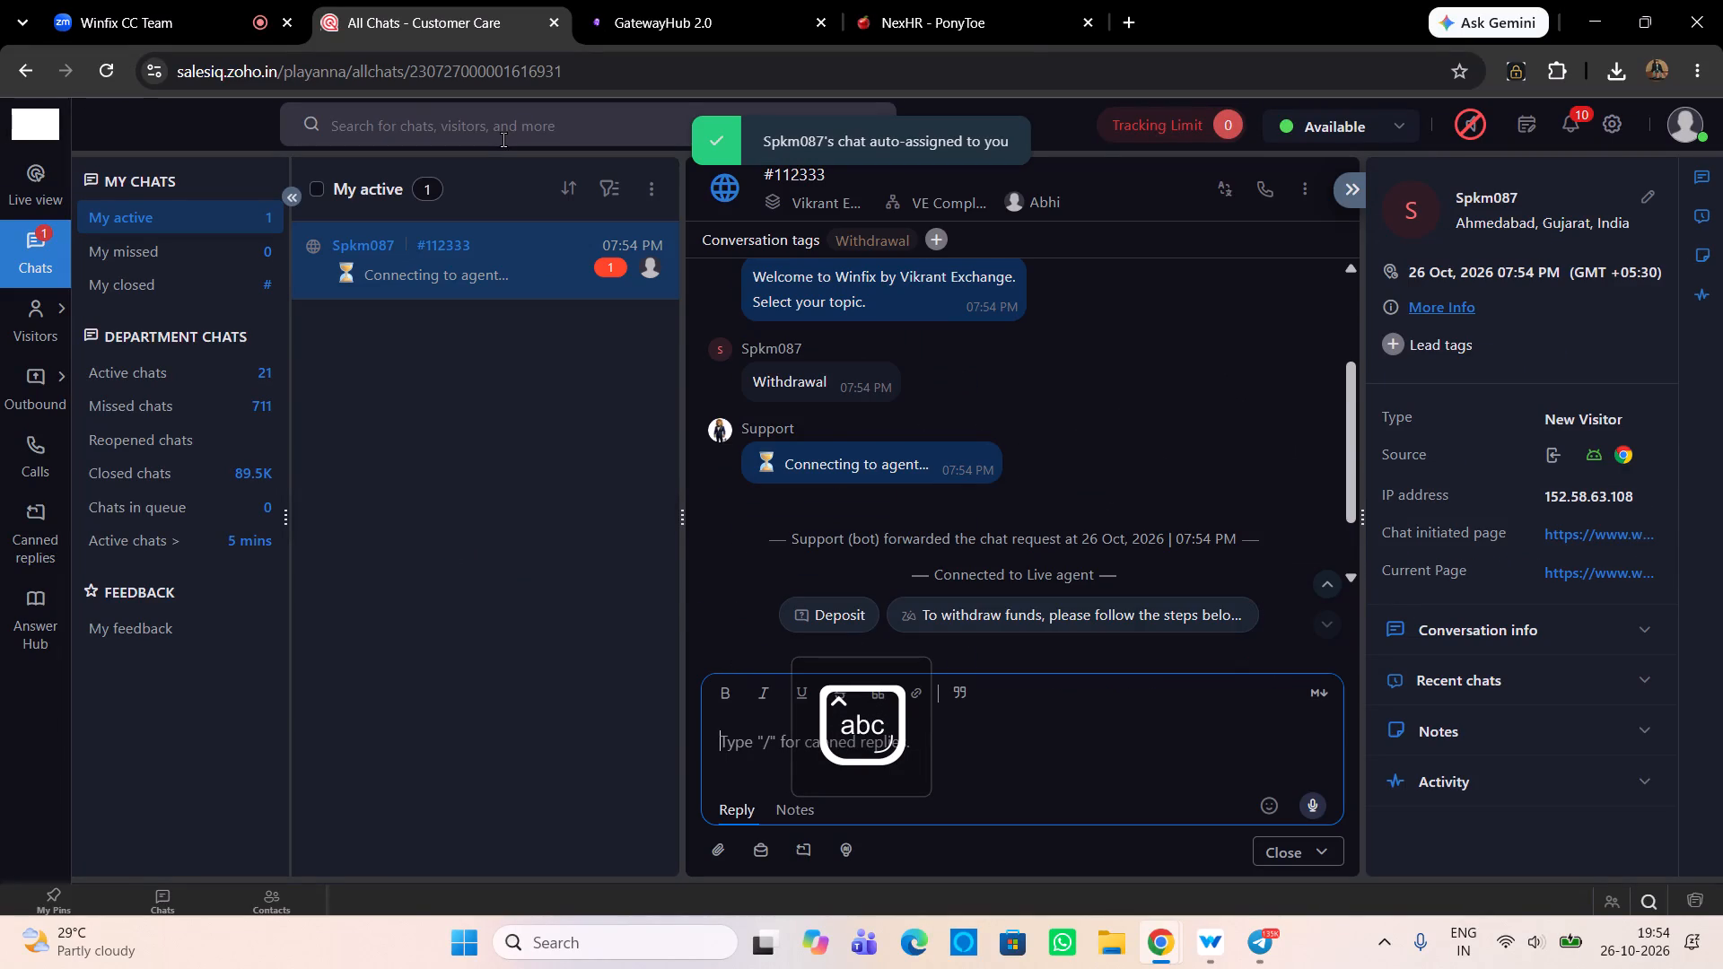
{"action": "left_click", "coordinate": [758, 746]}
{"action": "key", "text": "slash"}
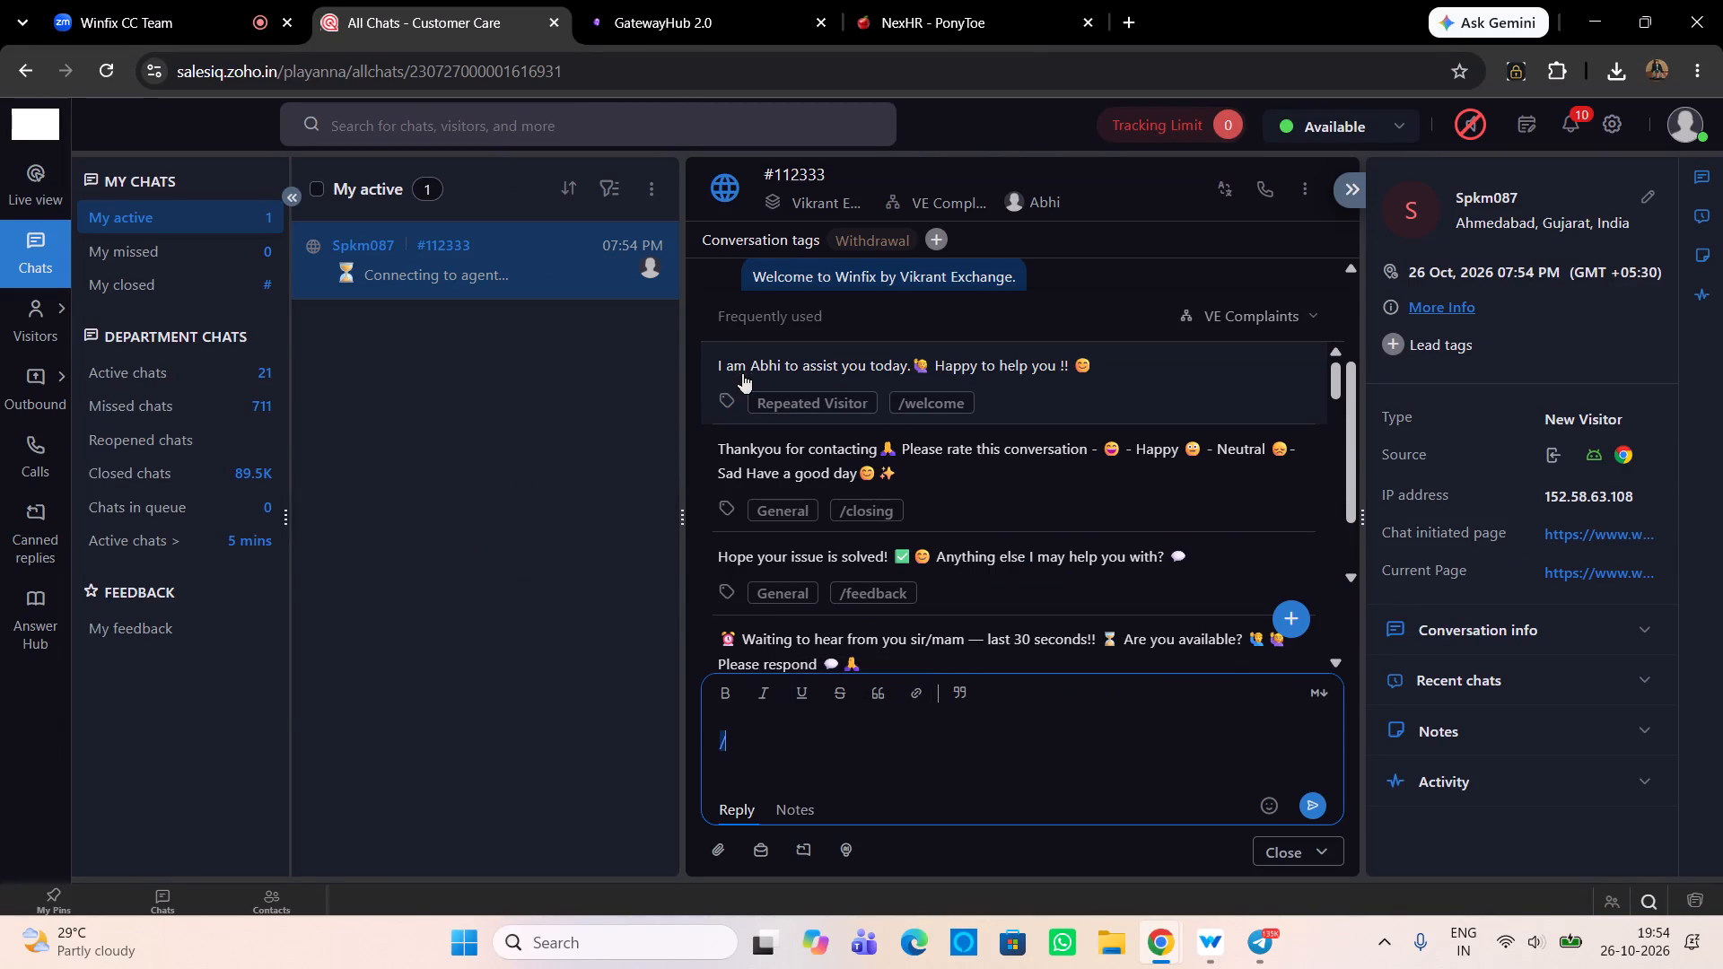
{"action": "left_click", "coordinate": [742, 371]}
{"action": "left_click", "coordinate": [1312, 813]}
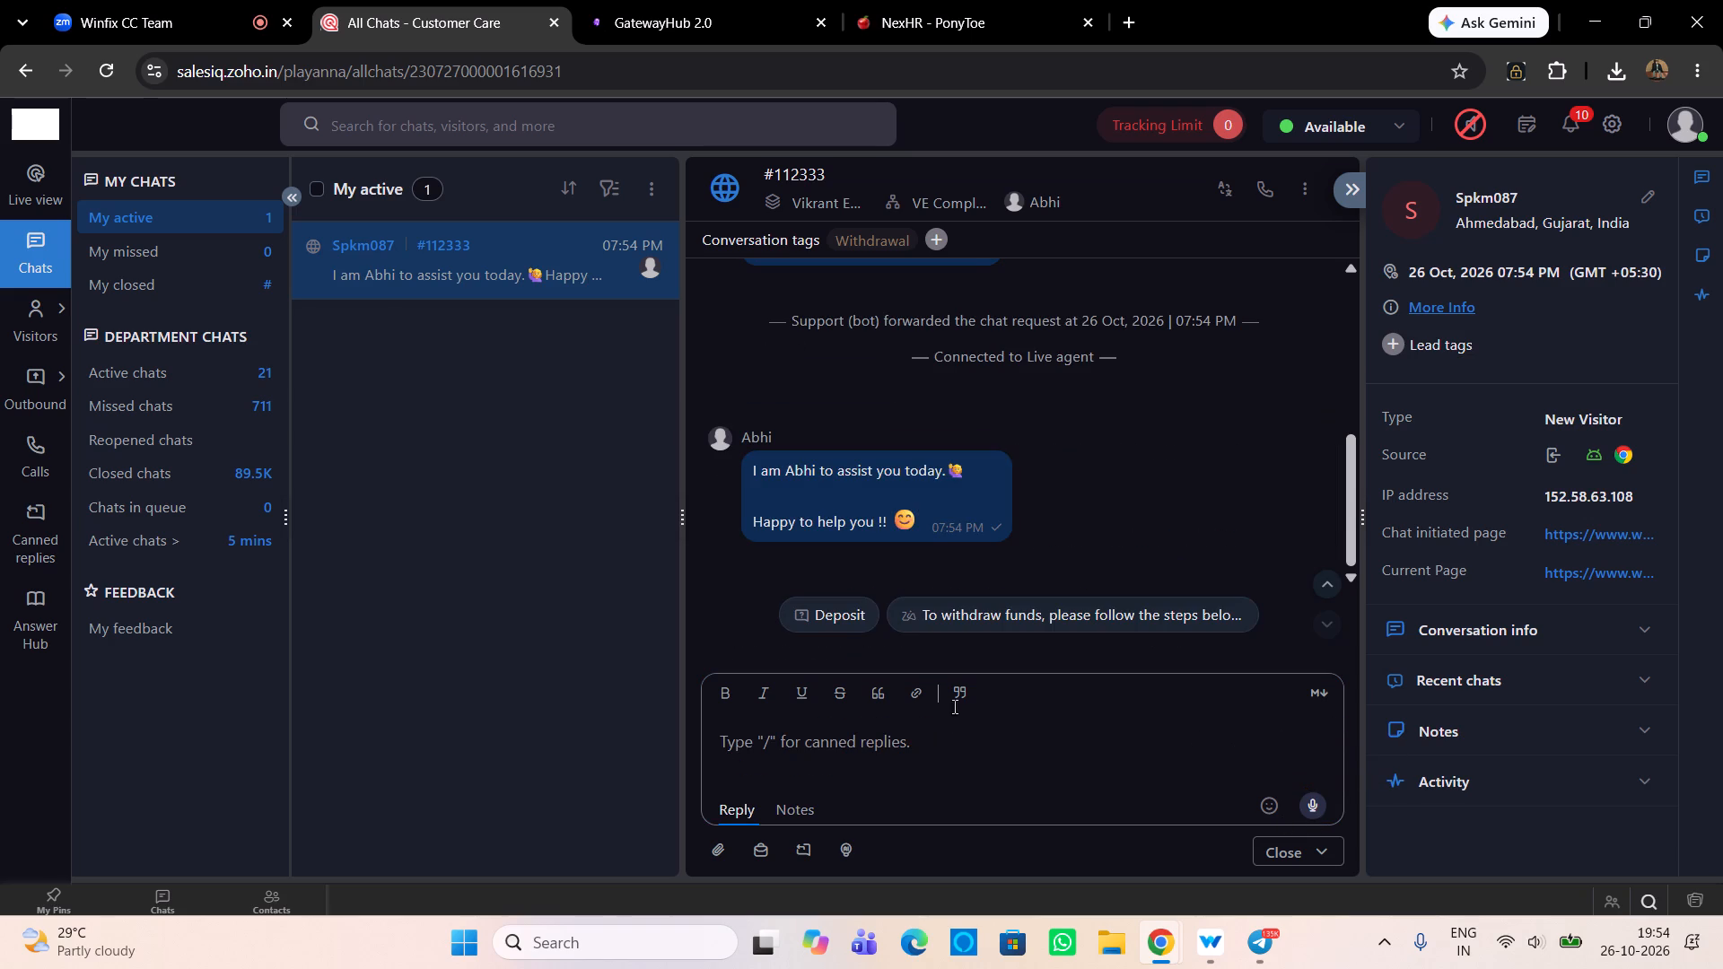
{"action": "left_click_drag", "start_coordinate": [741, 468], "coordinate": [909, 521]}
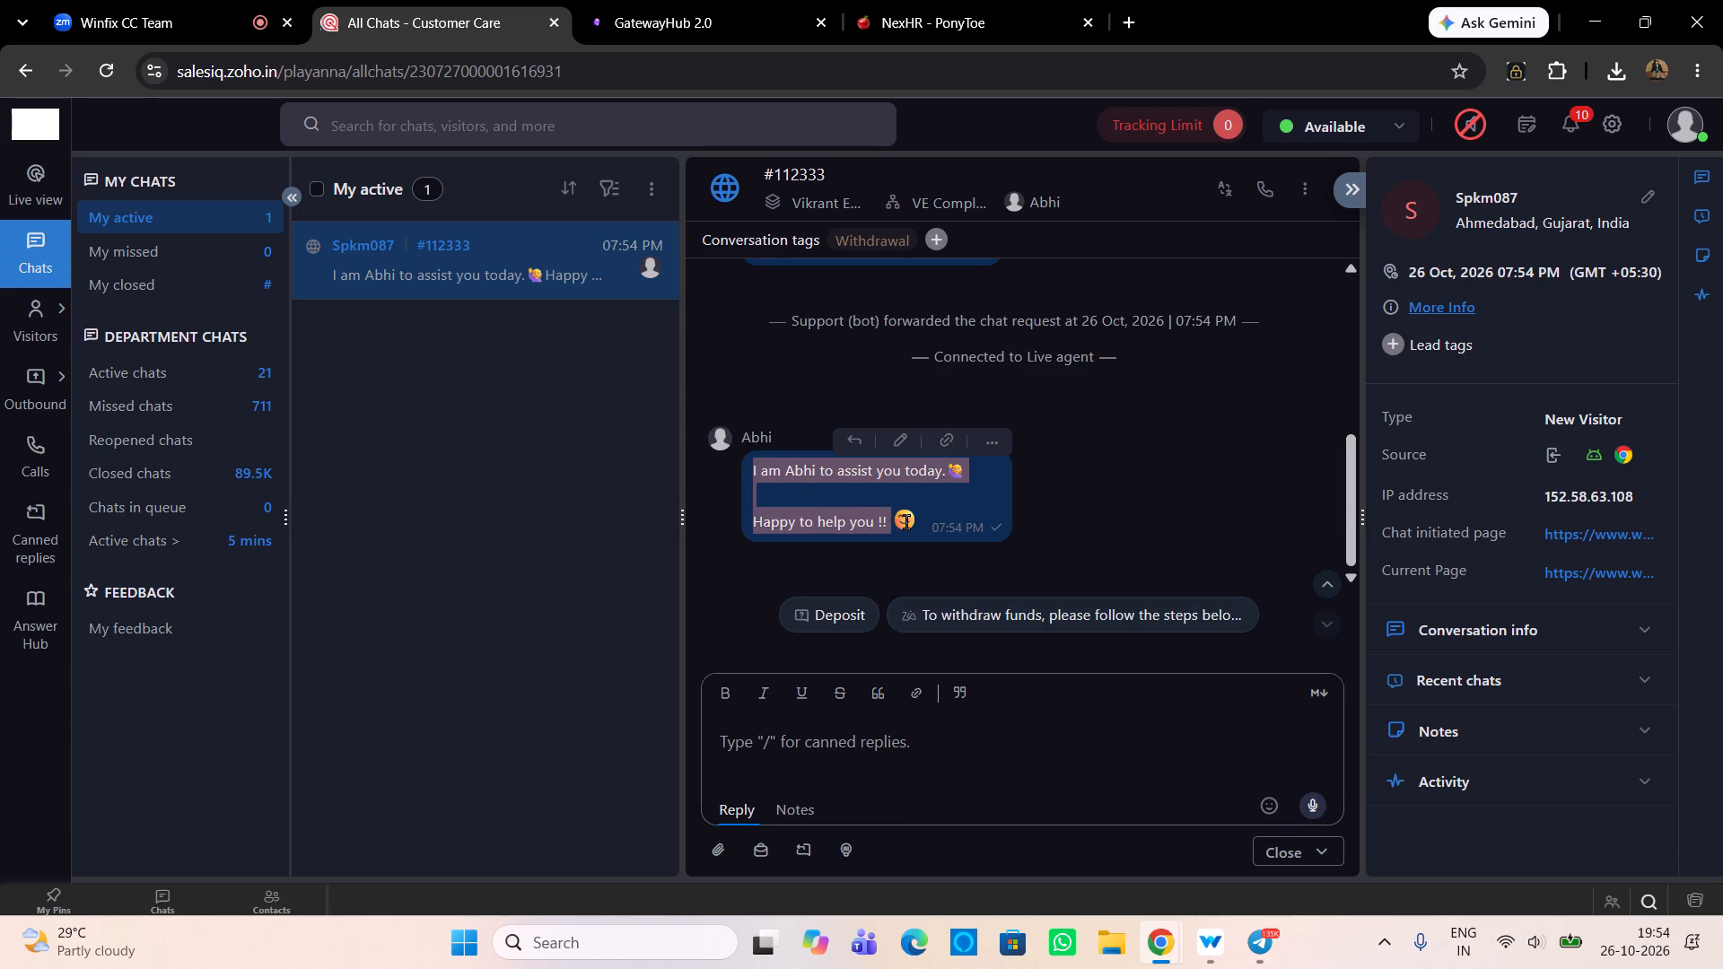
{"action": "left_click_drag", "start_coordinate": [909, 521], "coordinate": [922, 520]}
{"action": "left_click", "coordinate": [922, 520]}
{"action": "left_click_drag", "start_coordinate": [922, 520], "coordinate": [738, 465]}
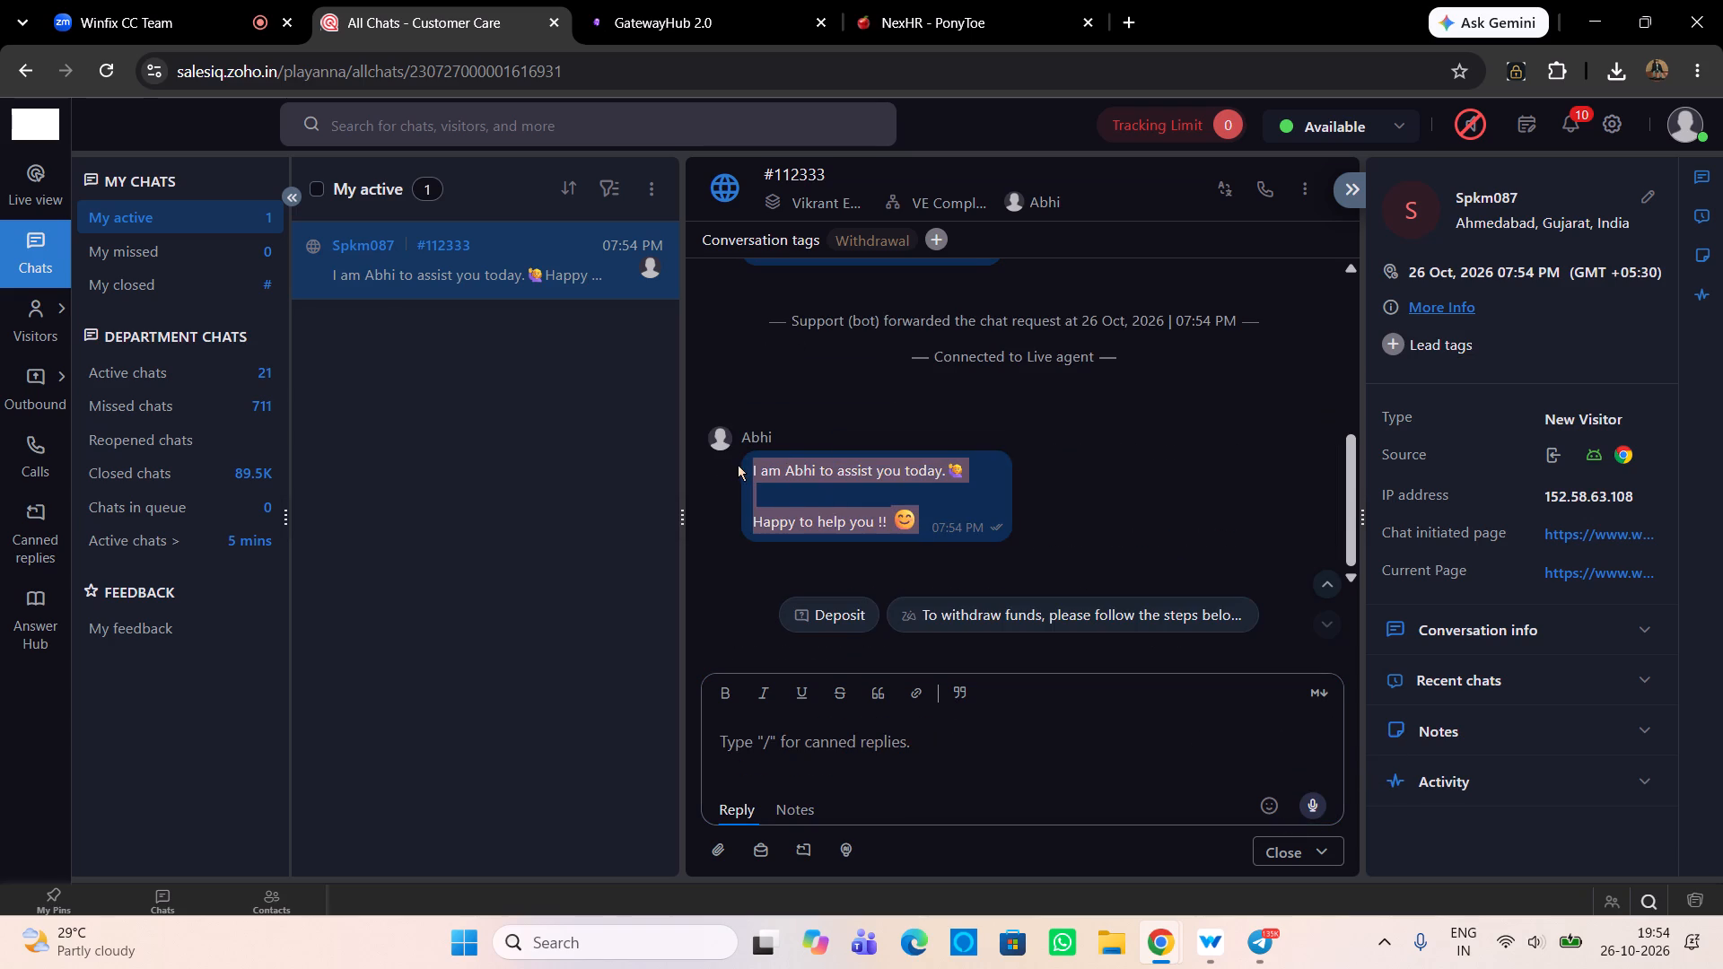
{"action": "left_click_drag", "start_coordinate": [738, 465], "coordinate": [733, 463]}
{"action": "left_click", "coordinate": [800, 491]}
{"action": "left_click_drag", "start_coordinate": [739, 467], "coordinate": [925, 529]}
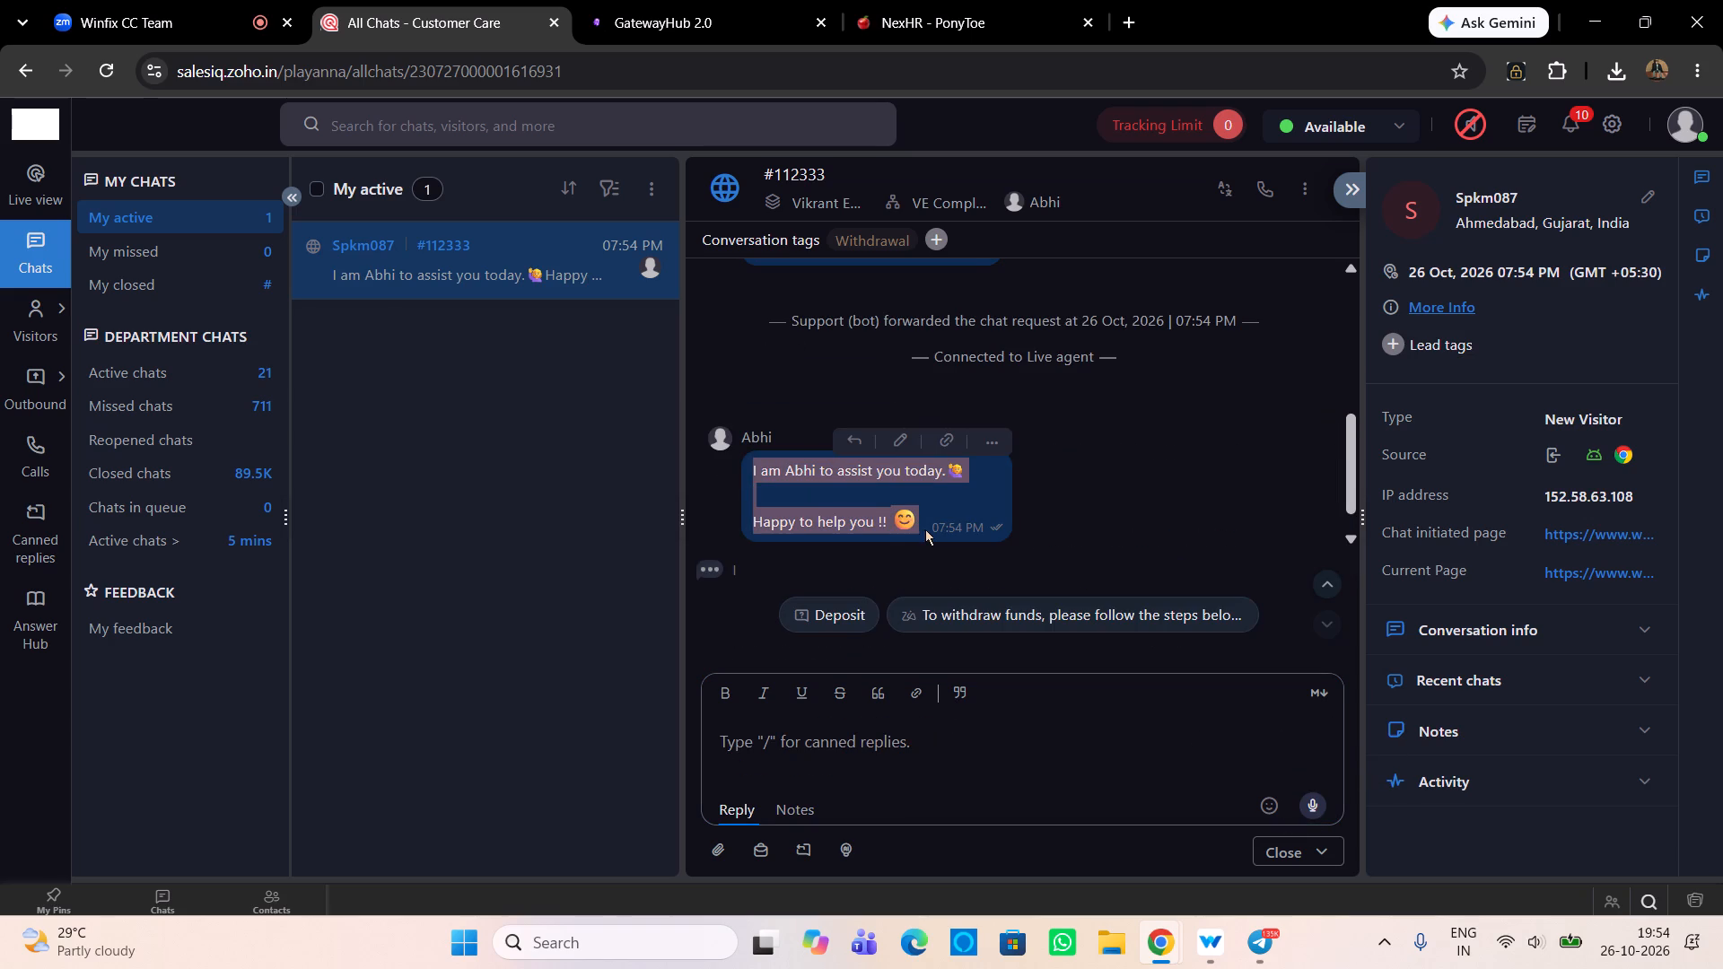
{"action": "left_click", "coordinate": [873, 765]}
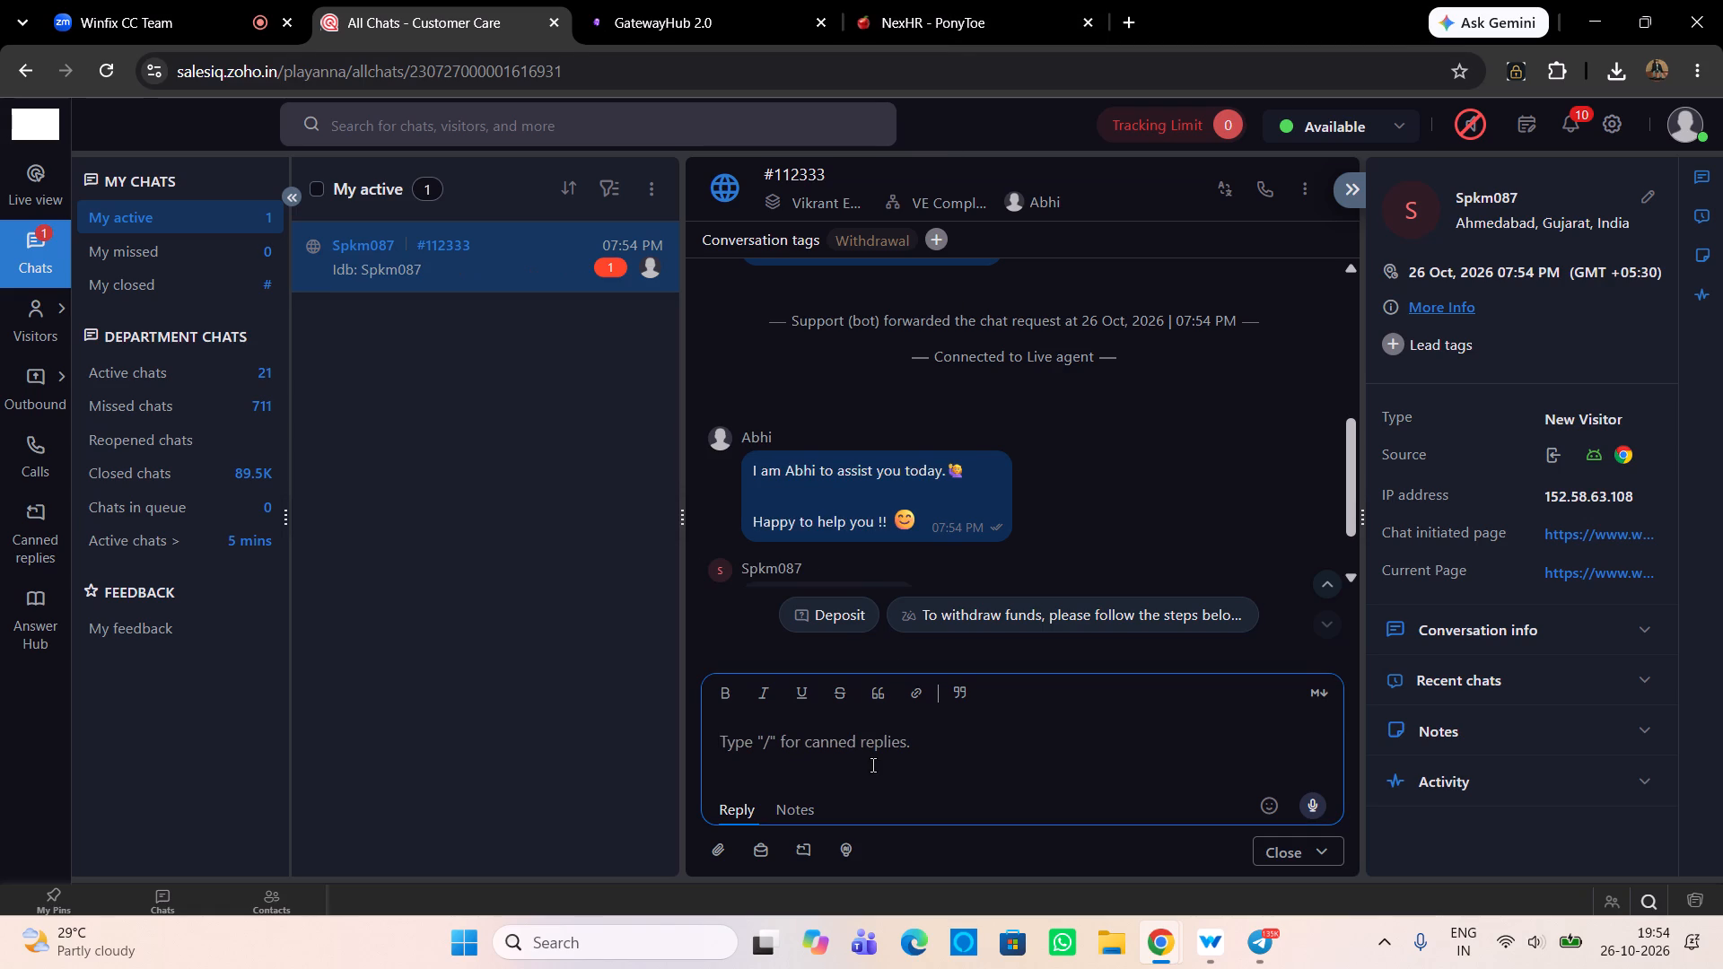
Copy the user ID the visitor gave in chat #112333 and filter the GatewayHub transactions by that username.
{"action": "scroll", "coordinate": [851, 486], "scroll_direction": "down", "scroll_amount": 6}
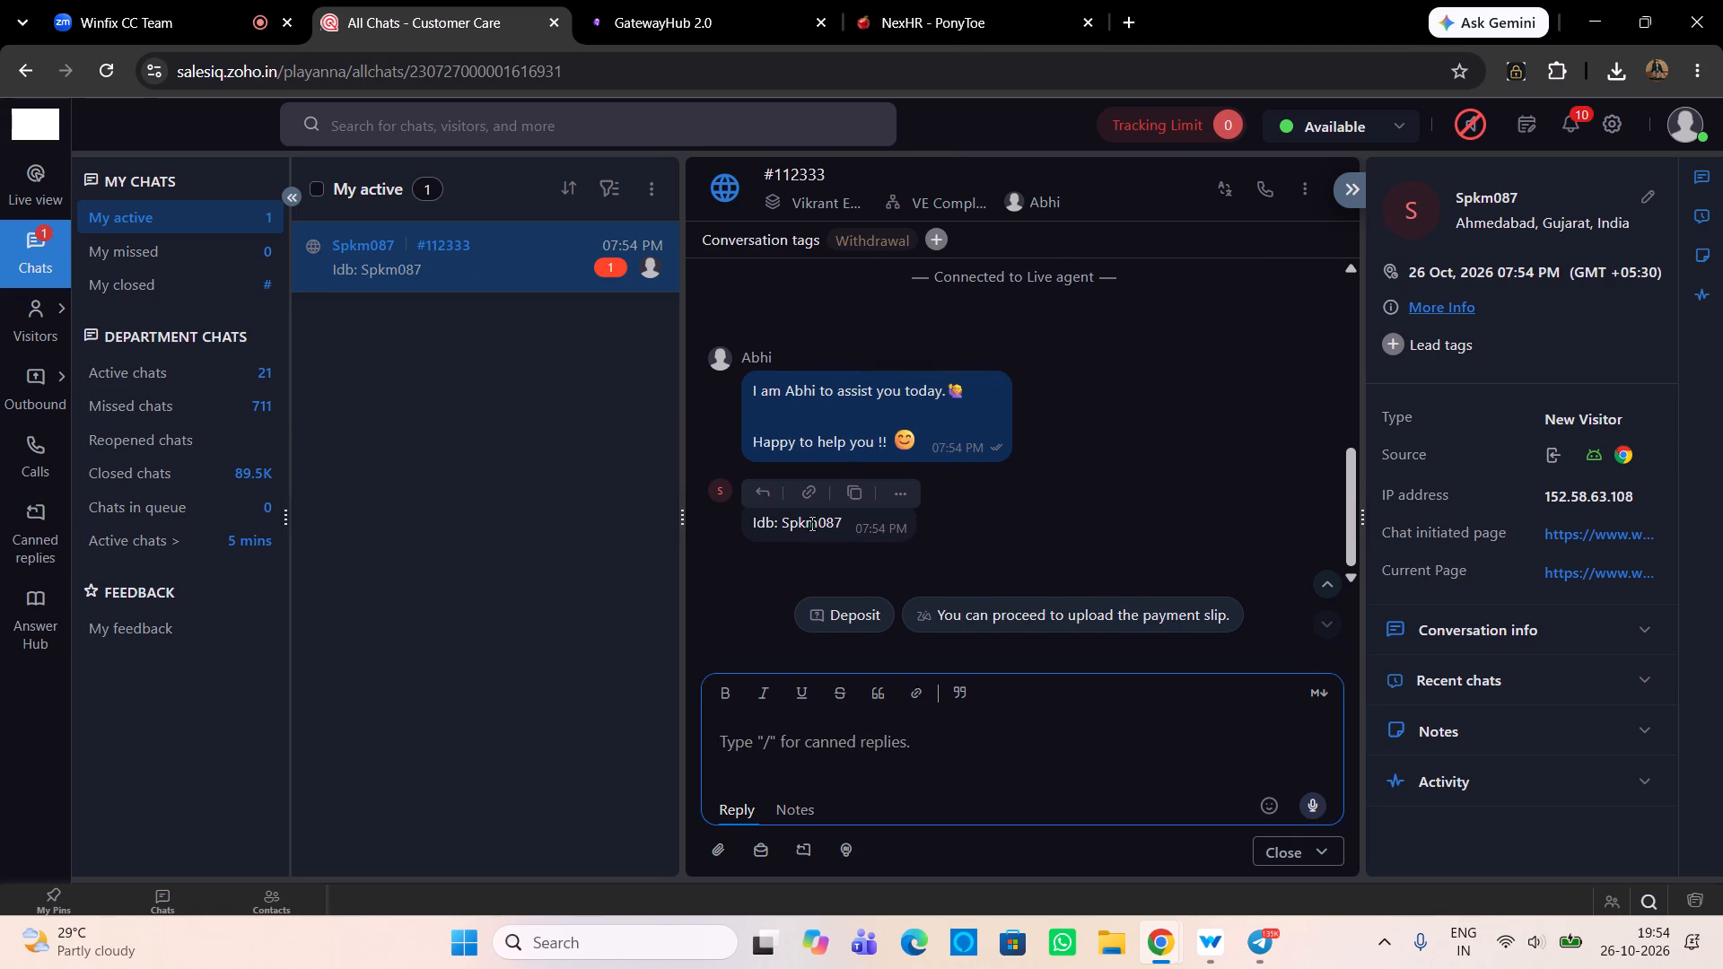
{"action": "left_click_drag", "start_coordinate": [782, 519], "coordinate": [856, 524]}
{"action": "right_click", "coordinate": [835, 519]}
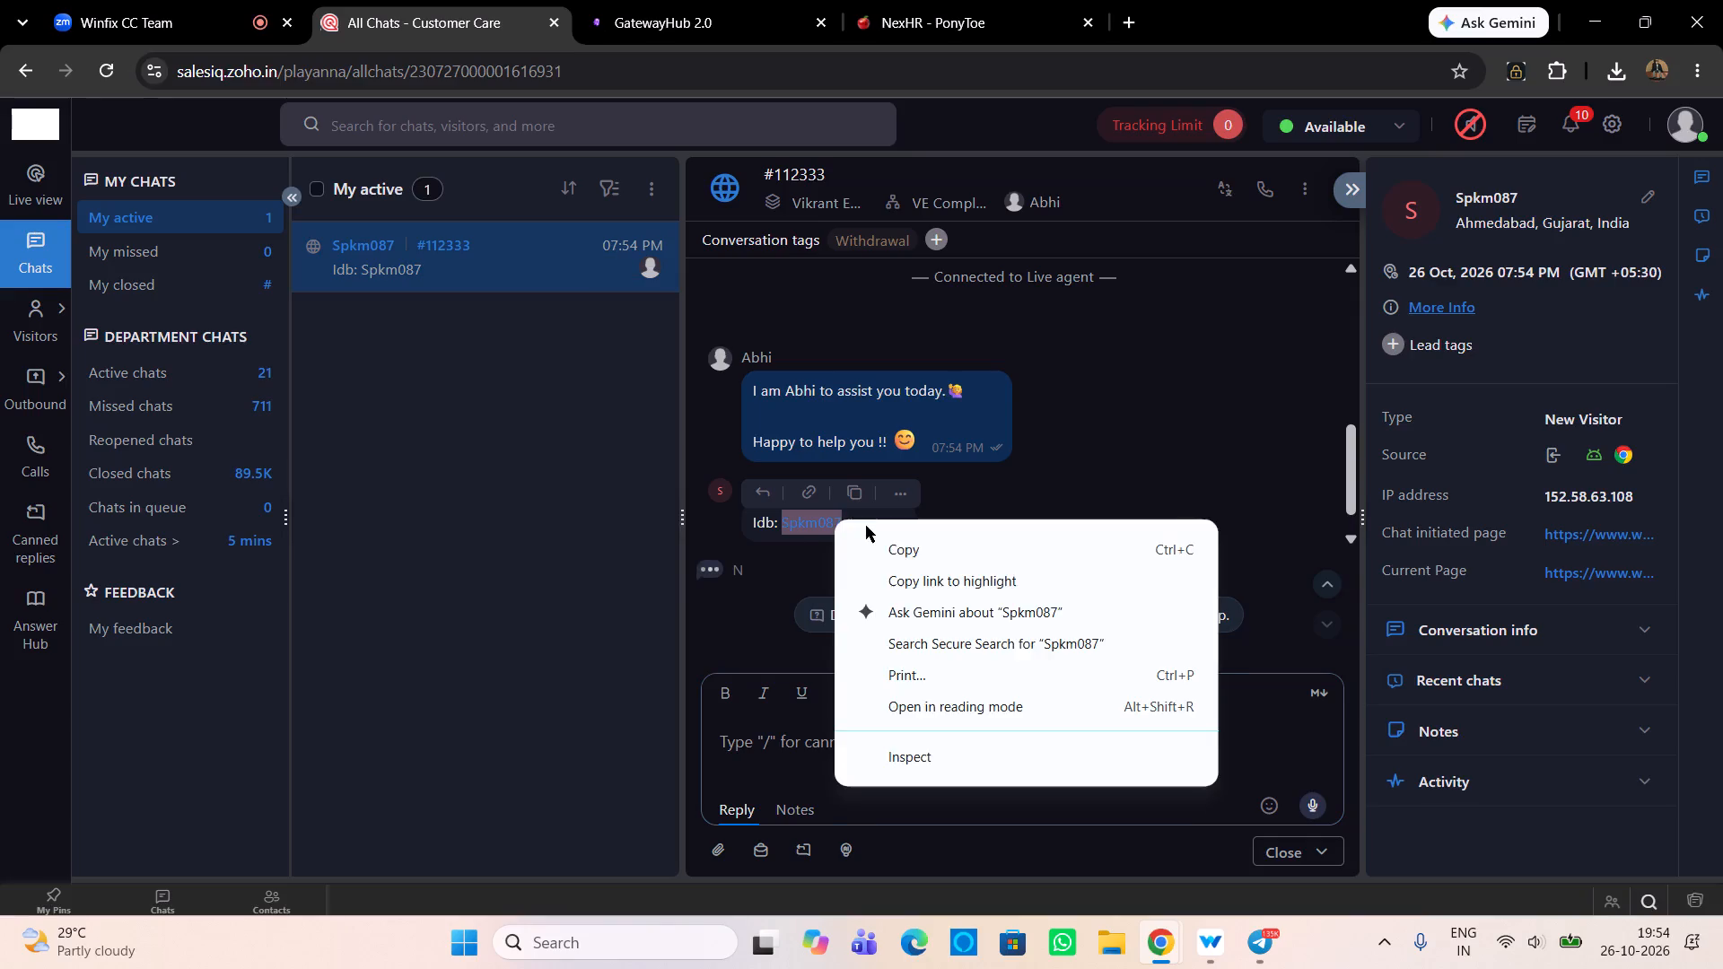
{"action": "left_click", "coordinate": [889, 539]}
{"action": "left_click", "coordinate": [697, 0]}
{"action": "scroll", "coordinate": [743, 531], "scroll_direction": "up", "scroll_amount": 3}
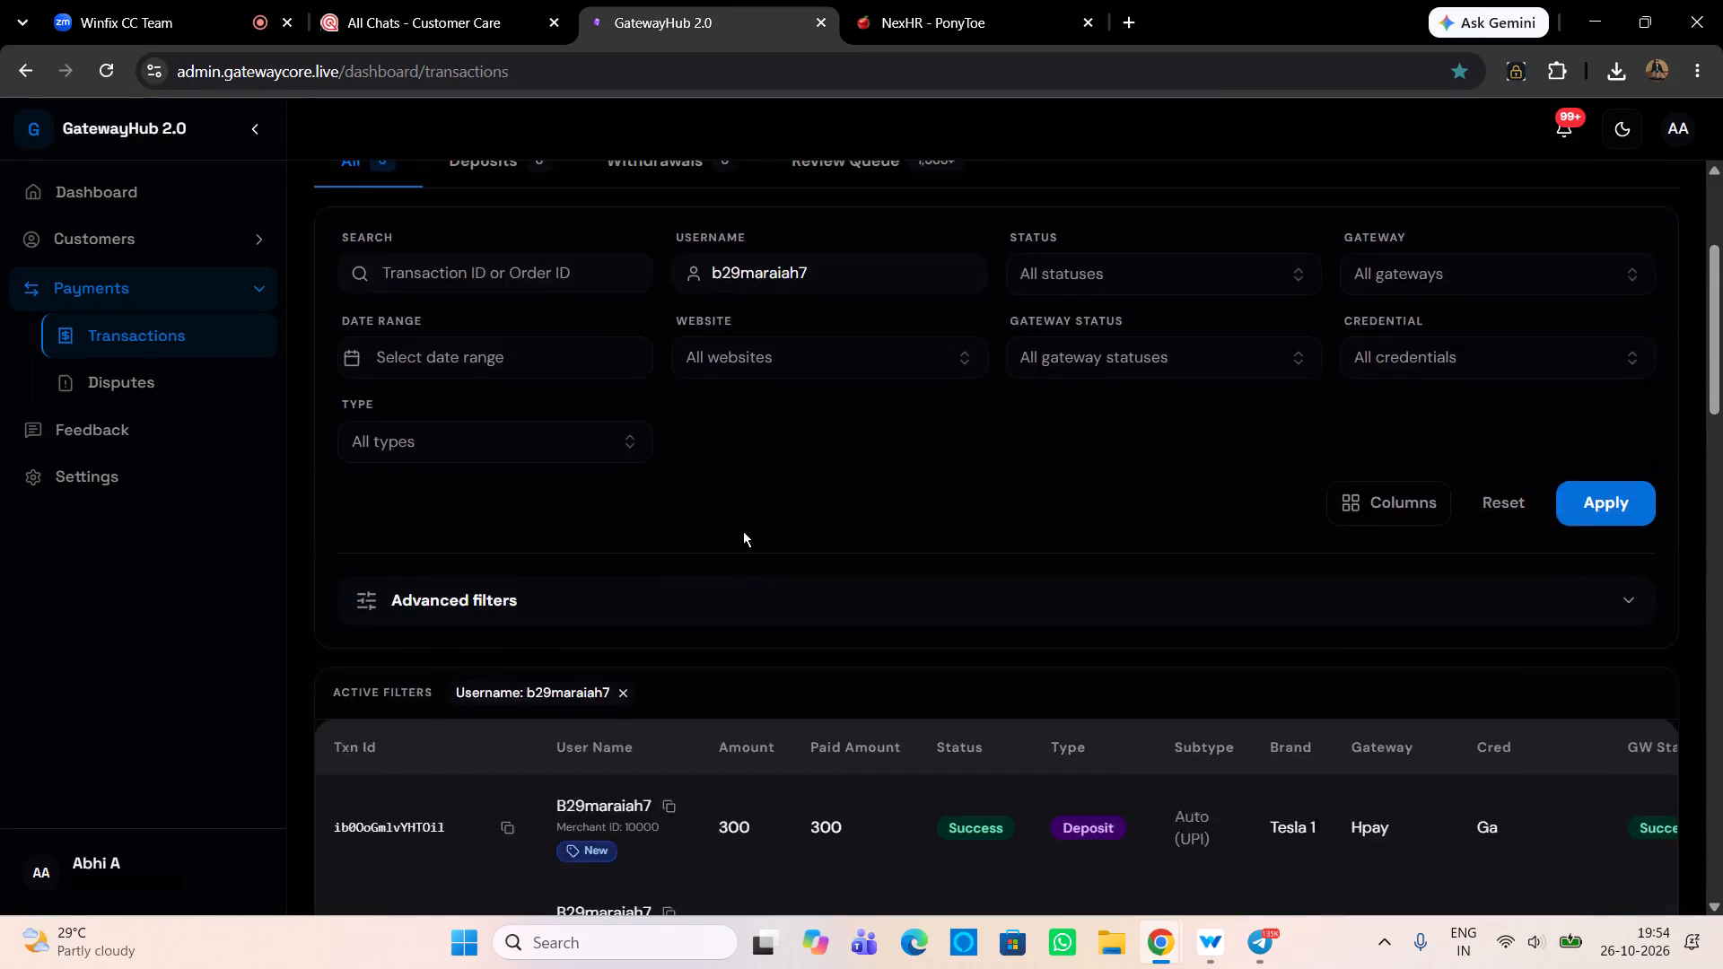
{"action": "left_click_drag", "start_coordinate": [827, 446], "coordinate": [691, 455]}
{"action": "right_click", "coordinate": [747, 441]}
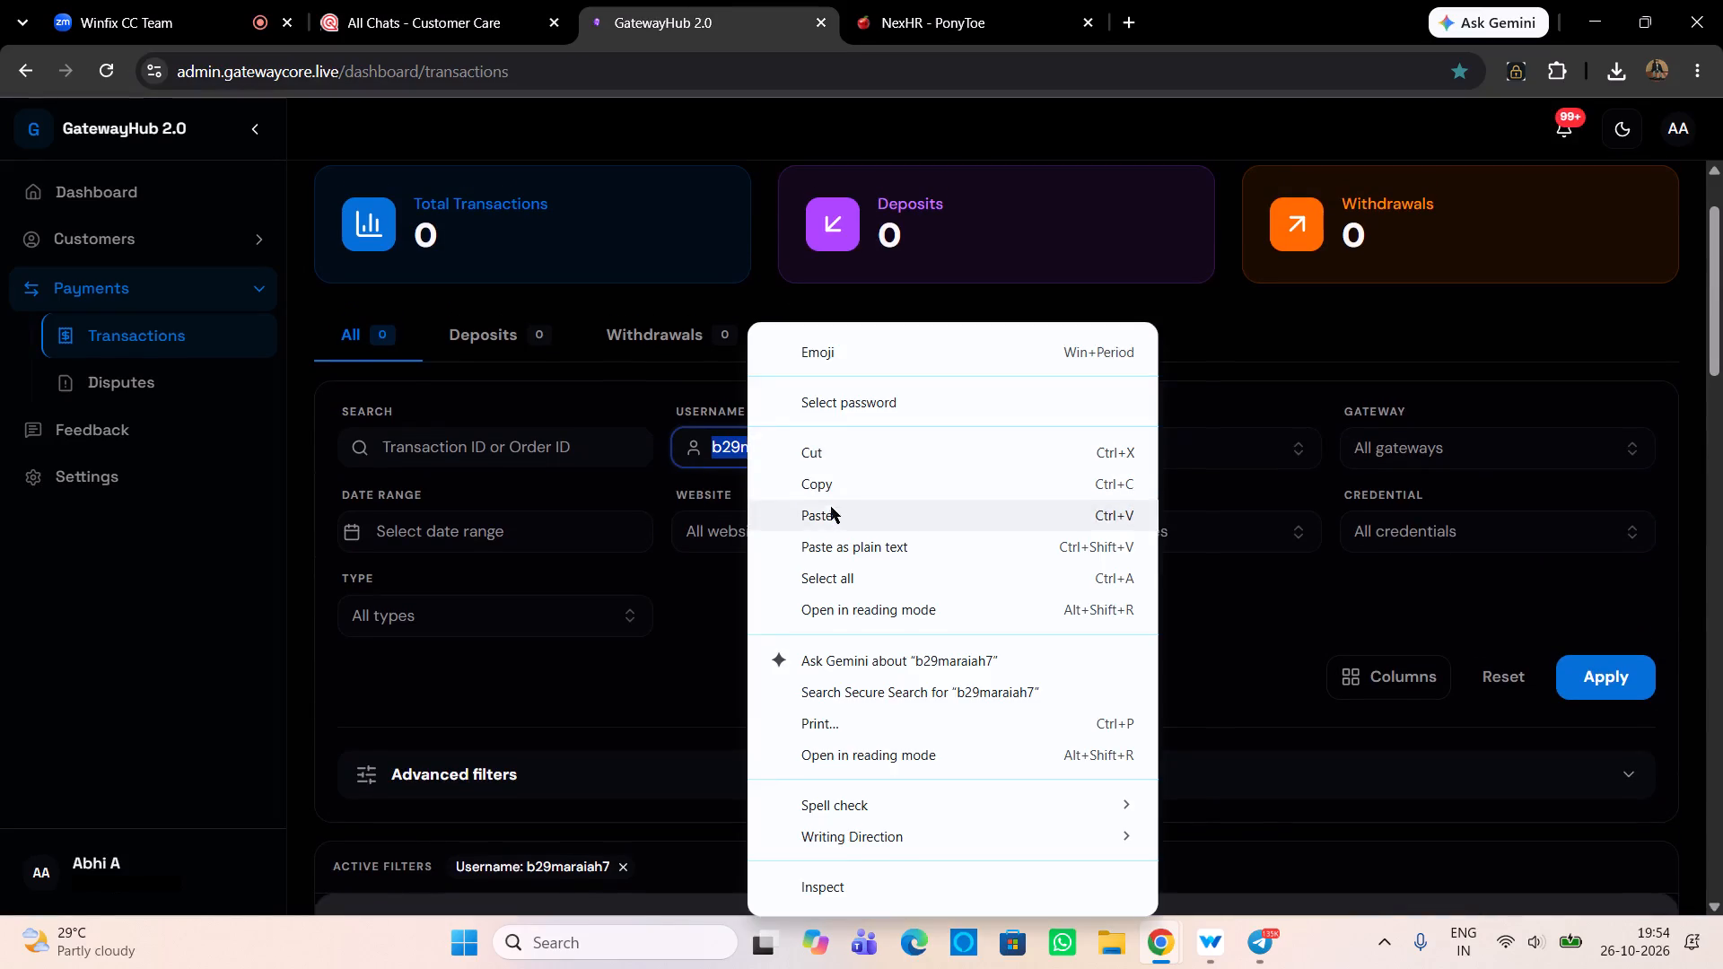
{"action": "left_click", "coordinate": [832, 524]}
{"action": "left_click", "coordinate": [1613, 691]}
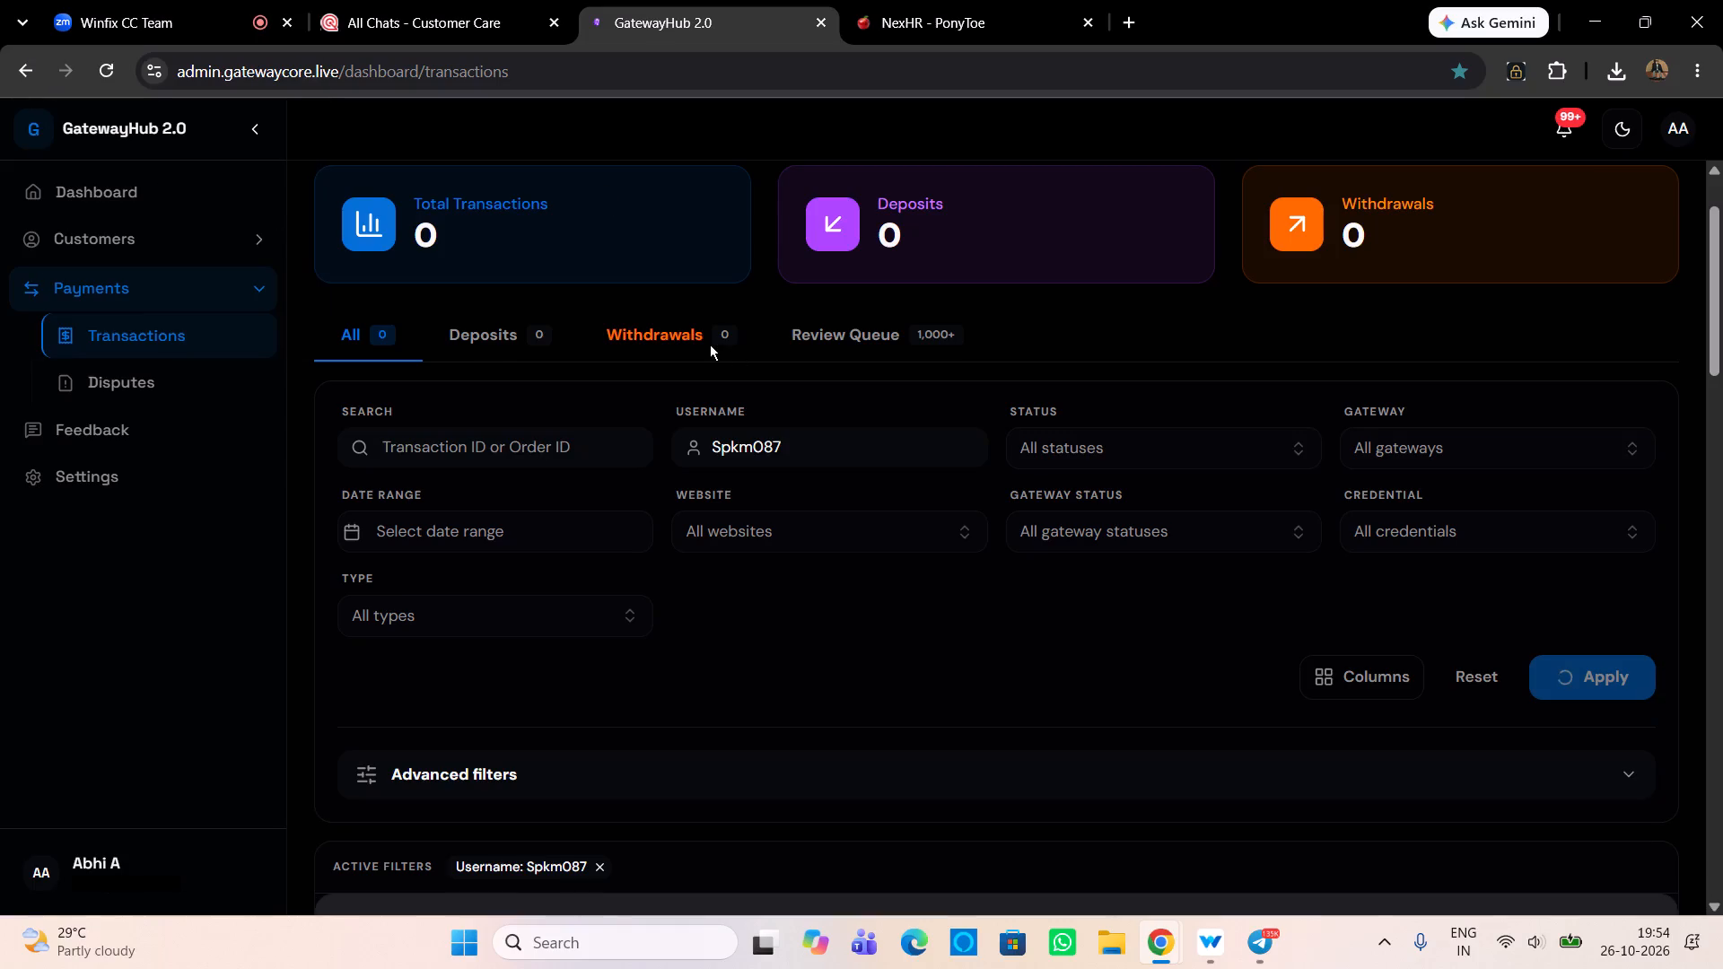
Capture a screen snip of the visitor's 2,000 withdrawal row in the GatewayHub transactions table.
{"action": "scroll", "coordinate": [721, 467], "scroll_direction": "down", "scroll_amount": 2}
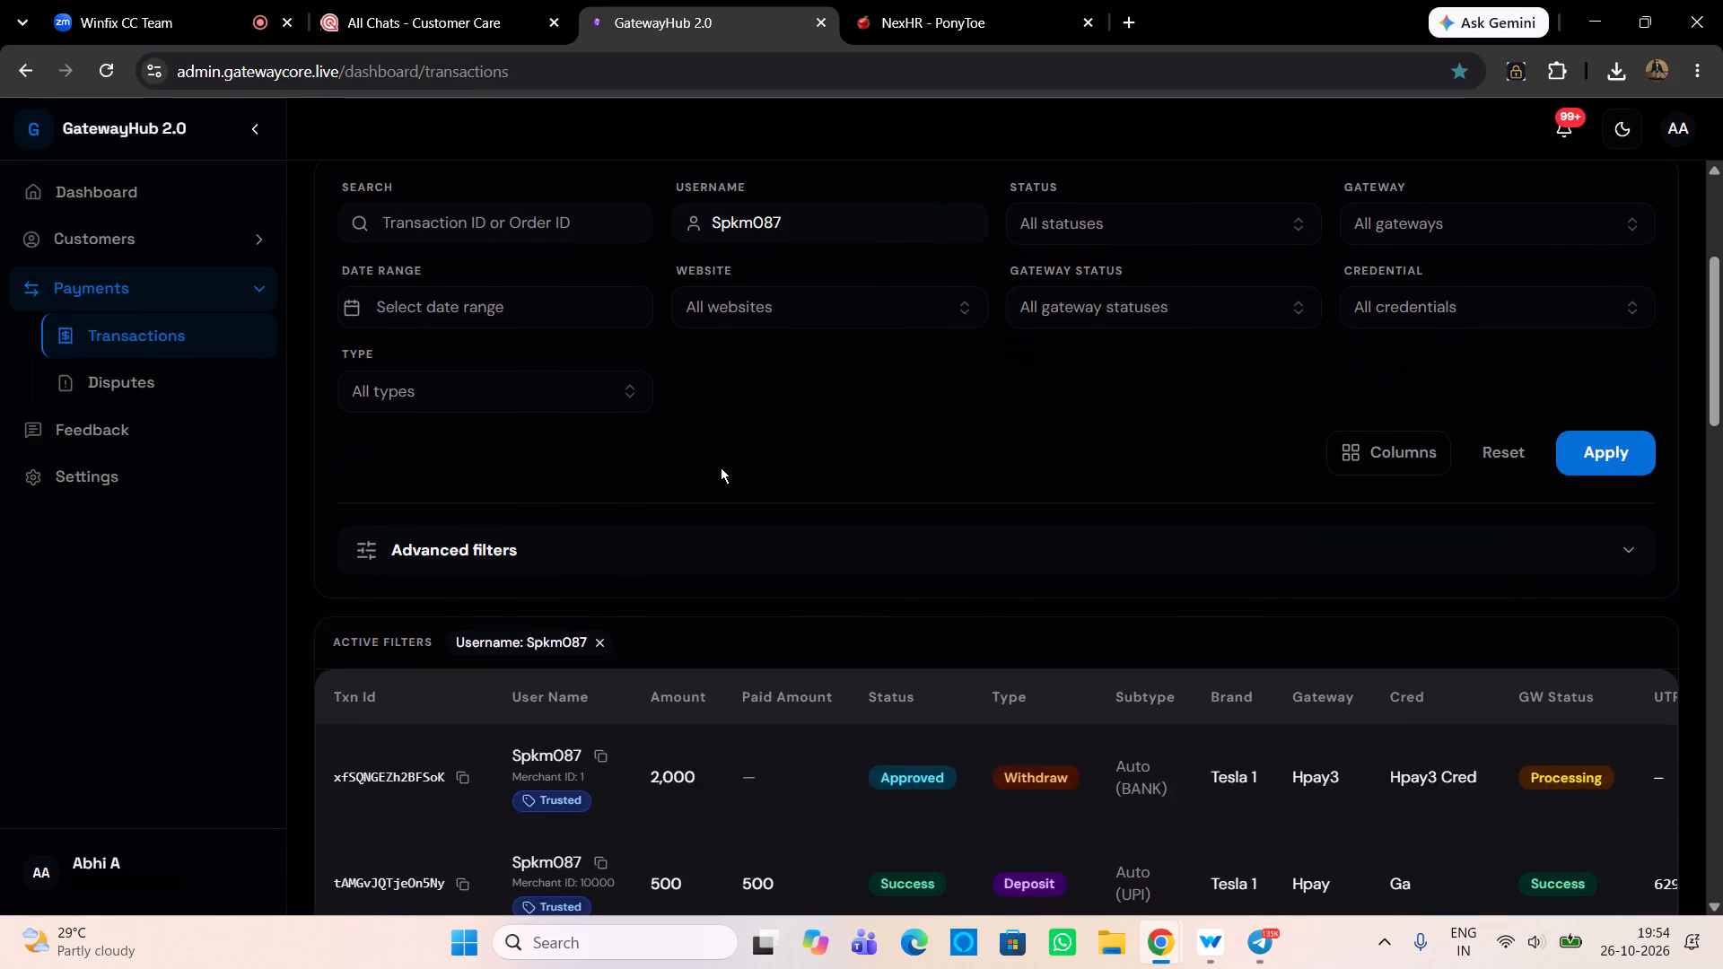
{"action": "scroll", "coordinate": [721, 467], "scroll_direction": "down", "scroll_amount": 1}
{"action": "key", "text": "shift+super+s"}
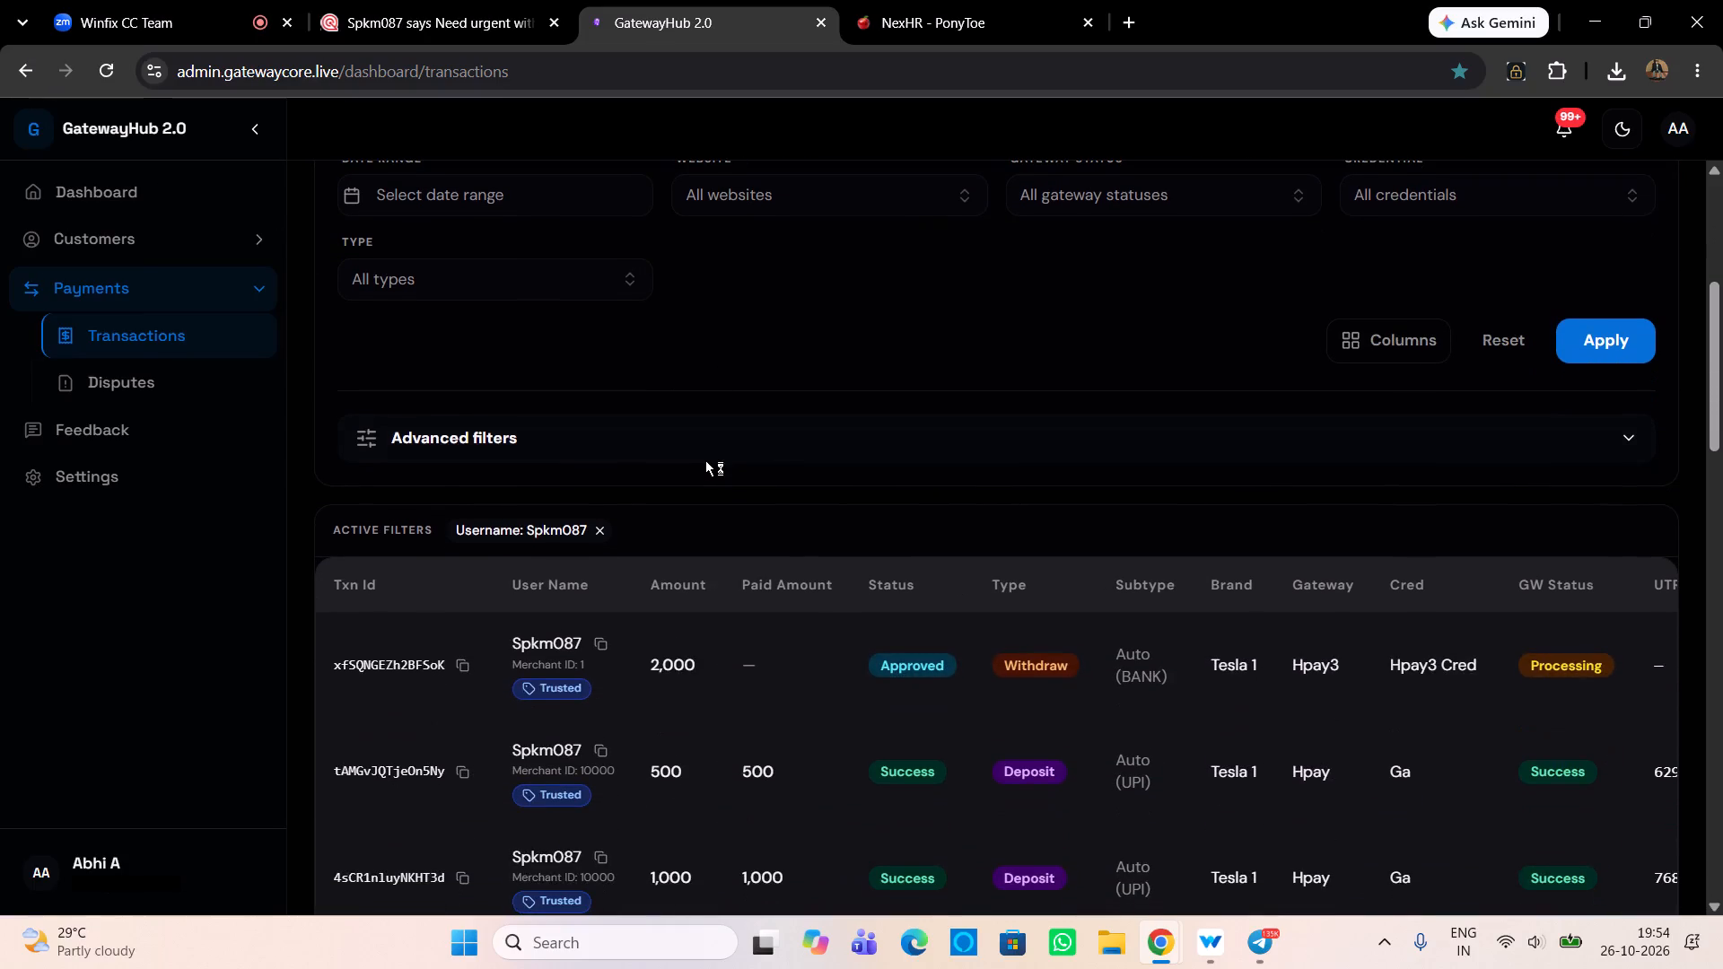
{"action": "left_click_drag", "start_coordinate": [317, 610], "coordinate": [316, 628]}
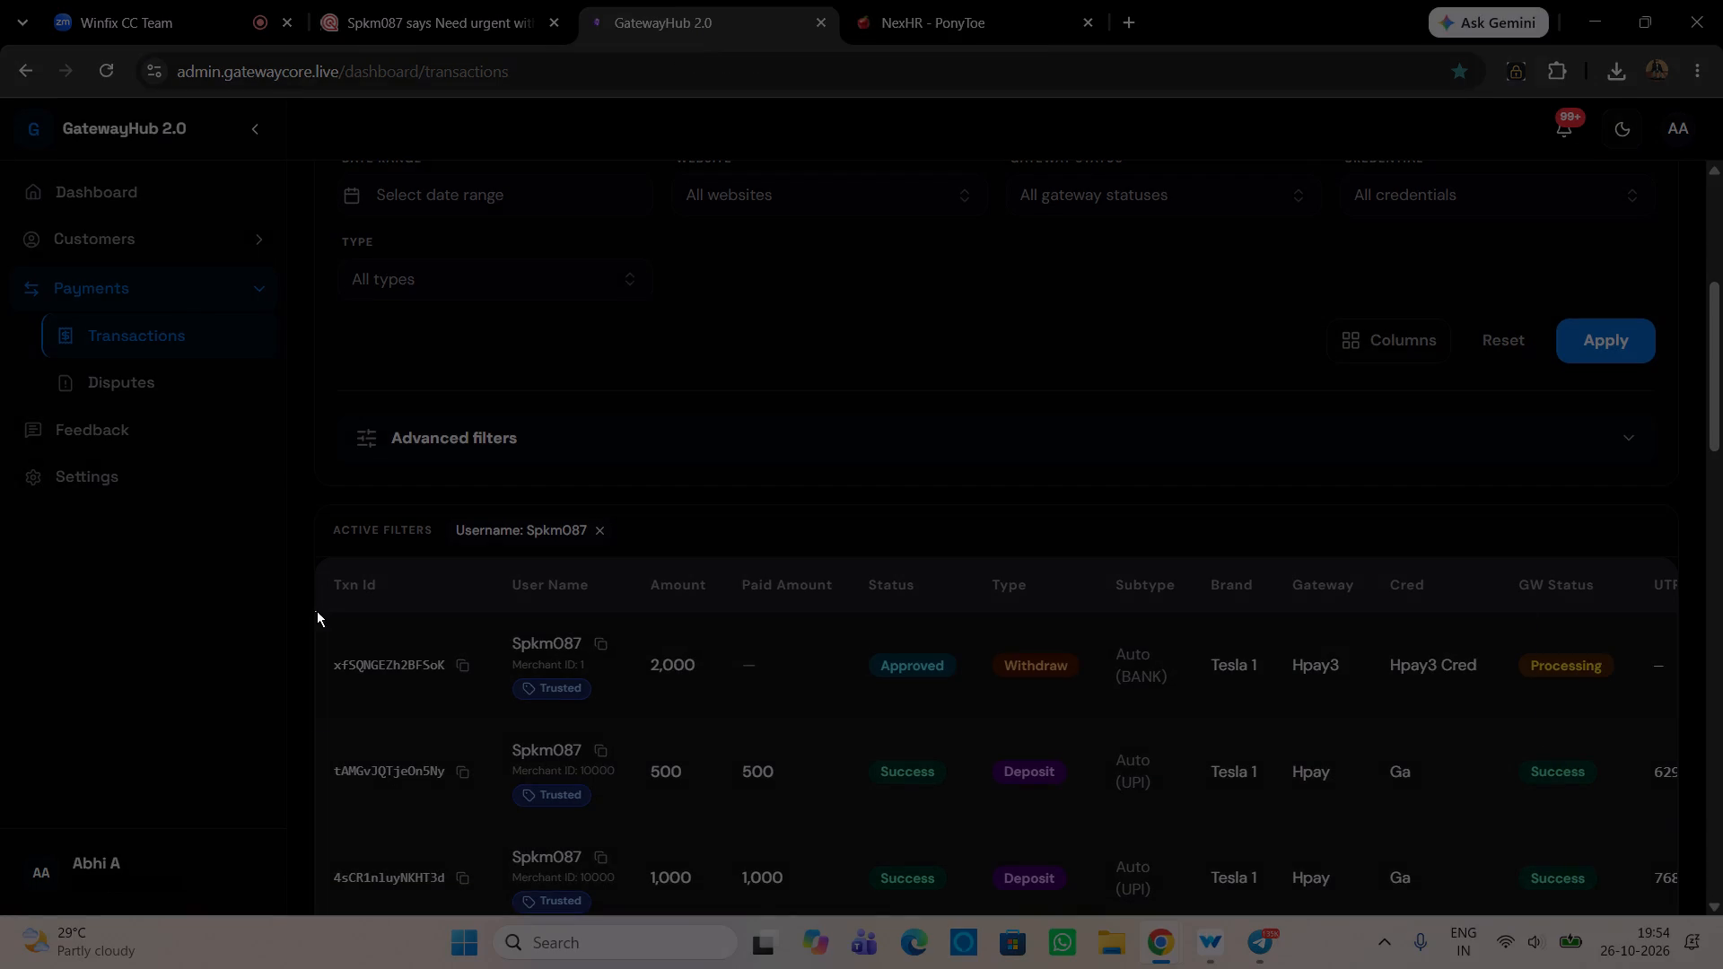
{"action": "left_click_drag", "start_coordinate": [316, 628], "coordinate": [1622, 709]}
Unmute the microphone in the Winfix CC Team Zoom meeting and return to the customer chats.
{"action": "left_click", "coordinate": [52, 0]}
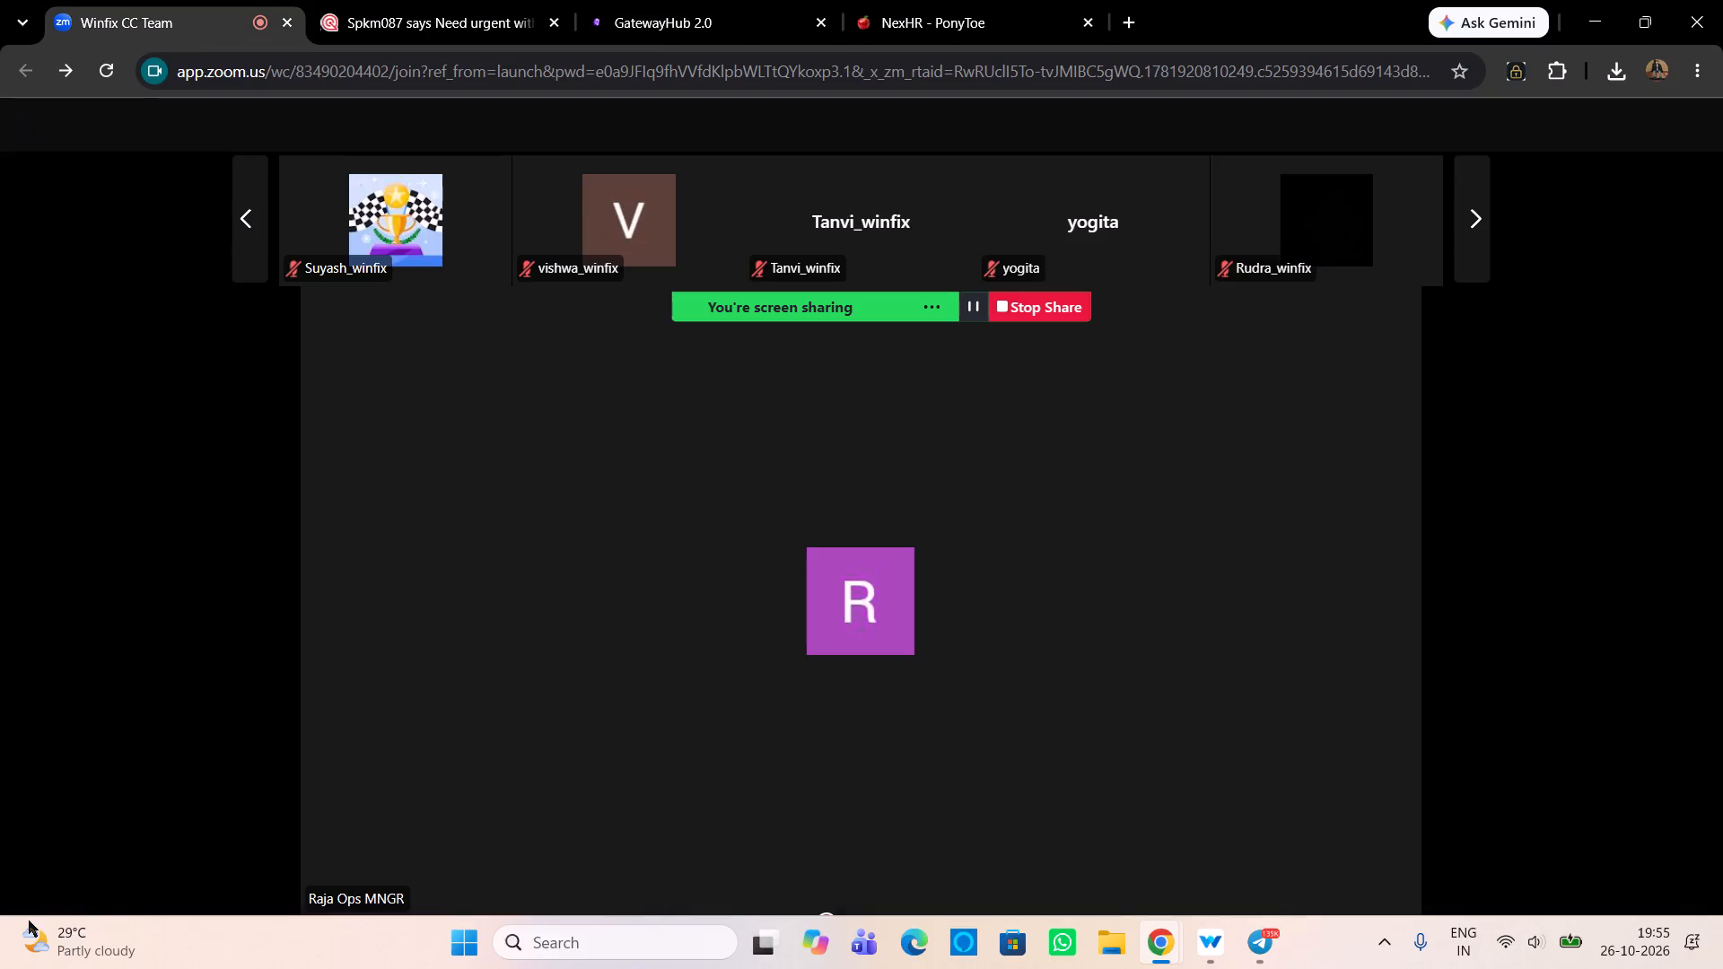
{"action": "left_click", "coordinate": [48, 894]}
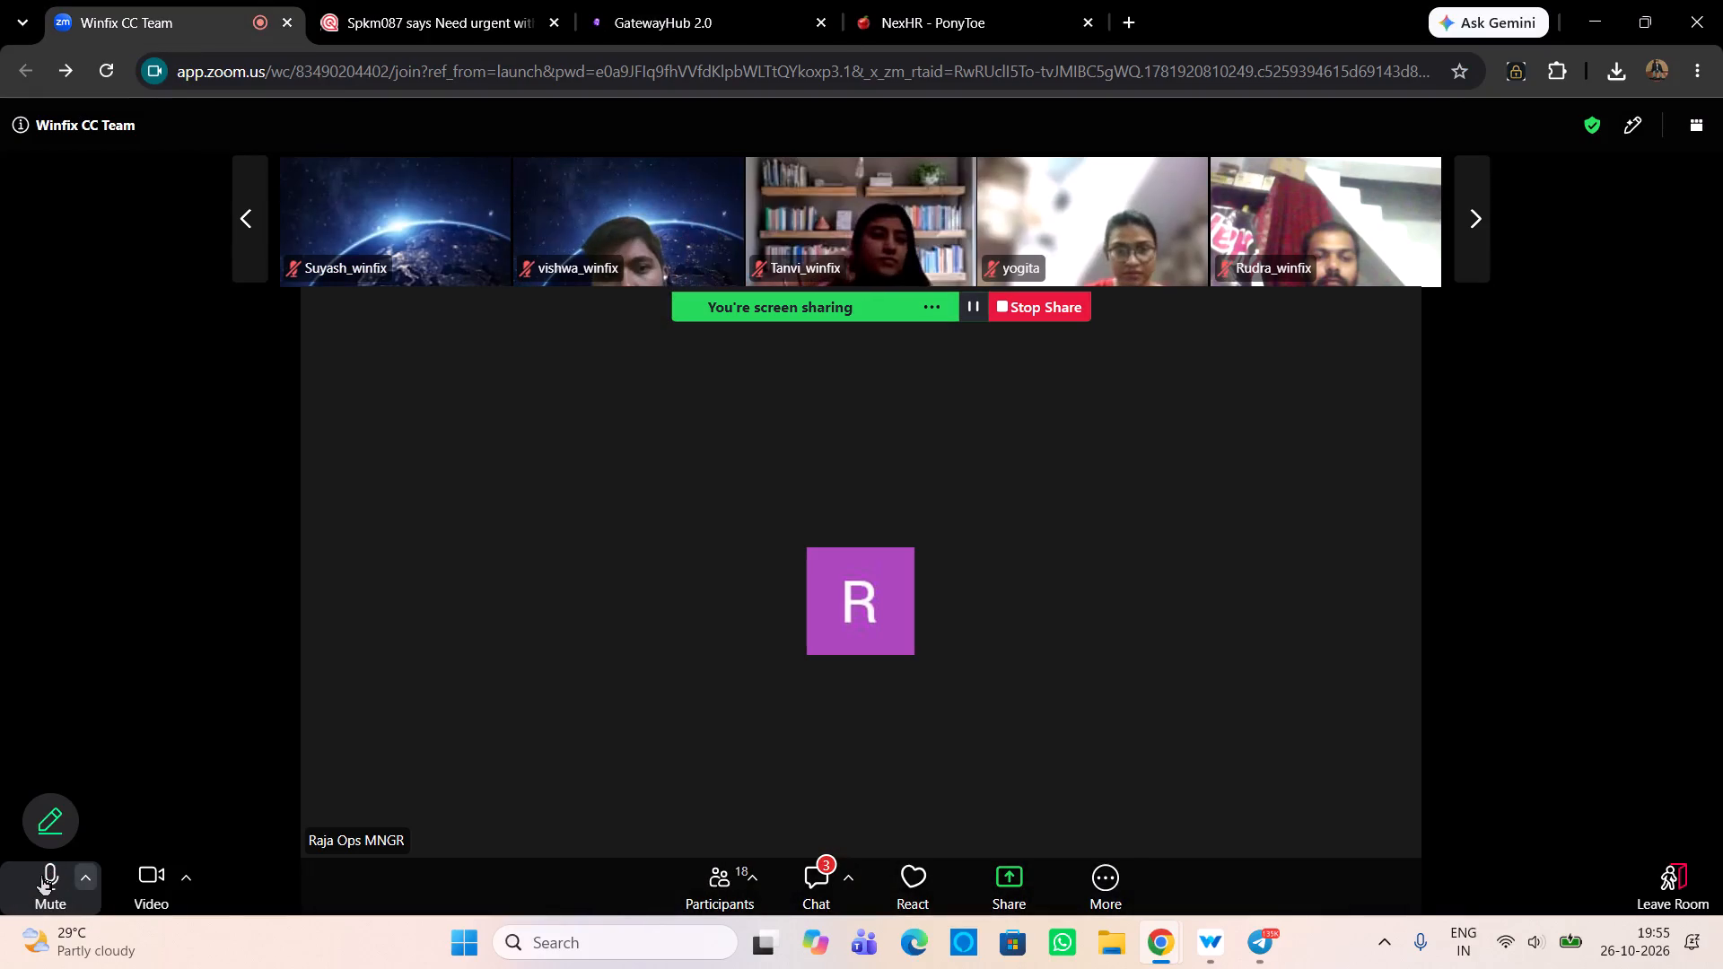
{"action": "left_click", "coordinate": [403, 0]}
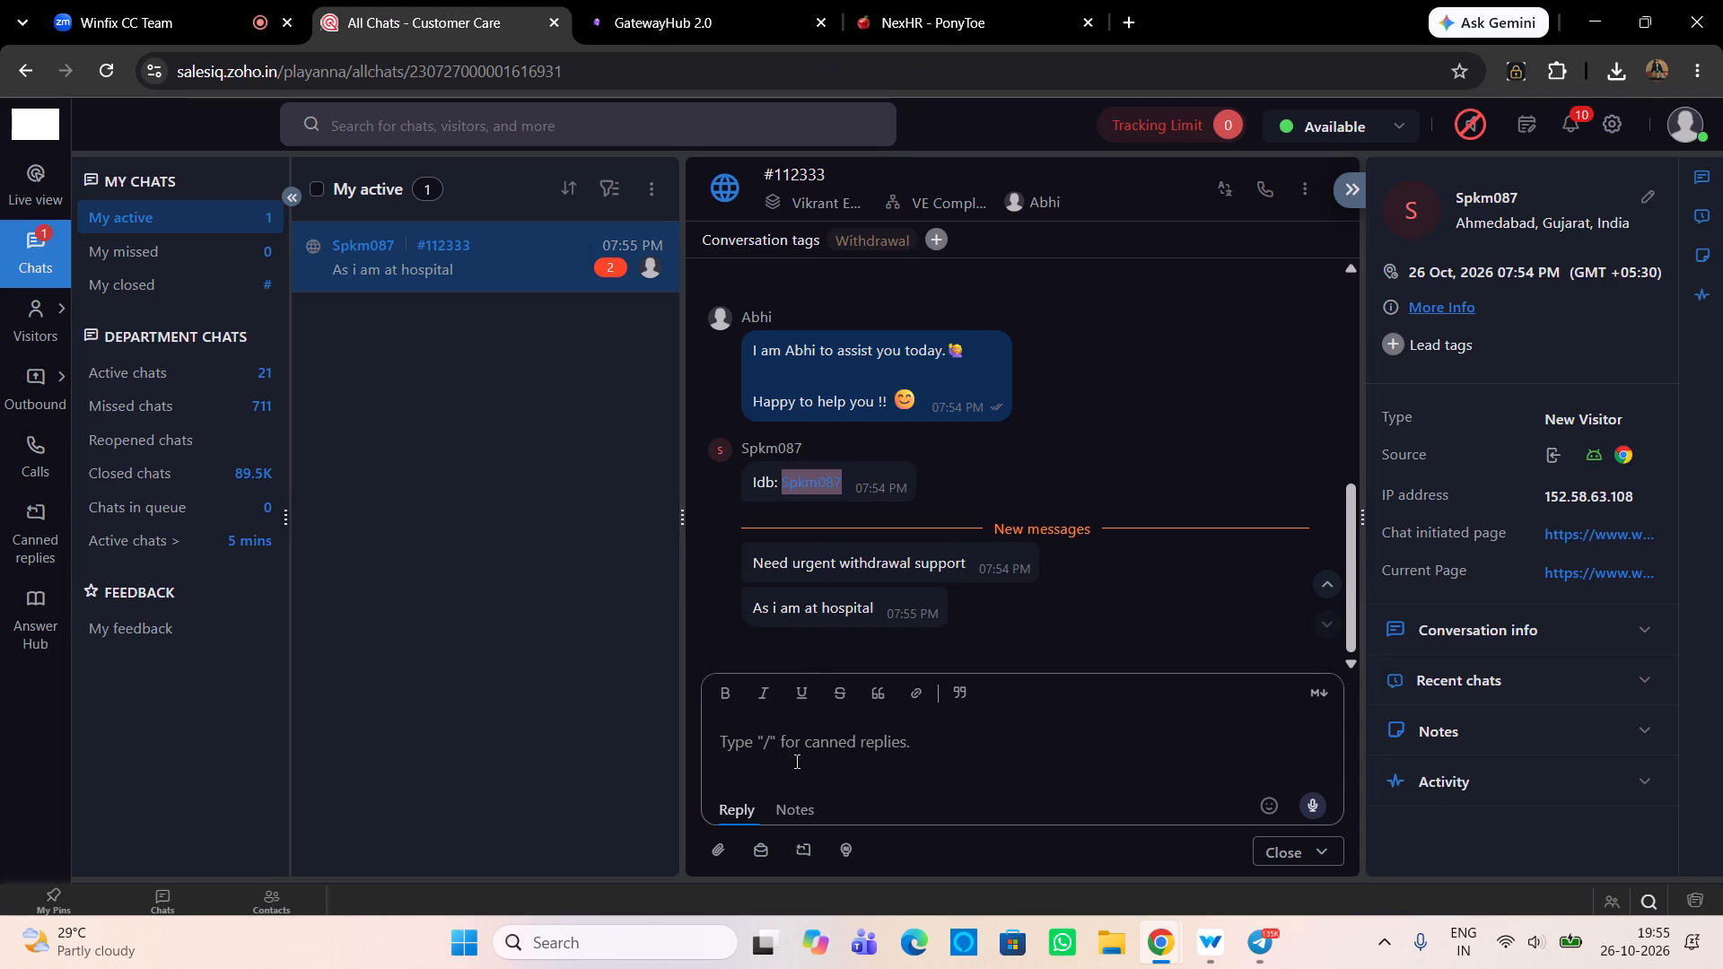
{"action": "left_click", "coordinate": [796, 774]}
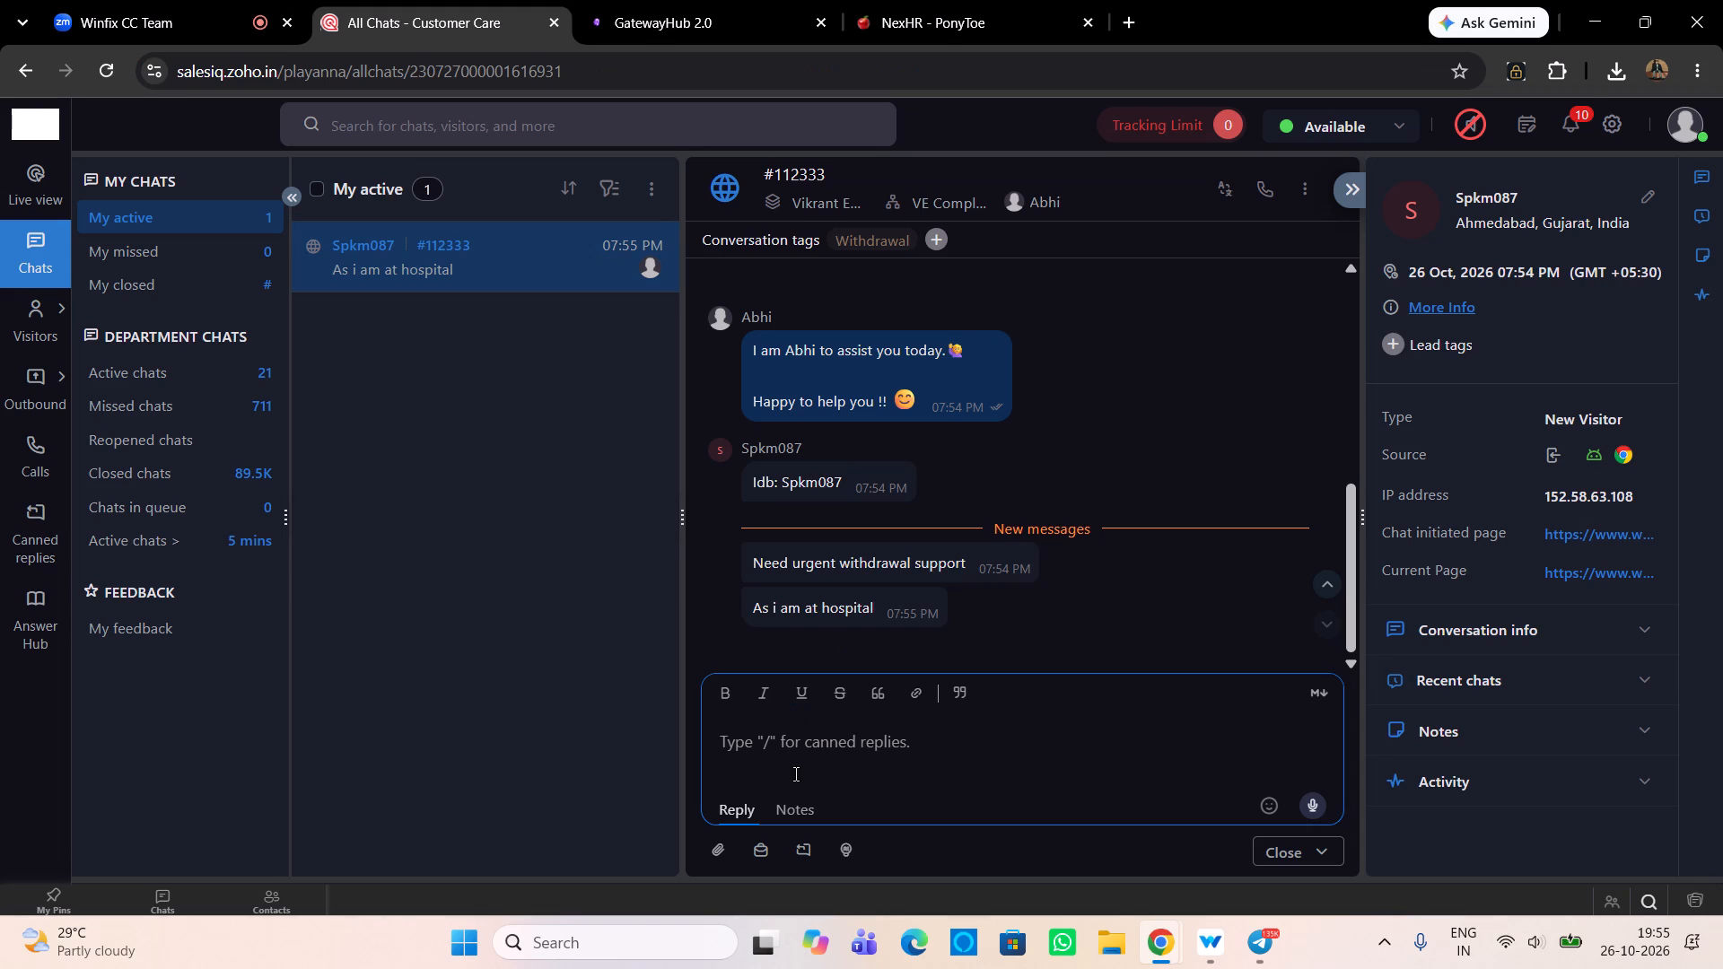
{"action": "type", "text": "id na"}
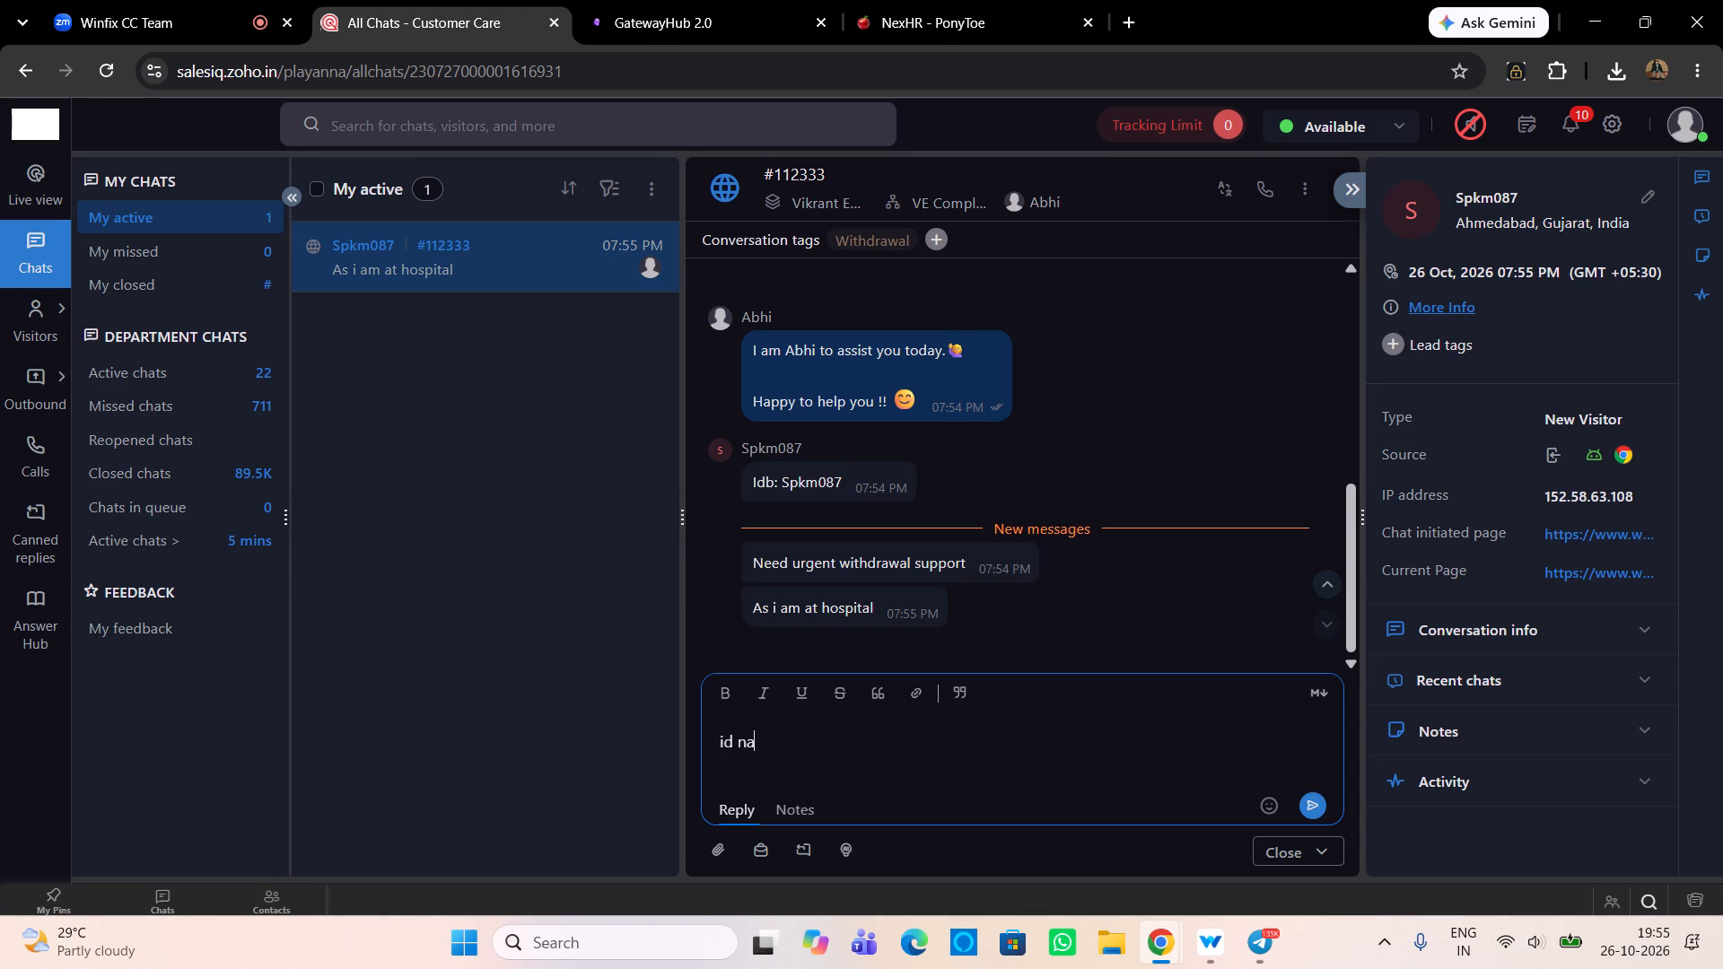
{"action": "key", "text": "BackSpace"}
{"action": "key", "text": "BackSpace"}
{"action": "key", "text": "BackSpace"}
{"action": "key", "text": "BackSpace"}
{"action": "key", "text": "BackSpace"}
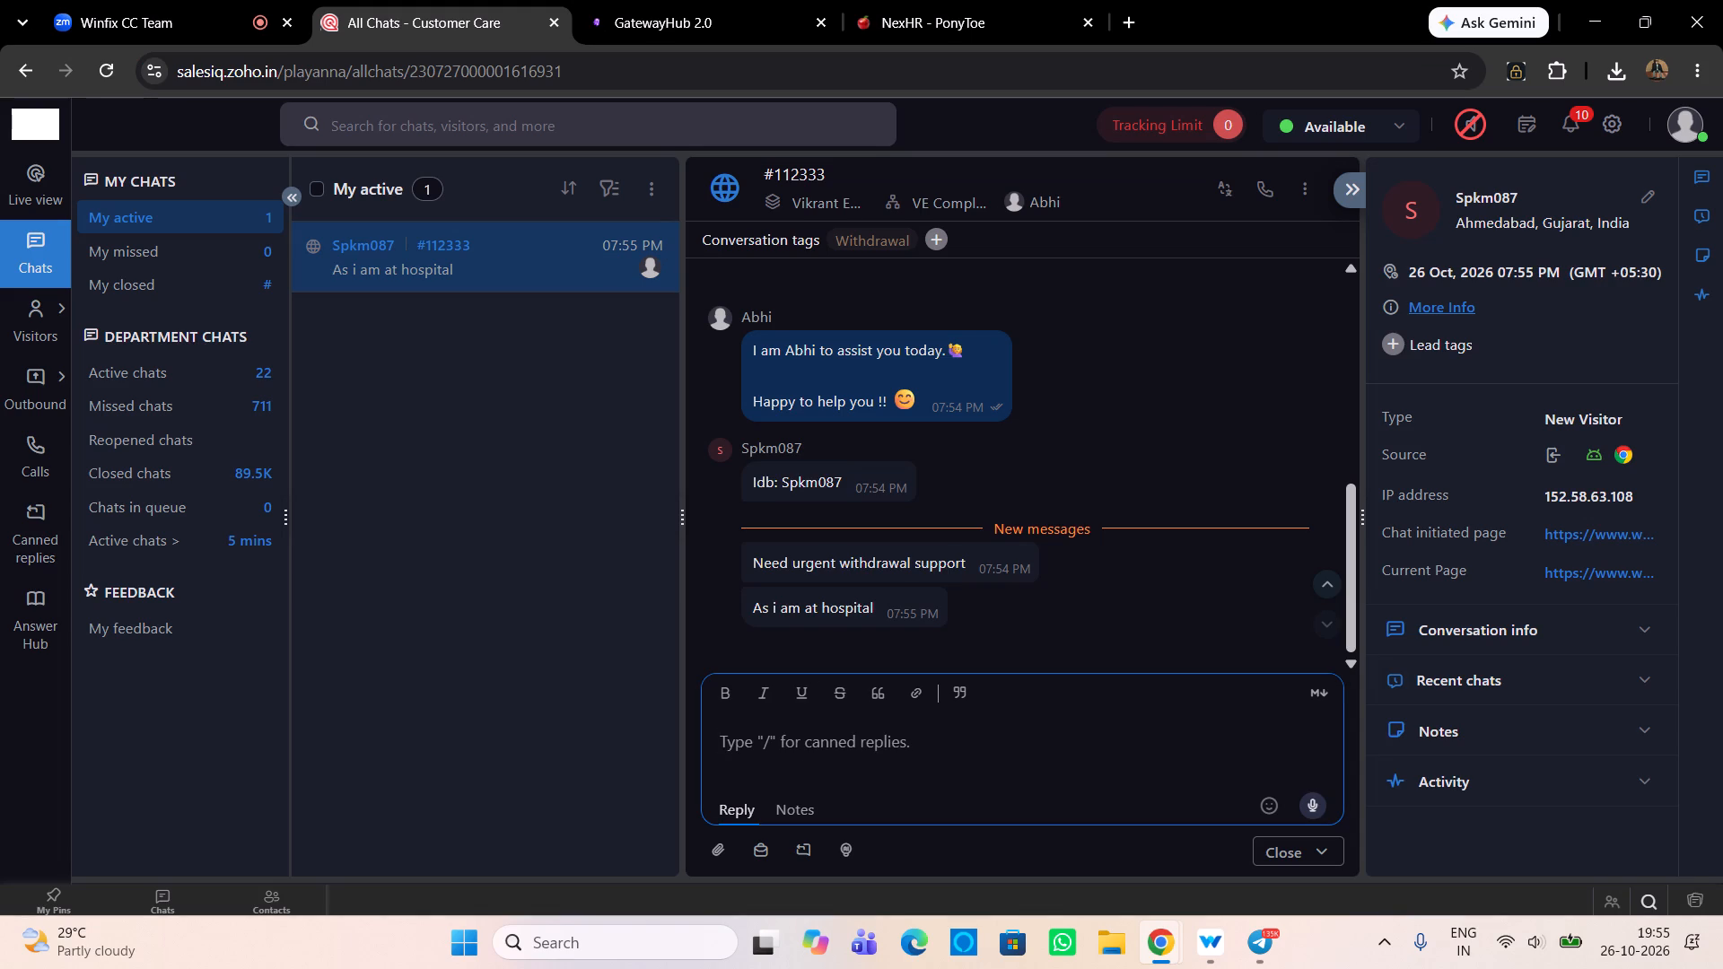
{"action": "left_click_drag", "start_coordinate": [739, 446], "coordinate": [804, 440]}
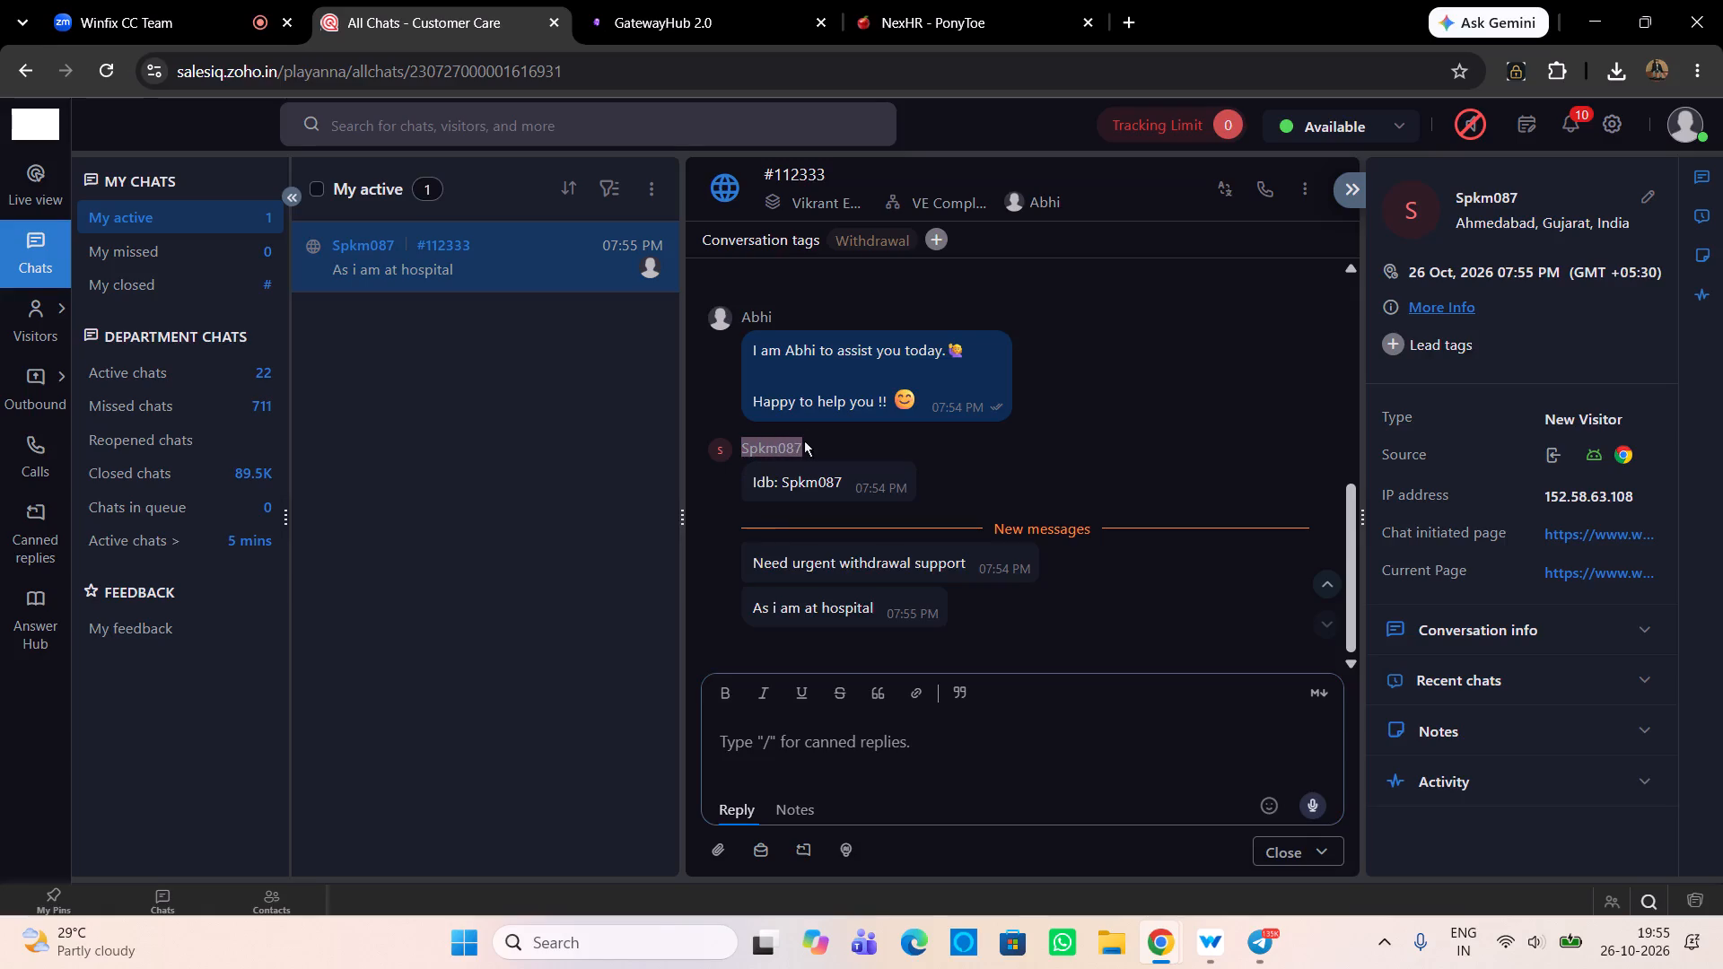
{"action": "left_click_drag", "start_coordinate": [804, 440], "coordinate": [807, 439]}
{"action": "right_click", "coordinate": [797, 444]}
{"action": "left_click", "coordinate": [847, 467]}
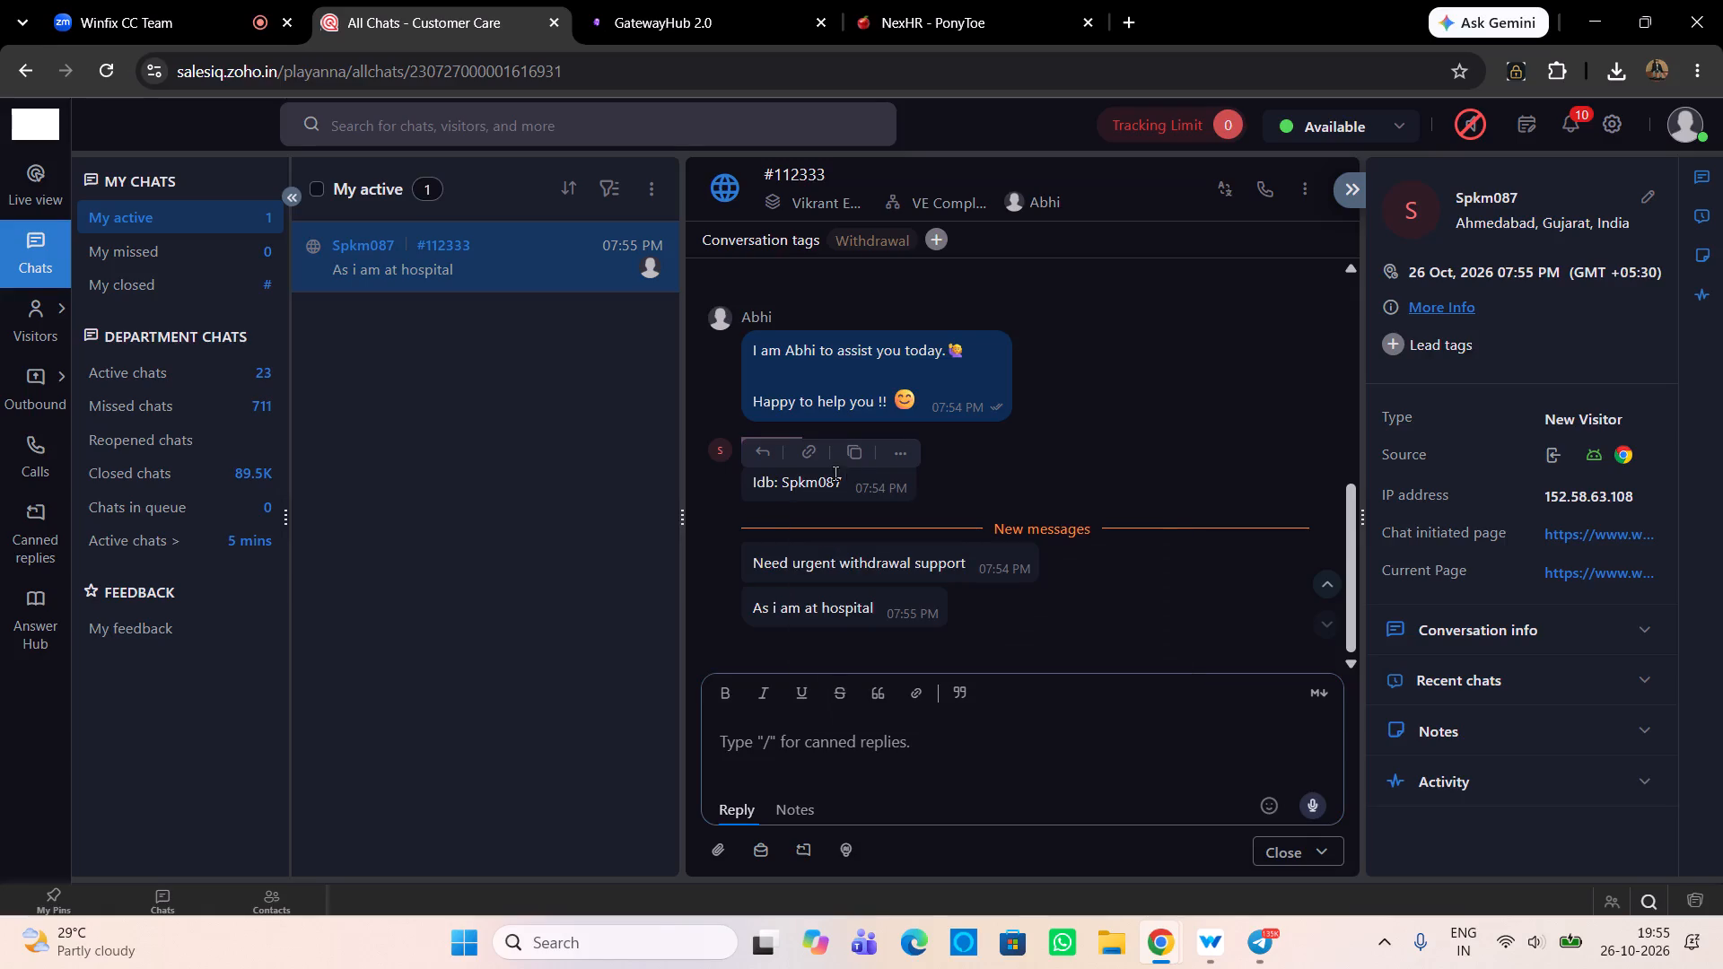
{"action": "left_click", "coordinate": [749, 0]}
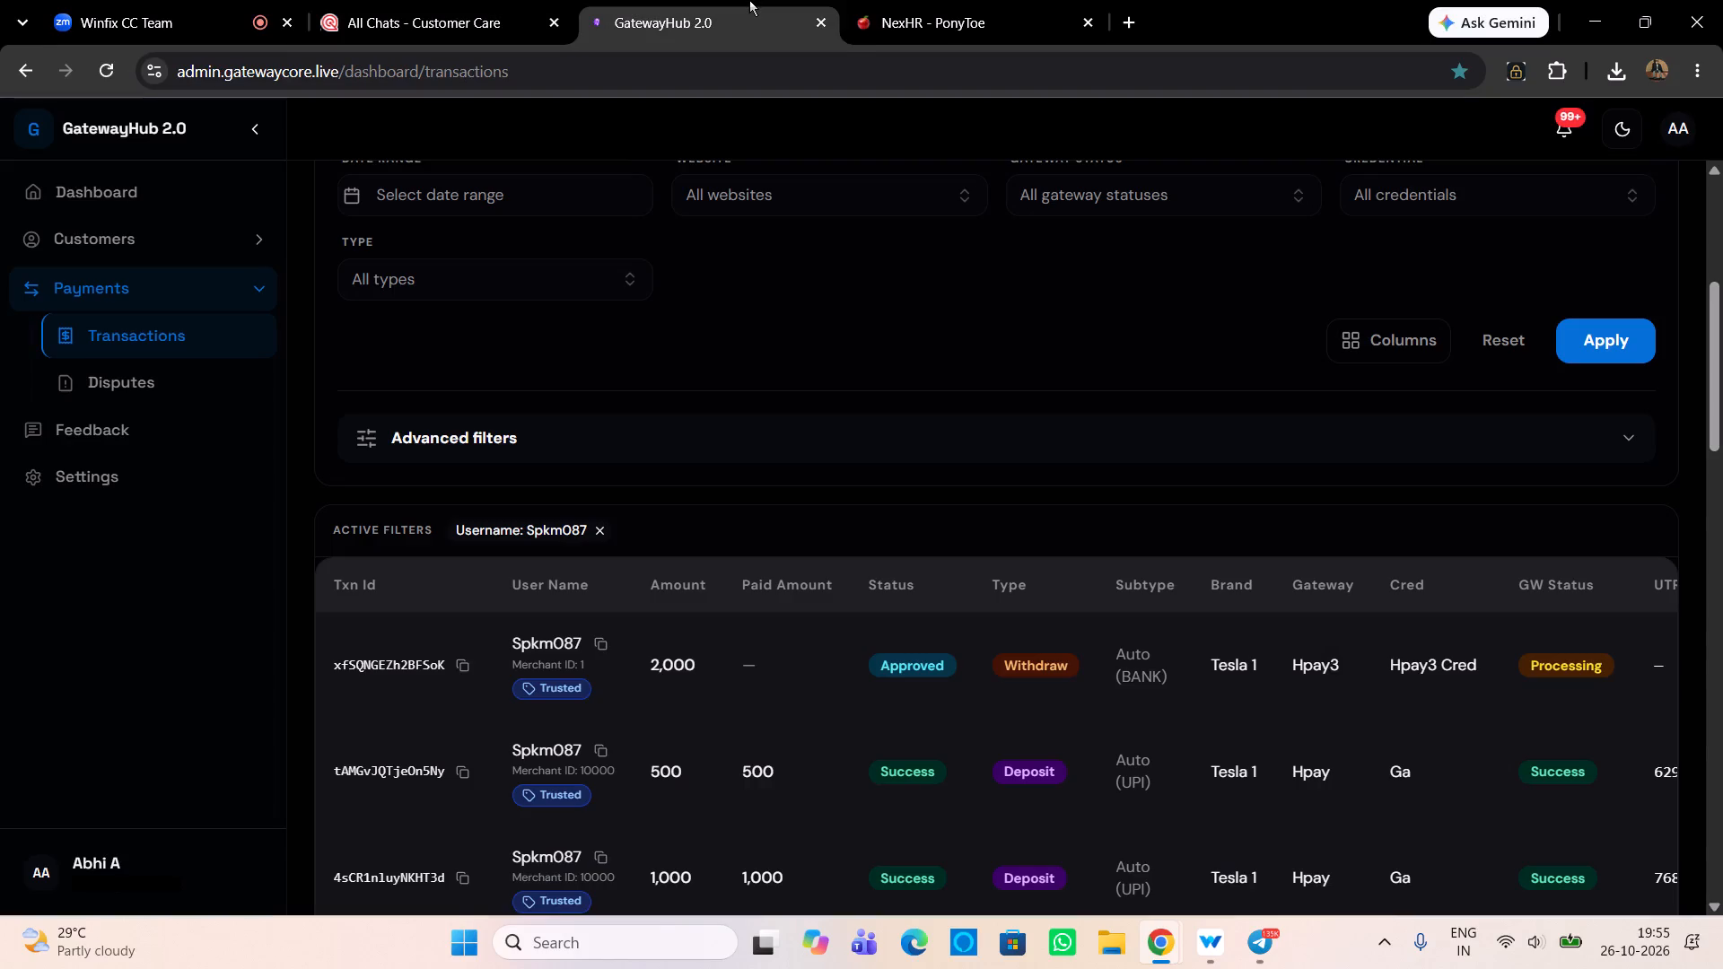
{"action": "scroll", "coordinate": [786, 283], "scroll_direction": "up", "scroll_amount": 2}
{"action": "left_click_drag", "start_coordinate": [806, 341], "coordinate": [670, 339]}
{"action": "right_click", "coordinate": [736, 330]}
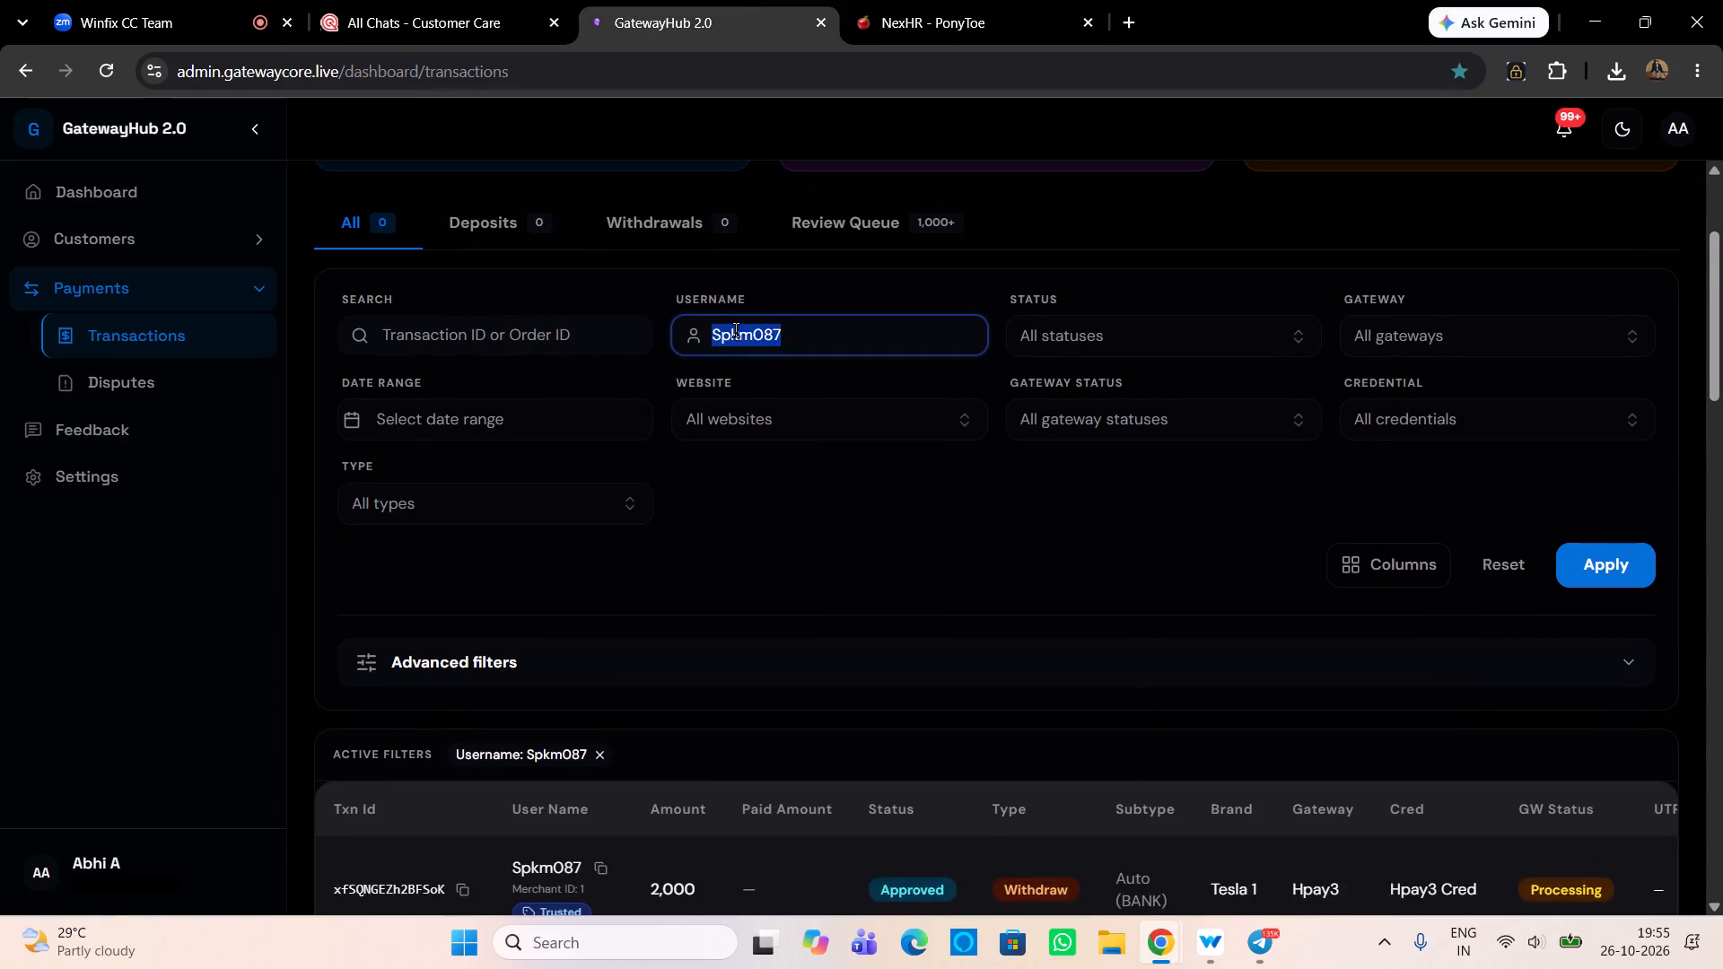
{"action": "left_click", "coordinate": [809, 524]}
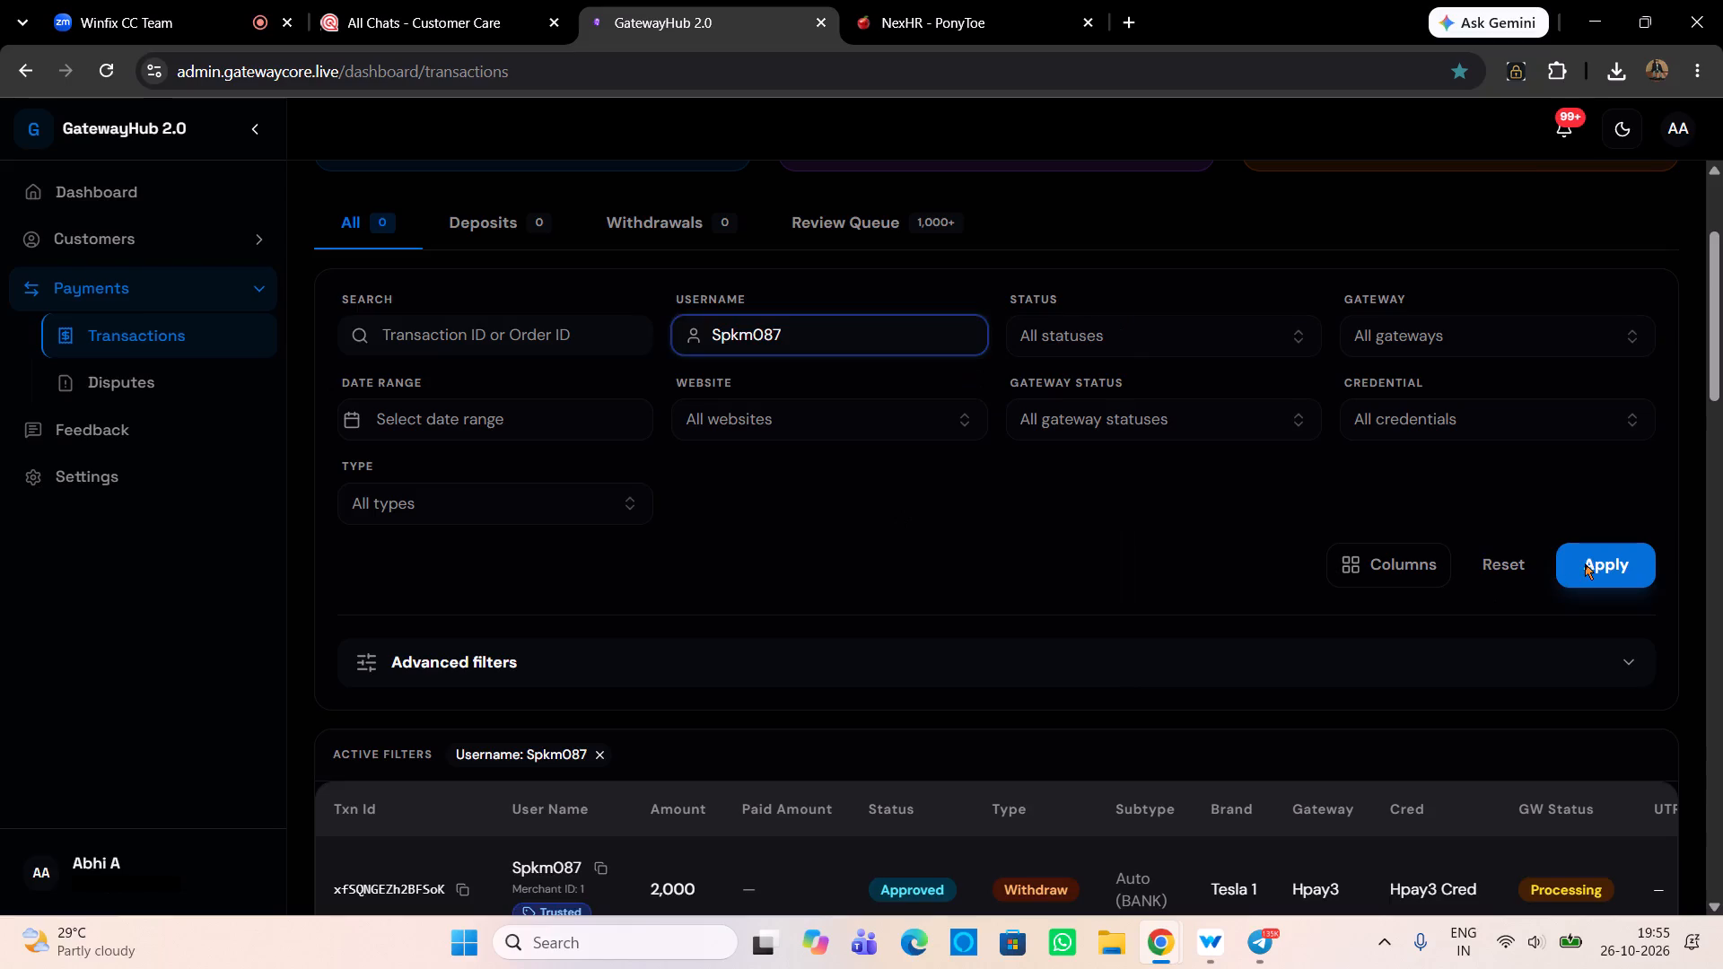
{"action": "left_click", "coordinate": [1585, 563]}
{"action": "scroll", "coordinate": [906, 516], "scroll_direction": "down", "scroll_amount": 2}
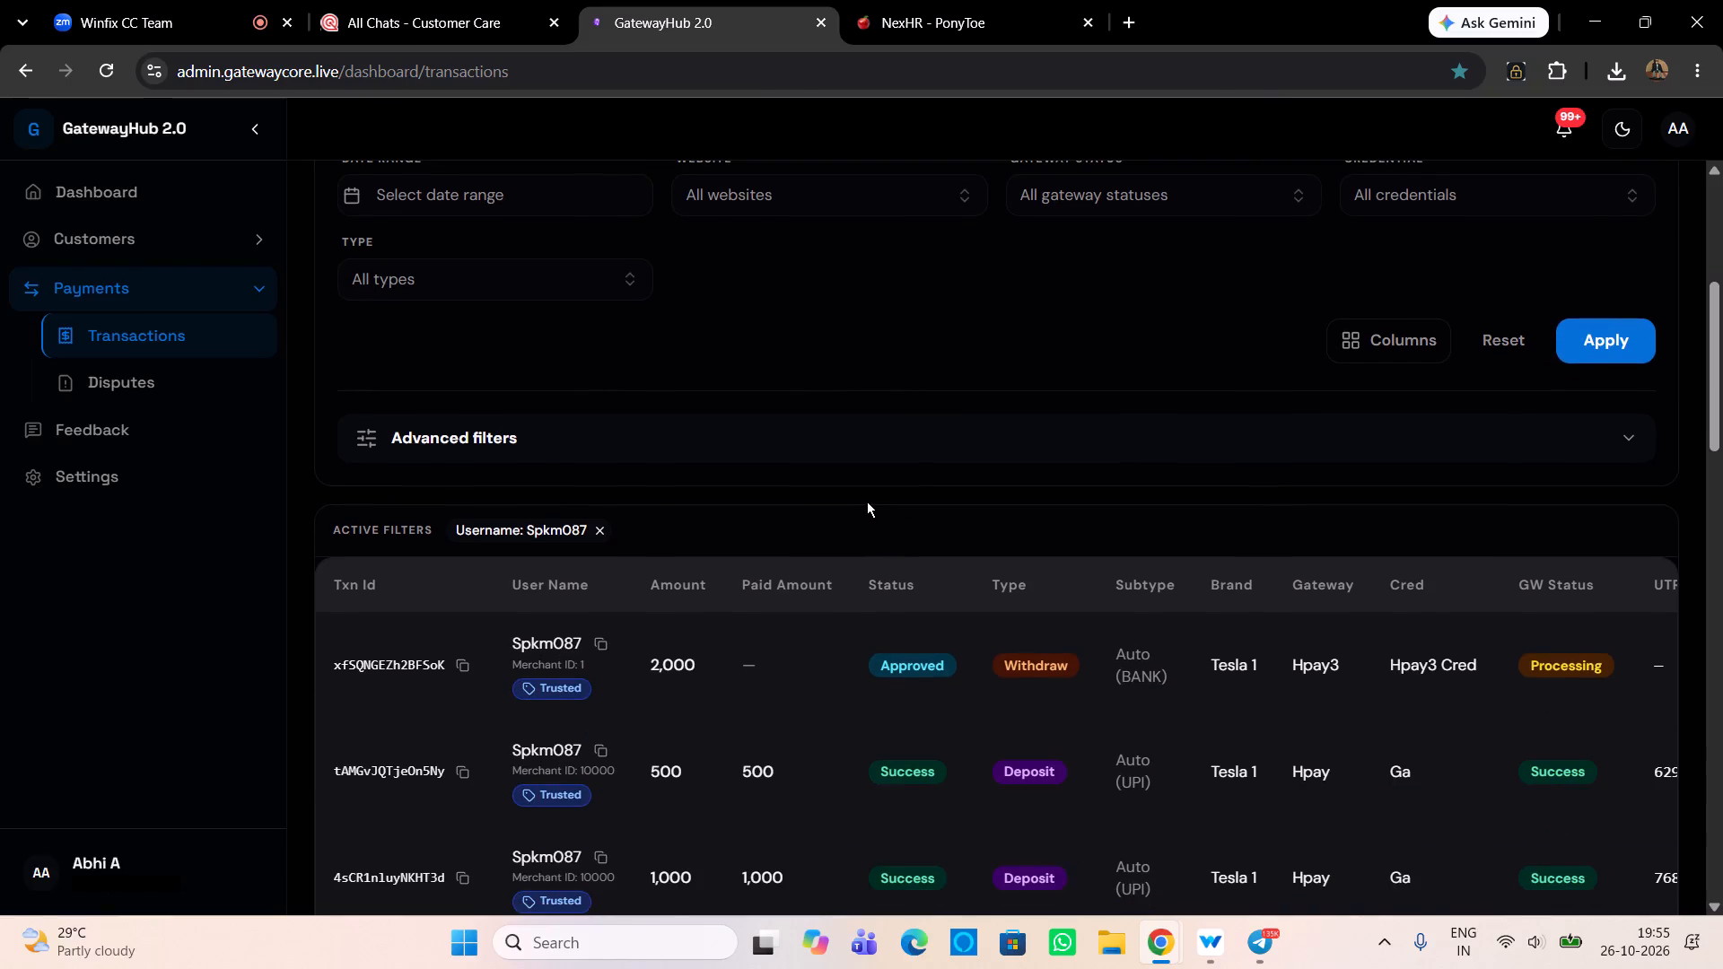
{"action": "key", "text": "shift+super+s"}
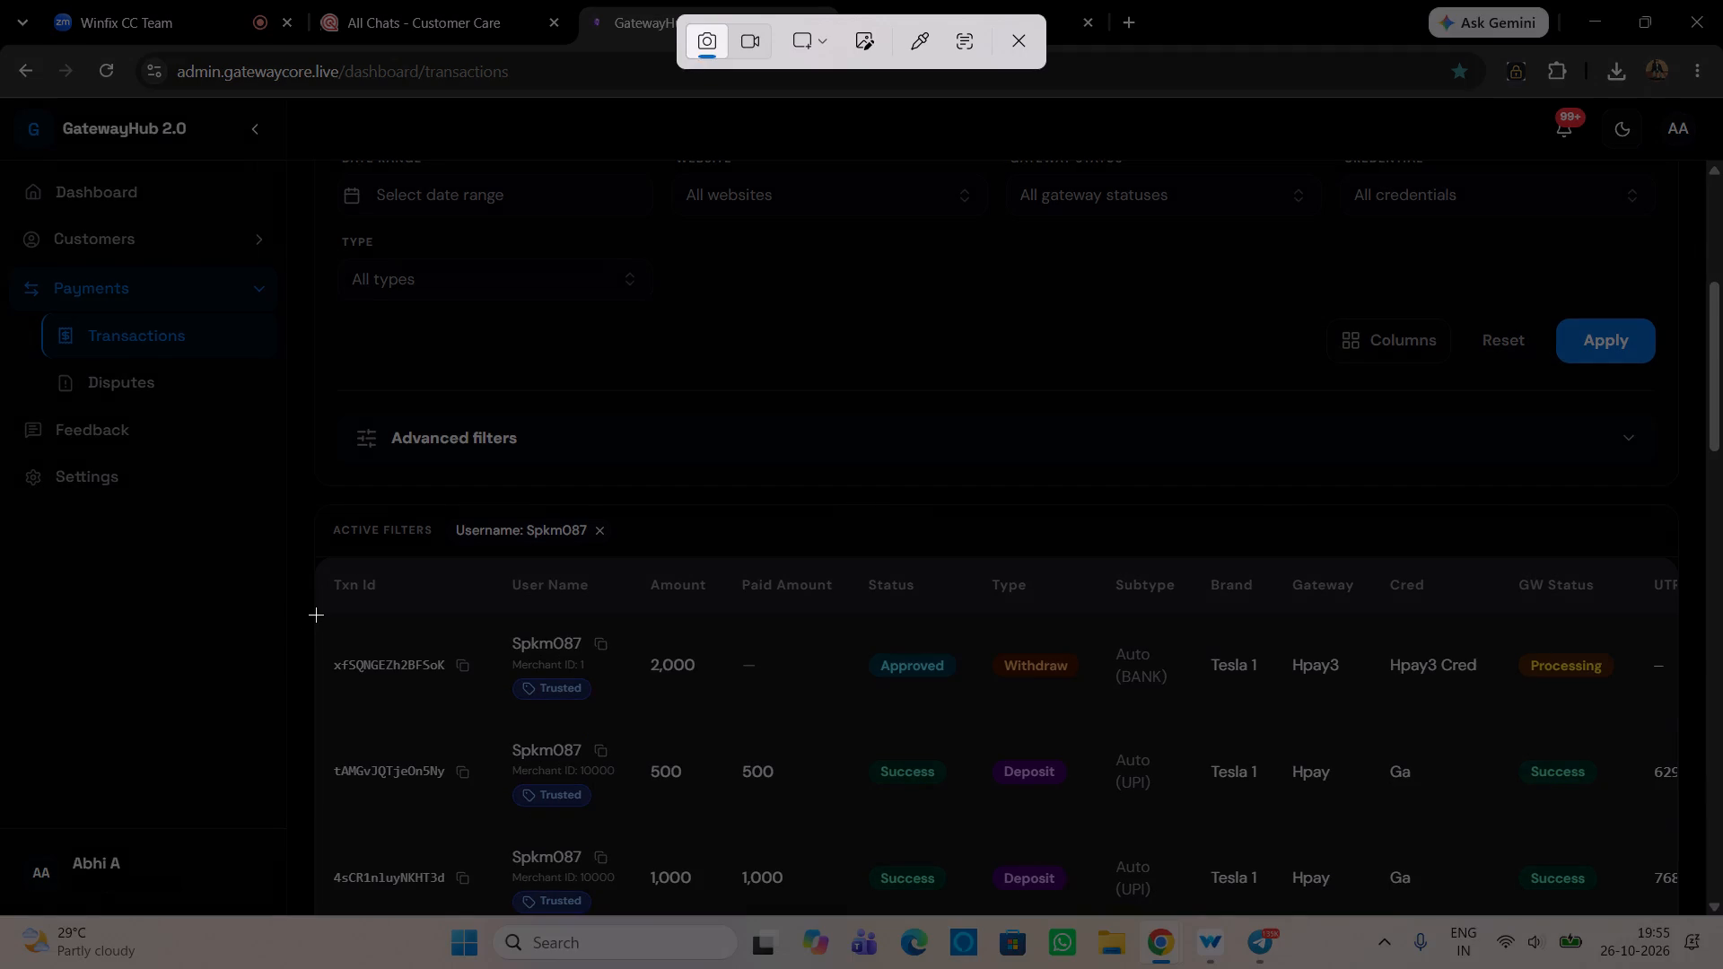
{"action": "left_click_drag", "start_coordinate": [316, 615], "coordinate": [1470, 728]}
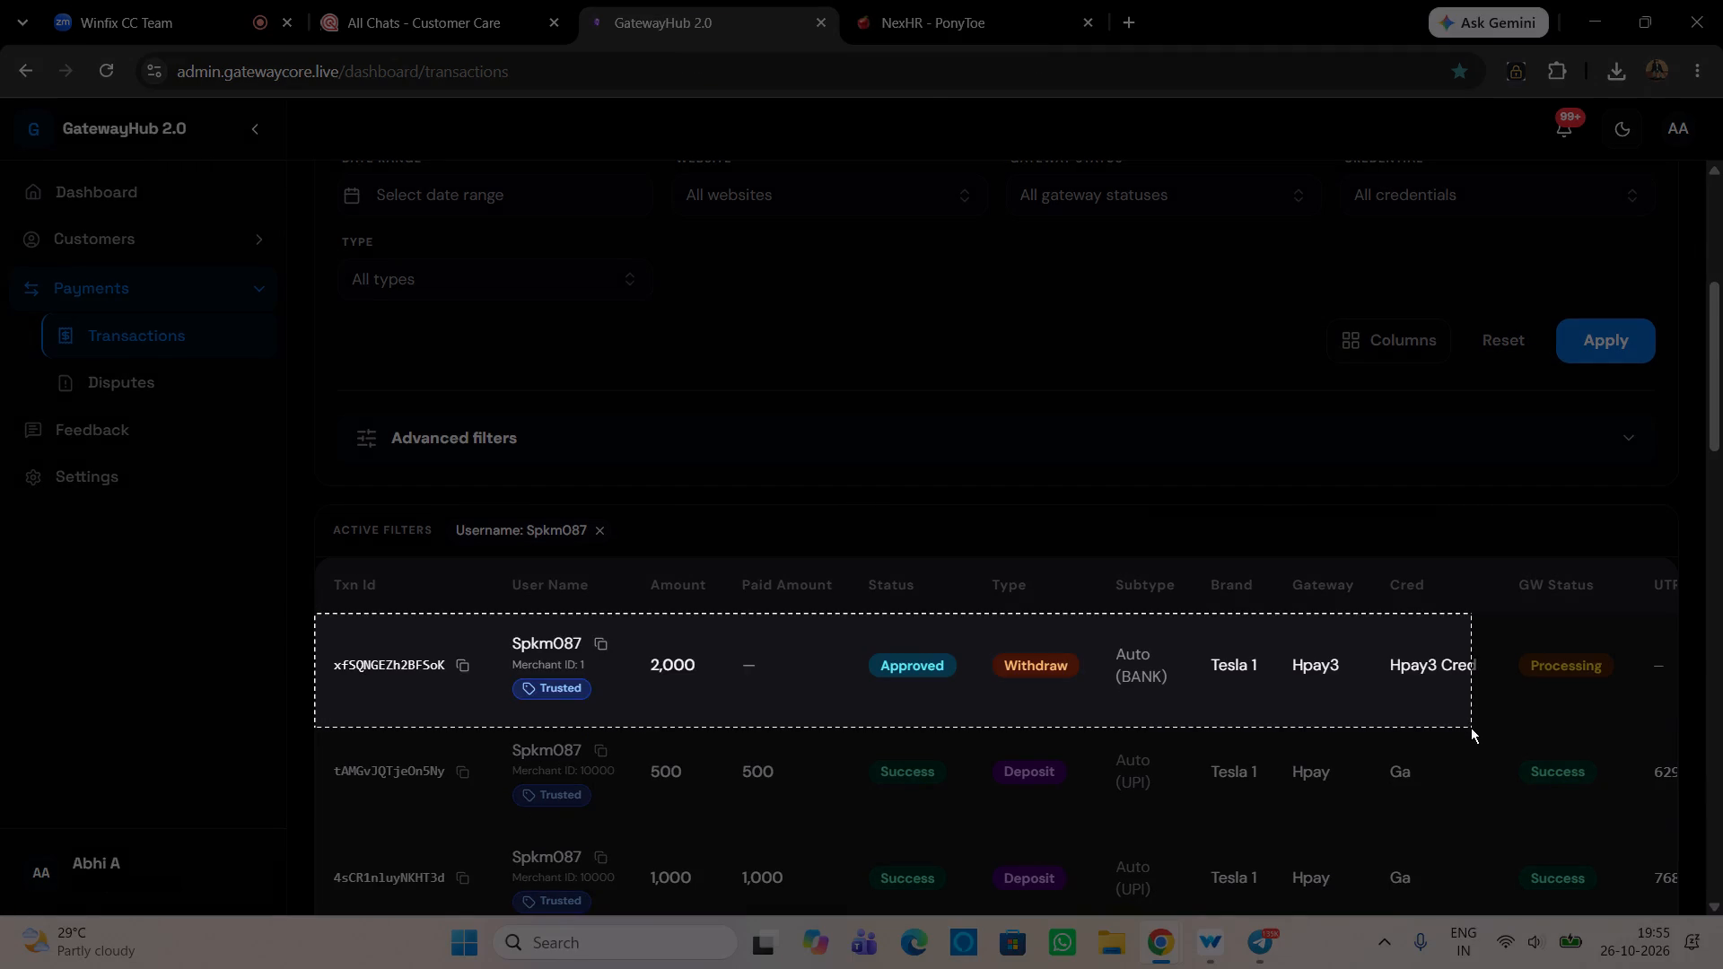
{"action": "left_click_drag", "start_coordinate": [1470, 728], "coordinate": [1489, 706]}
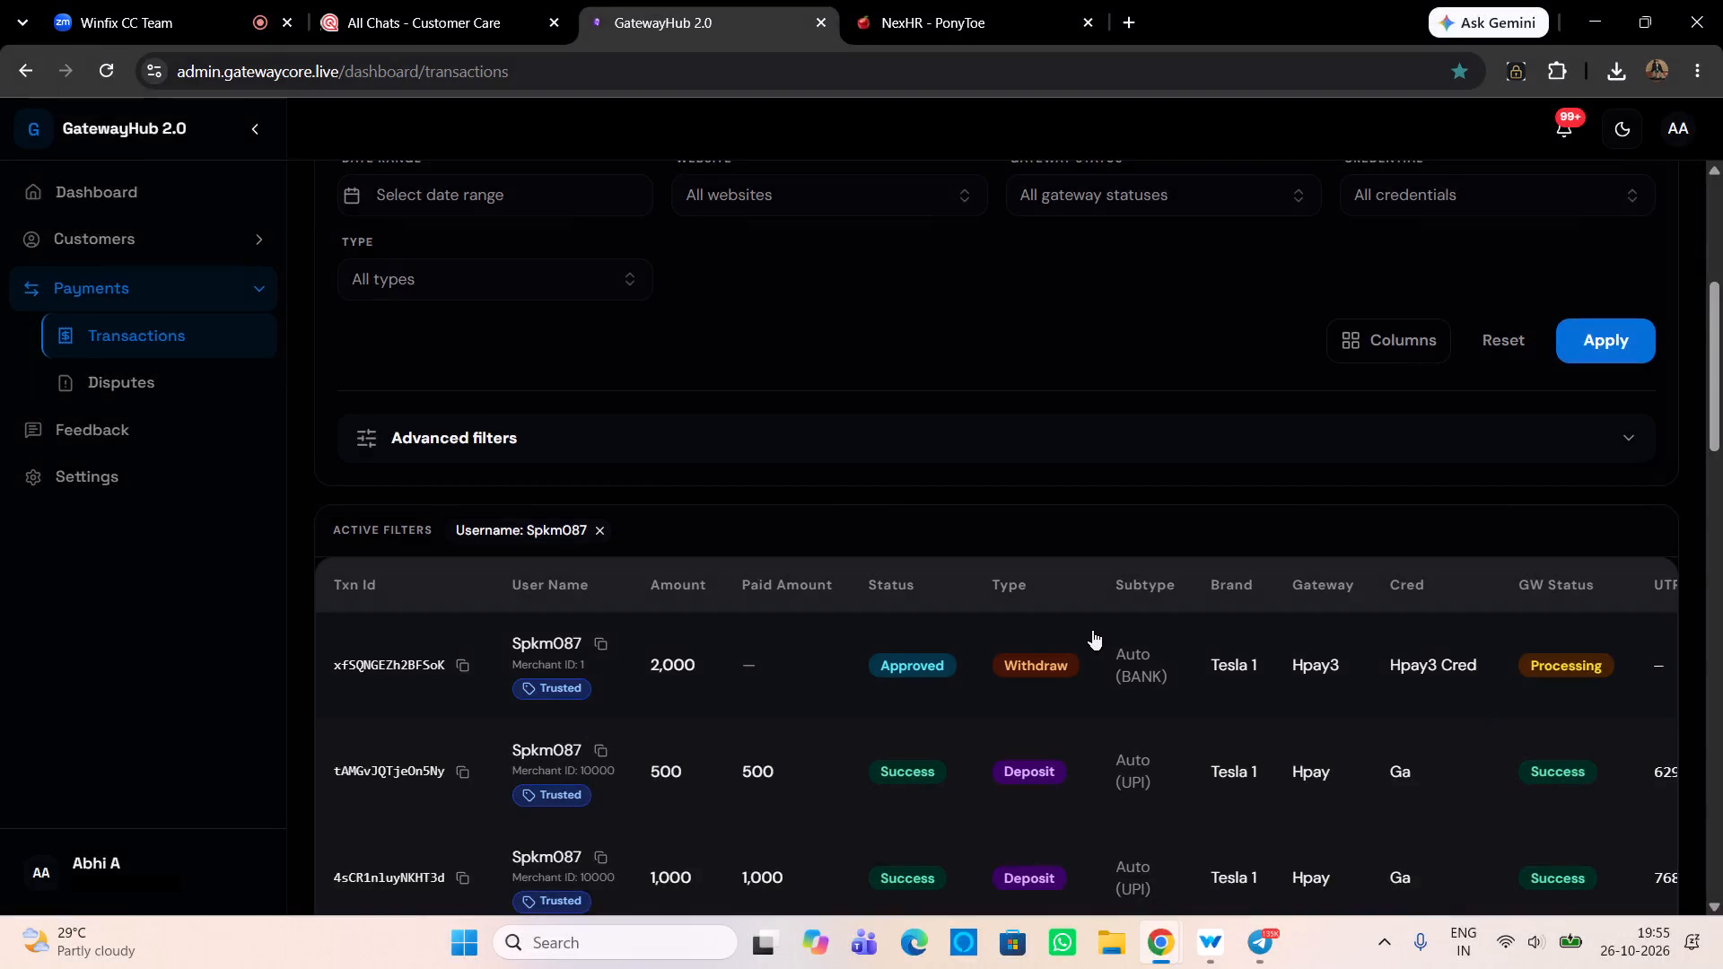
{"action": "left_click", "coordinate": [304, 0]}
{"action": "left_click", "coordinate": [389, 0]}
{"action": "scroll", "coordinate": [792, 629], "scroll_direction": "down", "scroll_amount": 12}
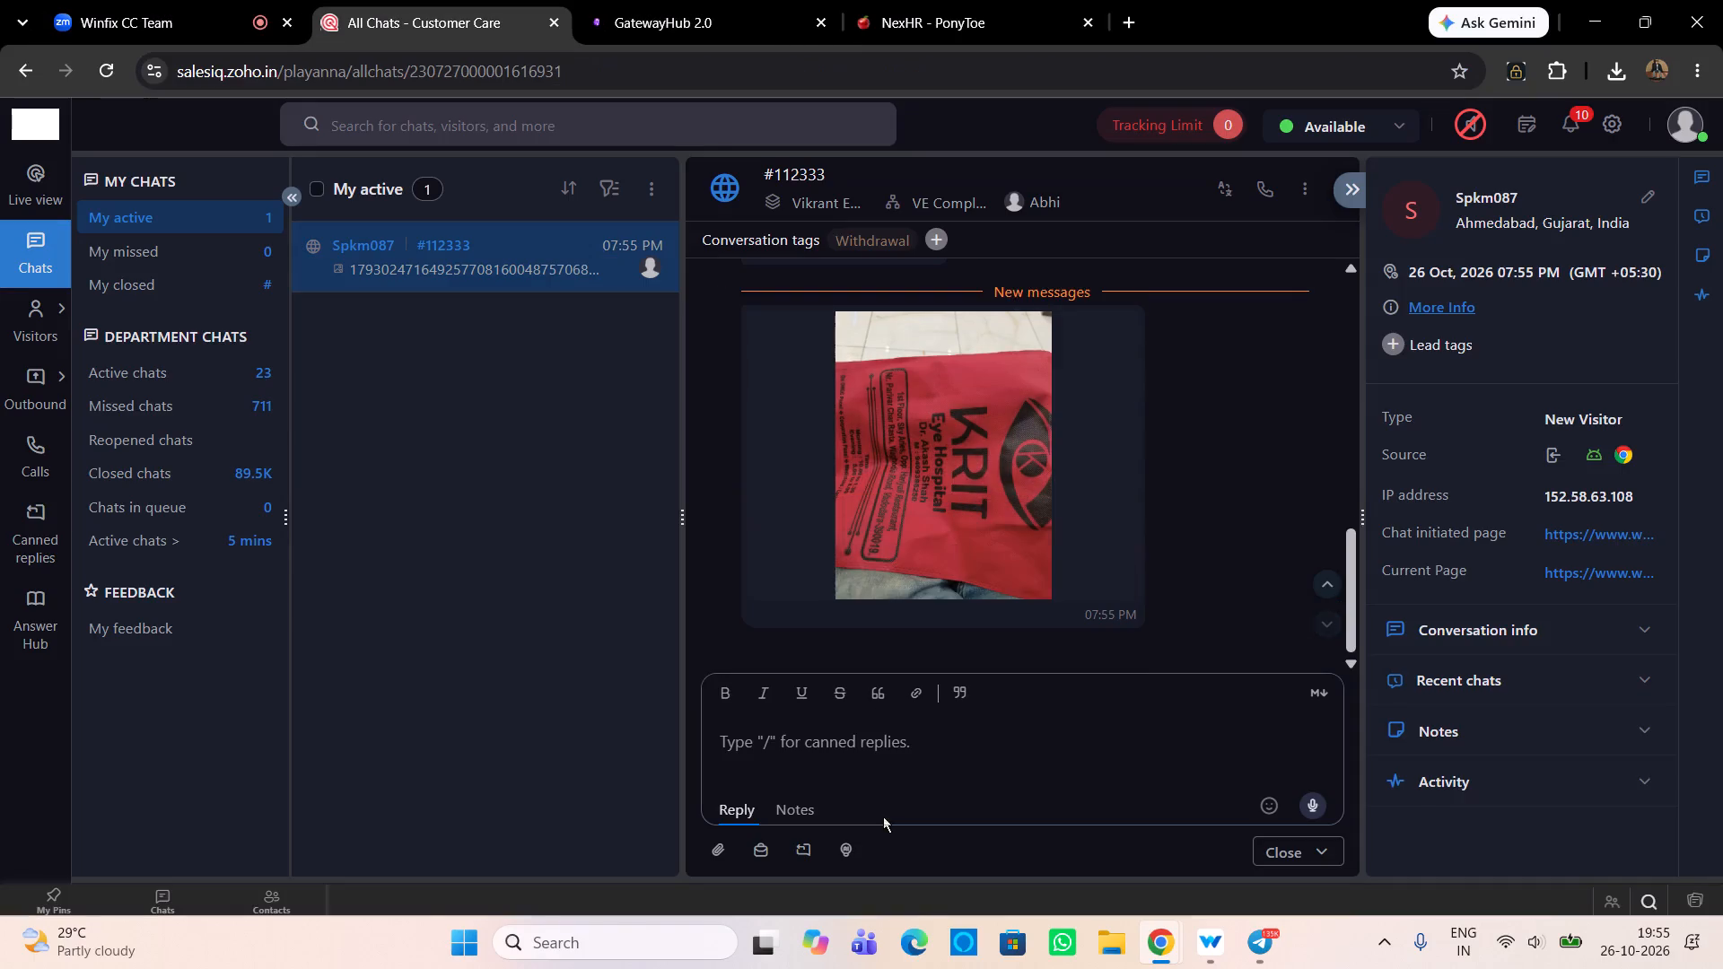
{"action": "right_click", "coordinate": [818, 749]}
{"action": "left_click", "coordinate": [866, 489]}
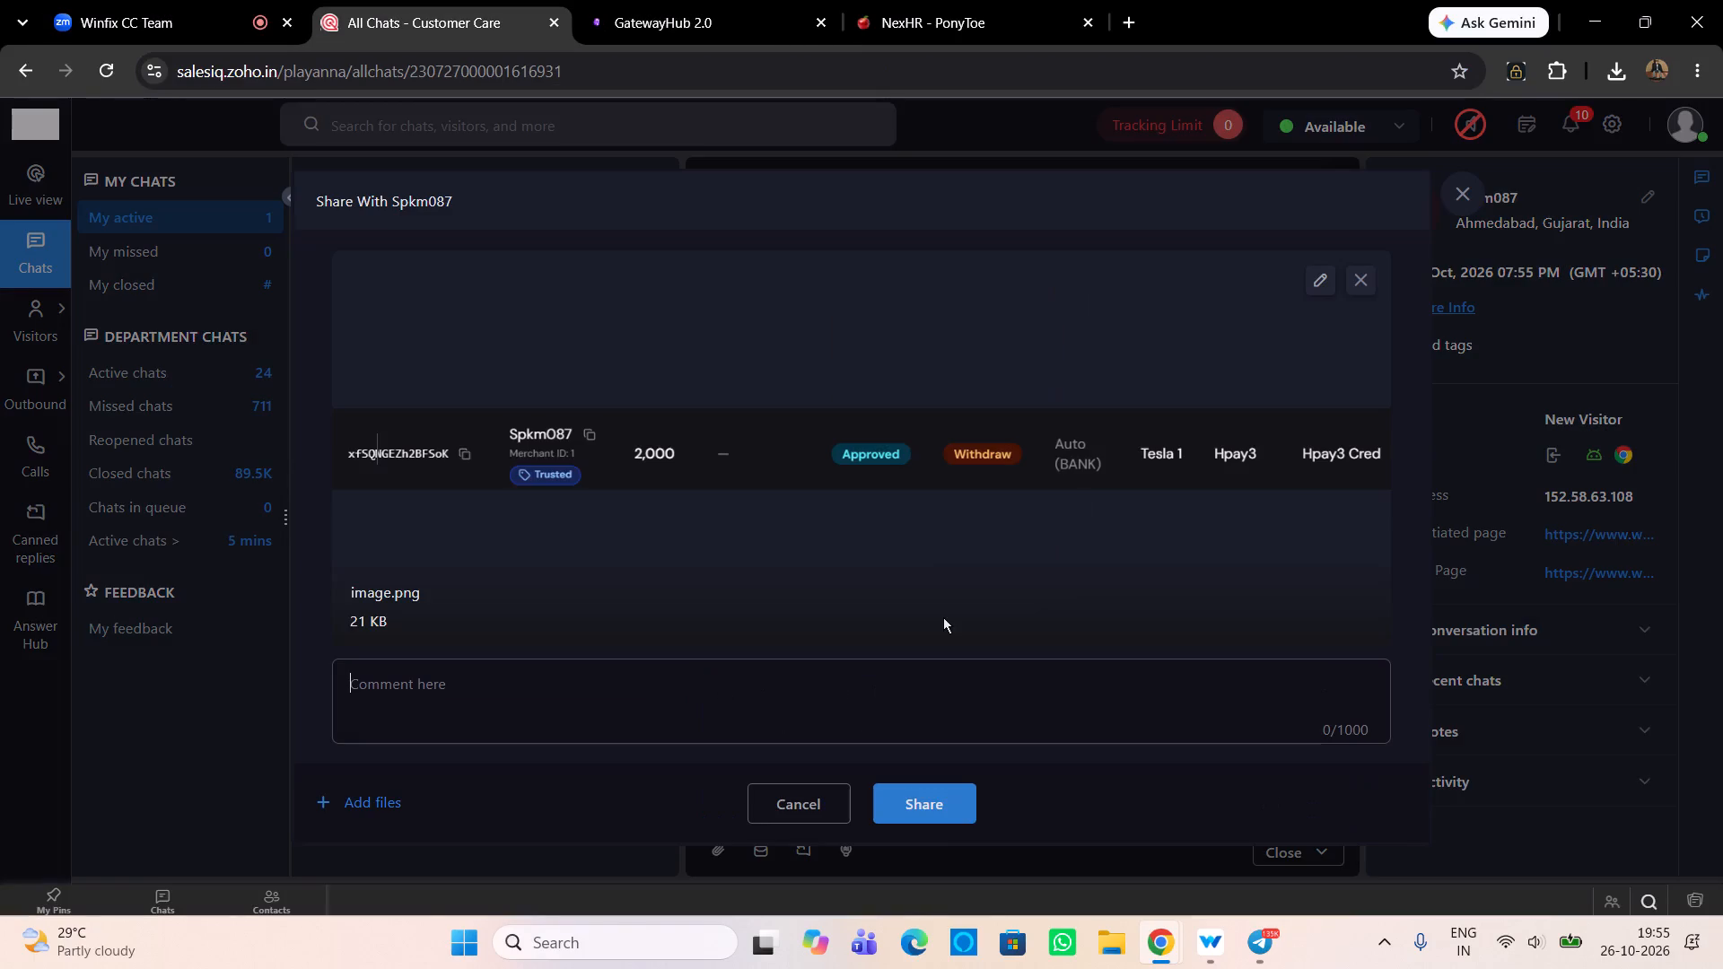
{"action": "left_click", "coordinate": [935, 816]}
Send the message "sir approved hua hai thoda wait kar lijiye sir" in chat #112333.
{"action": "type", "text": "sir approved hua hai"}
{"action": "key", "text": "space"}
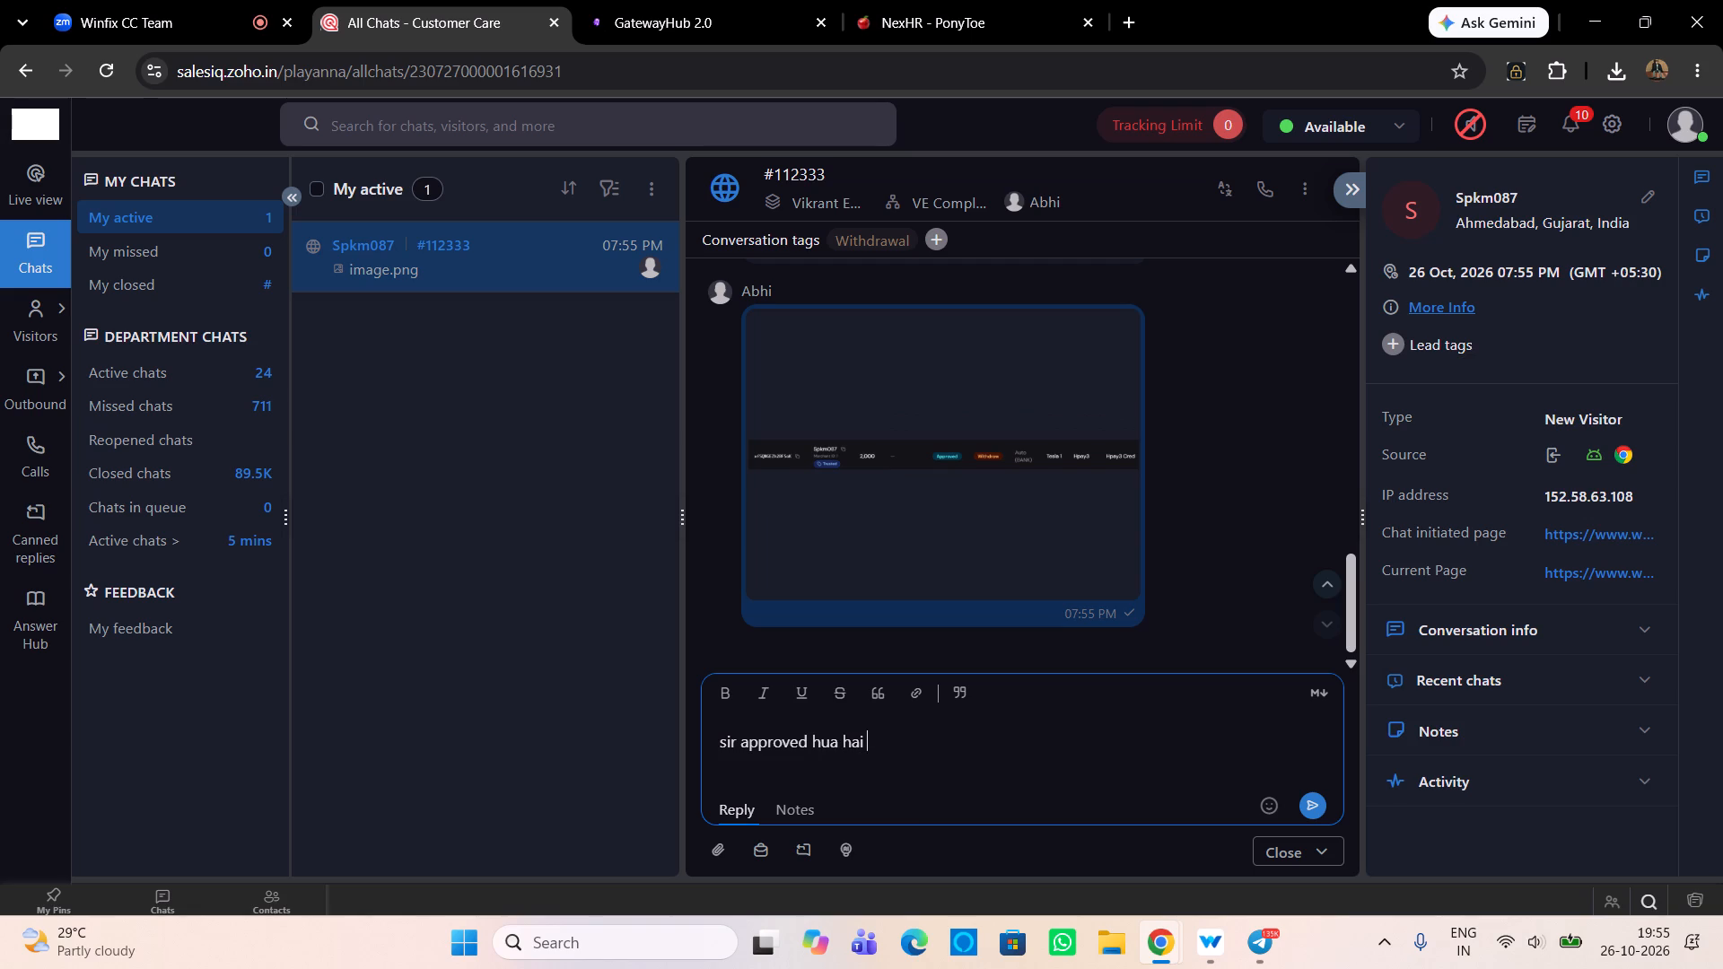
{"action": "type", "text": "thoda wait kar dijiy"}
{"action": "key", "text": "BackSpace"}
{"action": "key", "text": "BackSpace"}
{"action": "key", "text": "BackSpace"}
{"action": "key", "text": "BackSpace"}
{"action": "key", "text": "BackSpace"}
{"action": "type", "text": "lijiye sir"}
{"action": "key", "text": "Return"}
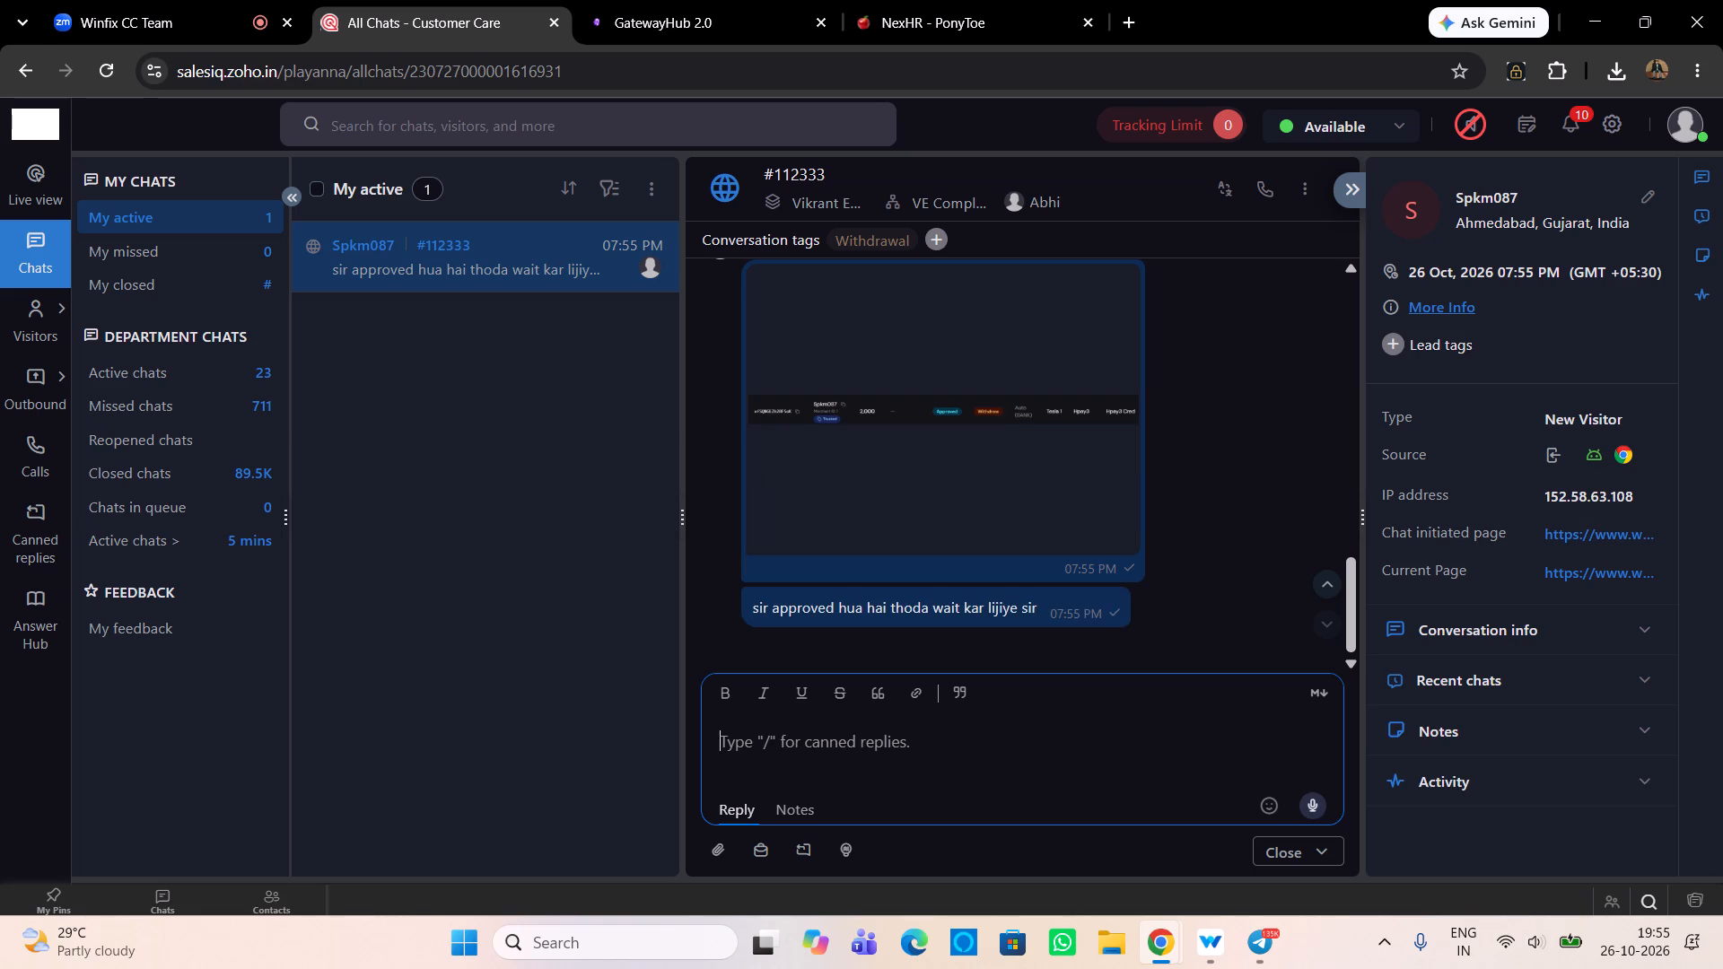
Send the follow-up message "apka issue solved ho jai ga sir" in chat #112333.
{"action": "type", "text": "ao"}
{"action": "key", "text": "BackSpace"}
{"action": "type", "text": "pka issue solved ho jai ga si"}
{"action": "key", "text": "r"}
{"action": "key", "text": "Return"}
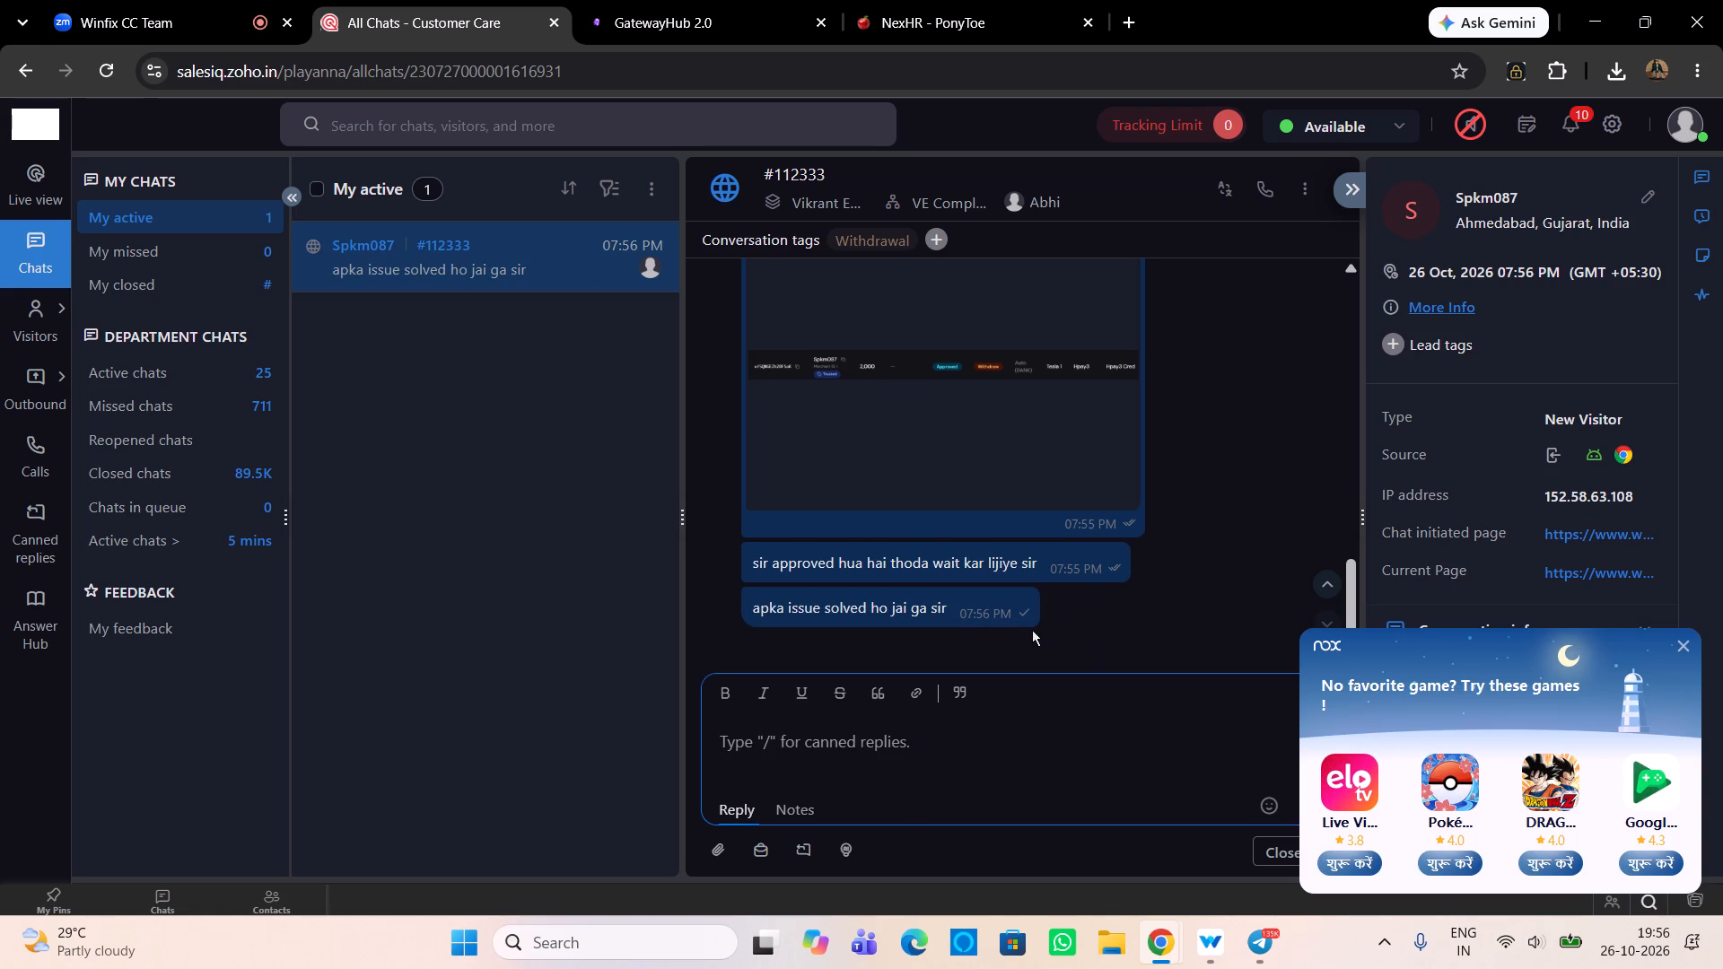
Dismiss the game advertisement pop-up covering the chat.
{"action": "left_click", "coordinate": [1685, 649]}
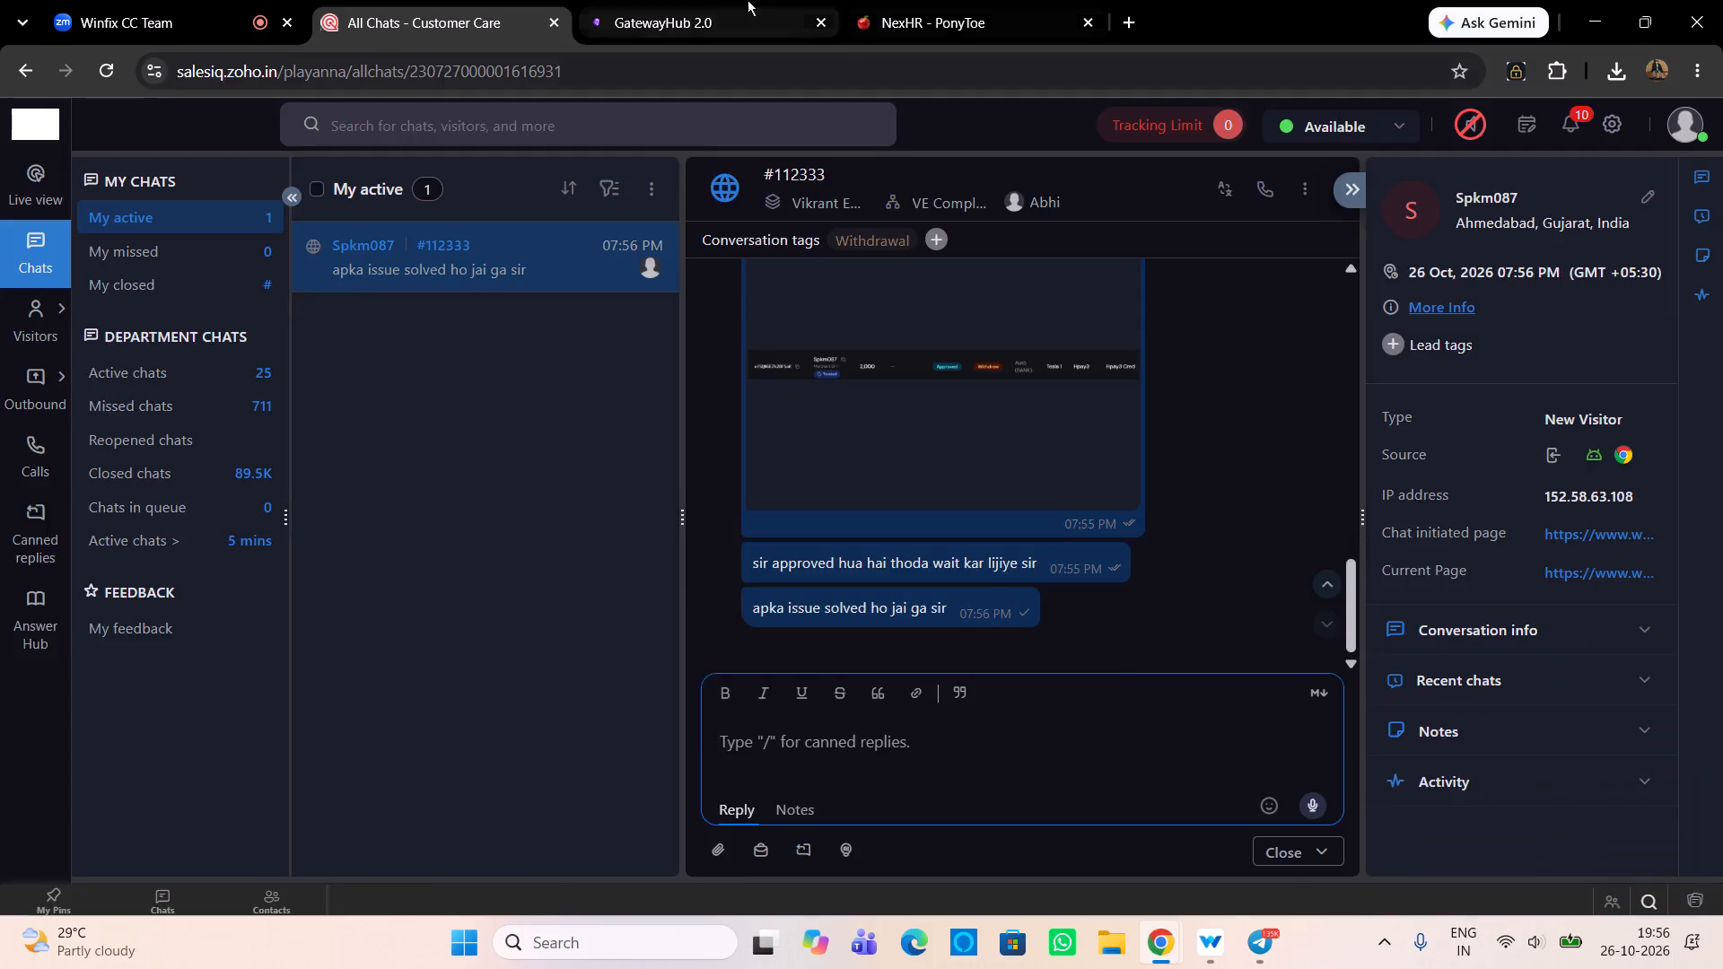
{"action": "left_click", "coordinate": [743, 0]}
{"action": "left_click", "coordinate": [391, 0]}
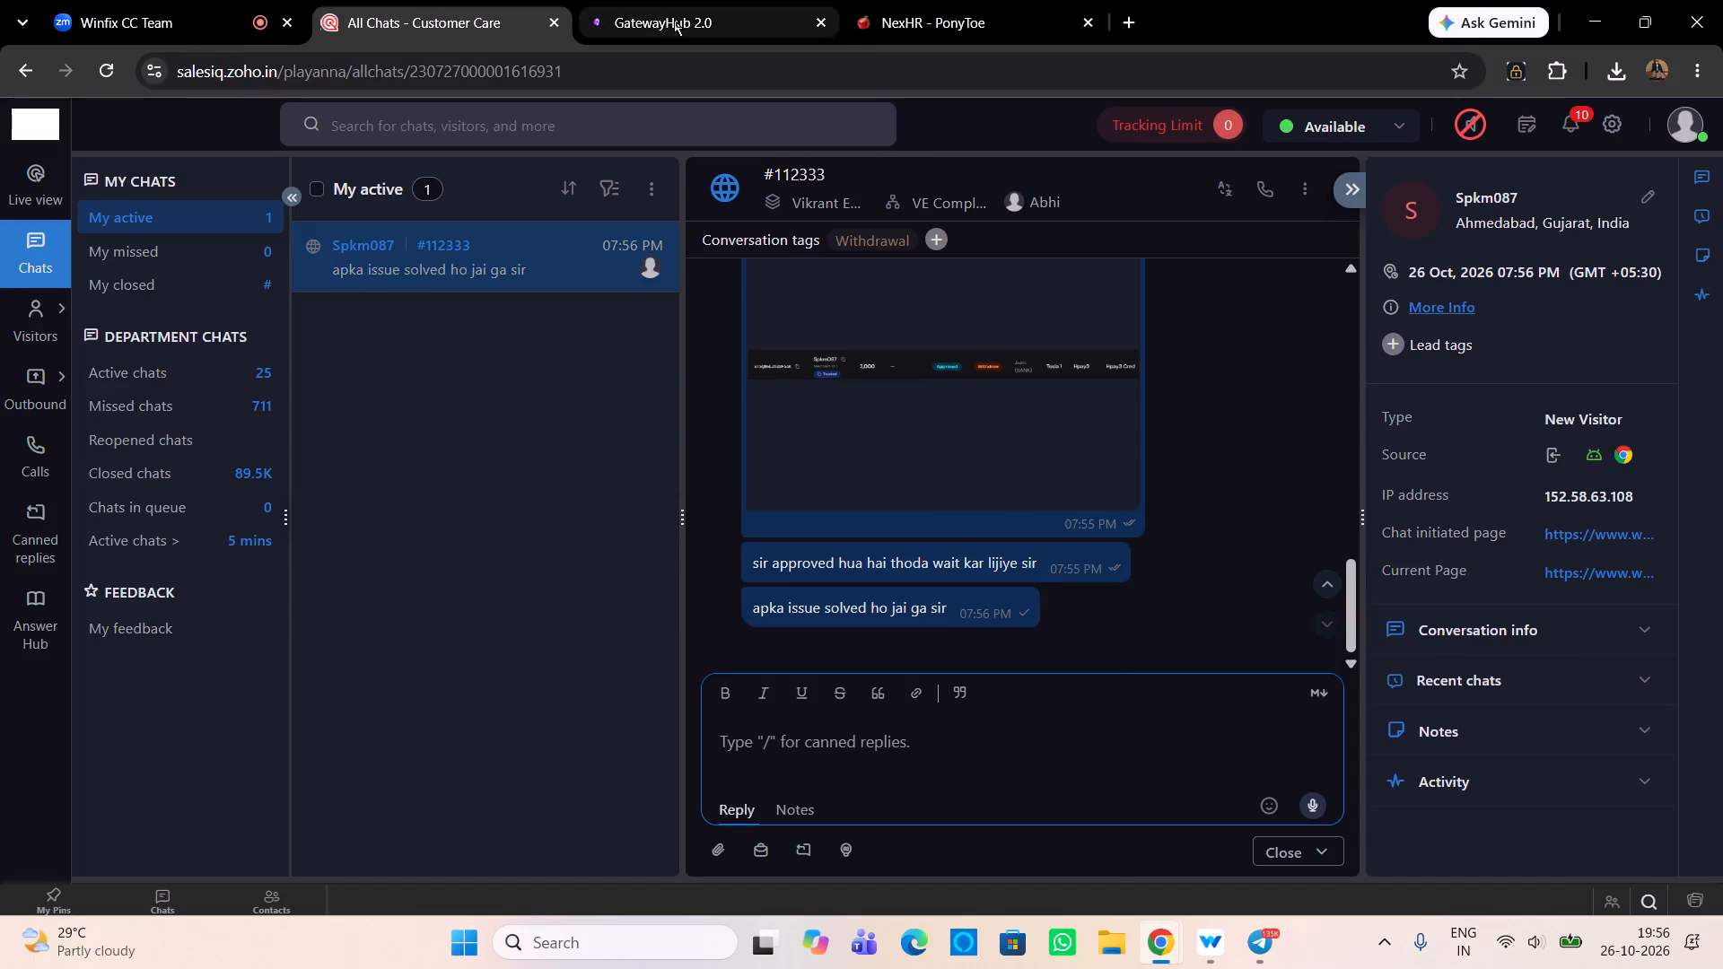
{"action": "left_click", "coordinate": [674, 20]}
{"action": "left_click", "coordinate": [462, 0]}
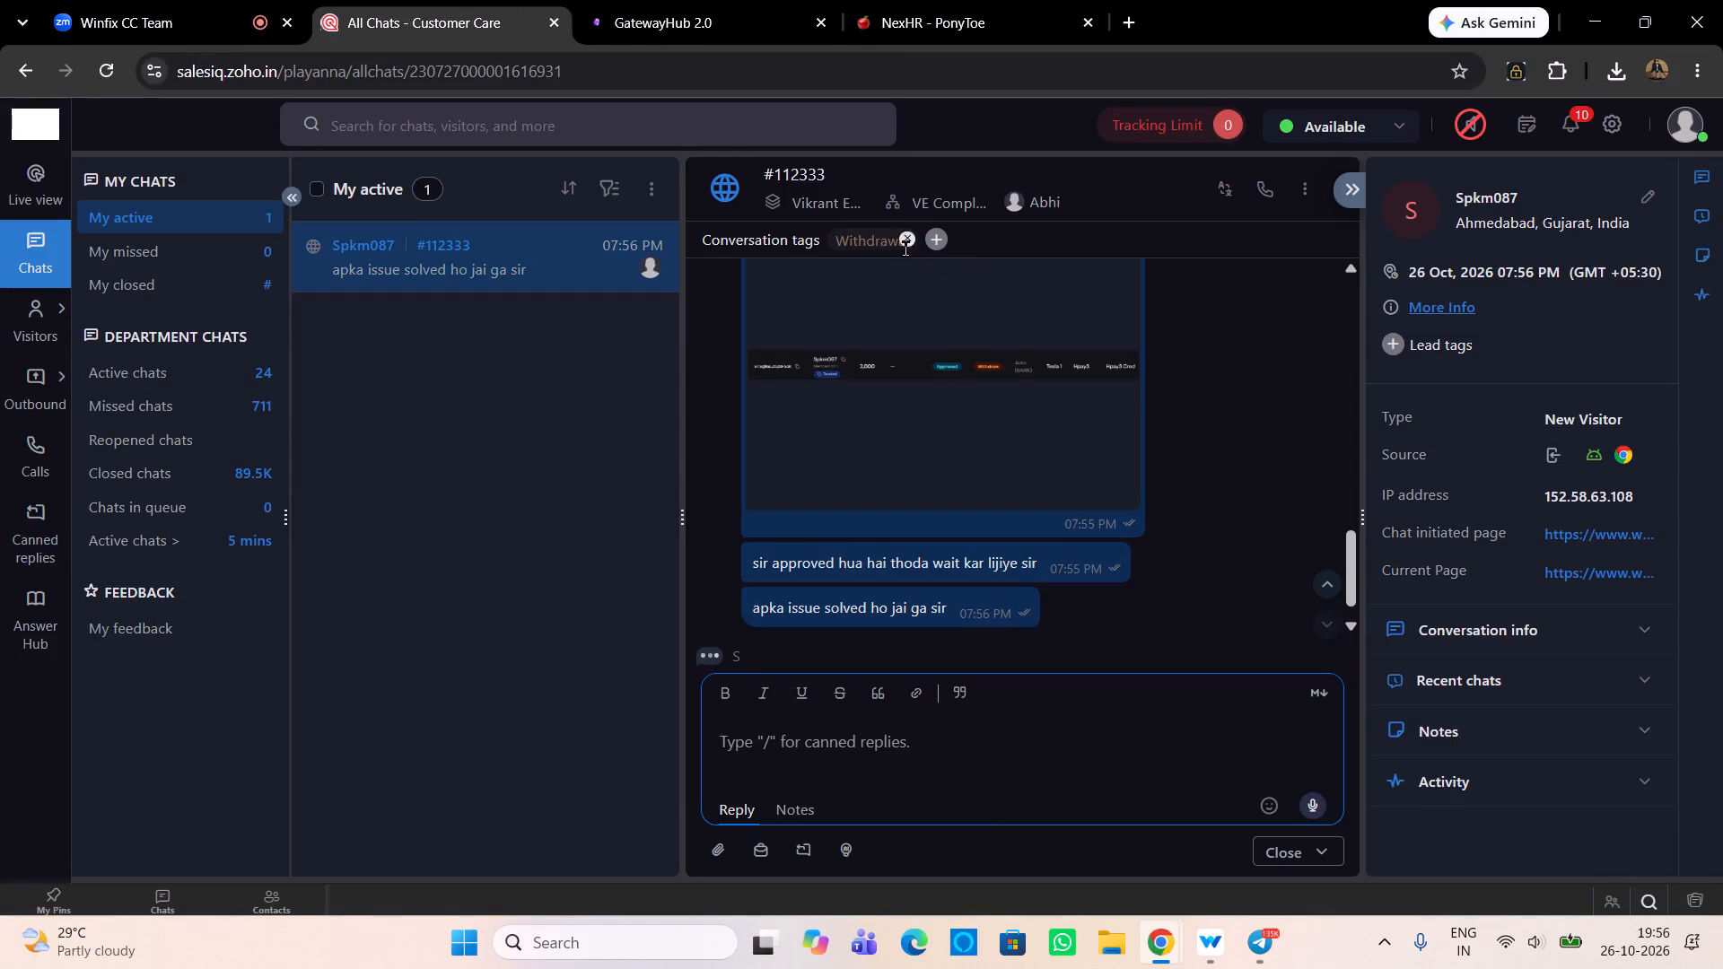
Switch to PonyToe and open the CC Team Updates conversation in Talk.
{"action": "left_click", "coordinate": [956, 13]}
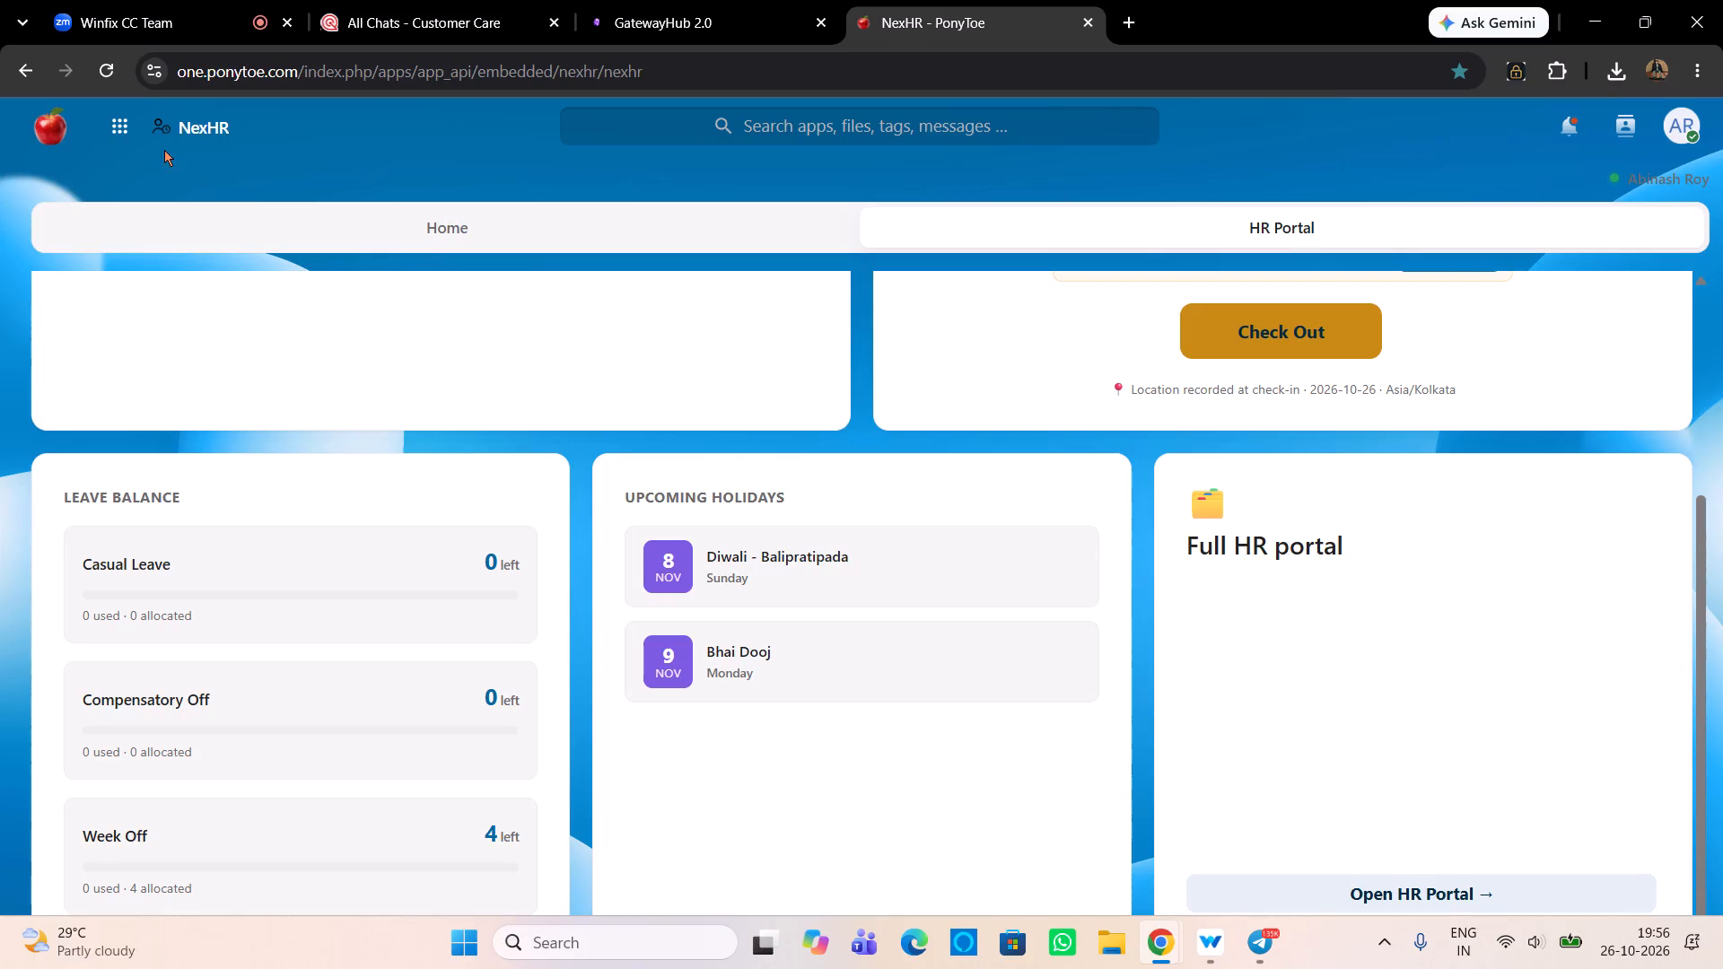
{"action": "scroll", "coordinate": [1282, 683], "scroll_direction": "up", "scroll_amount": 5}
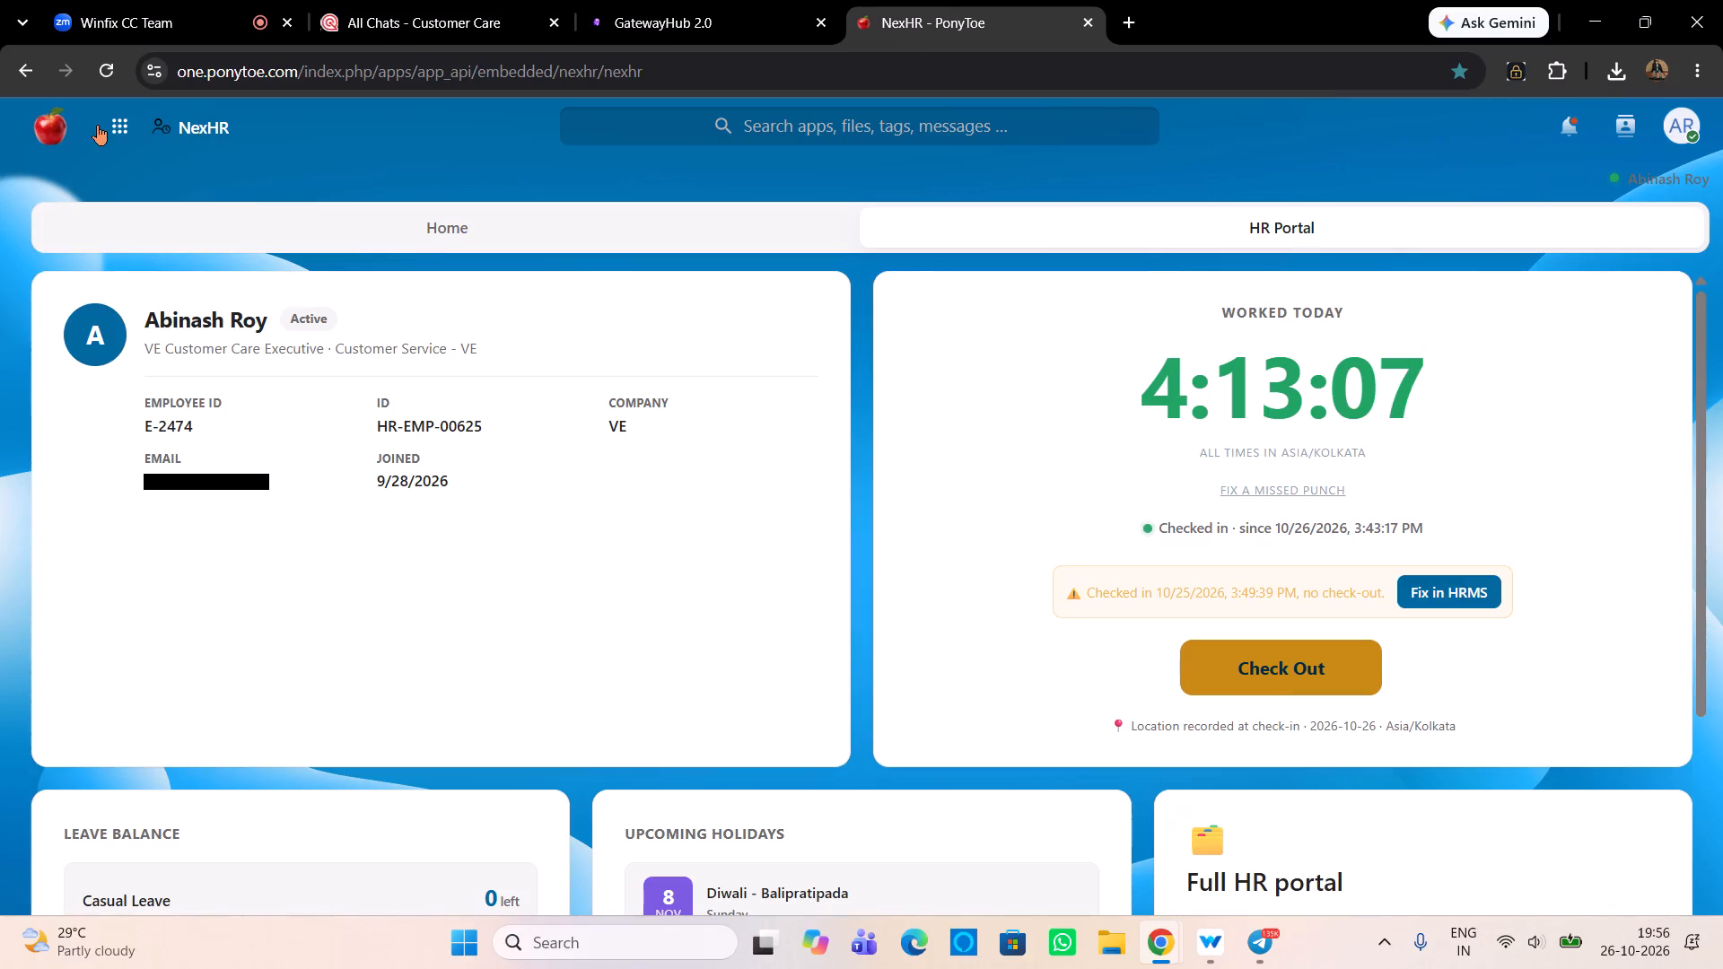
{"action": "left_click", "coordinate": [113, 117]}
{"action": "left_click", "coordinate": [137, 218]}
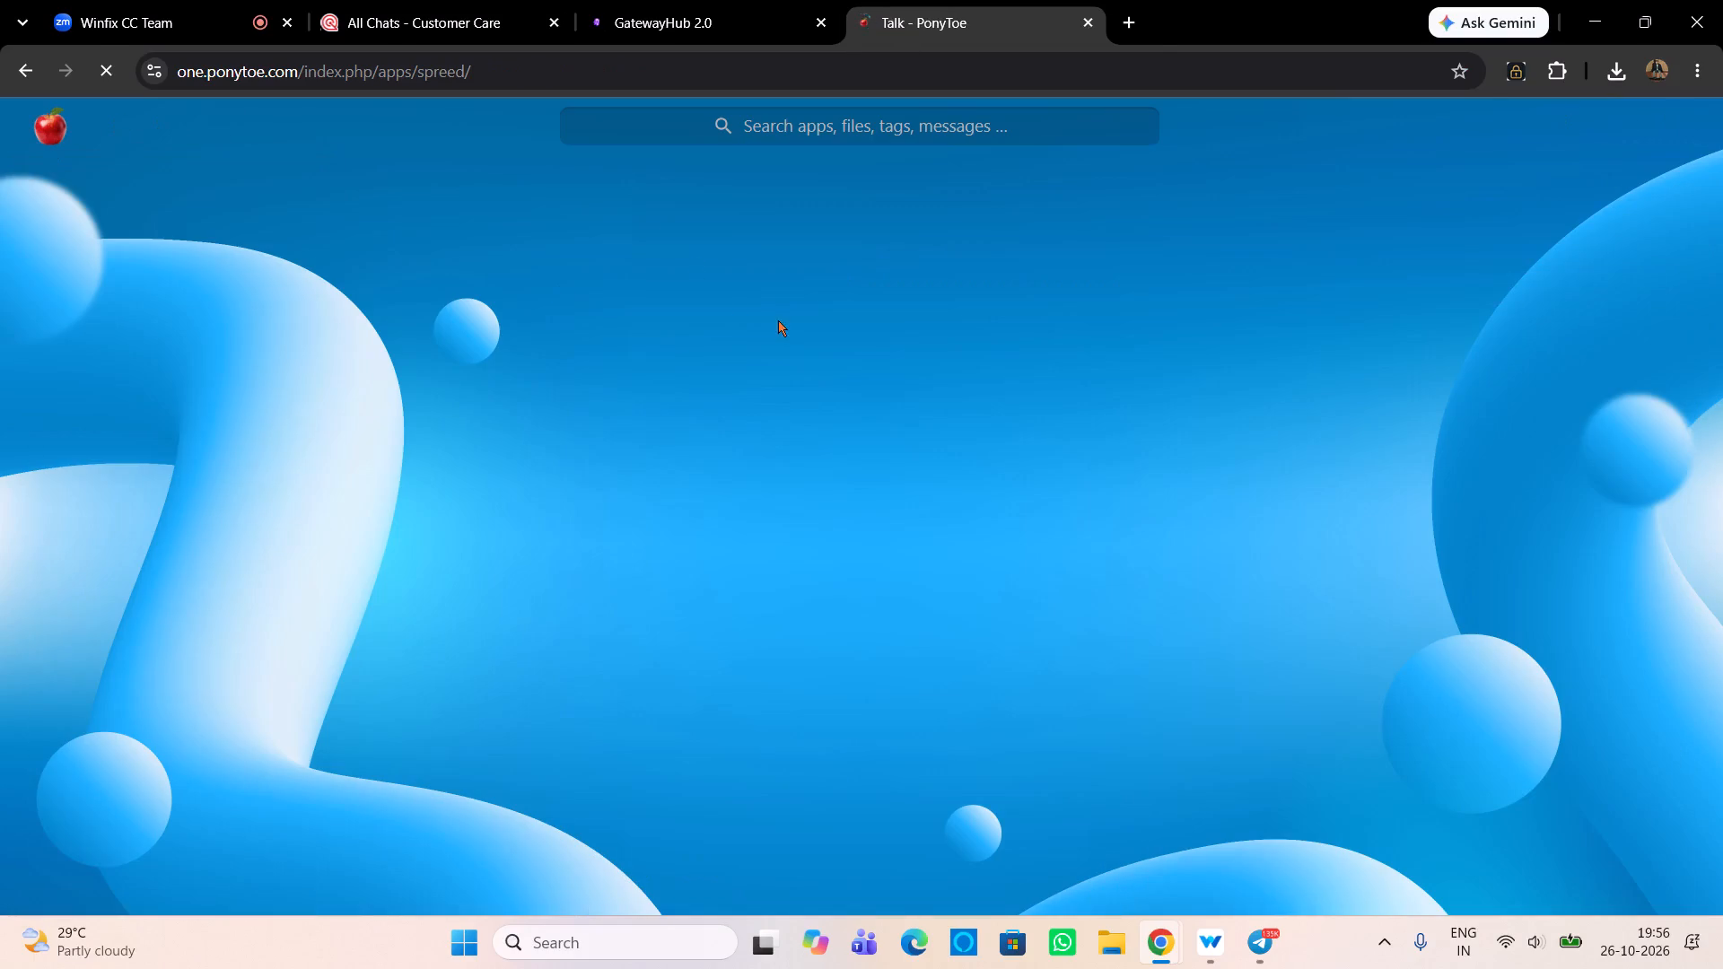
{"action": "left_click", "coordinate": [209, 446]}
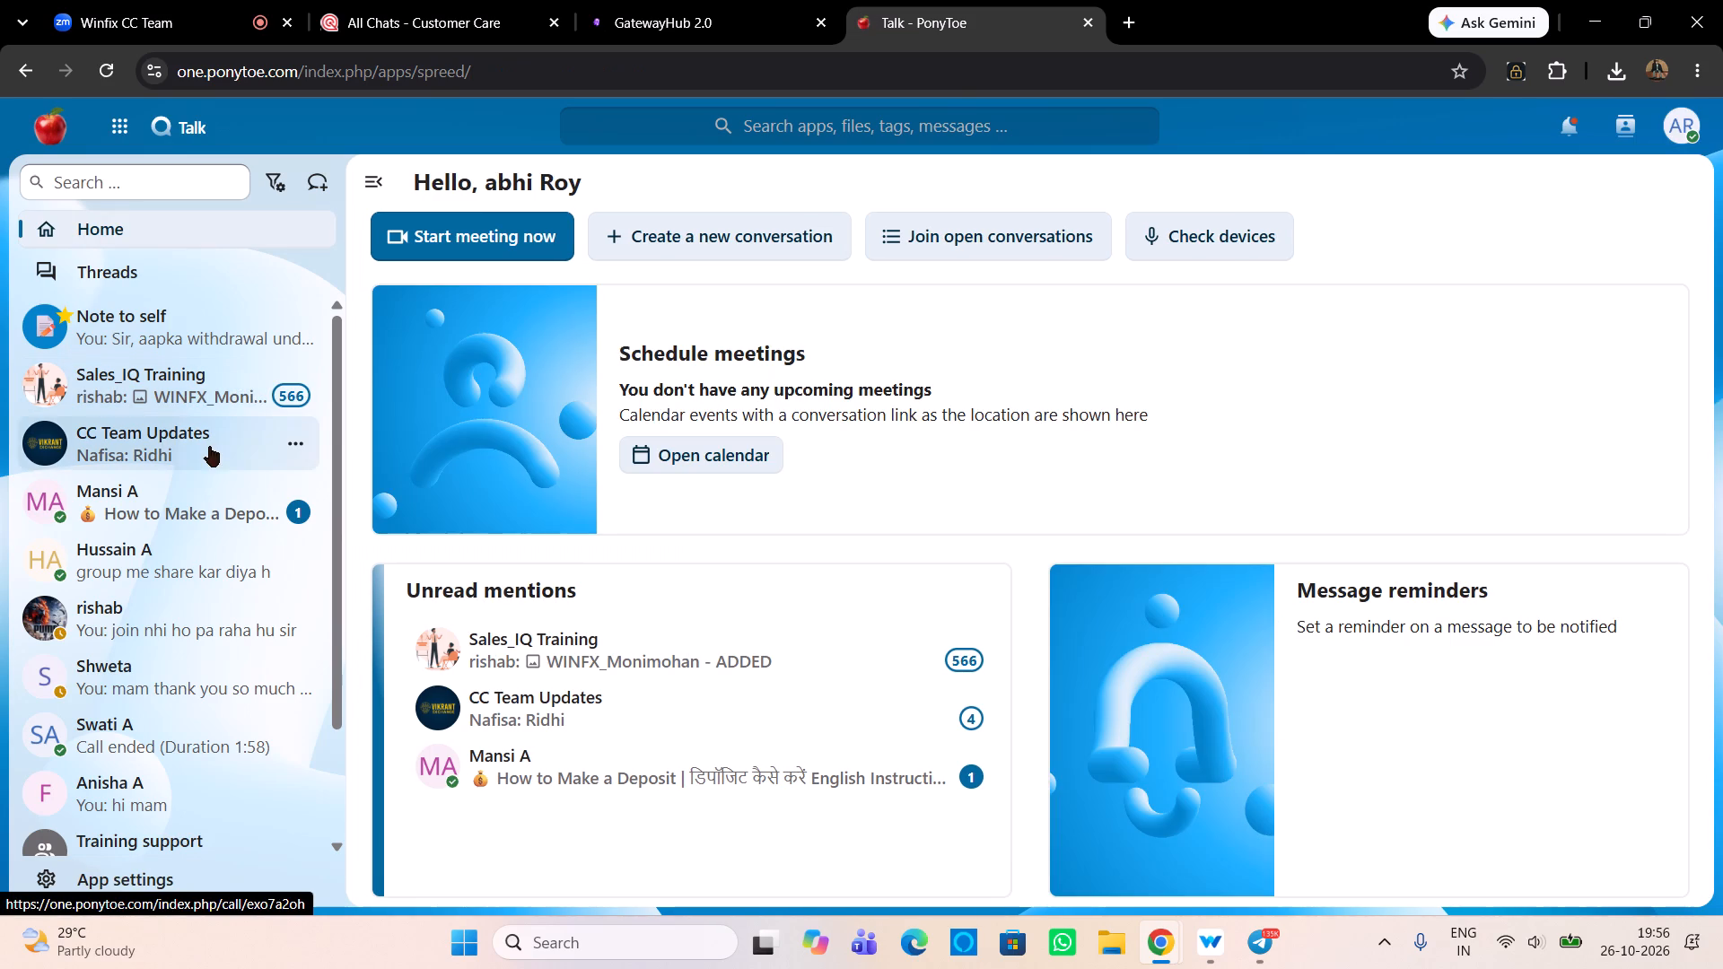
View the "Last day performance" image in CC Team Updates at full size and close it.
{"action": "scroll", "coordinate": [1026, 452], "scroll_direction": "down", "scroll_amount": 2}
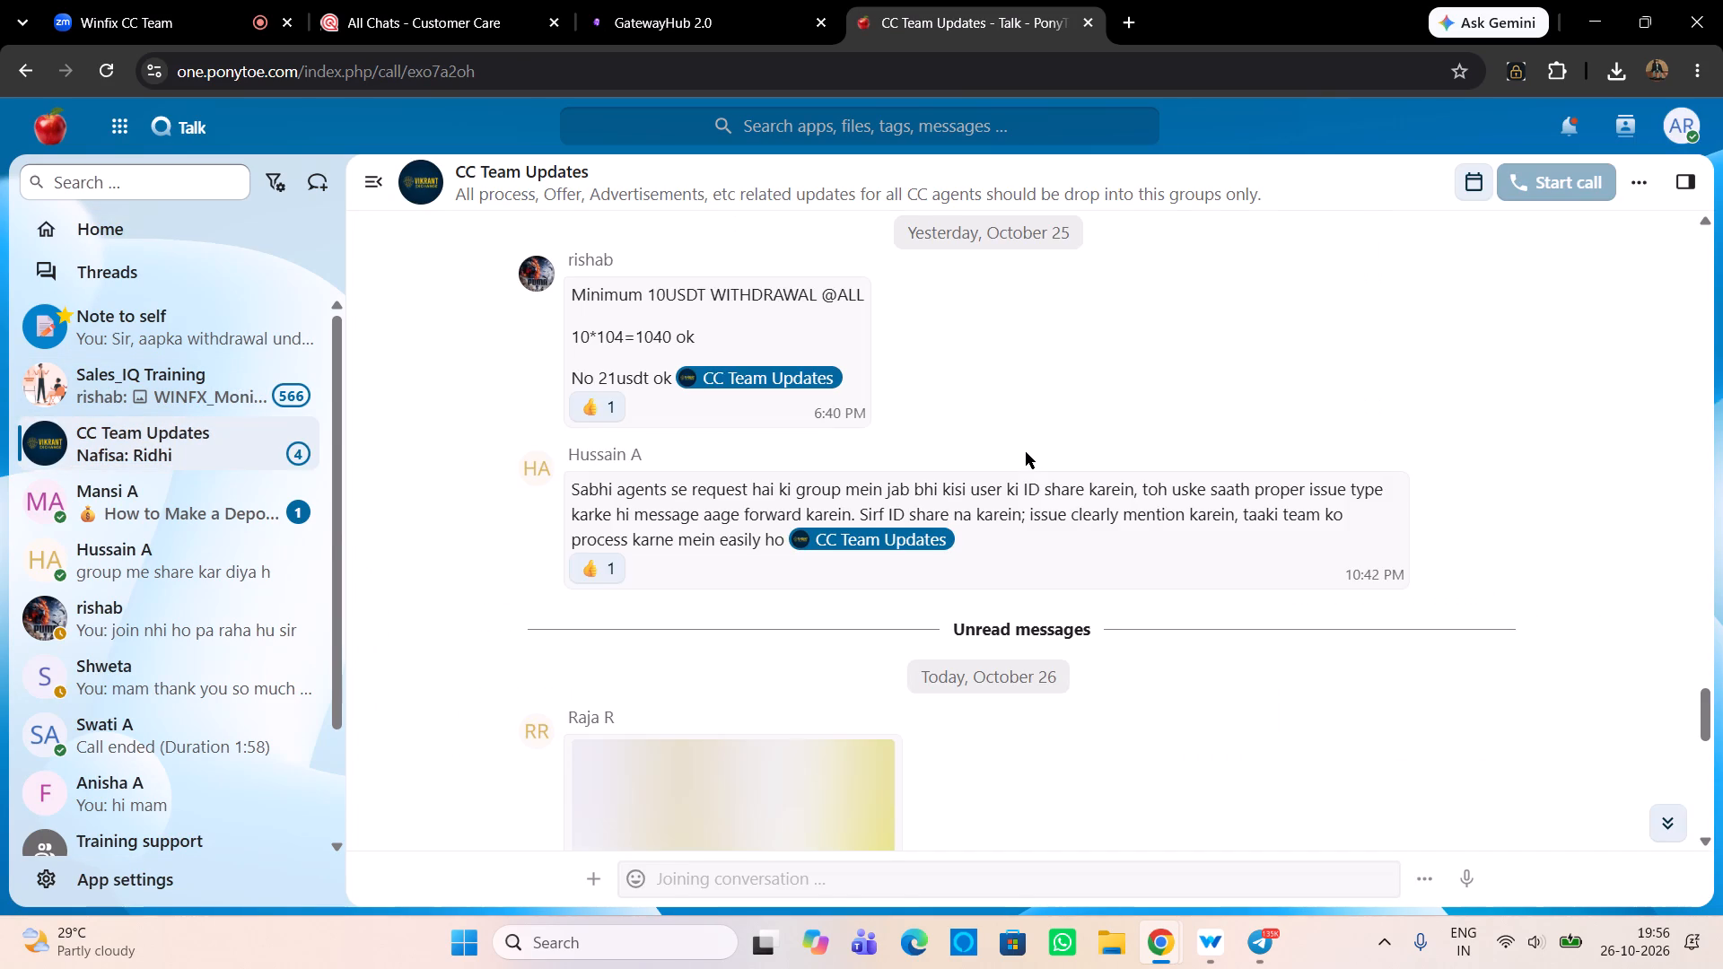
{"action": "scroll", "coordinate": [1026, 452], "scroll_direction": "down", "scroll_amount": 1}
{"action": "scroll", "coordinate": [820, 484], "scroll_direction": "down", "scroll_amount": 6}
{"action": "scroll", "coordinate": [820, 484], "scroll_direction": "up", "scroll_amount": 2}
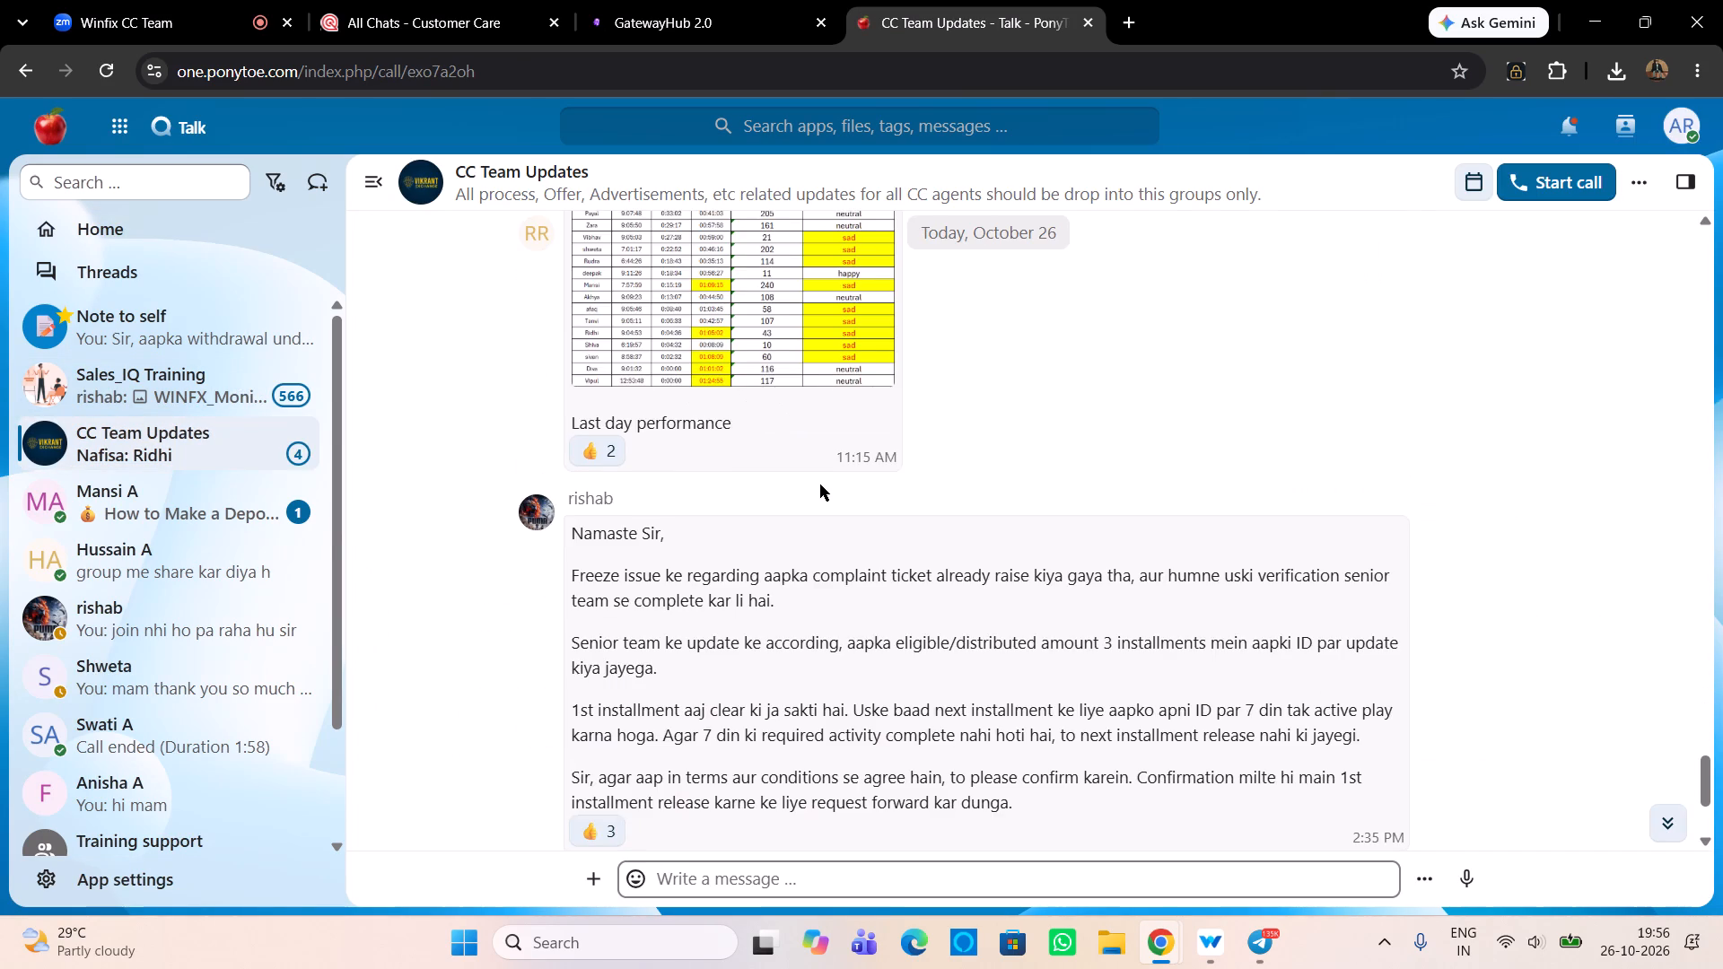
{"action": "left_click", "coordinate": [783, 458]}
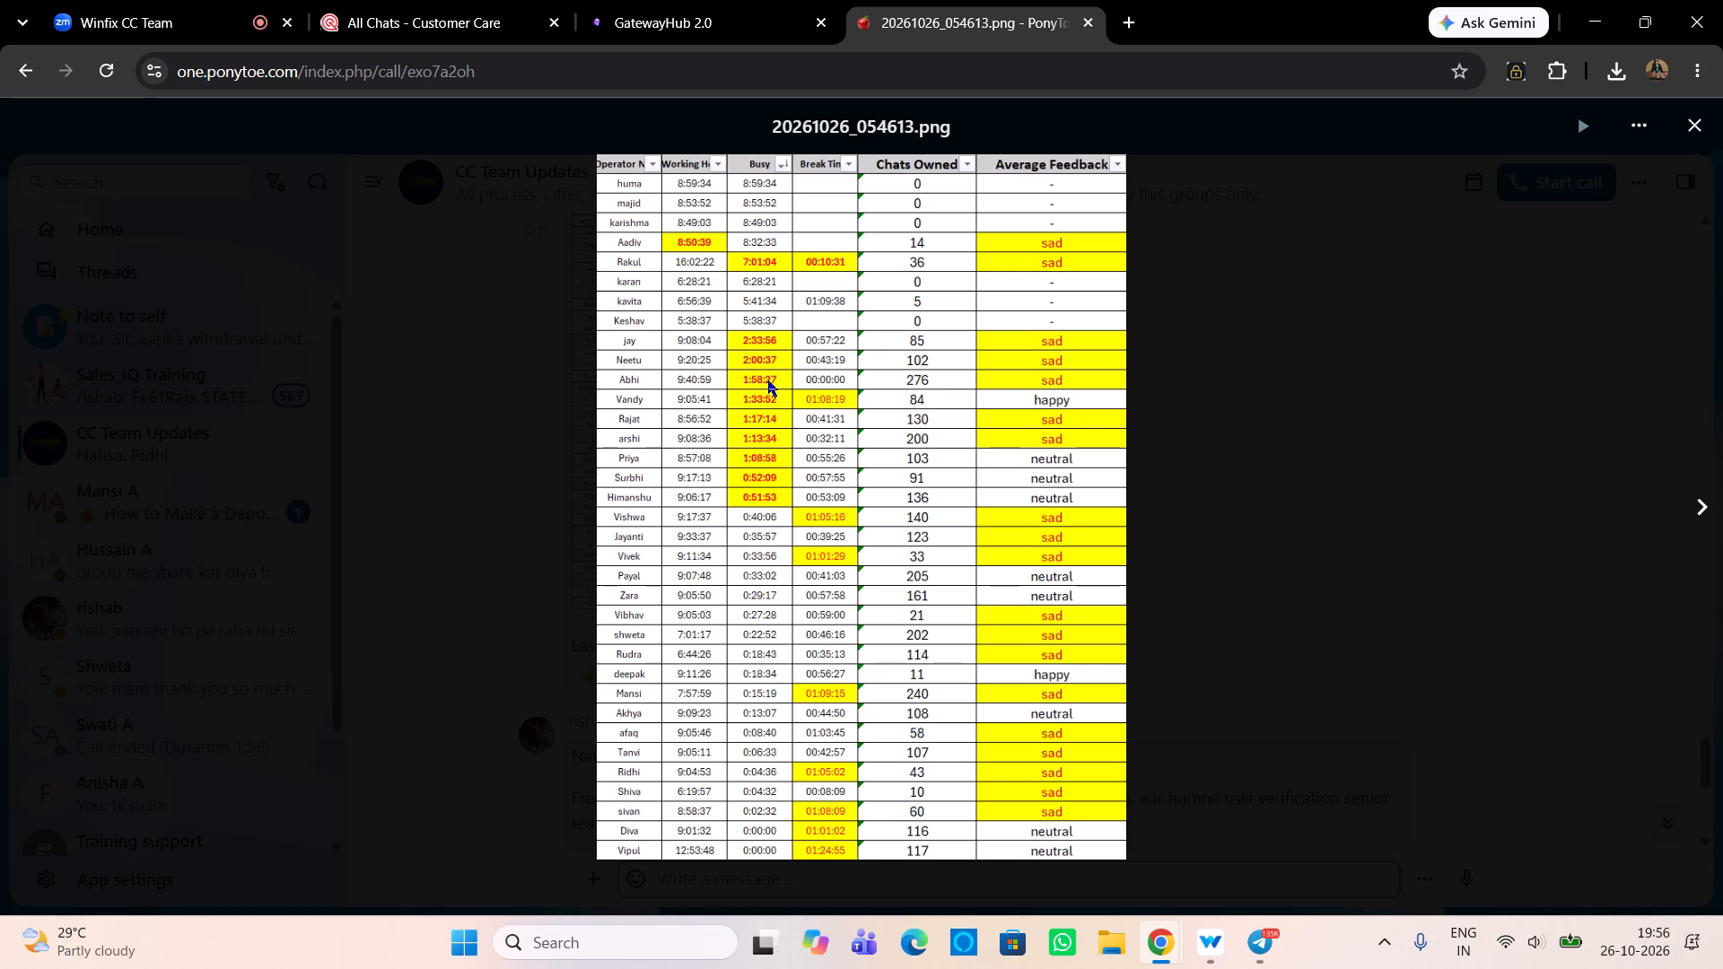
{"action": "left_click", "coordinate": [1690, 122]}
{"action": "scroll", "coordinate": [888, 380], "scroll_direction": "down", "scroll_amount": 4}
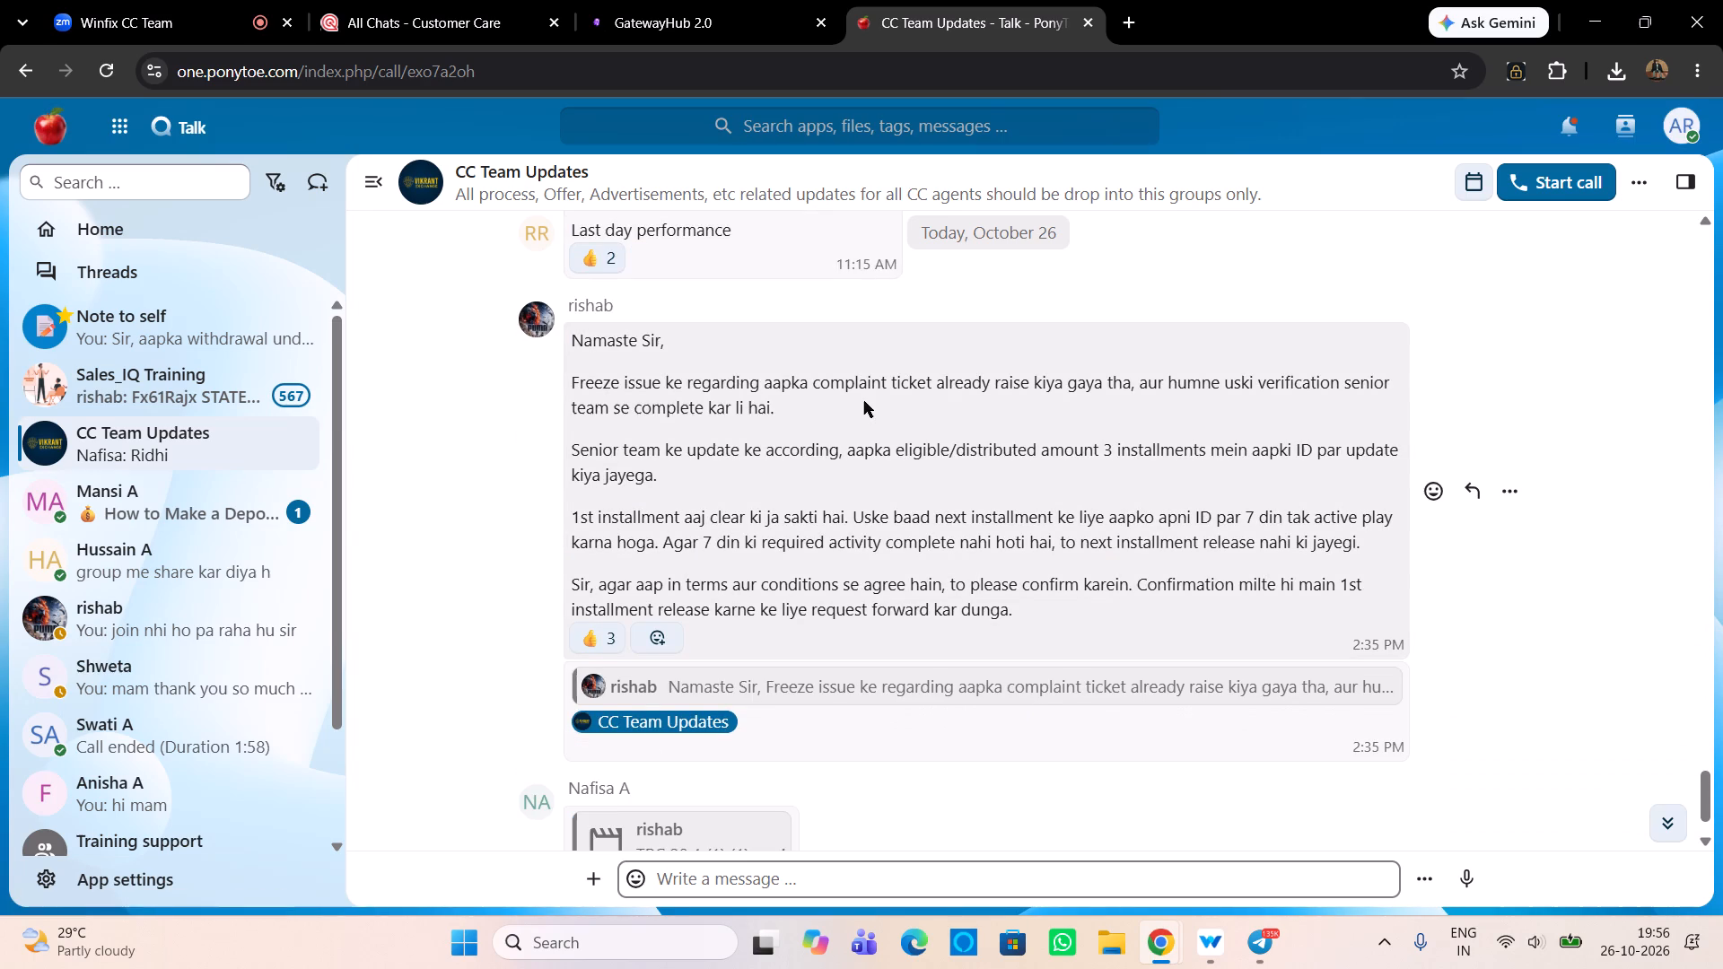
{"action": "scroll", "coordinate": [864, 401], "scroll_direction": "down", "scroll_amount": 6}
{"action": "scroll", "coordinate": [864, 401], "scroll_direction": "up", "scroll_amount": 1}
{"action": "scroll", "coordinate": [864, 401], "scroll_direction": "down", "scroll_amount": 6}
{"action": "scroll", "coordinate": [834, 528], "scroll_direction": "down", "scroll_amount": 7}
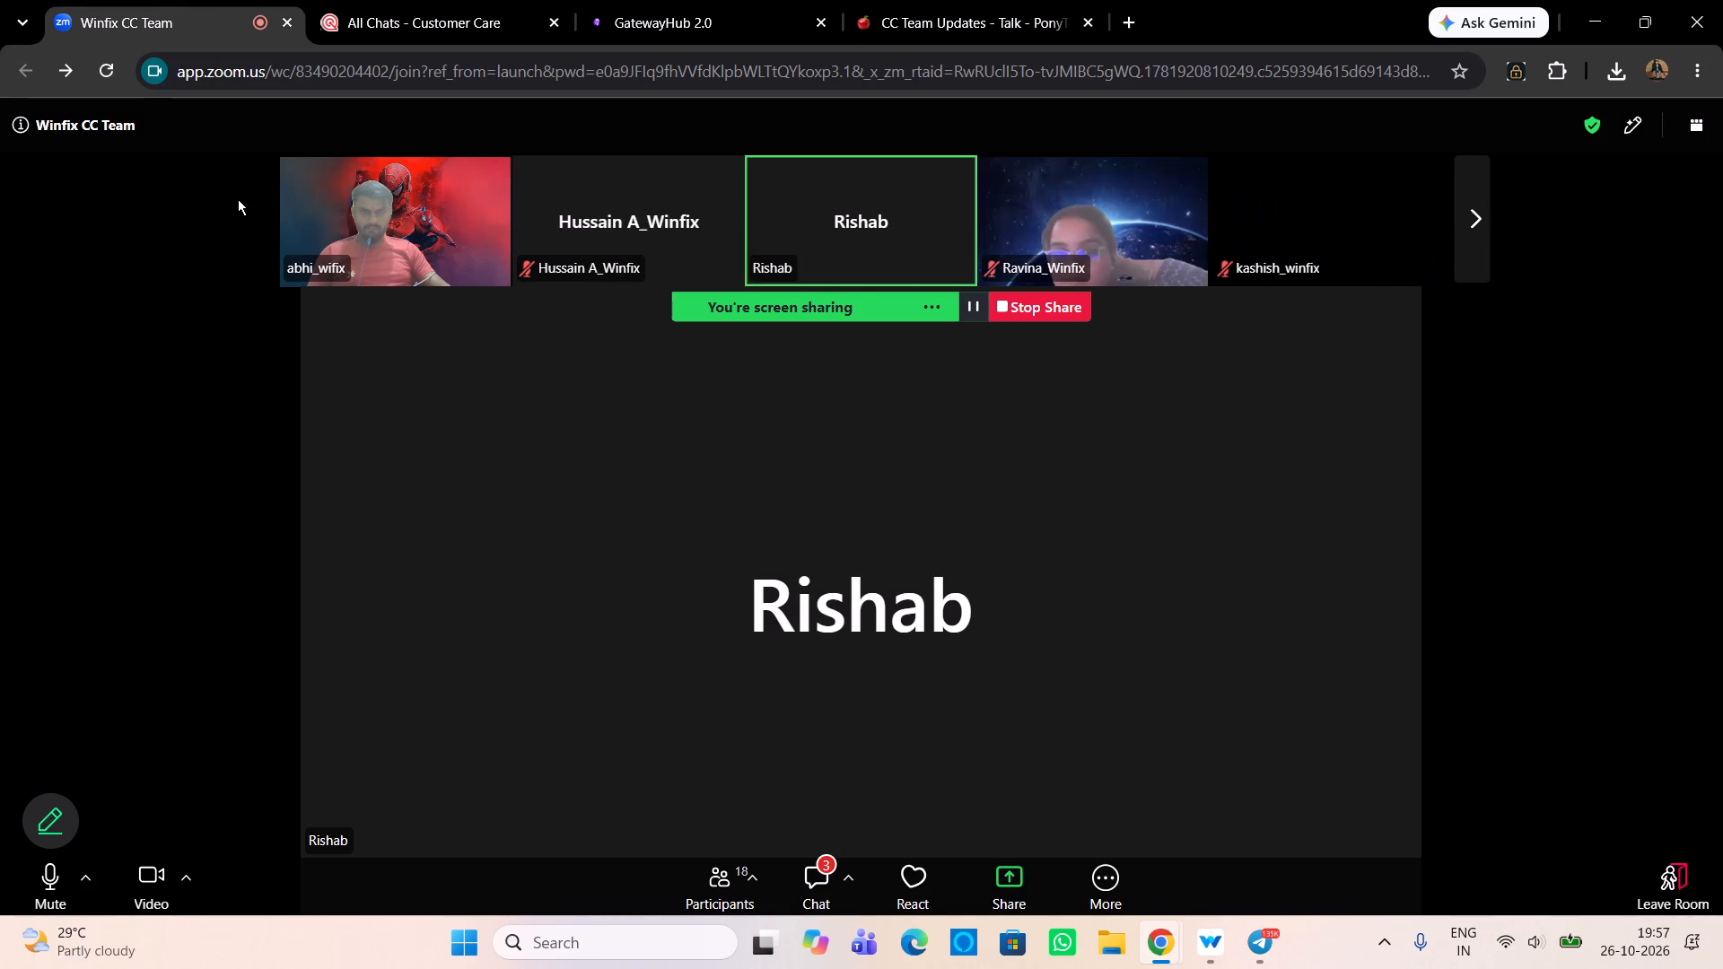
{"action": "left_click", "coordinate": [48, 885]}
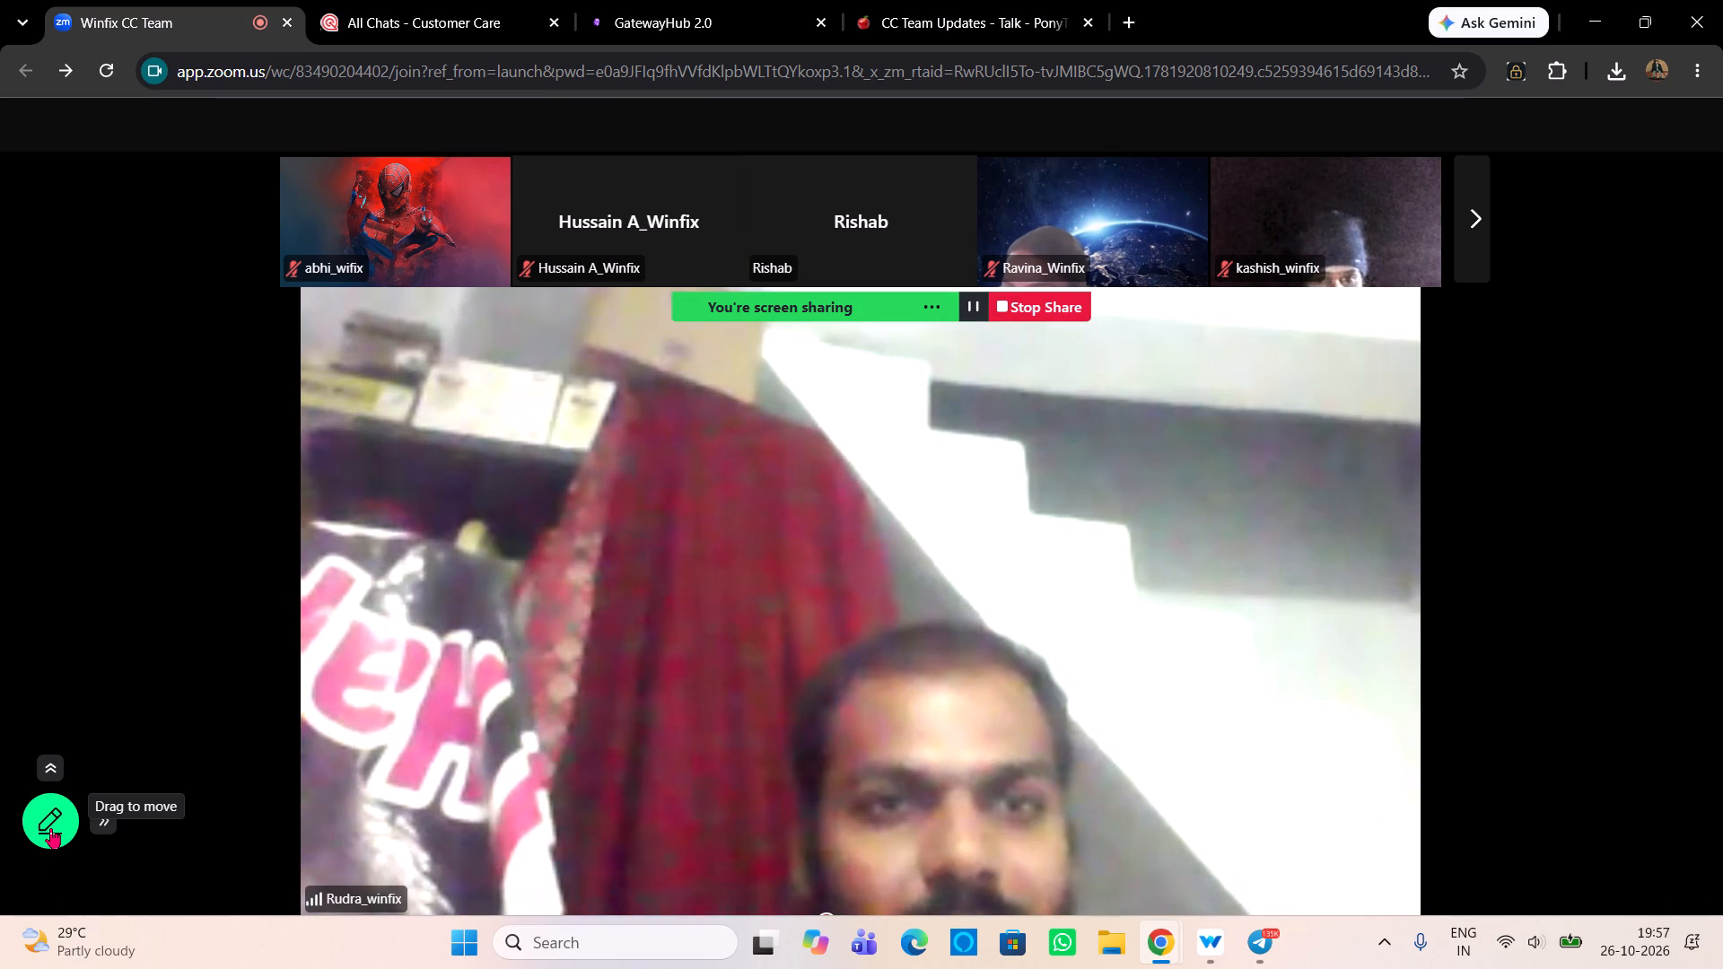
{"action": "left_click", "coordinate": [465, 0]}
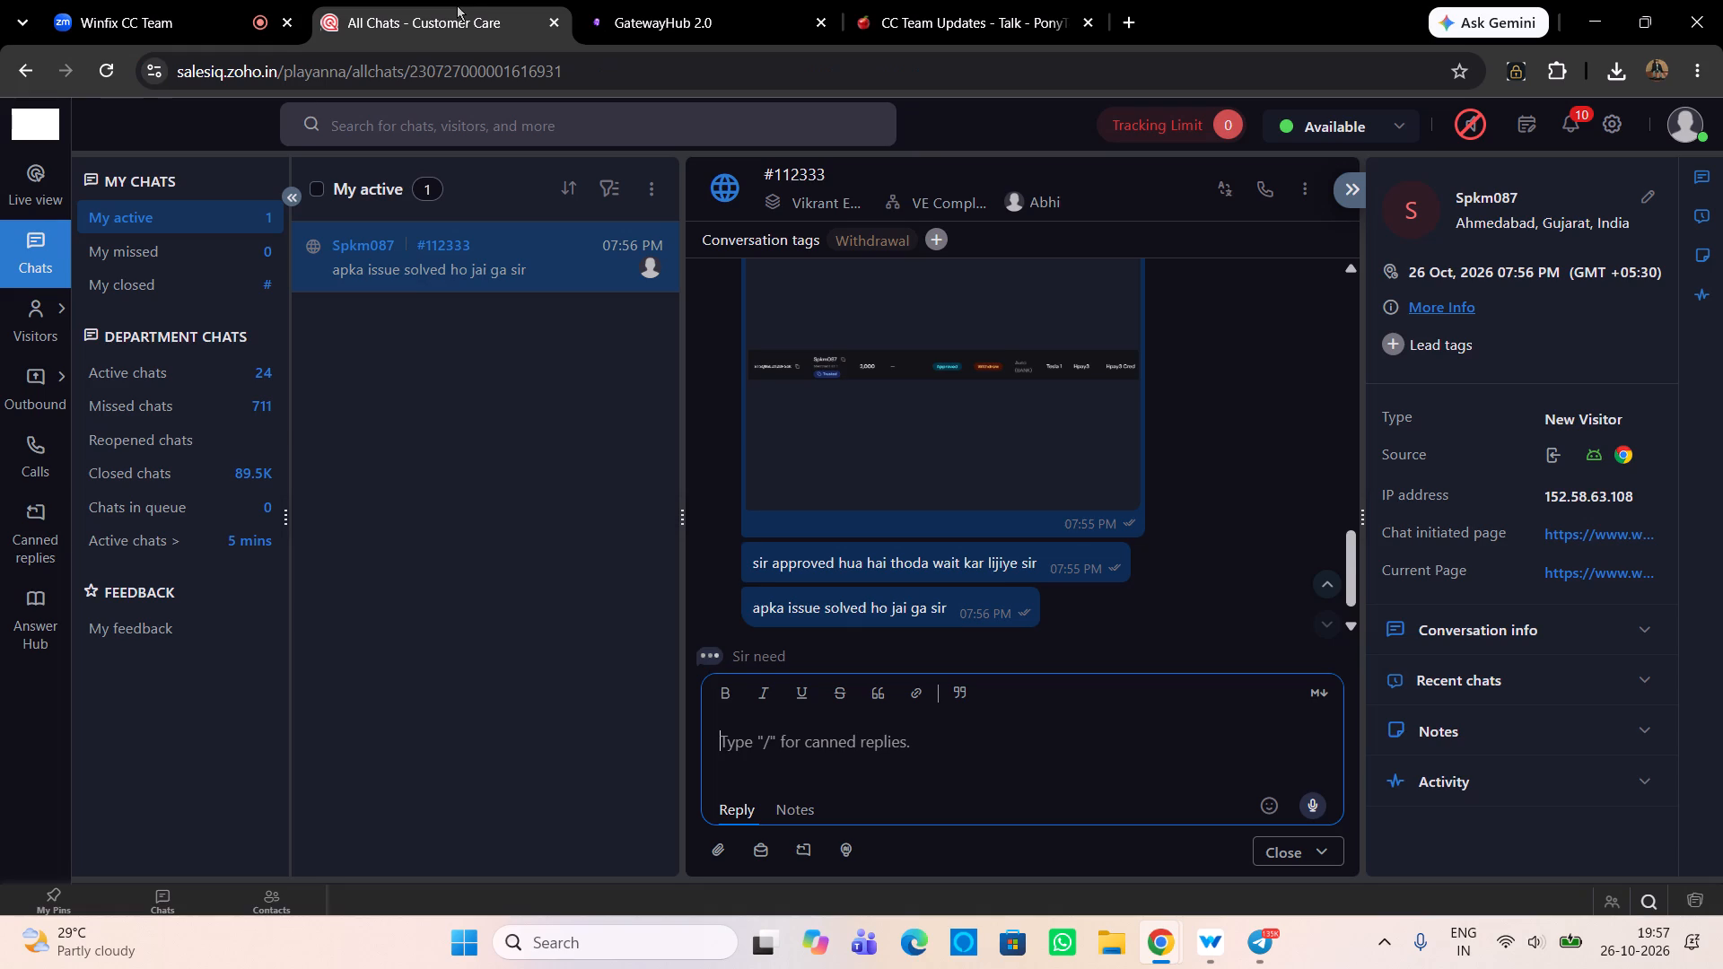
{"action": "left_click", "coordinate": [908, 743]}
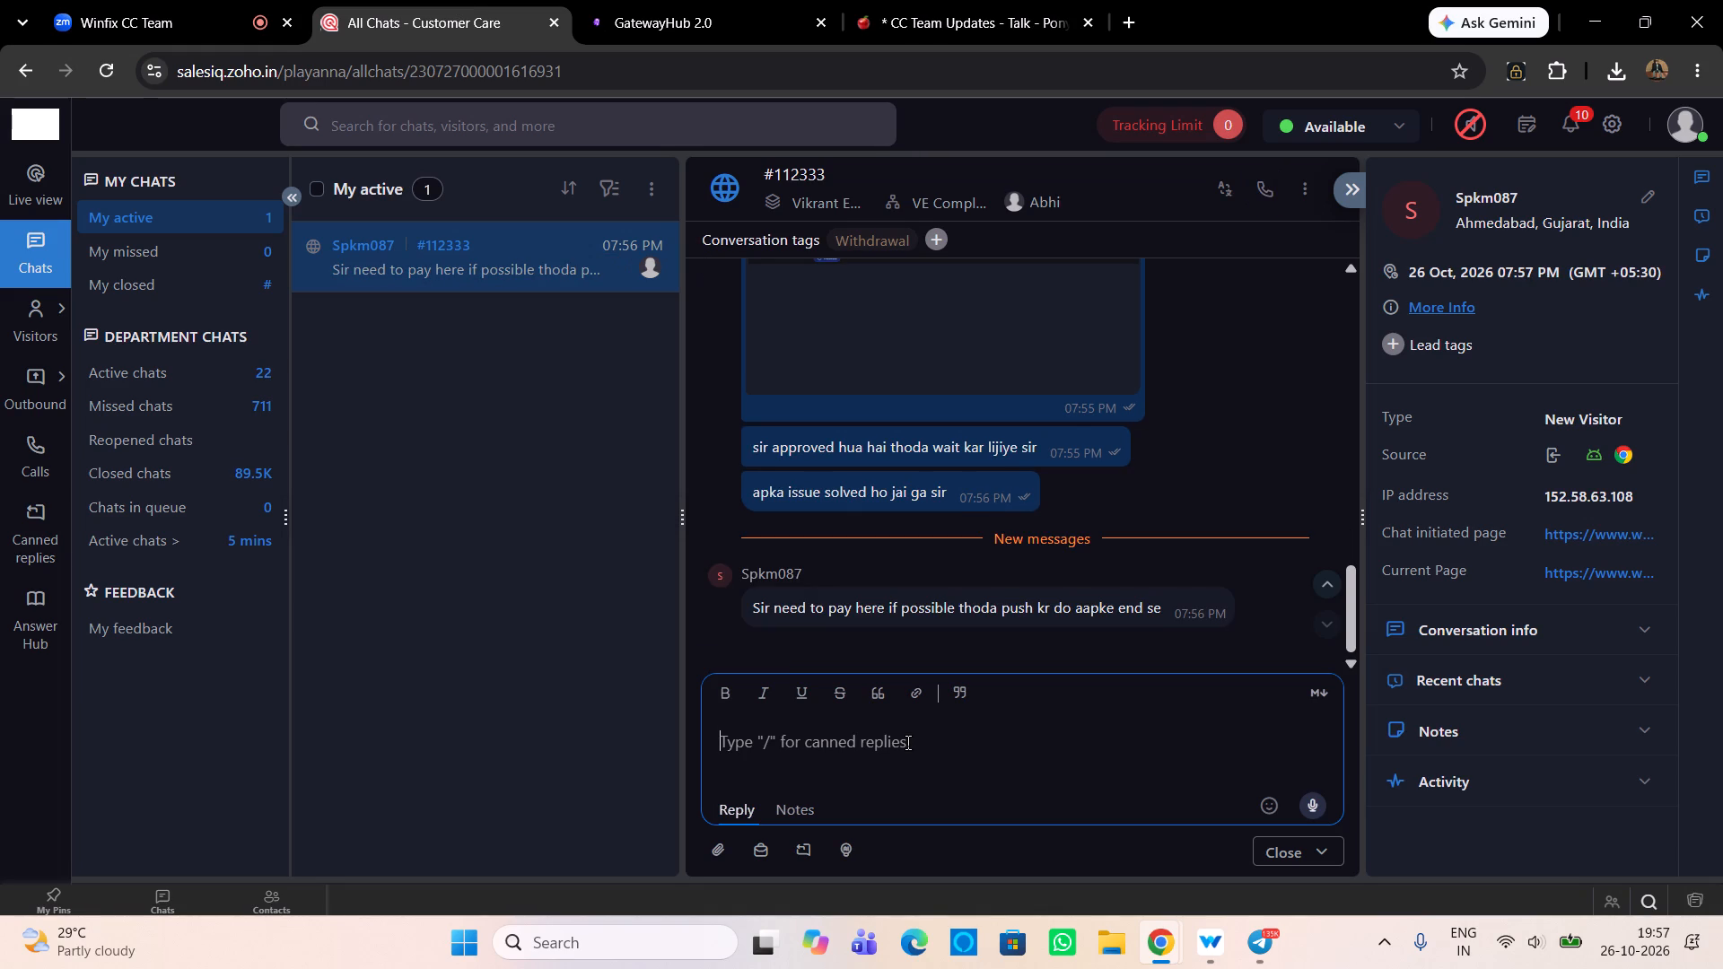
{"action": "type", "text": "sir"}
{"action": "key", "text": "space"}
{"action": "type", "text": "10 to"}
{"action": "key", "text": "space"}
{"action": "type", "text": "15 min tak"}
{"action": "key", "text": "space"}
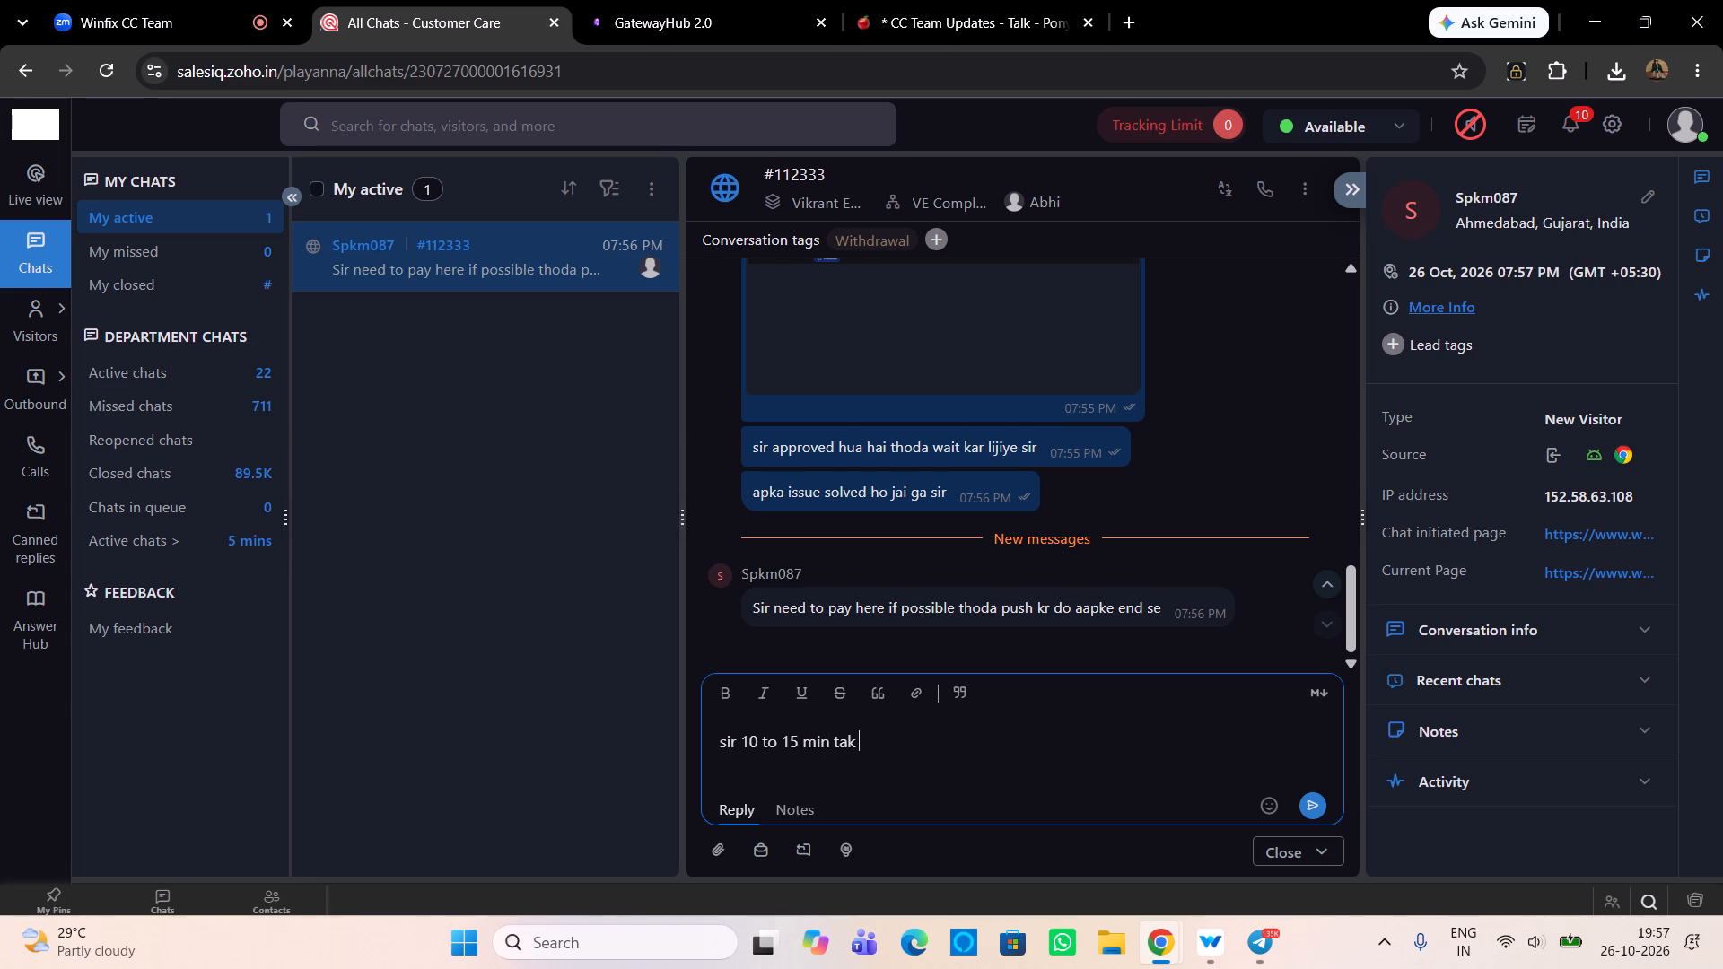
{"action": "type", "text": "issue solved ho jai ga"}
{"action": "key", "text": "space"}
{"action": "type", "text": "sir"}
{"action": "key", "text": "Return"}
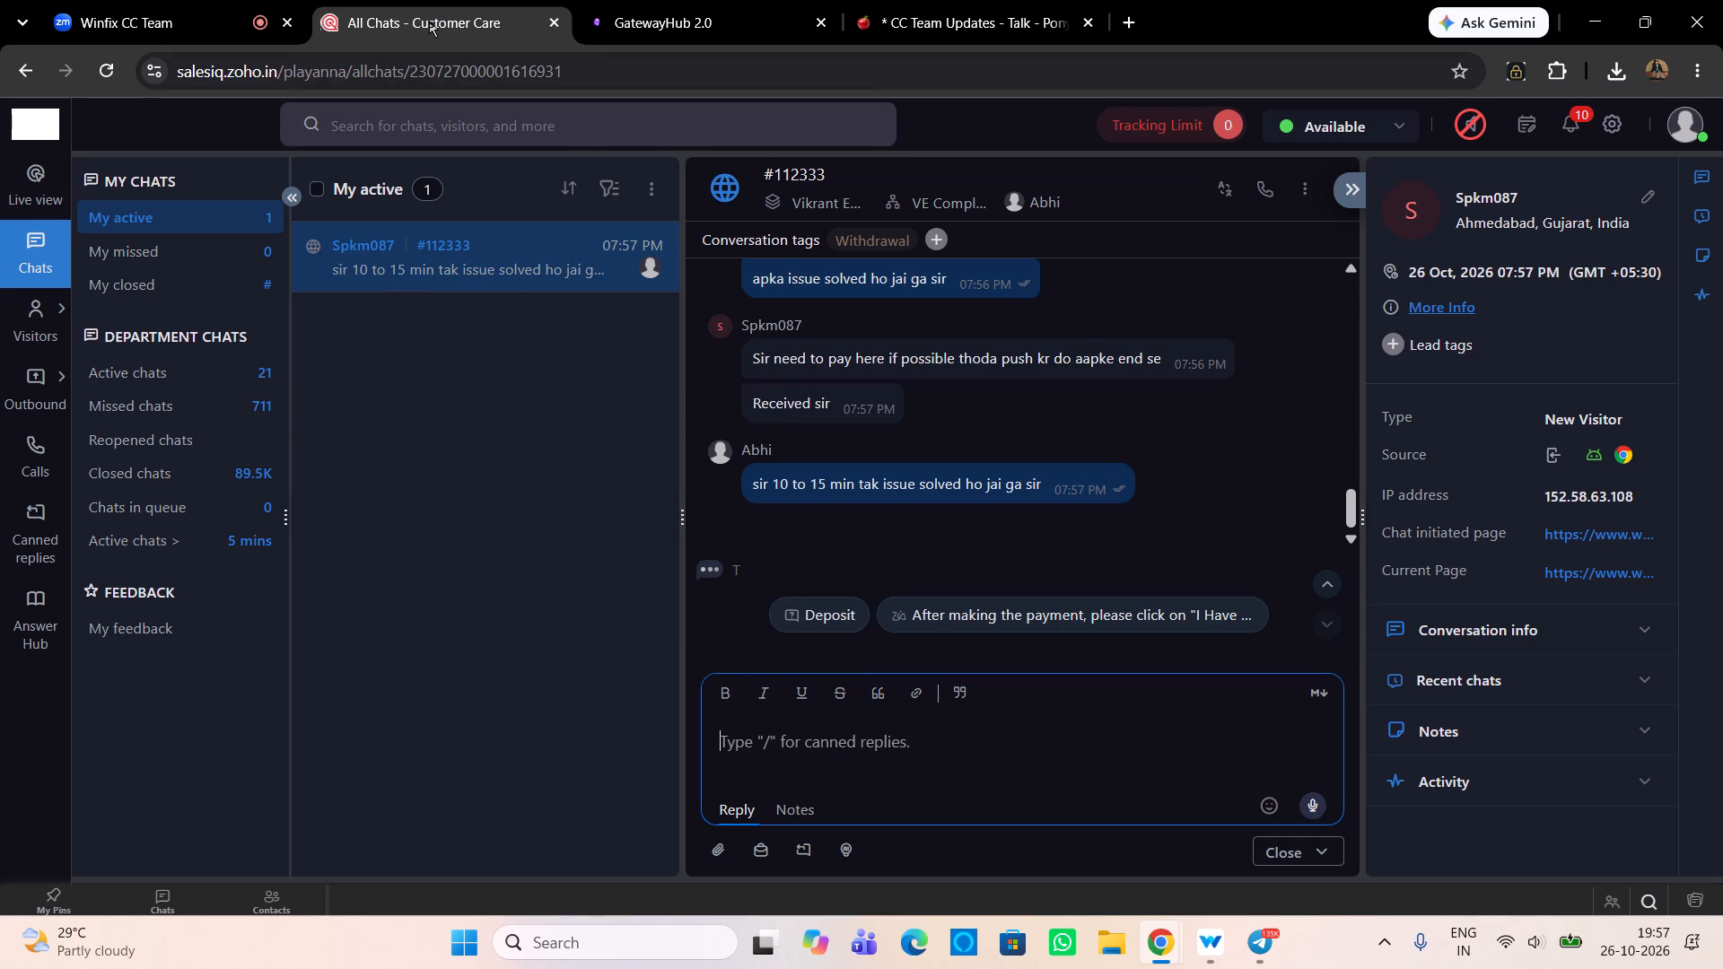
Return to the Winfix CC Team Zoom meeting.
{"action": "left_click", "coordinate": [81, 0]}
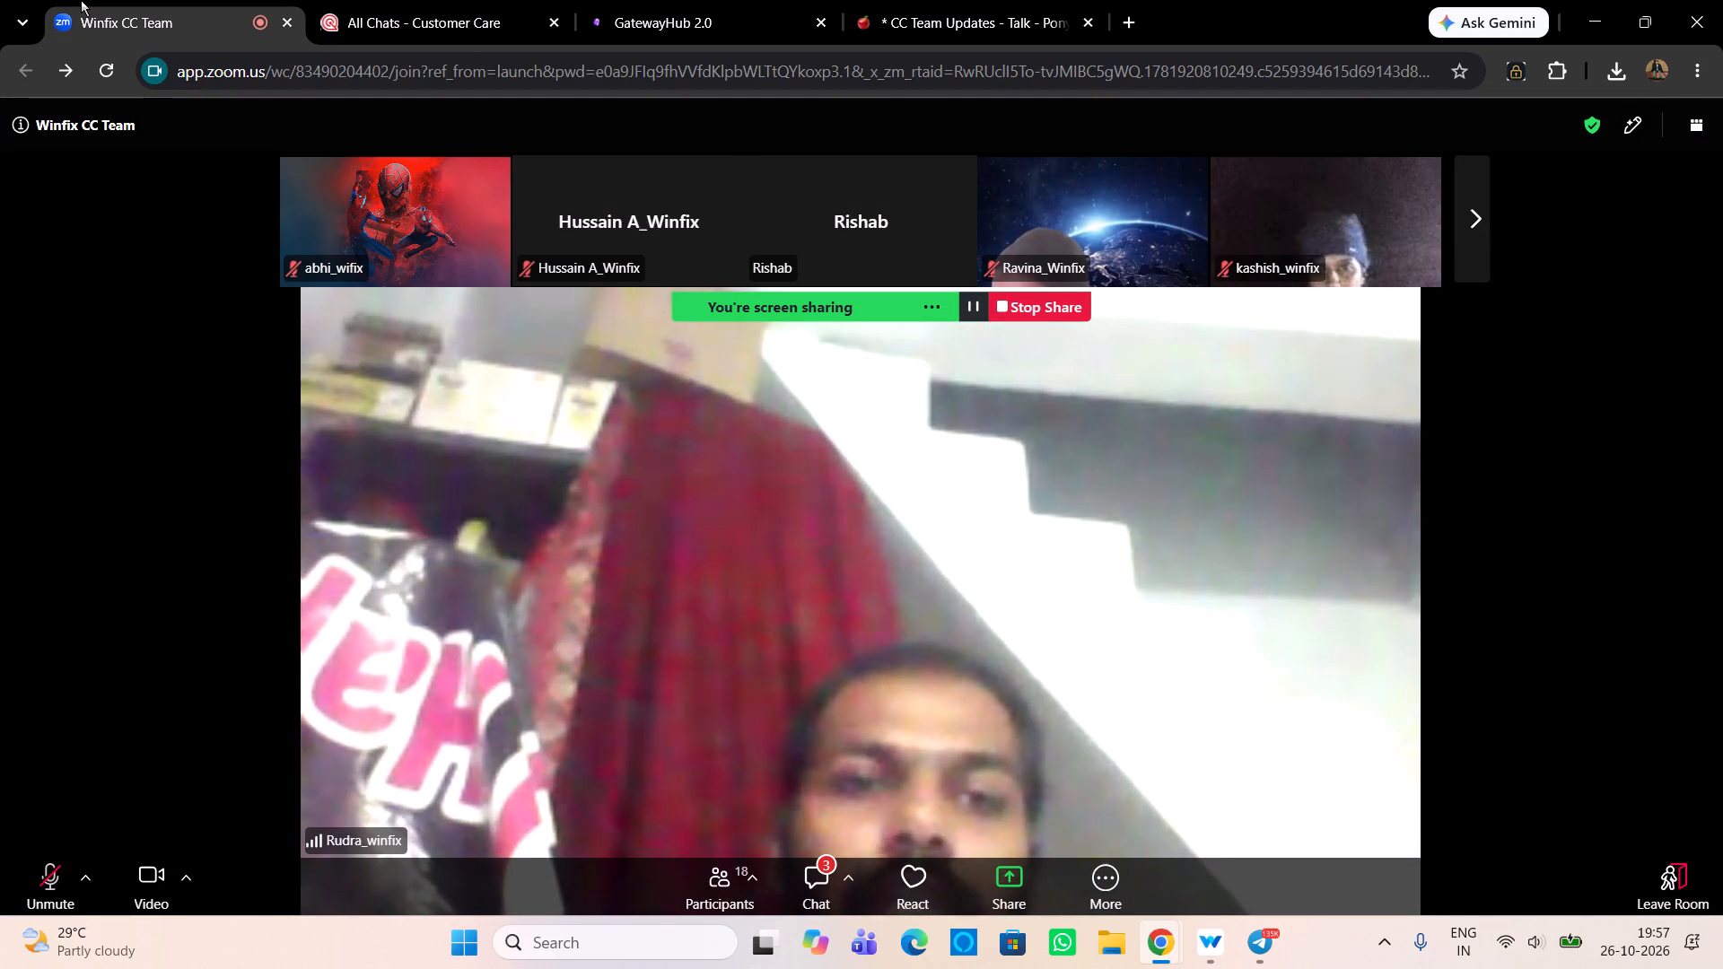
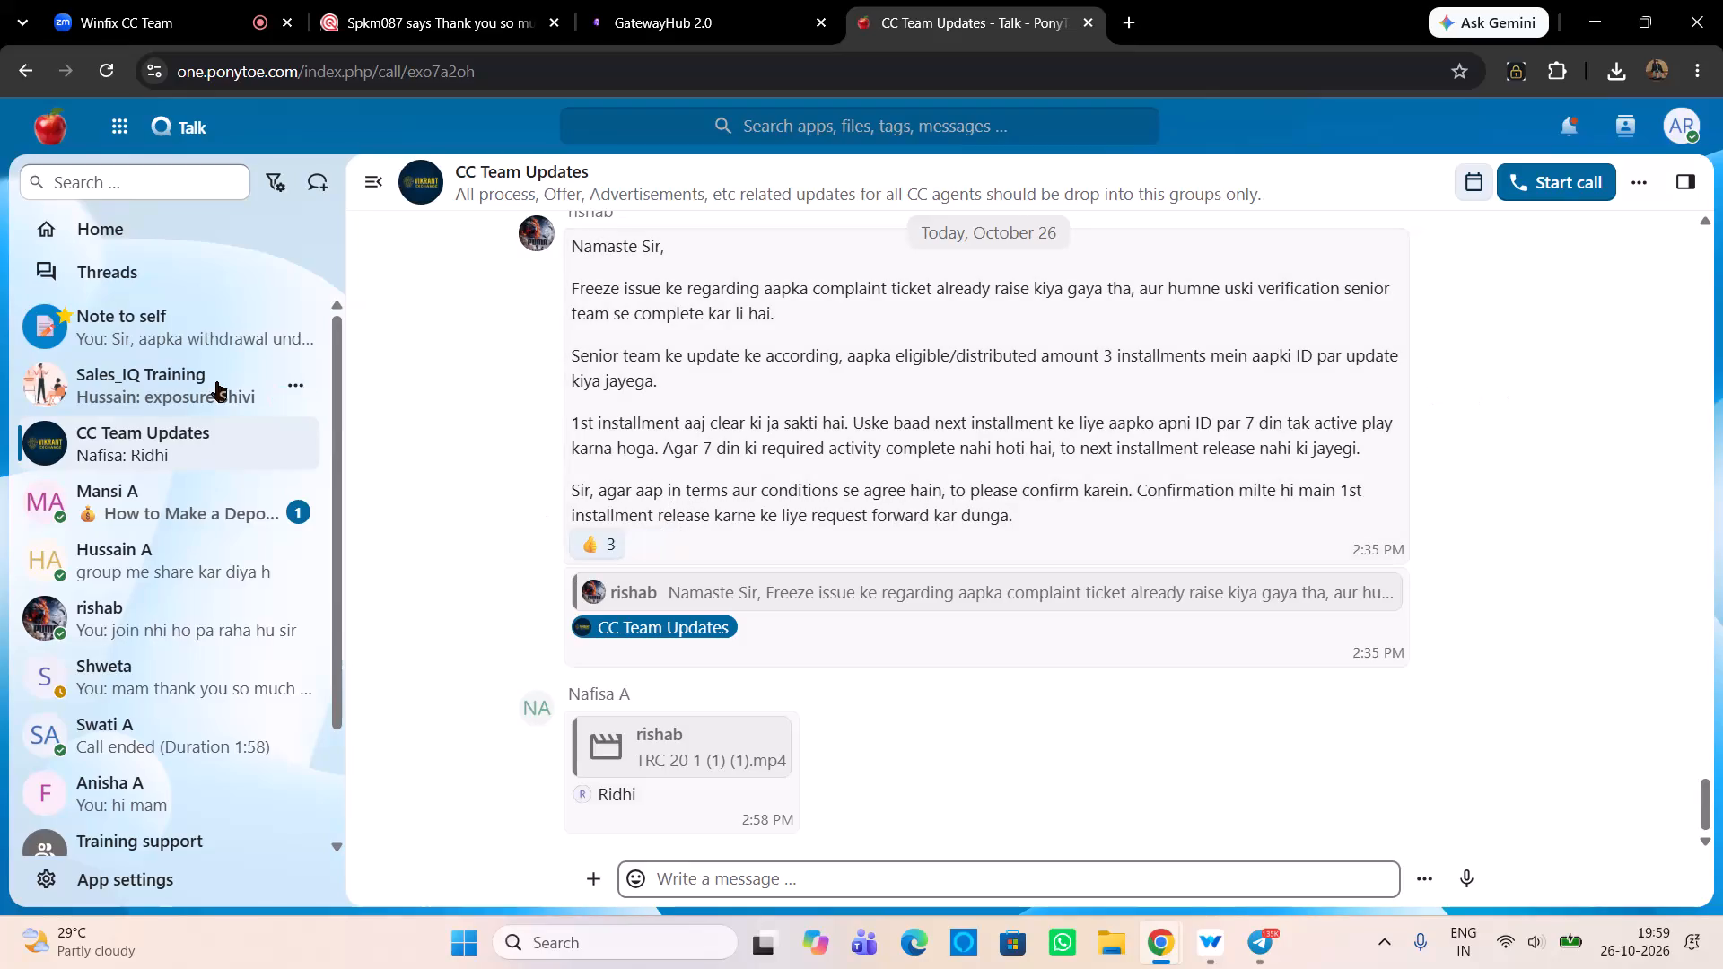
Open the Sales_IQ Training conversation to check its newest messages.
{"action": "left_click", "coordinate": [207, 377]}
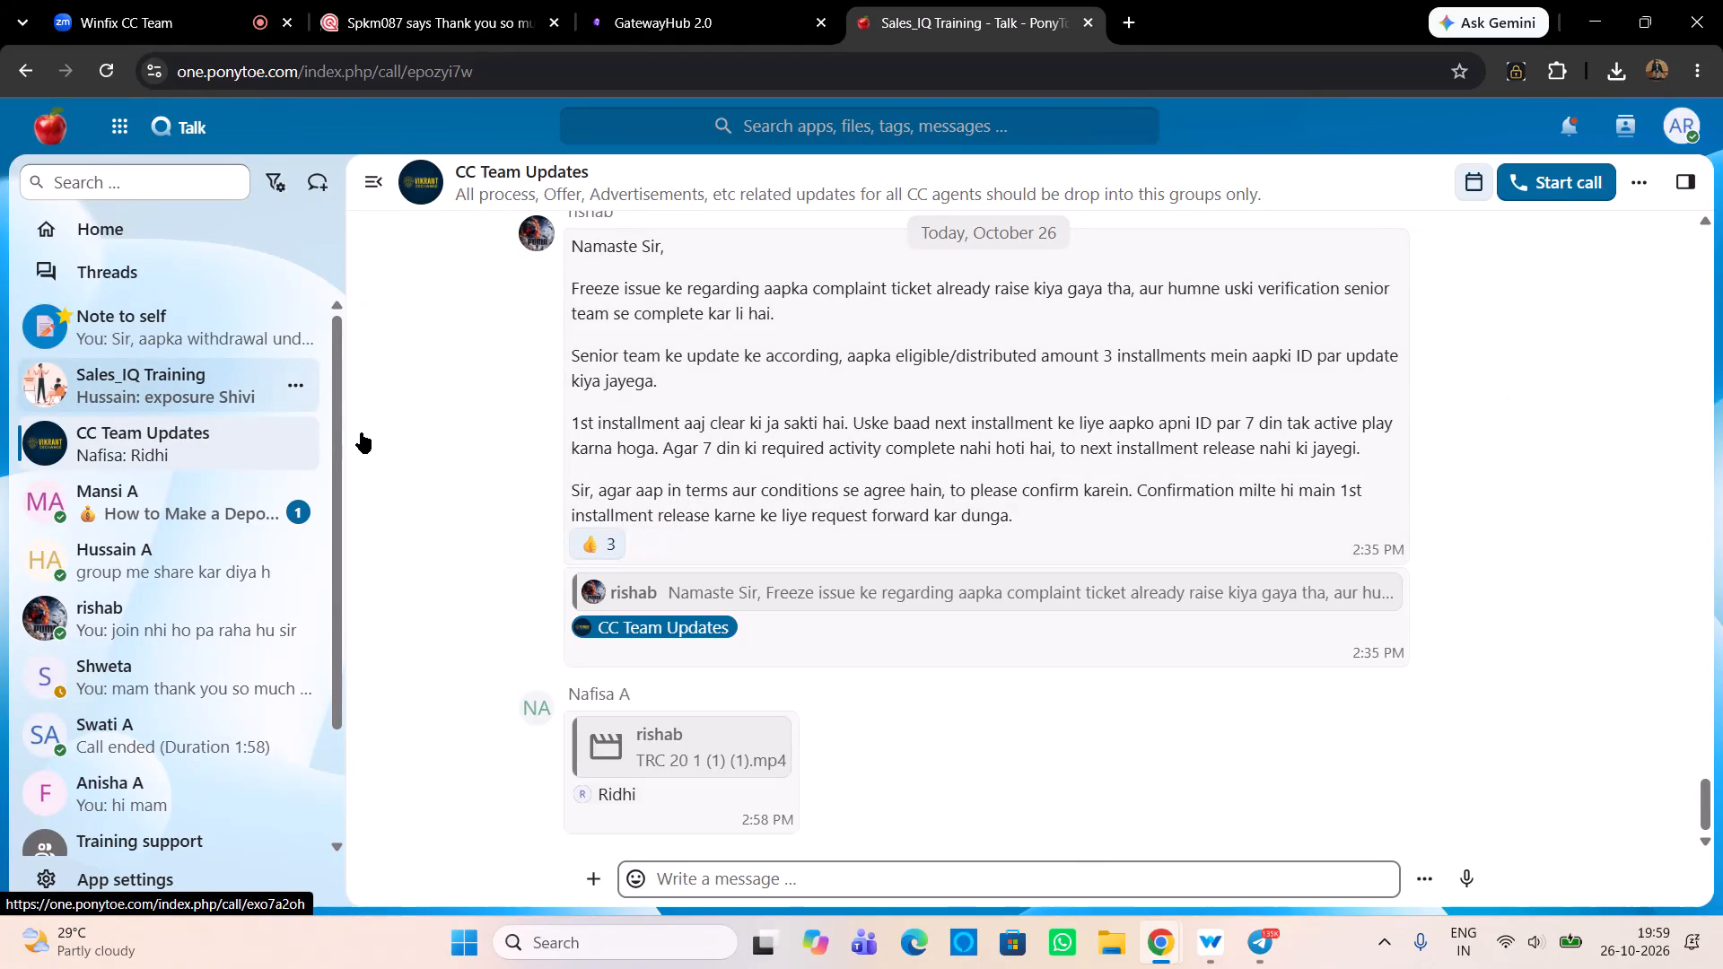
{"action": "scroll", "coordinate": [845, 544], "scroll_direction": "down", "scroll_amount": 19}
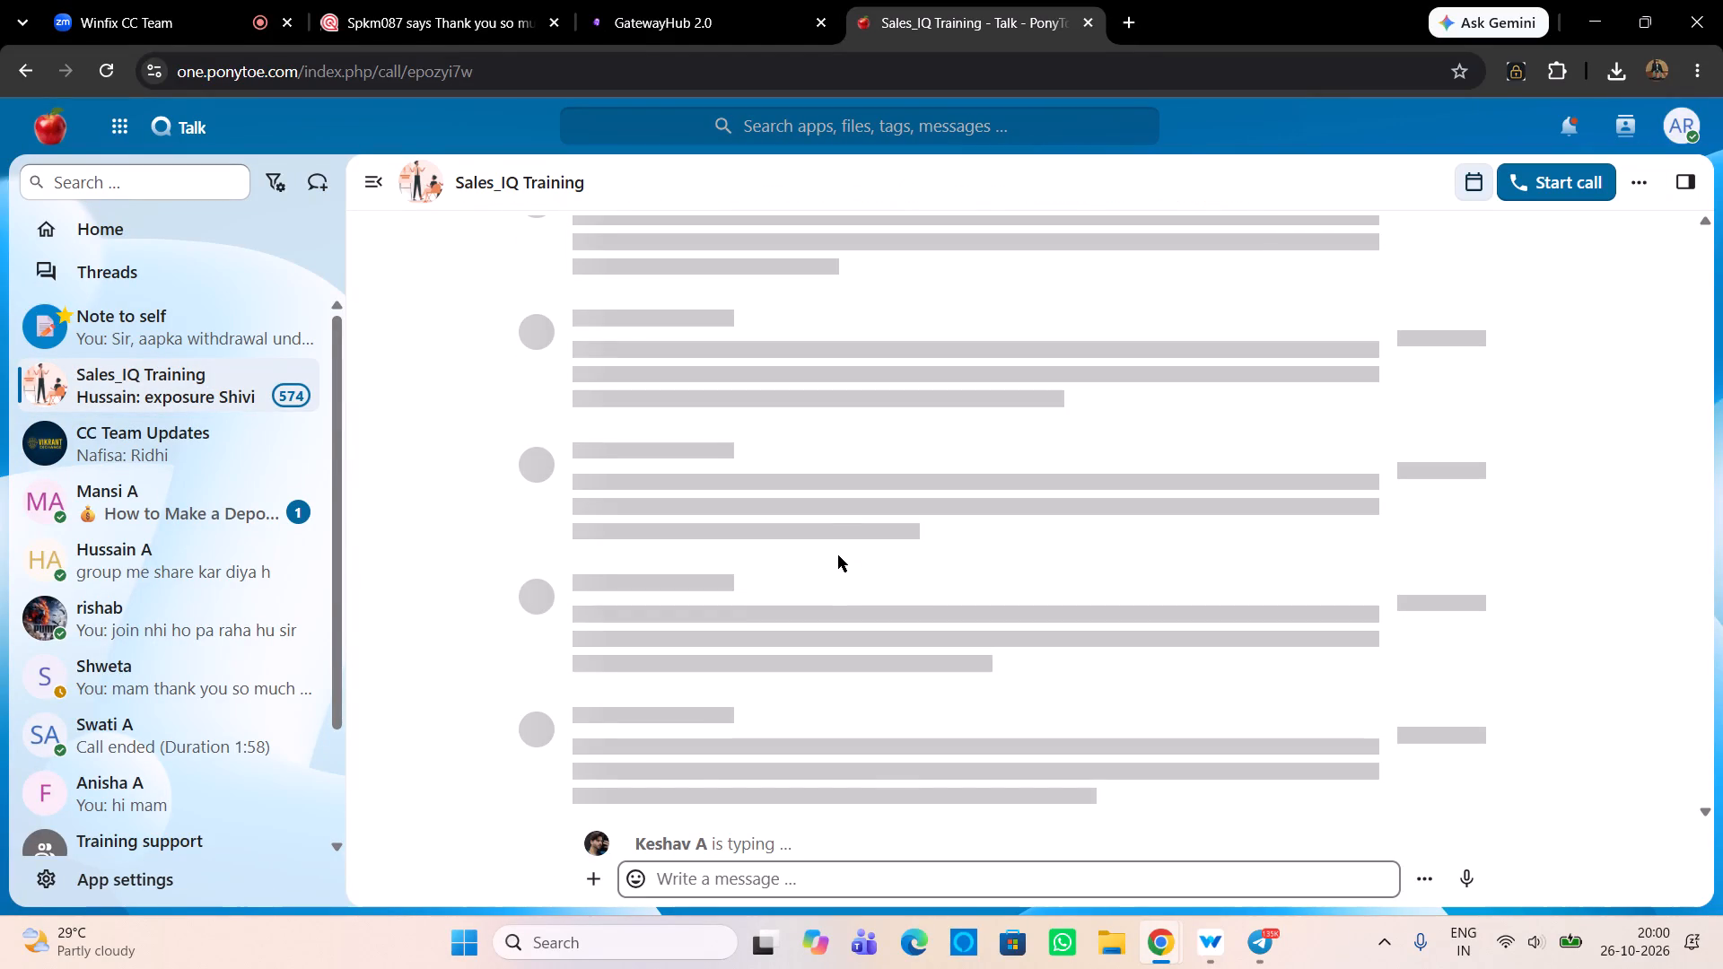
{"action": "scroll", "coordinate": [838, 555], "scroll_direction": "down", "scroll_amount": 7}
Return to the Winfix CC Team Zoom meeting and browse the participants' video strip to its end and back to the start.
{"action": "left_click", "coordinate": [99, 0]}
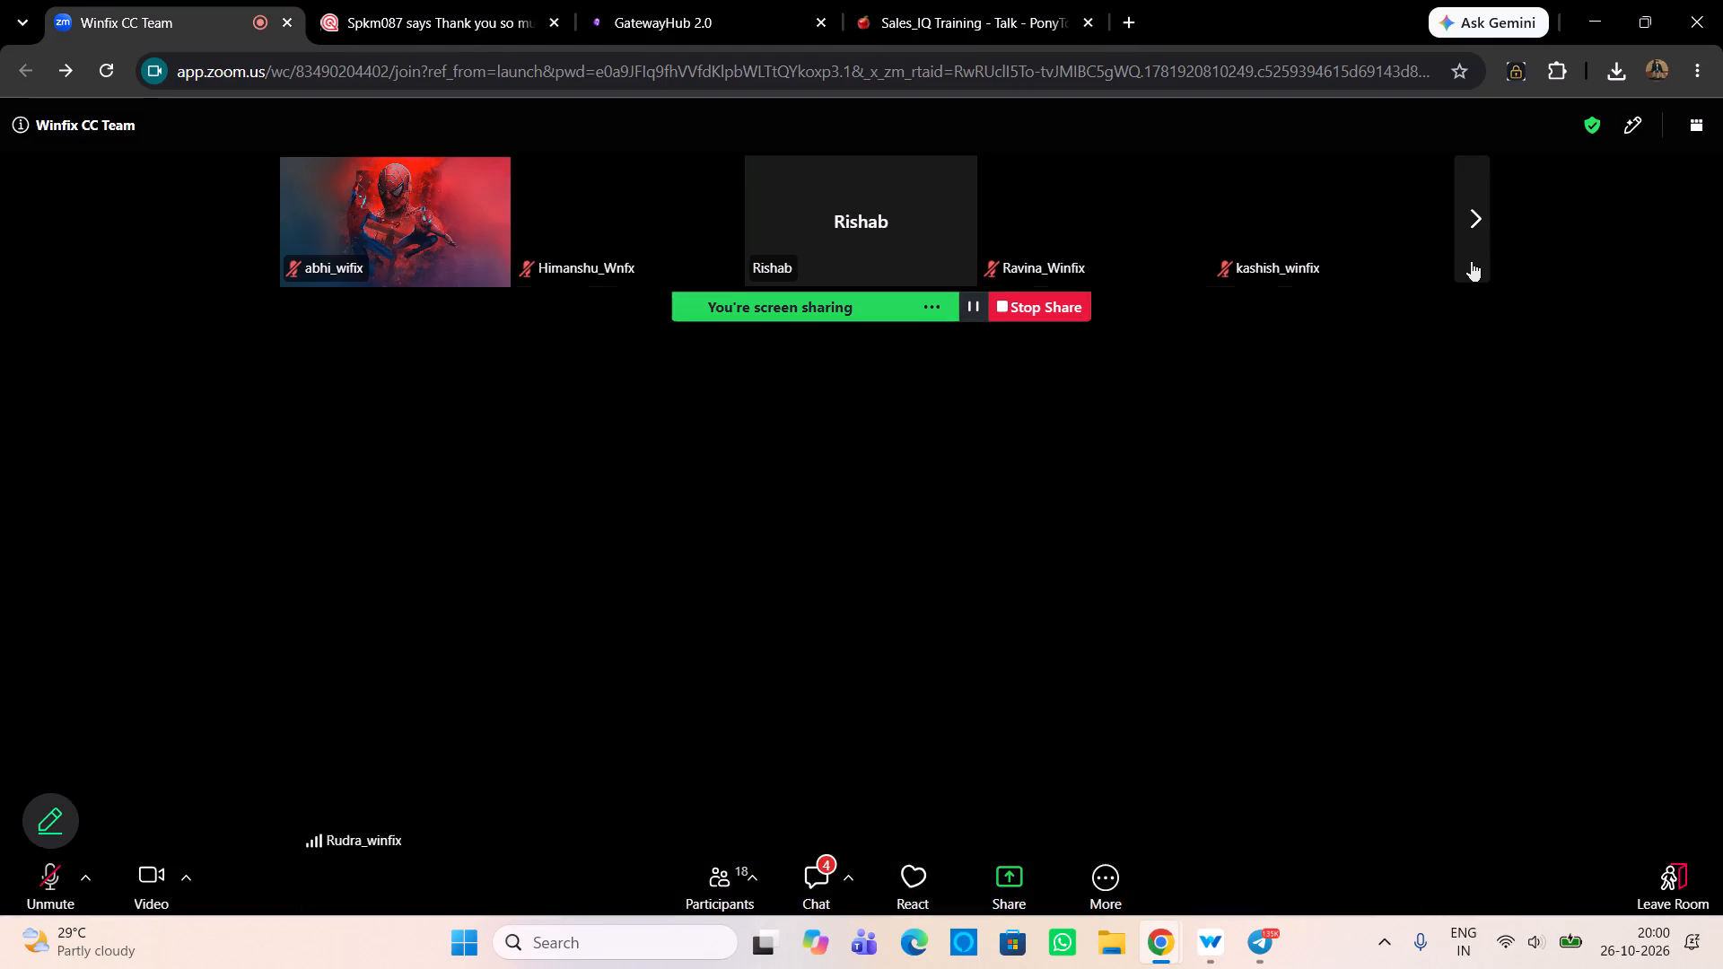
{"action": "triple_click", "coordinate": [1472, 247]}
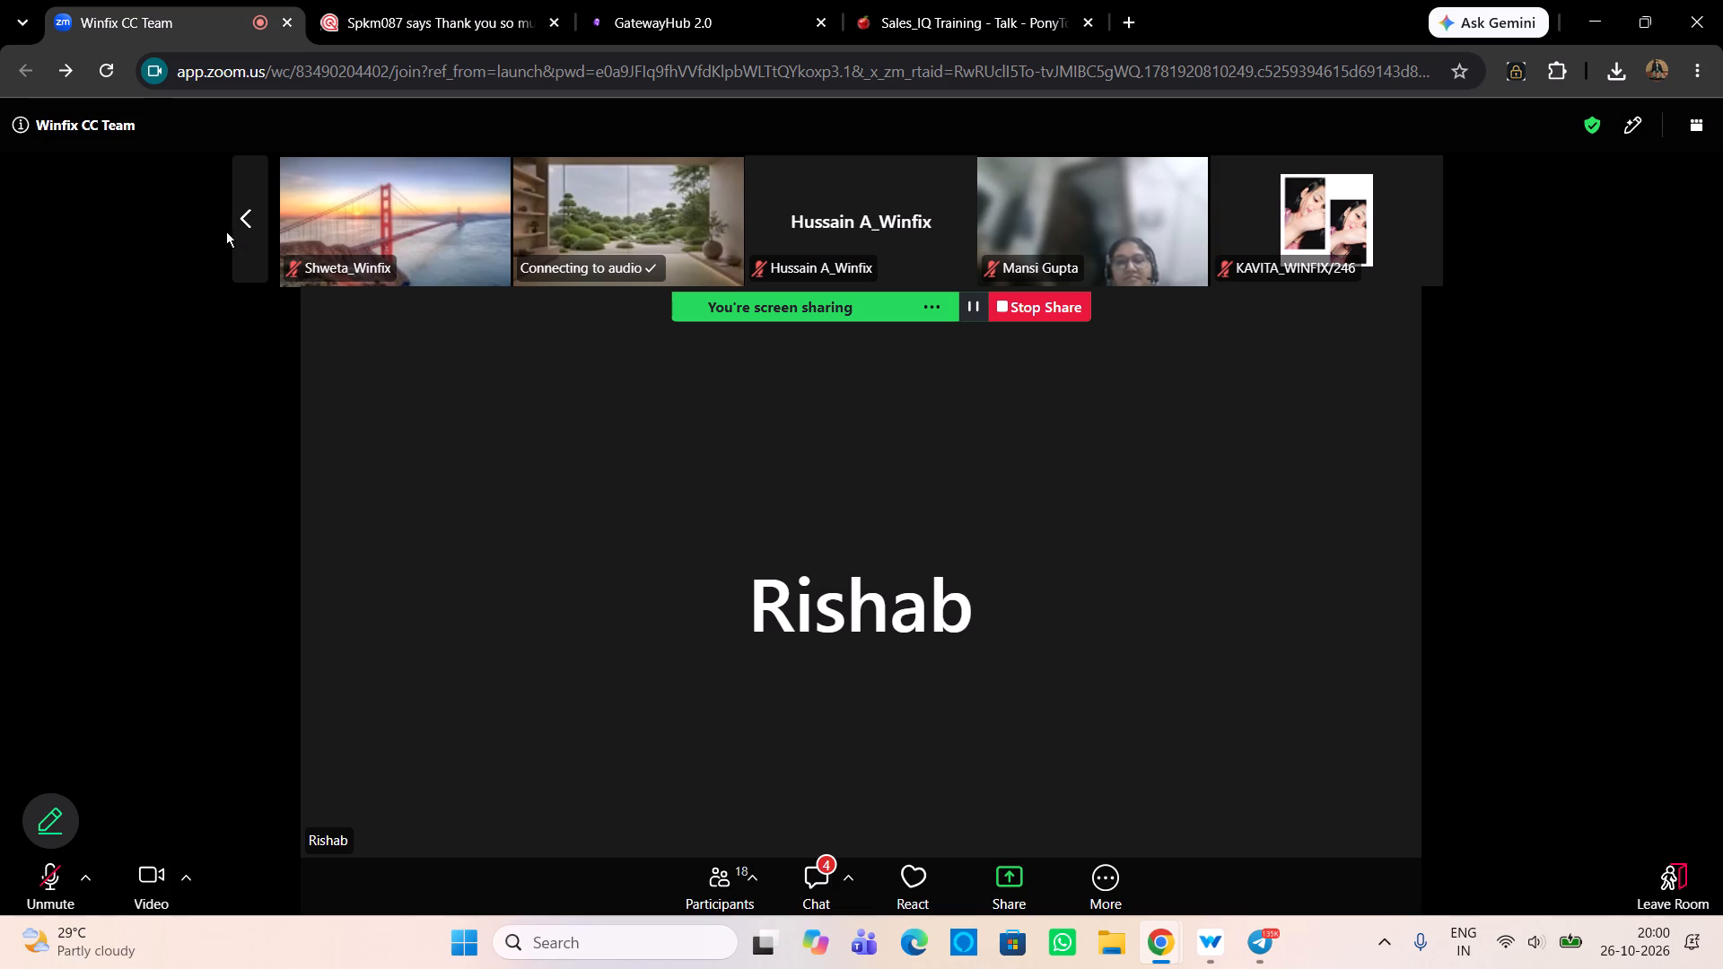
{"action": "left_click", "coordinate": [250, 223]}
{"action": "left_click", "coordinate": [250, 223]}
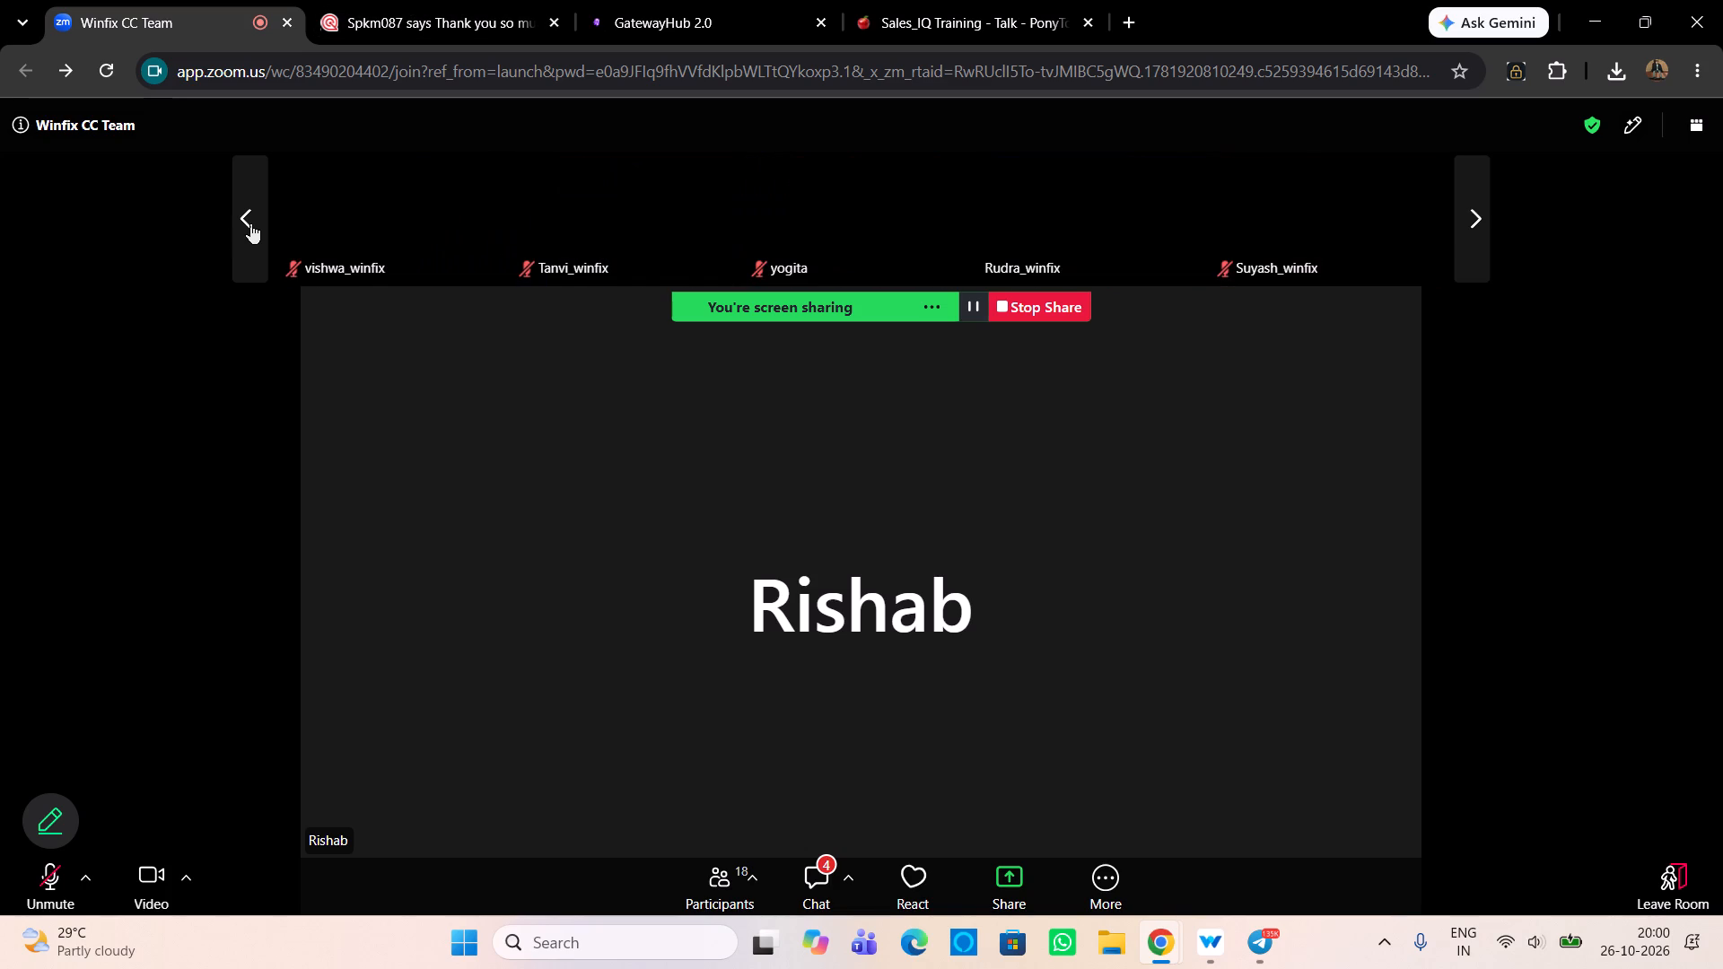
{"action": "left_click", "coordinate": [223, 236]}
{"action": "left_click", "coordinate": [253, 233]}
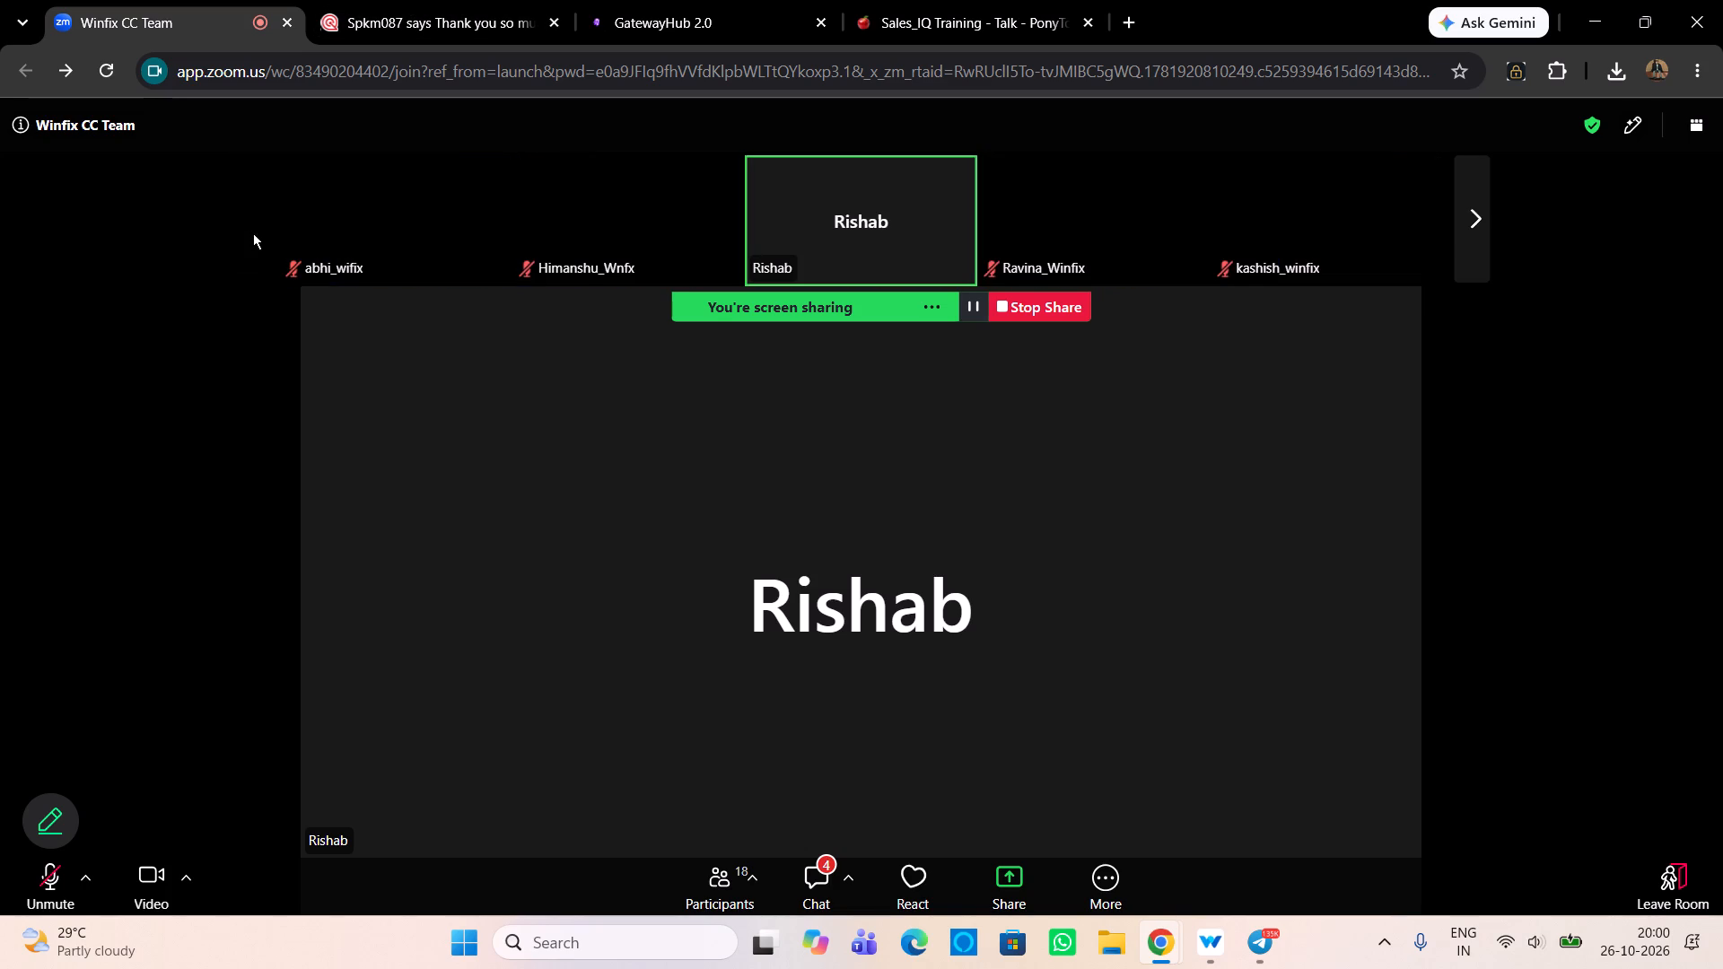
{"action": "left_click", "coordinate": [420, 0]}
{"action": "scroll", "coordinate": [844, 481], "scroll_direction": "down", "scroll_amount": 4}
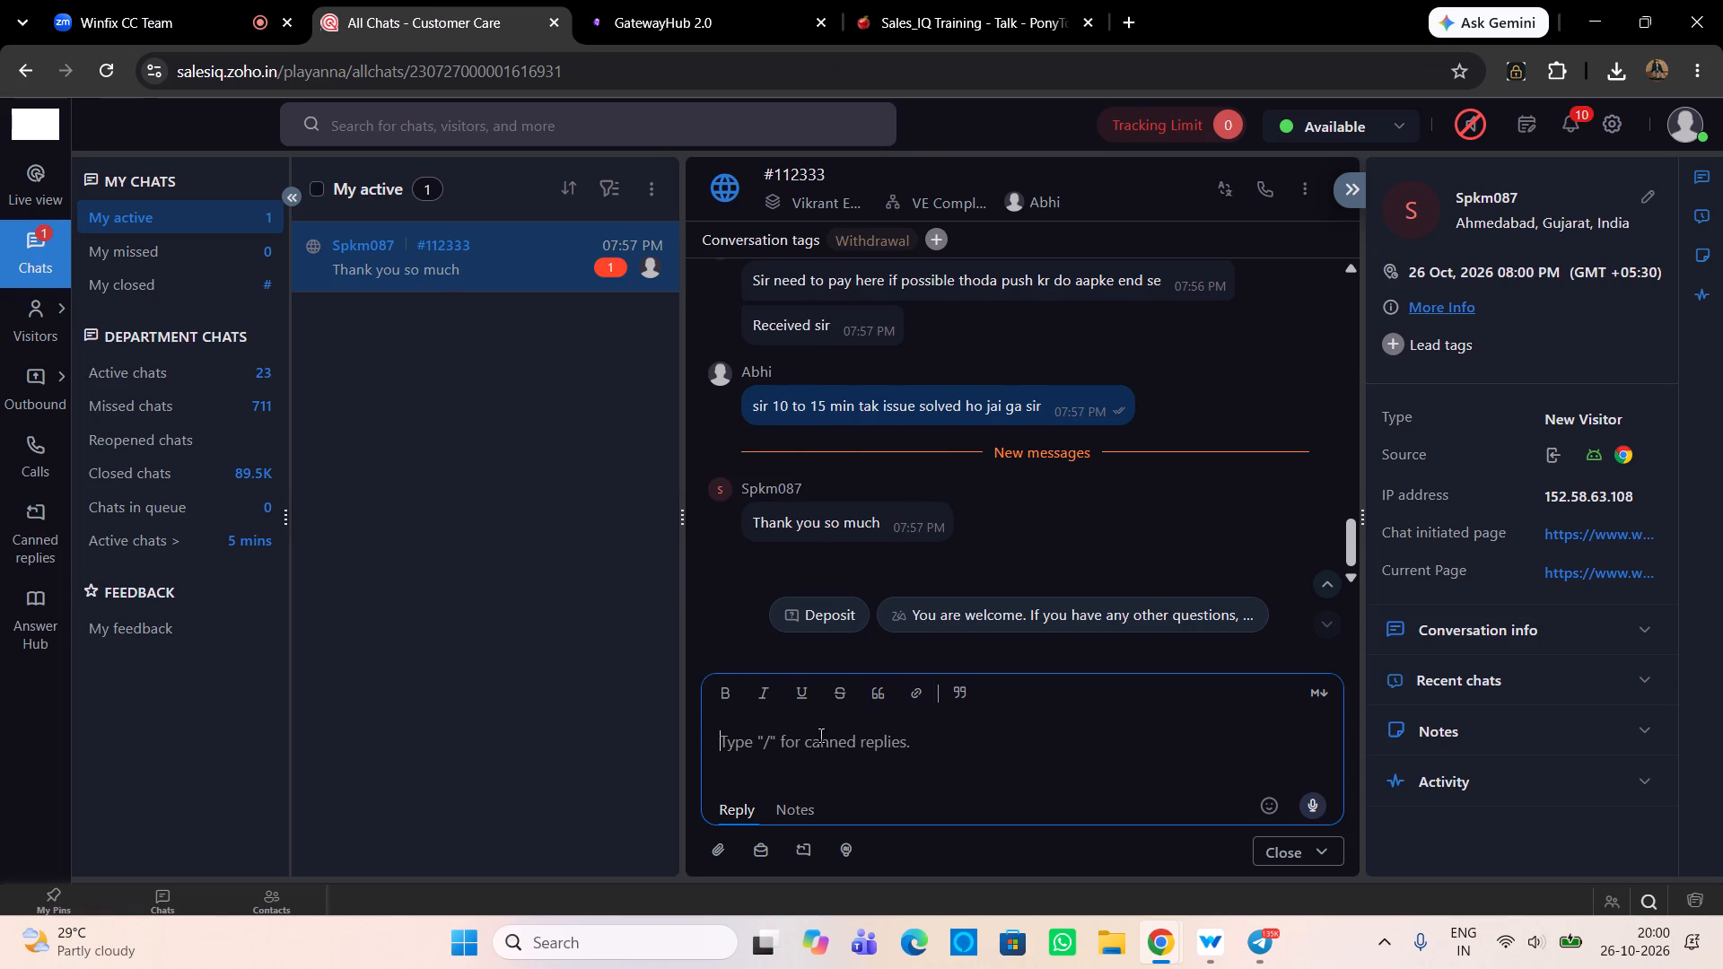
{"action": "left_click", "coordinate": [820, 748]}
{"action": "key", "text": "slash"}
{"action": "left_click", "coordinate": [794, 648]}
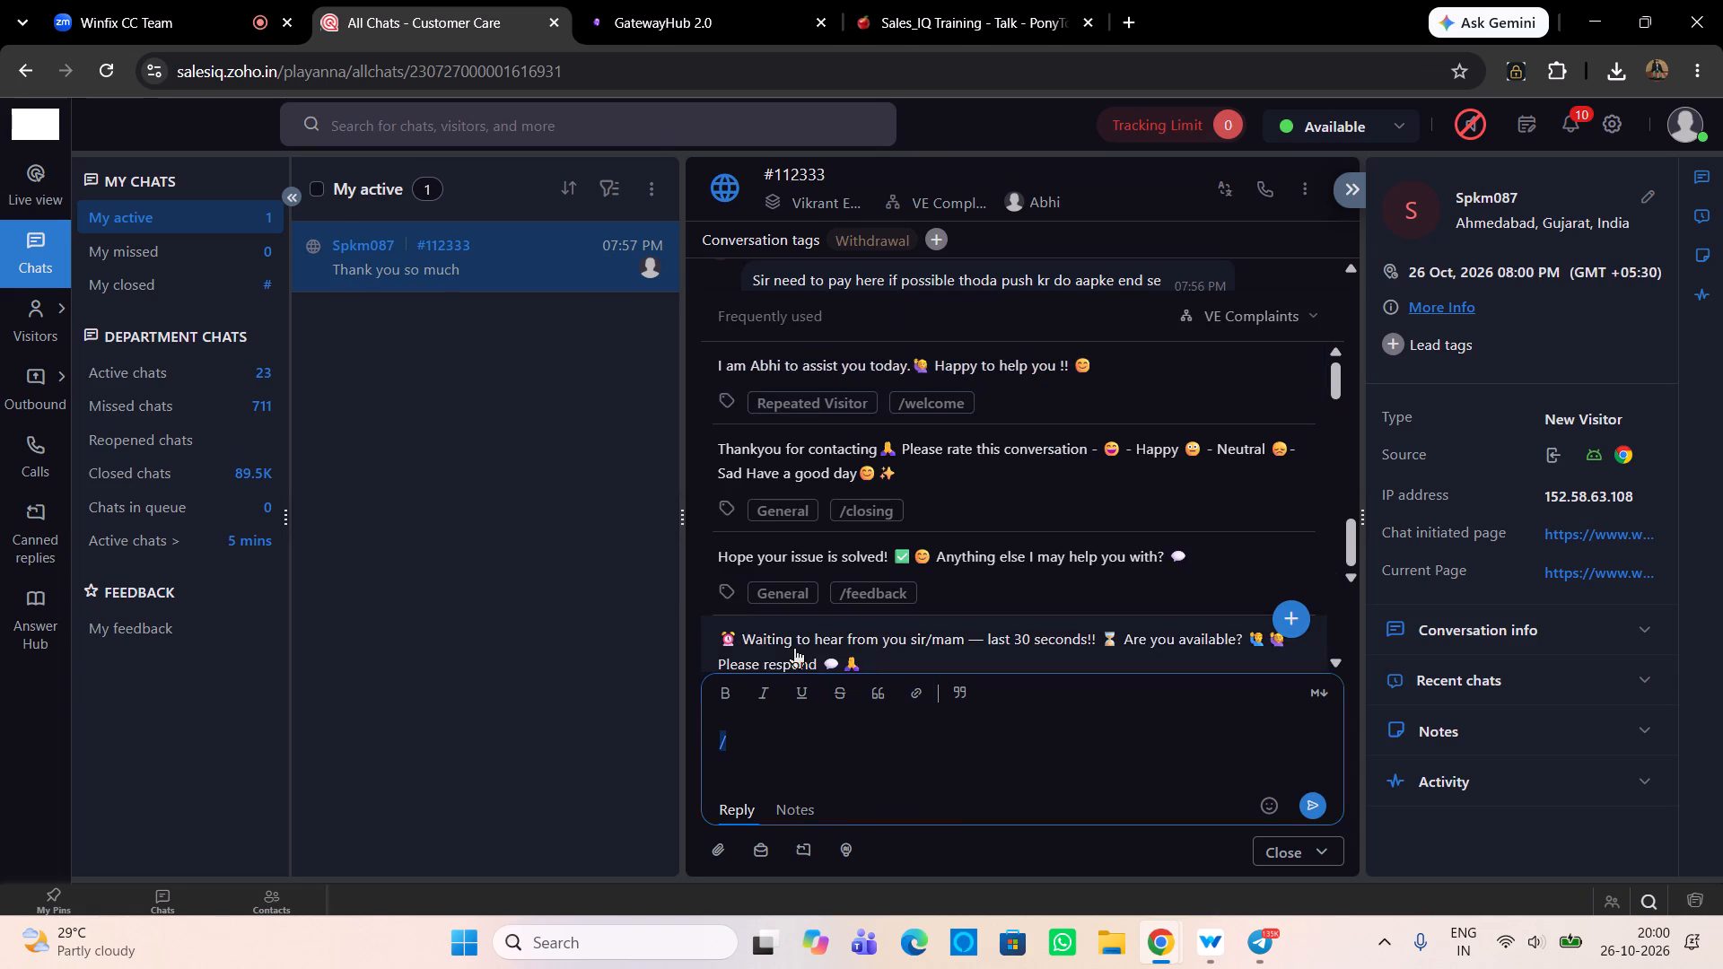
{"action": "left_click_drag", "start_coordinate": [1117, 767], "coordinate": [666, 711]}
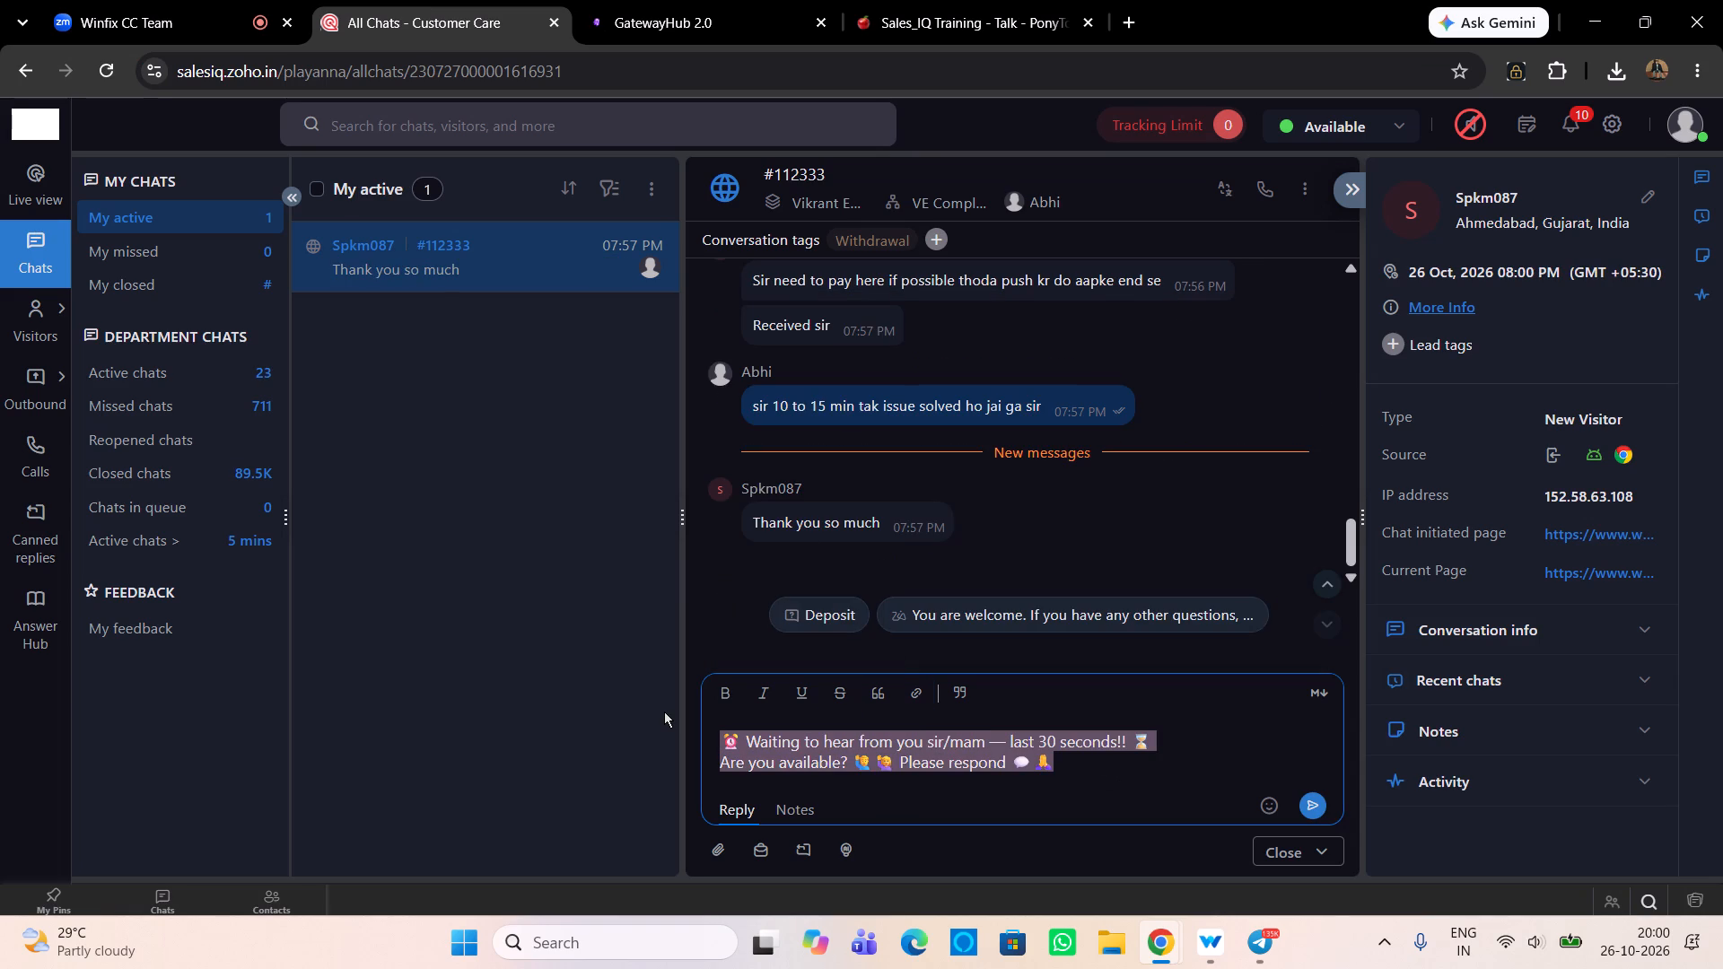
Send the canned /feedback reply "Hope your issue is solved! Anything else I may help you with?" in chat #112333.
{"action": "key", "text": "slash"}
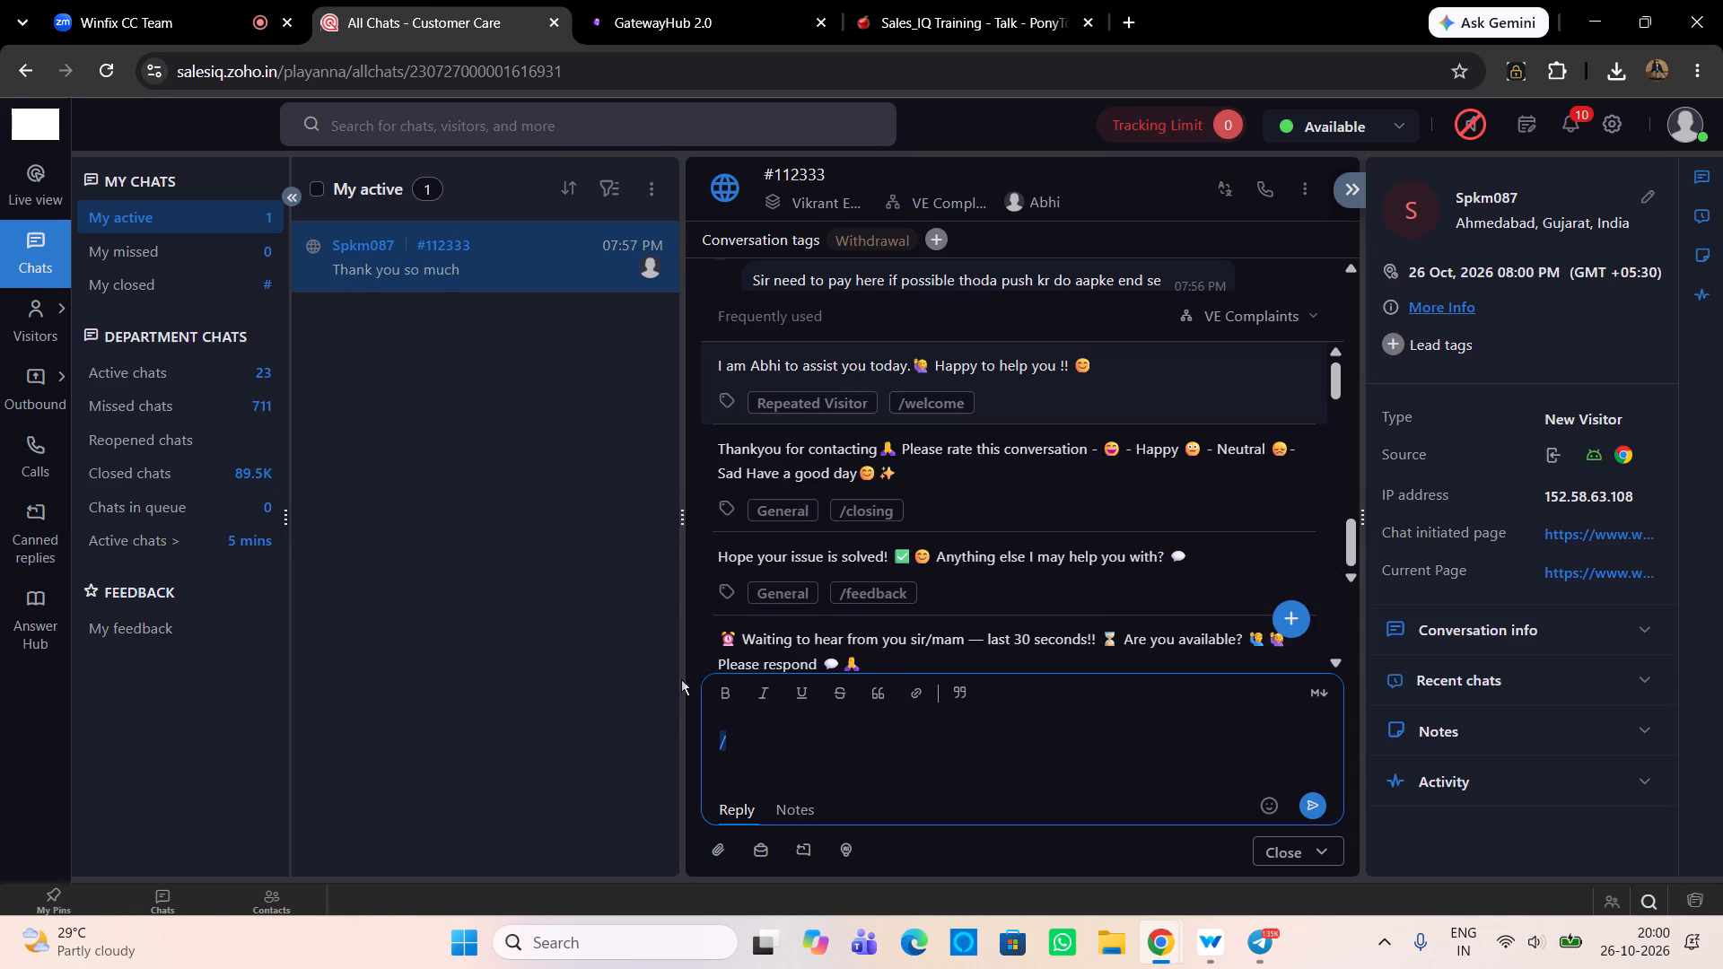
{"action": "left_click", "coordinate": [774, 543]}
{"action": "left_click", "coordinate": [1313, 809]}
Send the canned /closing reply thanking the visitor for contacting and asking them to rate the conversation.
{"action": "left_click", "coordinate": [1037, 775]}
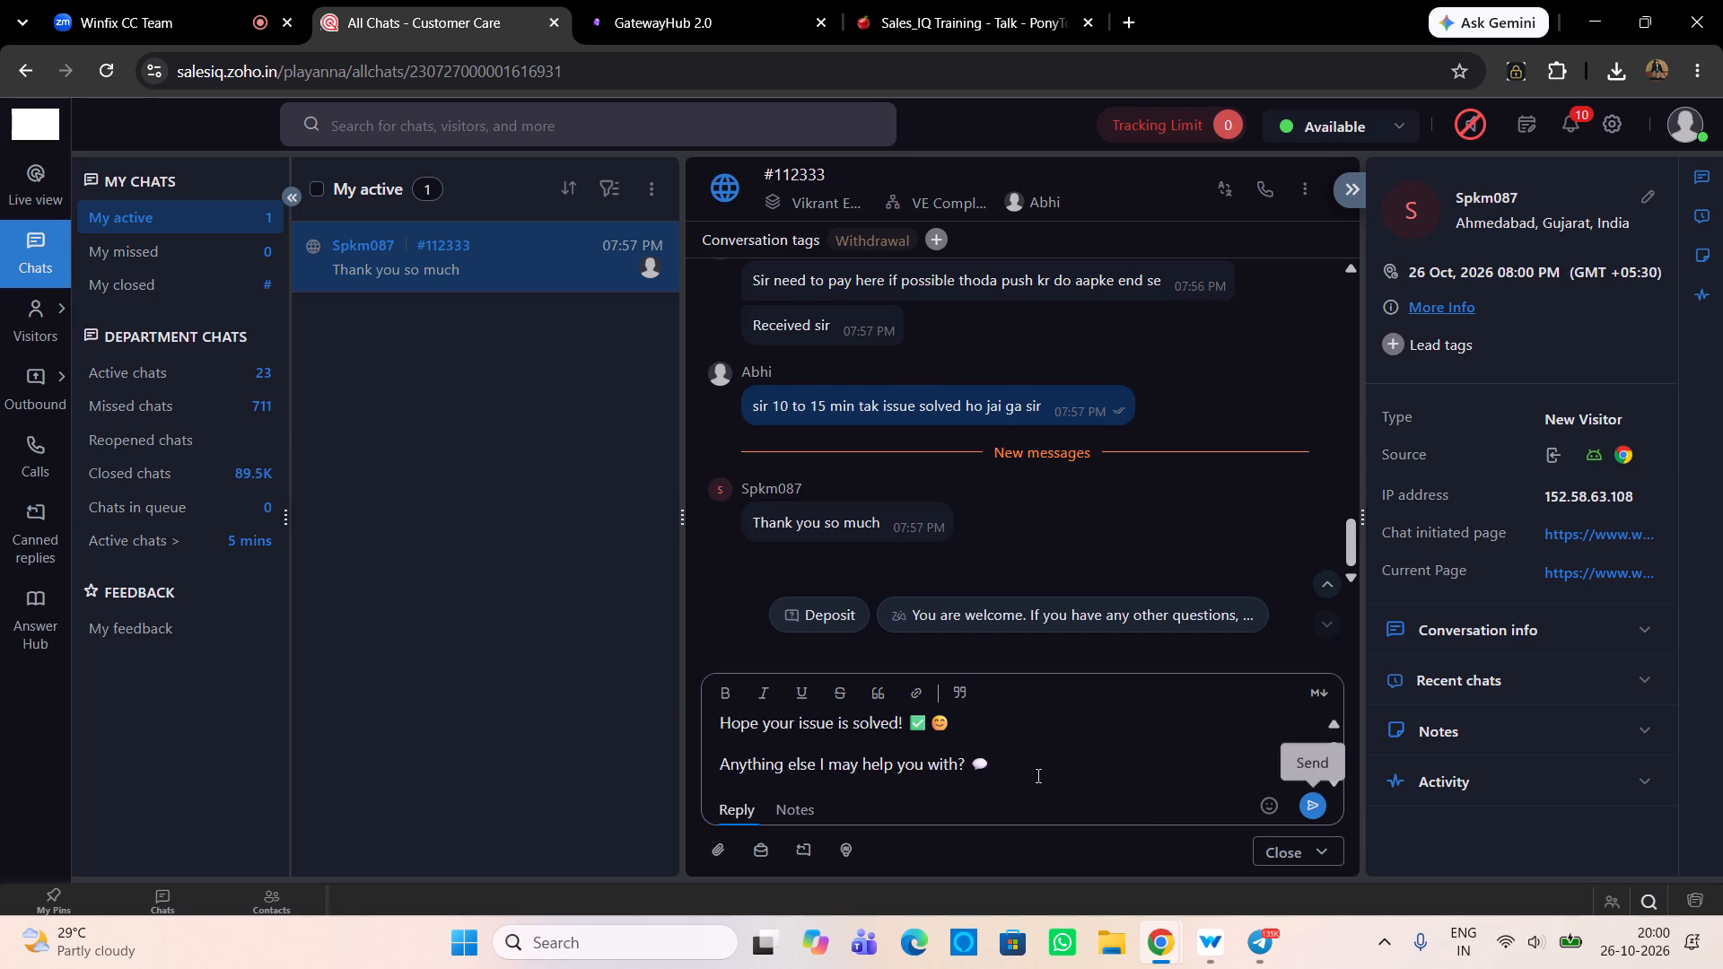
{"action": "key", "text": "slash"}
{"action": "left_click", "coordinate": [877, 444]}
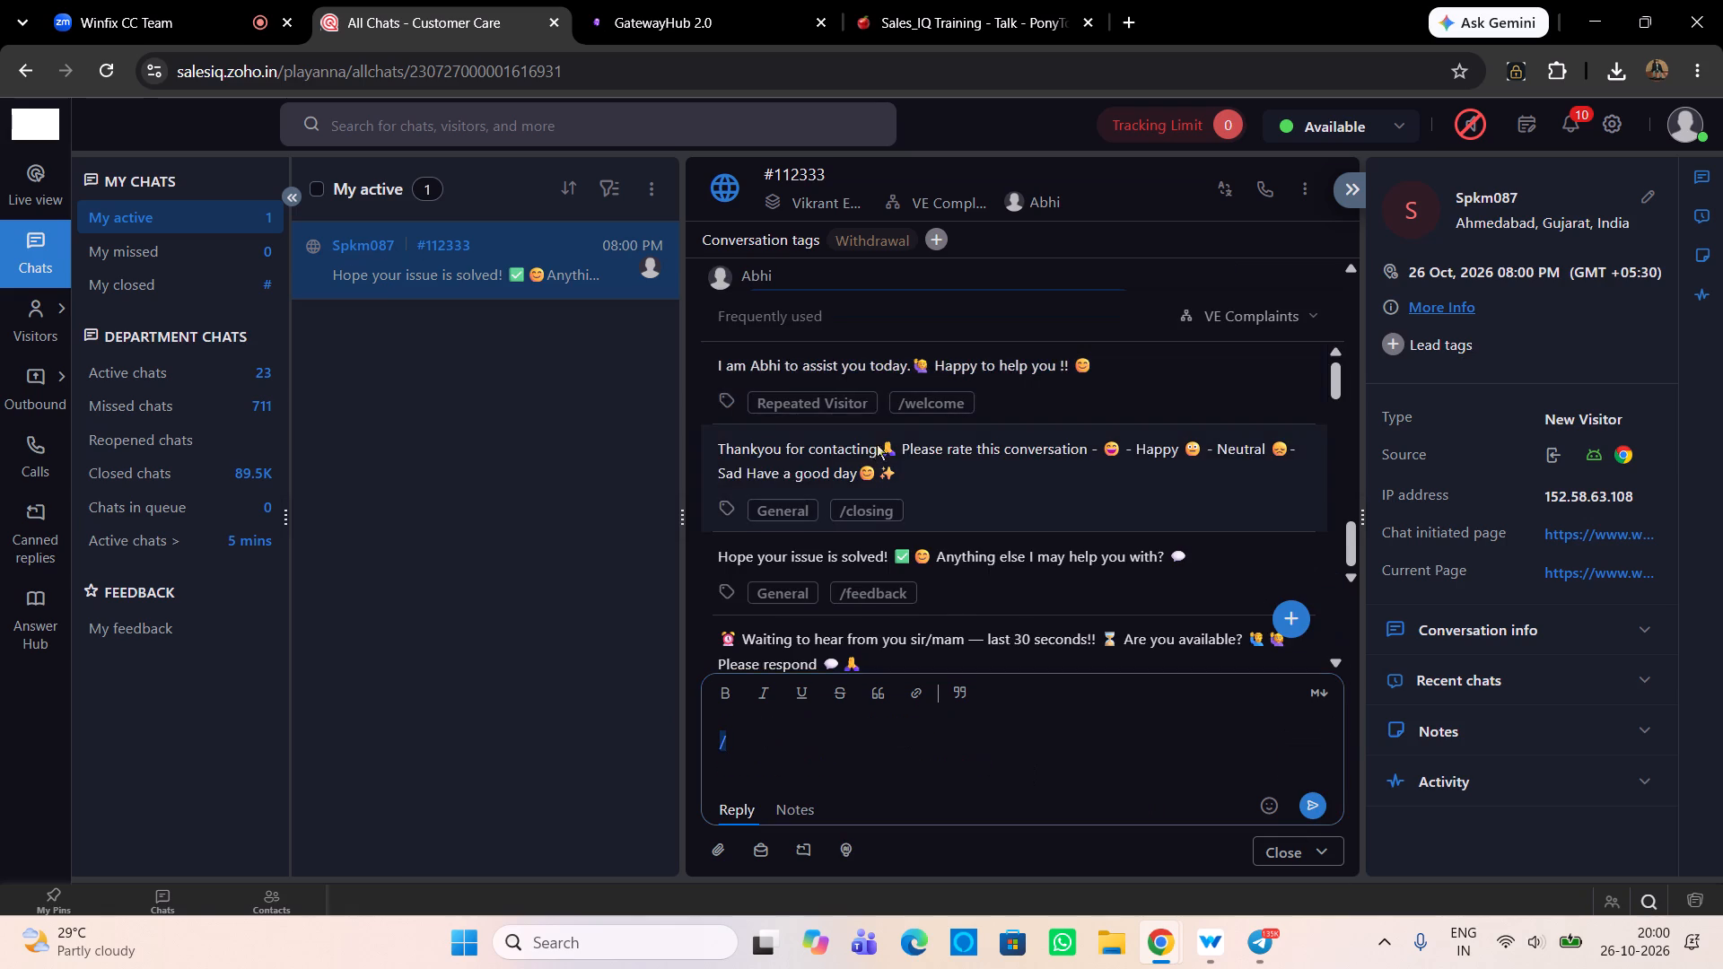
{"action": "left_click", "coordinate": [1323, 810]}
{"action": "left_click", "coordinate": [1308, 856]}
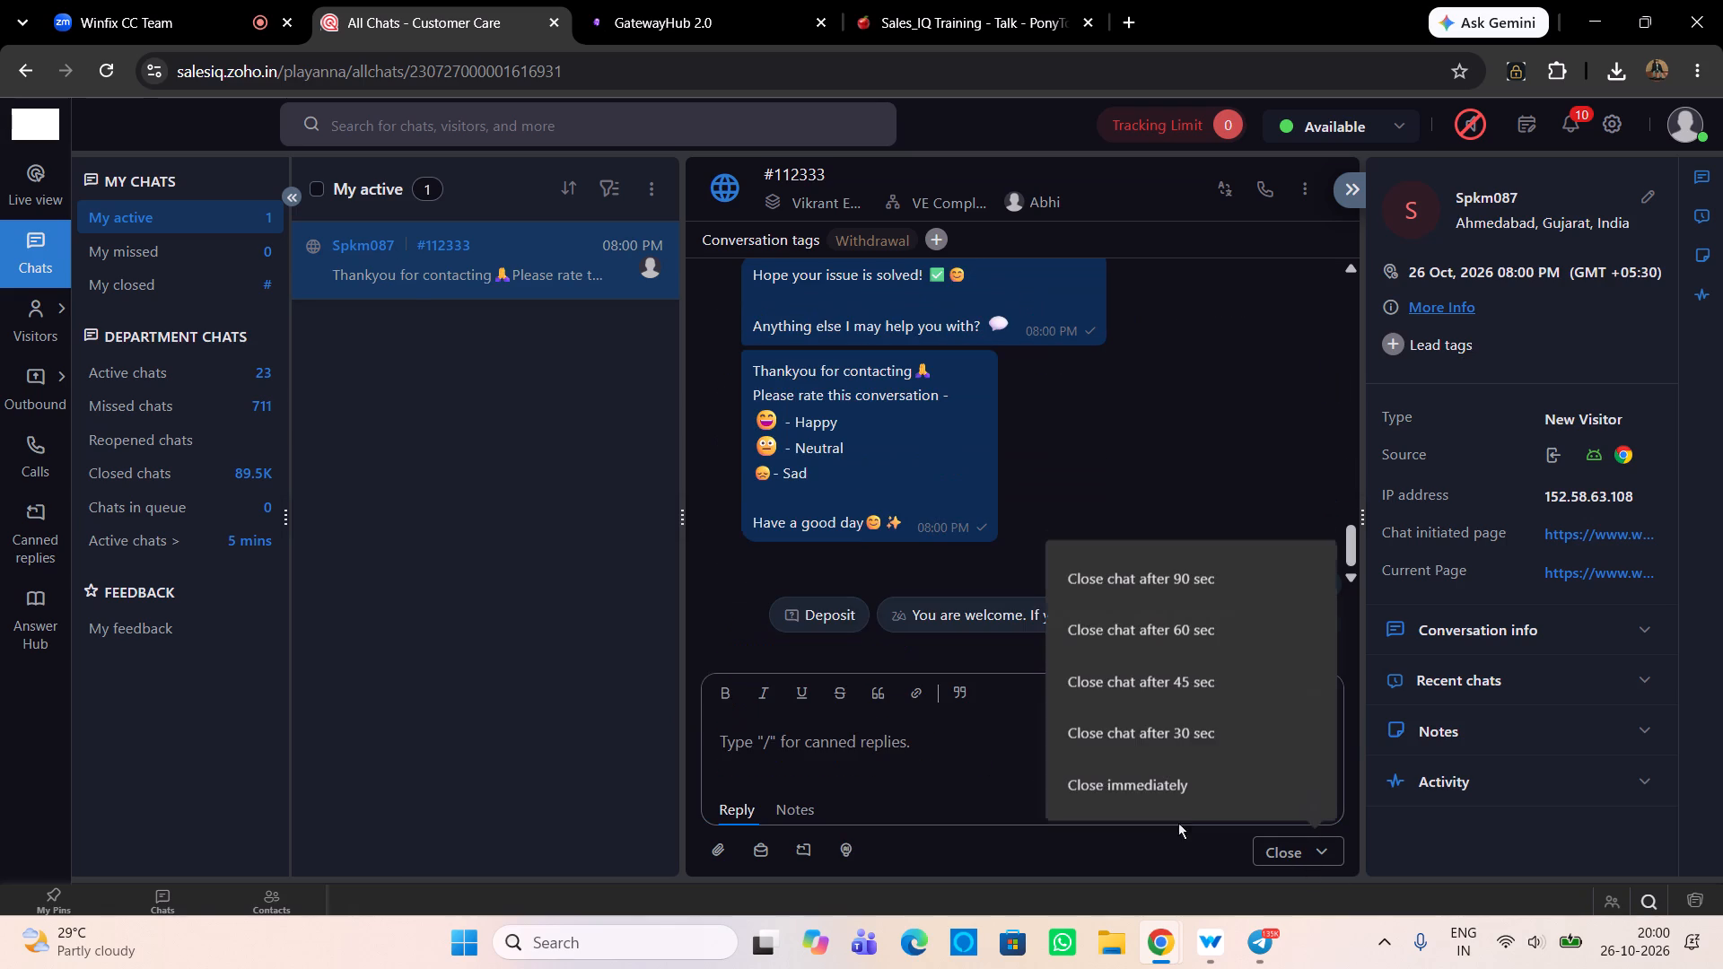
{"action": "left_click", "coordinate": [1160, 790]}
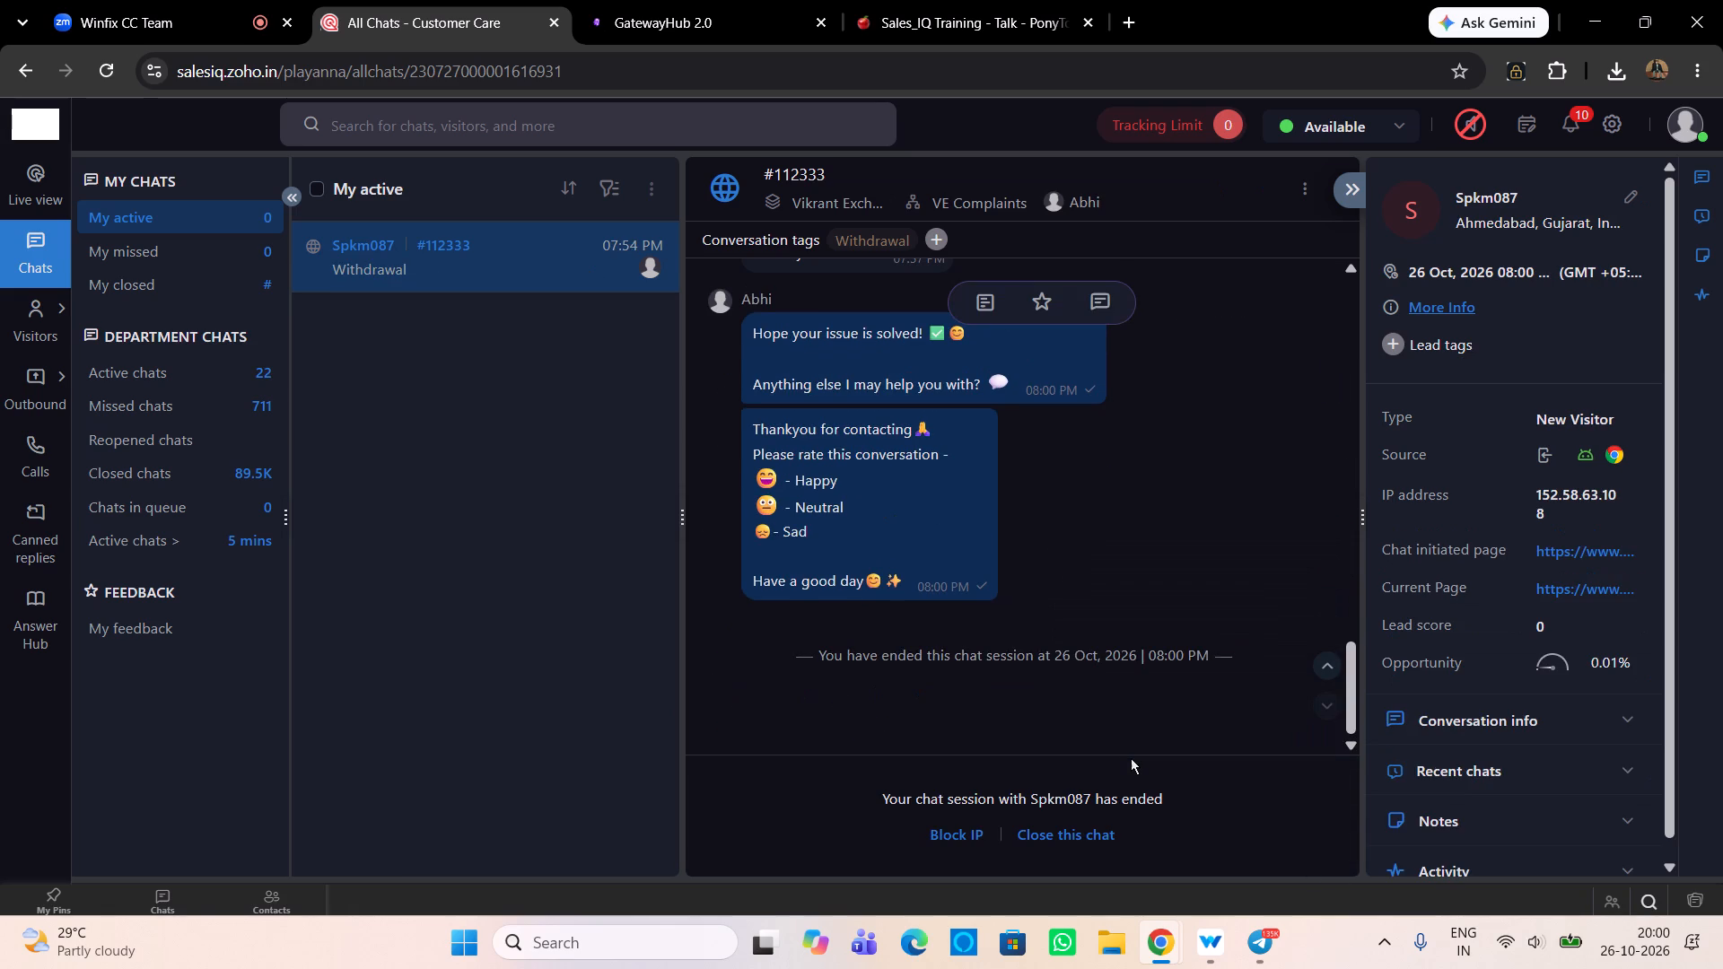
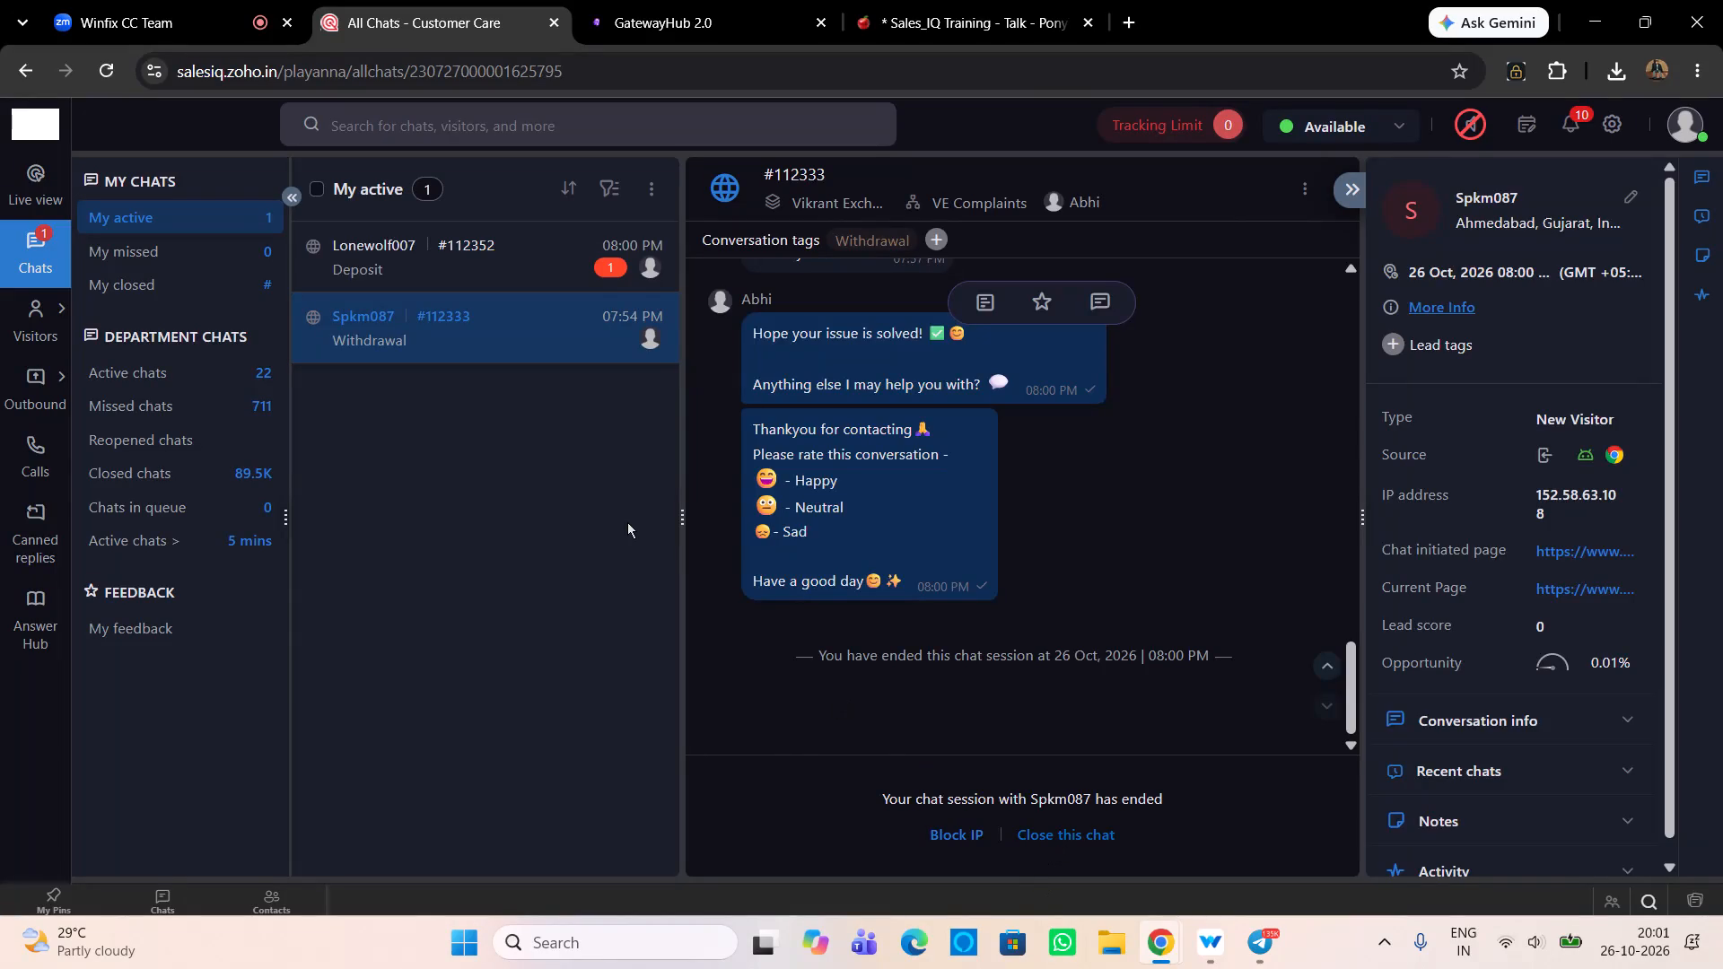
{"action": "left_click", "coordinate": [494, 281]}
{"action": "left_click", "coordinate": [845, 769]}
{"action": "key", "text": "slash"}
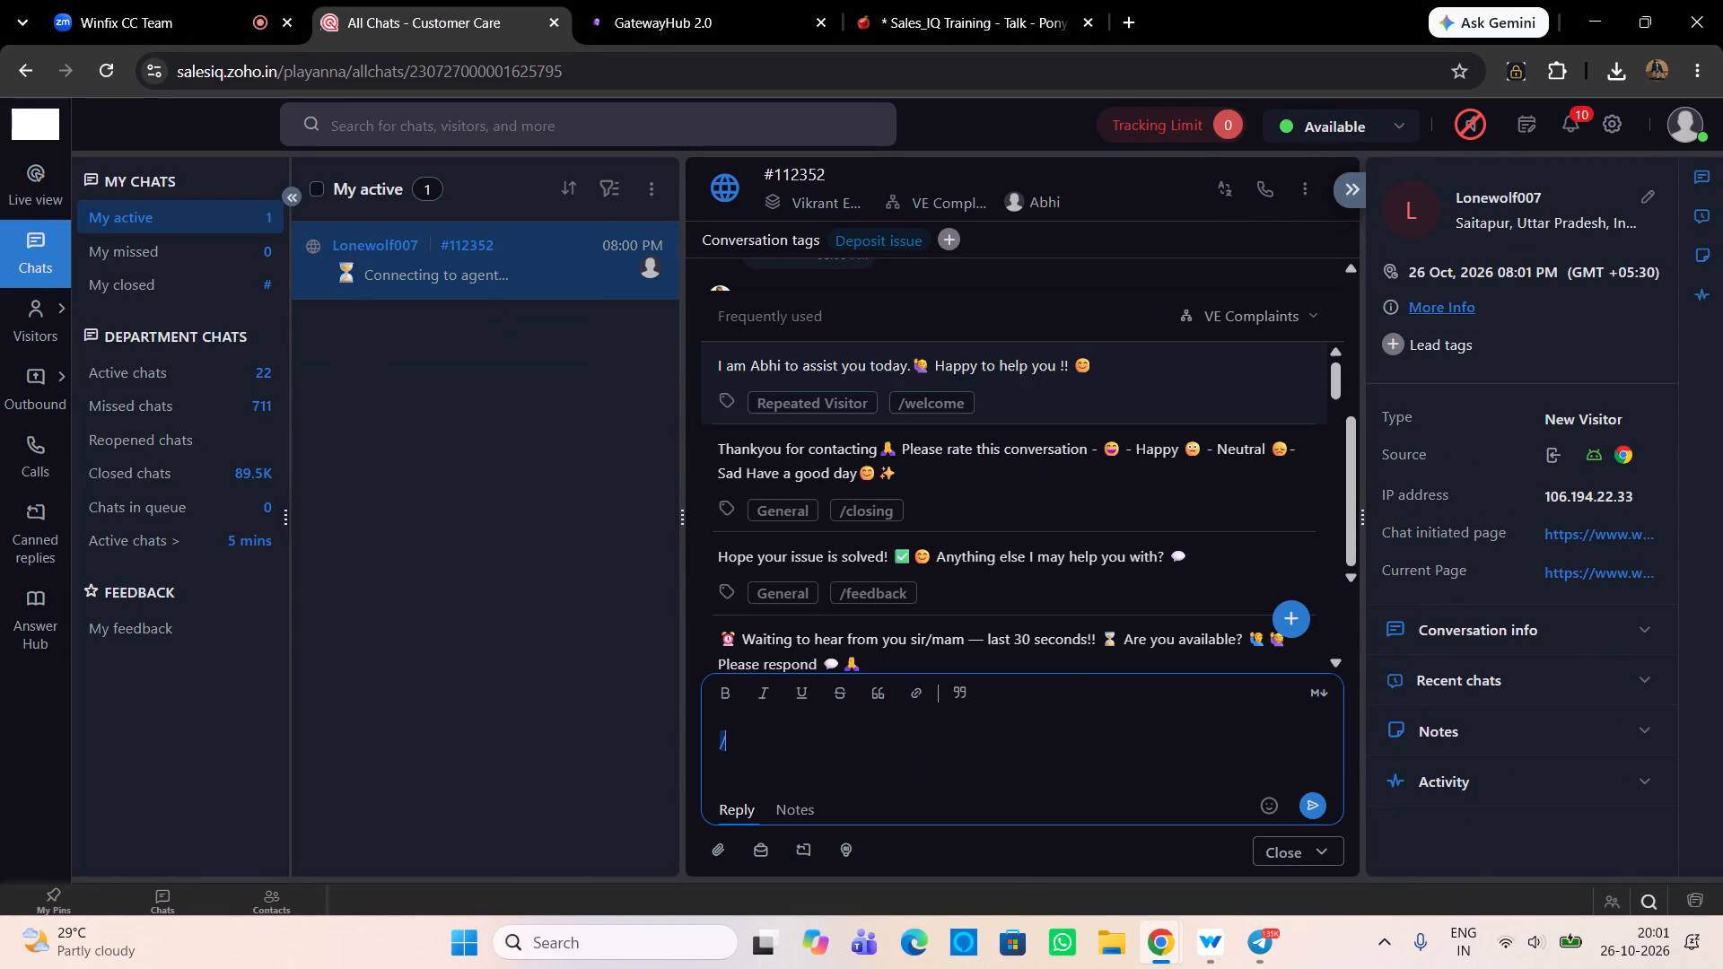
{"action": "left_click", "coordinate": [782, 358]}
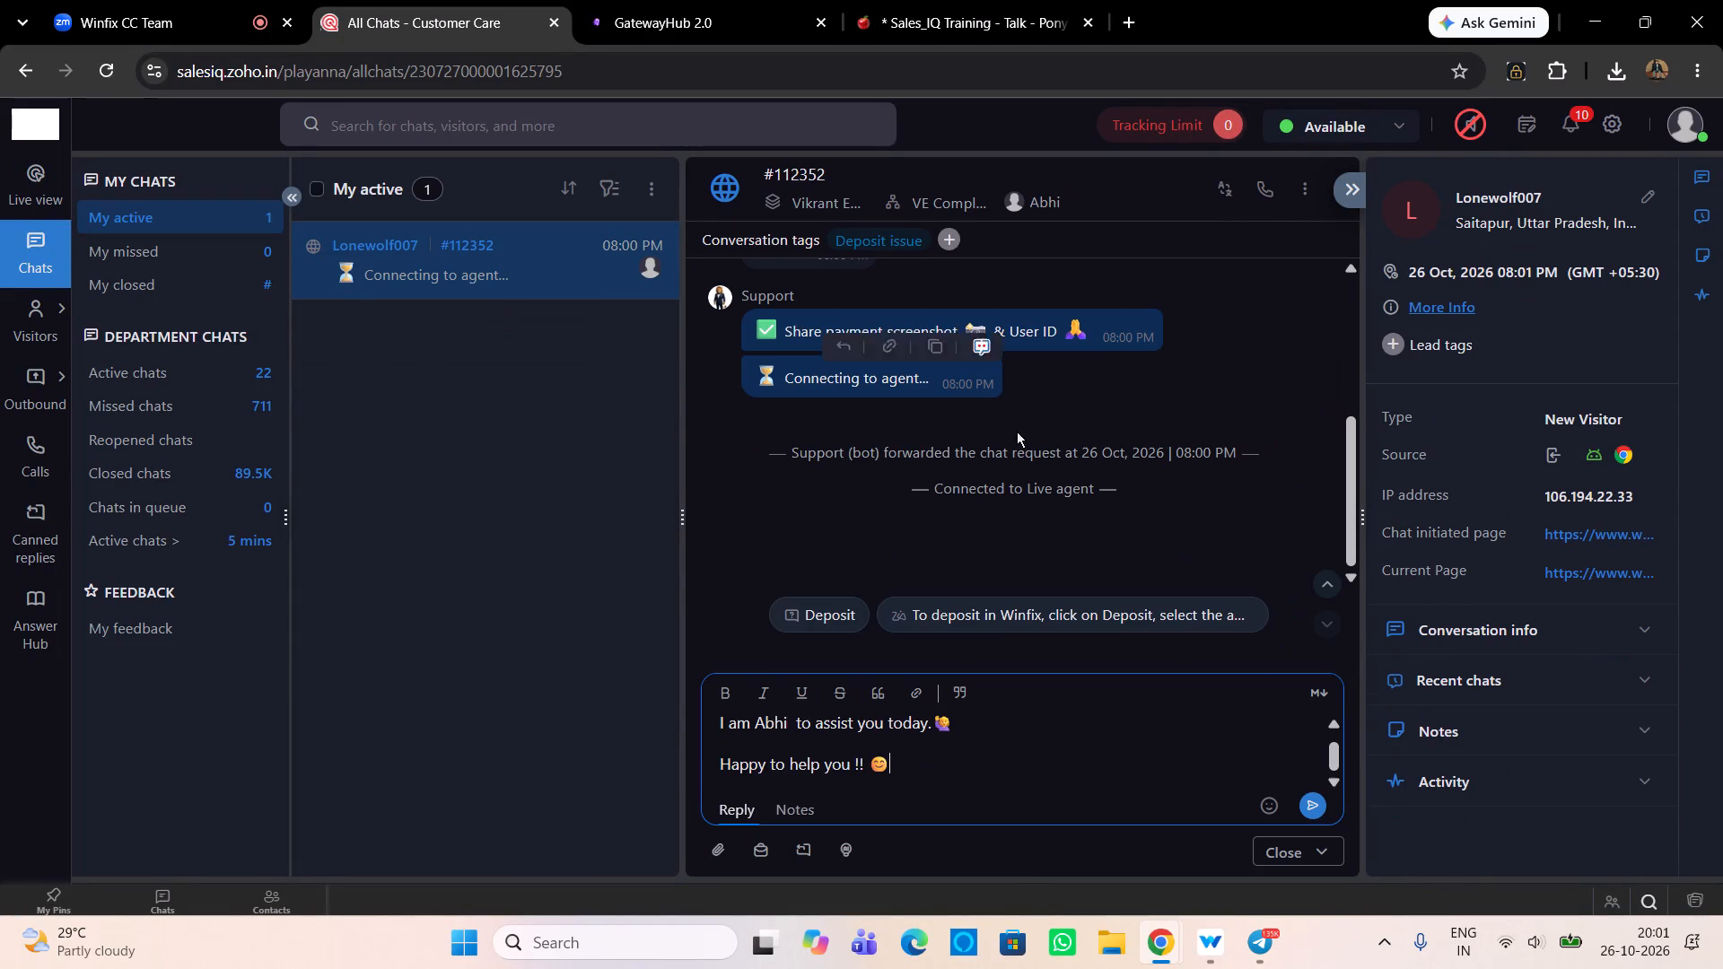
{"action": "left_click", "coordinate": [1312, 813]}
Switch to the Sales_IQ Training conversation in Talk and read through its newest messages.
{"action": "left_click", "coordinate": [931, 0]}
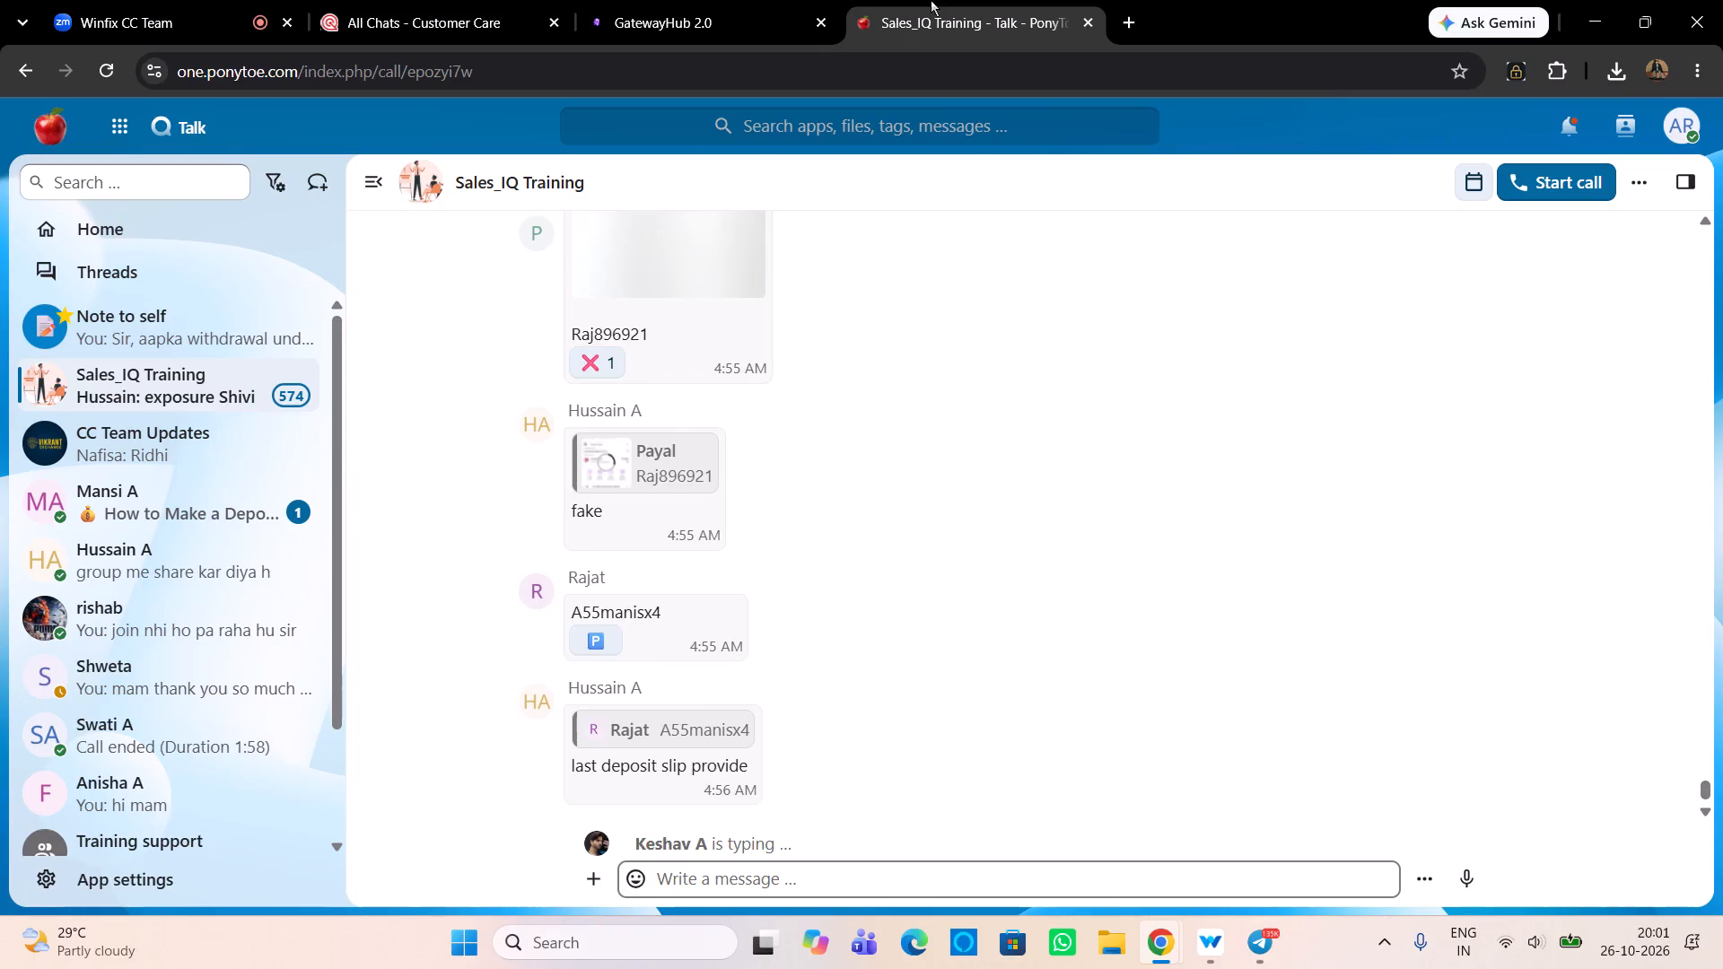
{"action": "left_click", "coordinate": [219, 400]}
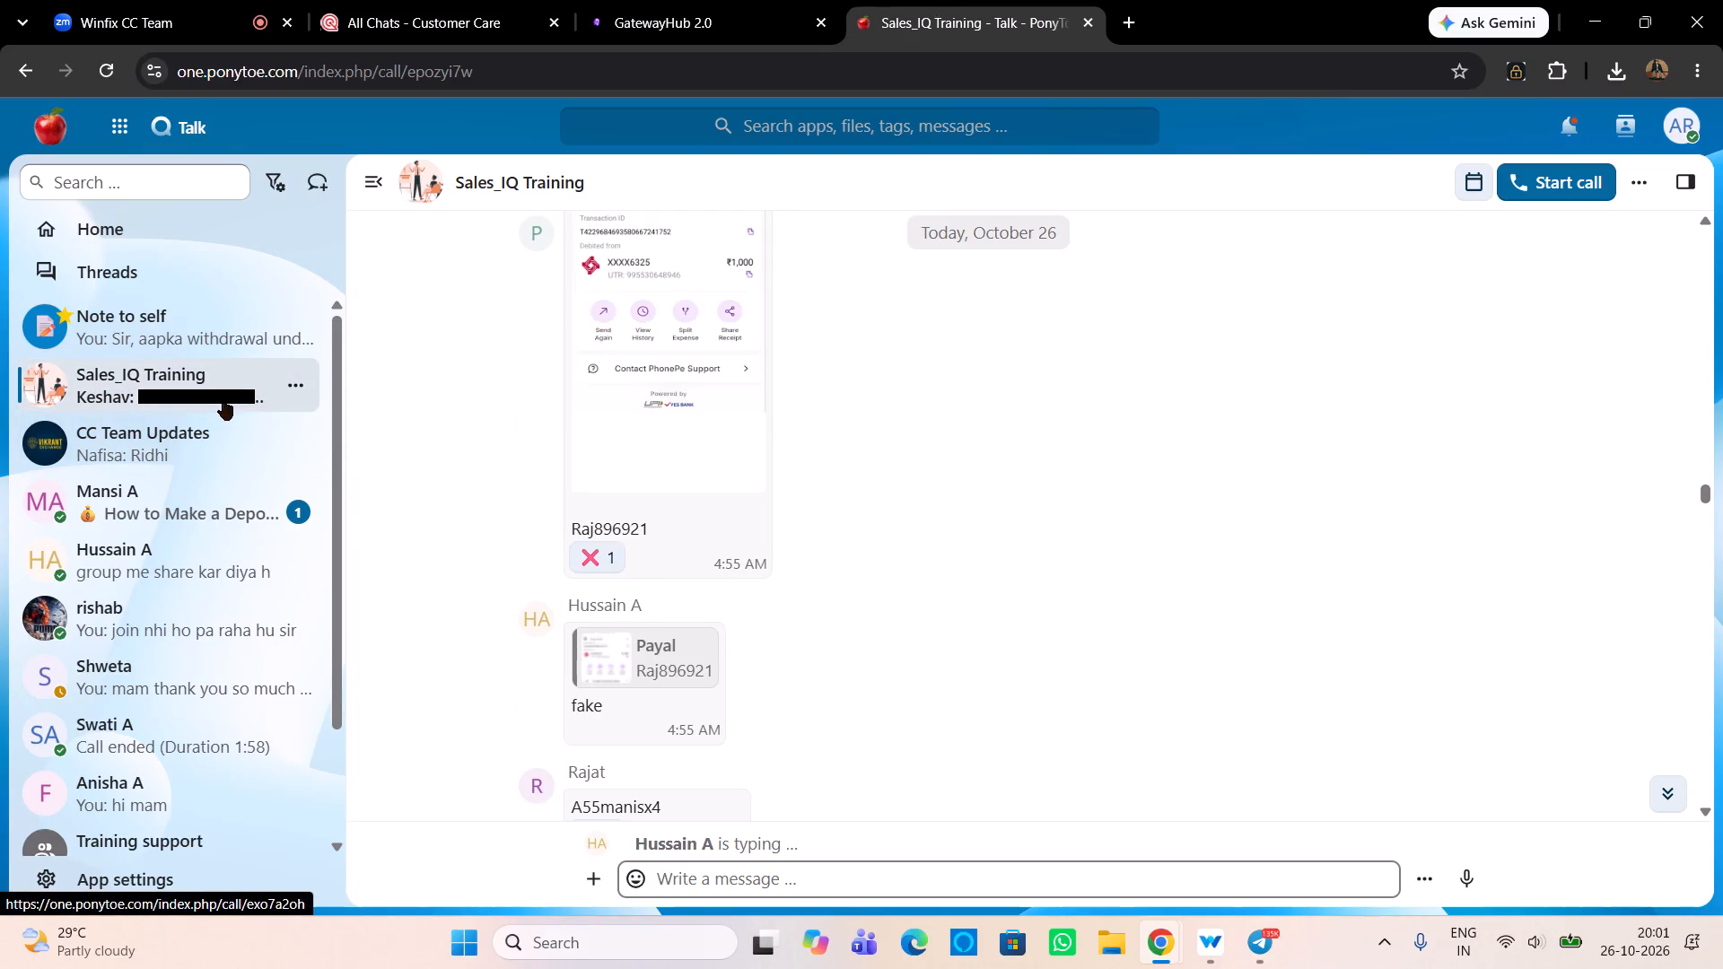
{"action": "scroll", "coordinate": [944, 548], "scroll_direction": "down", "scroll_amount": 4}
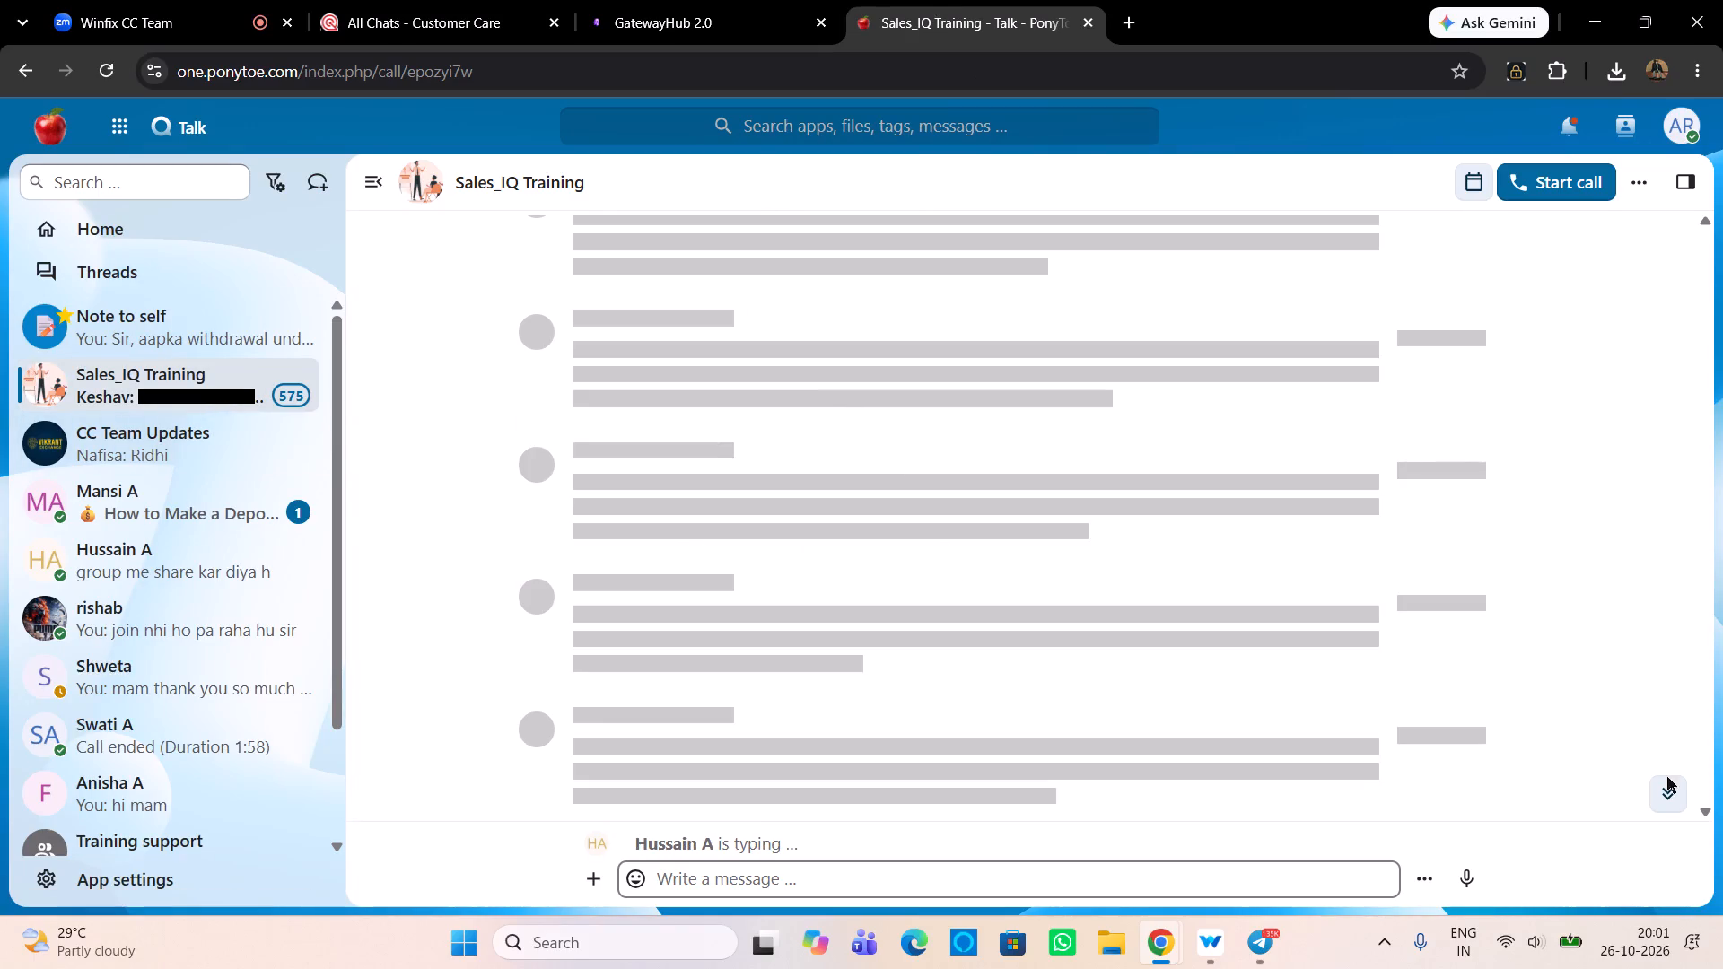
{"action": "left_click", "coordinate": [1668, 798]}
{"action": "scroll", "coordinate": [1076, 546], "scroll_direction": "down", "scroll_amount": 4}
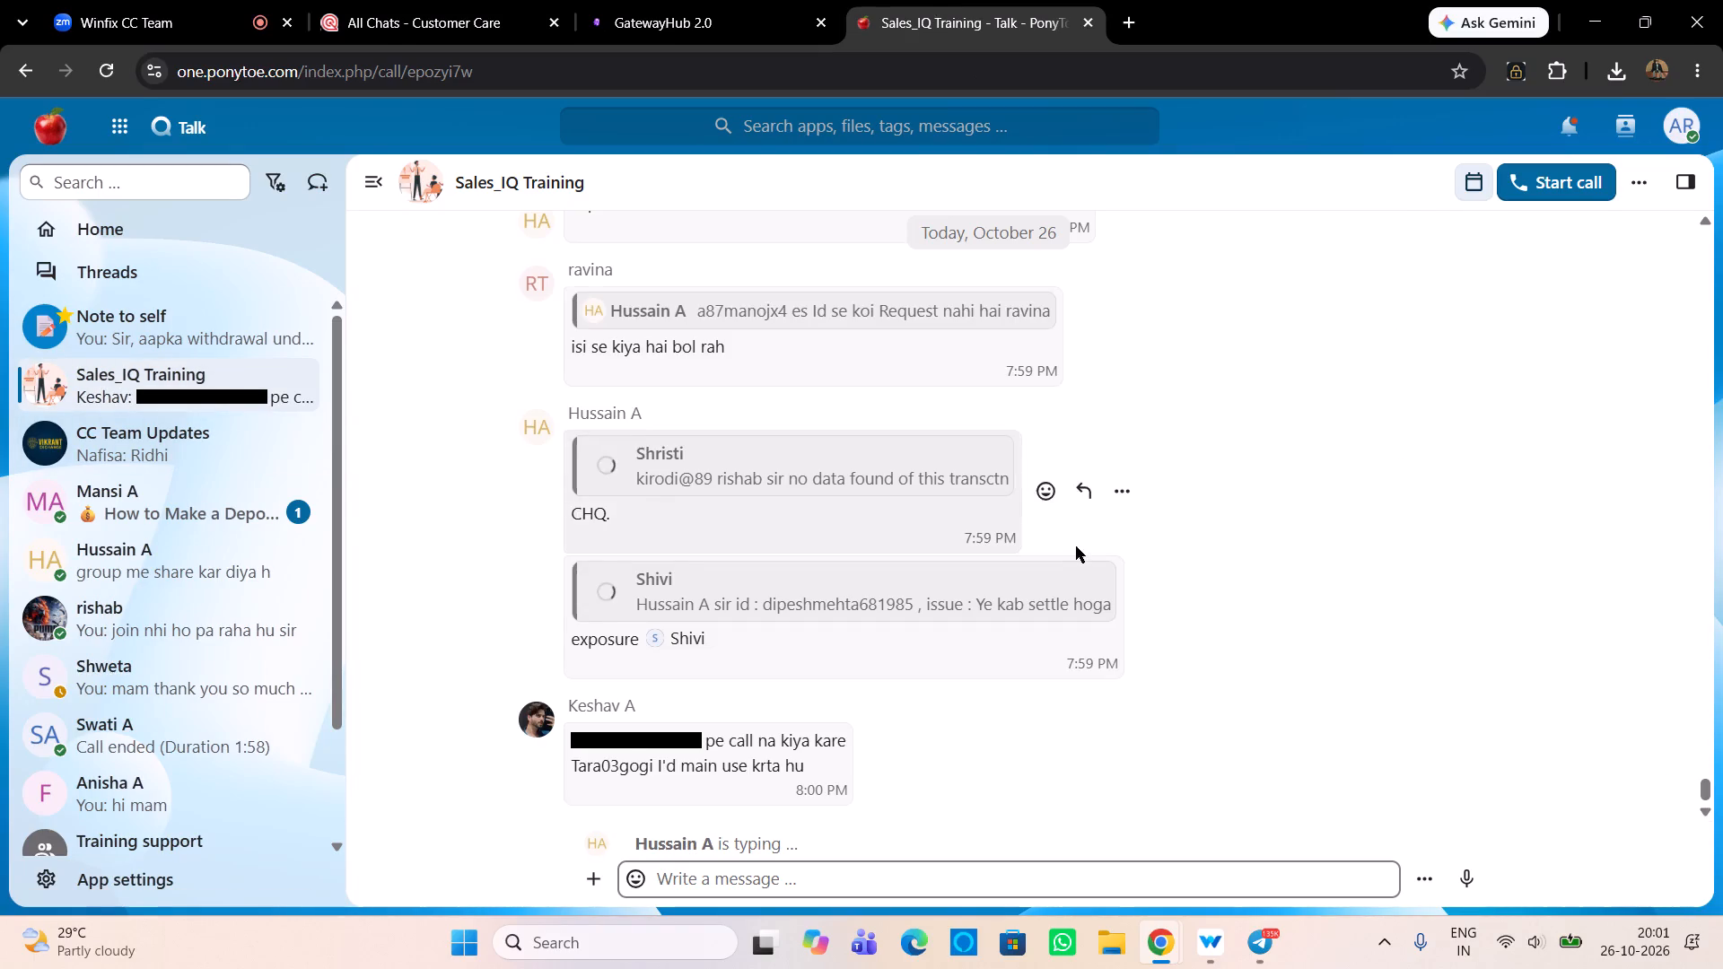
{"action": "scroll", "coordinate": [1076, 546], "scroll_direction": "down", "scroll_amount": 14}
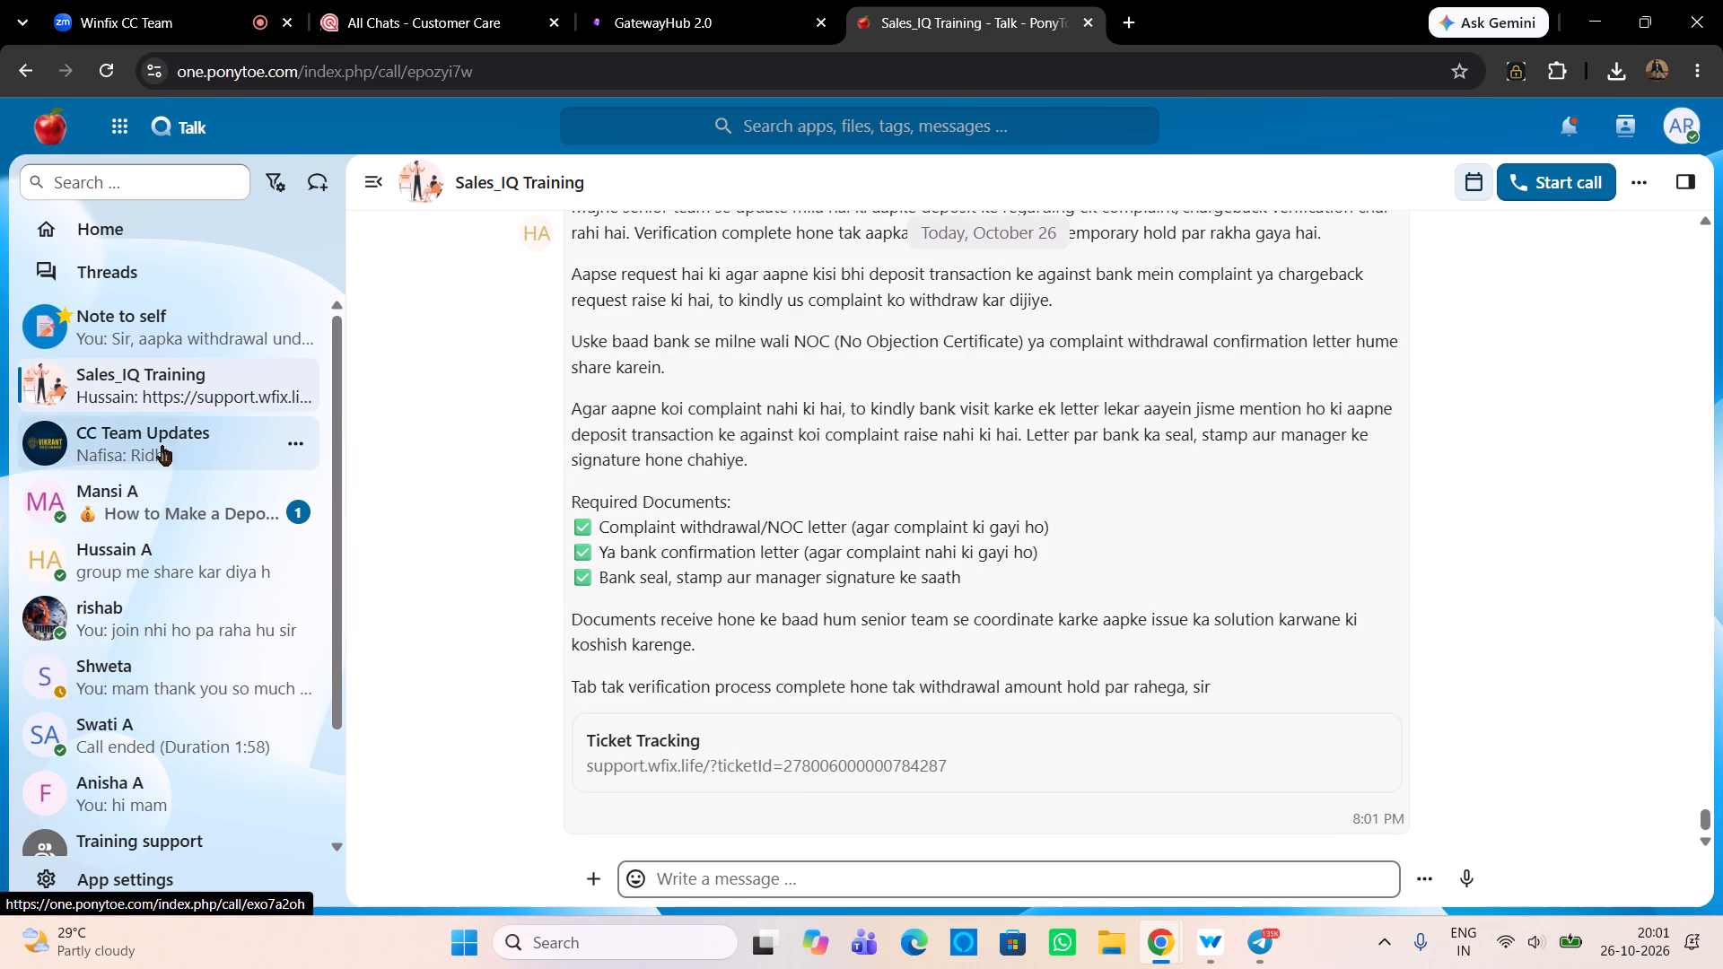
{"action": "left_click", "coordinate": [451, 0]}
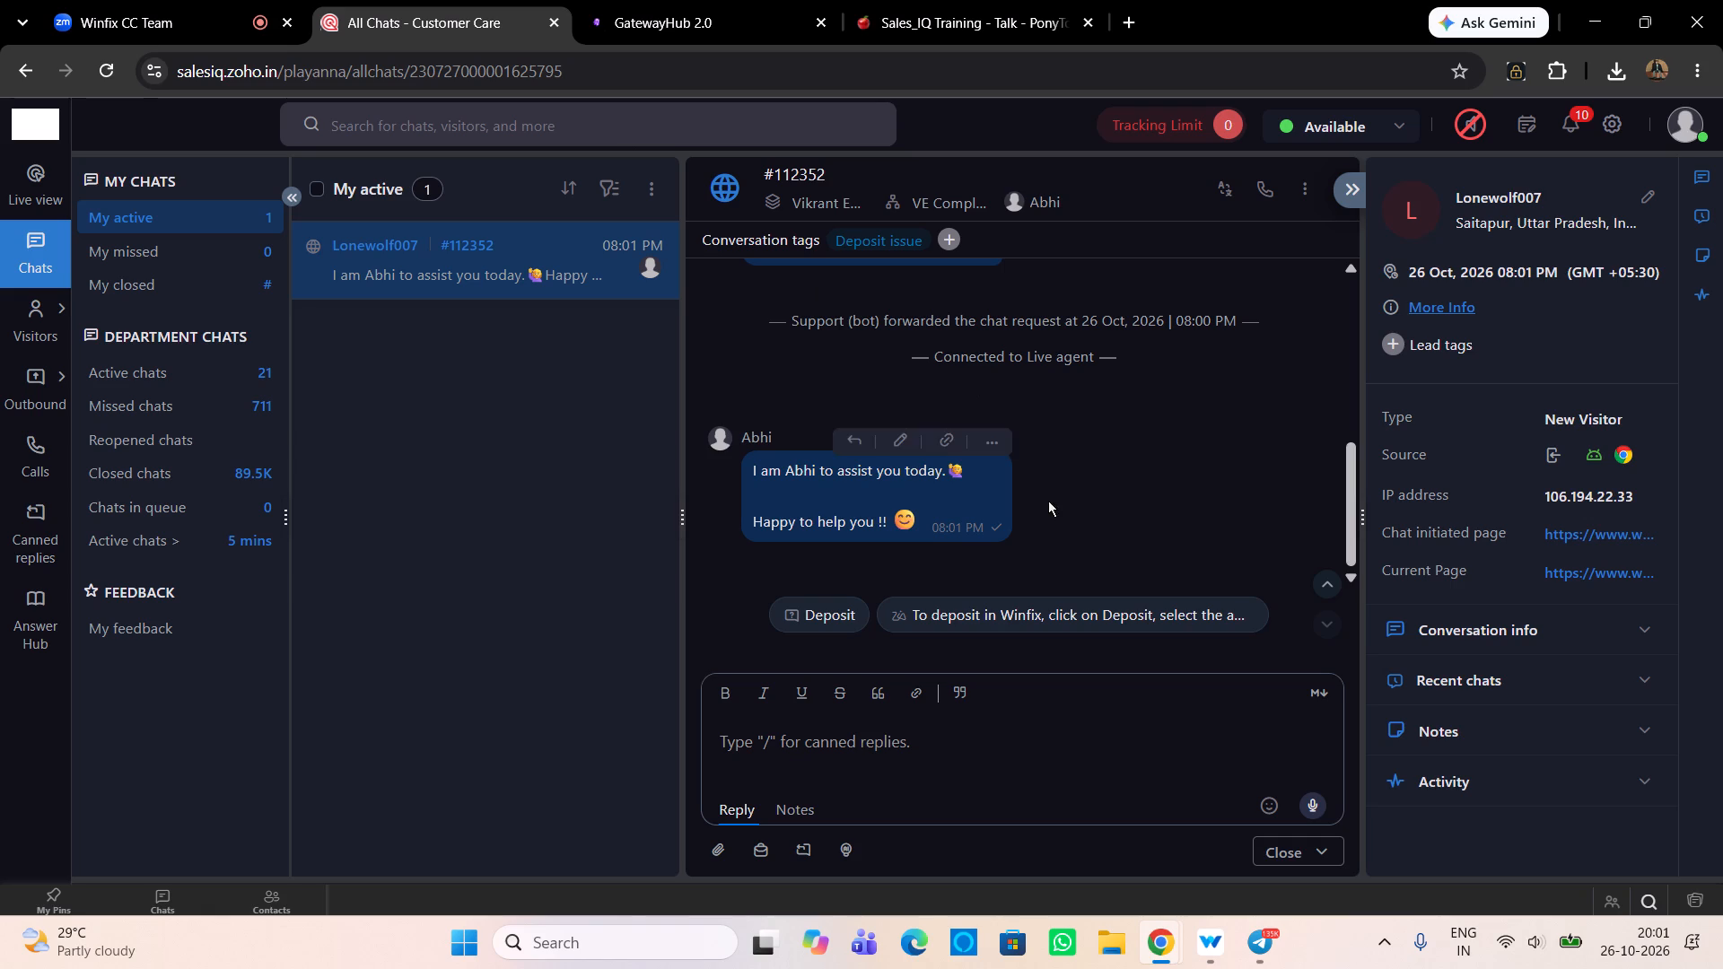
{"action": "scroll", "coordinate": [1053, 505], "scroll_direction": "down", "scroll_amount": 4}
{"action": "left_click", "coordinate": [882, 775]}
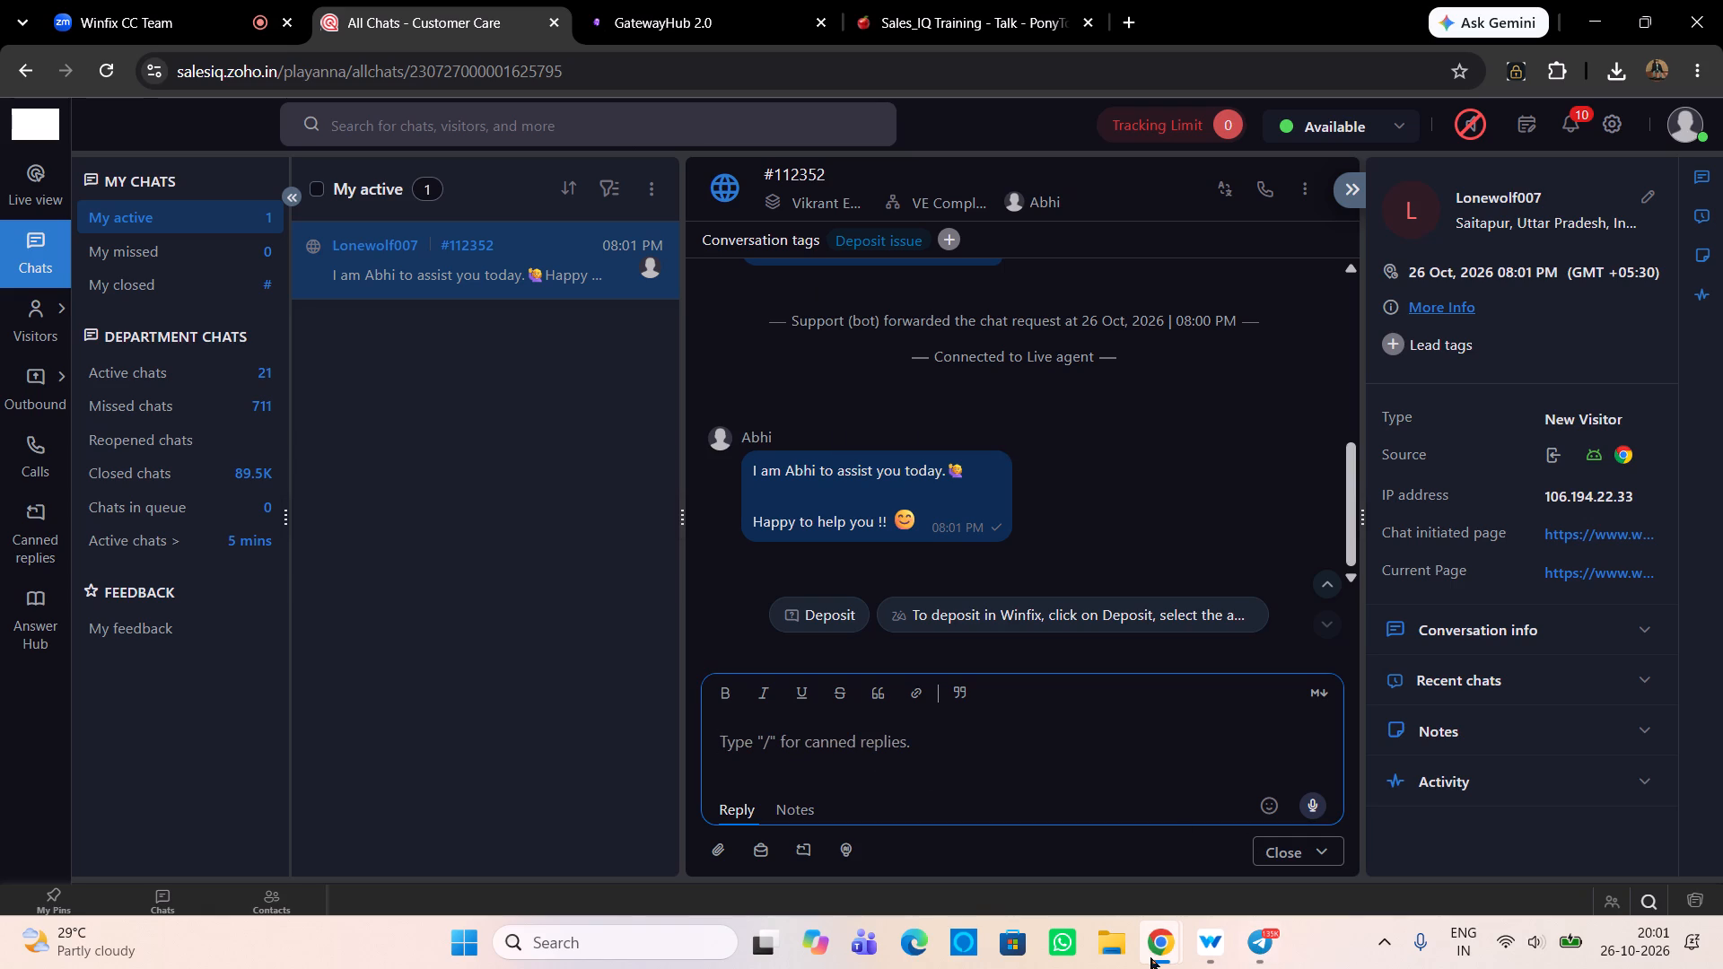
Switch to the Winfix CC Team Zoom meeting and look through the participants' video thumbnails.
{"action": "left_click", "coordinate": [259, 0]}
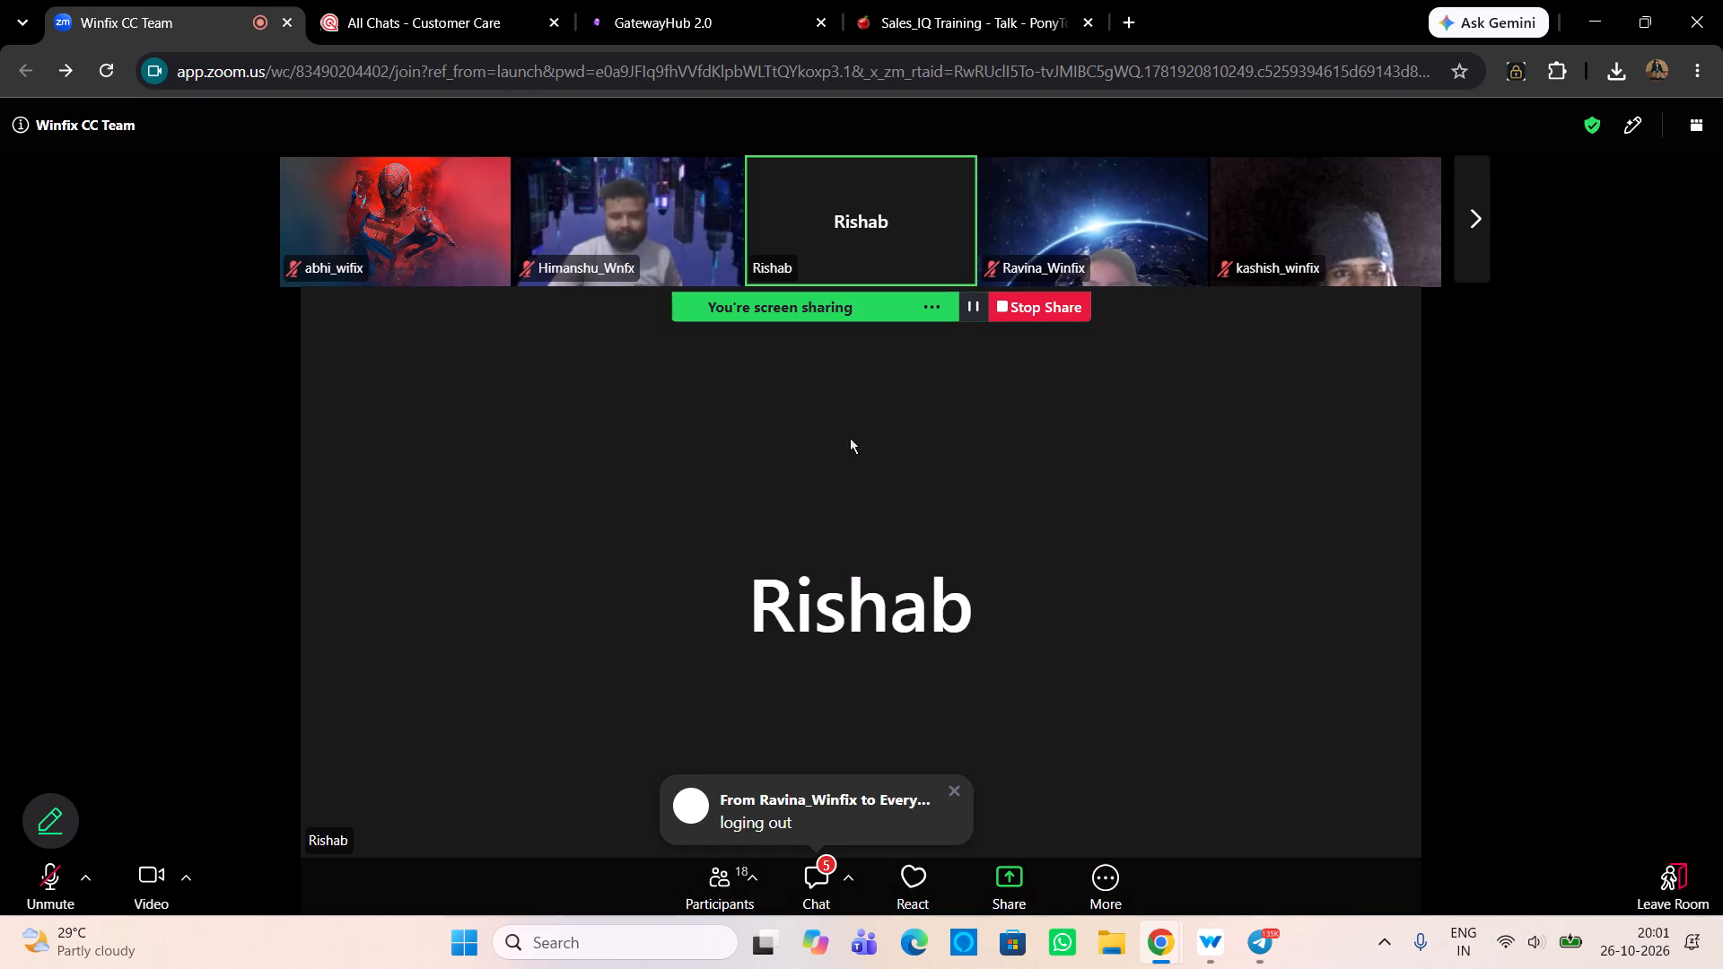
{"action": "left_click", "coordinate": [1465, 250]}
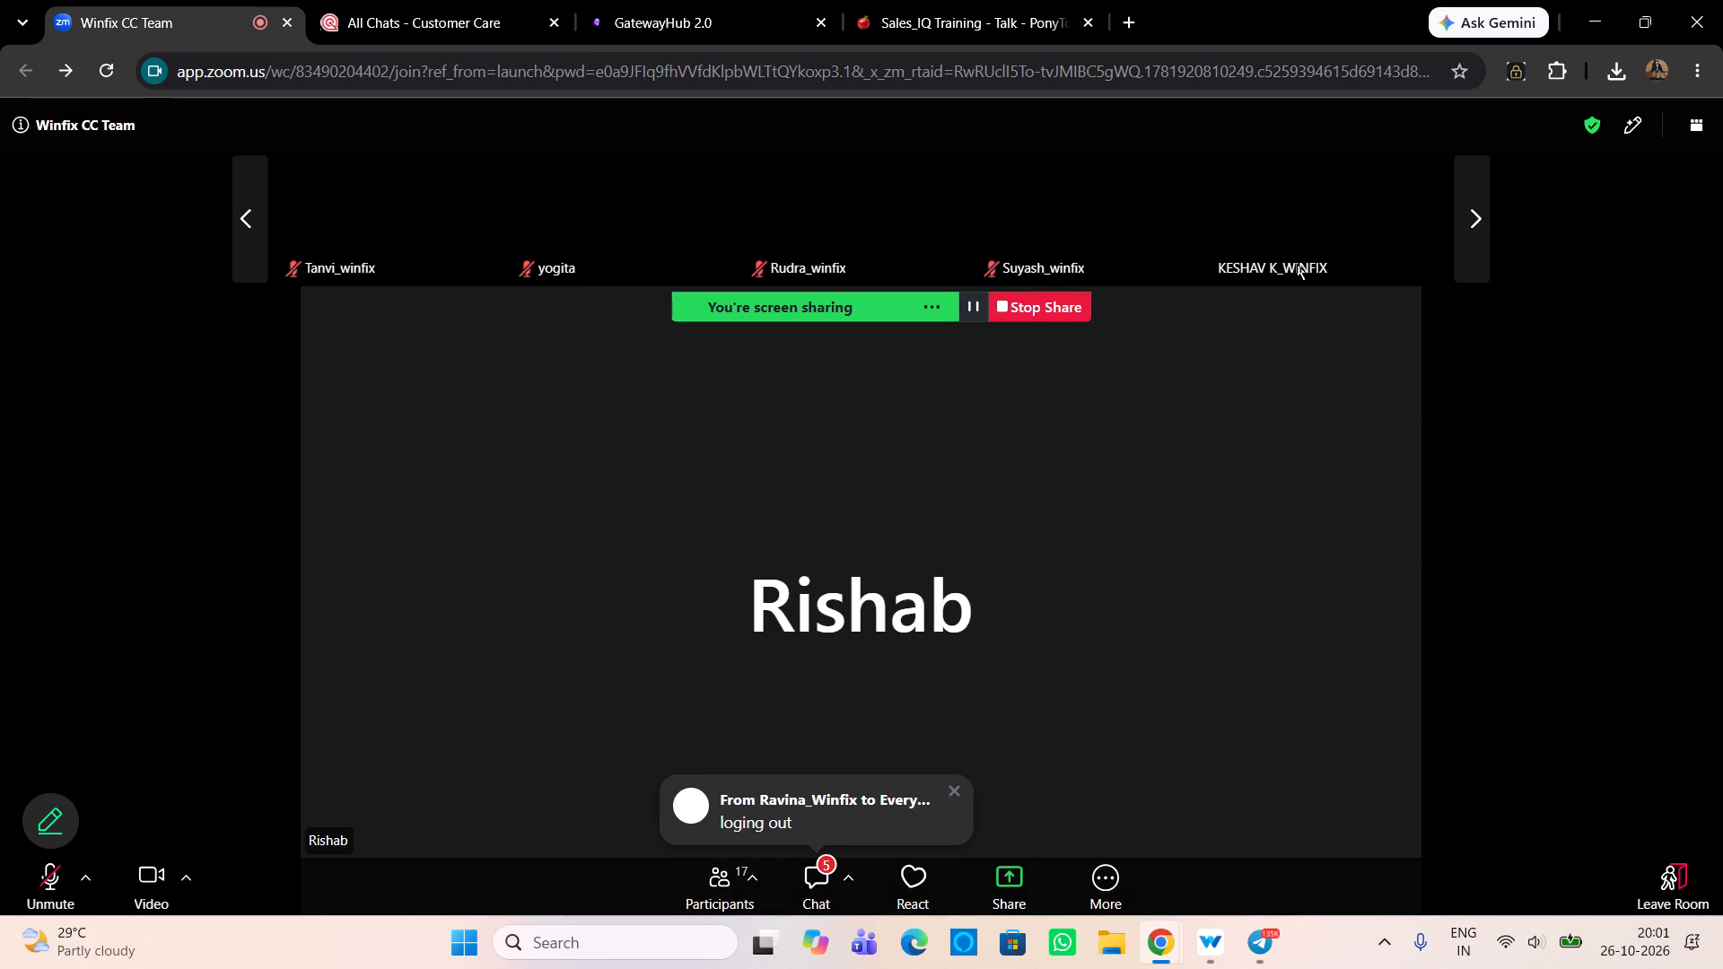
{"action": "left_click", "coordinate": [1472, 249]}
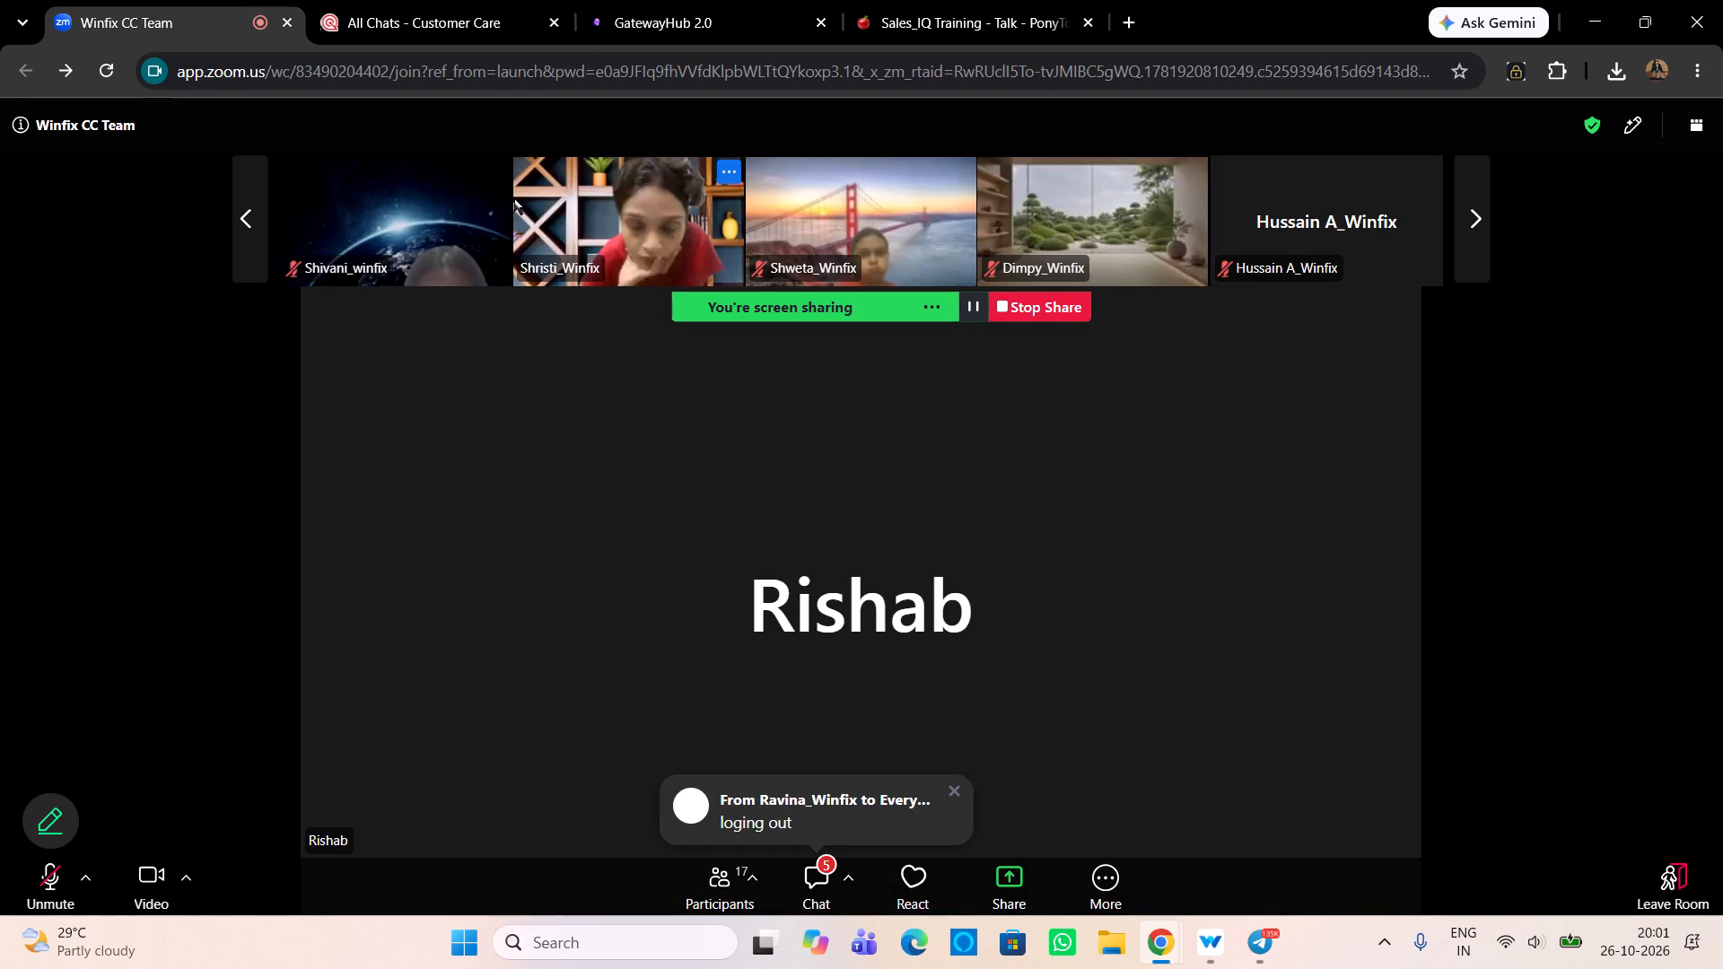
{"action": "left_click", "coordinate": [442, 0]}
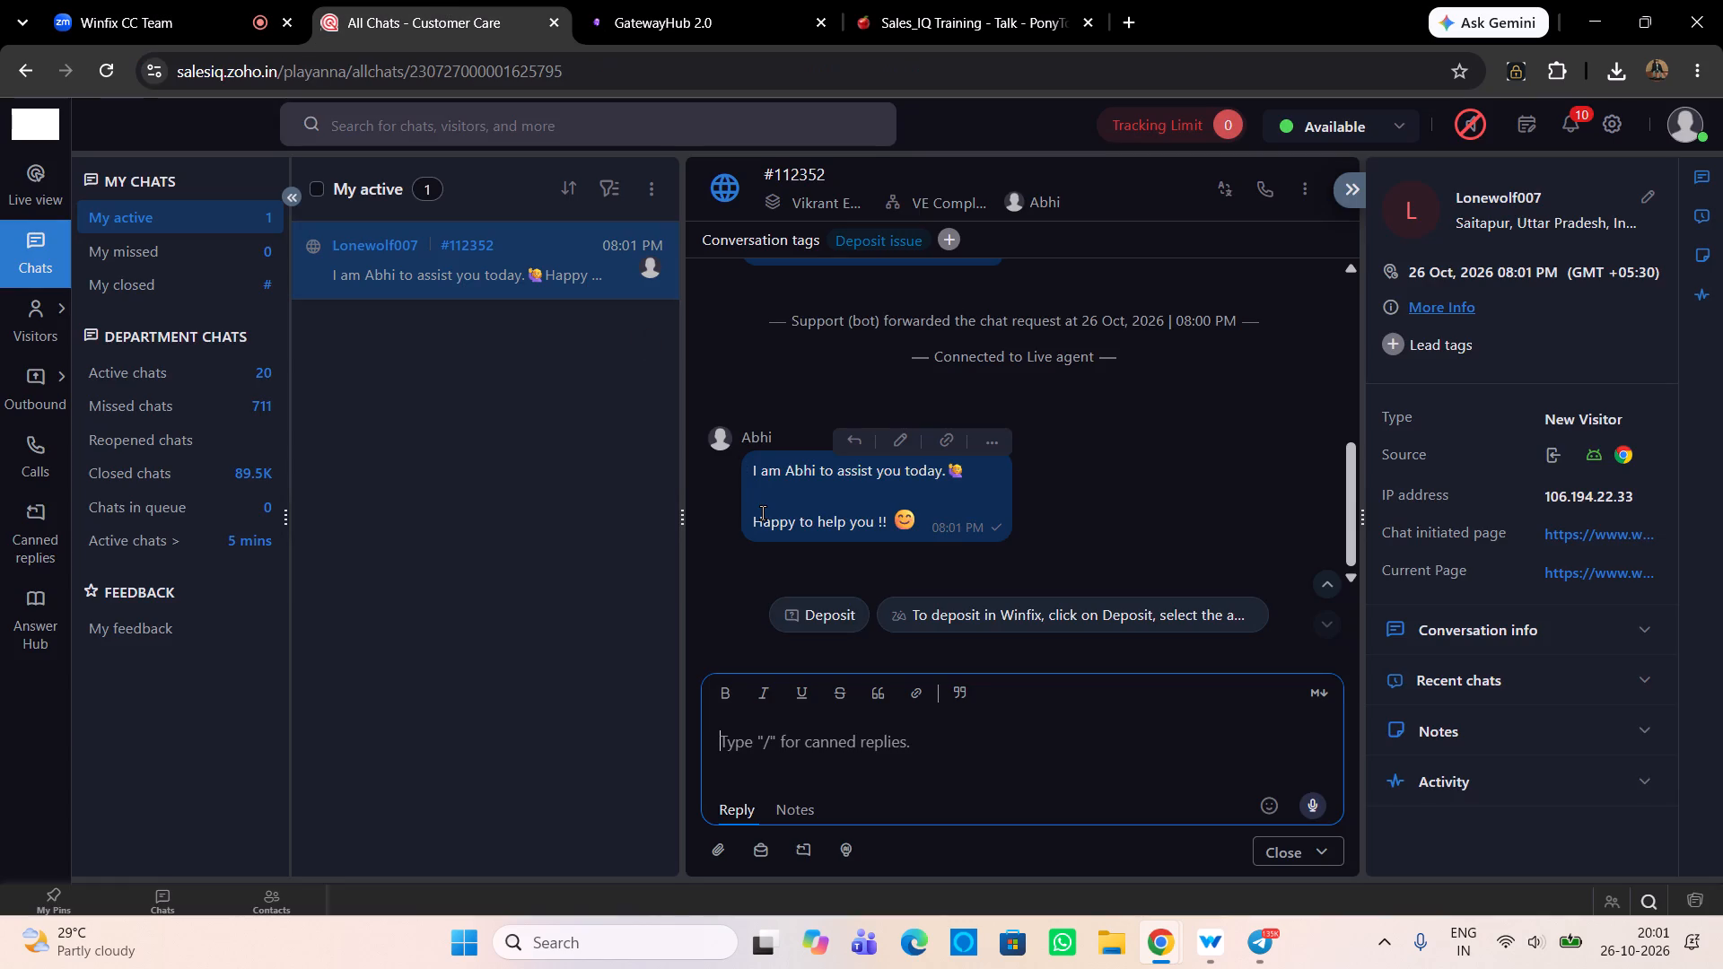
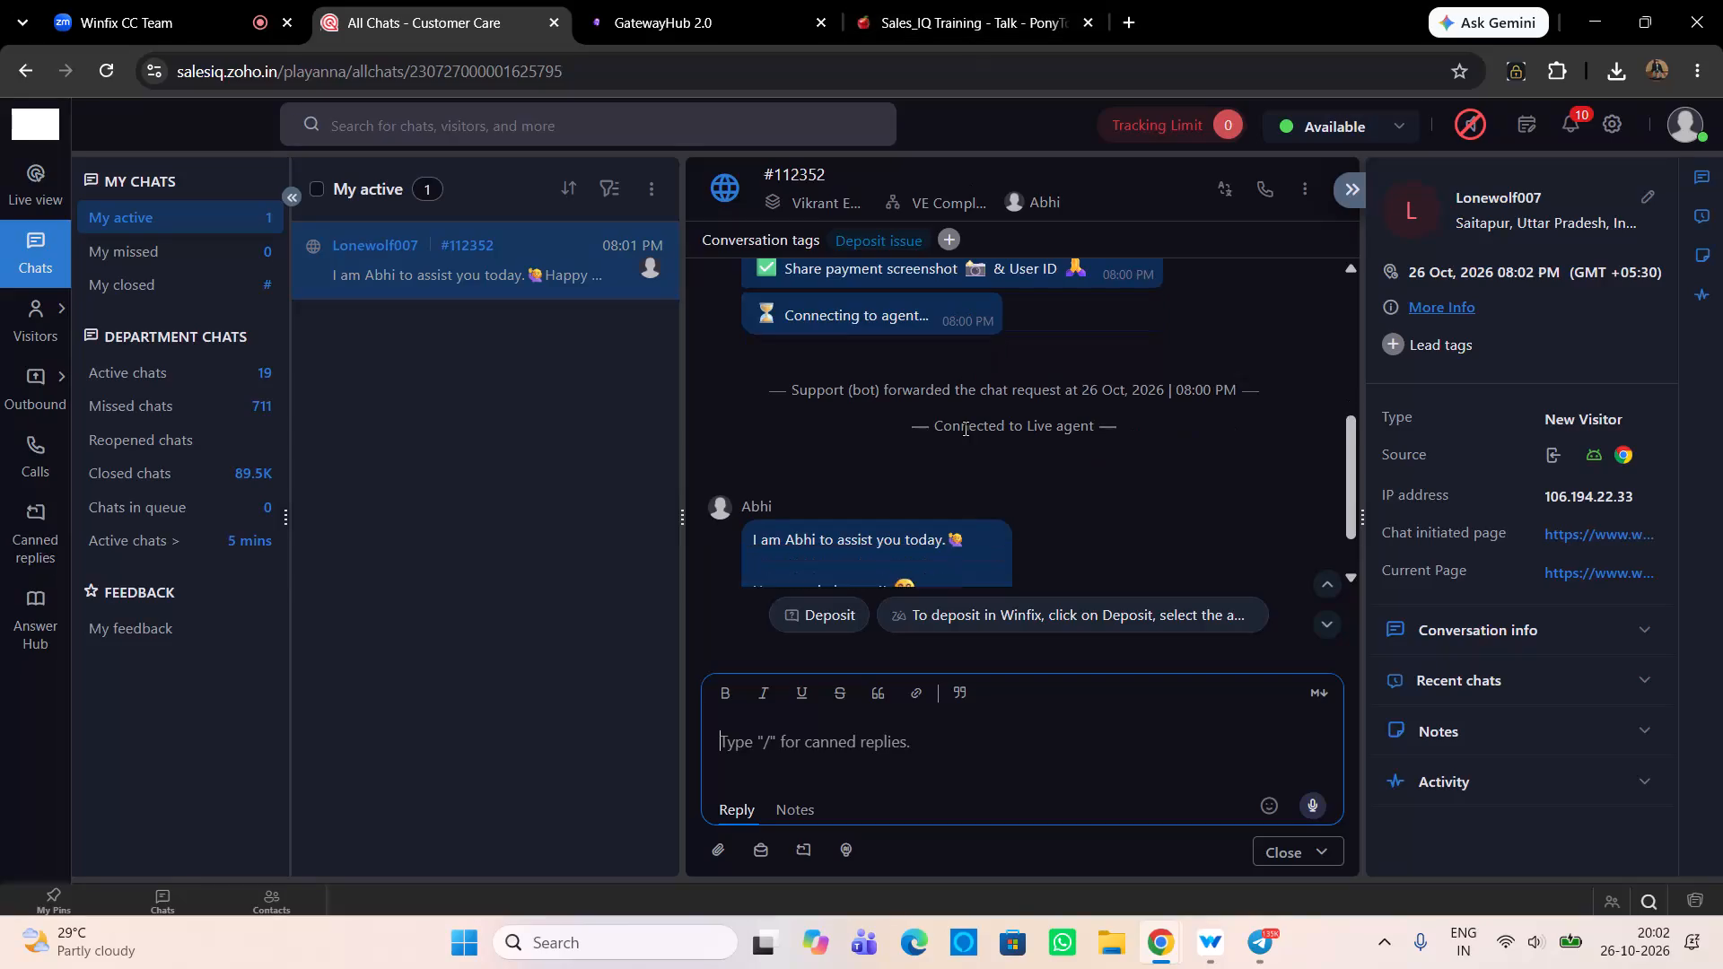
Switch to Talk, open the colleague's direct conversation with the "How to Make a Deposit" message, and read its English and Hindi instructions.
{"action": "left_click", "coordinate": [936, 0]}
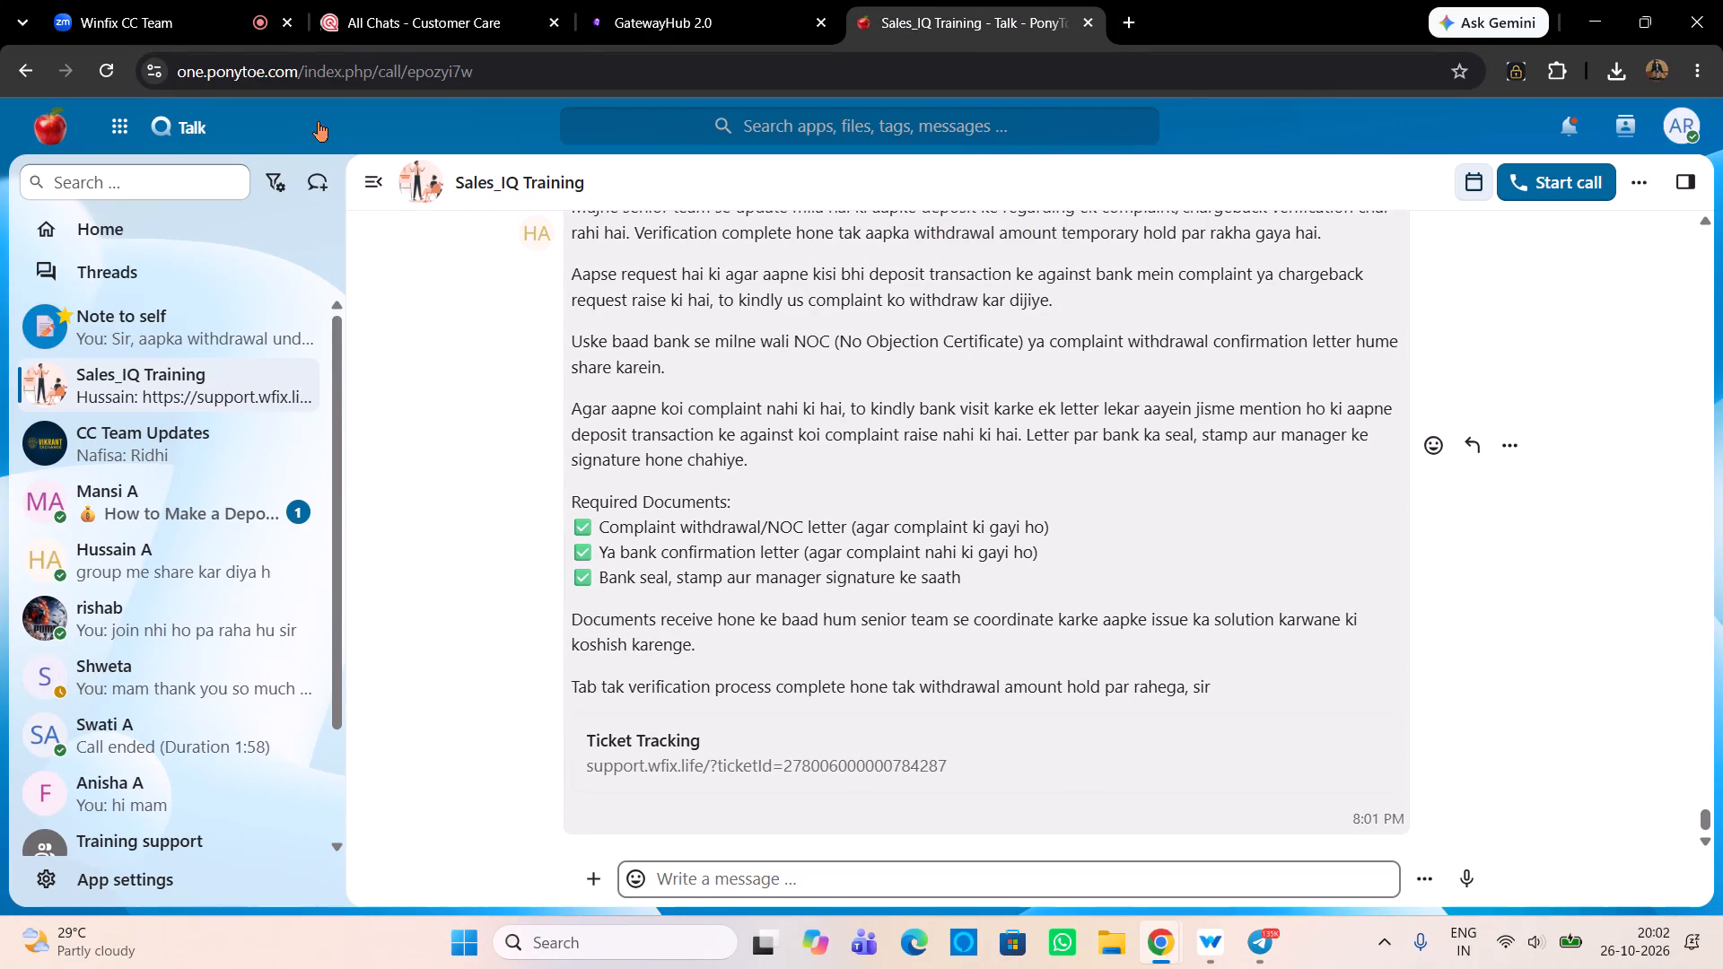
{"action": "left_click", "coordinate": [173, 508]}
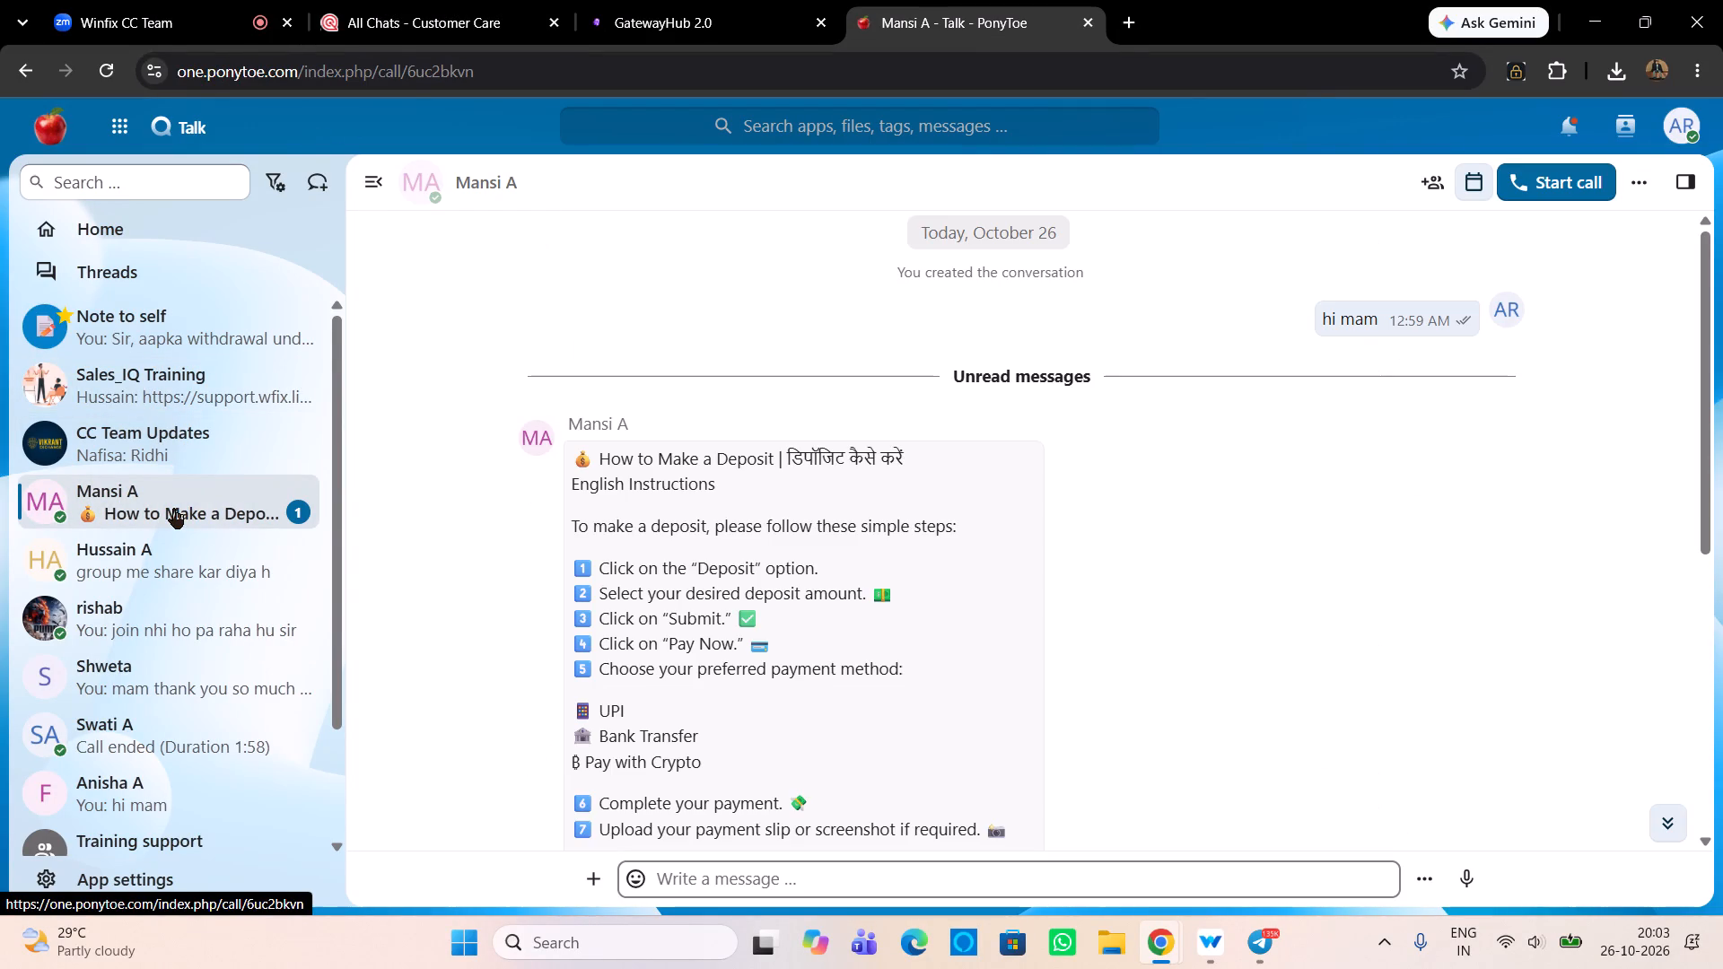
{"action": "scroll", "coordinate": [868, 436], "scroll_direction": "down", "scroll_amount": 5}
{"action": "scroll", "coordinate": [863, 446], "scroll_direction": "up", "scroll_amount": 5}
{"action": "scroll", "coordinate": [863, 446], "scroll_direction": "down", "scroll_amount": 5}
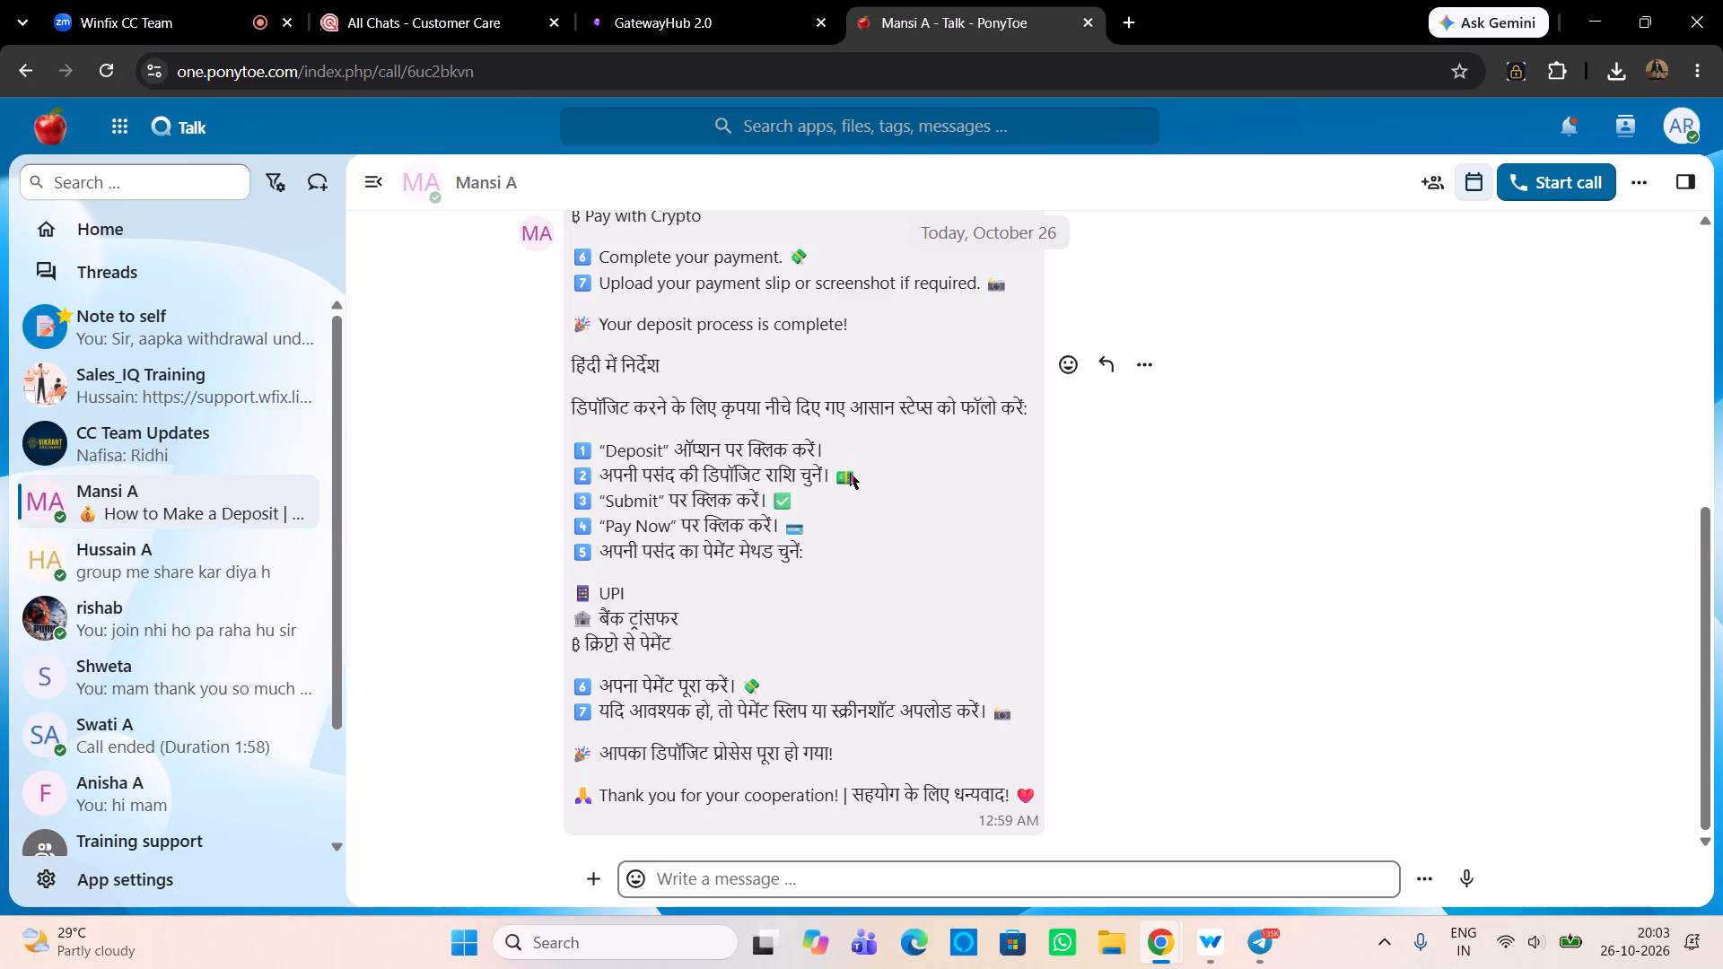
{"action": "scroll", "coordinate": [850, 473], "scroll_direction": "up", "scroll_amount": 3}
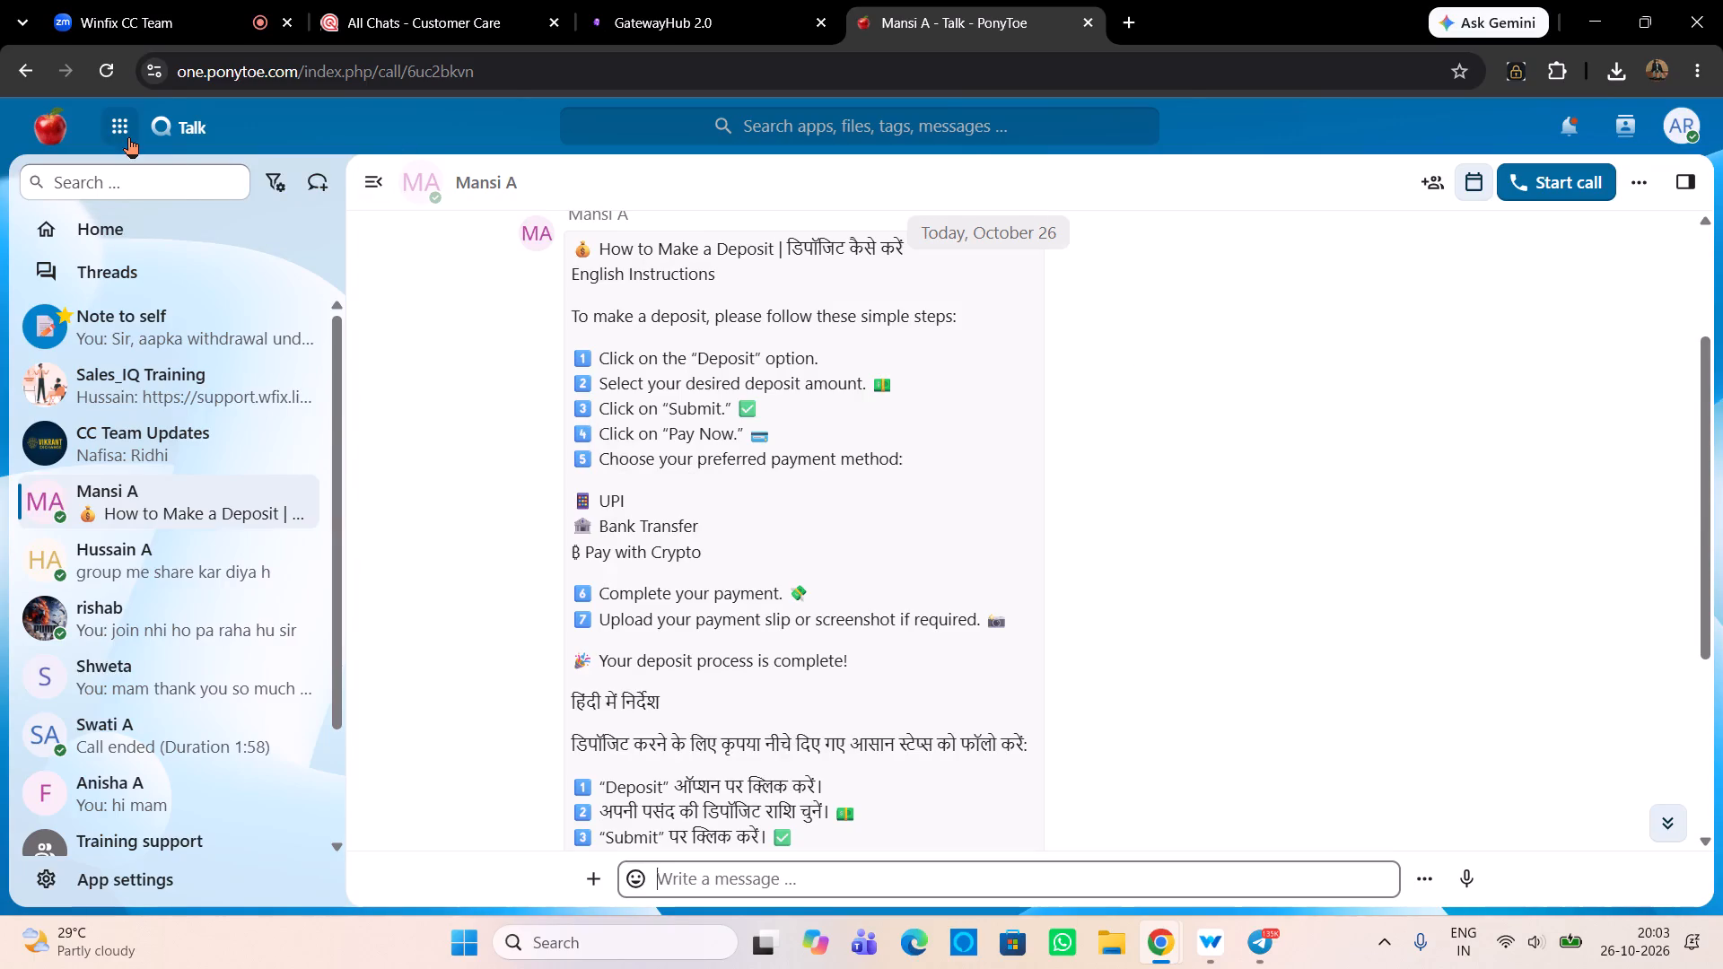
Switch from Talk to the NexHR app in PonyToe.
{"action": "left_click", "coordinate": [127, 136]}
{"action": "left_click", "coordinate": [217, 374]}
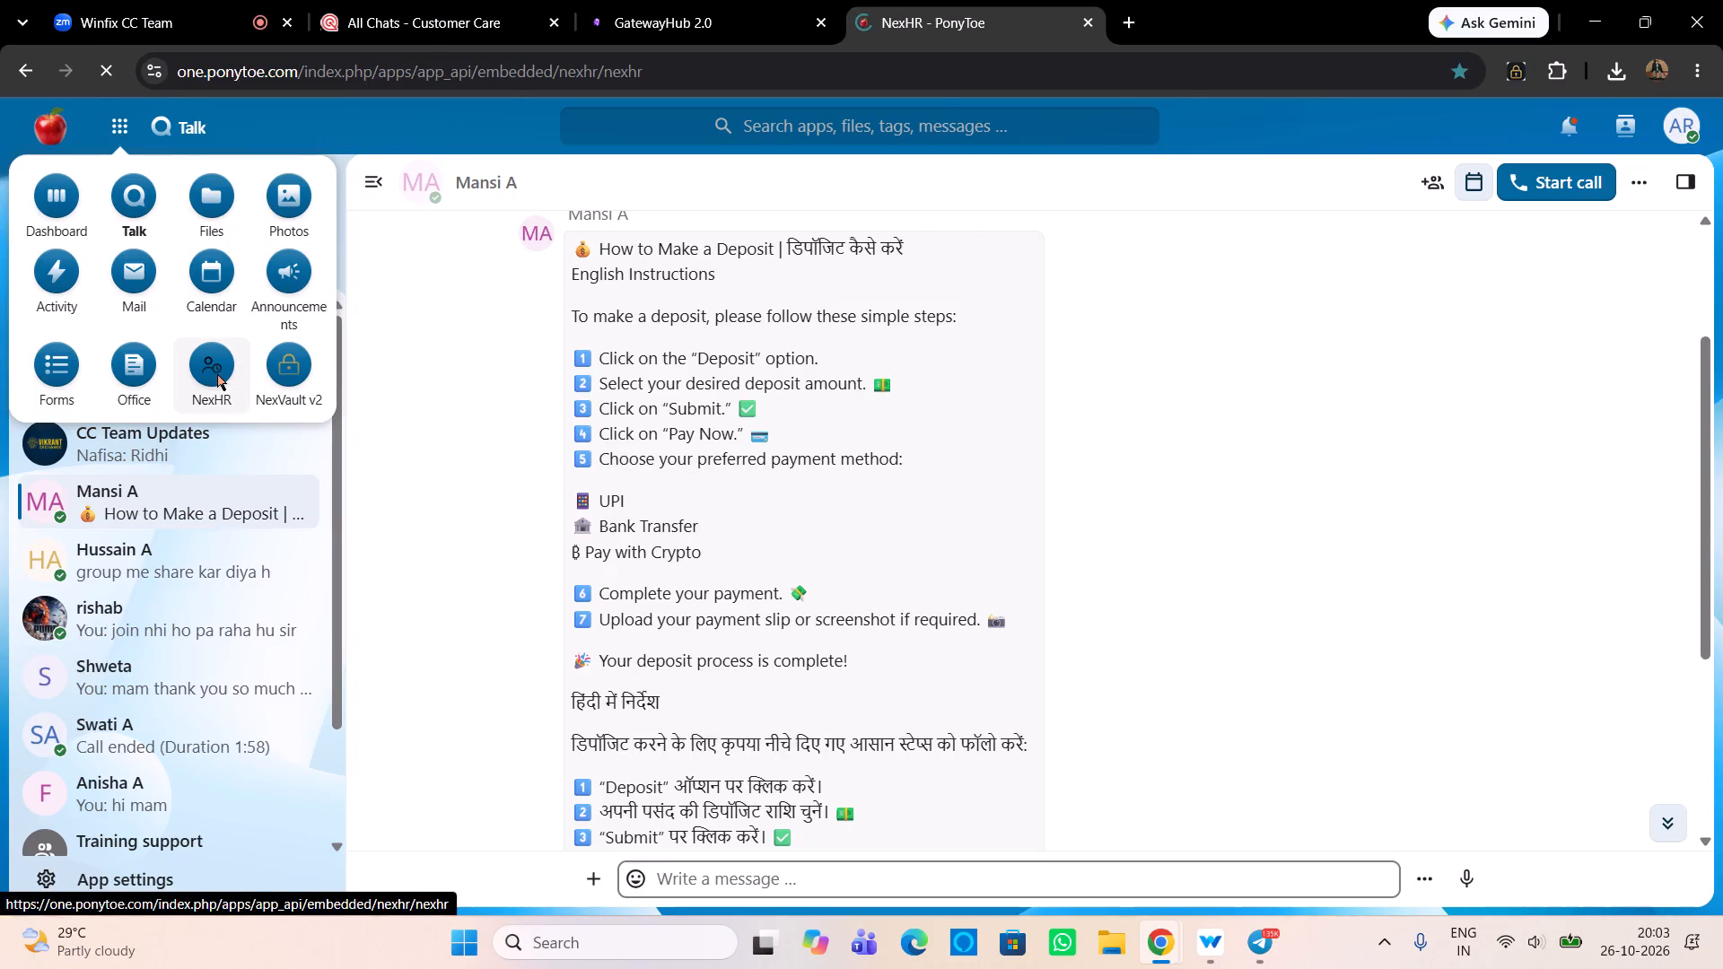
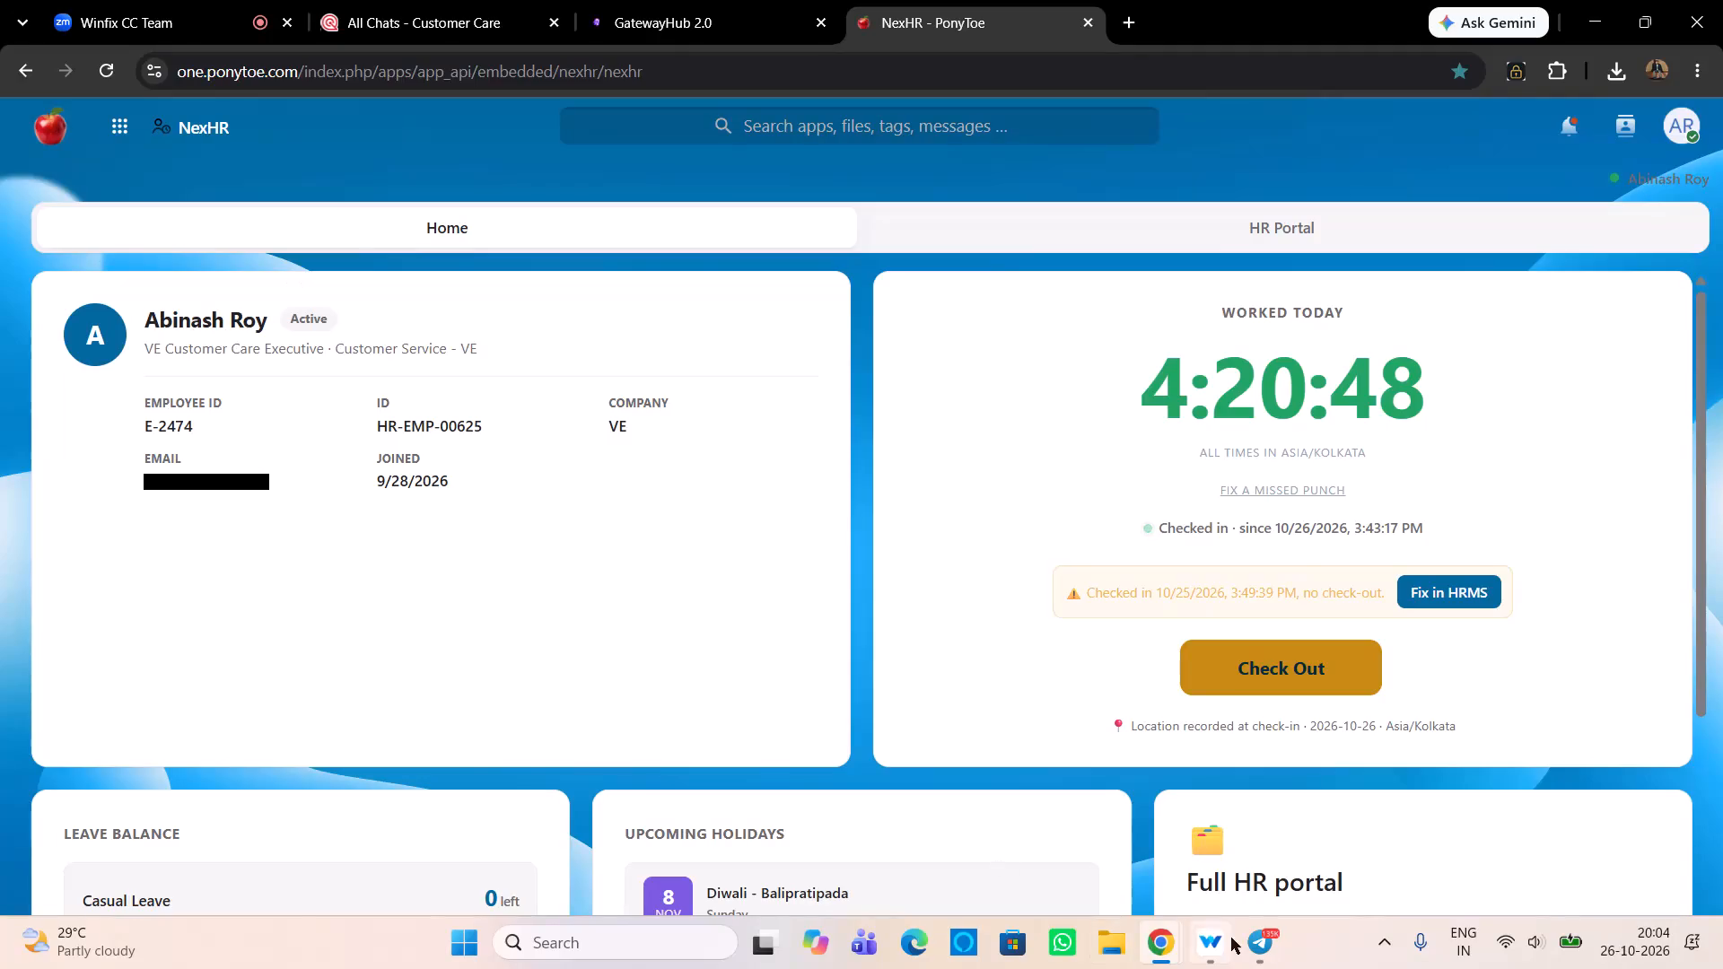
Switch to Workfolio, check the current work timer, and minimise its window.
{"action": "left_click", "coordinate": [1210, 943]}
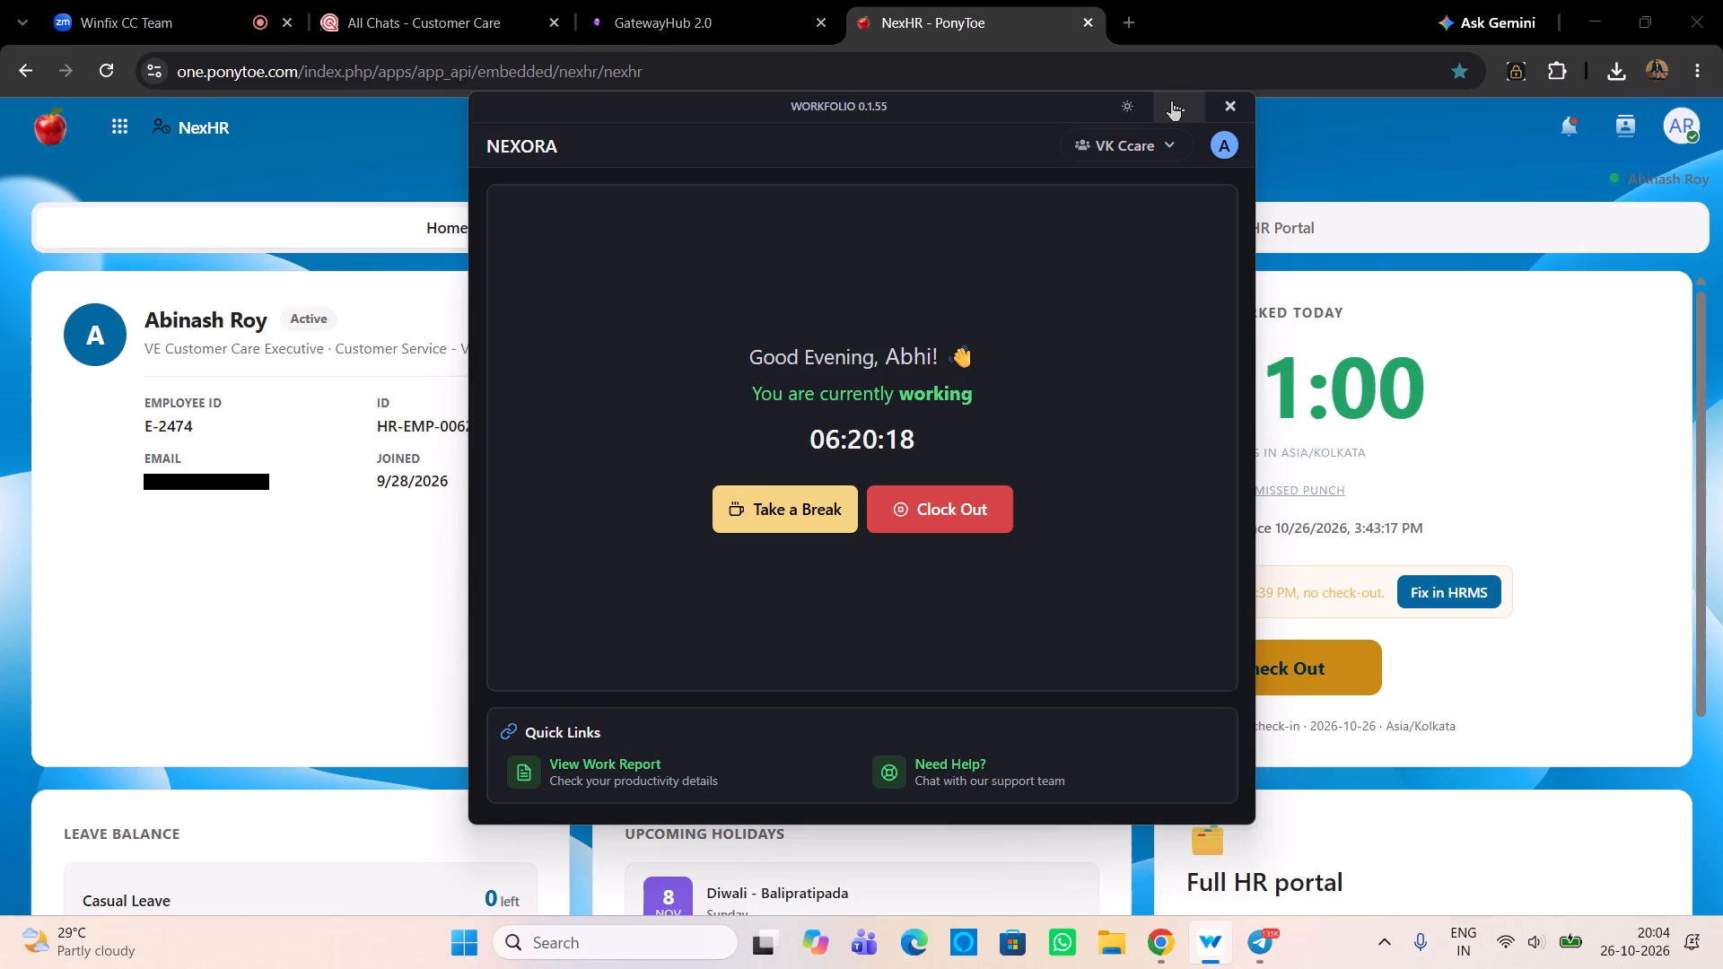
{"action": "left_click", "coordinate": [1171, 100]}
Send the "Waiting to hear from you sir/mam — last 30 seconds!!" canned reply in chat #112352.
{"action": "left_click", "coordinate": [465, 0]}
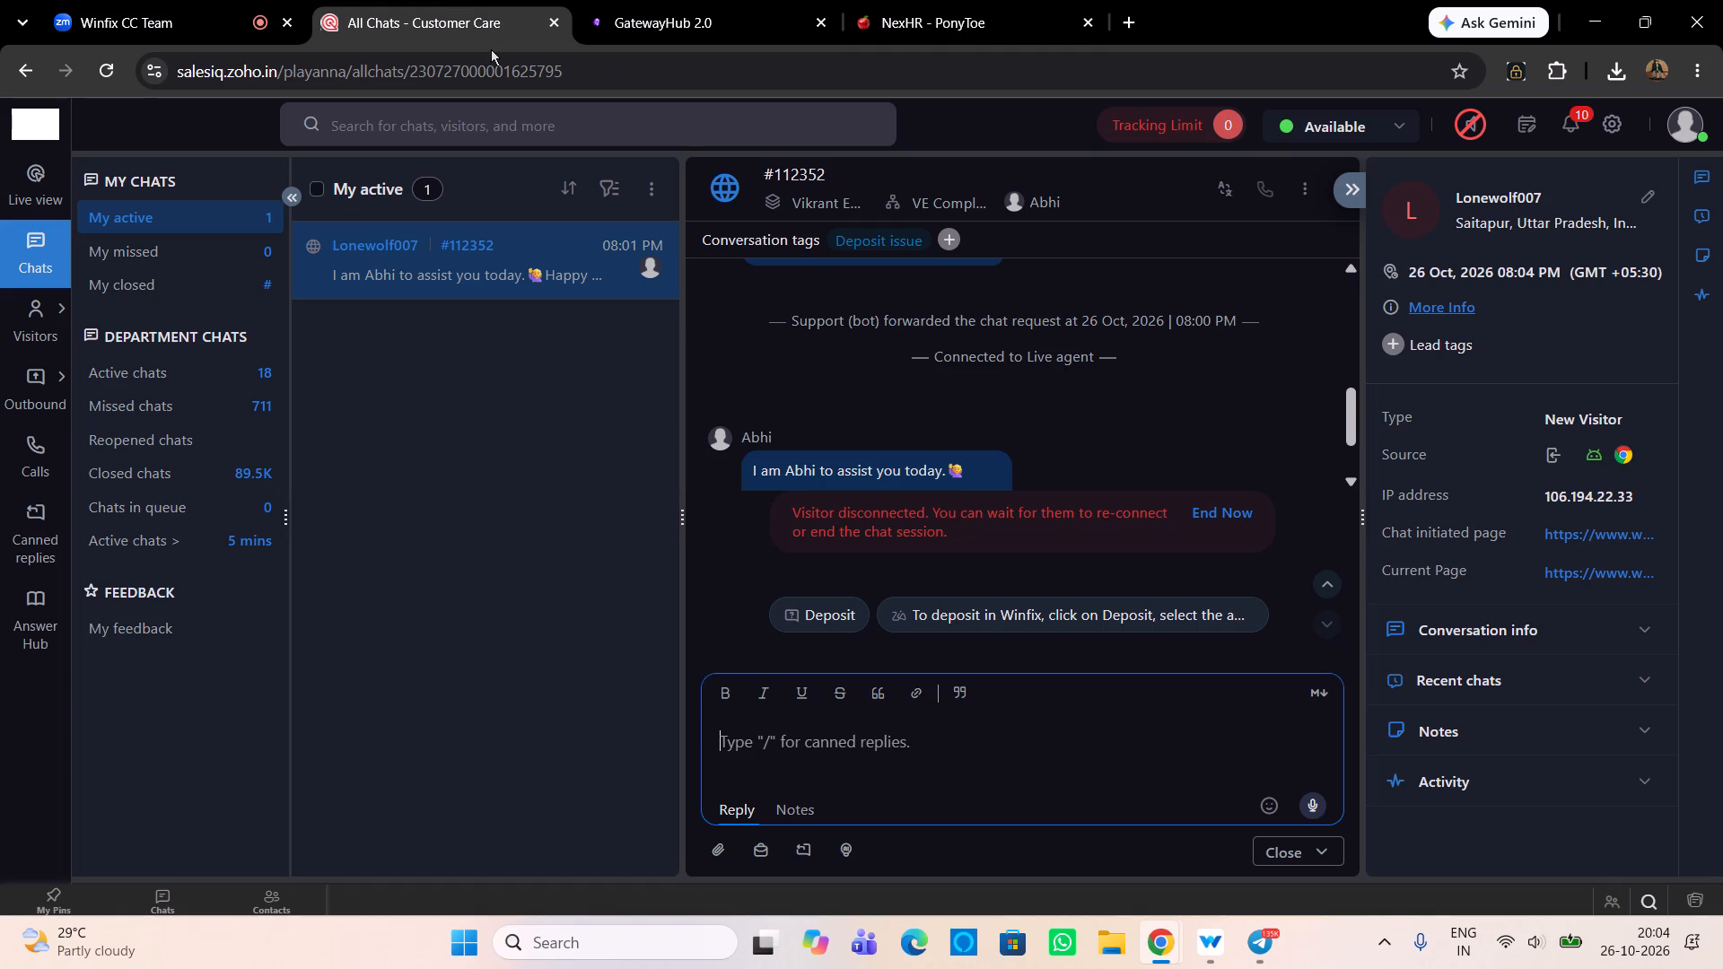
{"action": "scroll", "coordinate": [1045, 336], "scroll_direction": "down", "scroll_amount": 6}
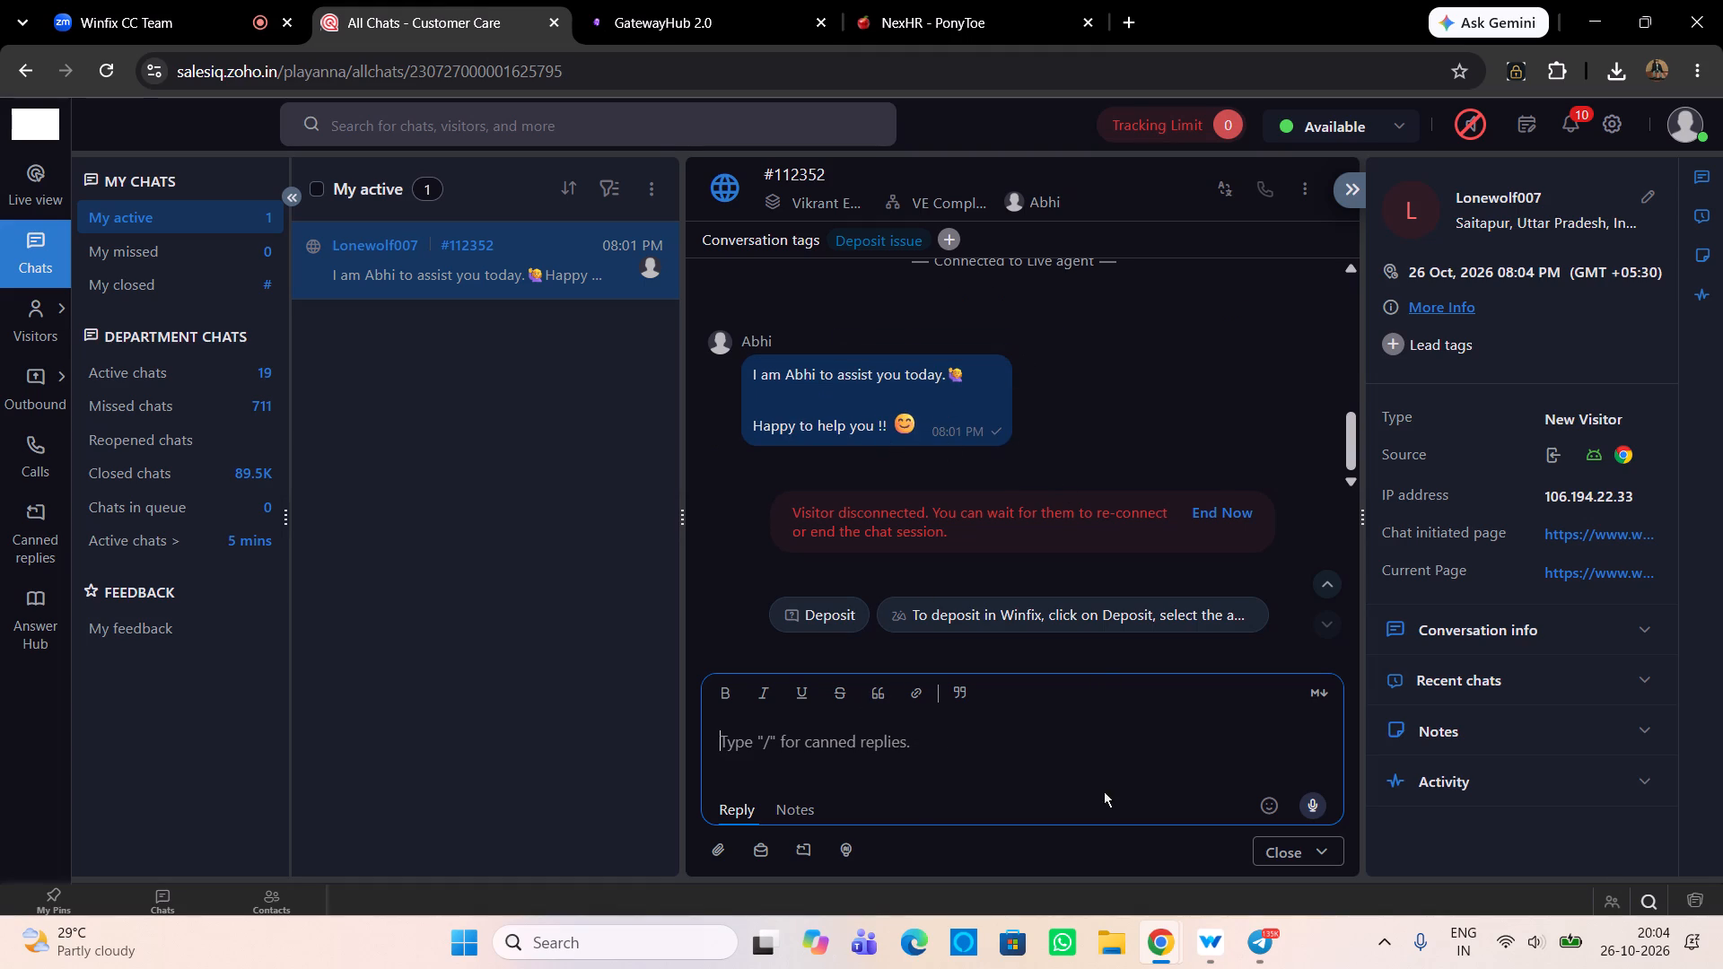
{"action": "left_click", "coordinate": [992, 767]}
{"action": "key", "text": "slash"}
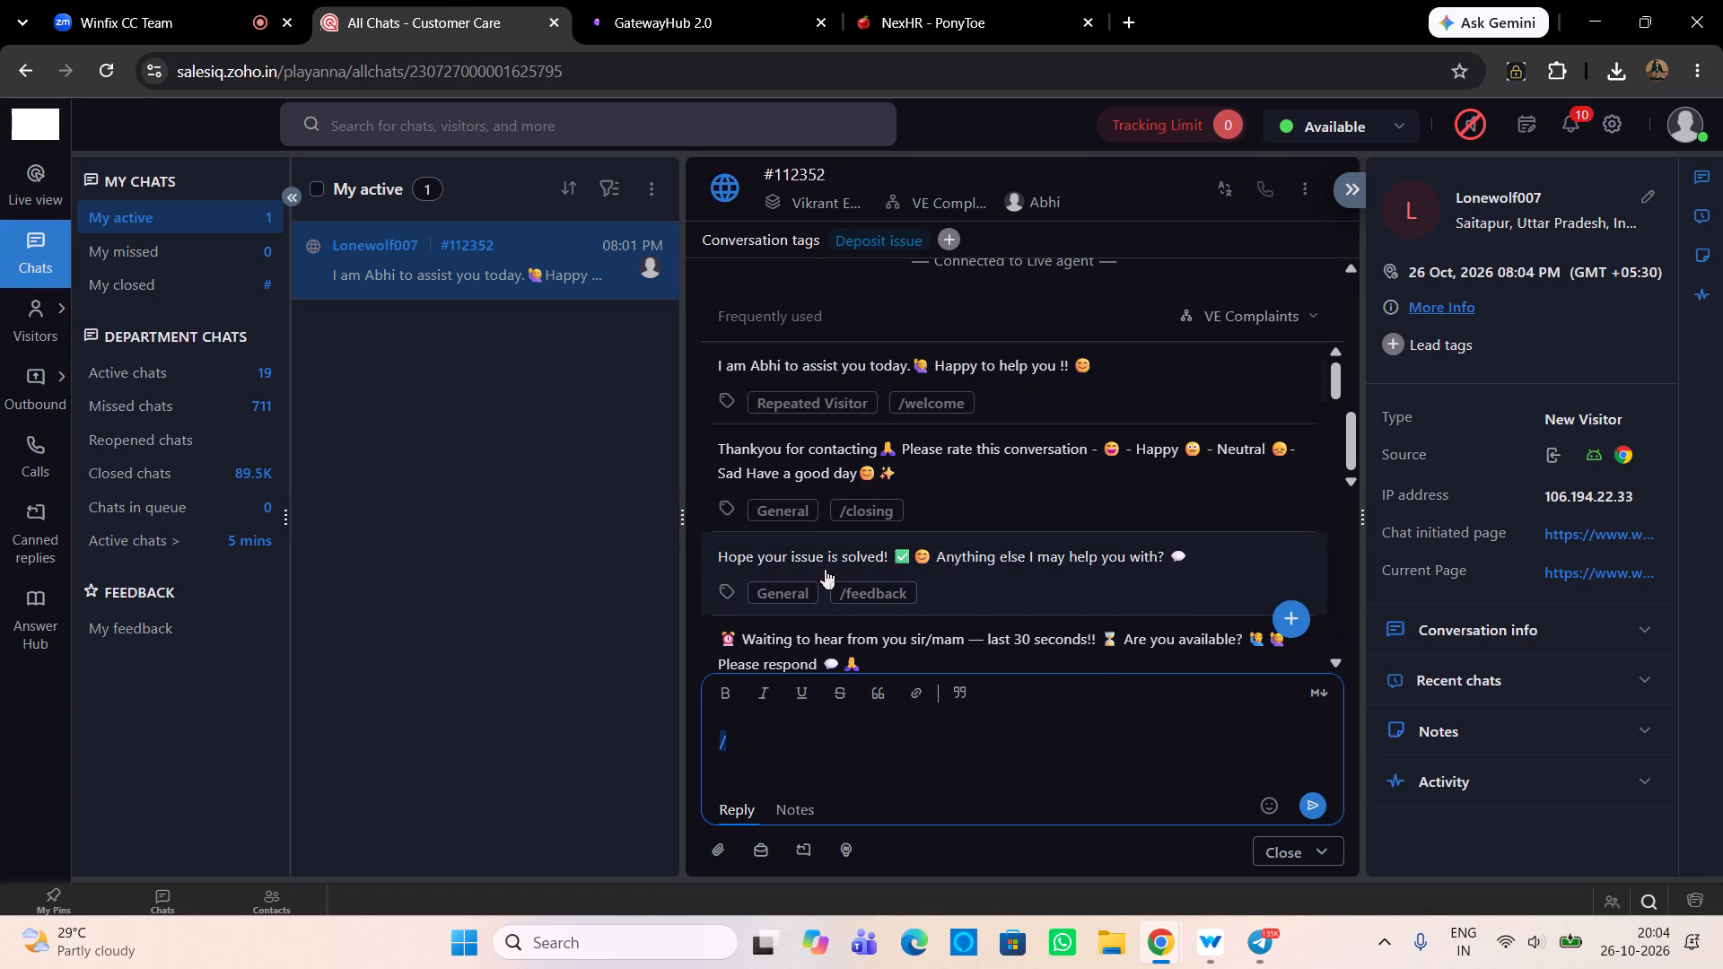
{"action": "left_click", "coordinate": [760, 648]}
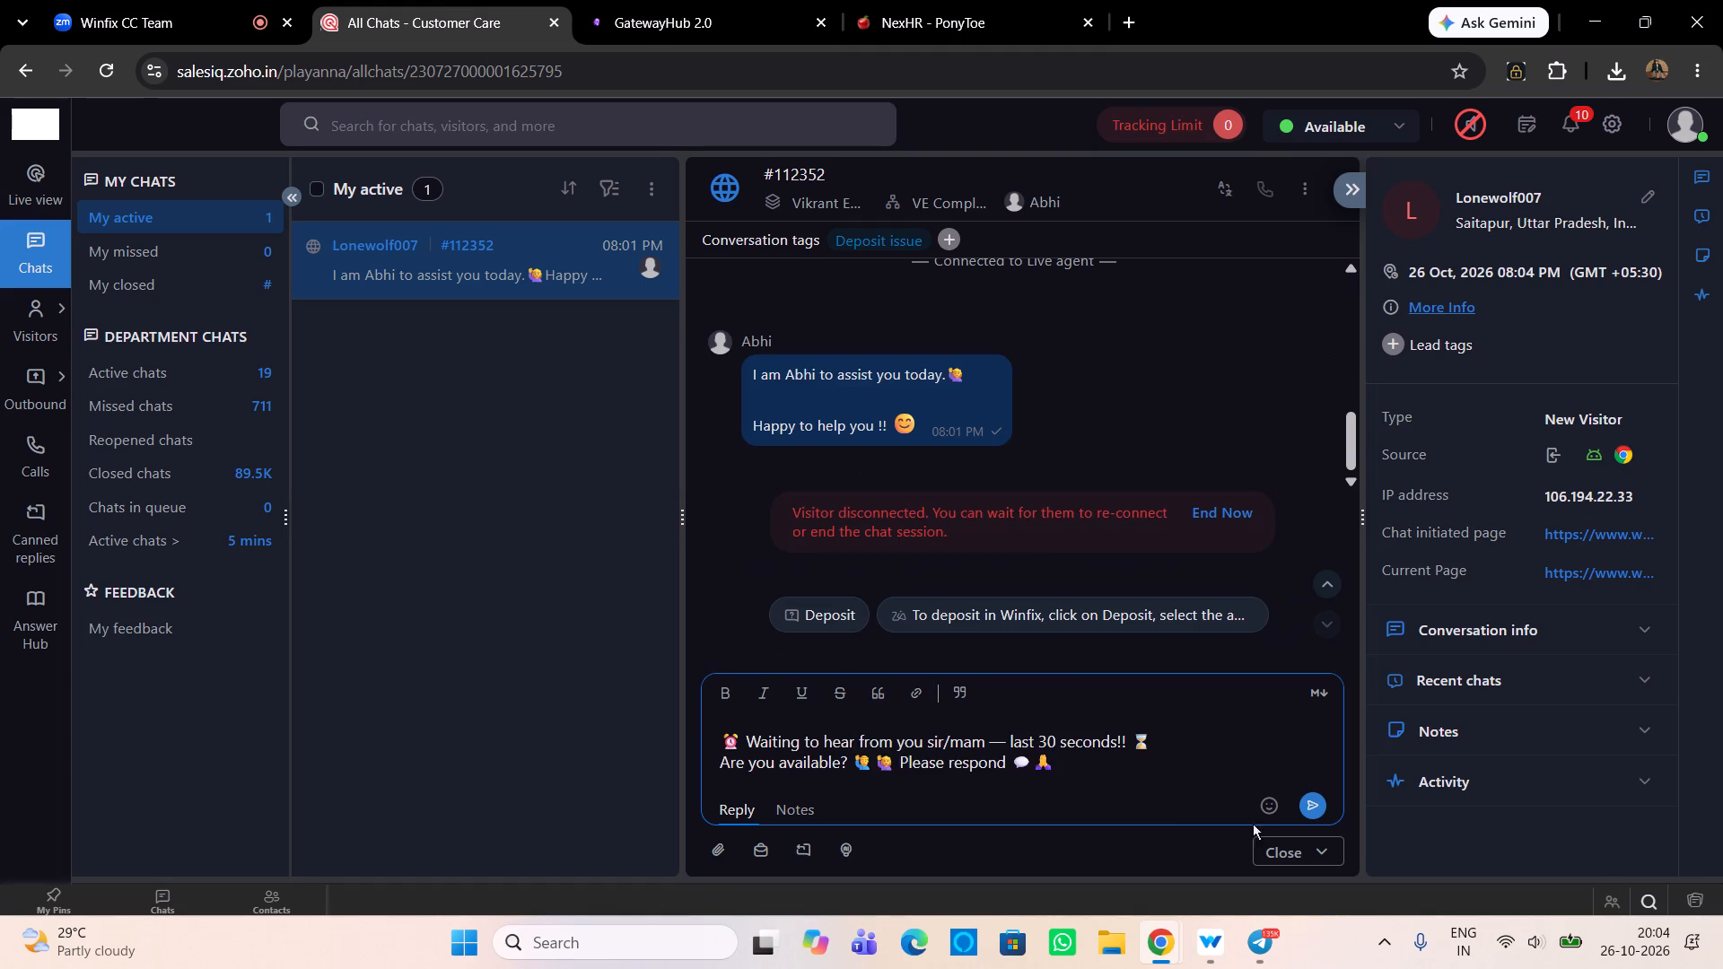
{"action": "left_click", "coordinate": [1307, 804]}
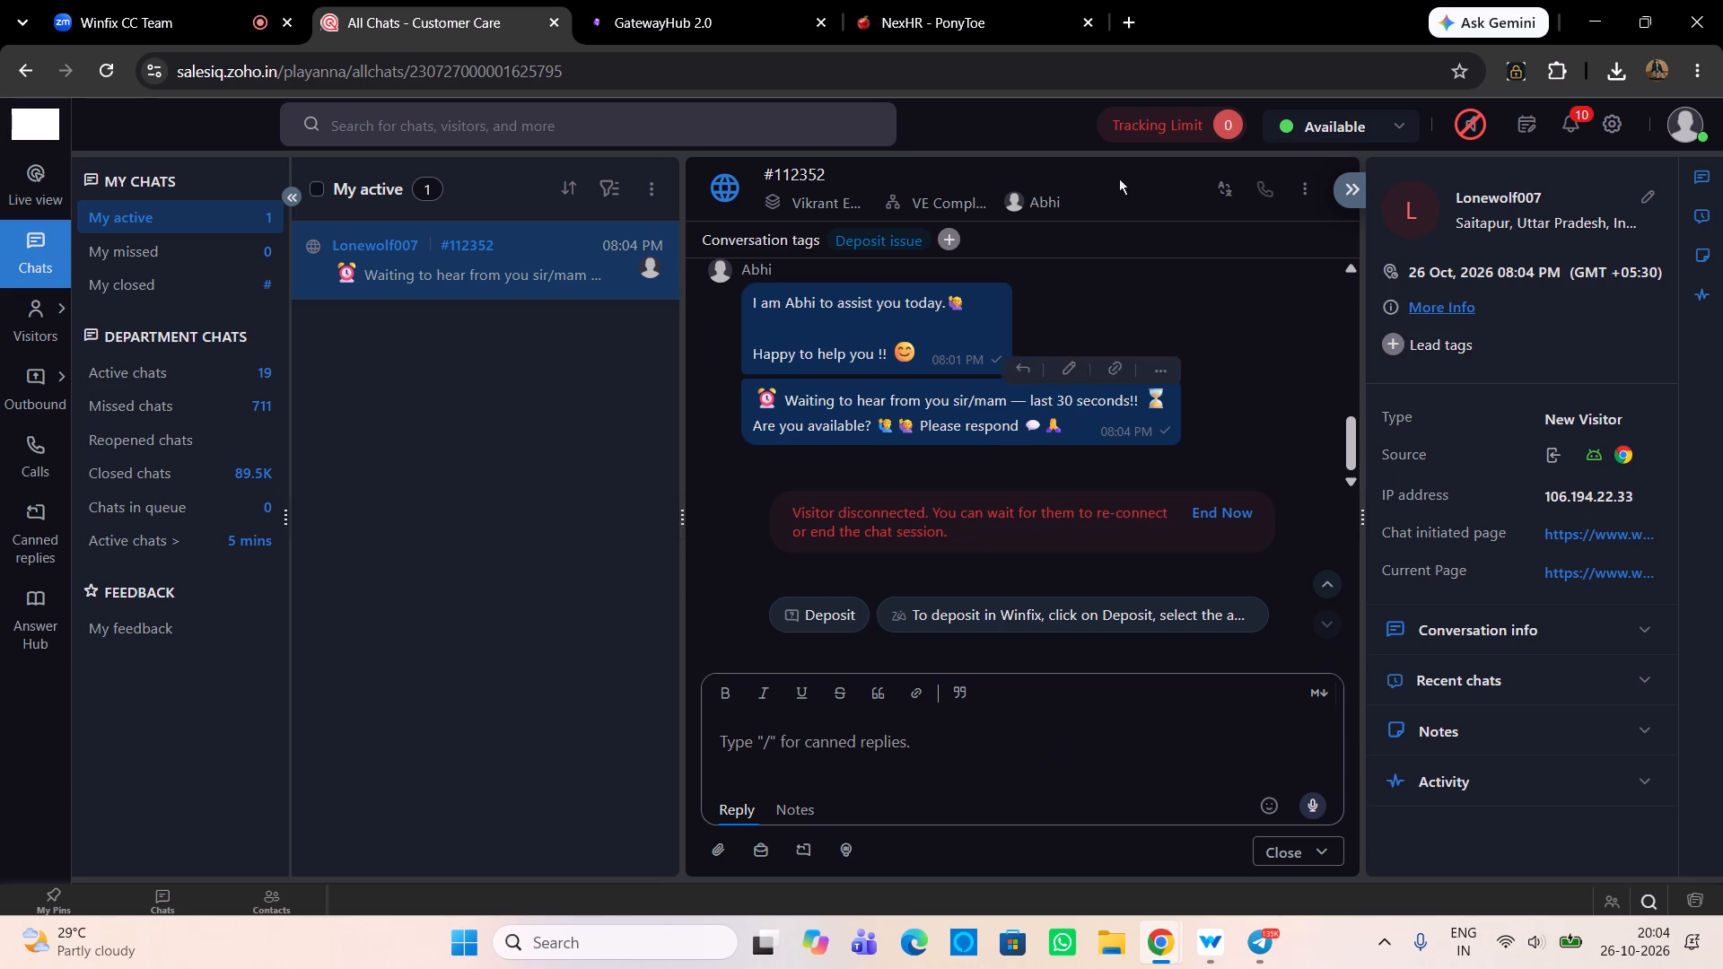
Switch to the Winfix CC Team meeting, go back to the first participant tiles, and unmute the microphone.
{"action": "left_click", "coordinate": [179, 0]}
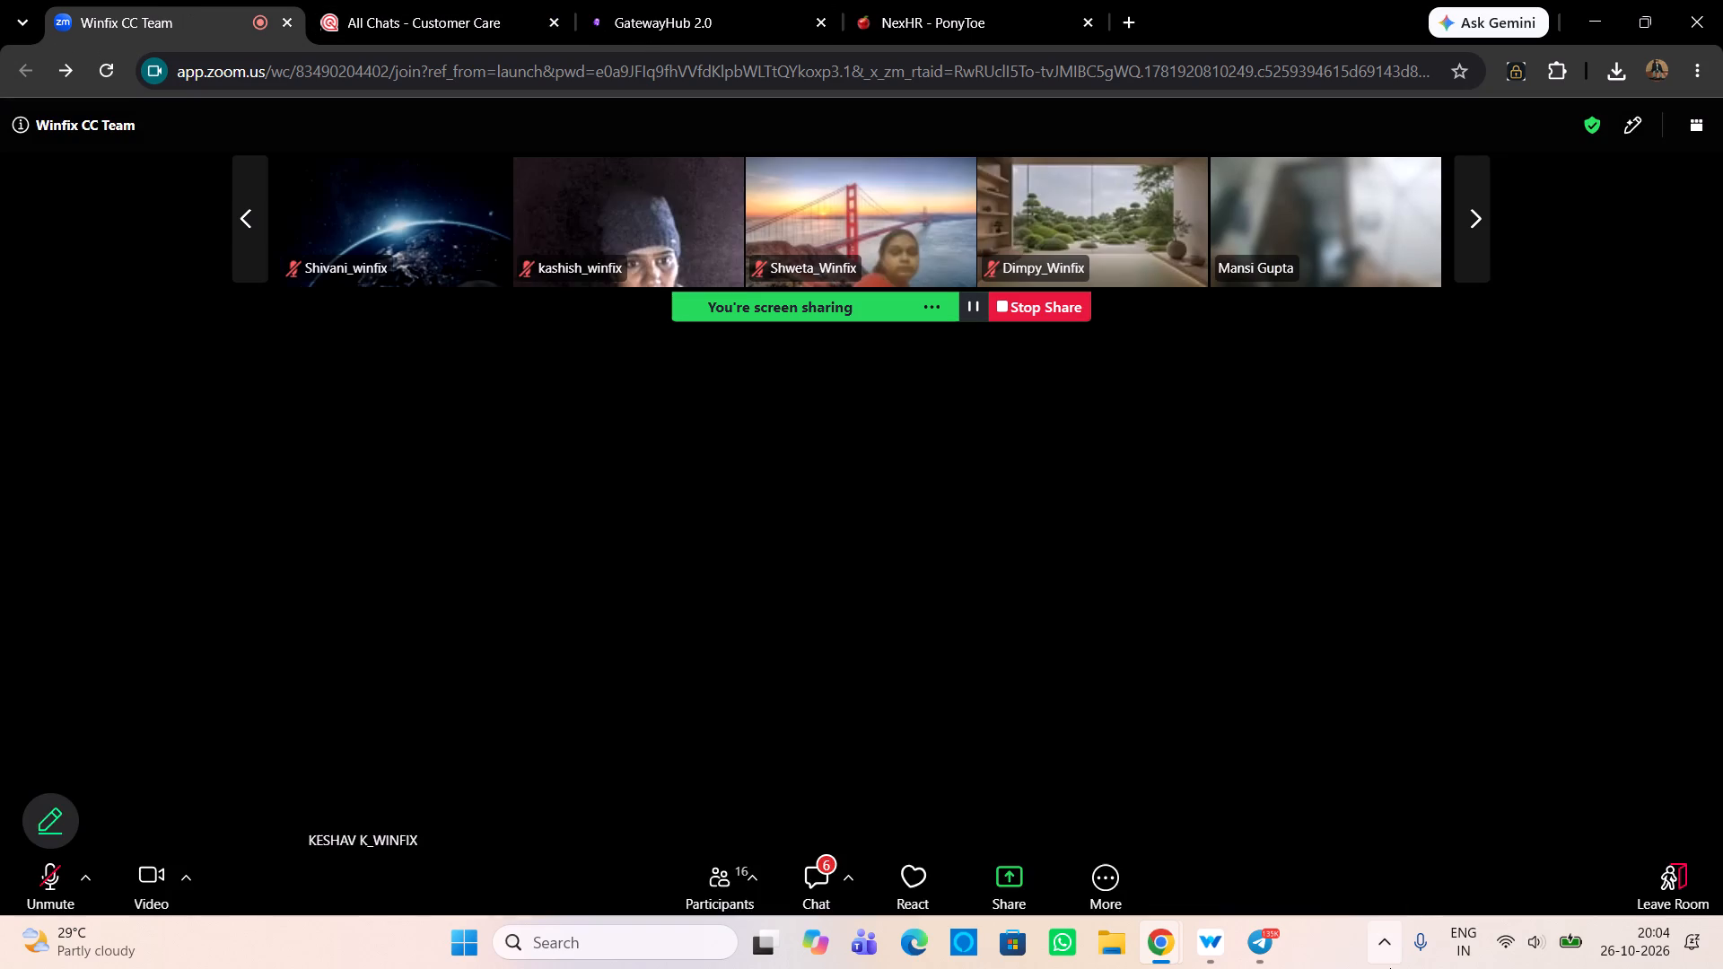
{"action": "left_click", "coordinate": [253, 217]}
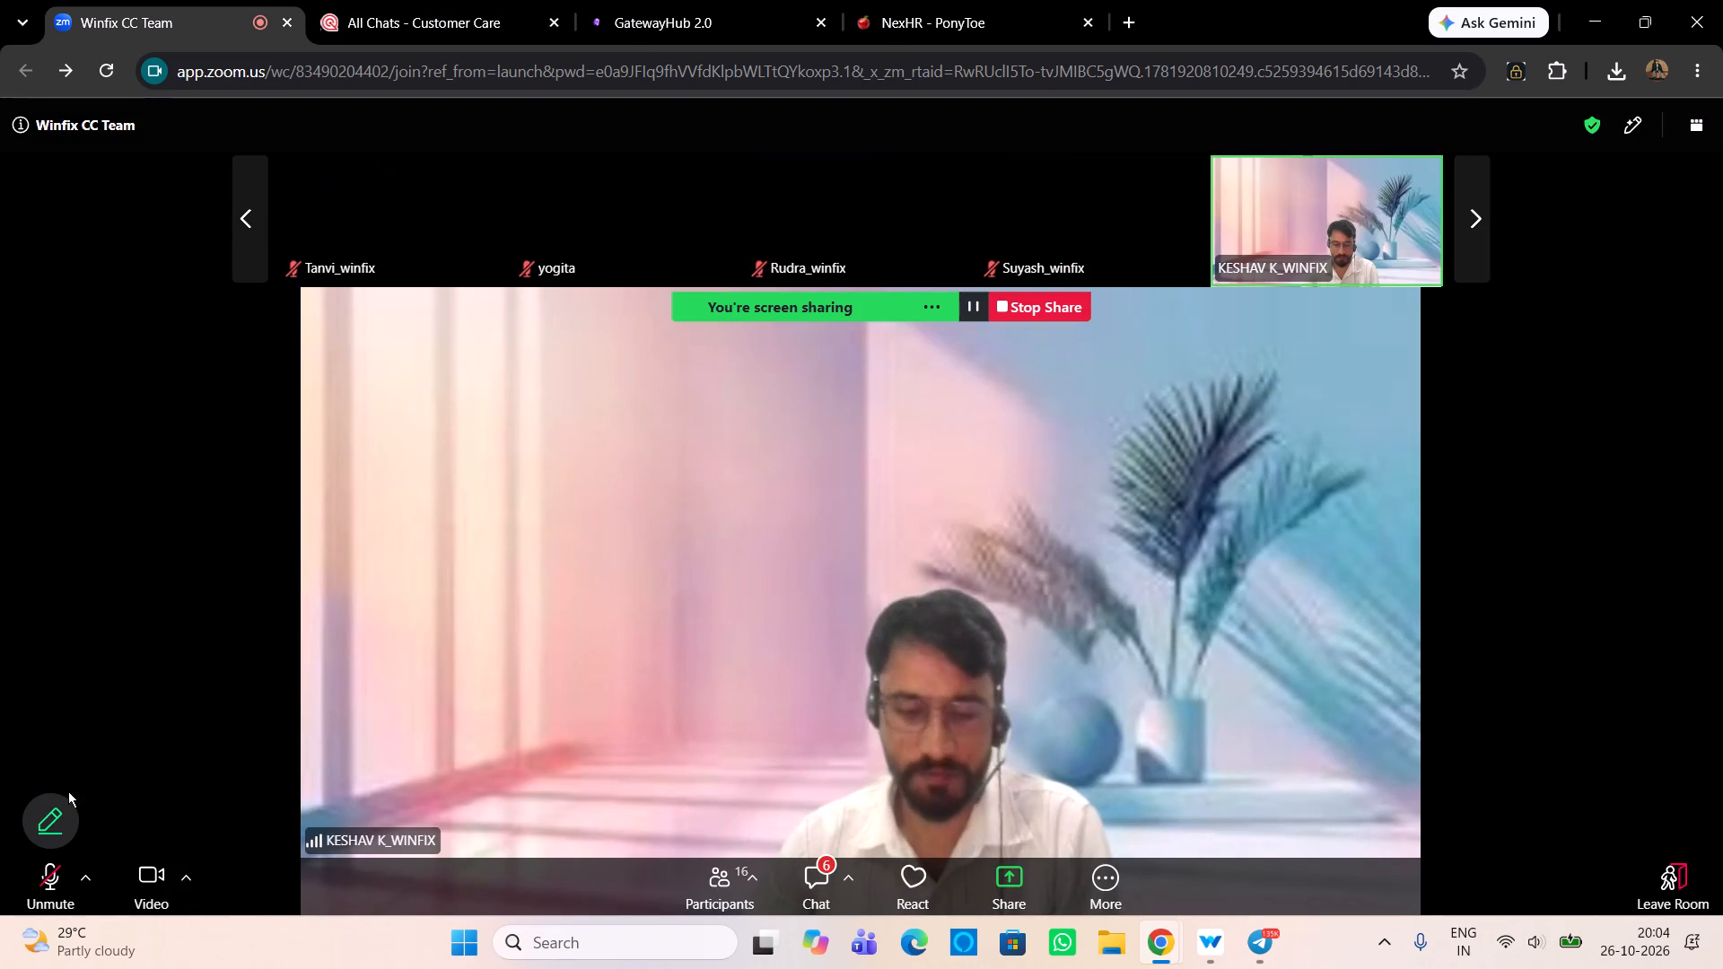
{"action": "triple_click", "coordinate": [249, 213]}
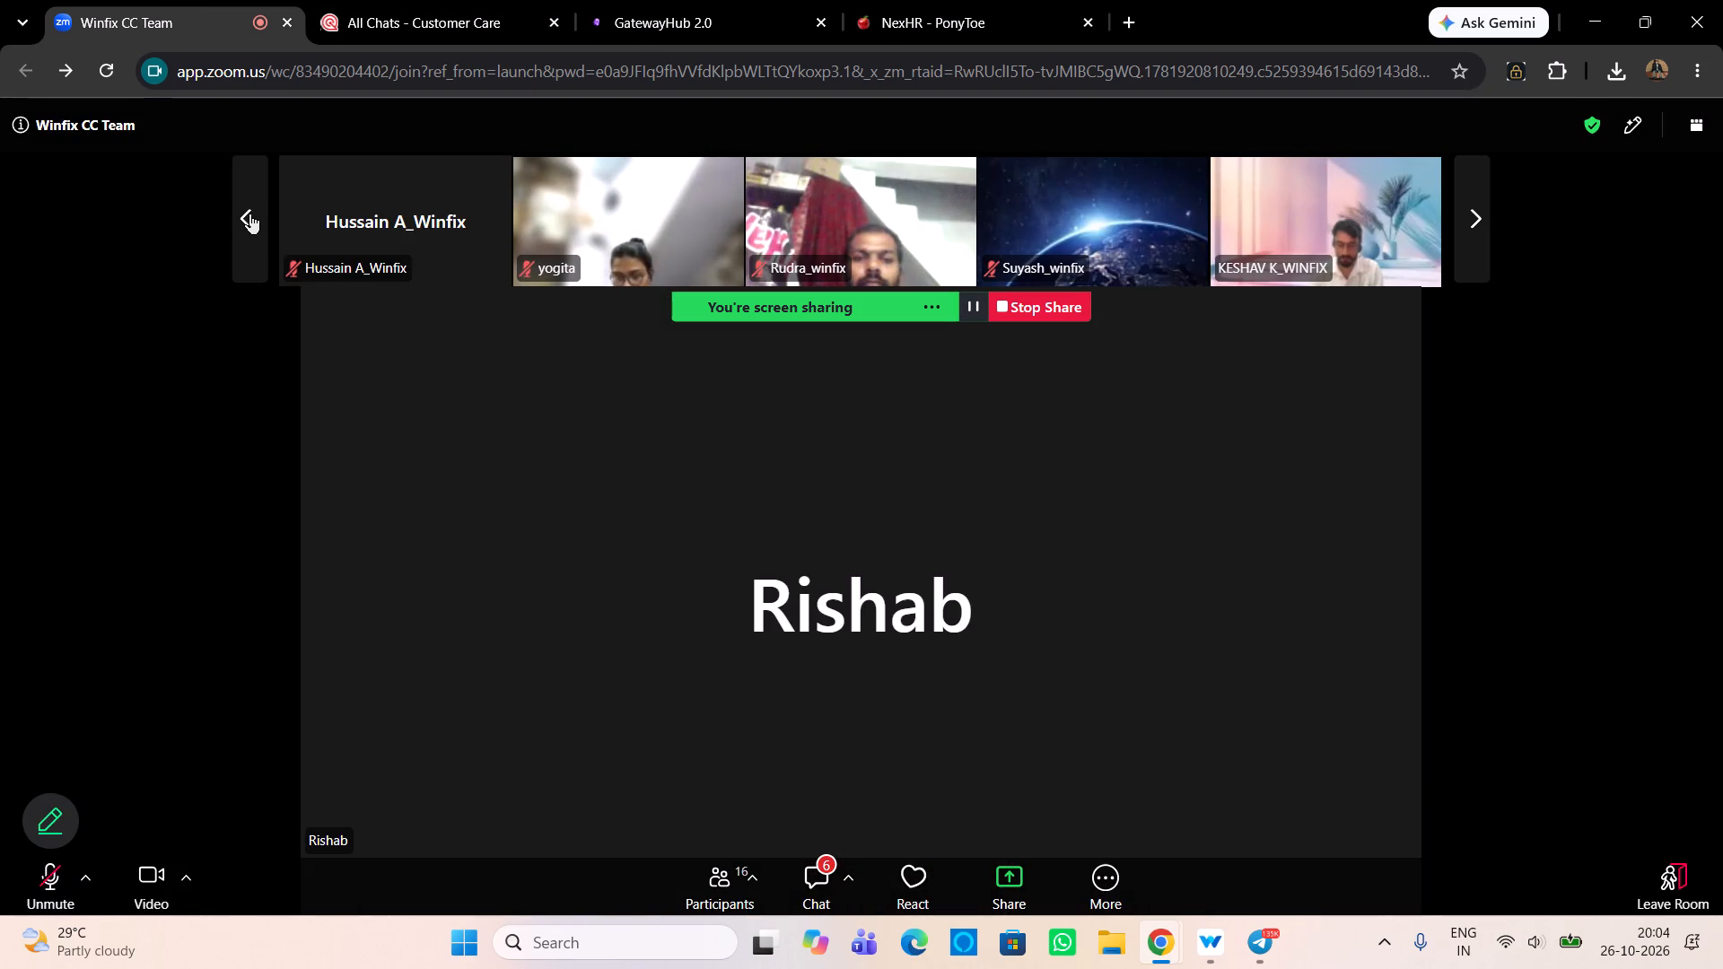
{"action": "left_click", "coordinate": [249, 214]}
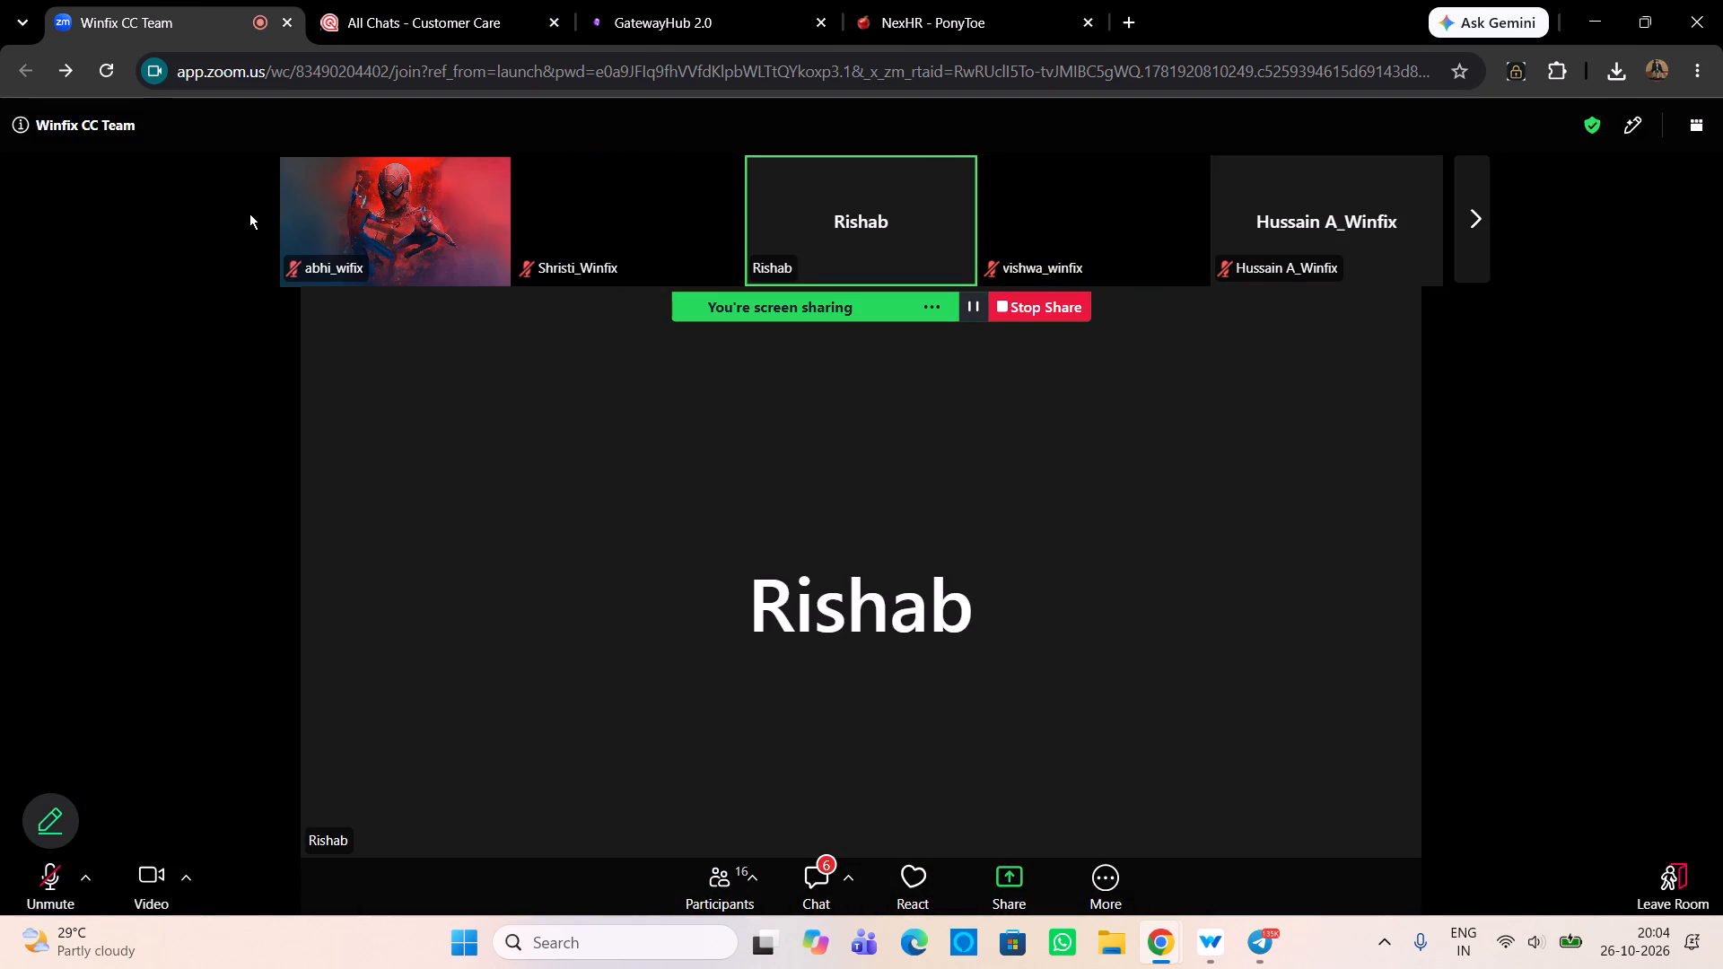
{"action": "left_click", "coordinate": [249, 214]}
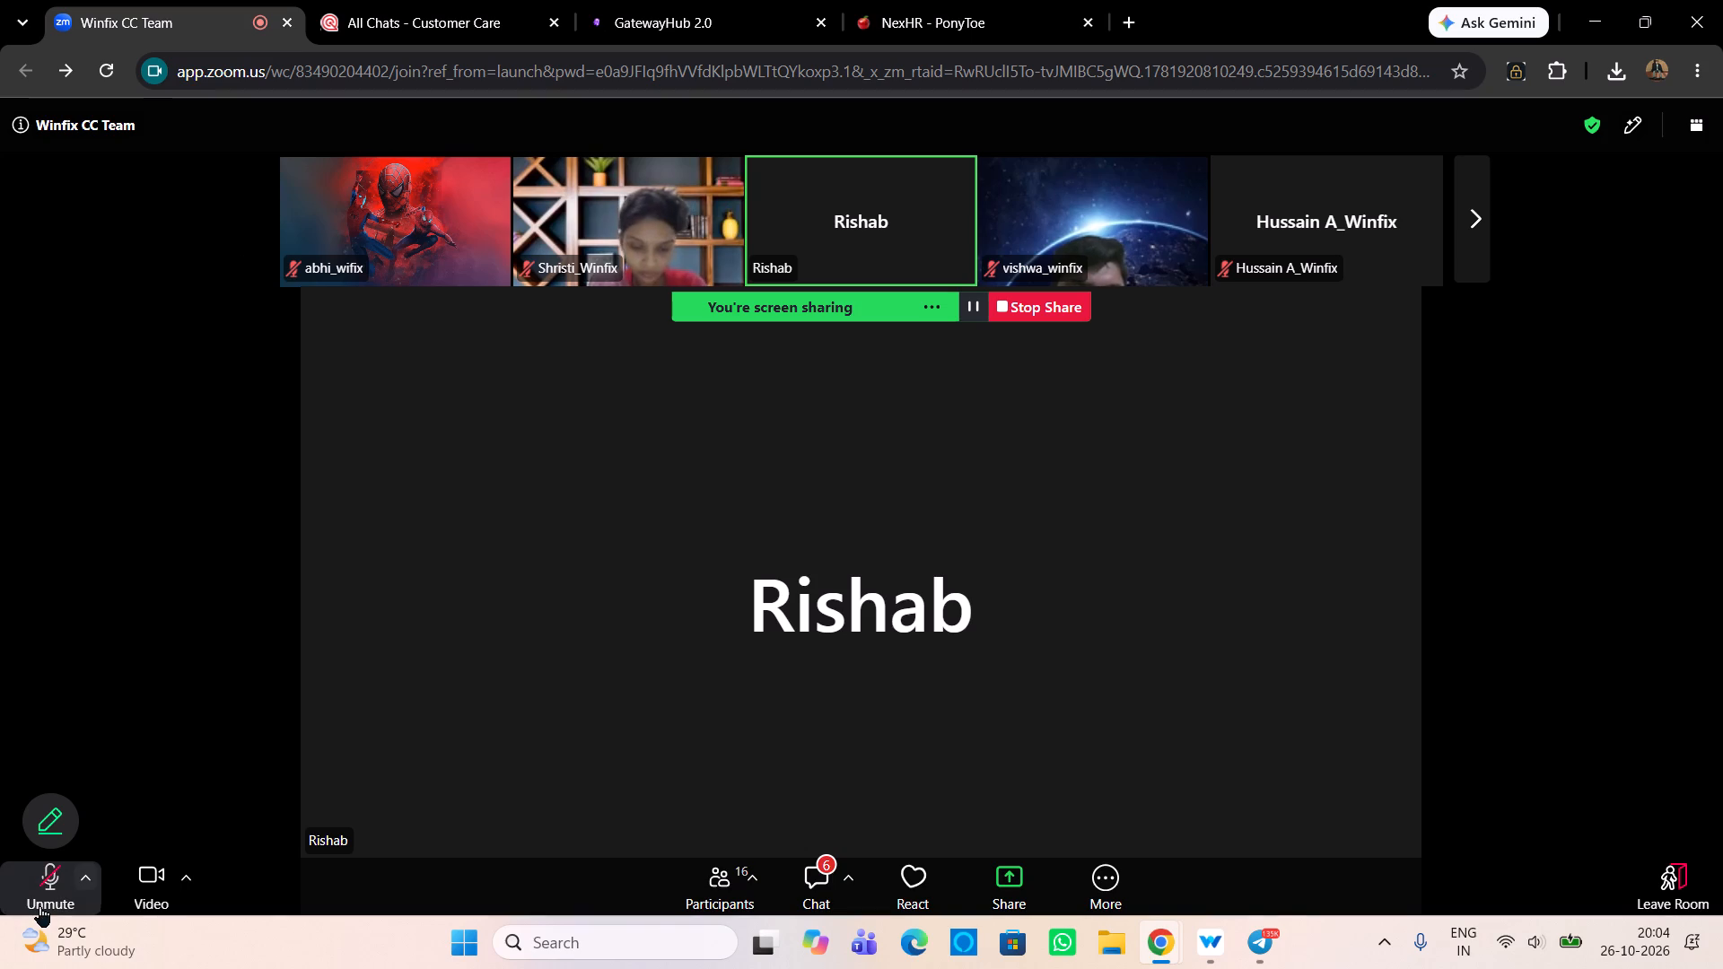
{"action": "left_click", "coordinate": [39, 906]}
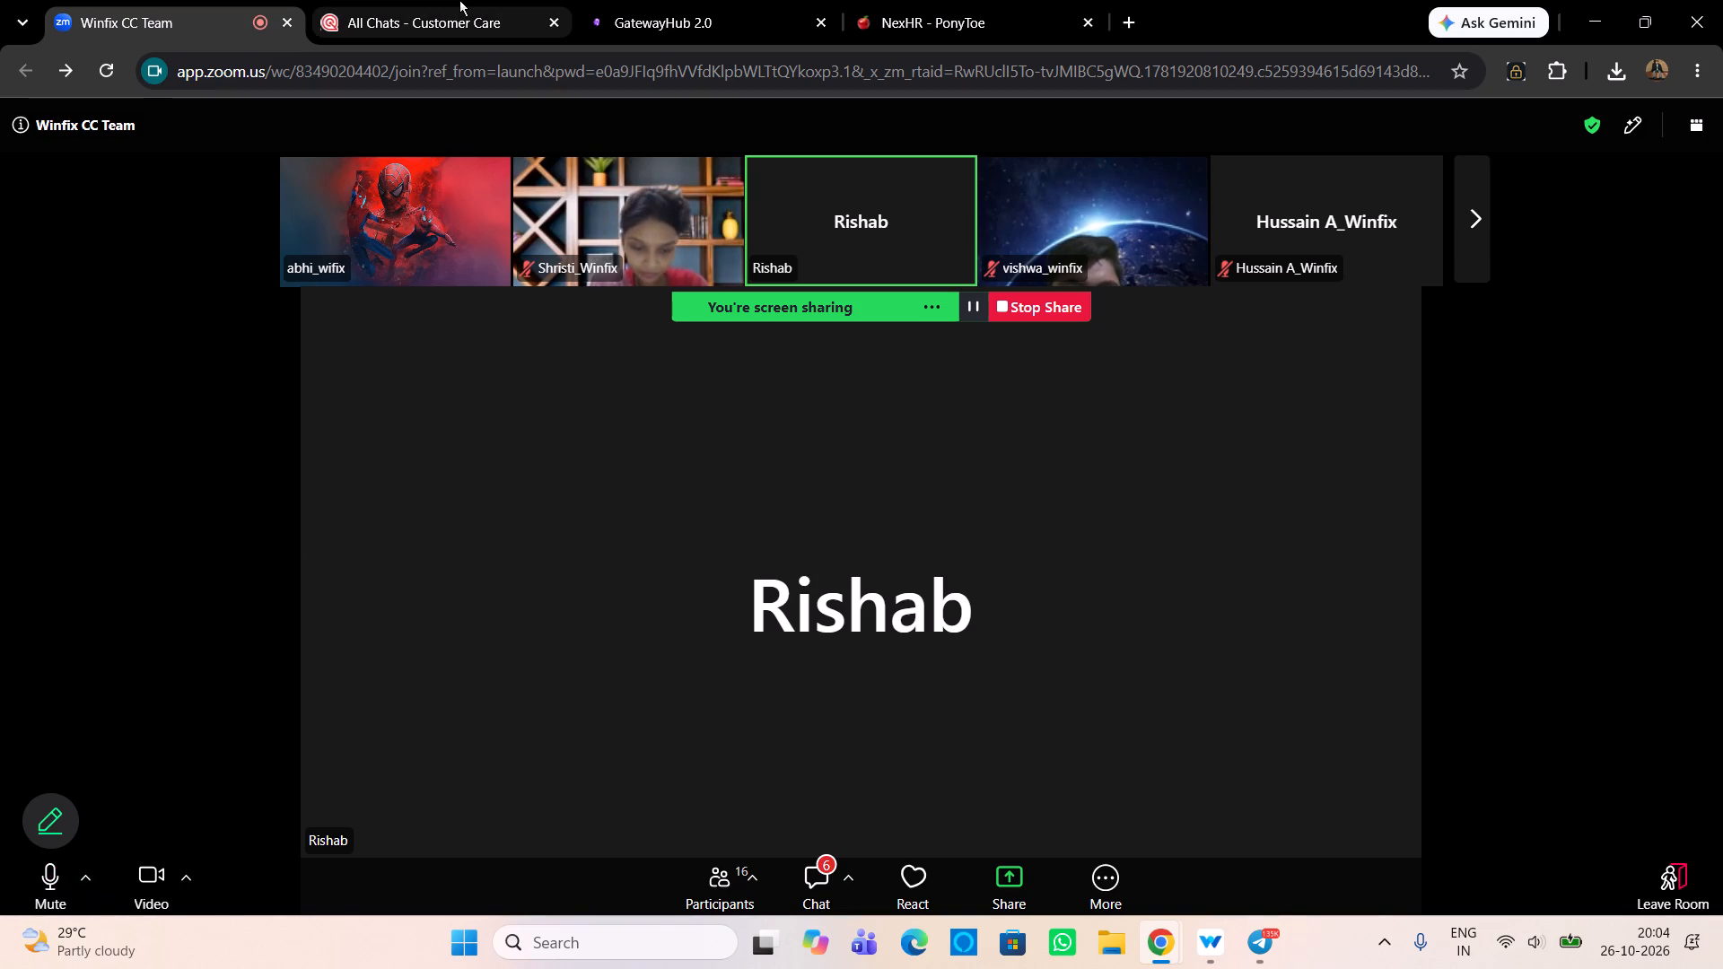
Browse to the later meeting participants, then open the screen-share chooser and cancel it without picking a source.
{"action": "left_click", "coordinate": [1470, 246]}
{"action": "left_click", "coordinate": [1470, 246]}
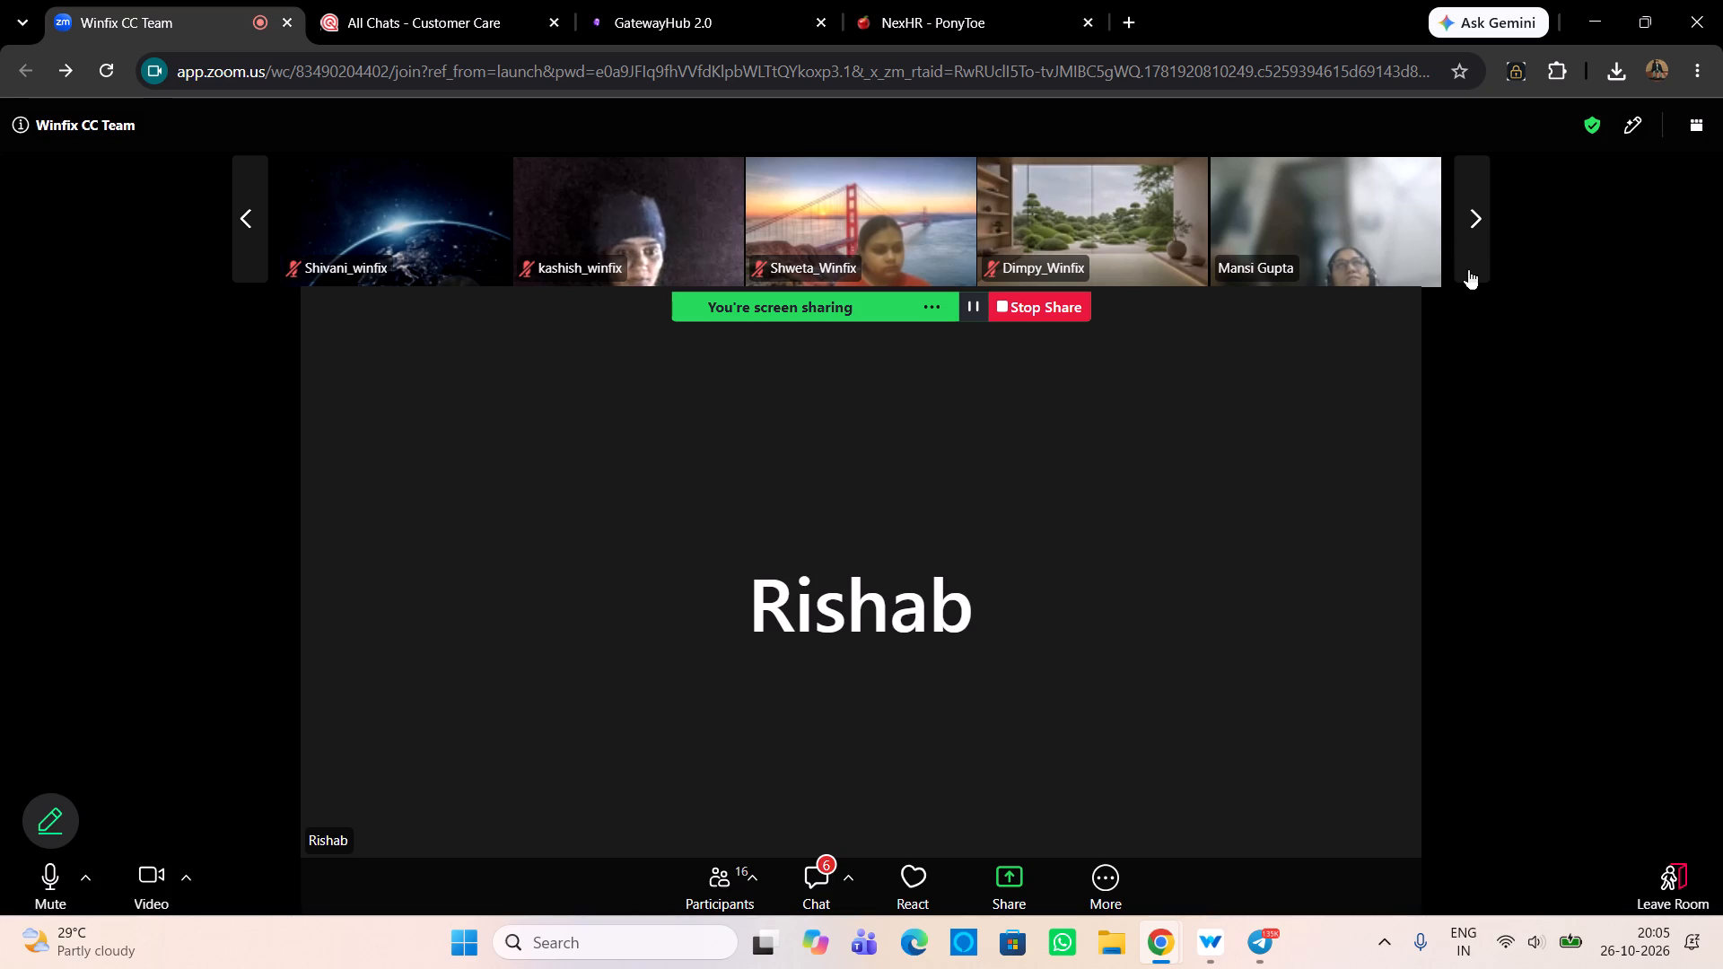
{"action": "left_click", "coordinate": [1080, 893]}
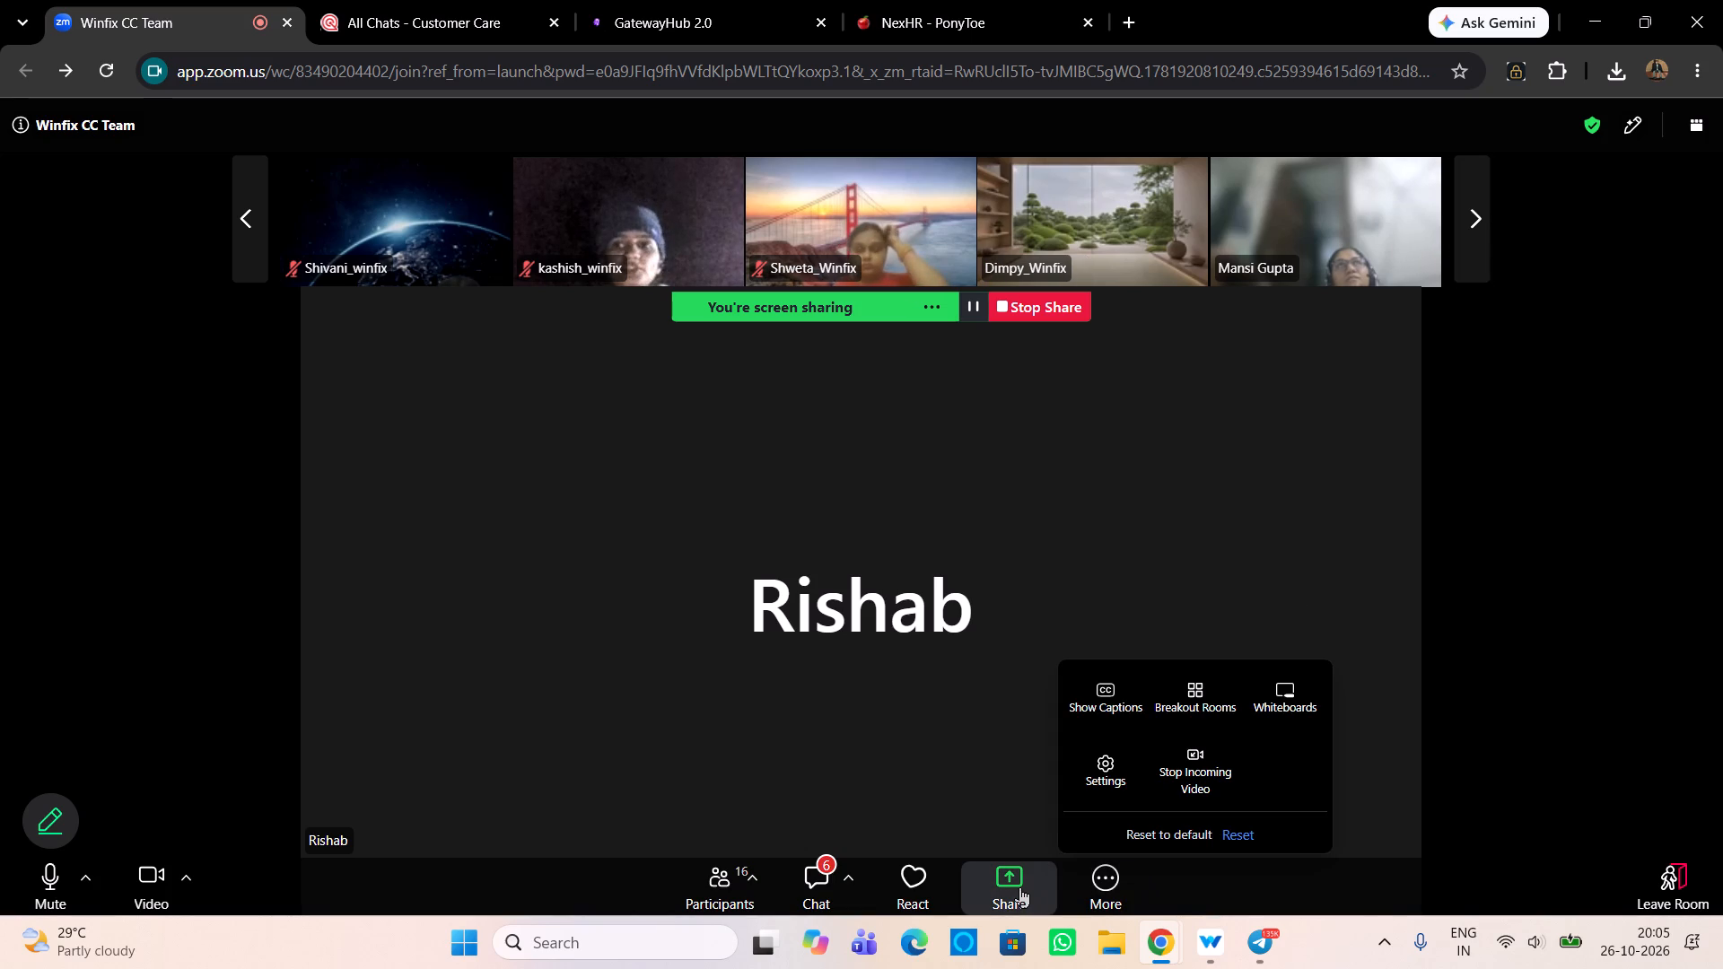
{"action": "left_click", "coordinate": [1019, 887]}
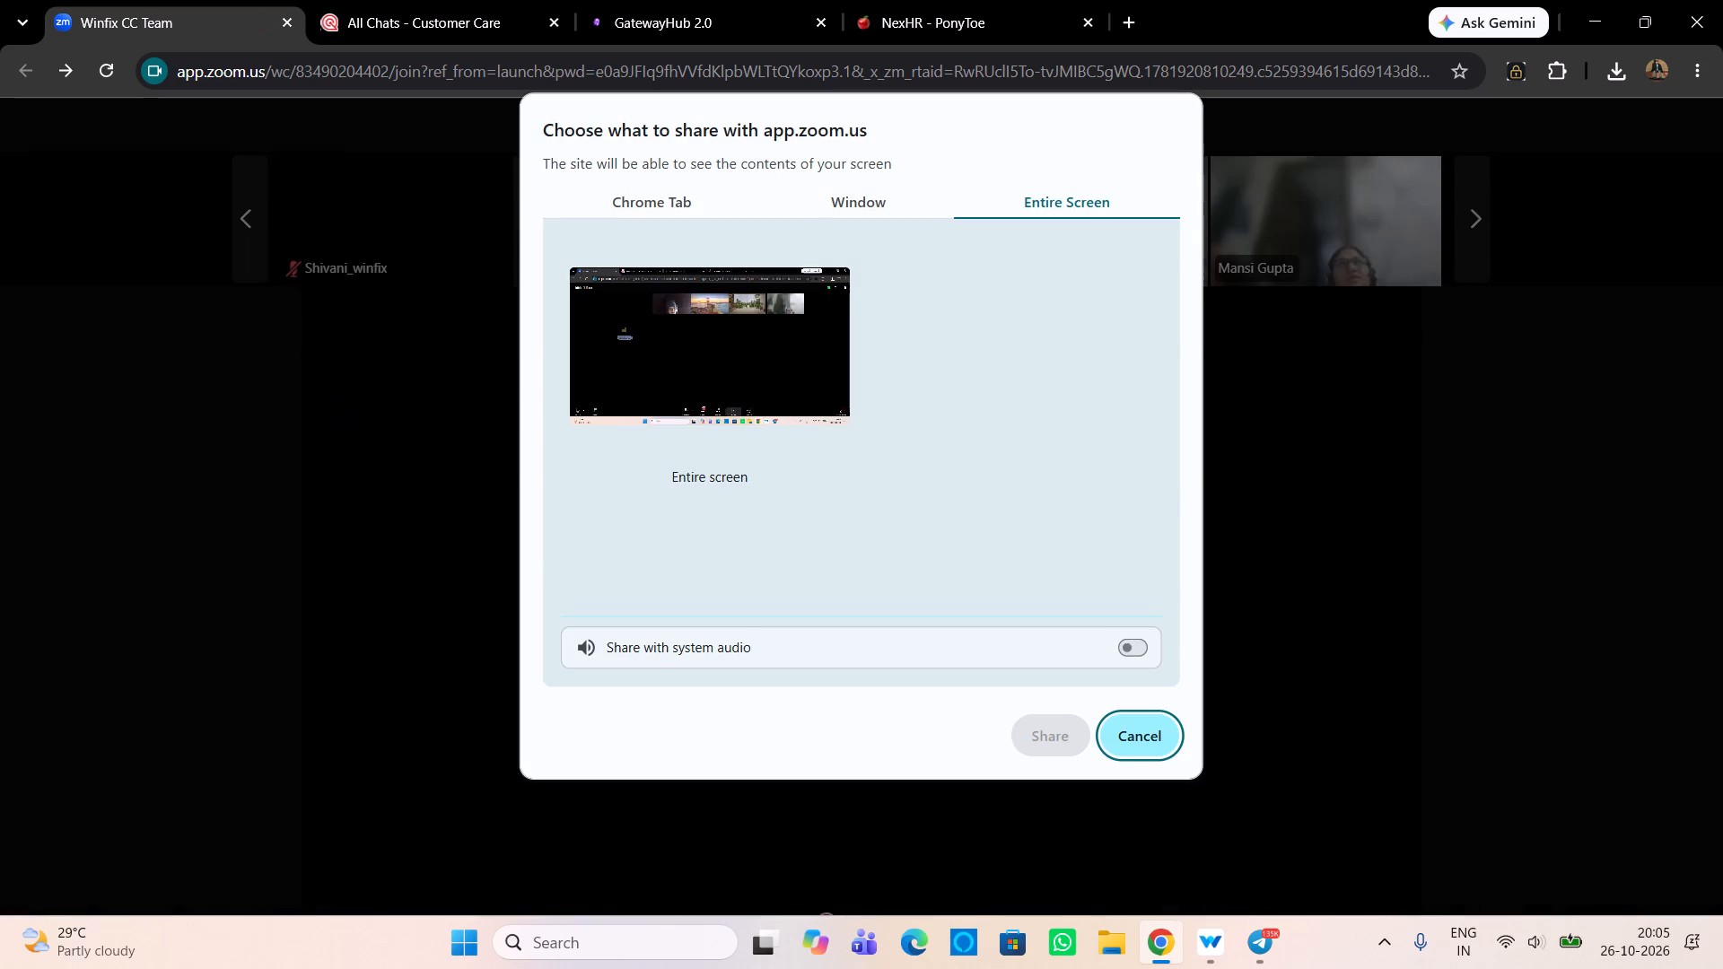
{"action": "left_click", "coordinate": [1125, 743]}
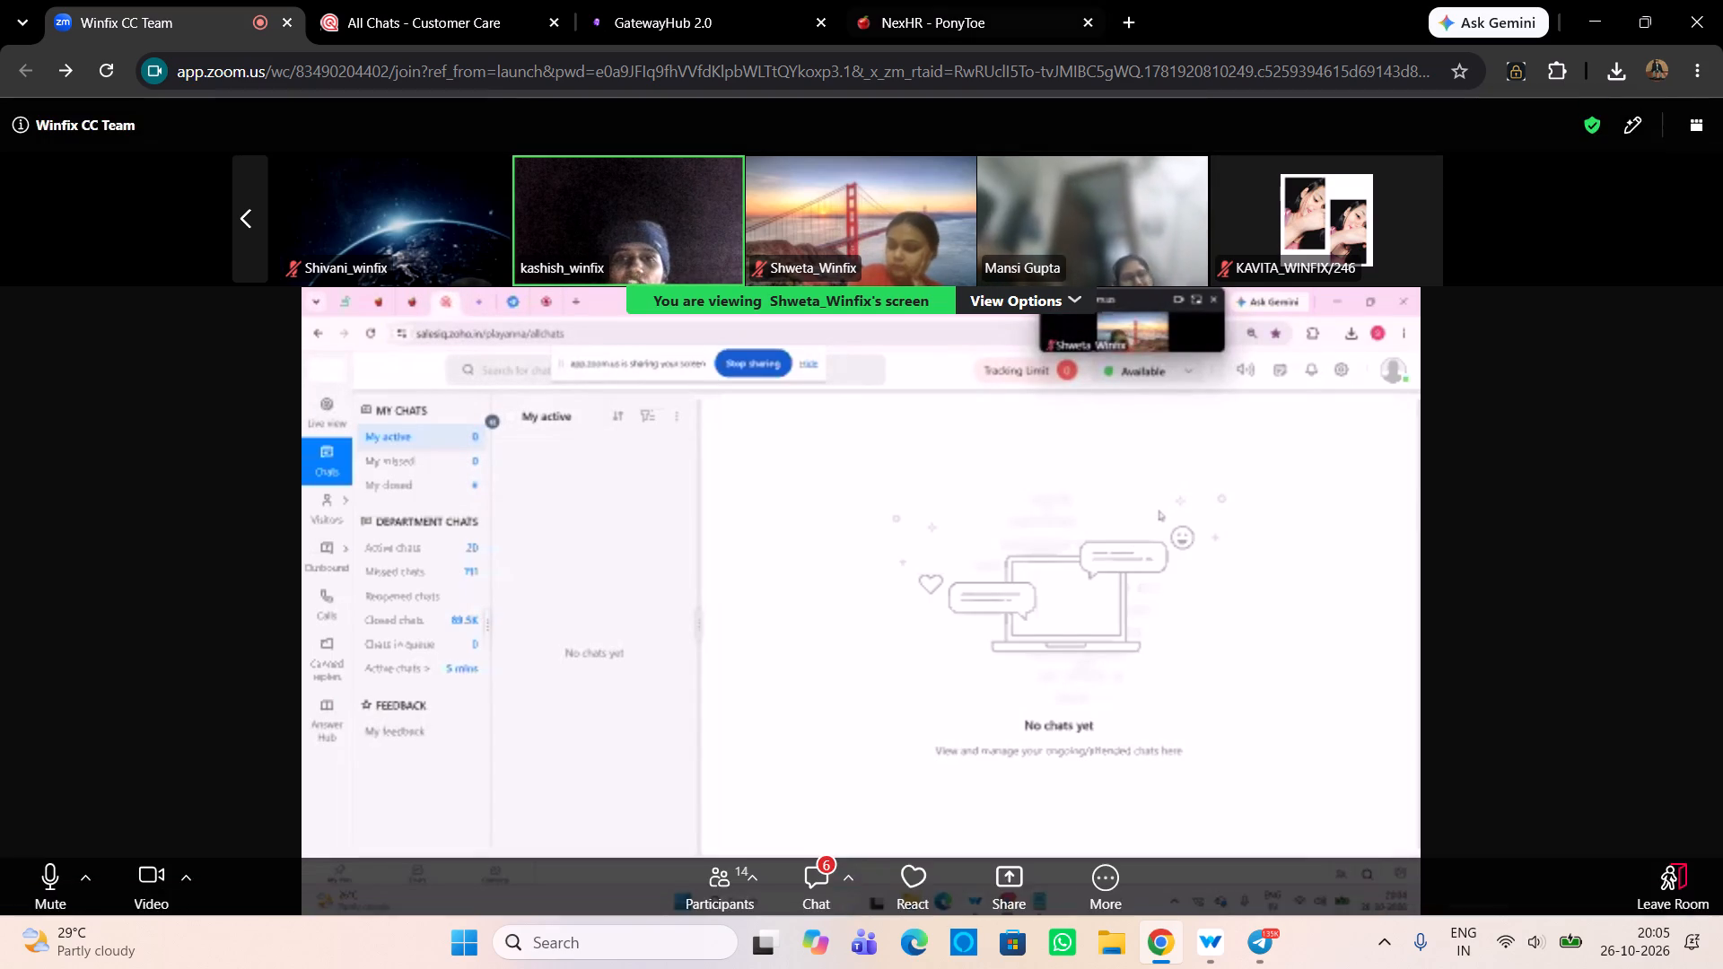
{"action": "left_click", "coordinate": [447, 0]}
{"action": "left_click", "coordinate": [488, 269]}
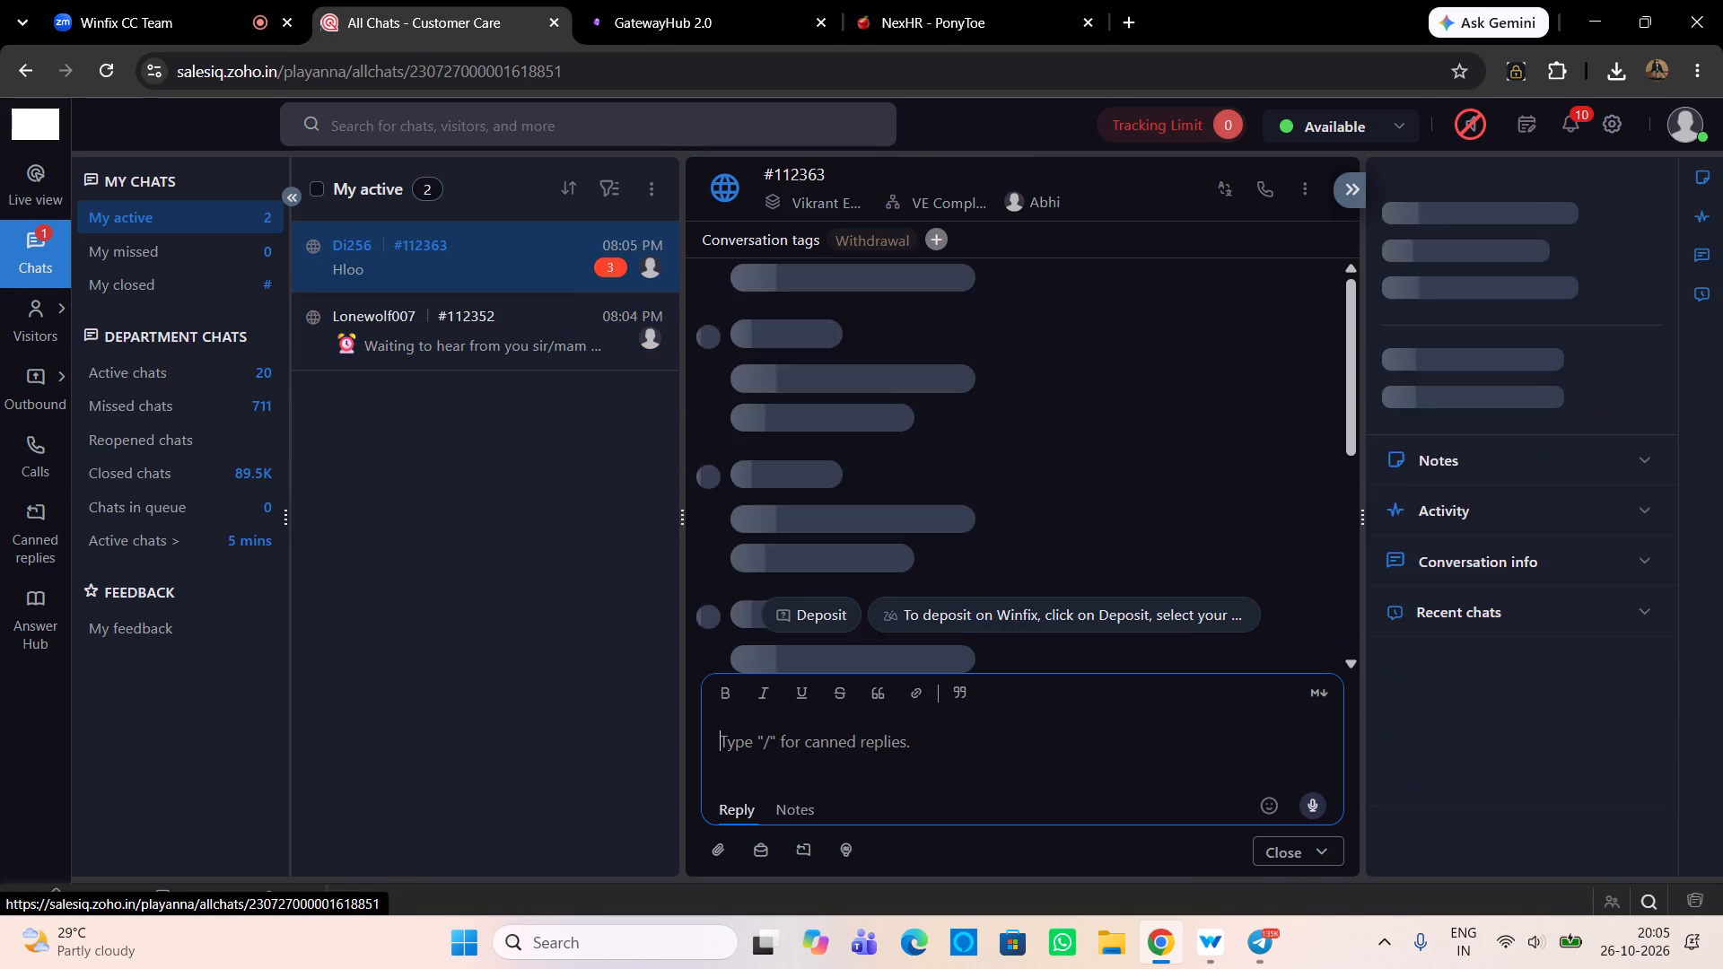
{"action": "left_click", "coordinate": [854, 753]}
{"action": "key", "text": "slash"}
{"action": "left_click", "coordinate": [797, 376]}
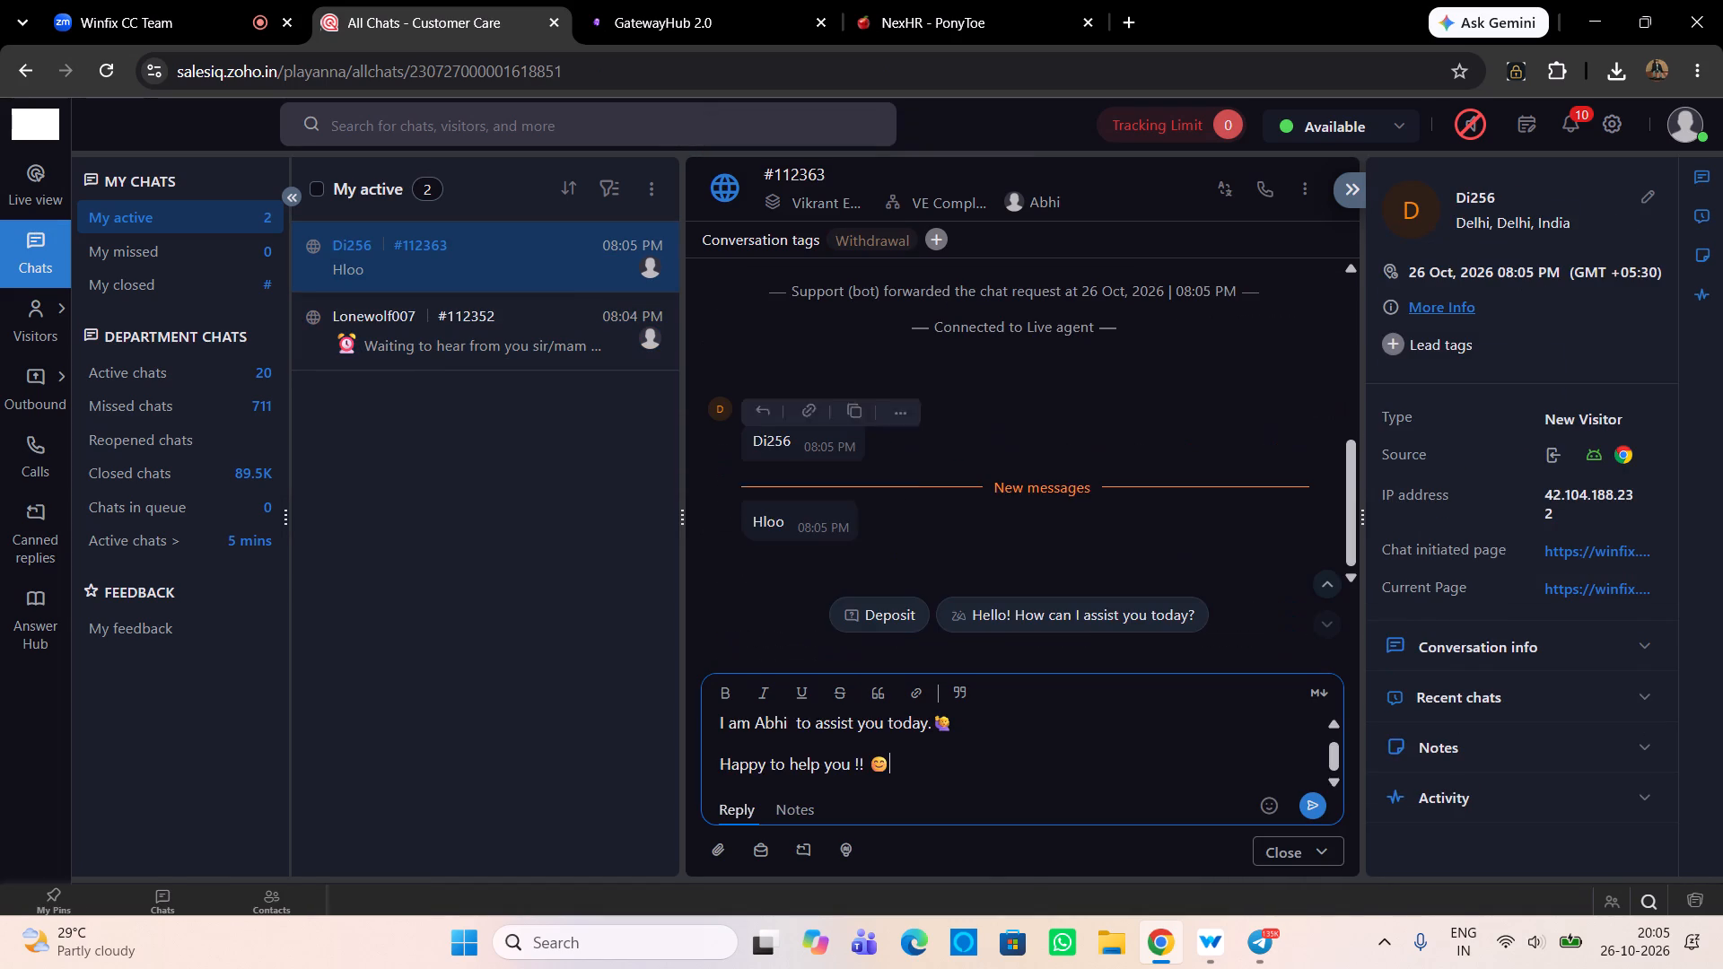
{"action": "left_click", "coordinate": [1313, 801]}
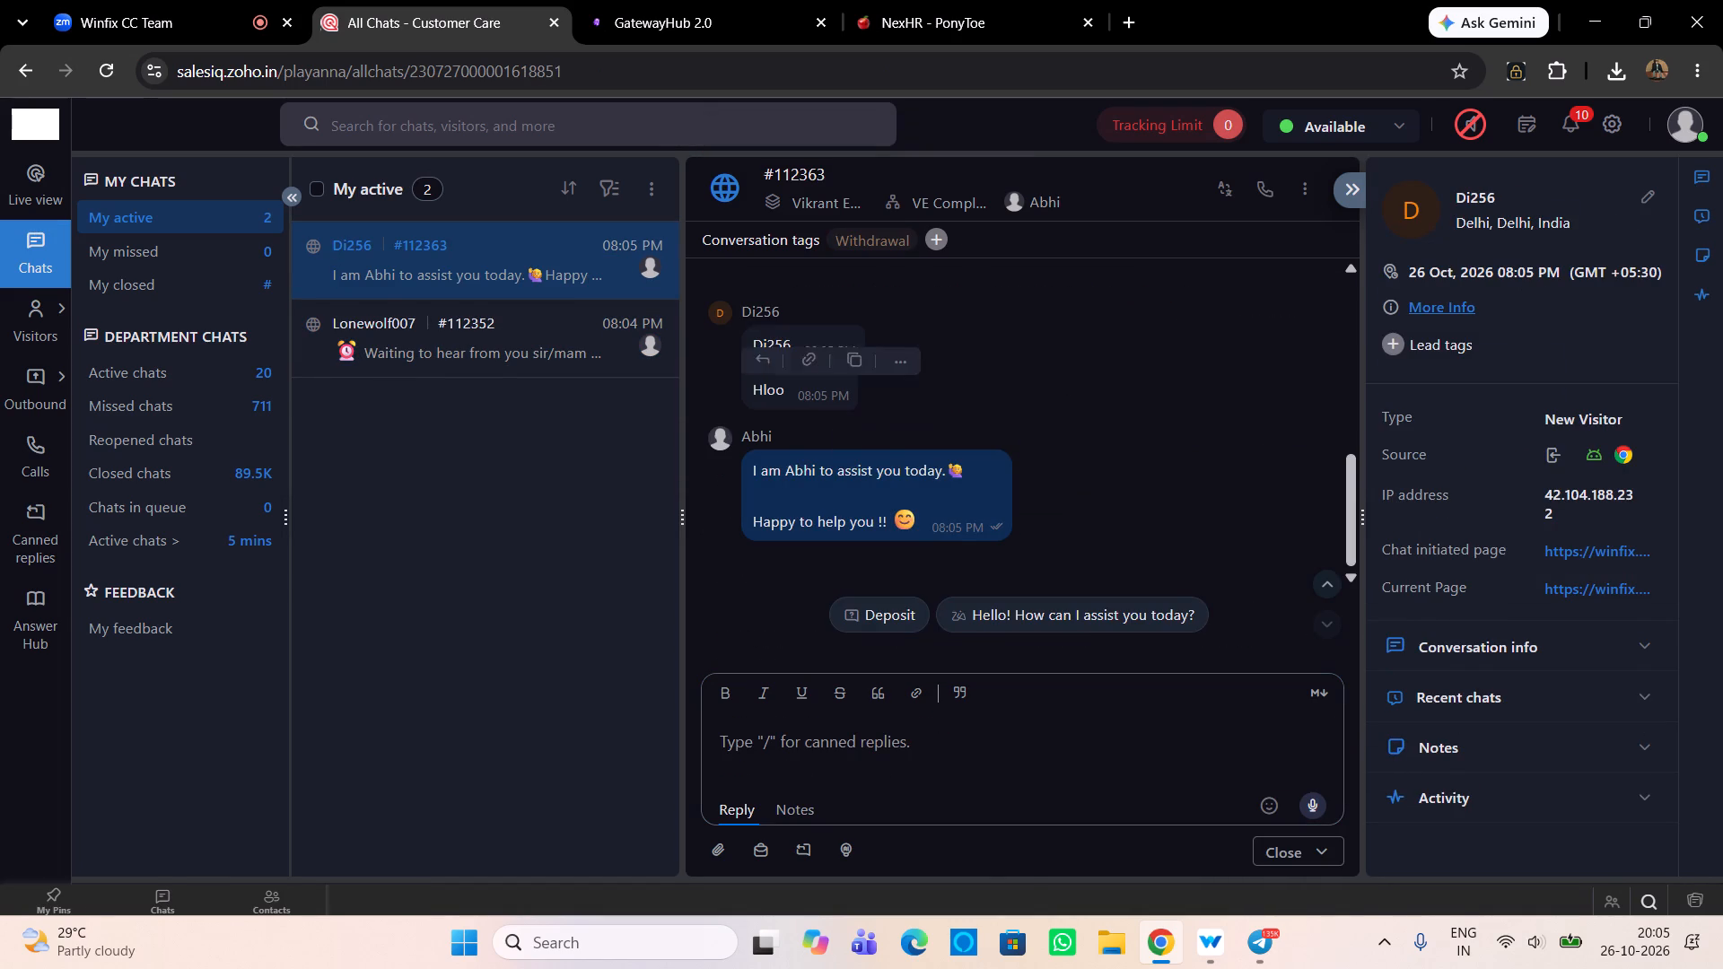
{"action": "double_click", "coordinate": [772, 339]}
{"action": "right_click", "coordinate": [761, 345]}
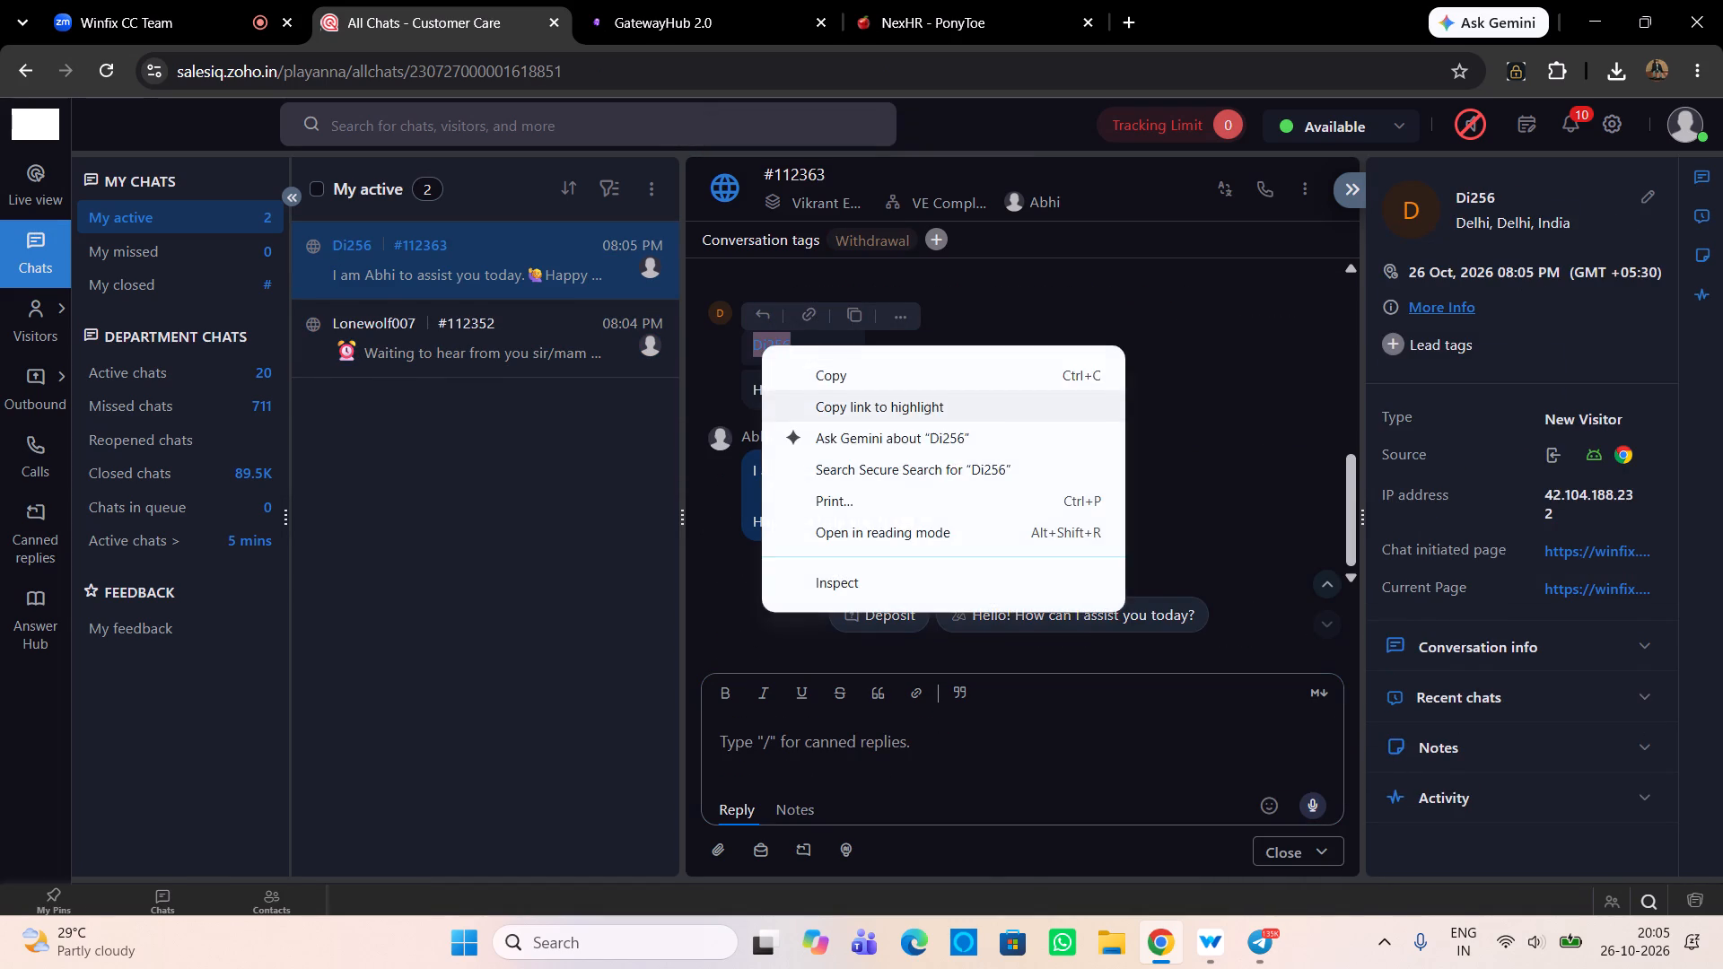
{"action": "left_click", "coordinate": [837, 379]}
{"action": "left_click", "coordinate": [730, 0]}
{"action": "scroll", "coordinate": [752, 542], "scroll_direction": "up", "scroll_amount": 3}
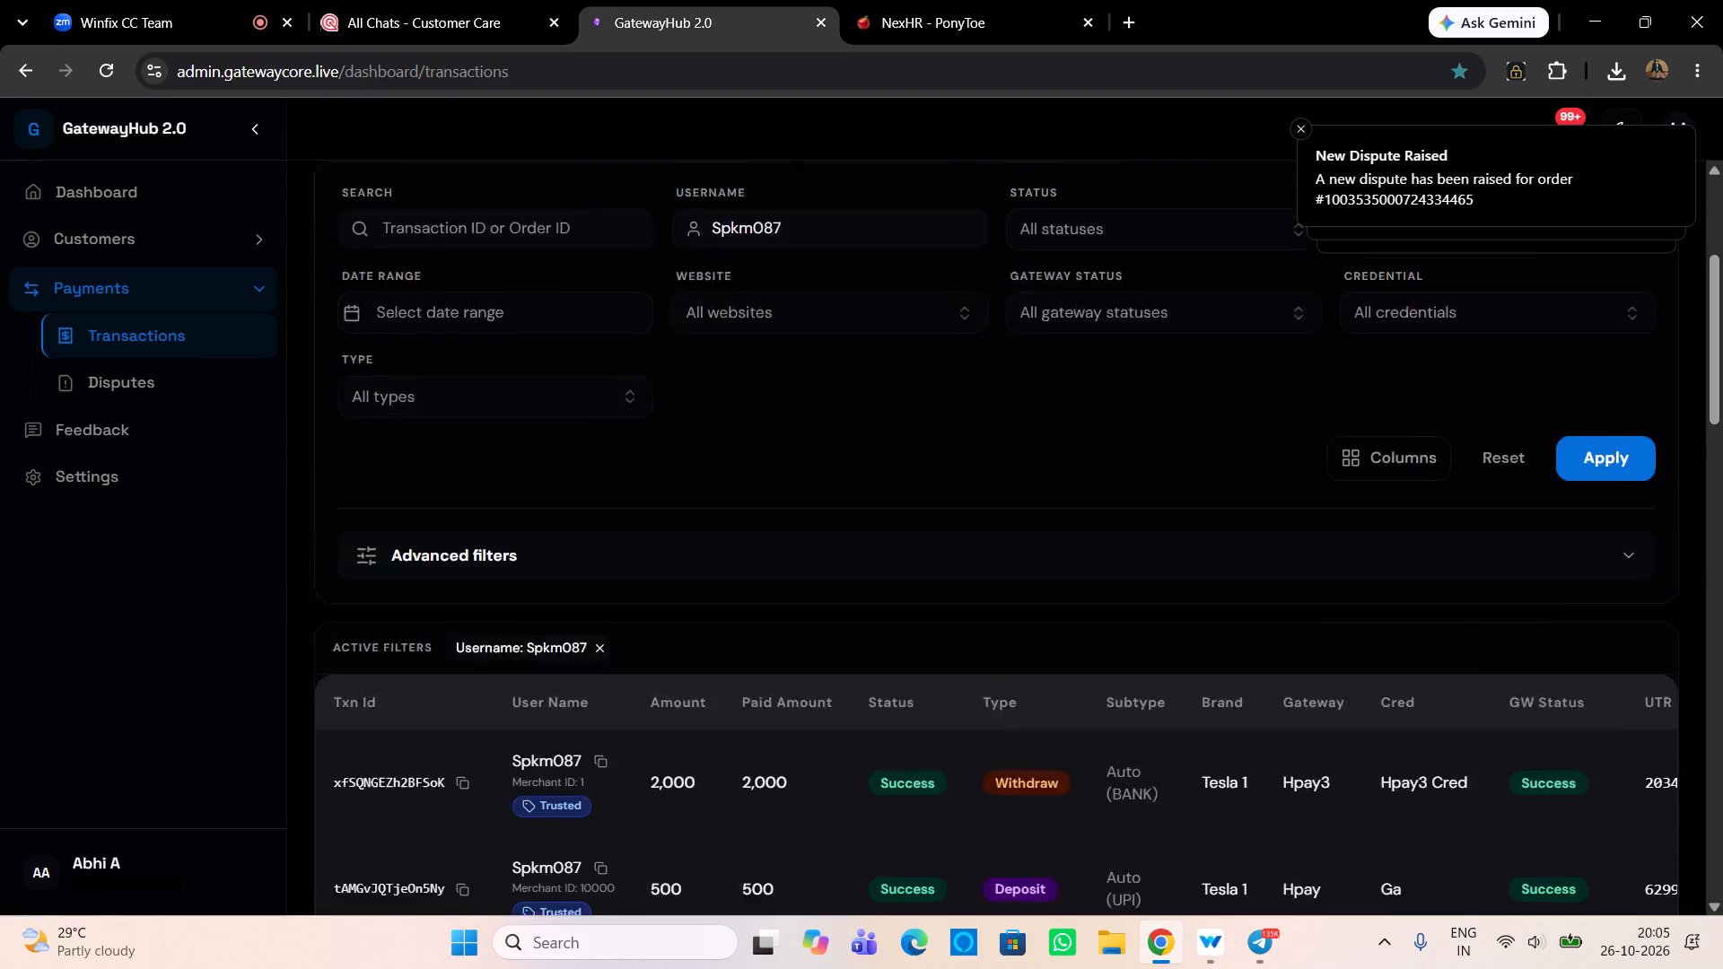
{"action": "scroll", "coordinate": [752, 542], "scroll_direction": "up", "scroll_amount": 2}
{"action": "left_click_drag", "start_coordinate": [811, 559], "coordinate": [612, 556]}
{"action": "right_click", "coordinate": [770, 551]}
{"action": "left_click", "coordinate": [855, 523]}
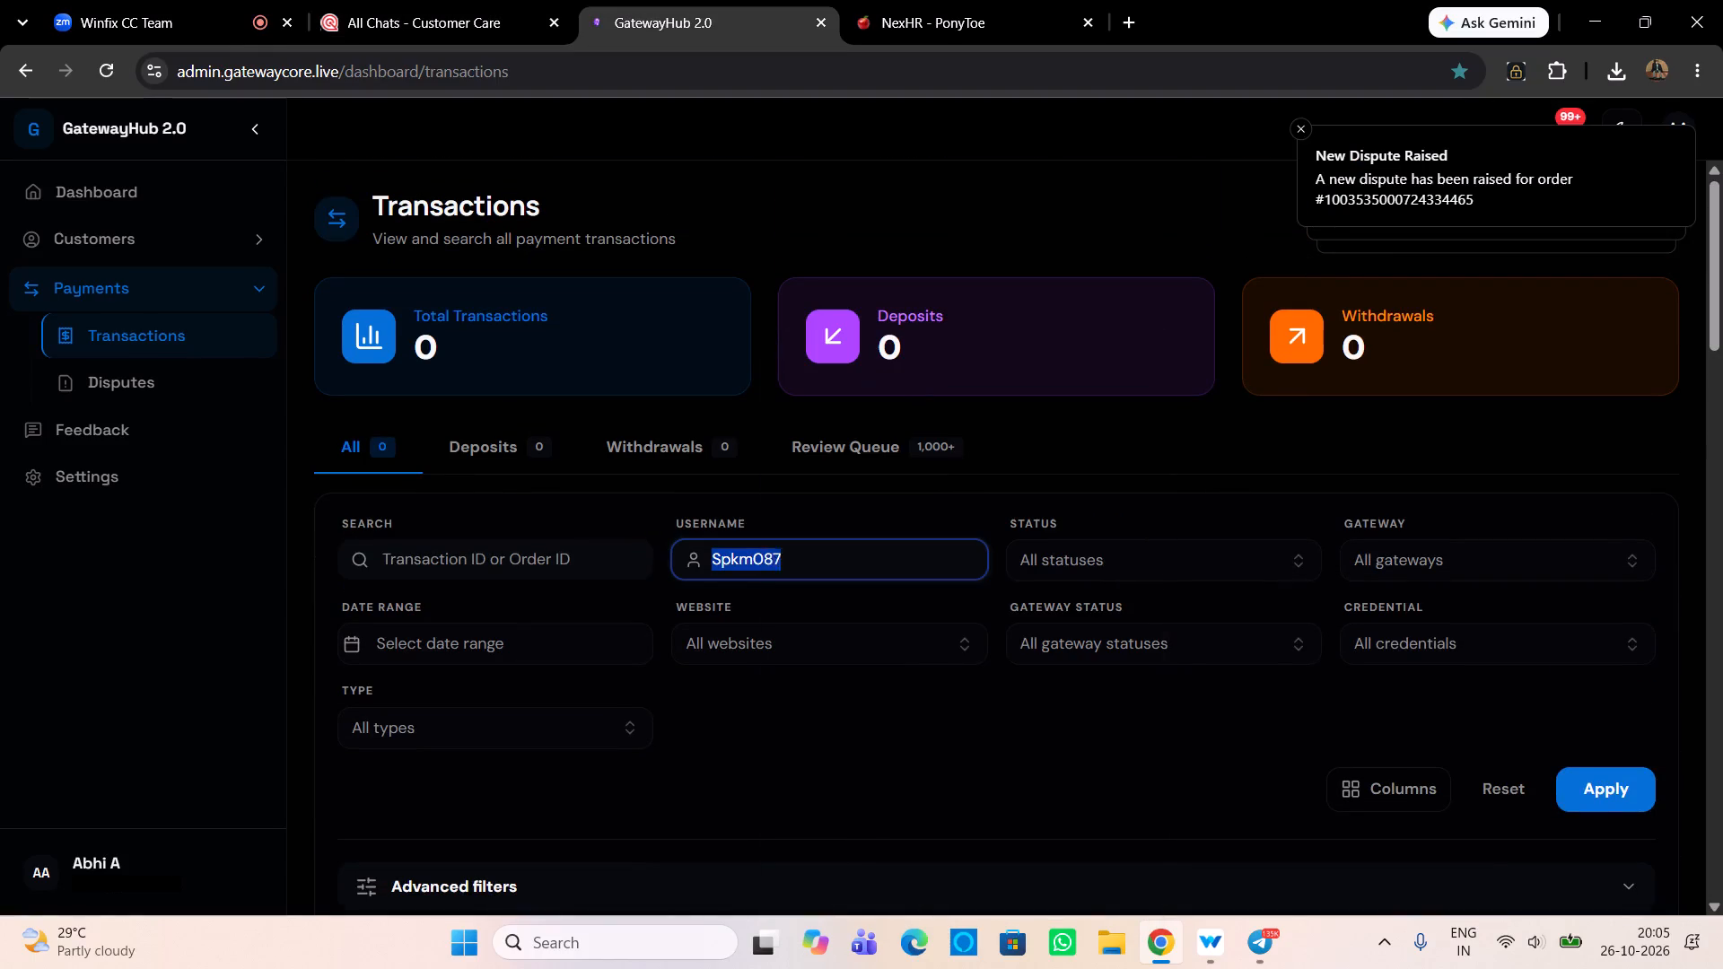
{"action": "left_click", "coordinate": [1560, 774]}
{"action": "left_click", "coordinate": [424, 0]}
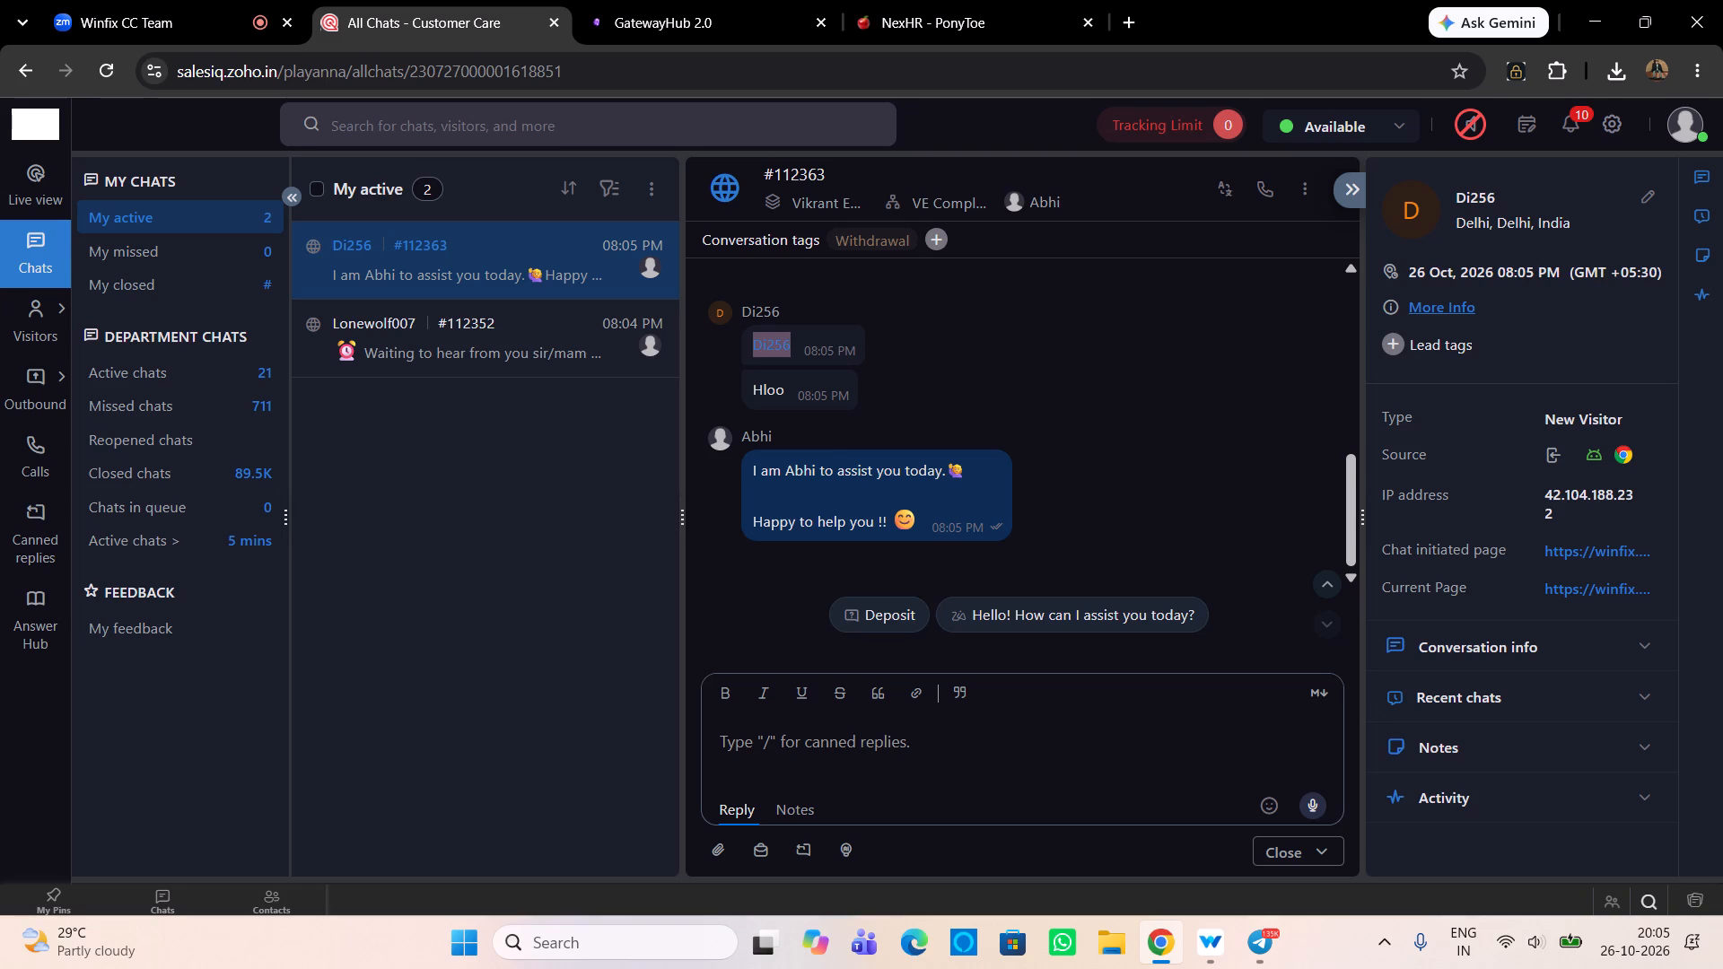
{"action": "scroll", "coordinate": [805, 510], "scroll_direction": "down", "scroll_amount": 1}
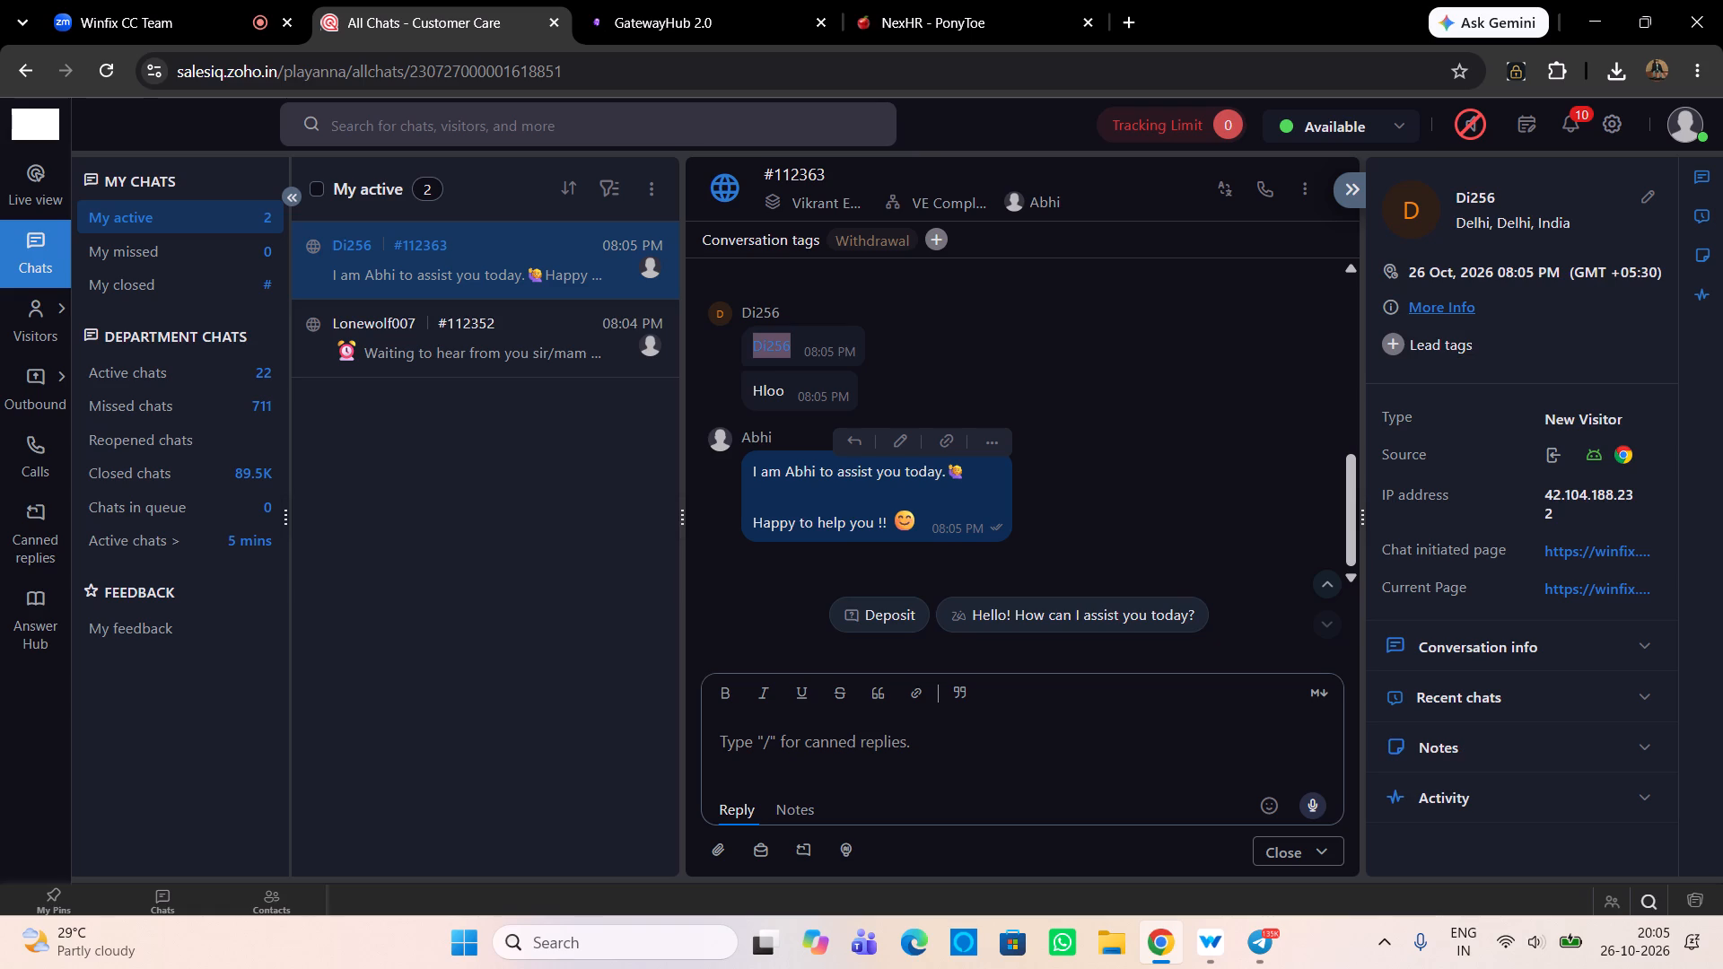
{"action": "scroll", "coordinate": [761, 425], "scroll_direction": "down", "scroll_amount": 2}
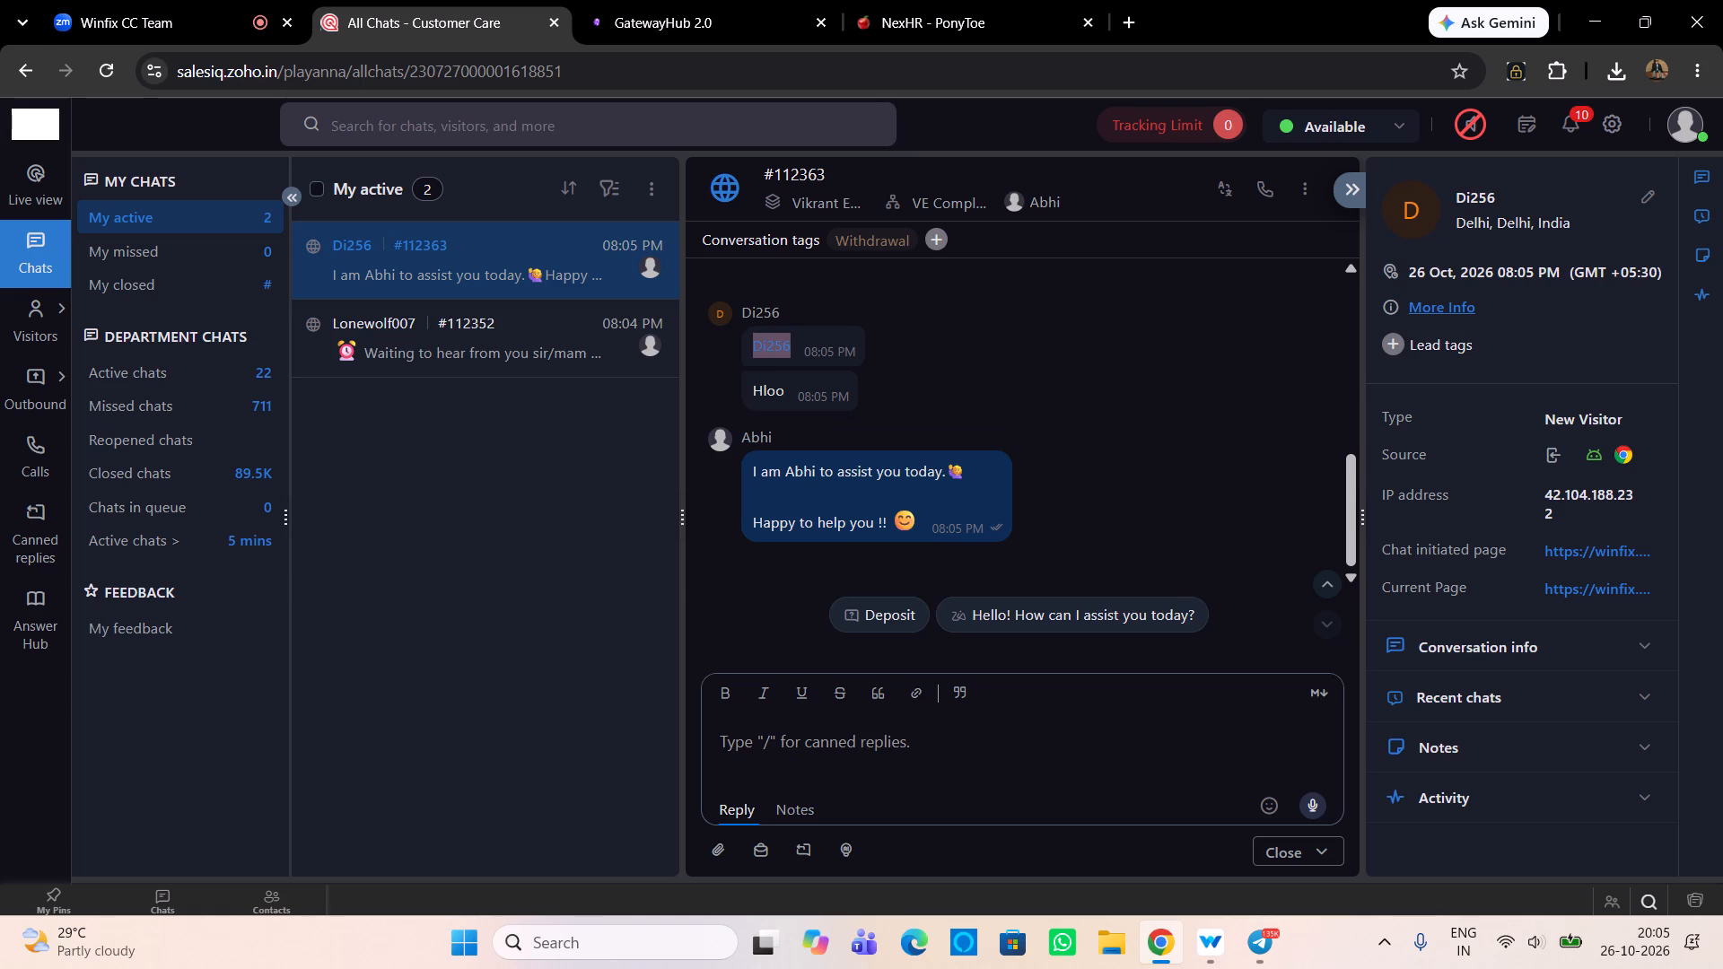
{"action": "left_click", "coordinate": [529, 318]}
{"action": "left_click", "coordinate": [899, 755]}
{"action": "key", "text": "slash"}
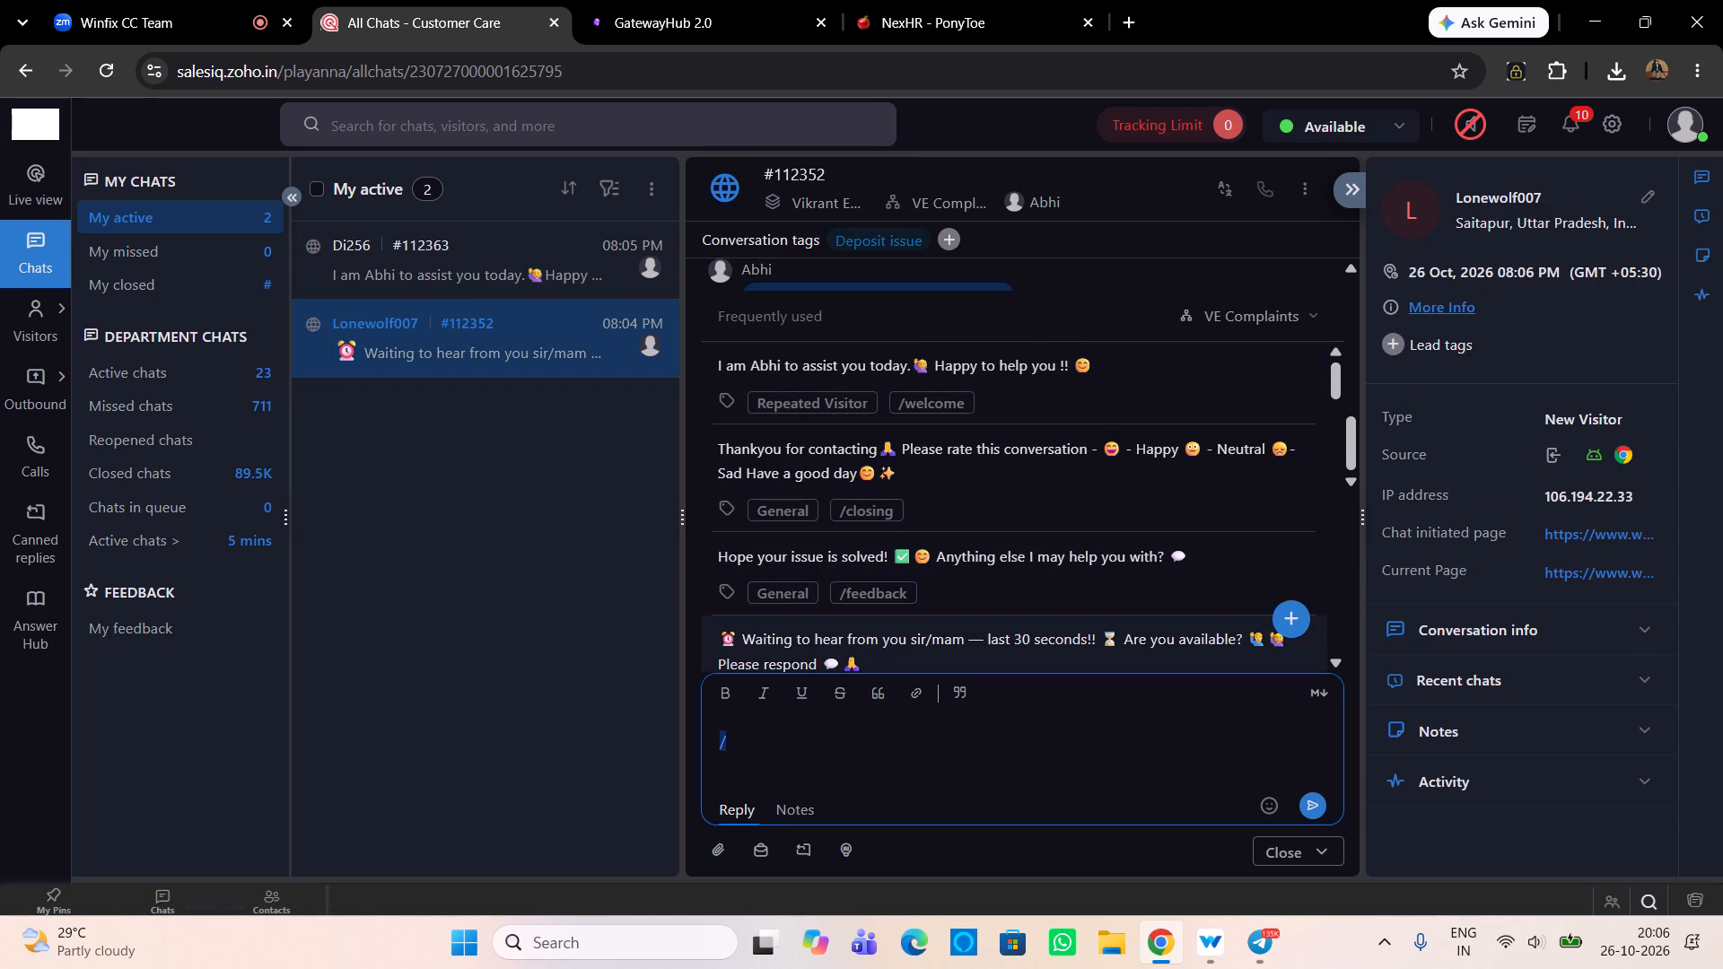
{"action": "left_click", "coordinate": [768, 457]}
{"action": "left_click", "coordinate": [1312, 803]}
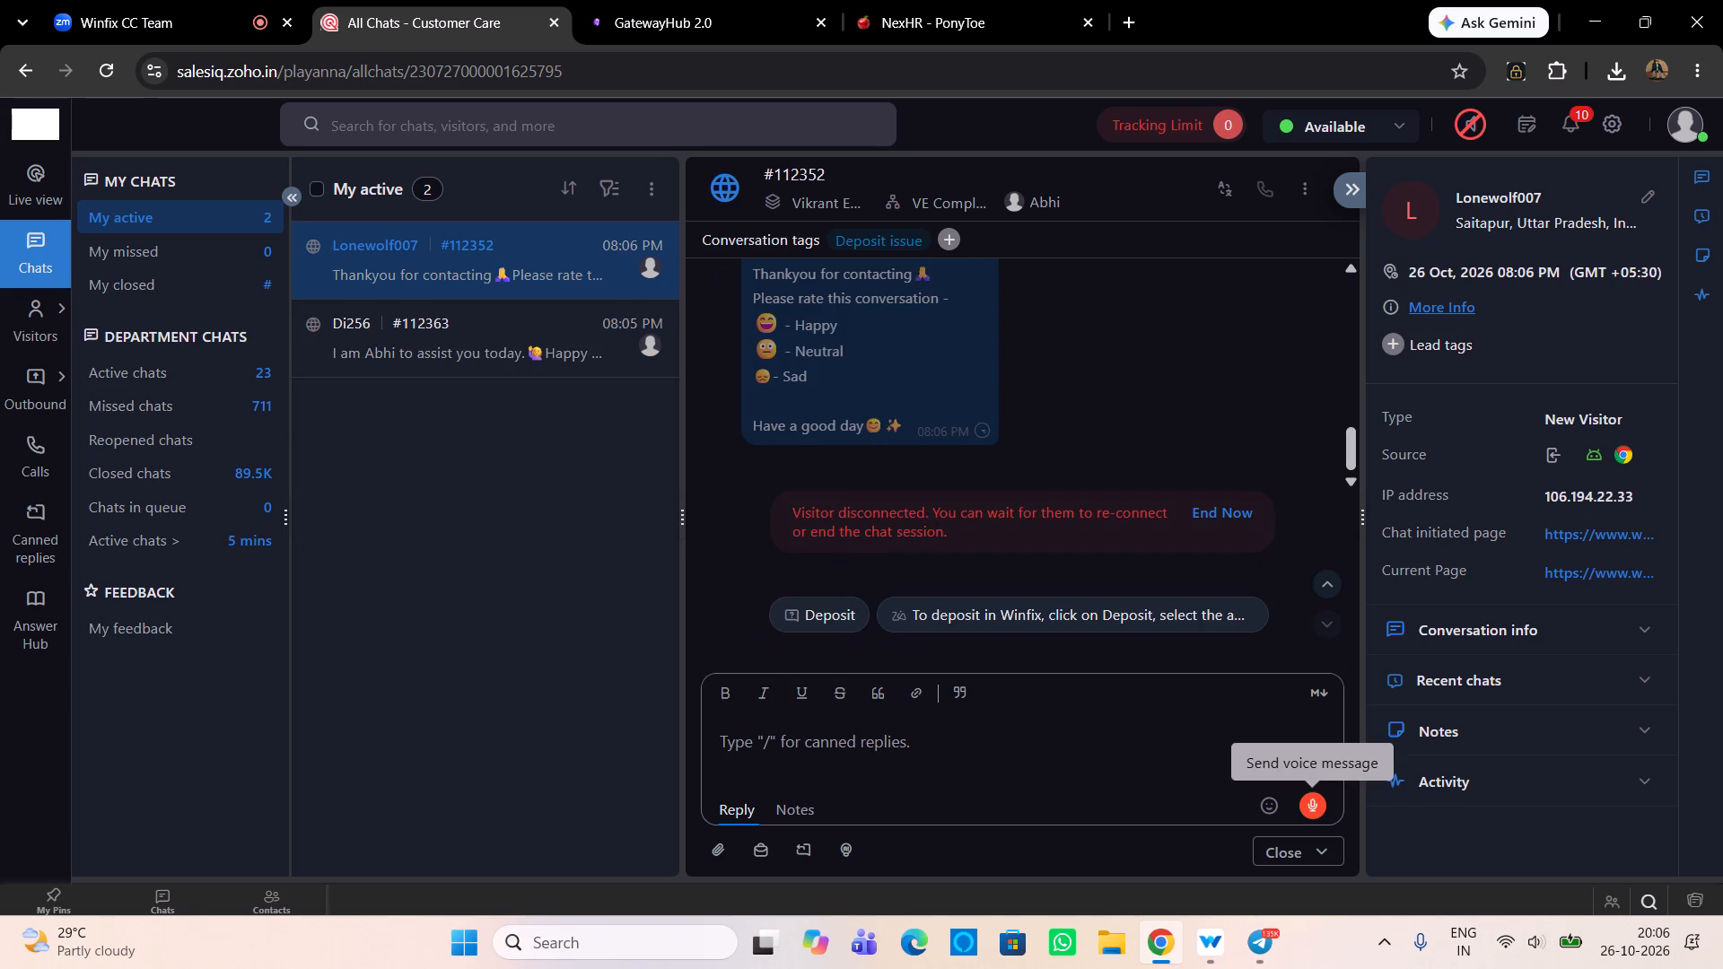
End the session with chat #112352's disconnected visitor and close the chat.
{"action": "left_click", "coordinate": [1233, 518]}
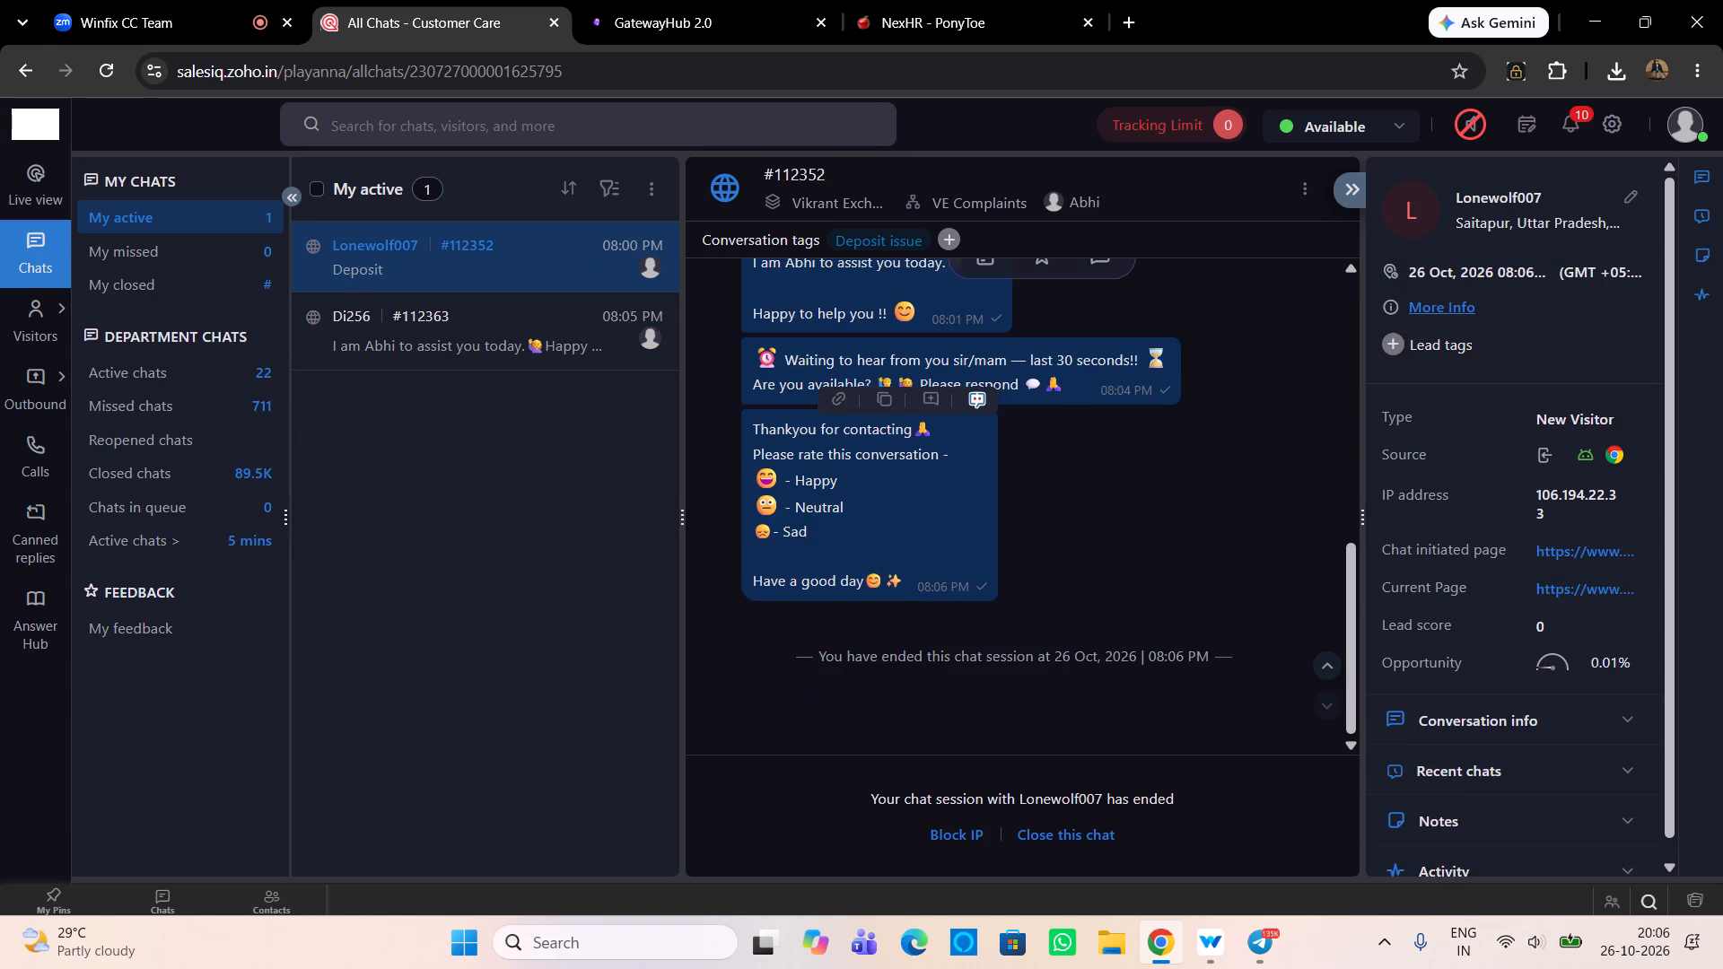
{"action": "left_click", "coordinate": [1086, 829]}
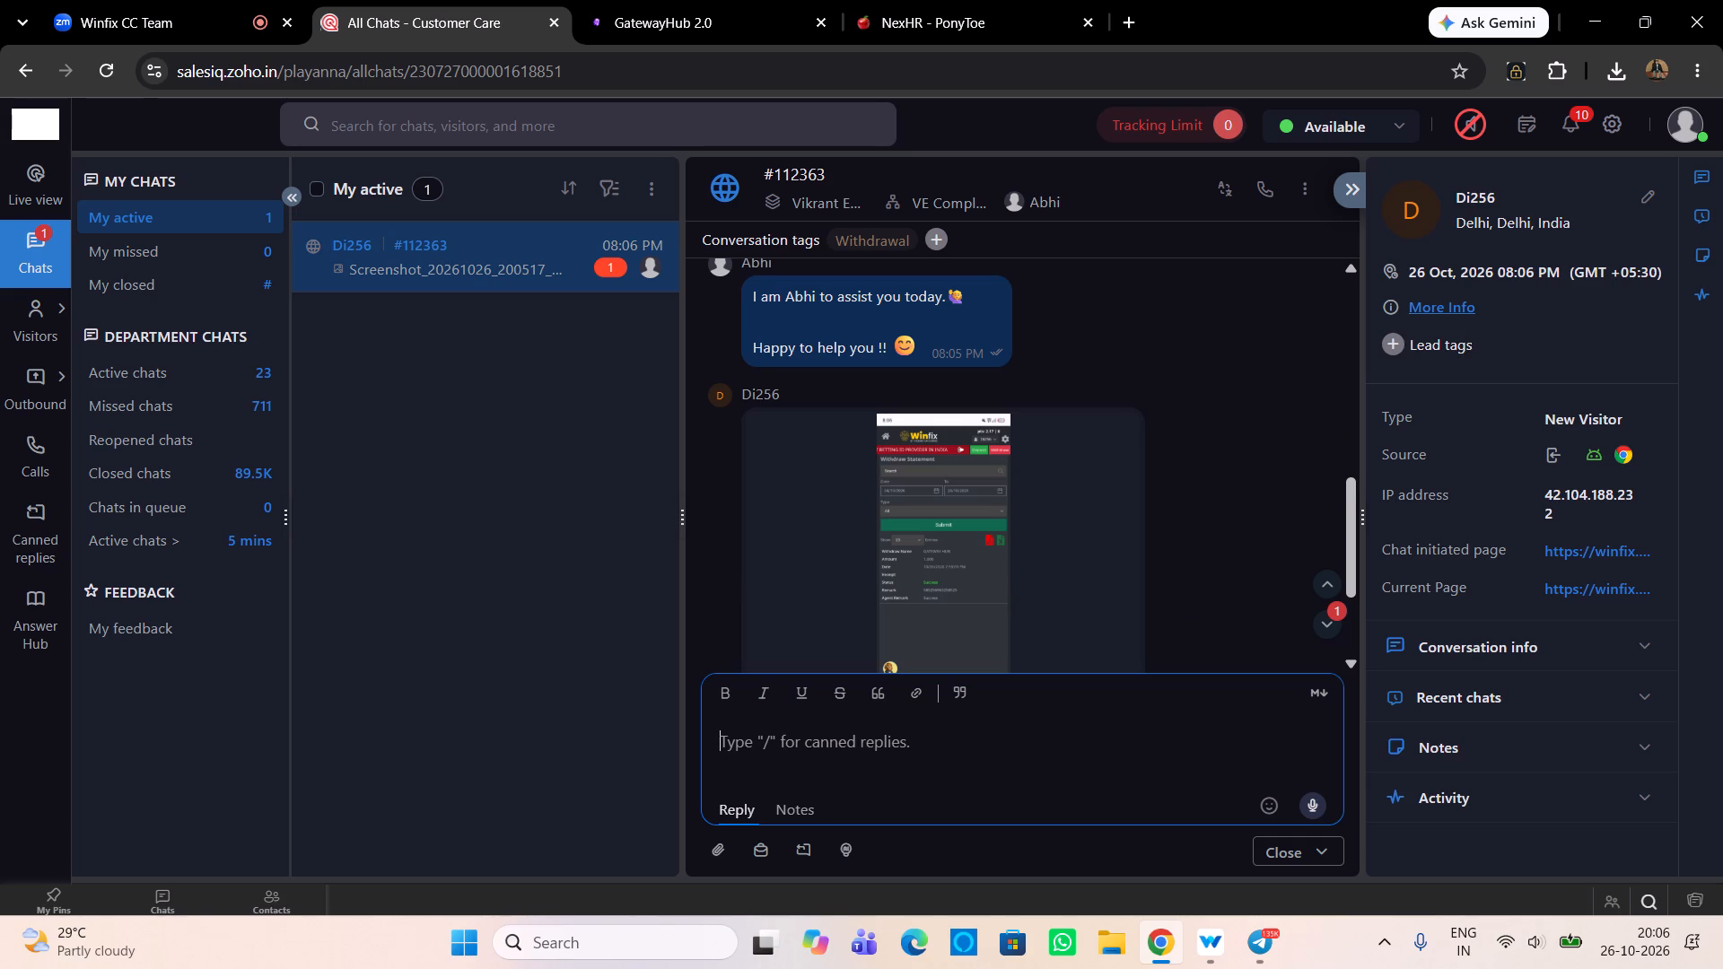
{"action": "scroll", "coordinate": [1203, 731], "scroll_direction": "down", "scroll_amount": 6}
{"action": "scroll", "coordinate": [946, 568], "scroll_direction": "down", "scroll_amount": 4}
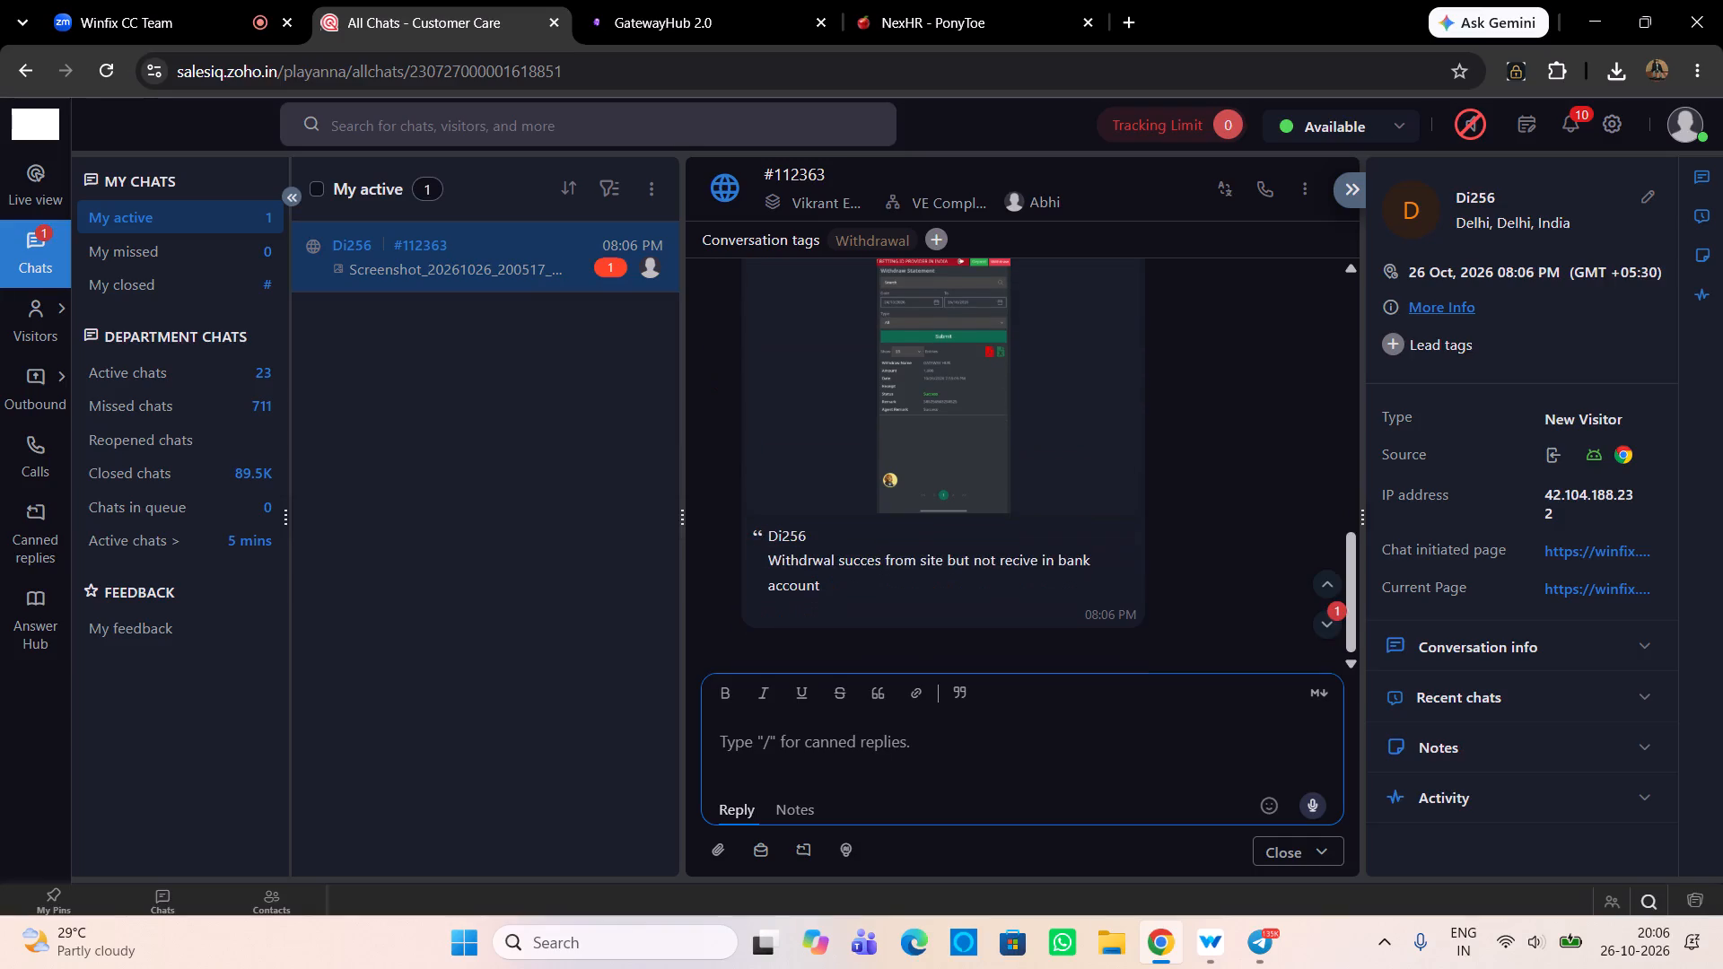
{"action": "left_click", "coordinate": [781, 528]}
{"action": "left_click", "coordinate": [781, 528]}
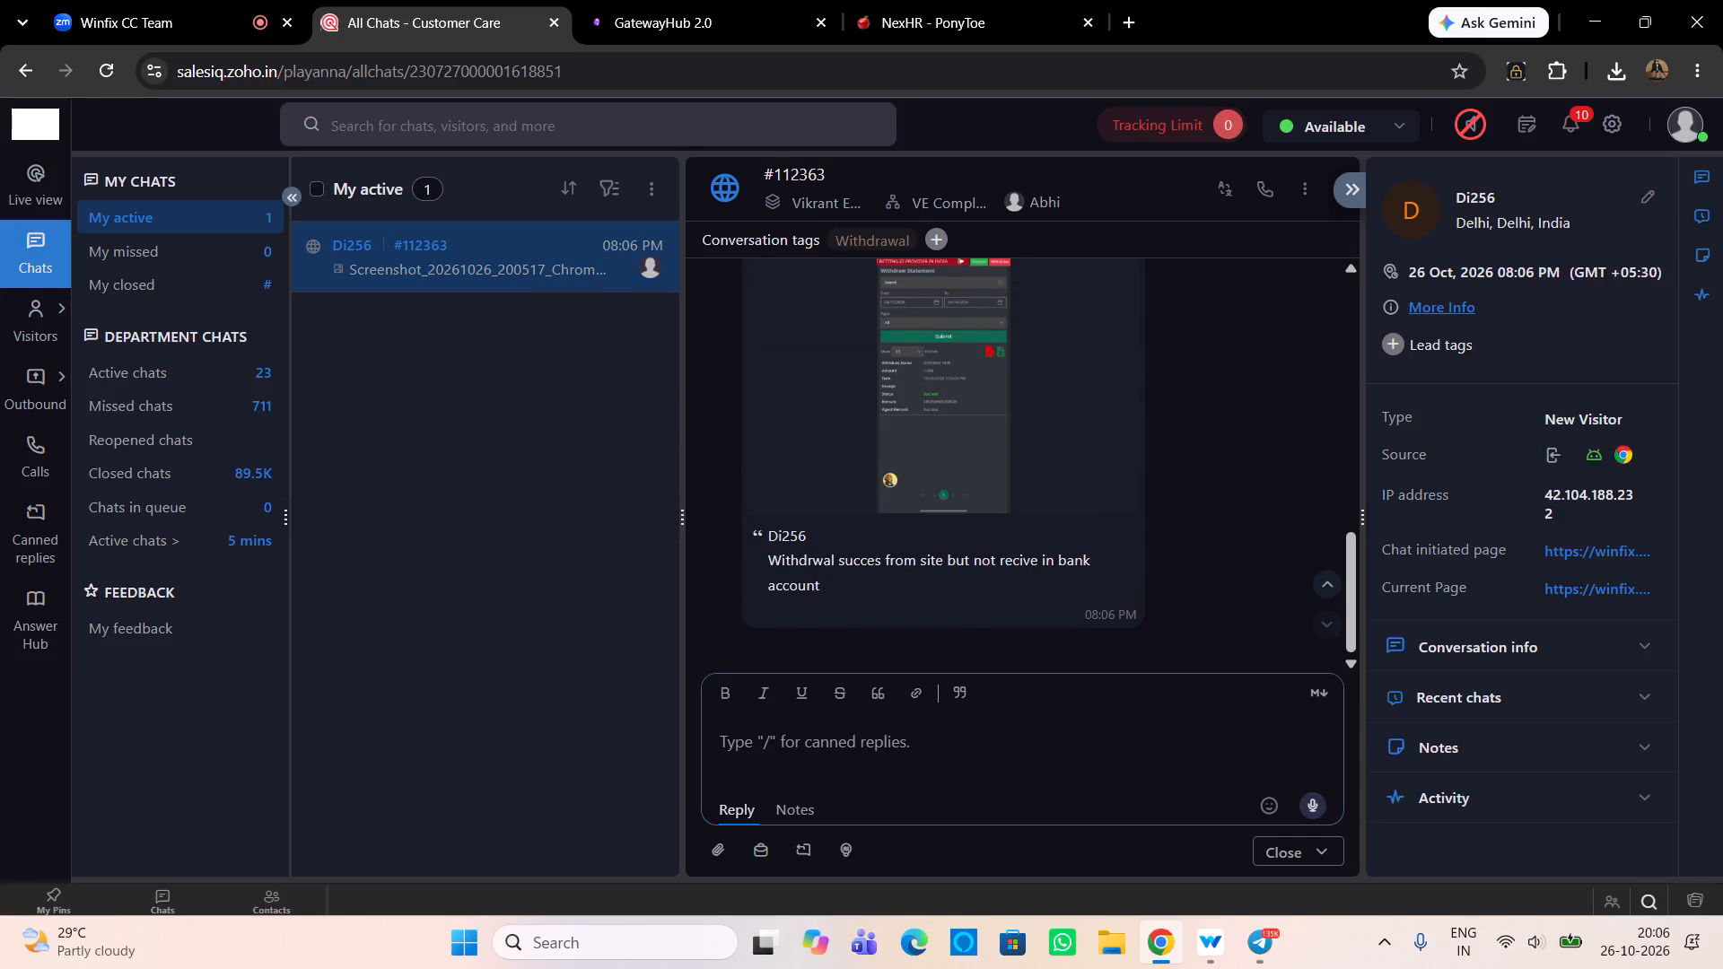
{"action": "double_click", "coordinate": [782, 537]}
{"action": "right_click", "coordinate": [782, 537]}
{"action": "left_click", "coordinate": [859, 562]}
{"action": "left_click", "coordinate": [697, 0]}
{"action": "left_click_drag", "start_coordinate": [785, 565], "coordinate": [670, 568]}
{"action": "scroll", "coordinate": [899, 525], "scroll_direction": "down", "scroll_amount": 4}
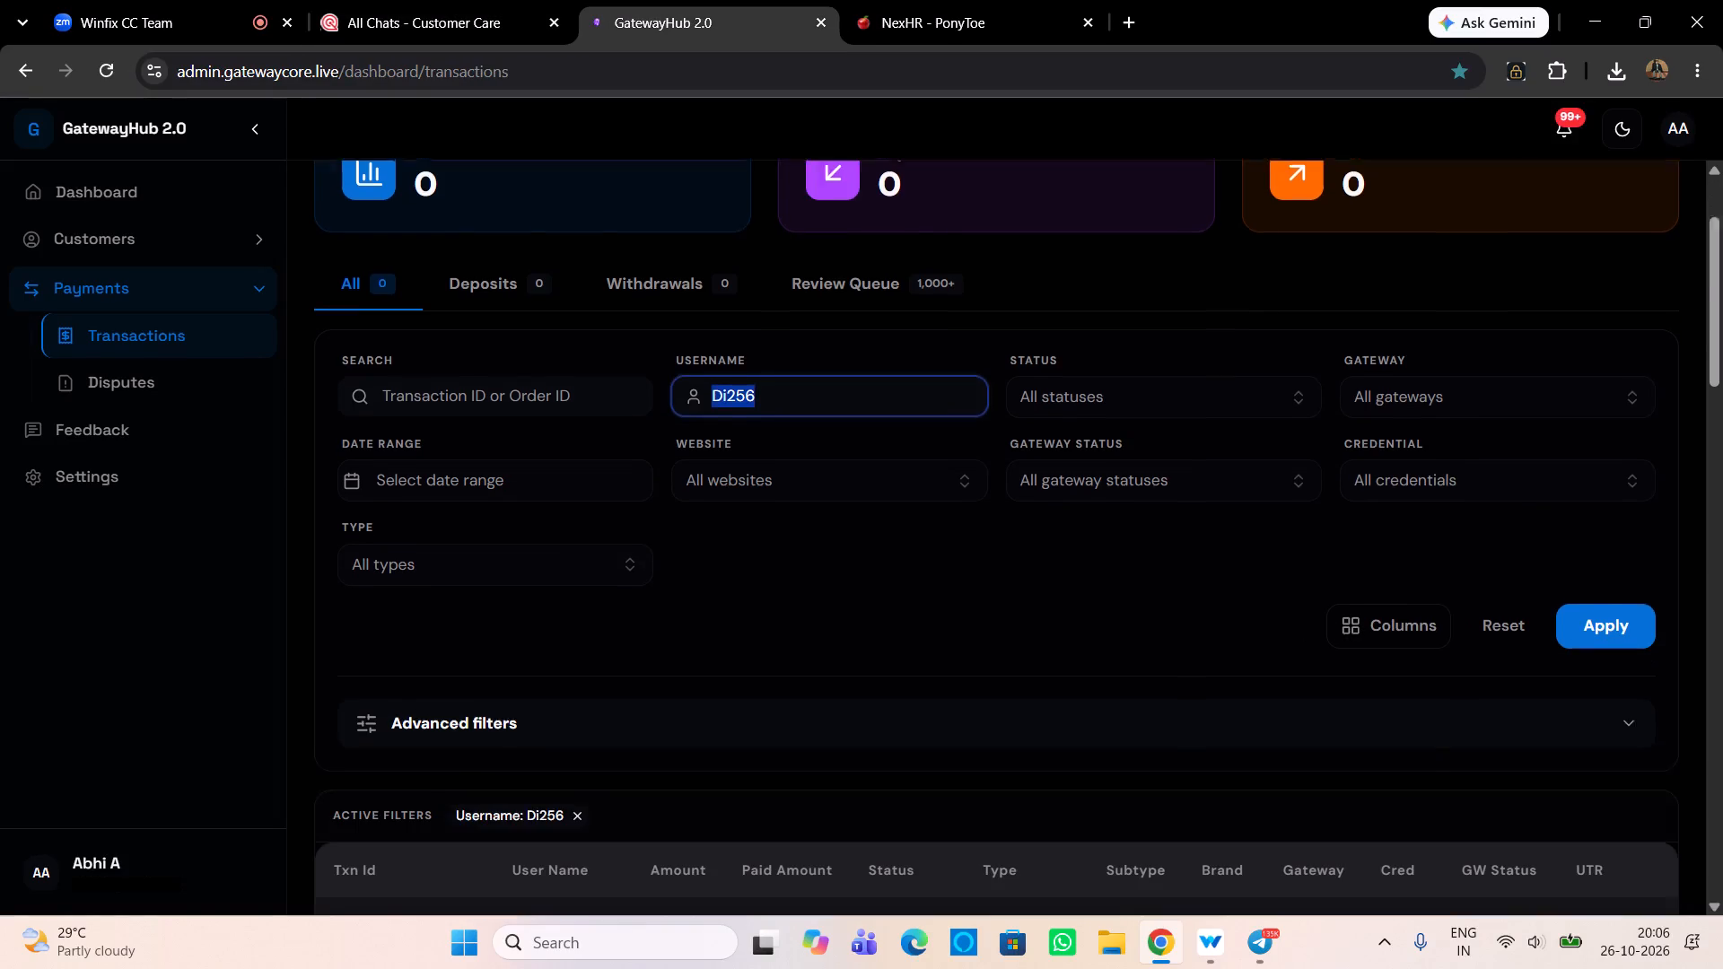
{"action": "scroll", "coordinate": [899, 525], "scroll_direction": "up", "scroll_amount": 4}
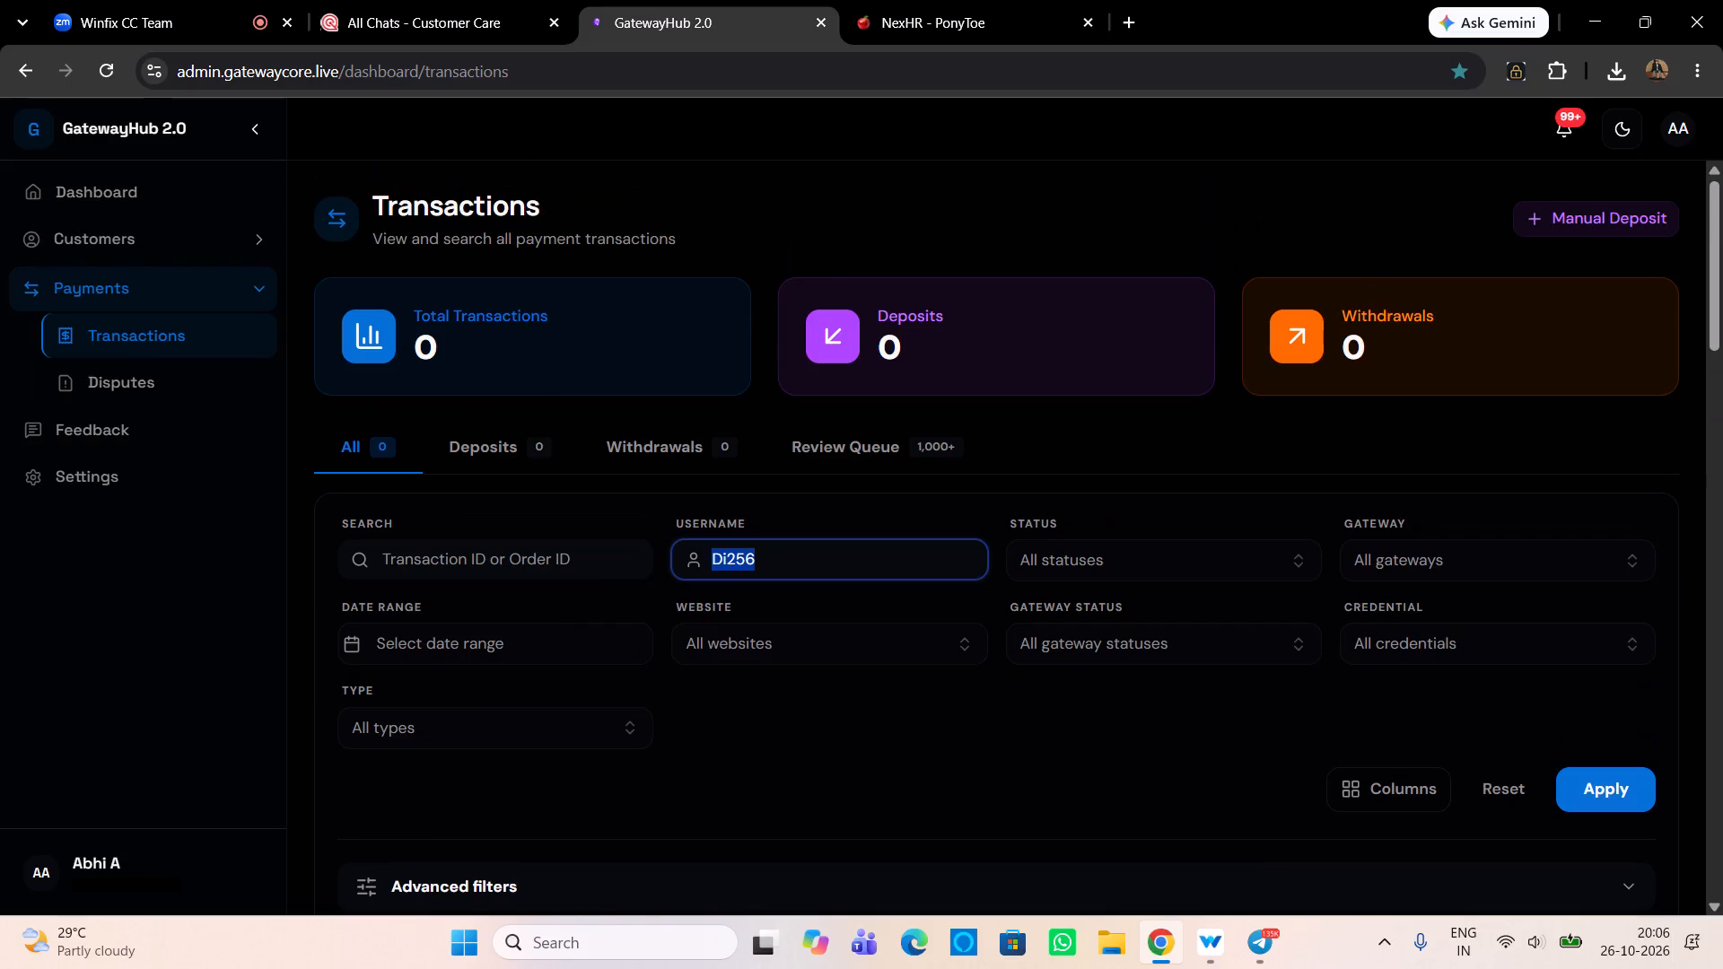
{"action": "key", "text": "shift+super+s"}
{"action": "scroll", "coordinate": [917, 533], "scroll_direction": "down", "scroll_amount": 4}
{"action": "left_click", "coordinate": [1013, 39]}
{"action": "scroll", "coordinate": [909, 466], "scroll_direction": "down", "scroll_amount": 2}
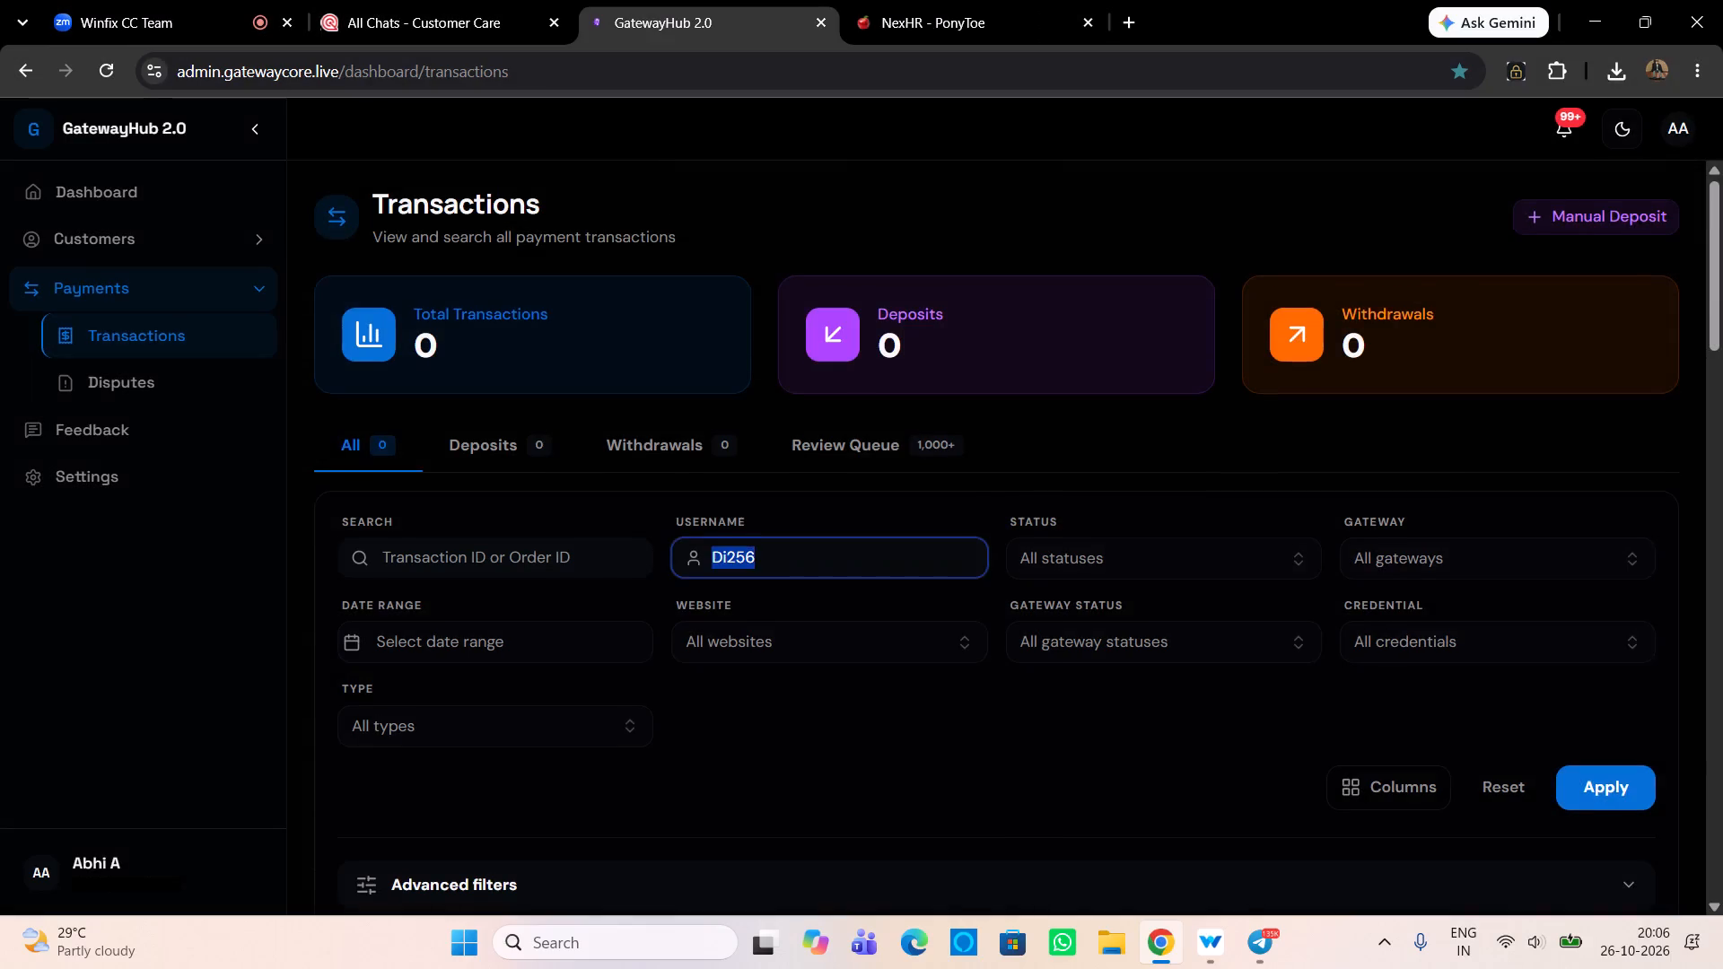
{"action": "scroll", "coordinate": [908, 468], "scroll_direction": "down", "scroll_amount": 3}
{"action": "key", "text": "shift+super+s"}
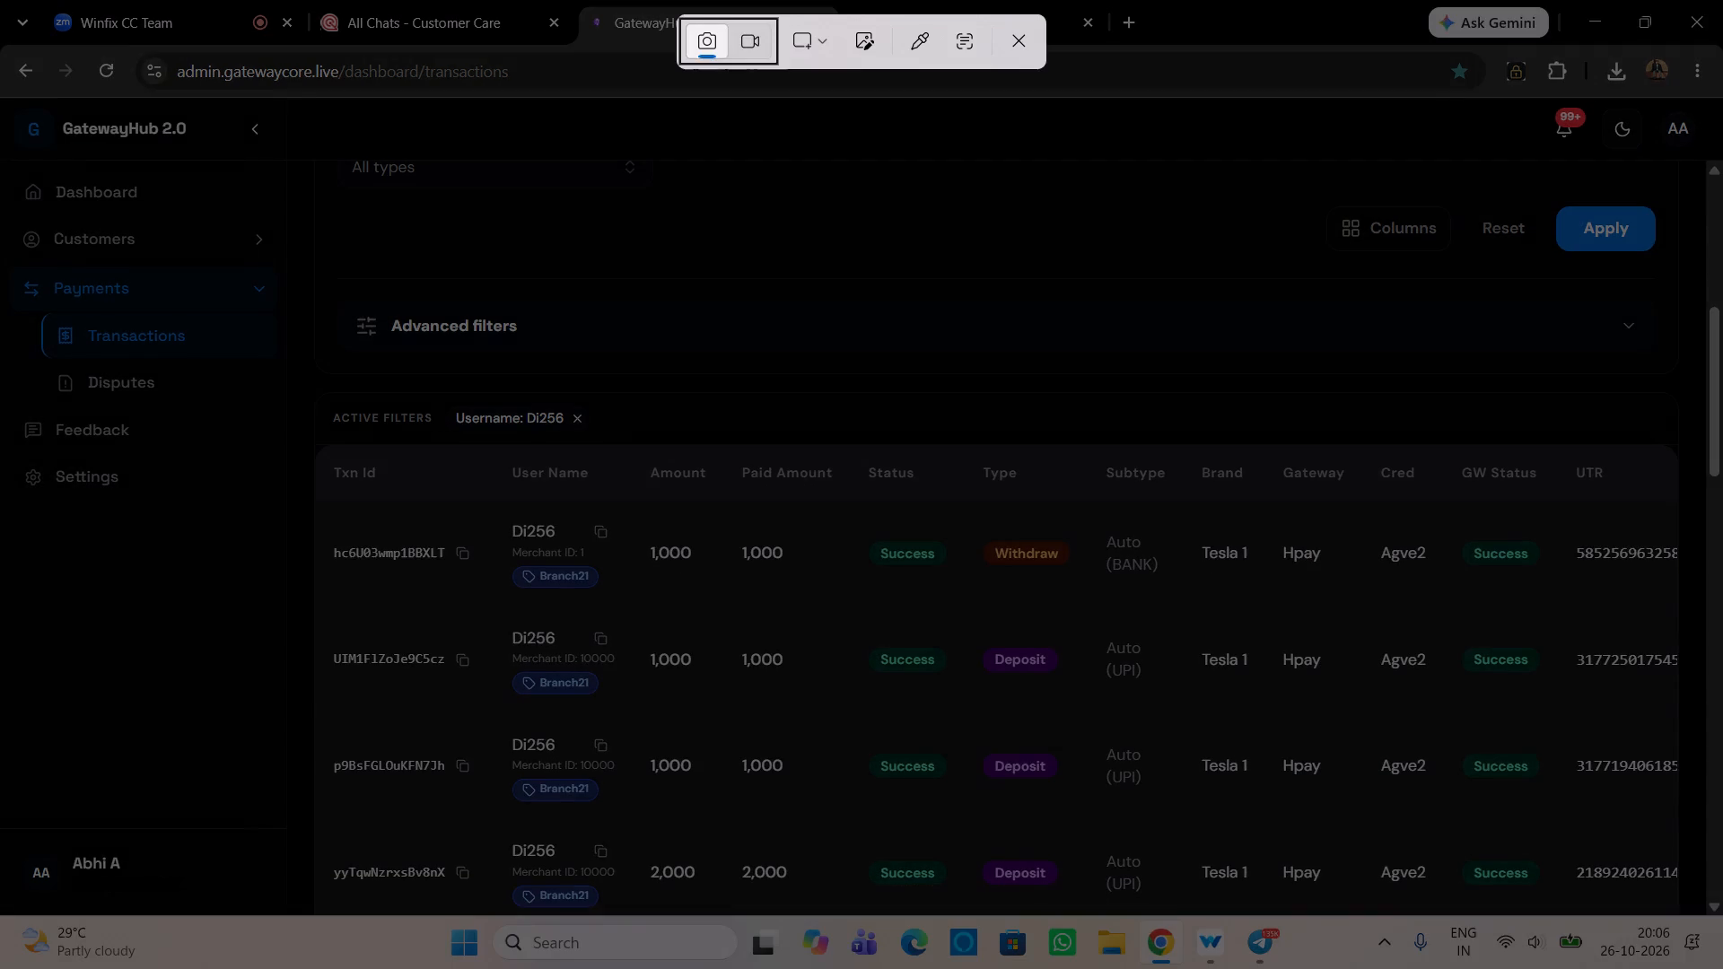
{"action": "left_click_drag", "start_coordinate": [314, 502], "coordinate": [1270, 636]}
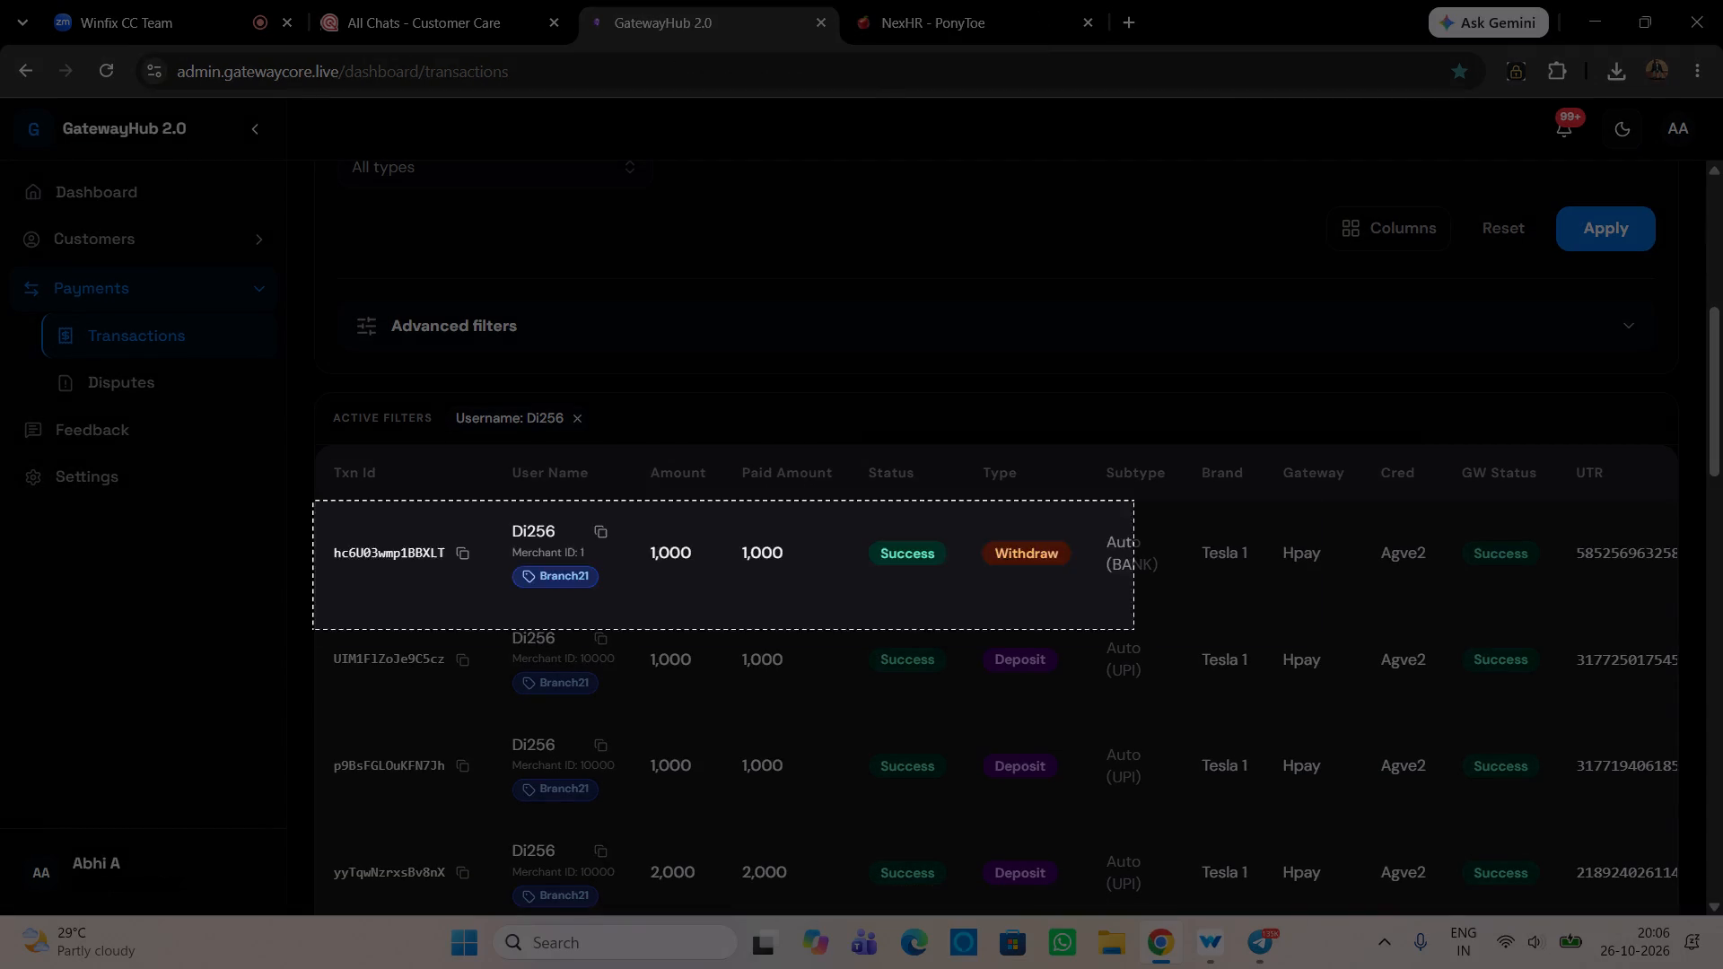
{"action": "left_click_drag", "start_coordinate": [1270, 636], "coordinate": [1545, 598]}
{"action": "left_click", "coordinate": [482, 0]}
{"action": "right_click", "coordinate": [889, 744]}
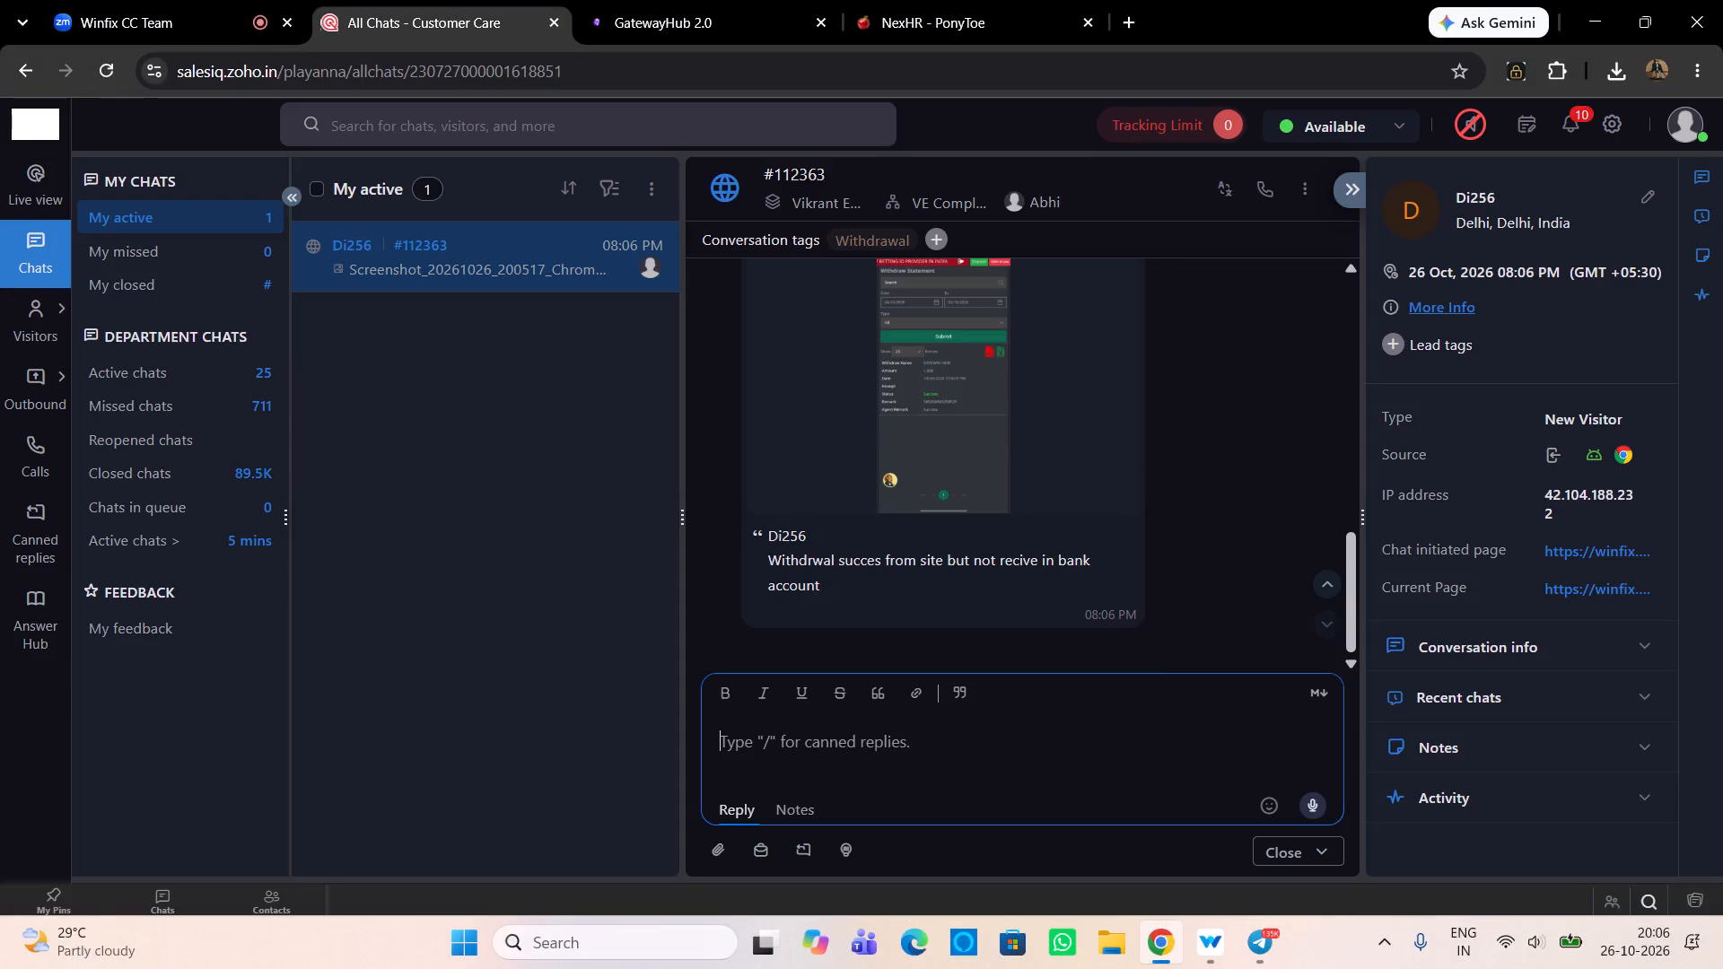
{"action": "left_click", "coordinate": [923, 486]}
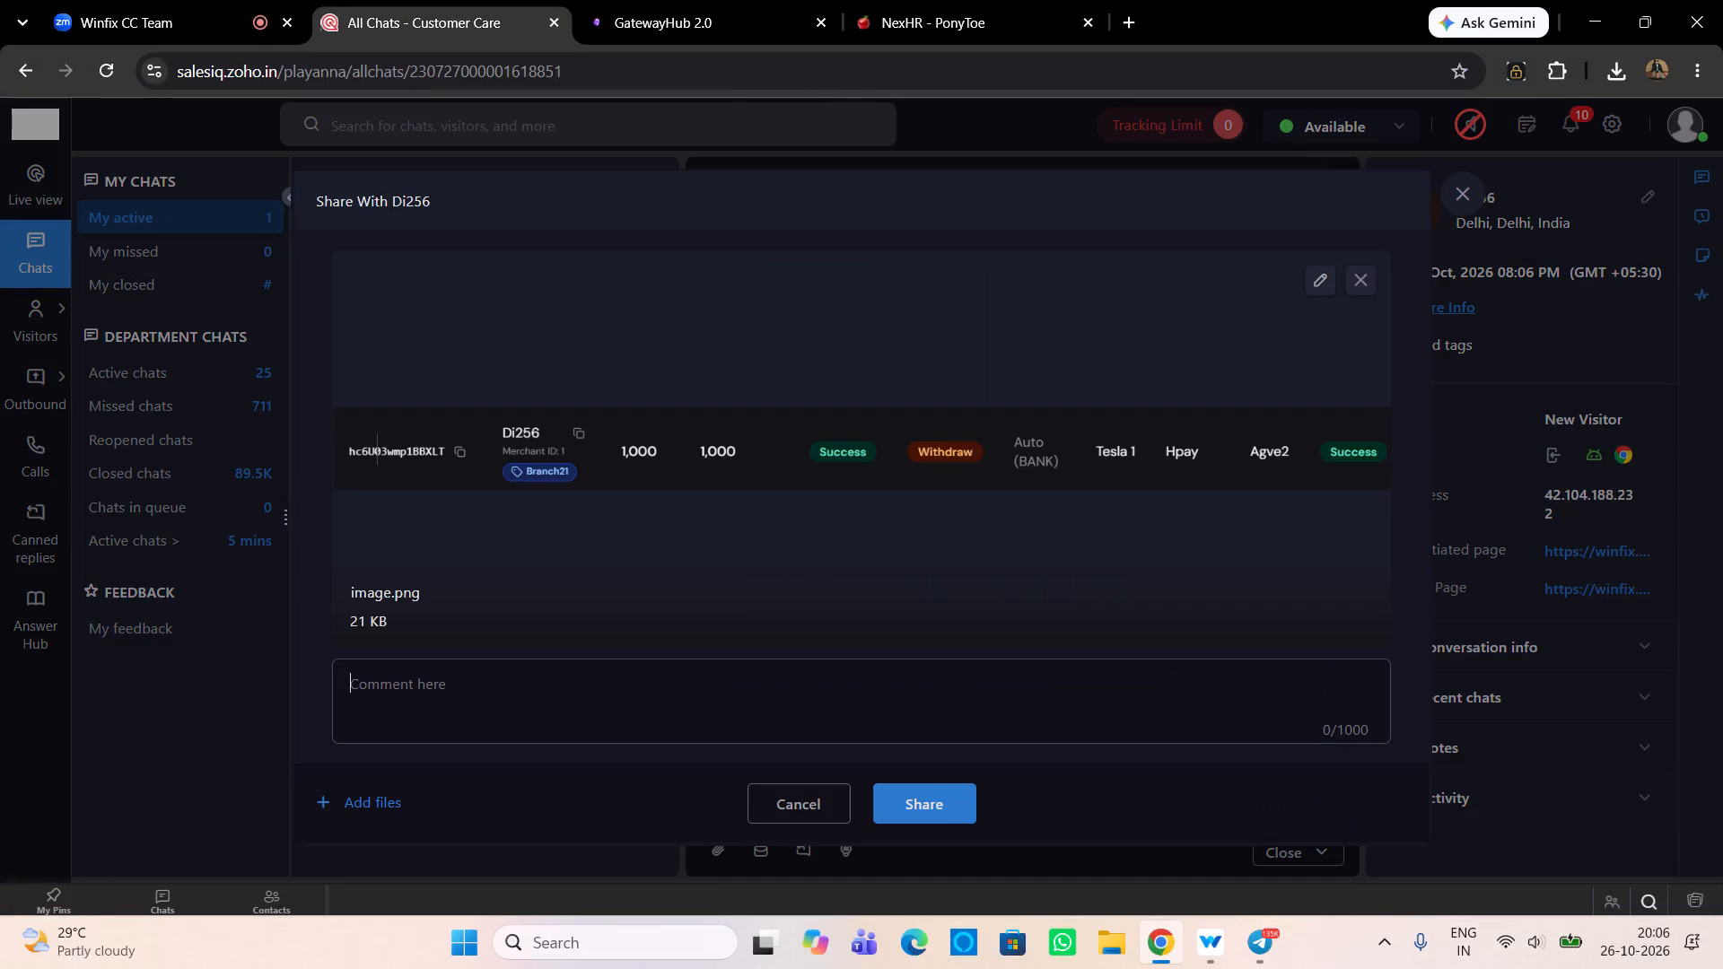
{"action": "type", "text": "si"}
{"action": "type", "text": "r apka withdrawal"}
{"action": "key", "text": "space"}
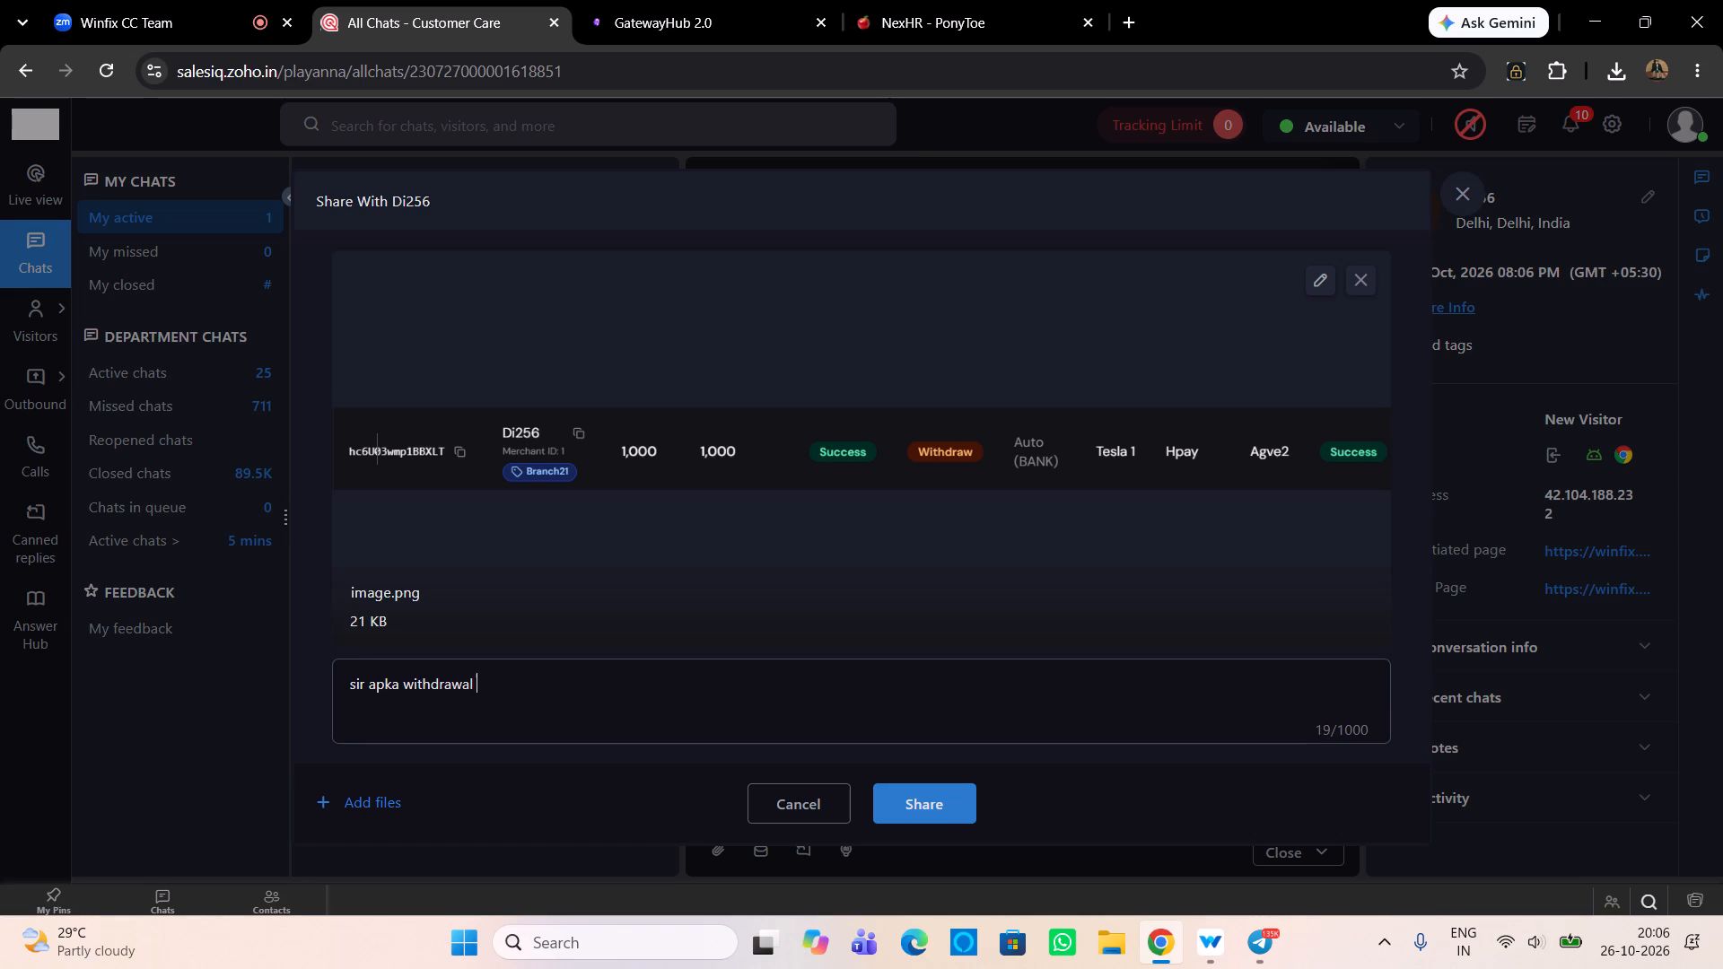
{"action": "type", "text": "complet"}
{"action": "key", "text": "space"}
{"action": "key", "text": "BackSpace"}
{"action": "type", "text": "e ho gaya hai ap thoda check kiji"}
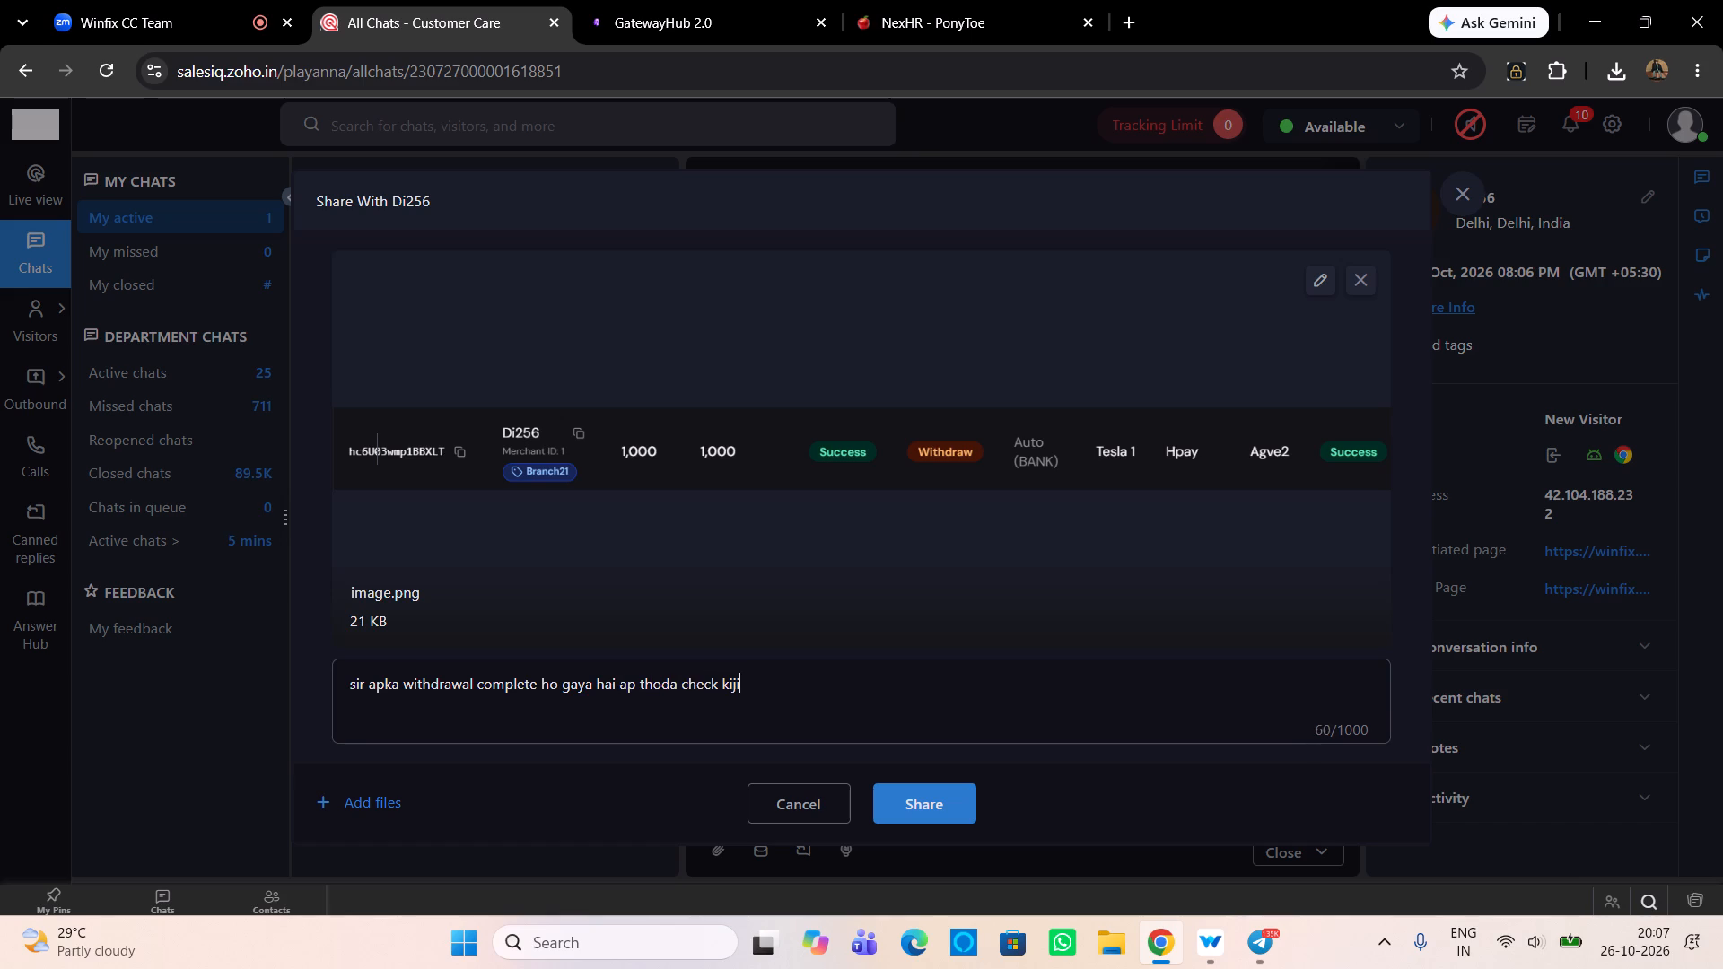
{"action": "type", "text": "ye sir"}
{"action": "key", "text": "Return"}
{"action": "left_click", "coordinate": [942, 812]}
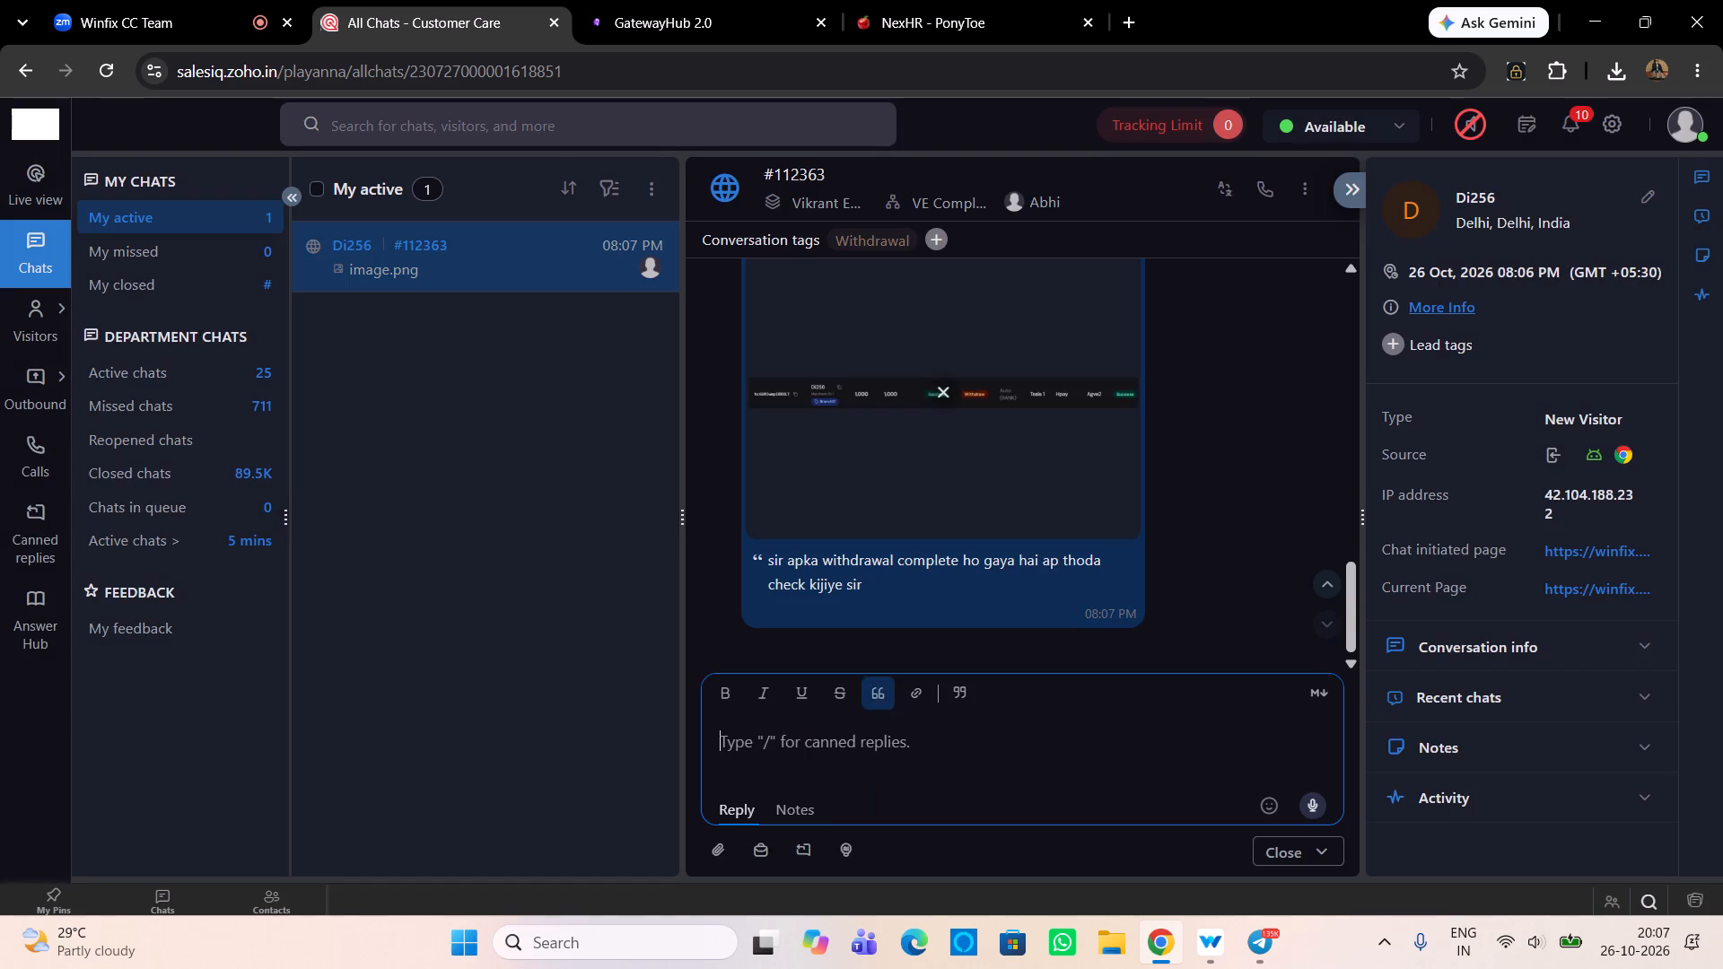
Send the message "apka bank ka statement pdf dijiye sir" in chat #112363.
{"action": "scroll", "coordinate": [922, 497], "scroll_direction": "up", "scroll_amount": 2}
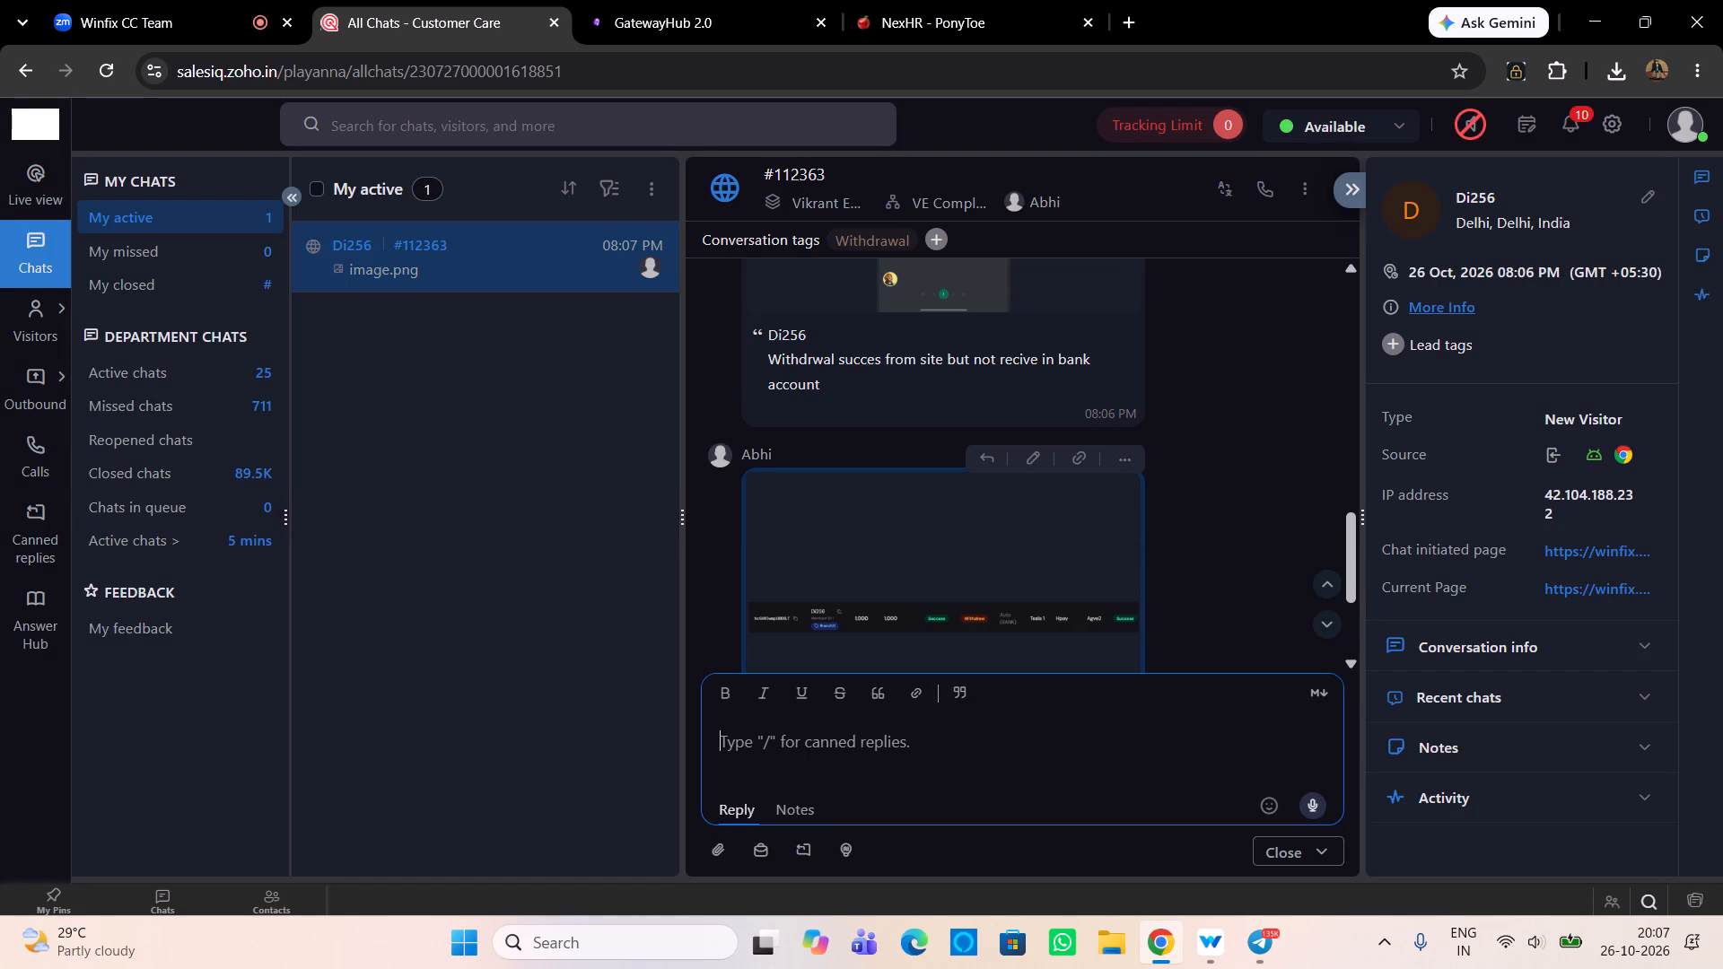
{"action": "scroll", "coordinate": [922, 493], "scroll_direction": "down", "scroll_amount": 2}
{"action": "left_click", "coordinate": [888, 759]}
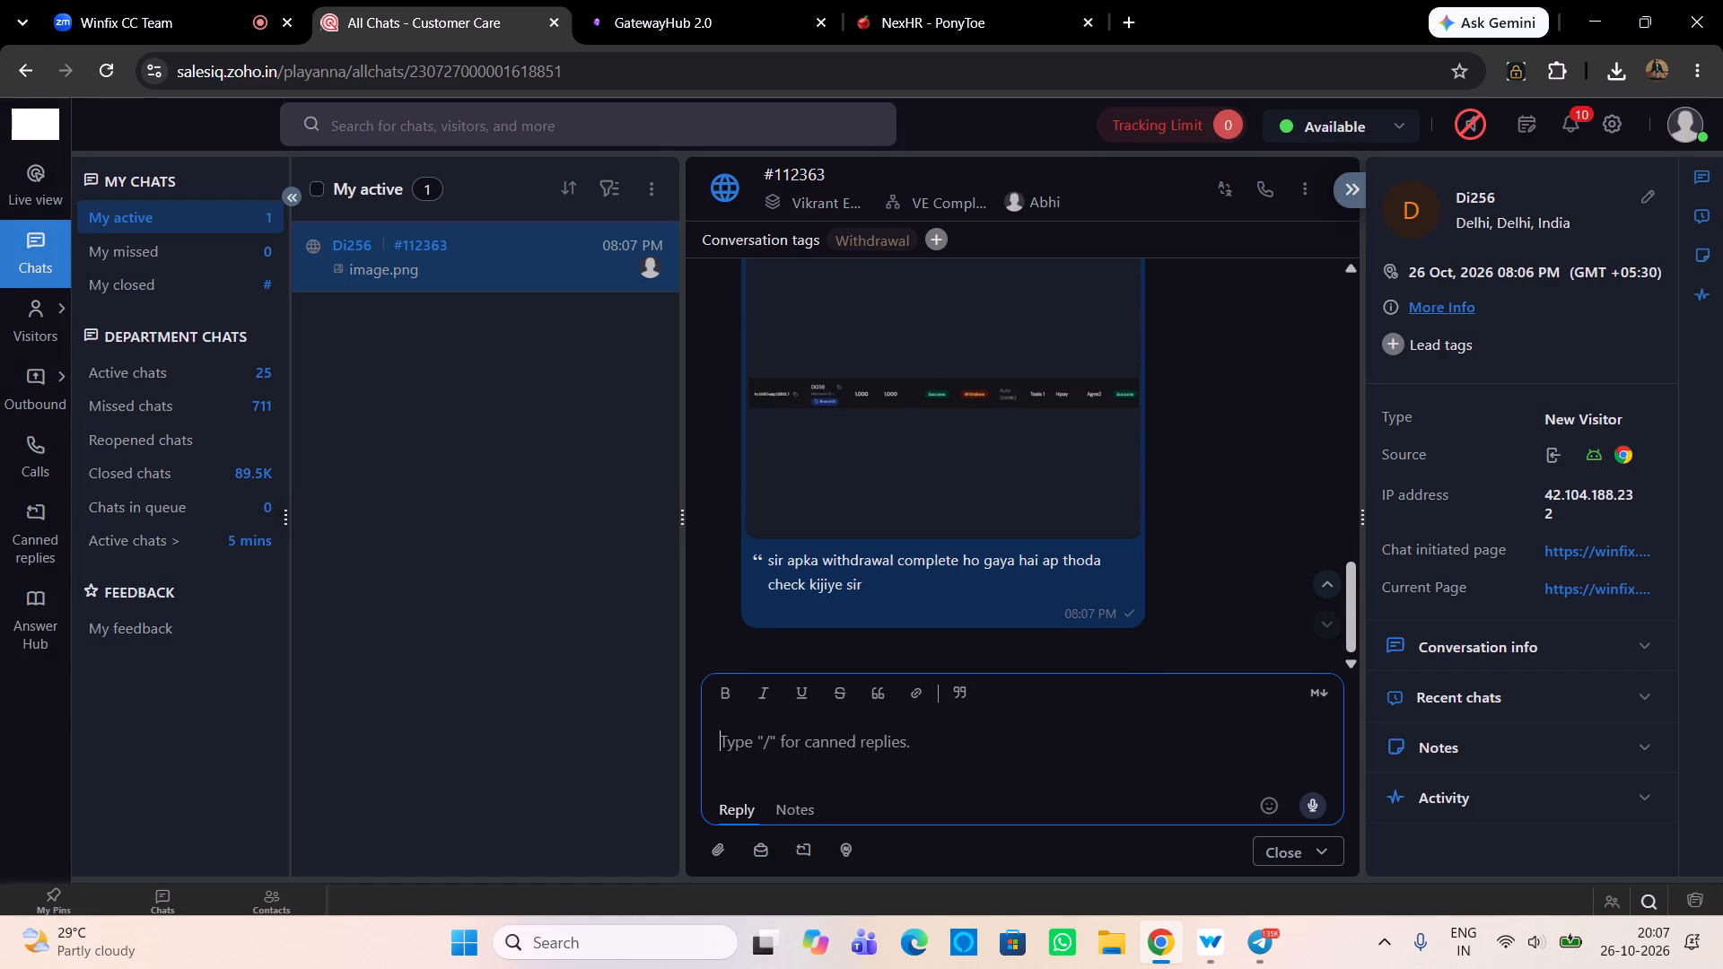
{"action": "type", "text": "apka"}
{"action": "key", "text": "space"}
{"action": "type", "text": "bank ka"}
{"action": "key", "text": "space"}
{"action": "type", "text": "statement"}
{"action": "key", "text": "space"}
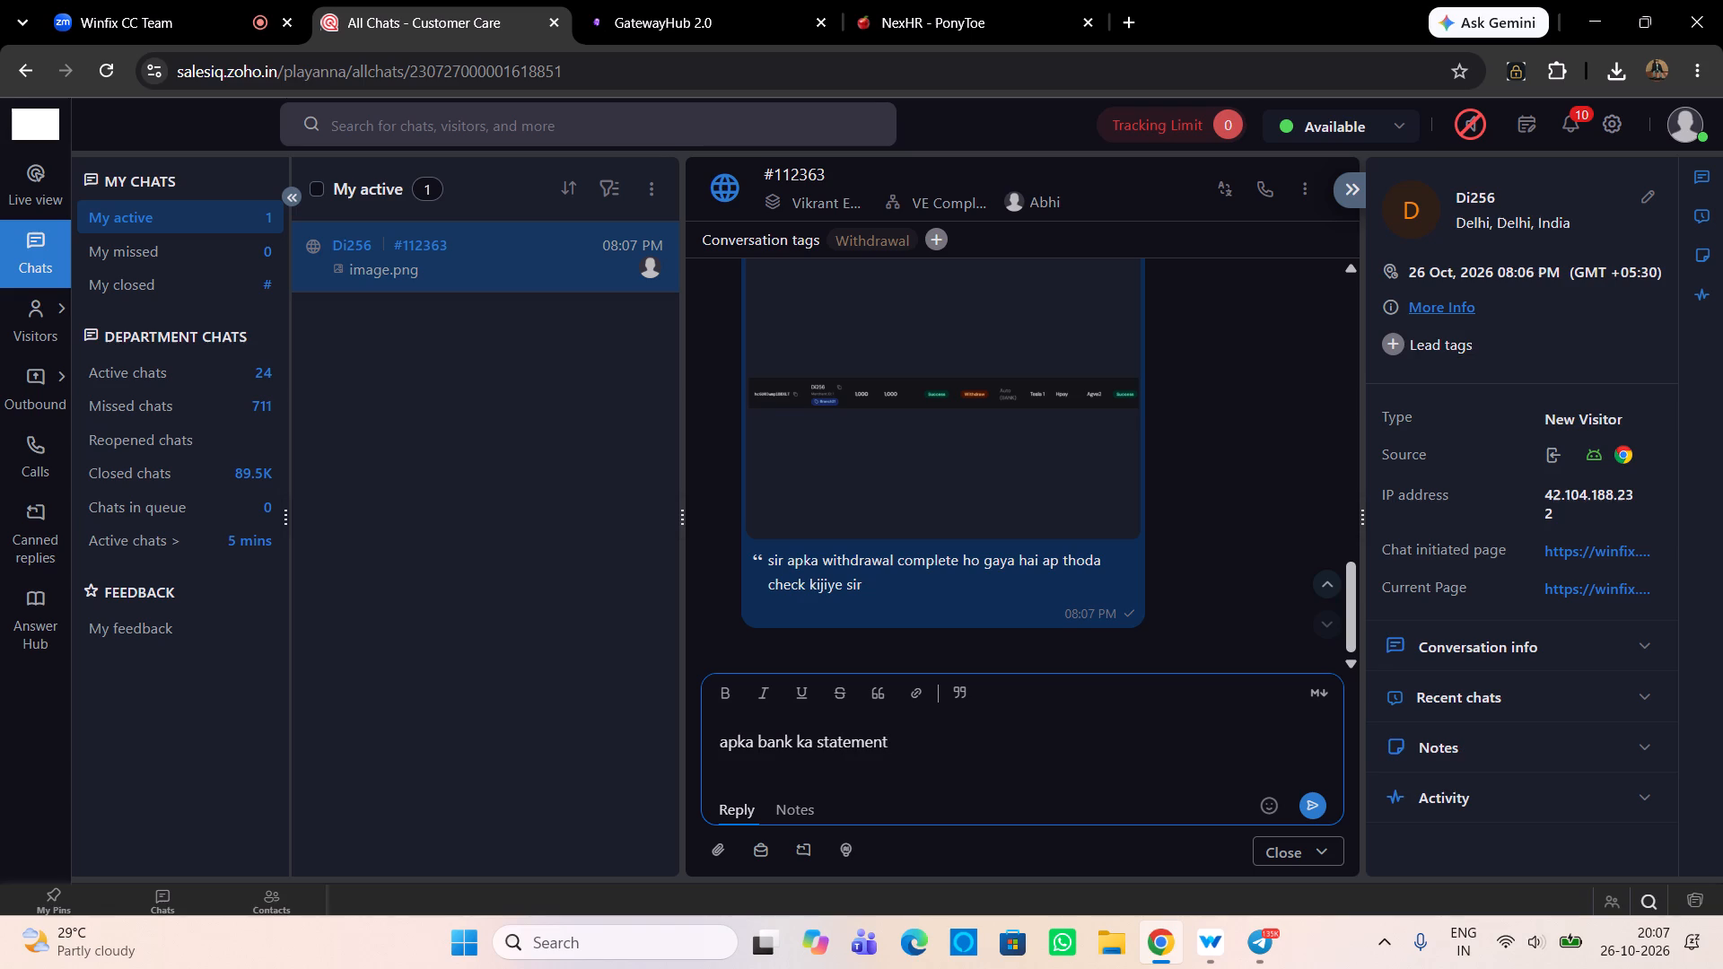
{"action": "key", "text": "o"}
{"action": "key", "text": "BackSpace"}
{"action": "type", "text": "pdf dijiye sir"}
{"action": "key", "text": "Return"}
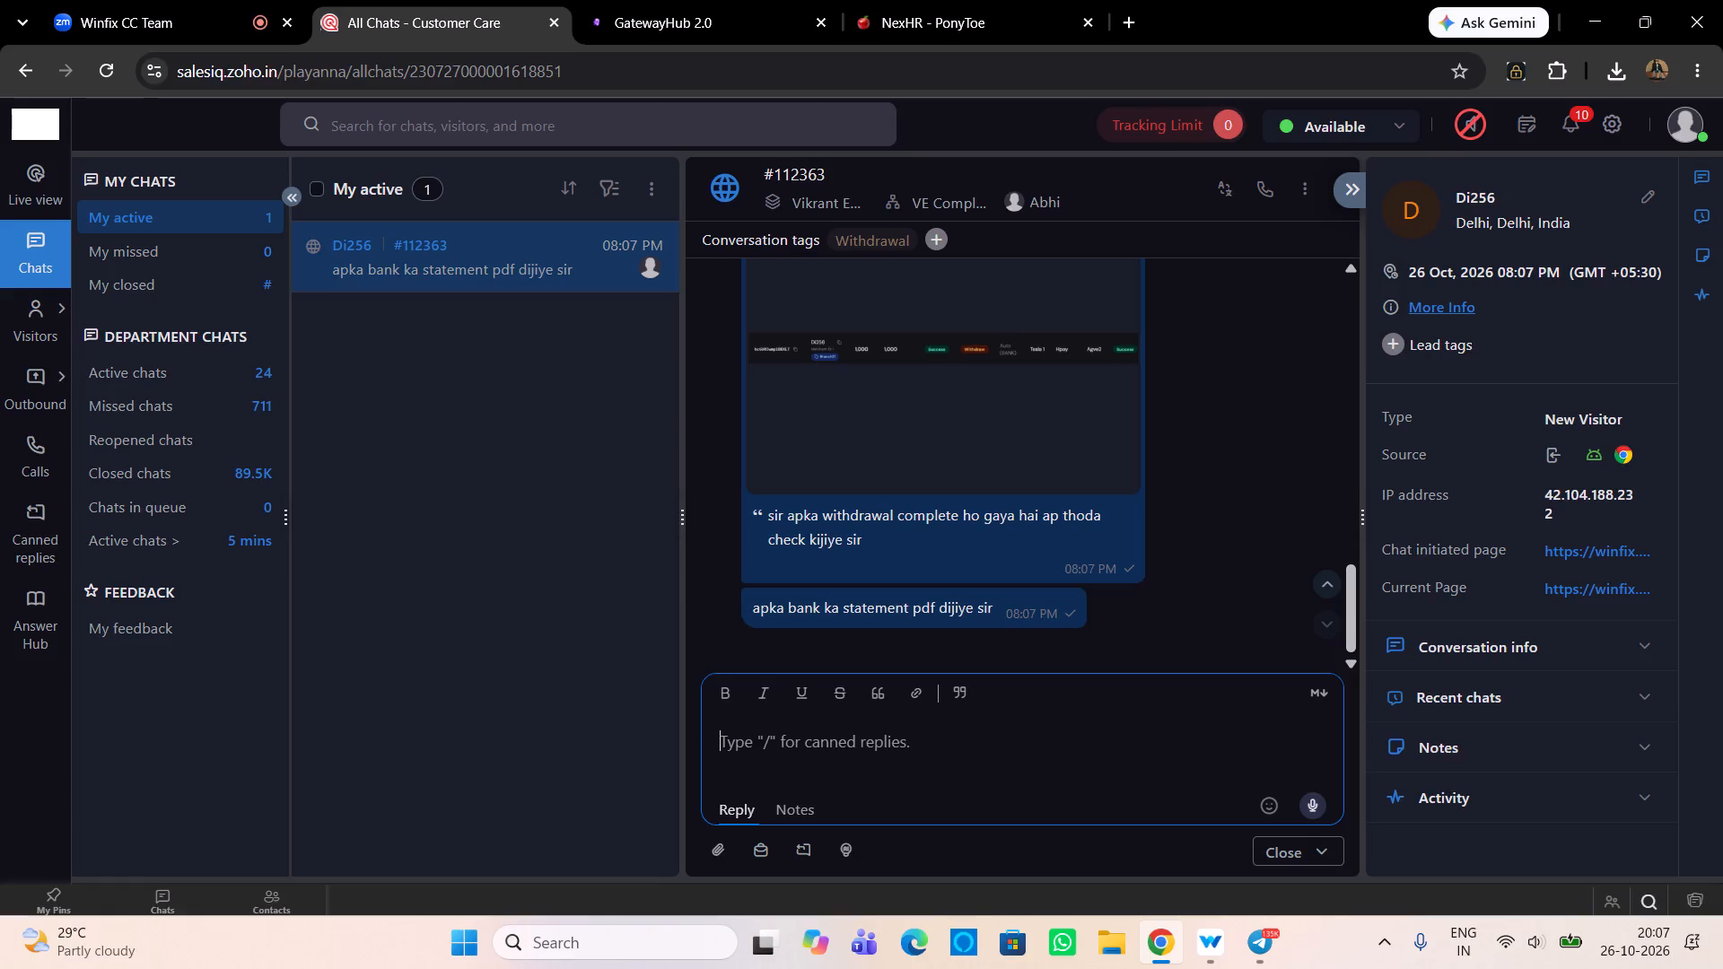
Switch to PonyToe, open Talk, and read the unread messages in the CC Team Updates conversation.
{"action": "left_click", "coordinate": [1055, 19]}
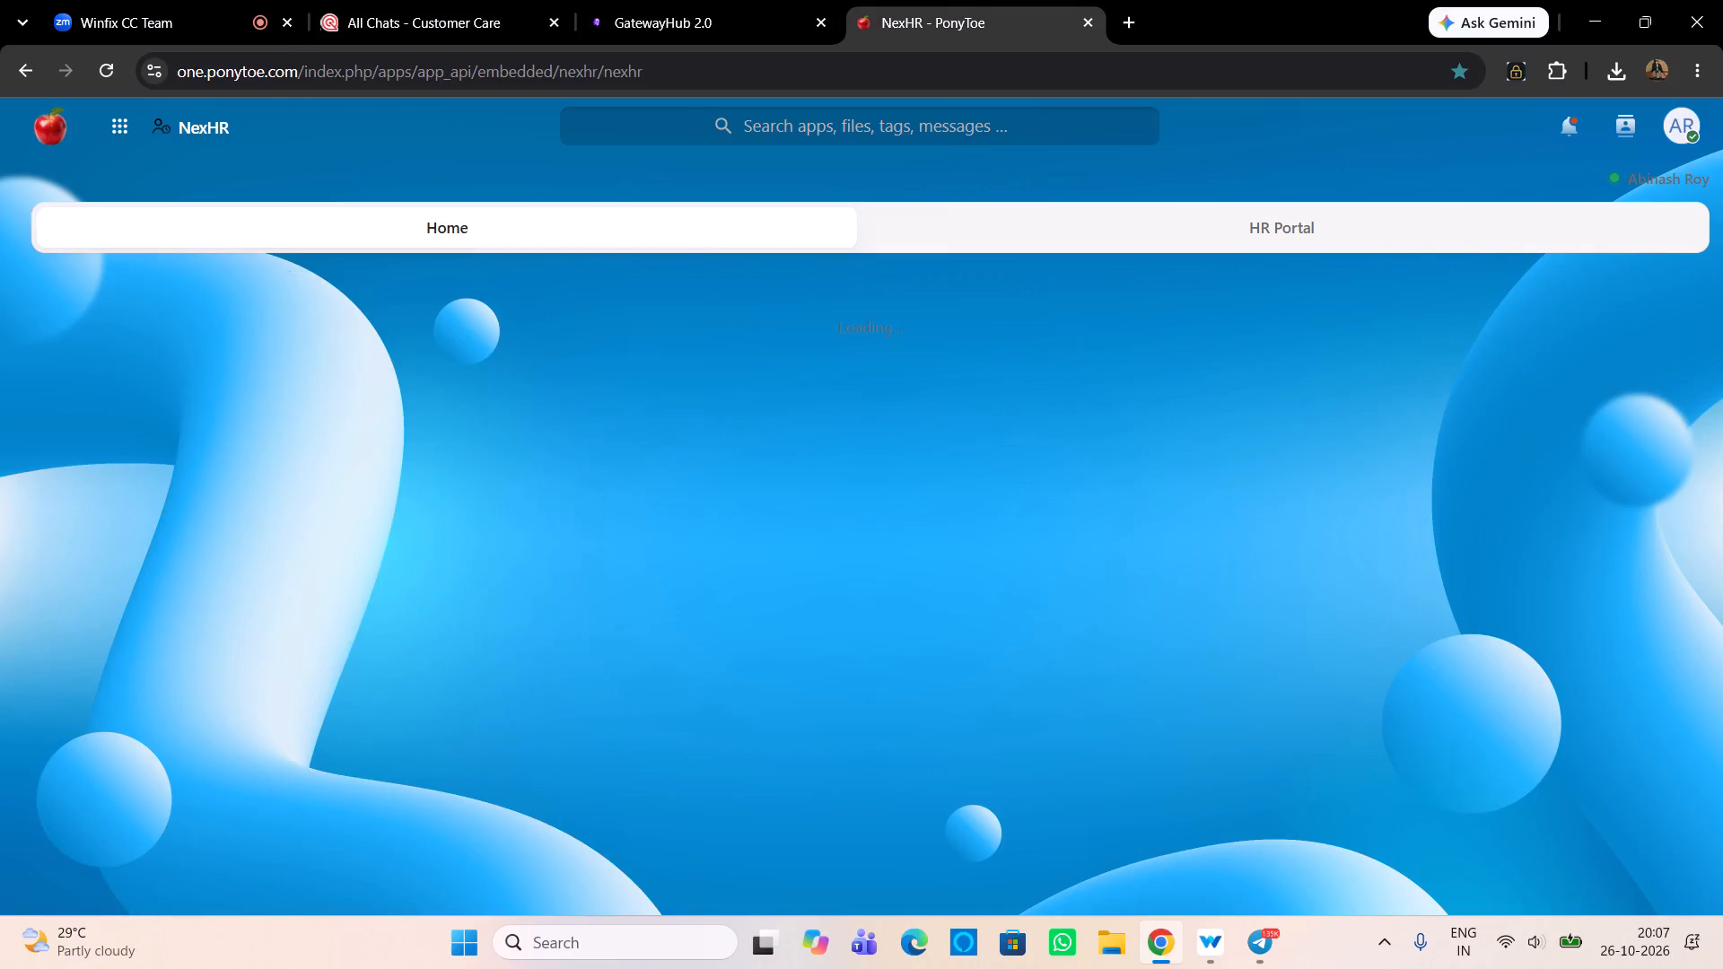
{"action": "left_click", "coordinate": [108, 133]}
{"action": "left_click", "coordinate": [139, 193]}
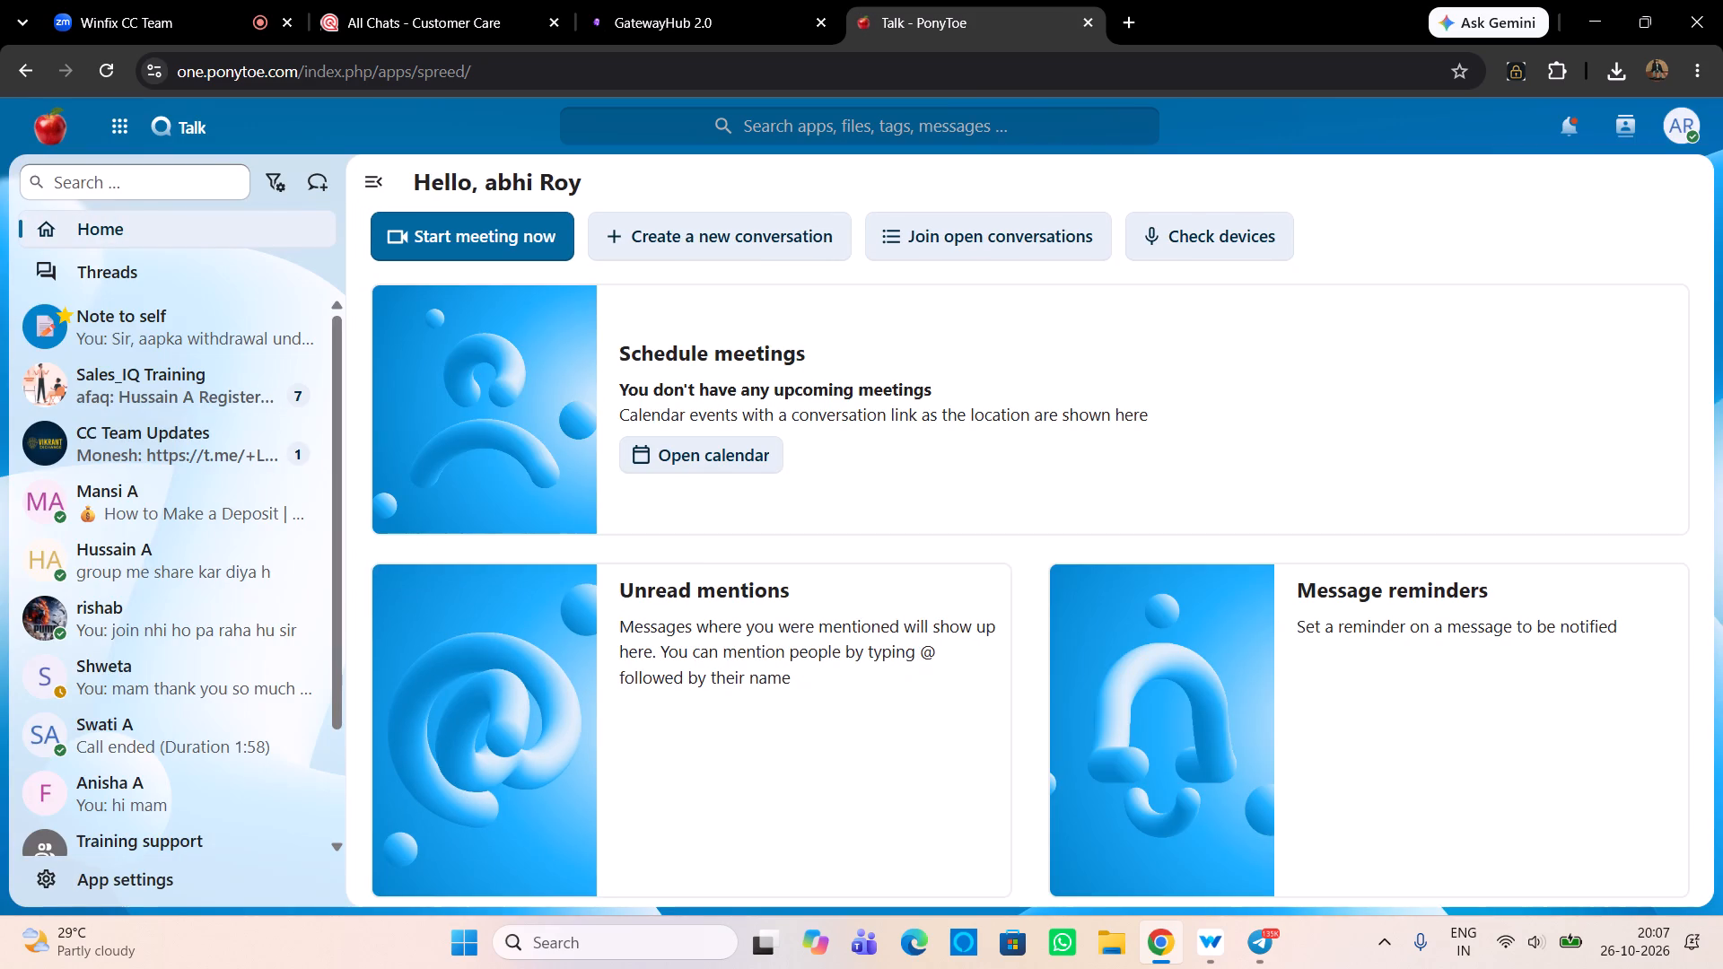
{"action": "left_click", "coordinate": [183, 439]}
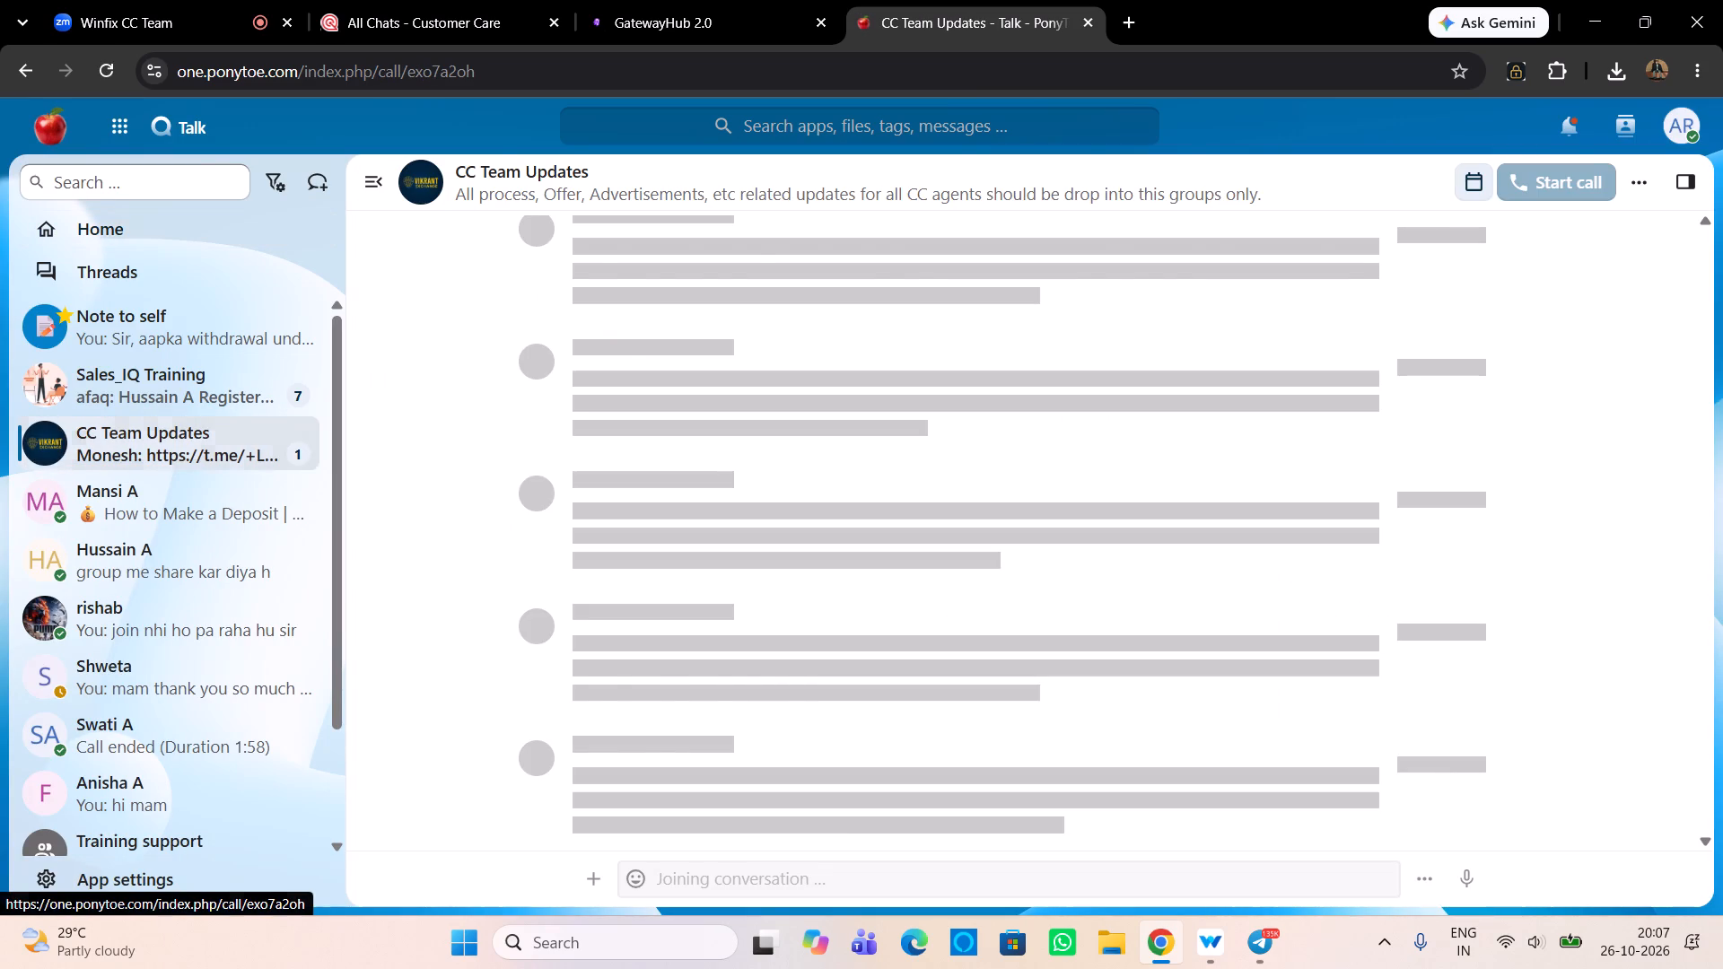
{"action": "scroll", "coordinate": [812, 436], "scroll_direction": "down", "scroll_amount": 8}
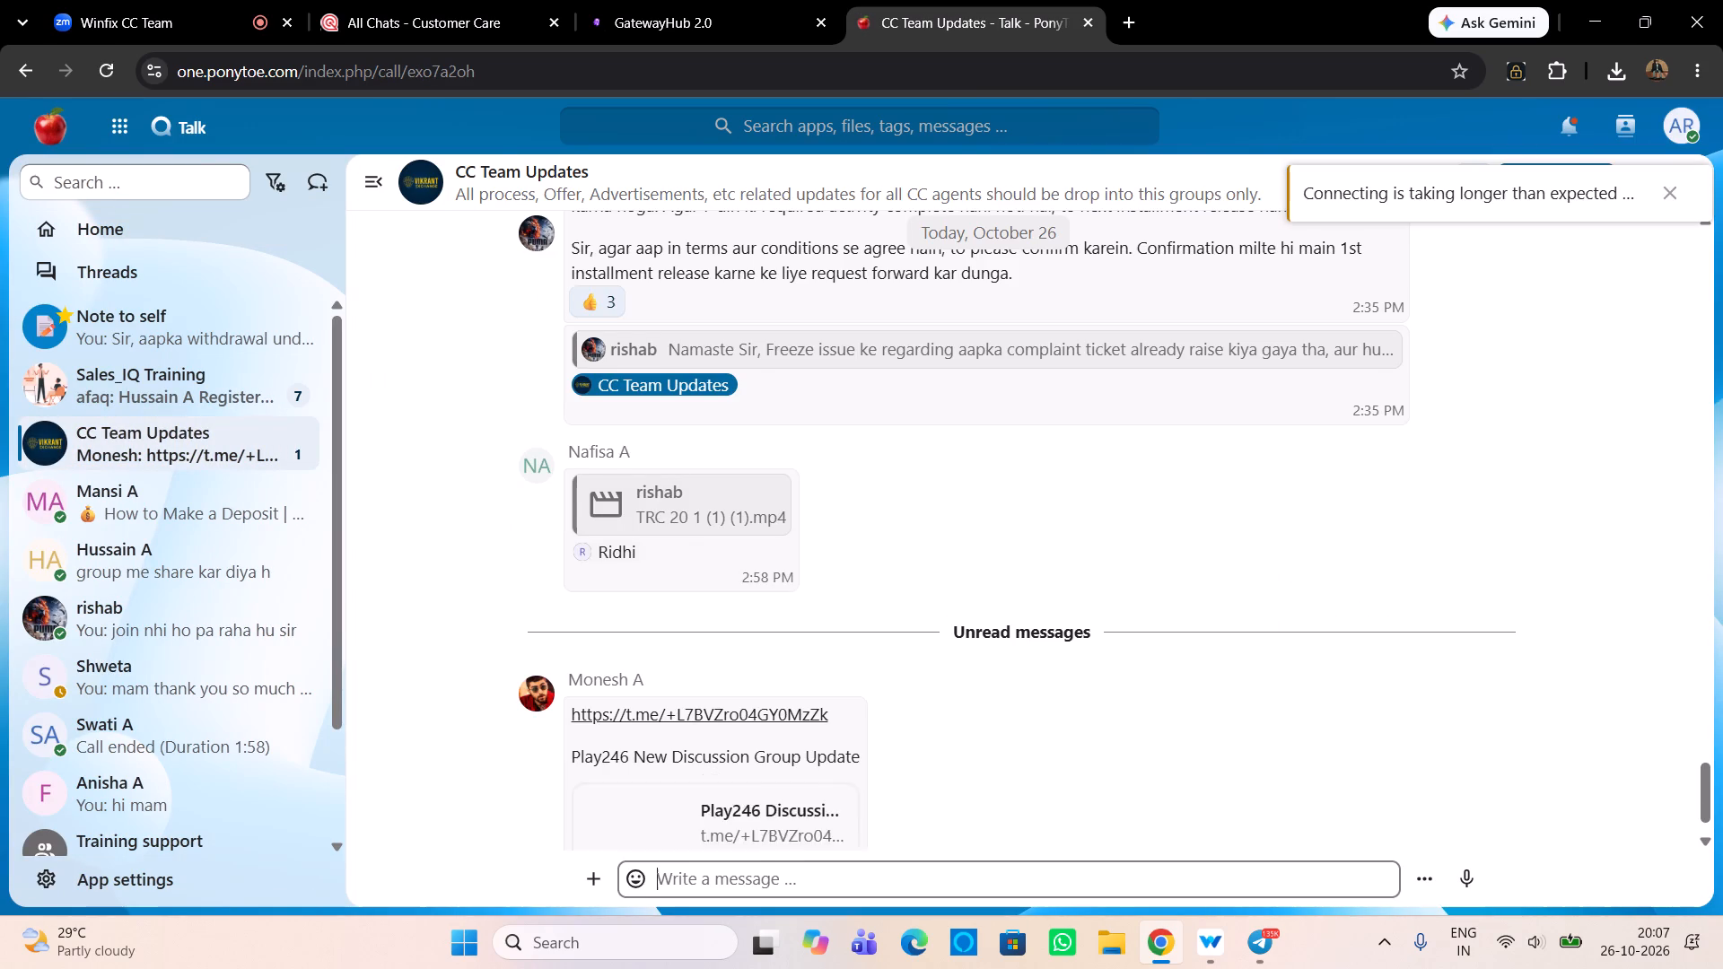
{"action": "scroll", "coordinate": [812, 436], "scroll_direction": "down", "scroll_amount": 6}
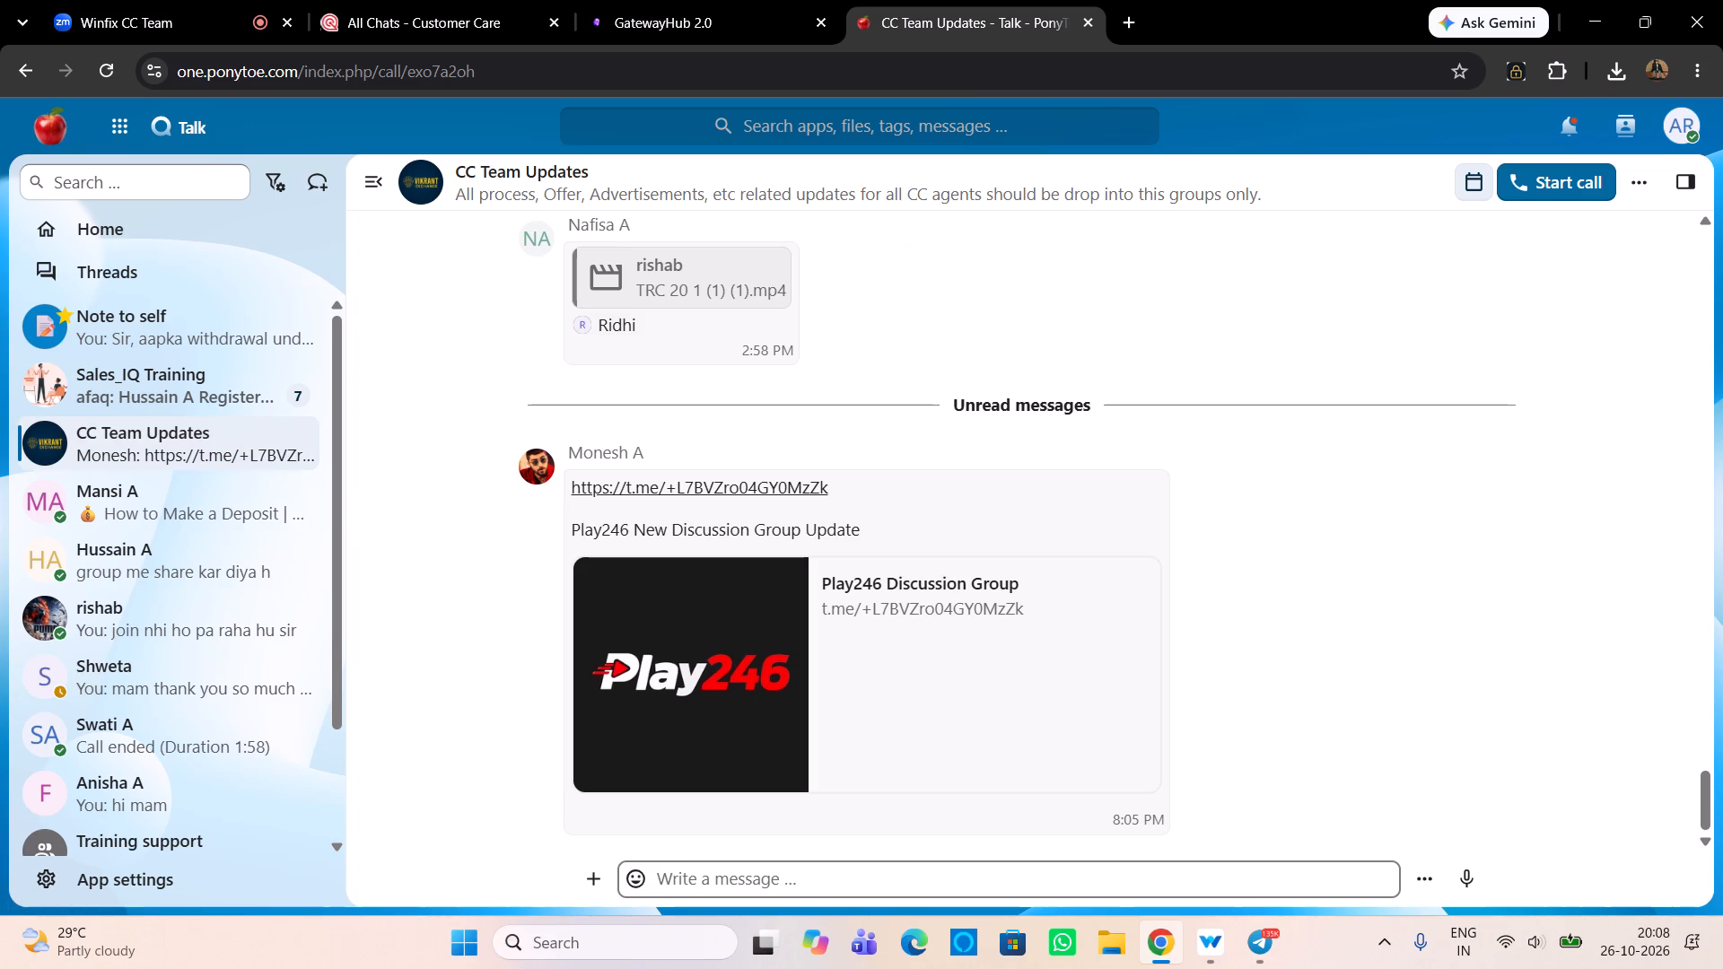
Return to the Customer Care chats, open Visitor 20927's new chat #112374, and send the /welcome canned reply.
{"action": "left_click", "coordinate": [484, 4]}
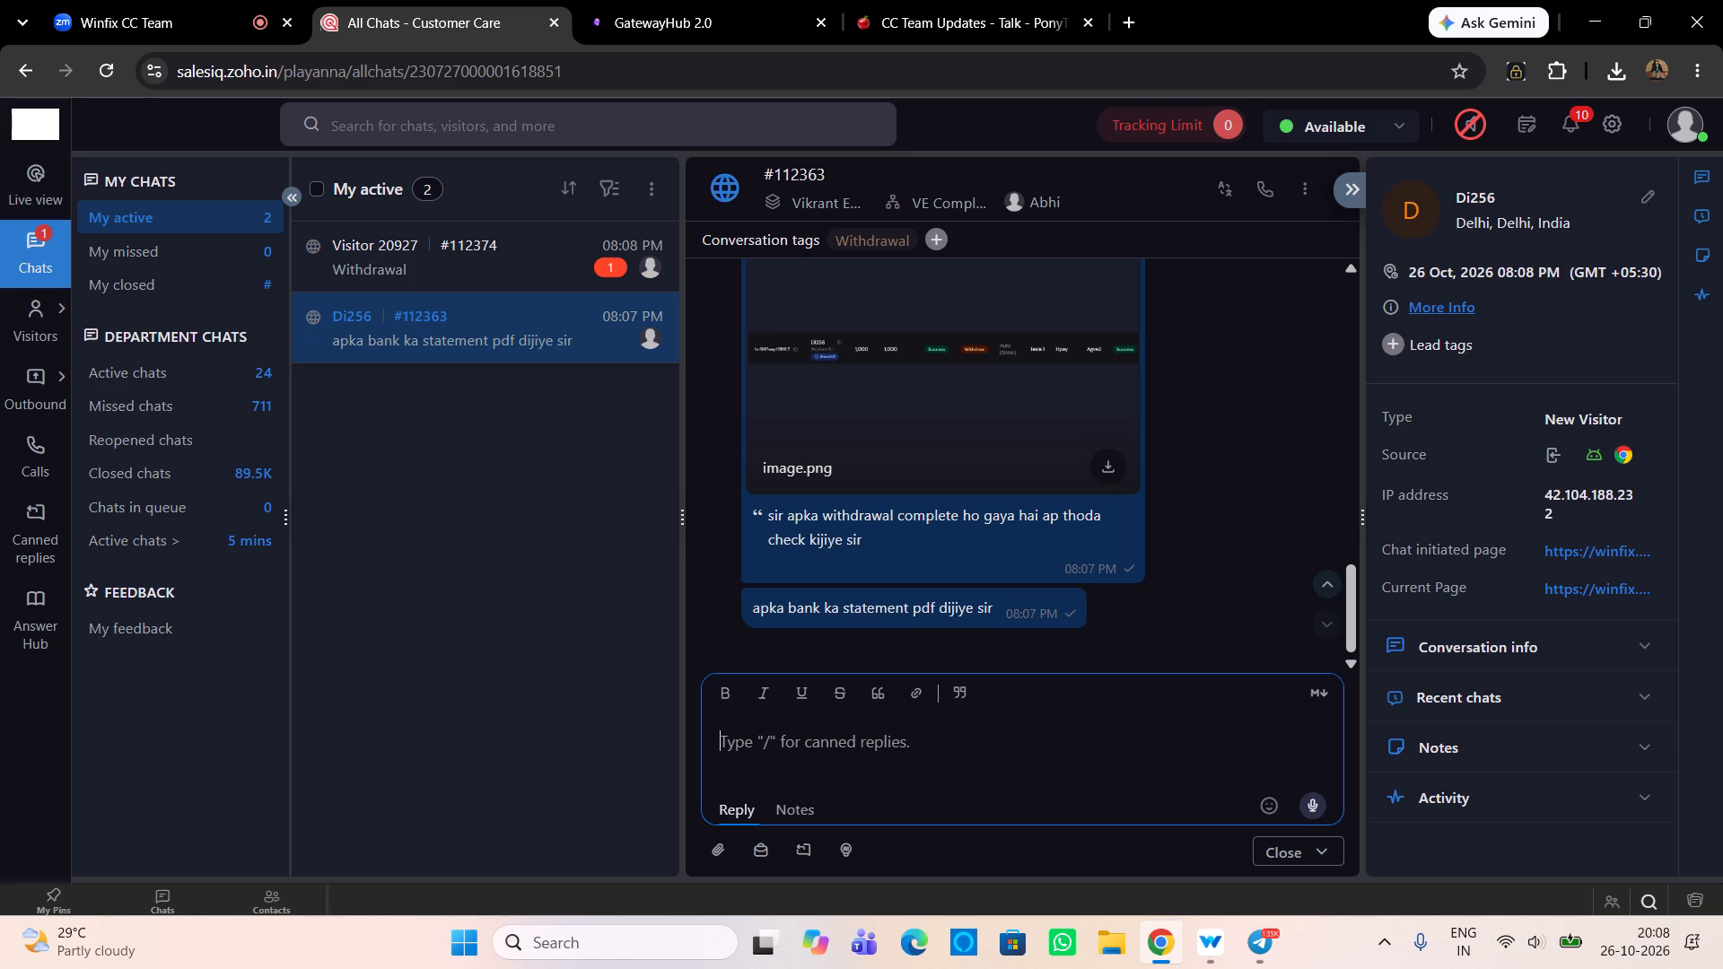
{"action": "left_click", "coordinate": [436, 279]}
{"action": "left_click", "coordinate": [775, 746]}
{"action": "key", "text": "slash"}
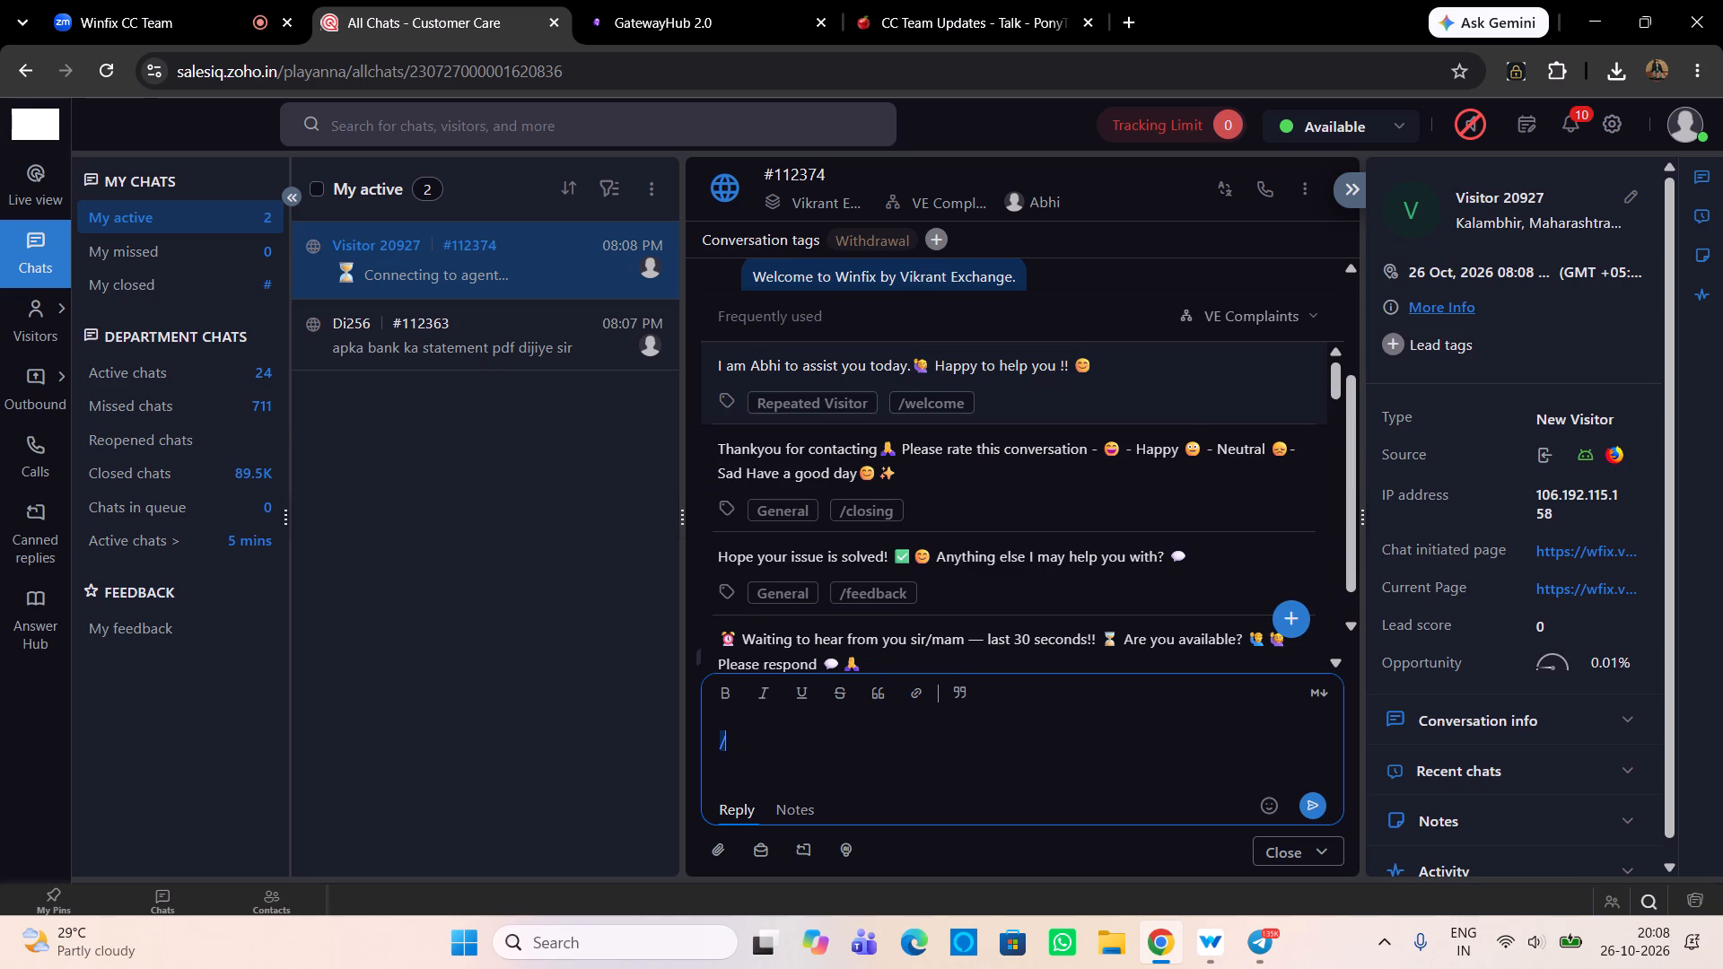
{"action": "left_click", "coordinate": [763, 366]}
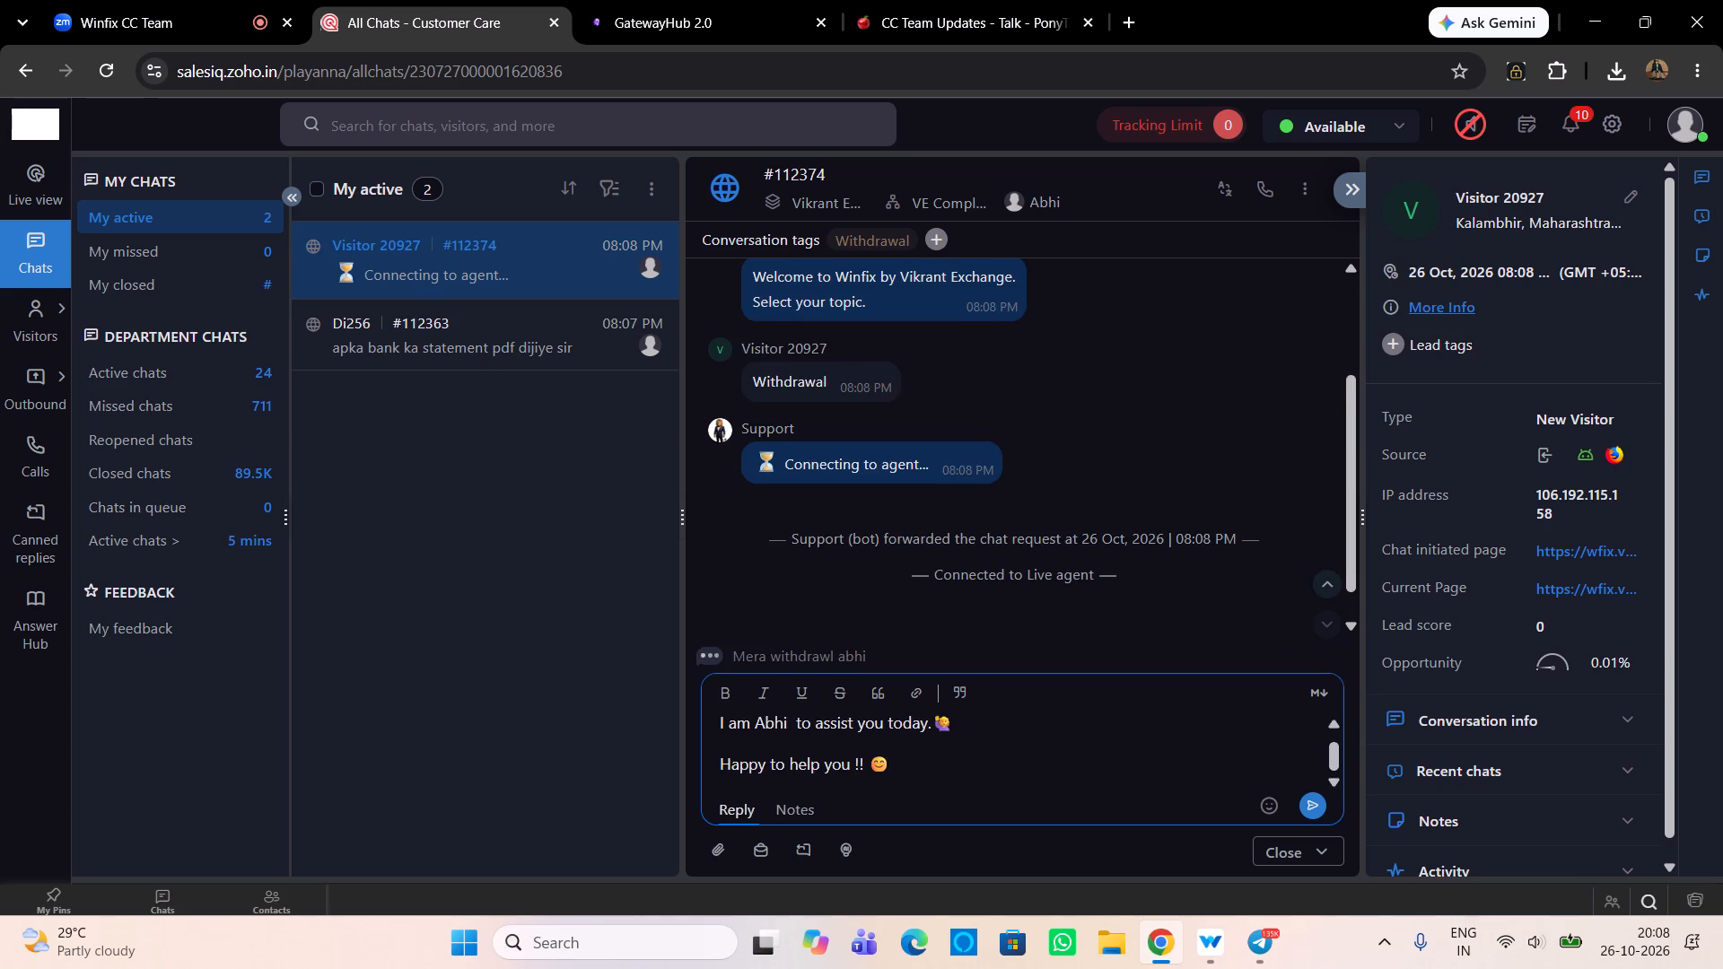
{"action": "left_click", "coordinate": [1314, 800]}
Mute the microphone in the Winfix CC Team Zoom meeting and return to the Customer Care chats.
{"action": "left_click", "coordinate": [188, 0]}
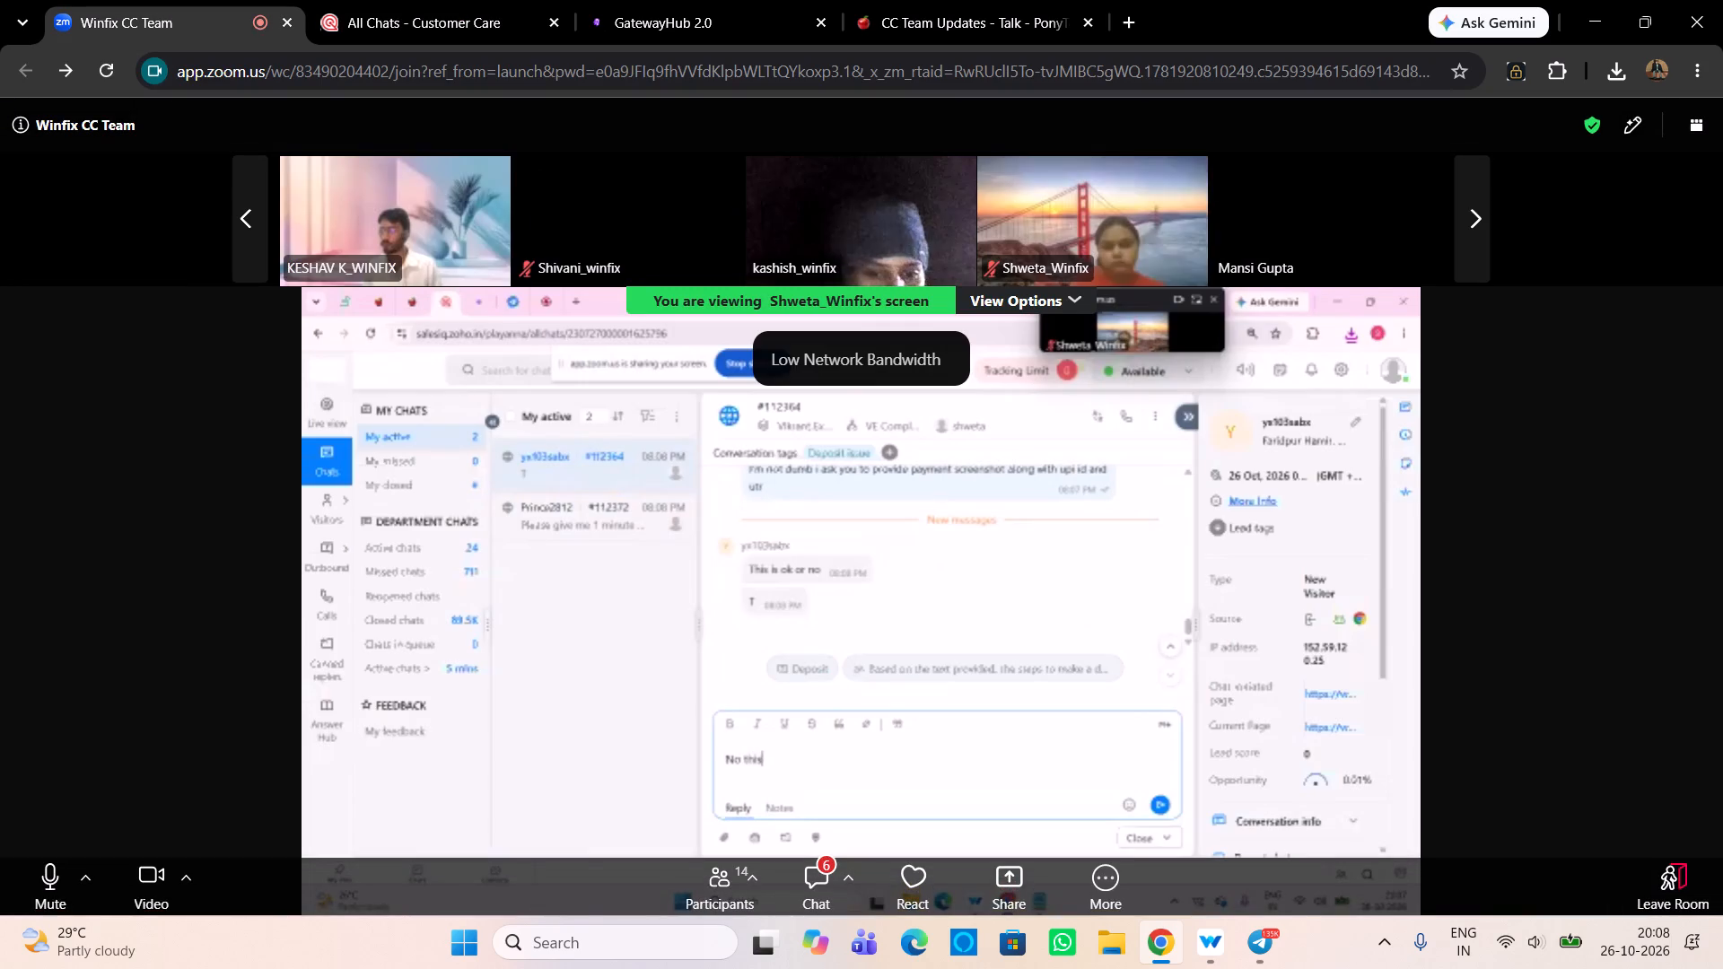
{"action": "left_click", "coordinate": [39, 886]}
{"action": "left_click", "coordinate": [440, 0]}
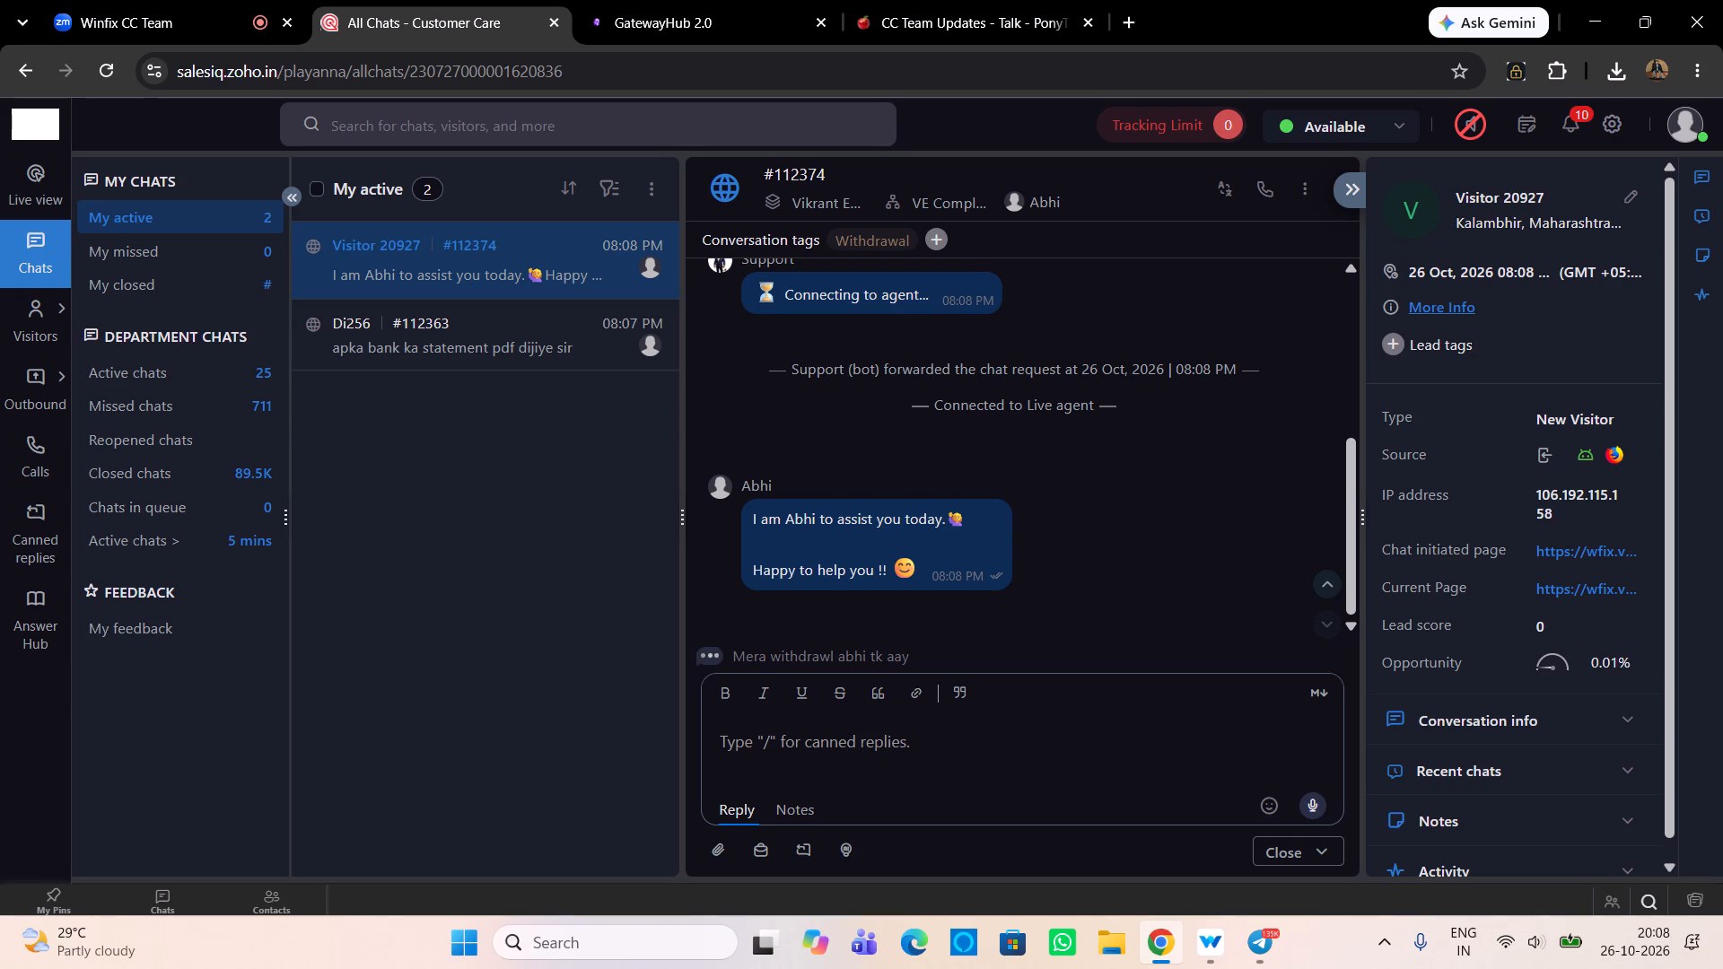
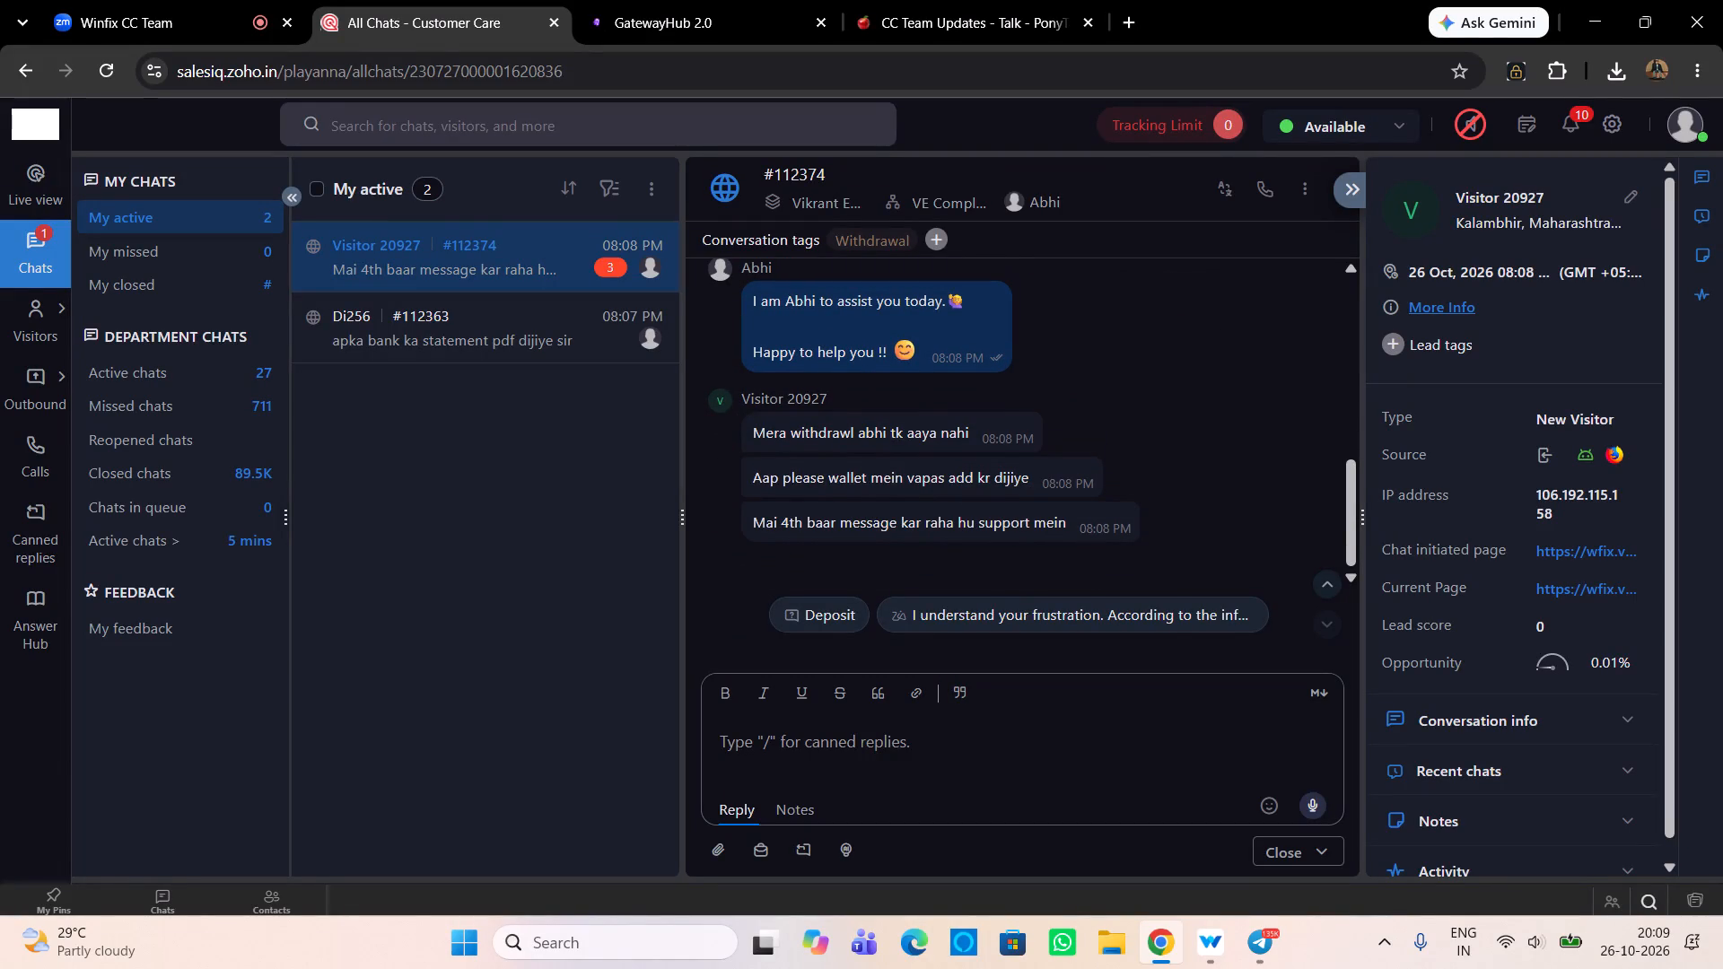
{"action": "left_click", "coordinate": [837, 774]}
{"action": "type", "text": "id name sir"}
{"action": "key", "text": "Return"}
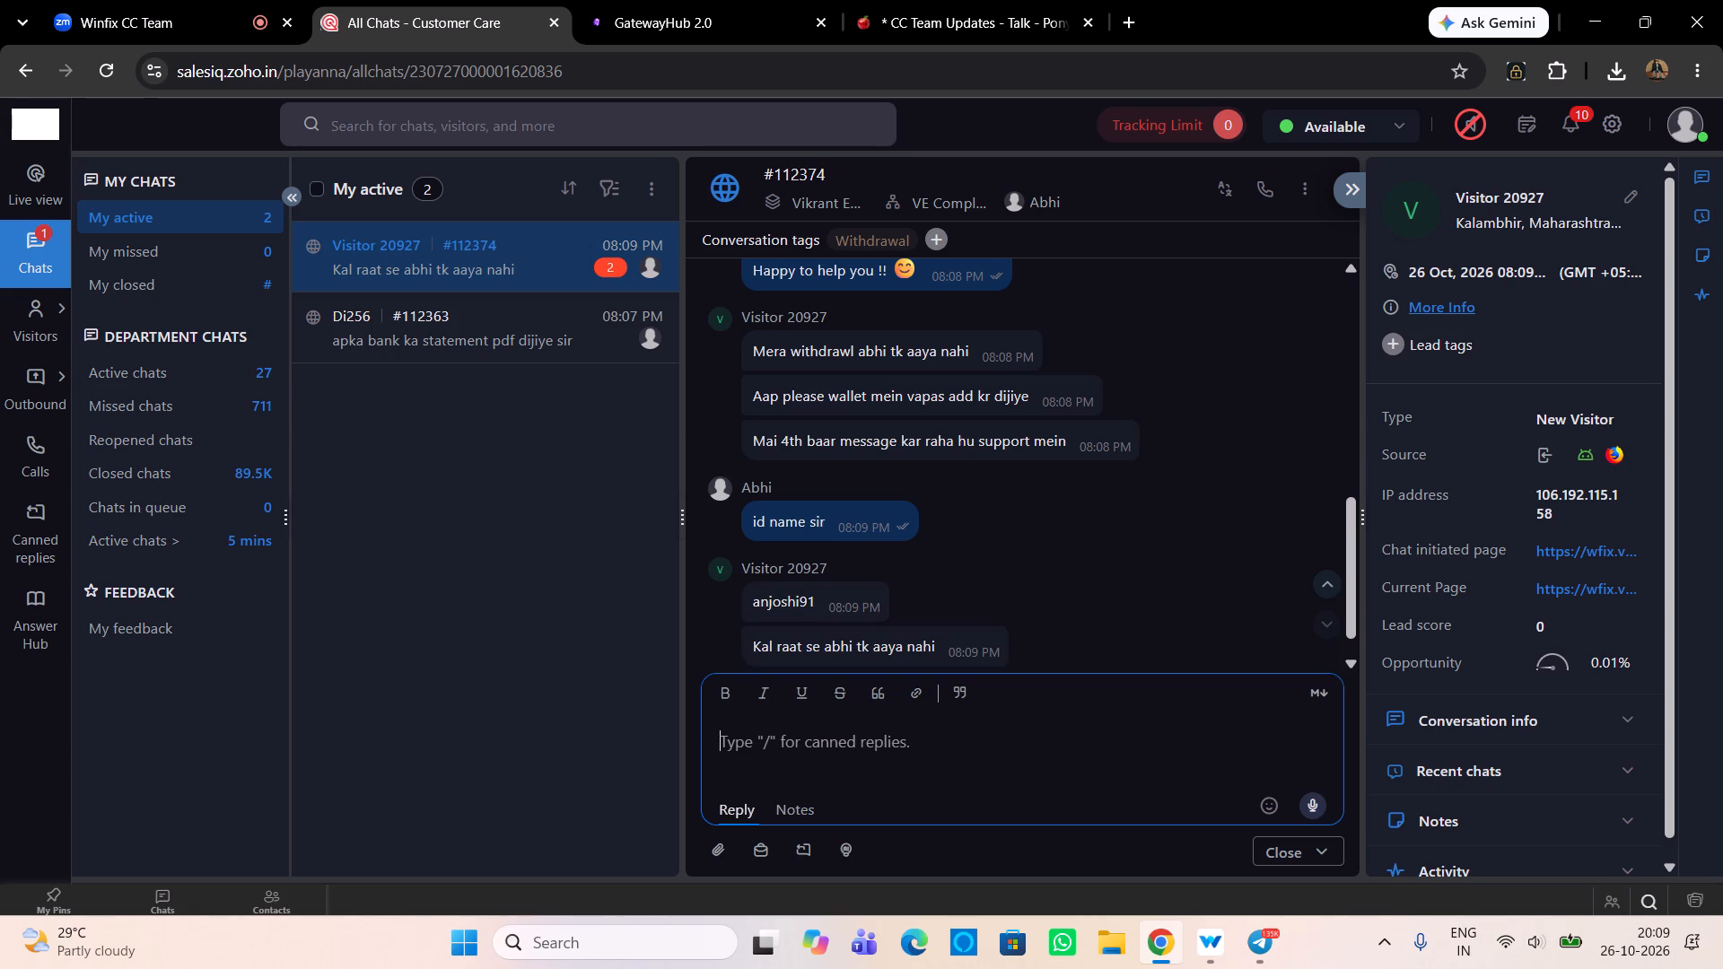
{"action": "scroll", "coordinate": [880, 509], "scroll_direction": "down", "scroll_amount": 5}
{"action": "left_click", "coordinate": [771, 561]}
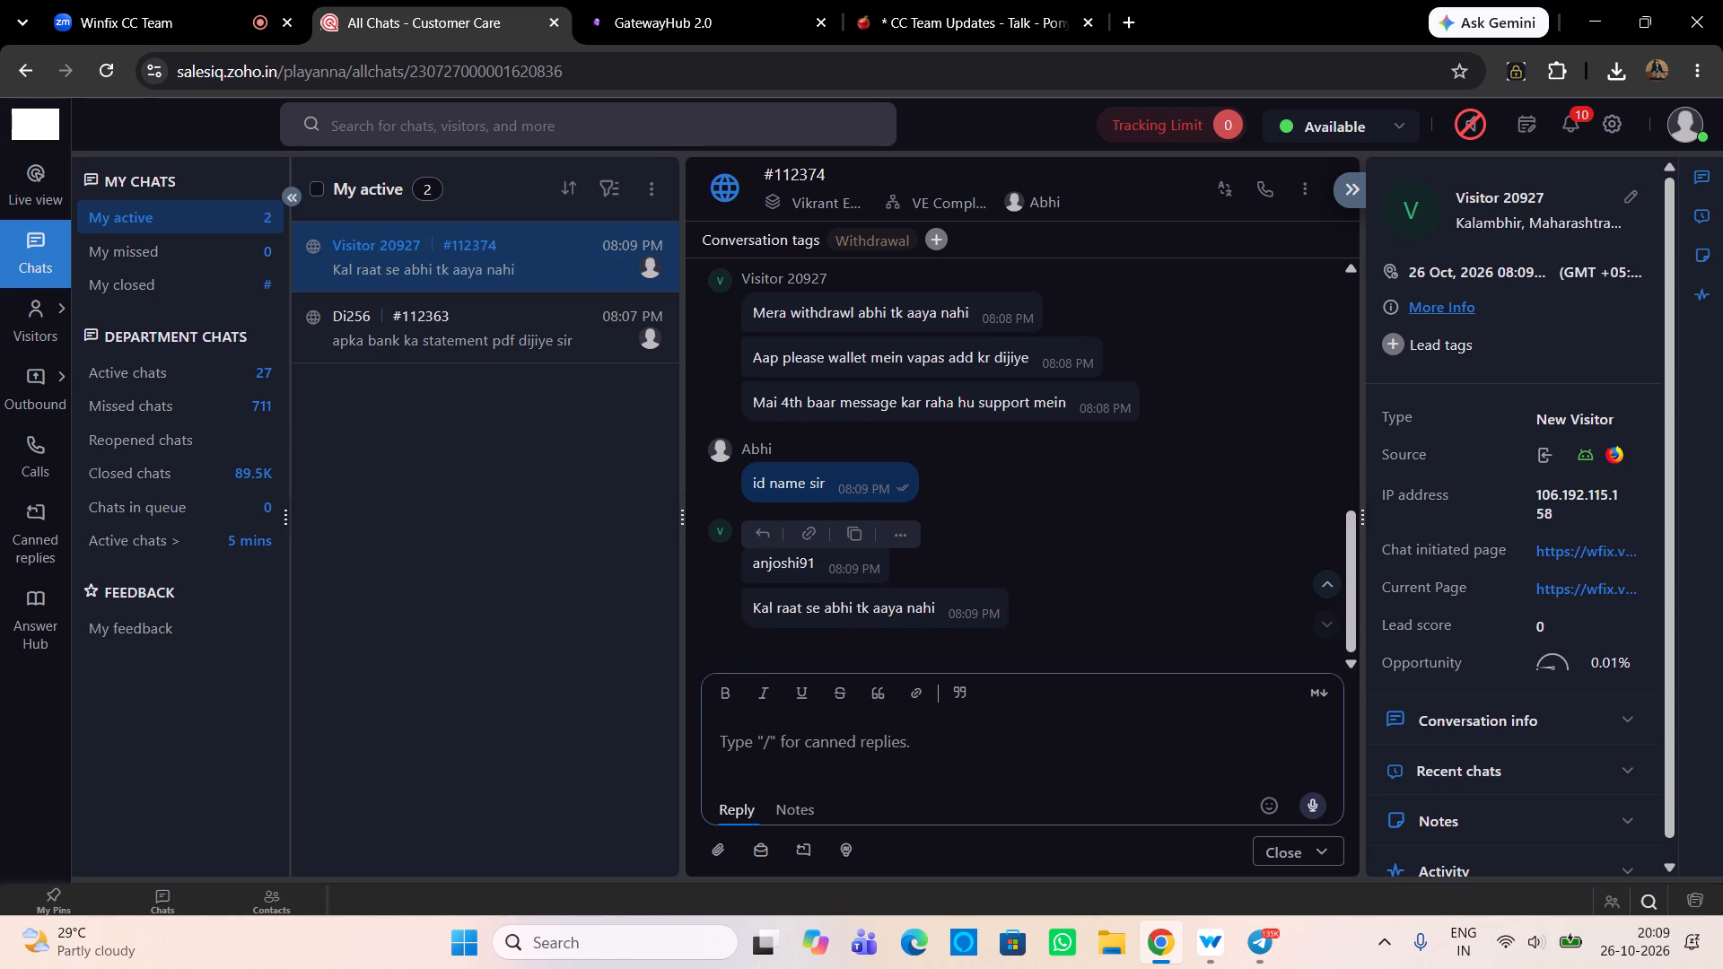
{"action": "left_click_drag", "start_coordinate": [771, 563], "coordinate": [782, 565]}
{"action": "triple_click", "coordinate": [783, 566]}
{"action": "right_click", "coordinate": [783, 566]}
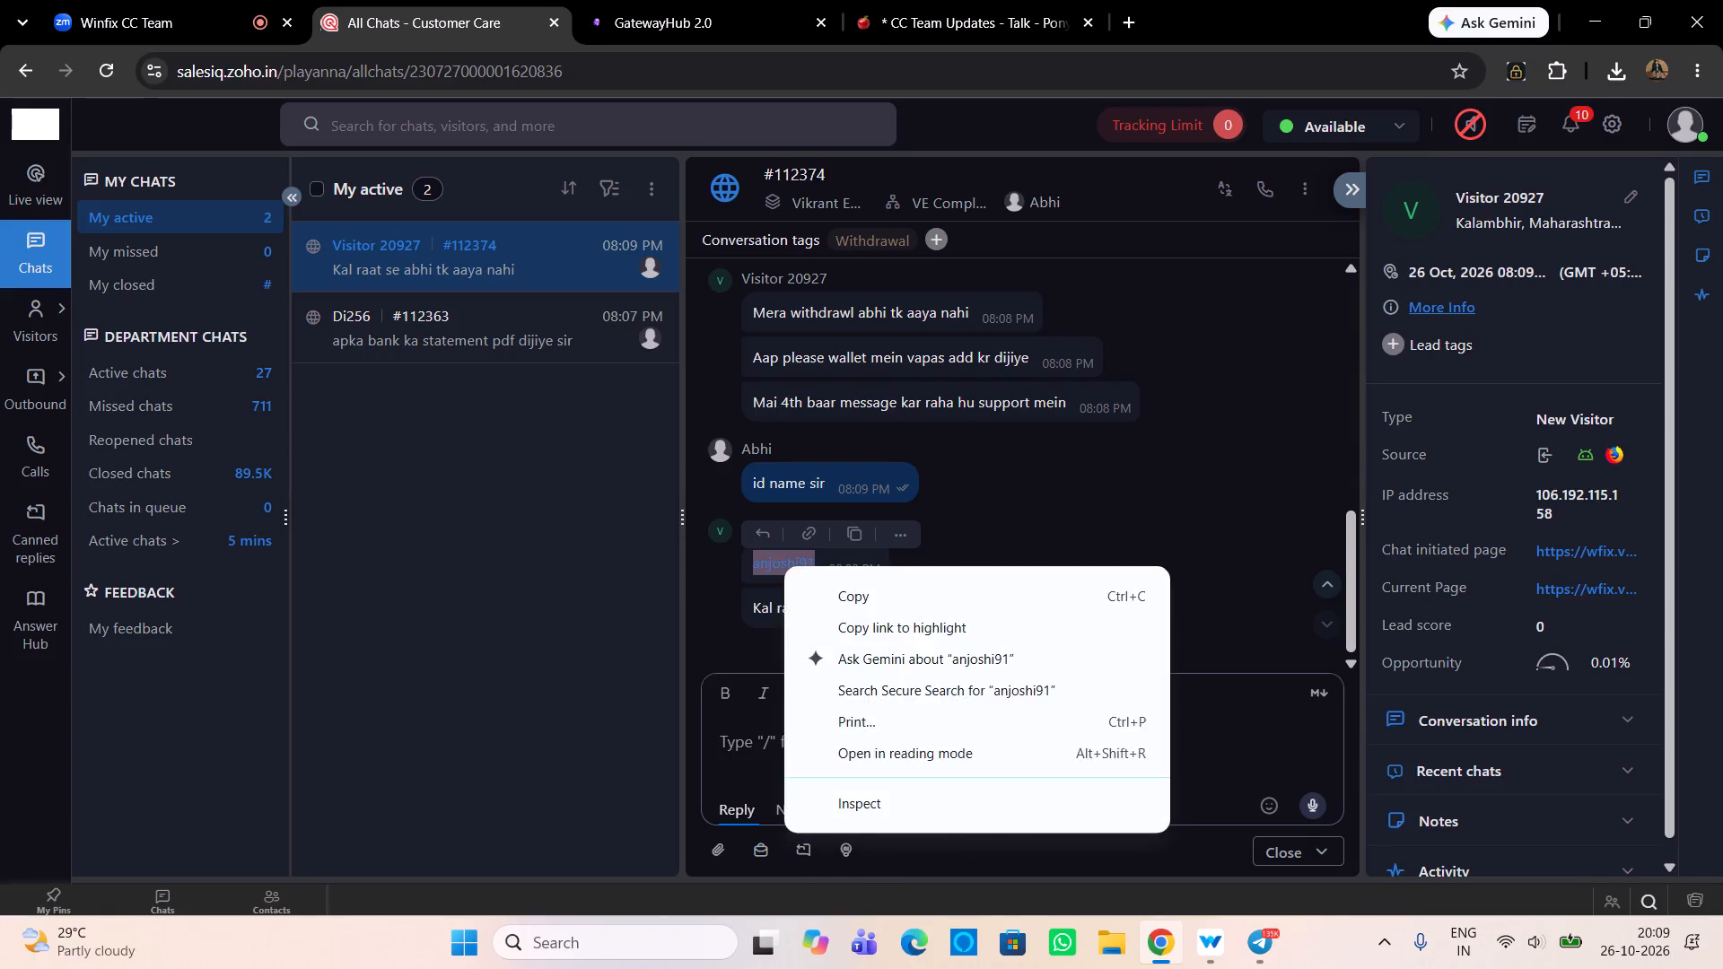
{"action": "left_click", "coordinate": [851, 594]}
{"action": "left_click", "coordinate": [713, 0]}
{"action": "scroll", "coordinate": [762, 523], "scroll_direction": "up", "scroll_amount": 3}
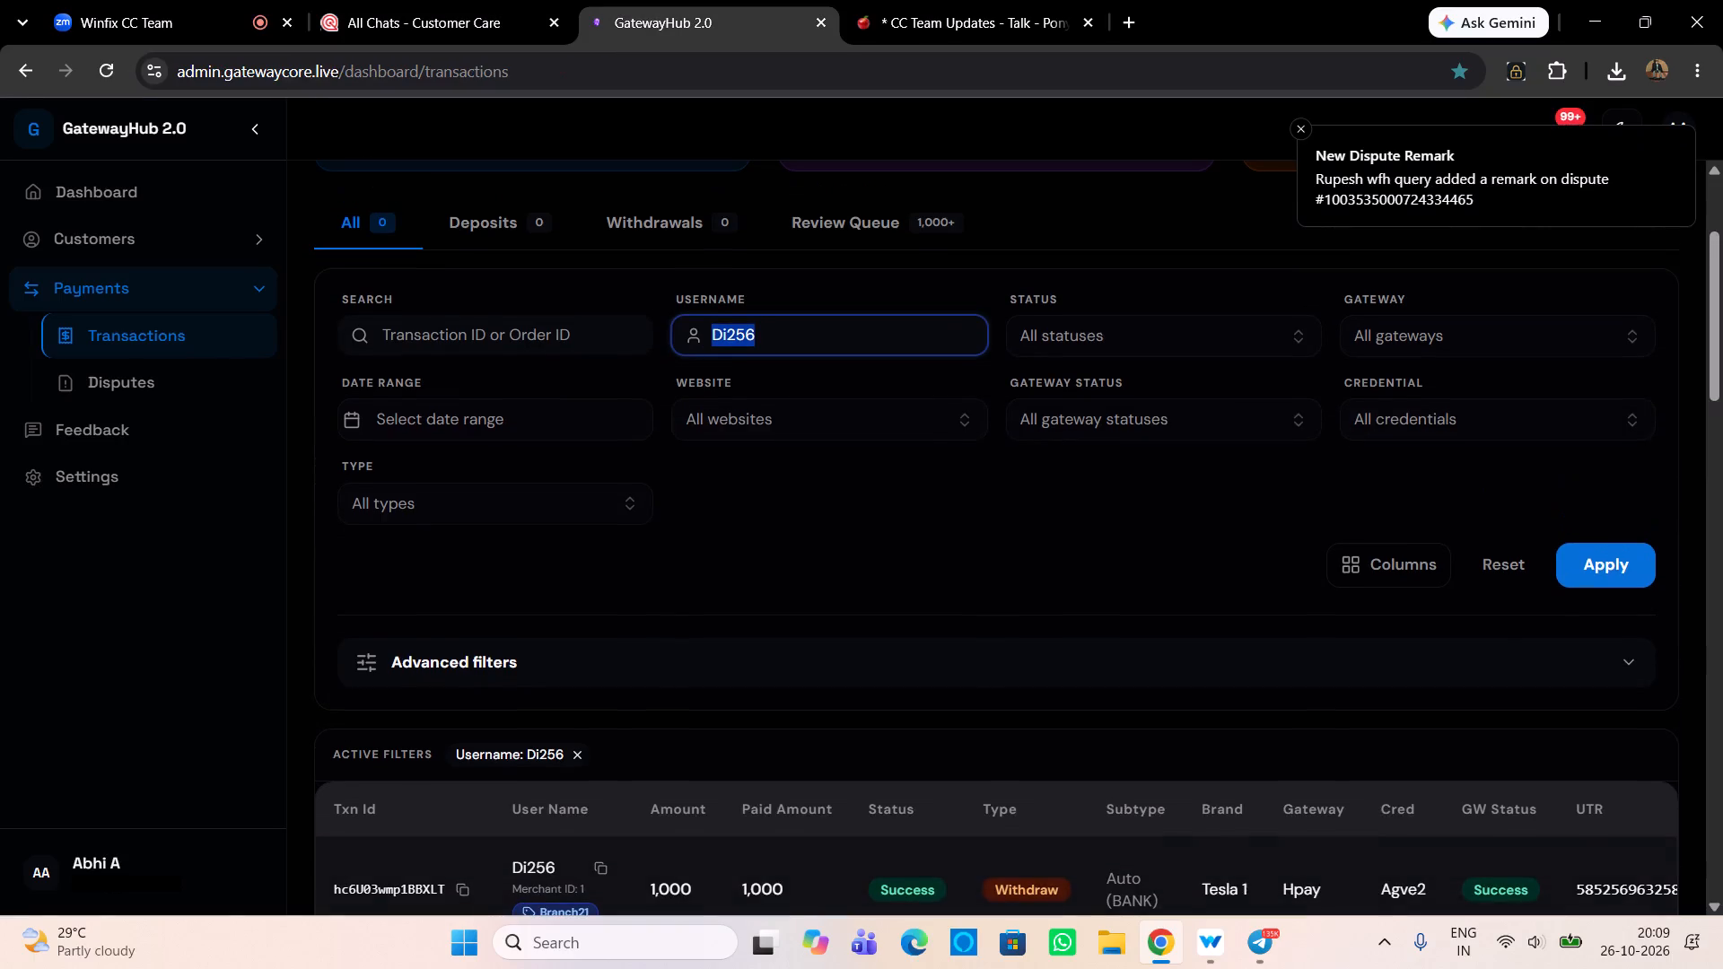
{"action": "right_click", "coordinate": [785, 346]}
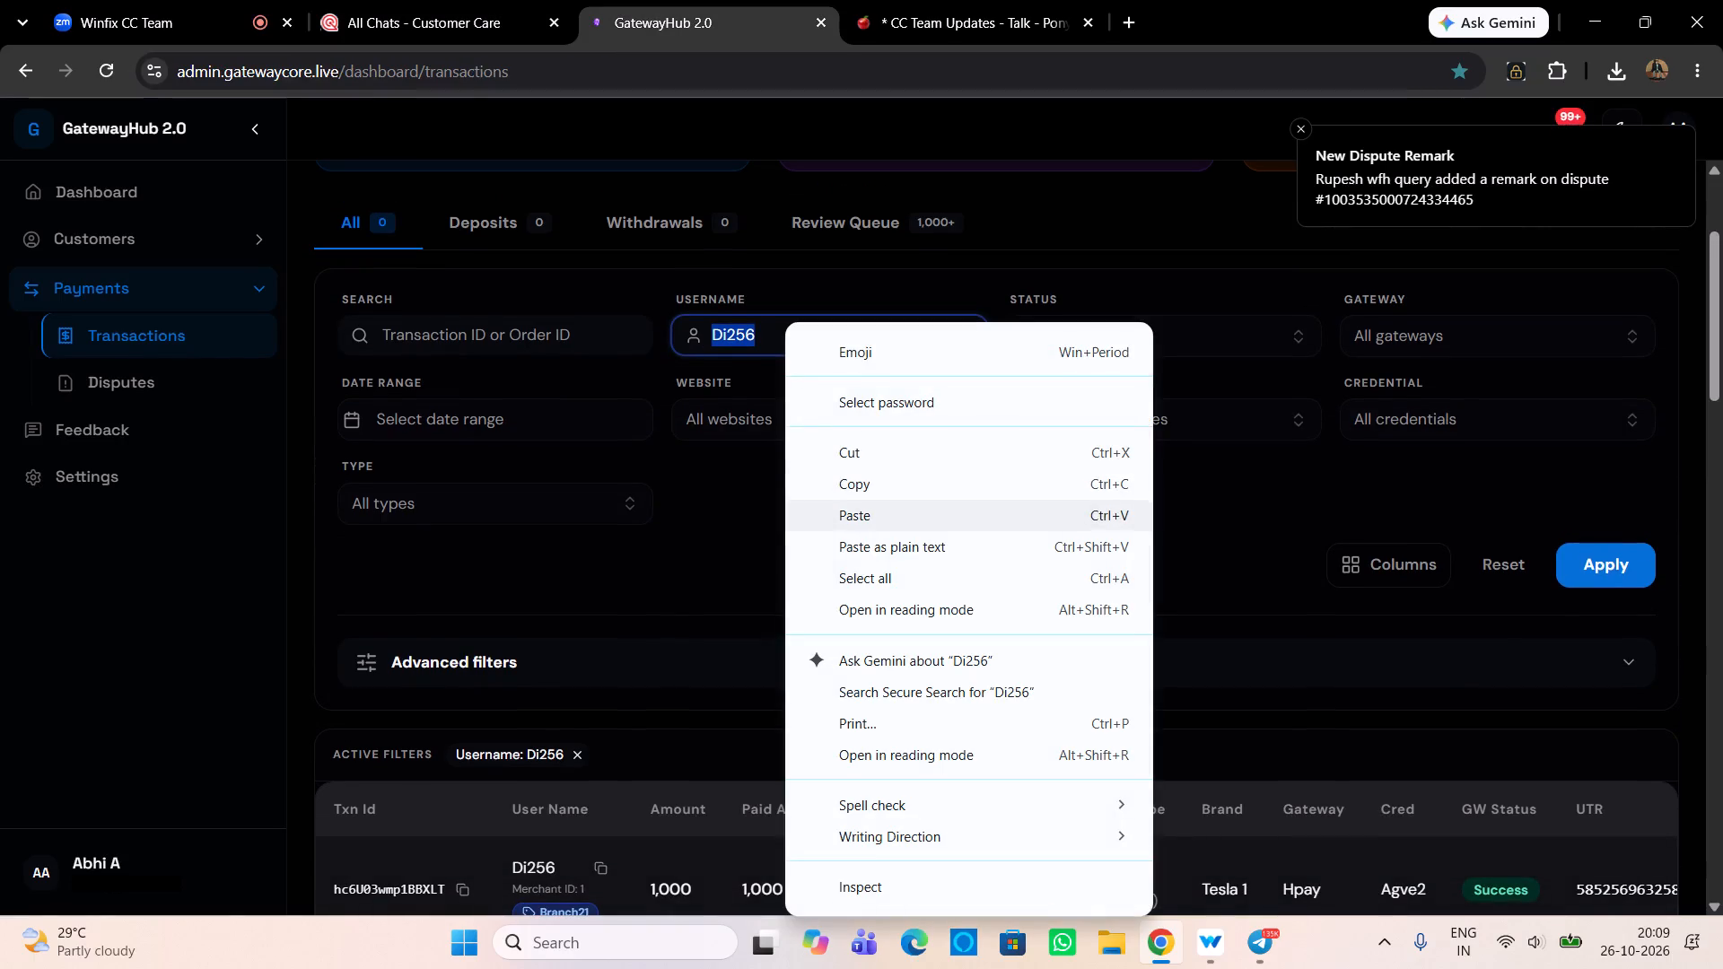
{"action": "left_click", "coordinate": [878, 519]}
{"action": "left_click", "coordinate": [1622, 581]}
Switch to the Winfix CC Team Zoom meeting.
{"action": "left_click", "coordinate": [212, 0]}
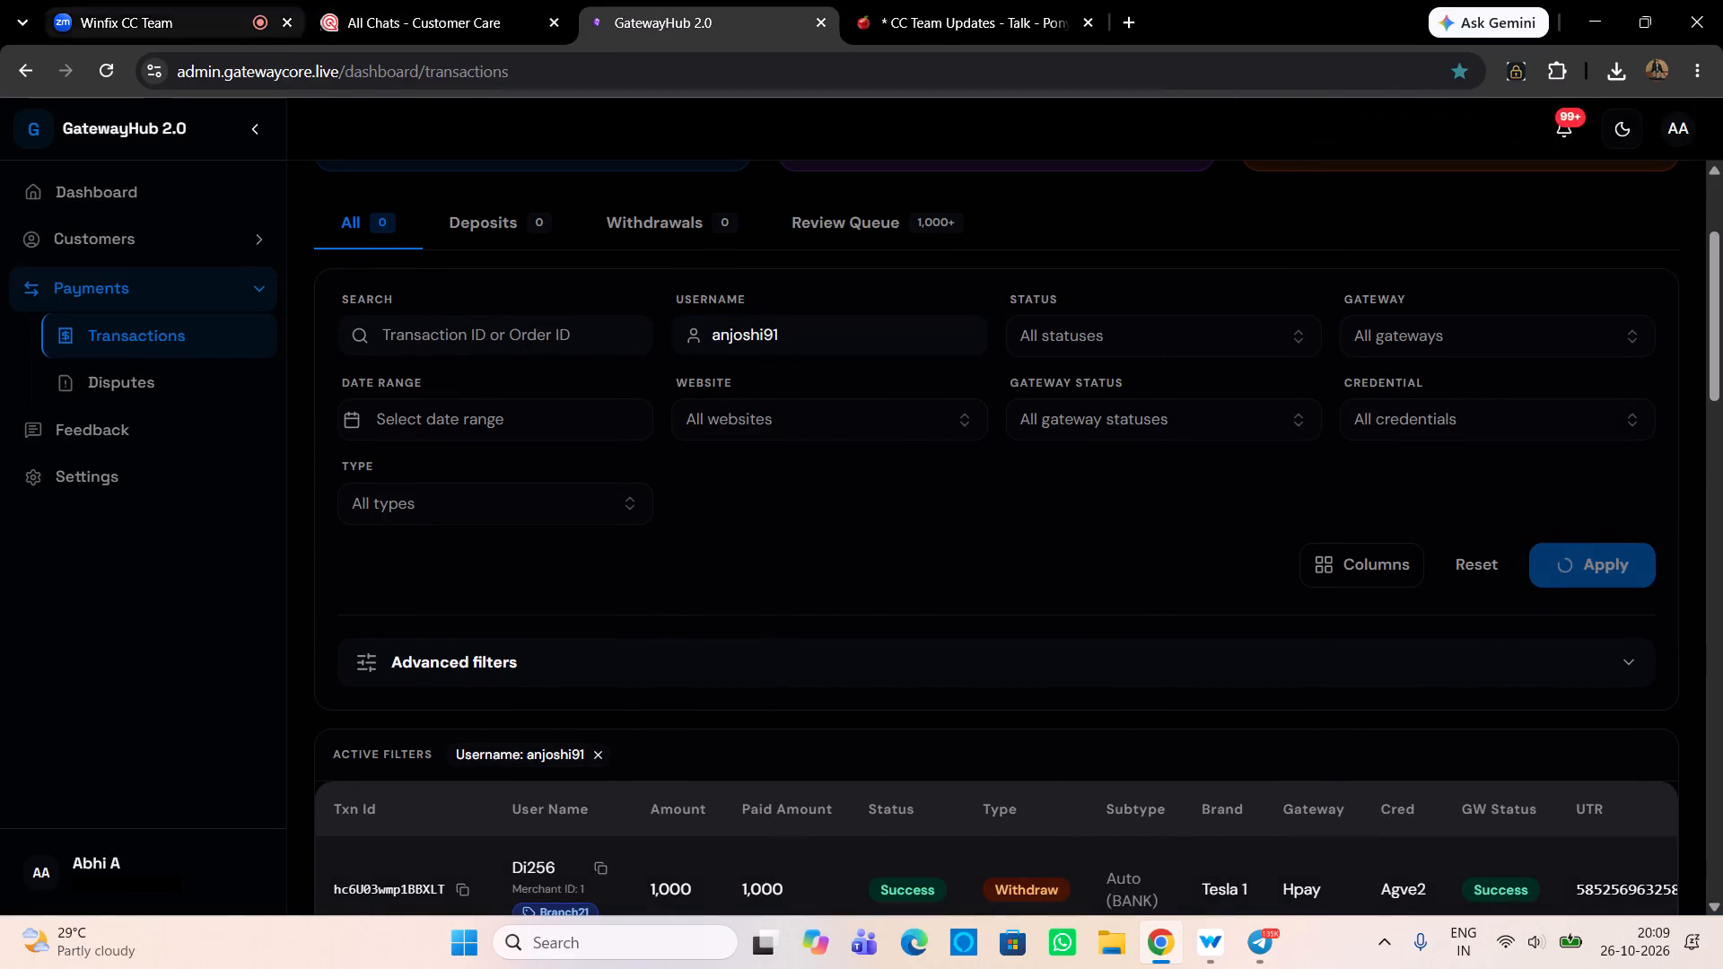
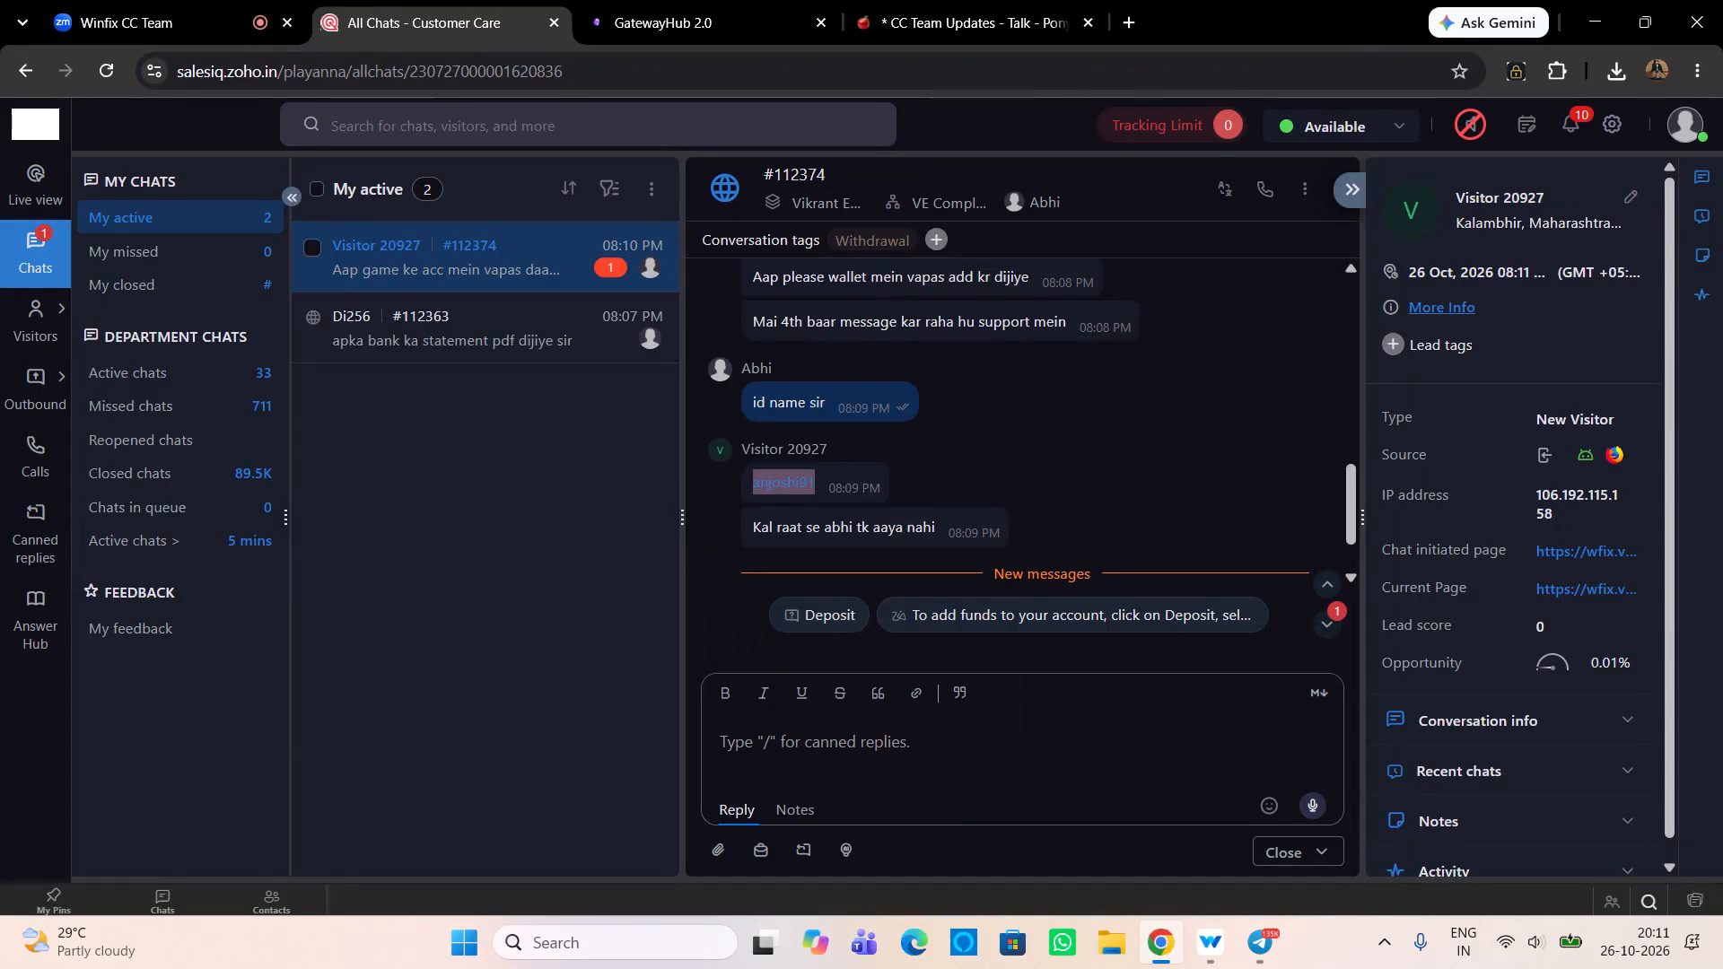
Compare Visitor 20927's messages in chat #112374 with the filtered GatewayHub transactions to check for the missing withdrawal.
{"action": "scroll", "coordinate": [910, 486], "scroll_direction": "down", "scroll_amount": 5}
{"action": "left_click", "coordinate": [791, 0]}
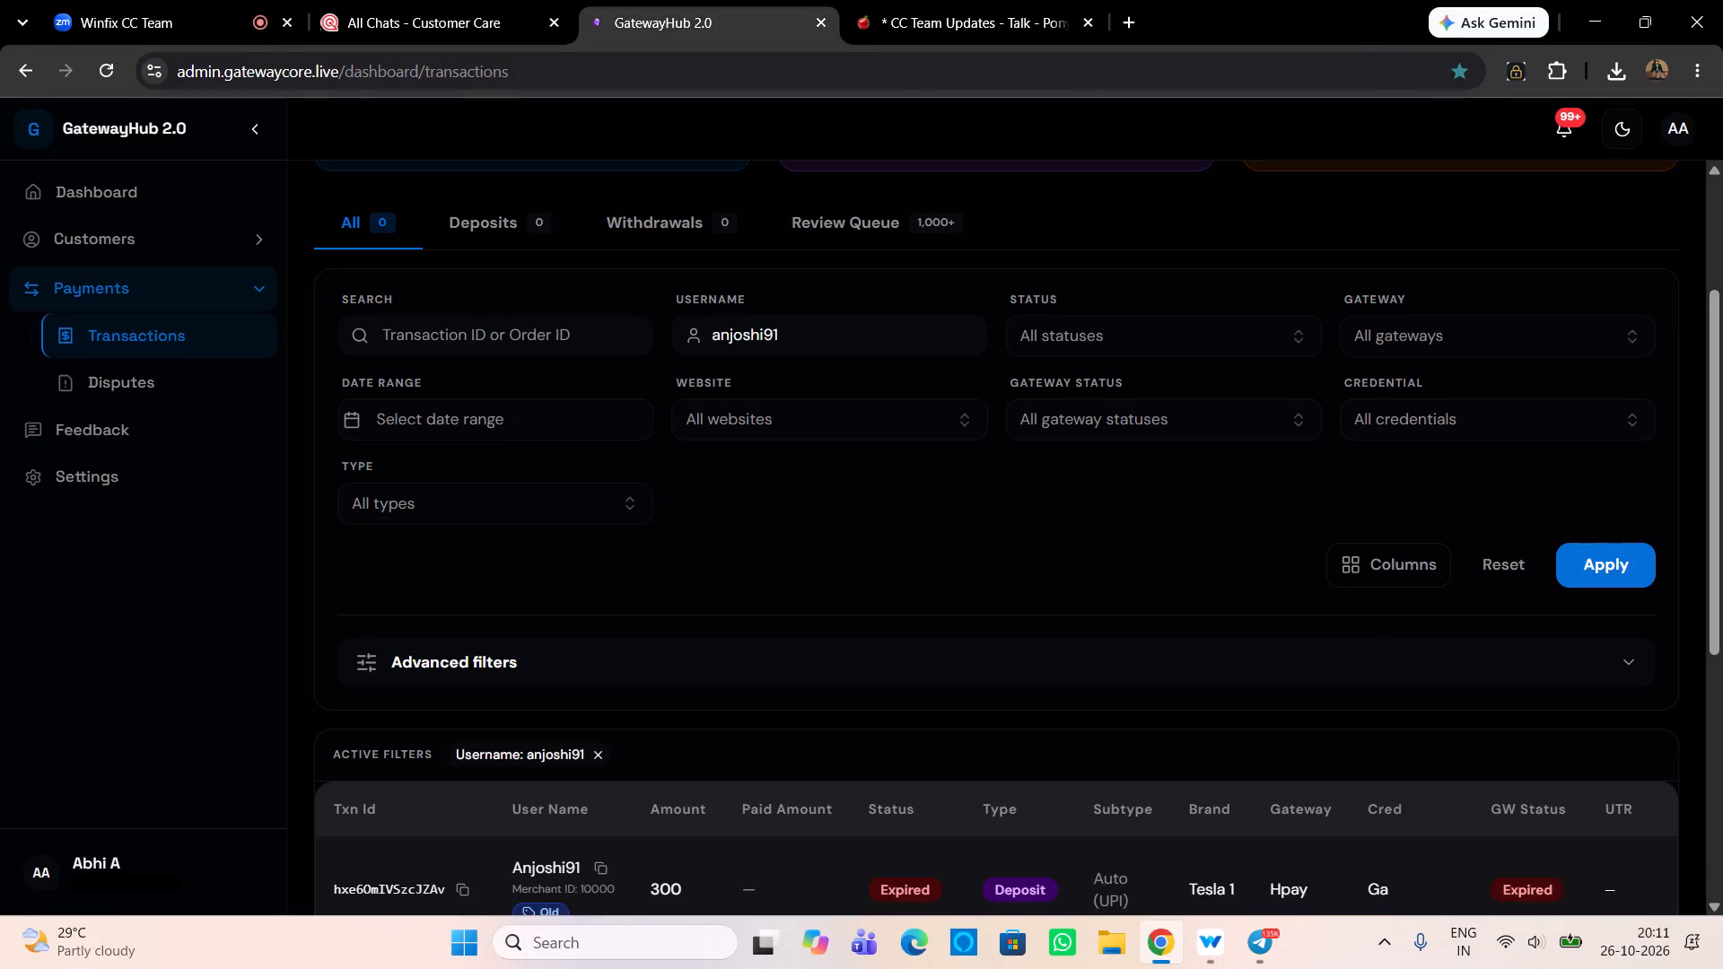
{"action": "scroll", "coordinate": [789, 400], "scroll_direction": "down", "scroll_amount": 3}
{"action": "left_click", "coordinate": [373, 0]}
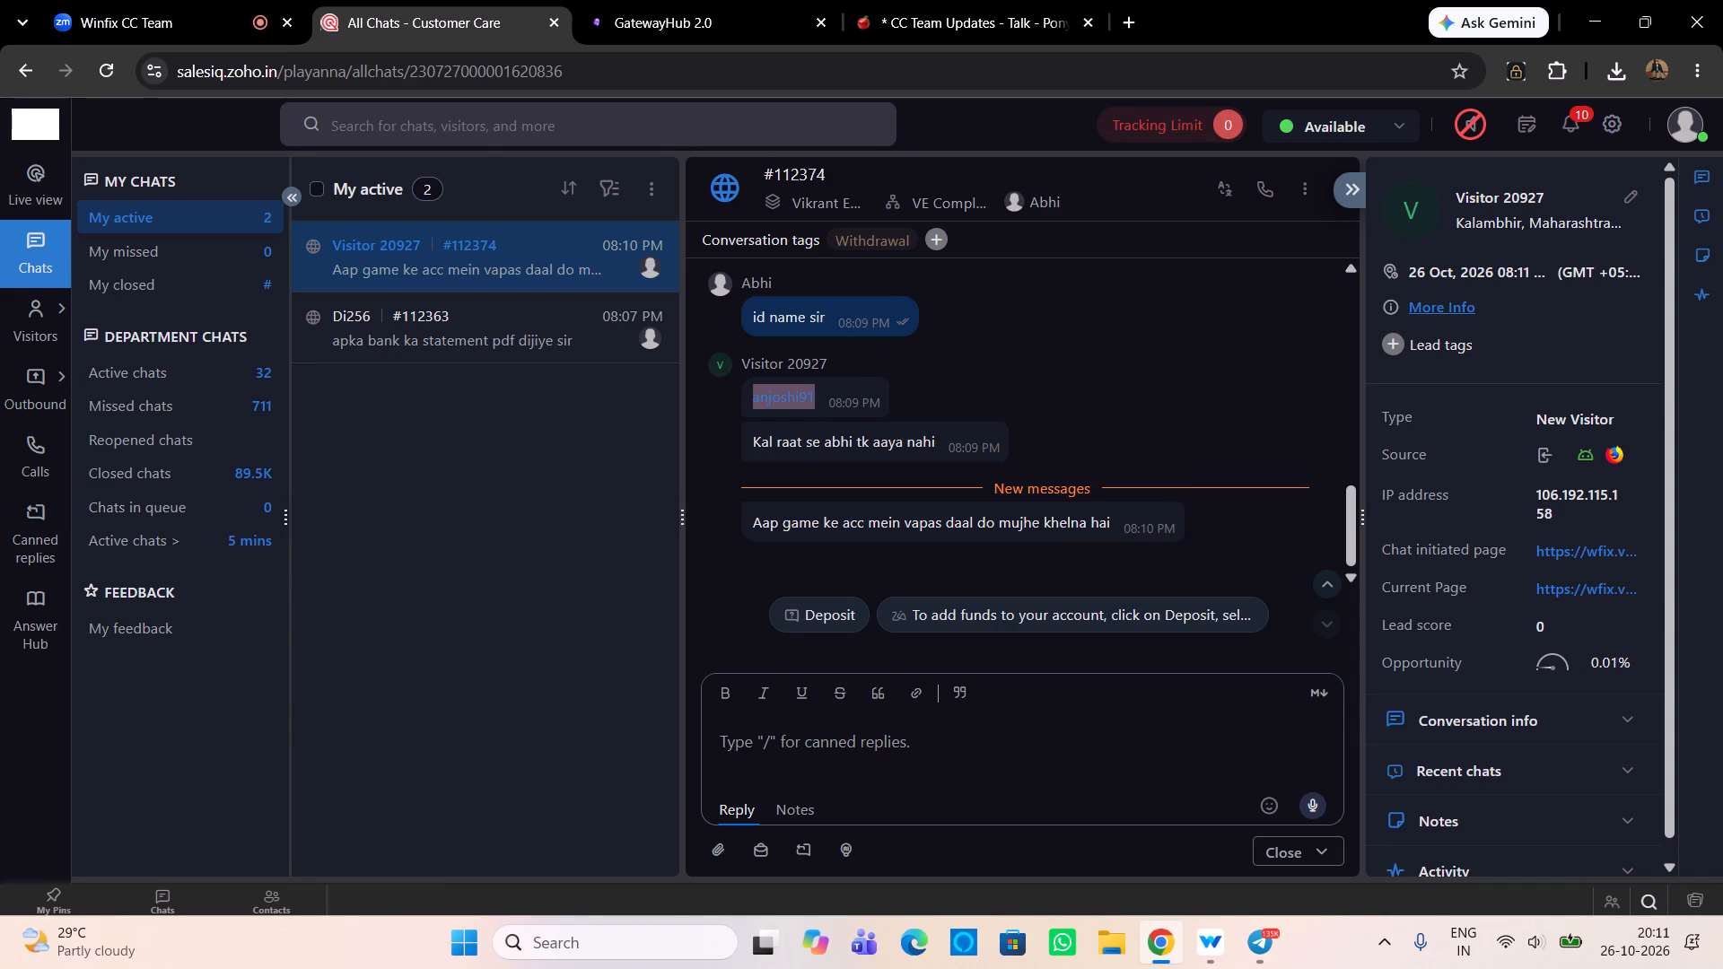
{"action": "scroll", "coordinate": [881, 534], "scroll_direction": "up", "scroll_amount": 2}
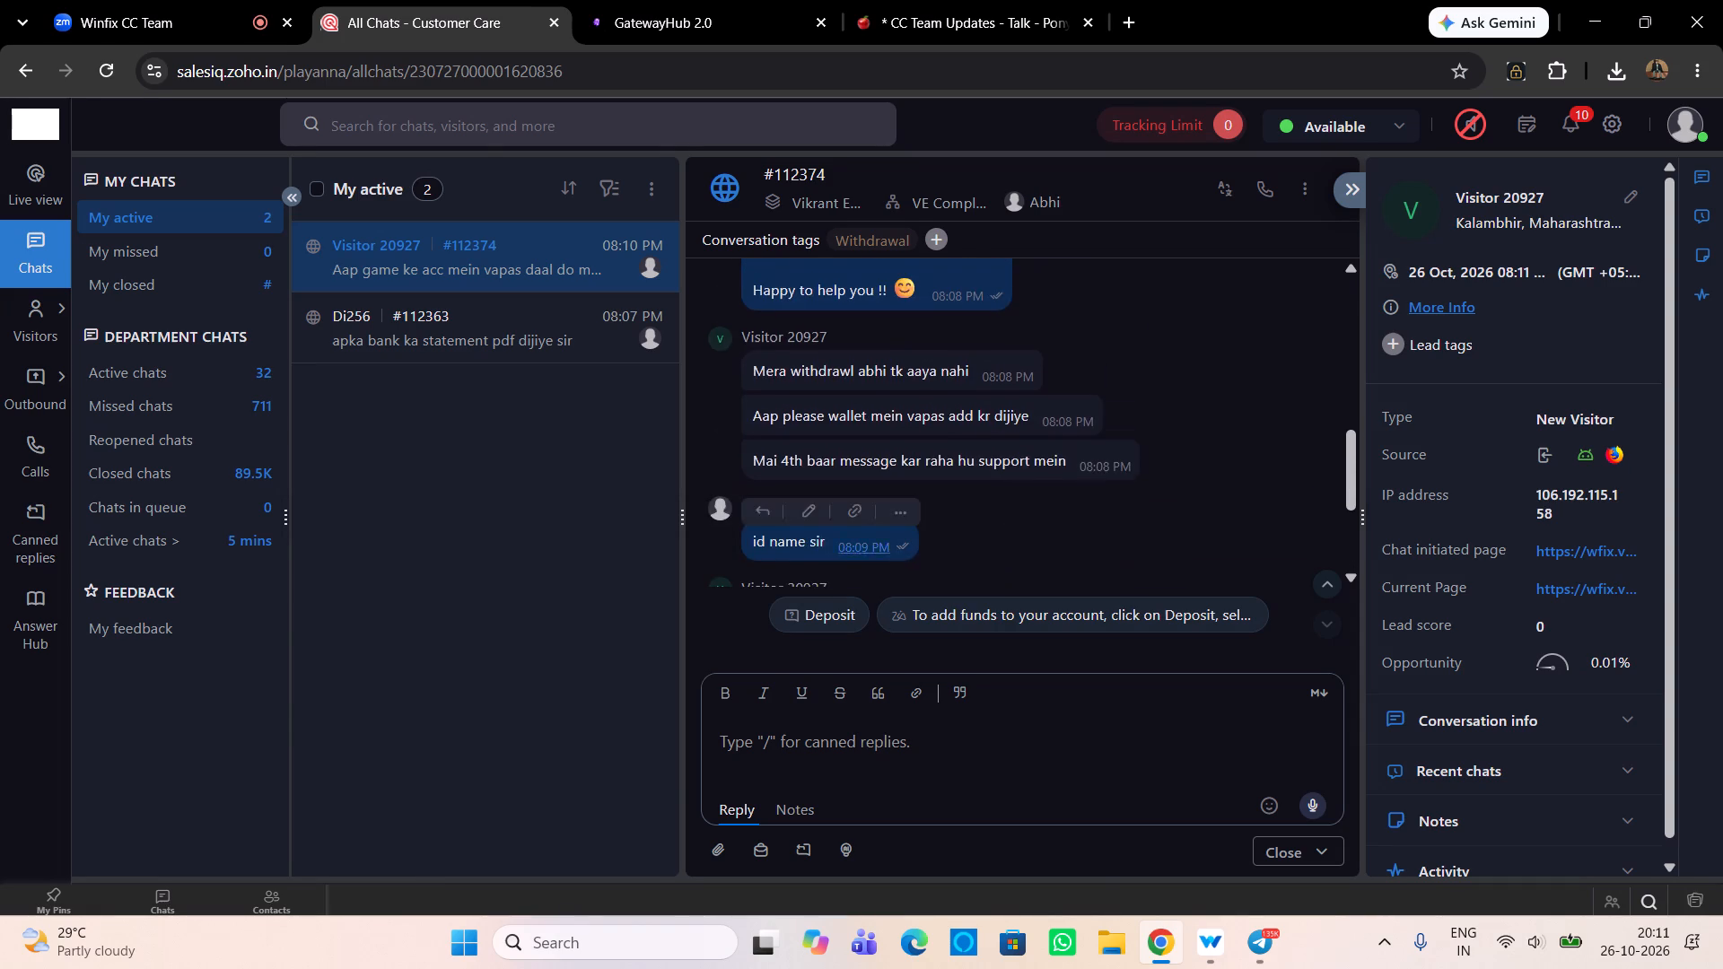
{"action": "left_click", "coordinate": [679, 0]}
{"action": "scroll", "coordinate": [734, 351], "scroll_direction": "up", "scroll_amount": 2}
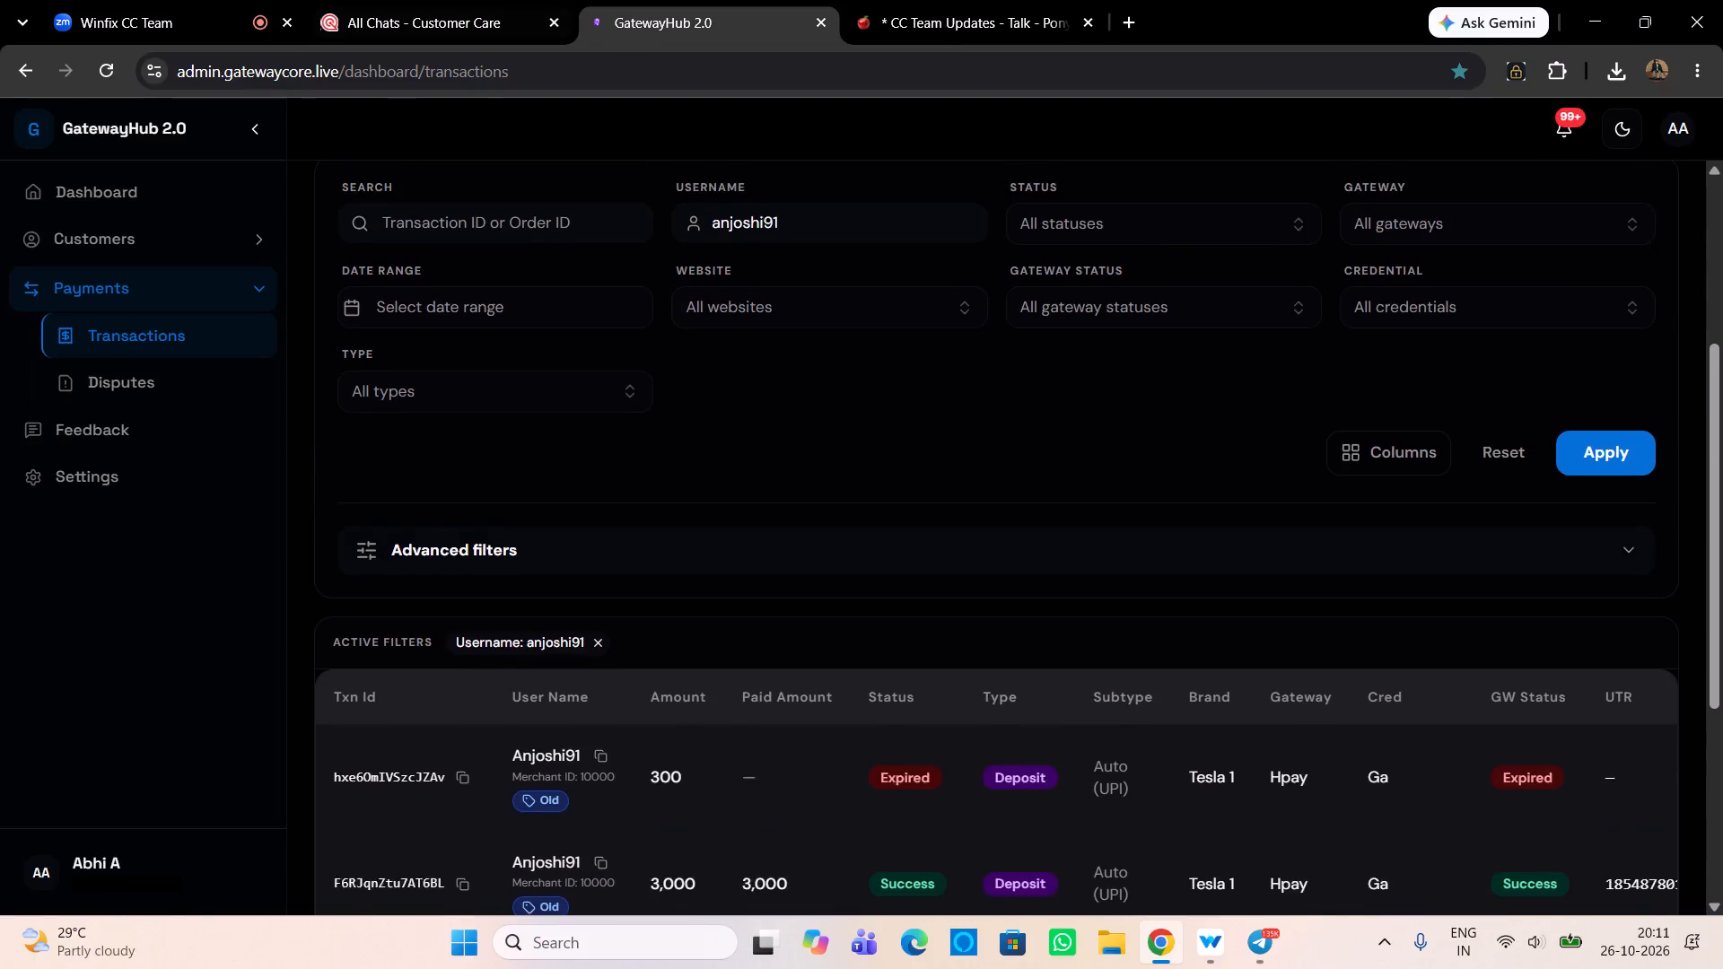
{"action": "left_click_drag", "start_coordinate": [513, 0], "coordinate": [513, 10]}
{"action": "scroll", "coordinate": [790, 467], "scroll_direction": "down", "scroll_amount": 3}
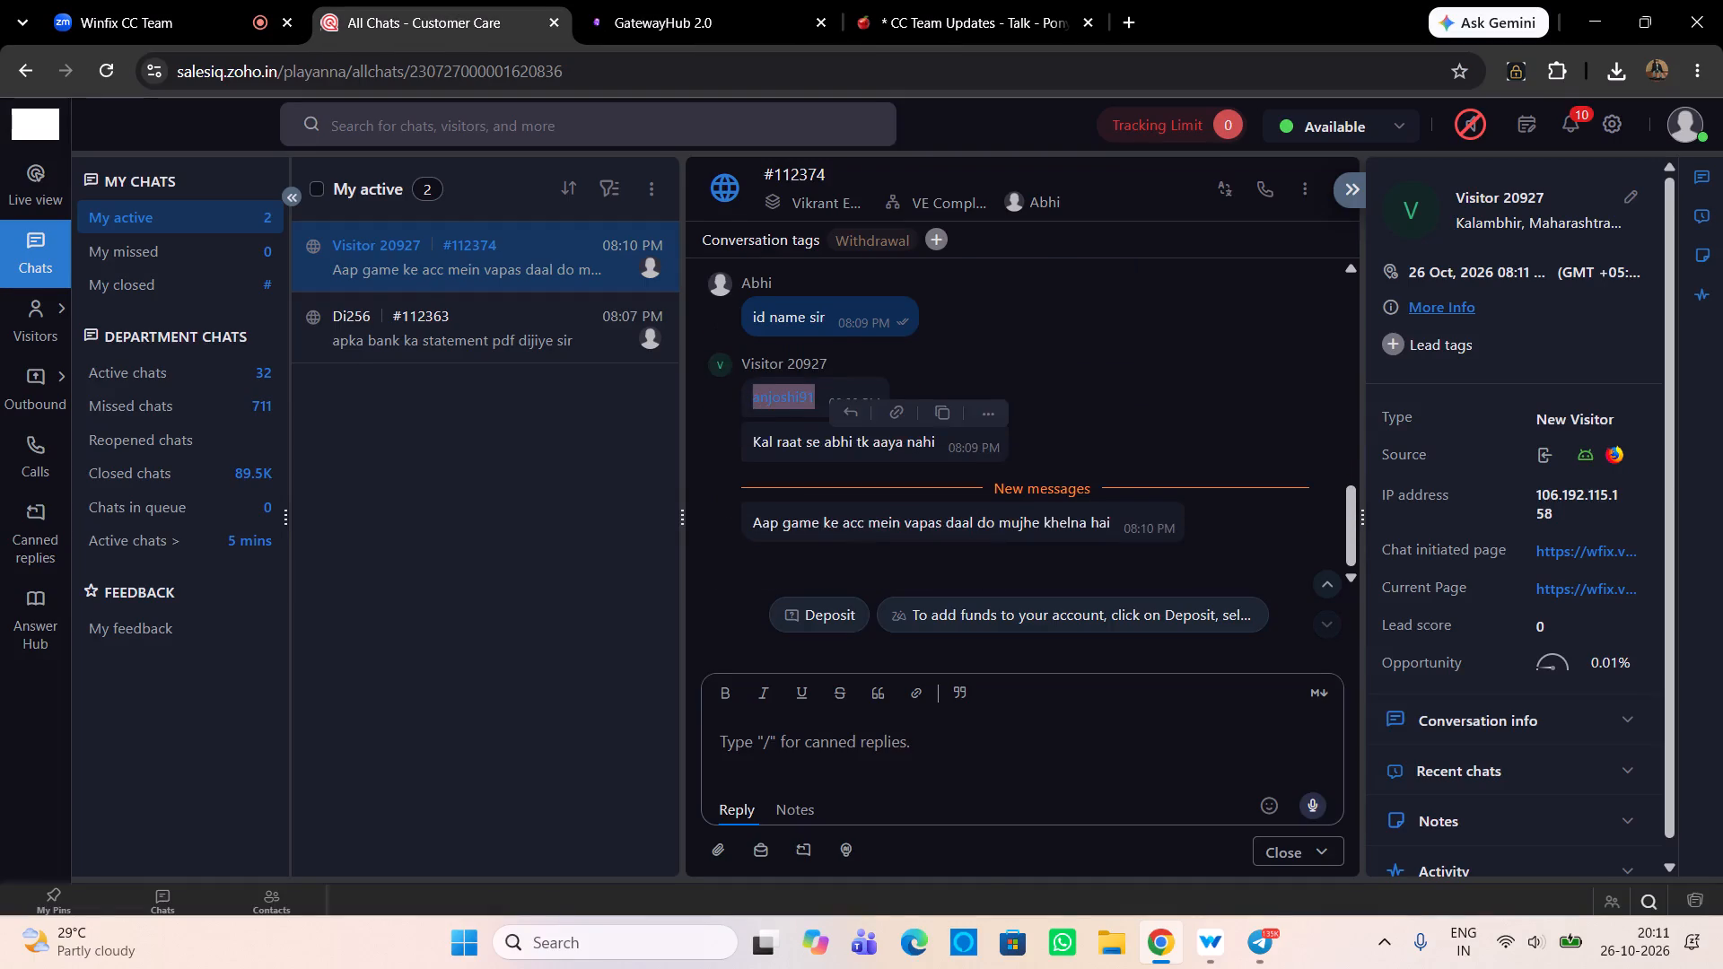
{"action": "left_click", "coordinate": [611, 0]}
{"action": "scroll", "coordinate": [936, 566], "scroll_direction": "down", "scroll_amount": 5}
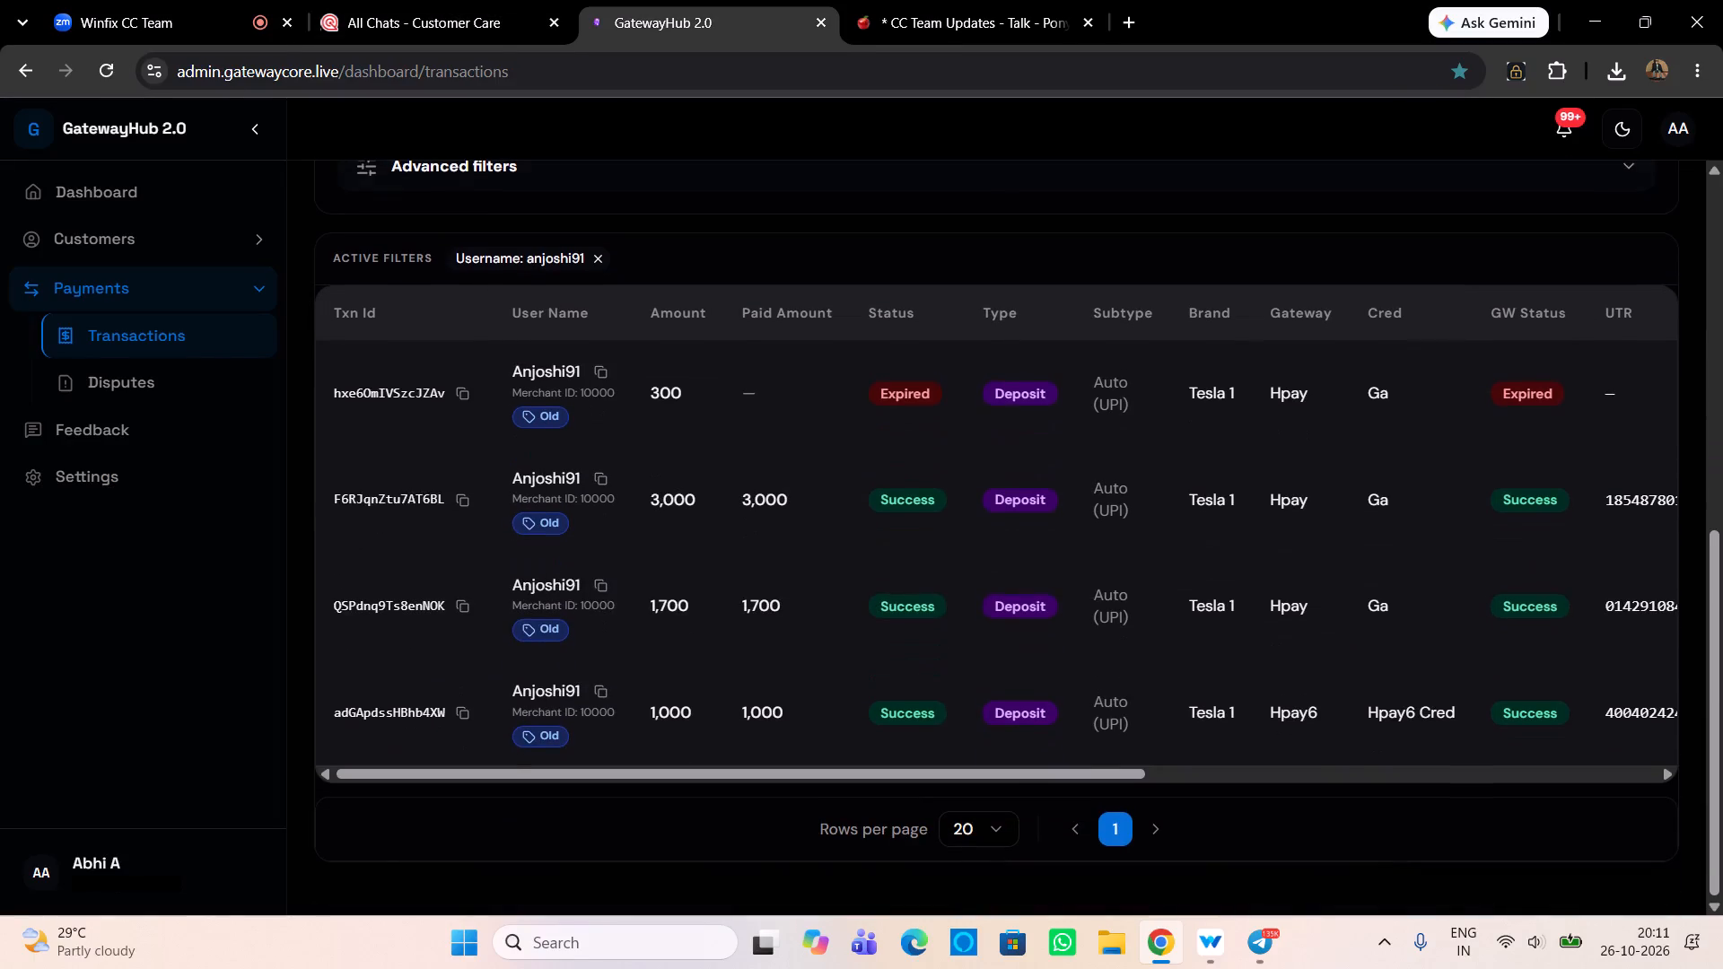
{"action": "scroll", "coordinate": [932, 566], "scroll_direction": "up", "scroll_amount": 2}
{"action": "left_click", "coordinate": [494, 0]}
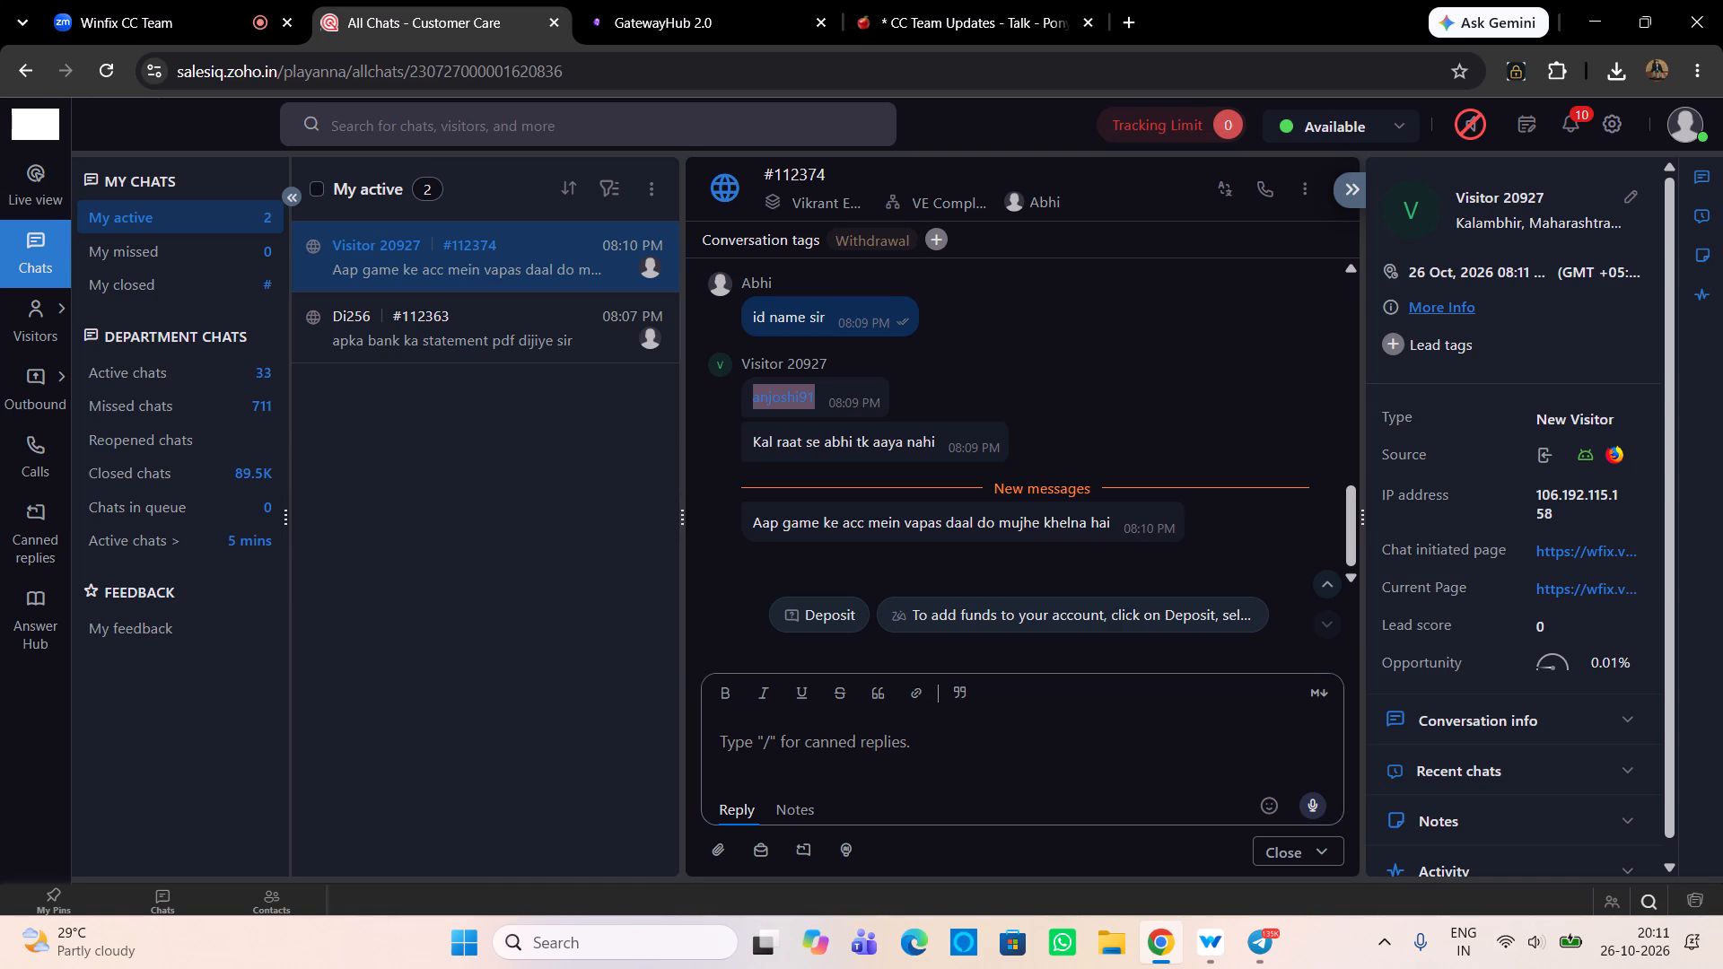
{"action": "left_click", "coordinate": [1273, 839]}
{"action": "left_click", "coordinate": [1144, 796]}
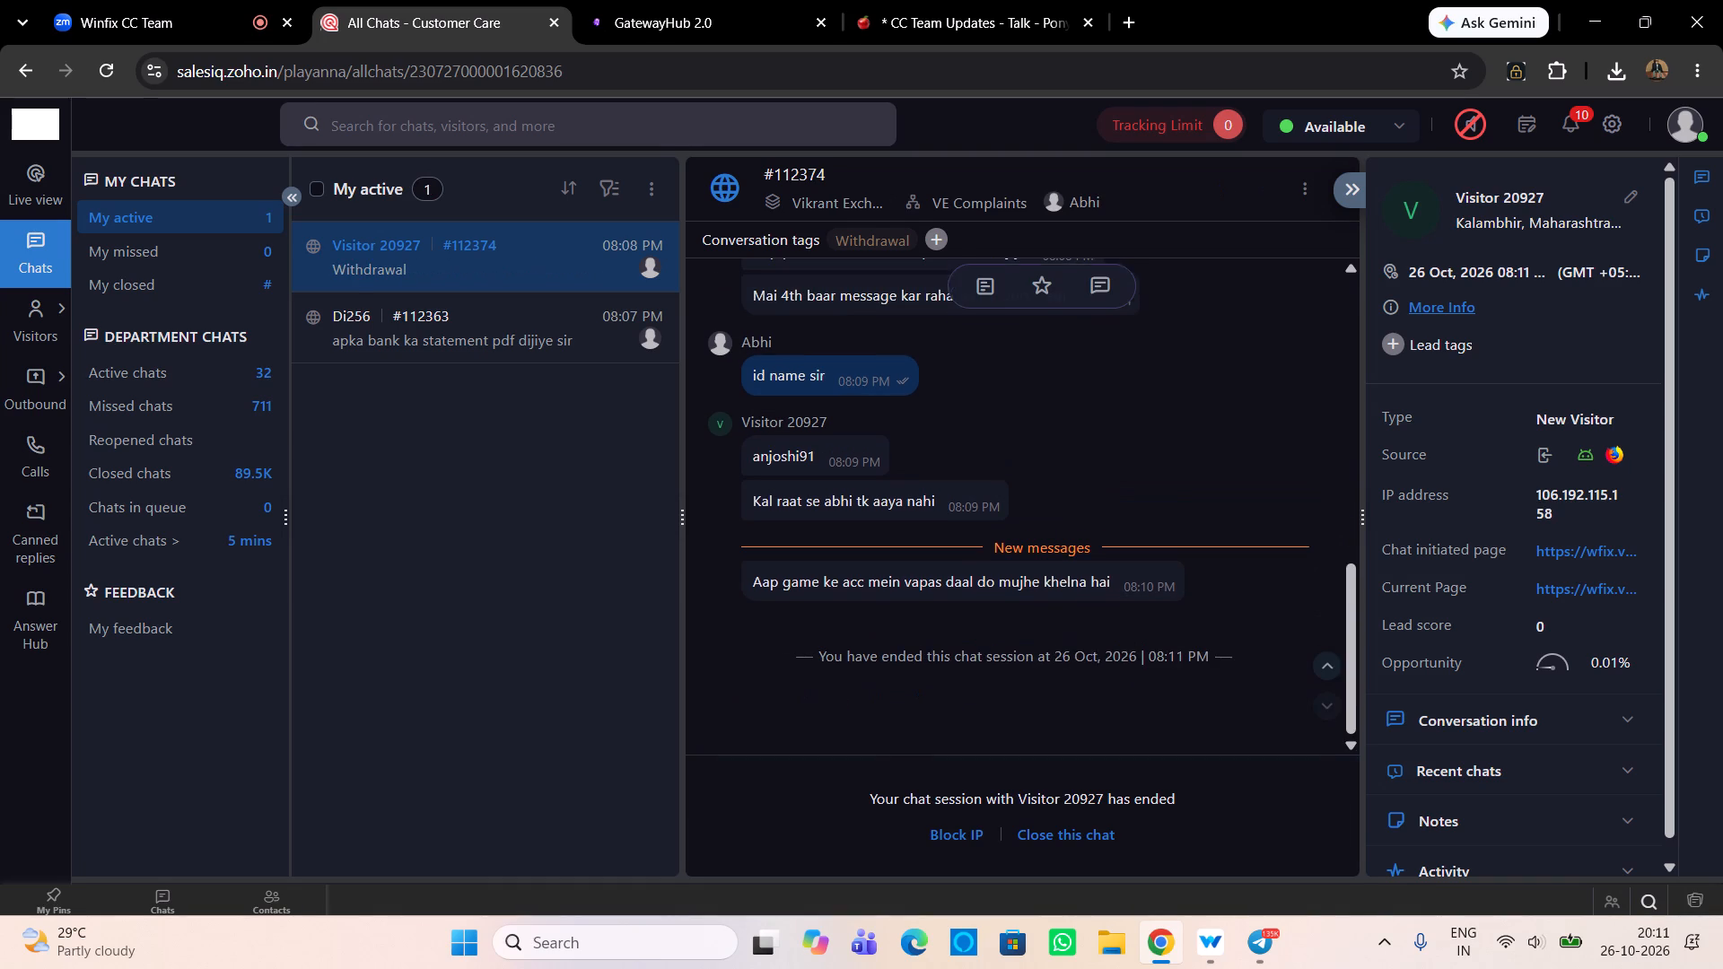
{"action": "left_click", "coordinate": [1073, 836]}
{"action": "left_click", "coordinate": [936, 758]}
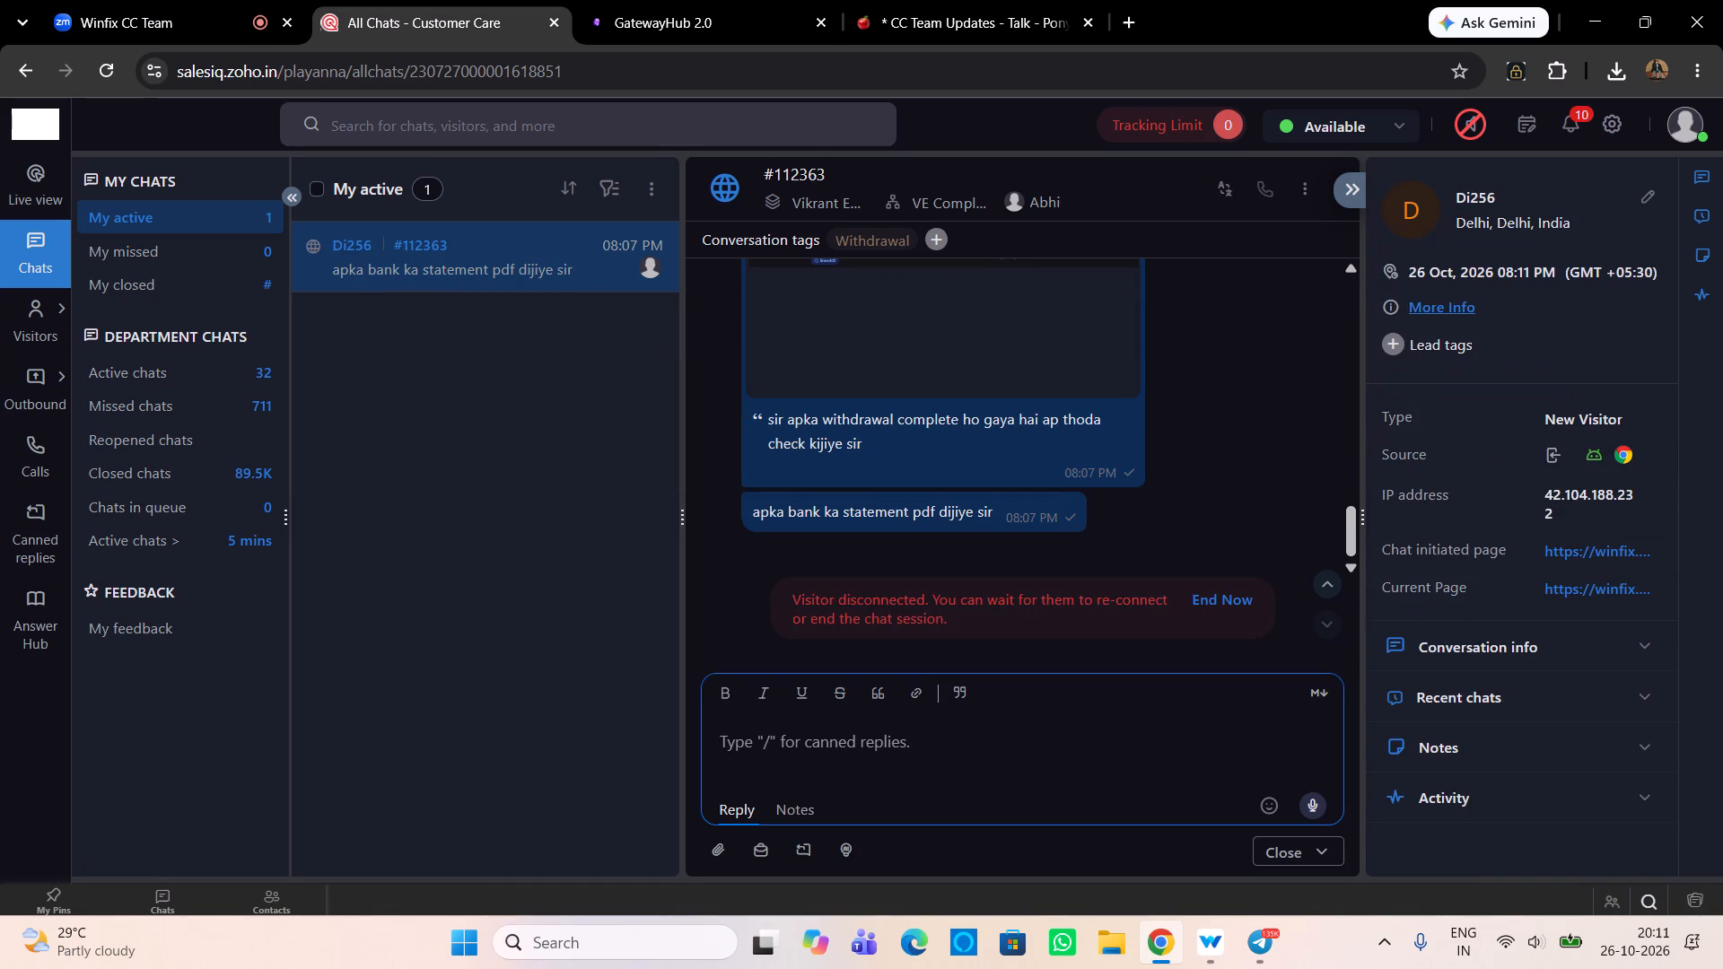
{"action": "key", "text": "slash"}
{"action": "left_click", "coordinate": [821, 624]}
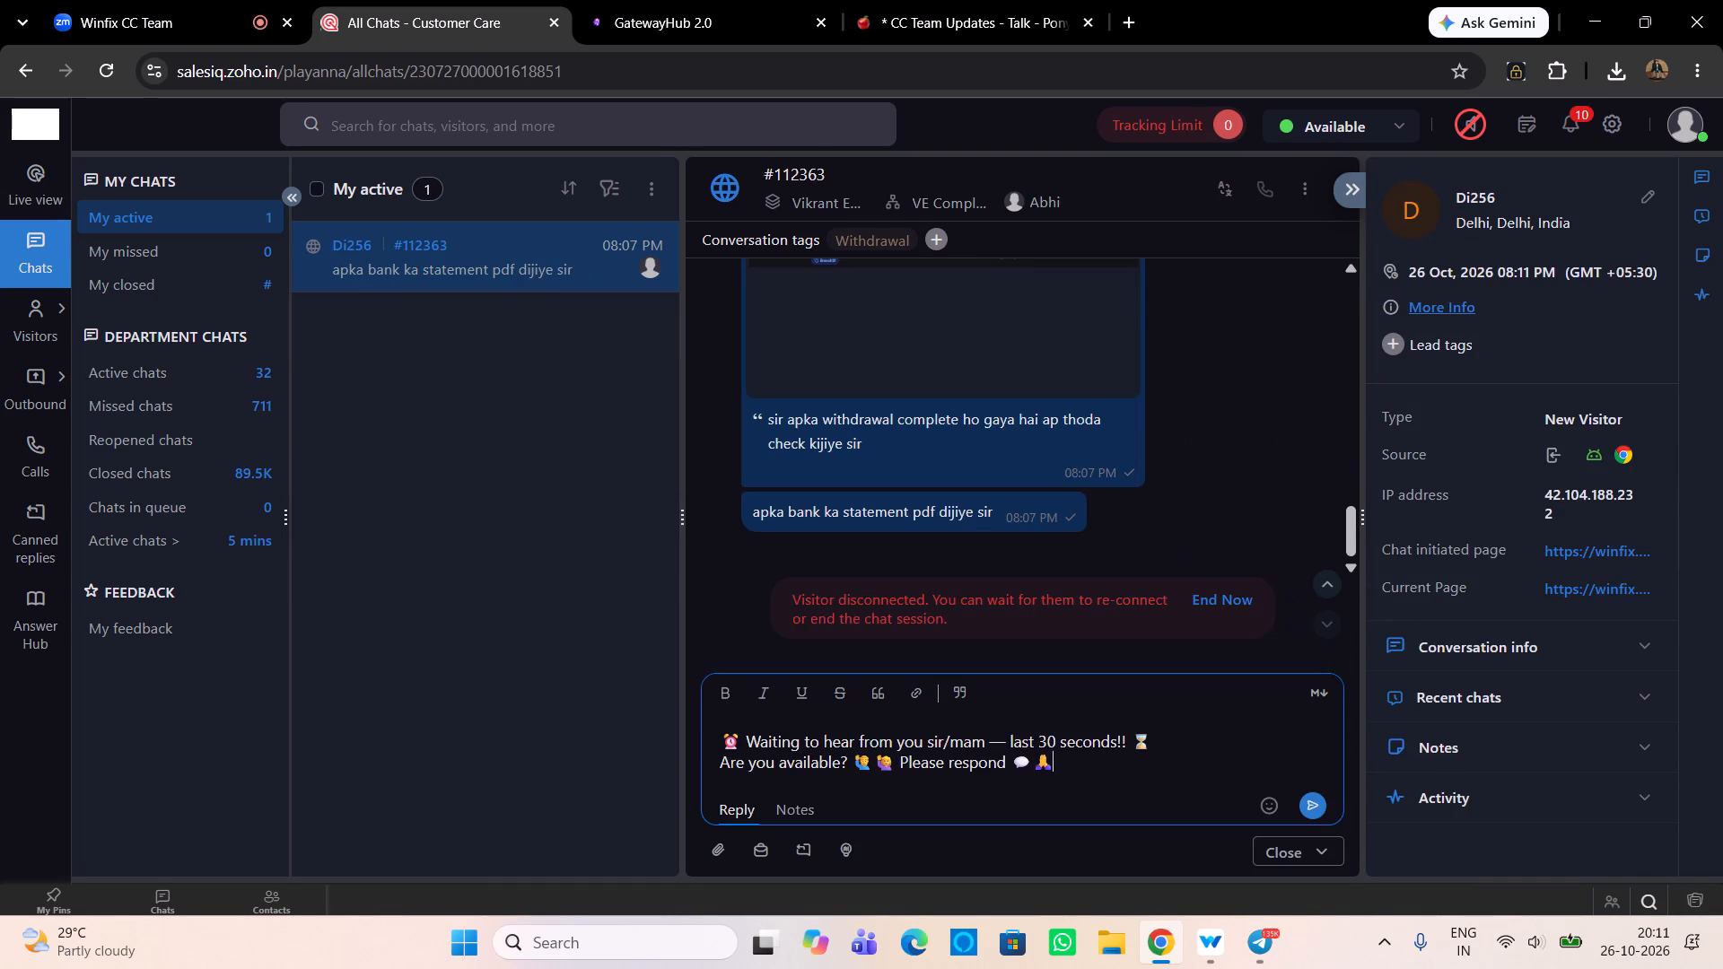
{"action": "left_click", "coordinate": [1311, 807]}
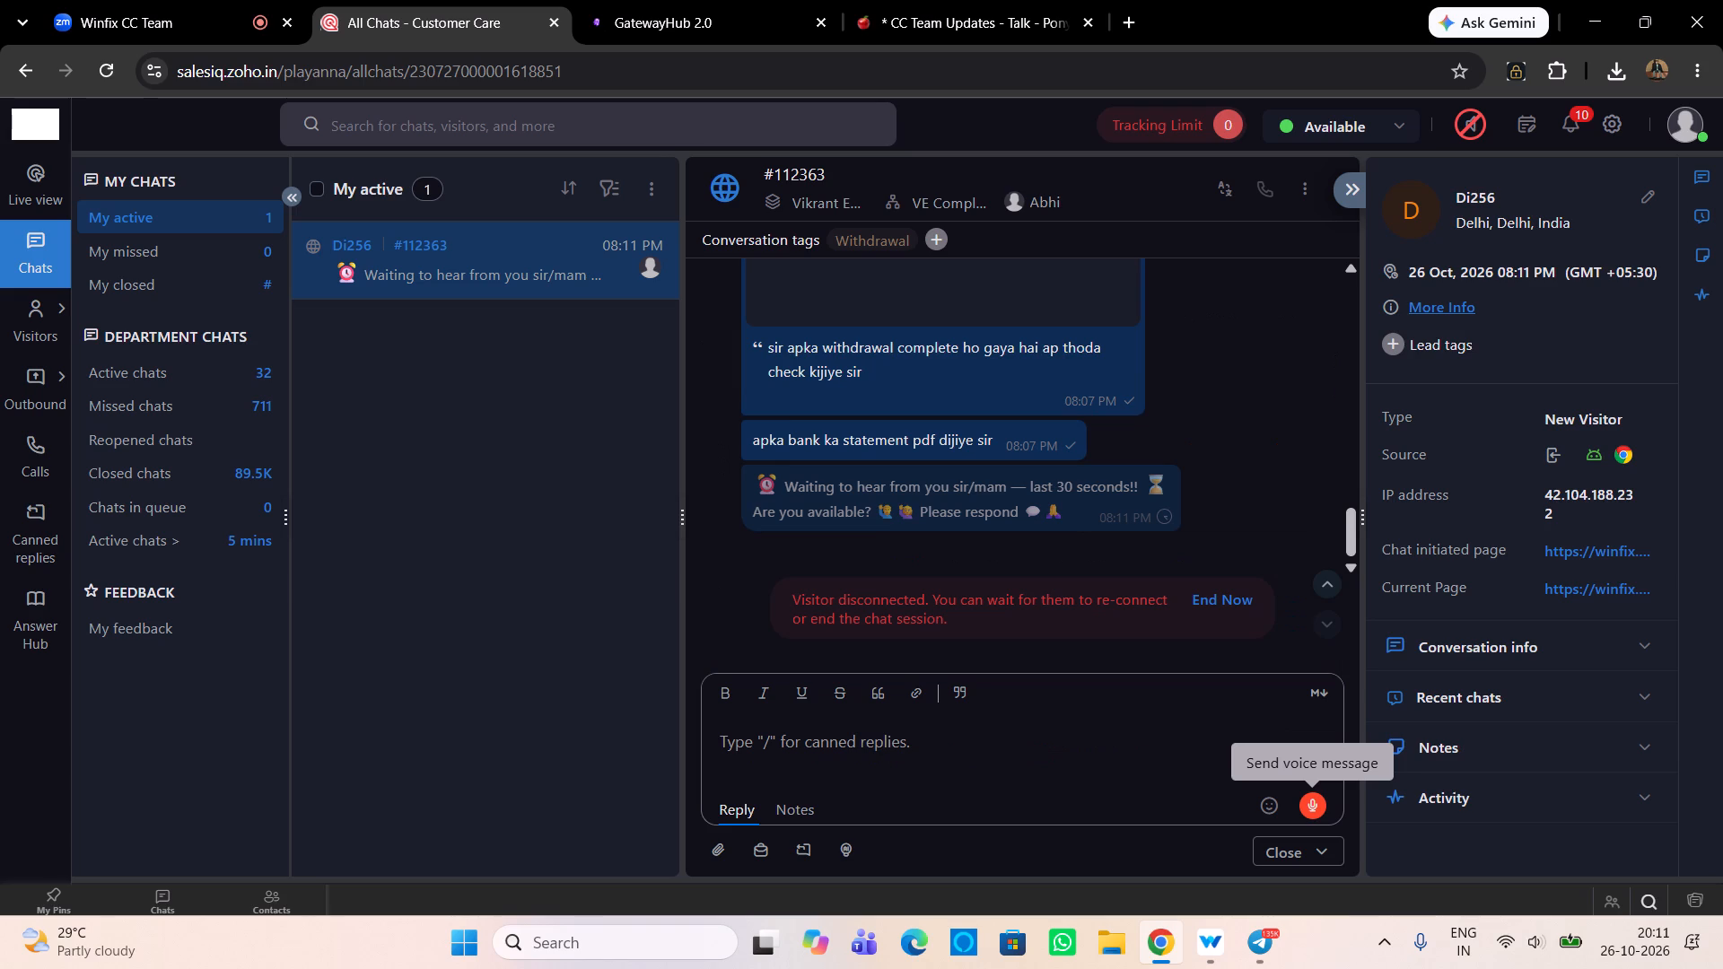
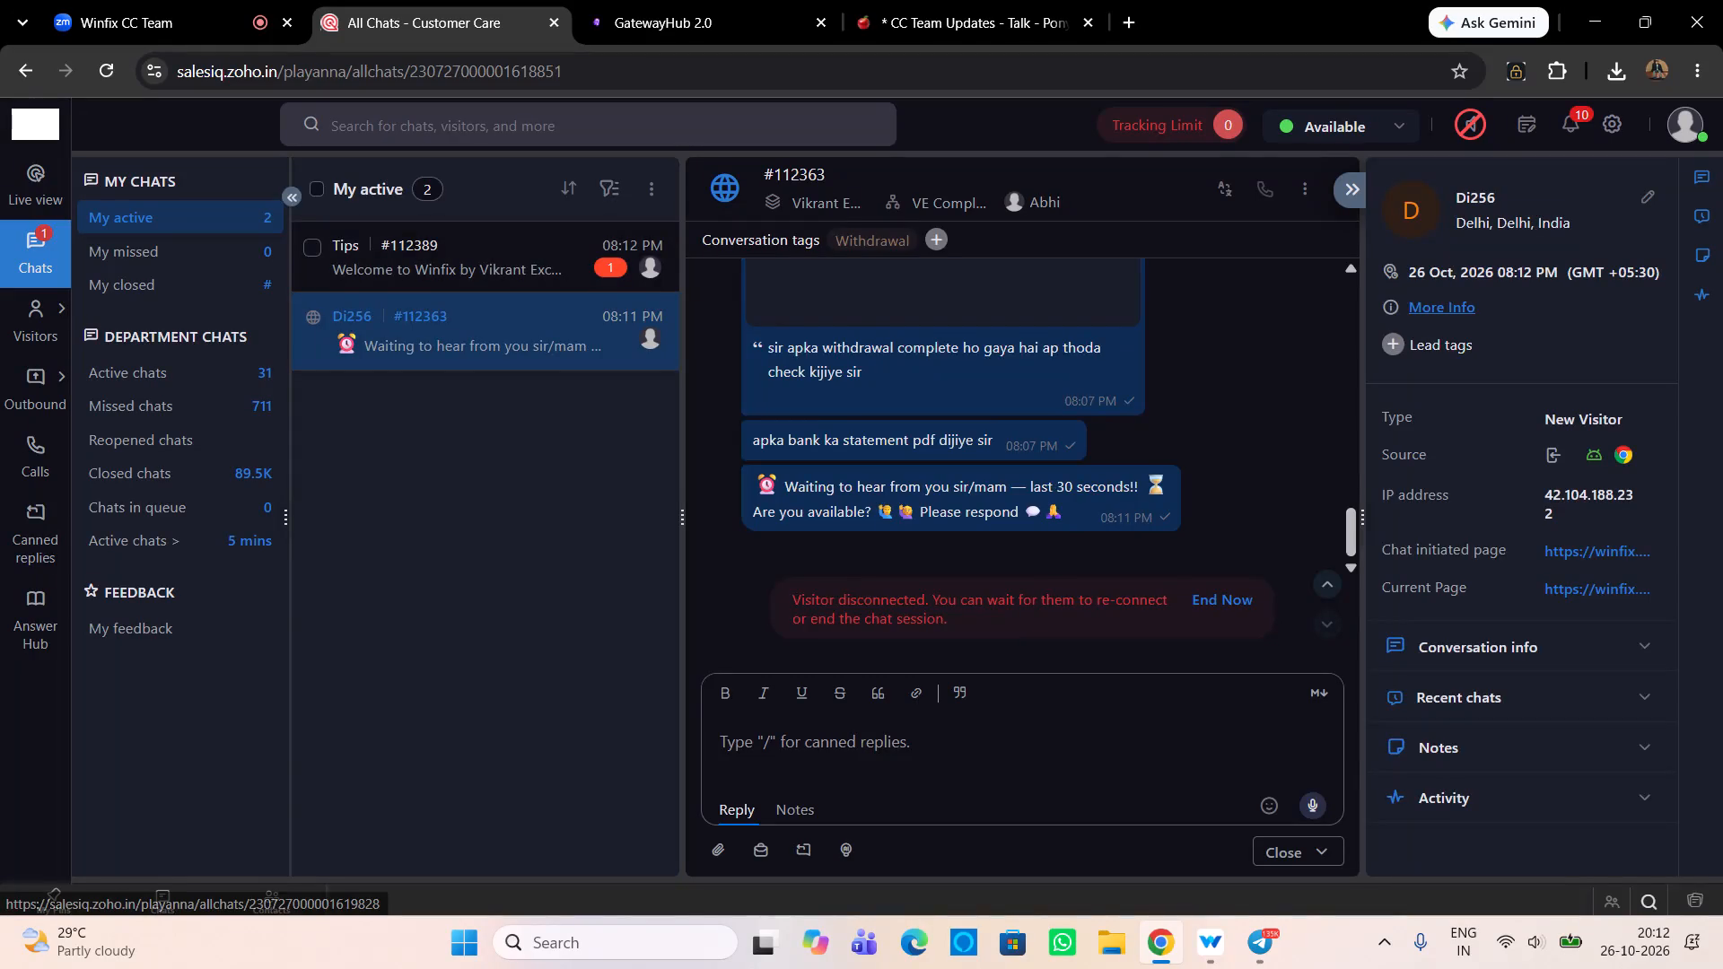
{"action": "left_click", "coordinate": [817, 723]}
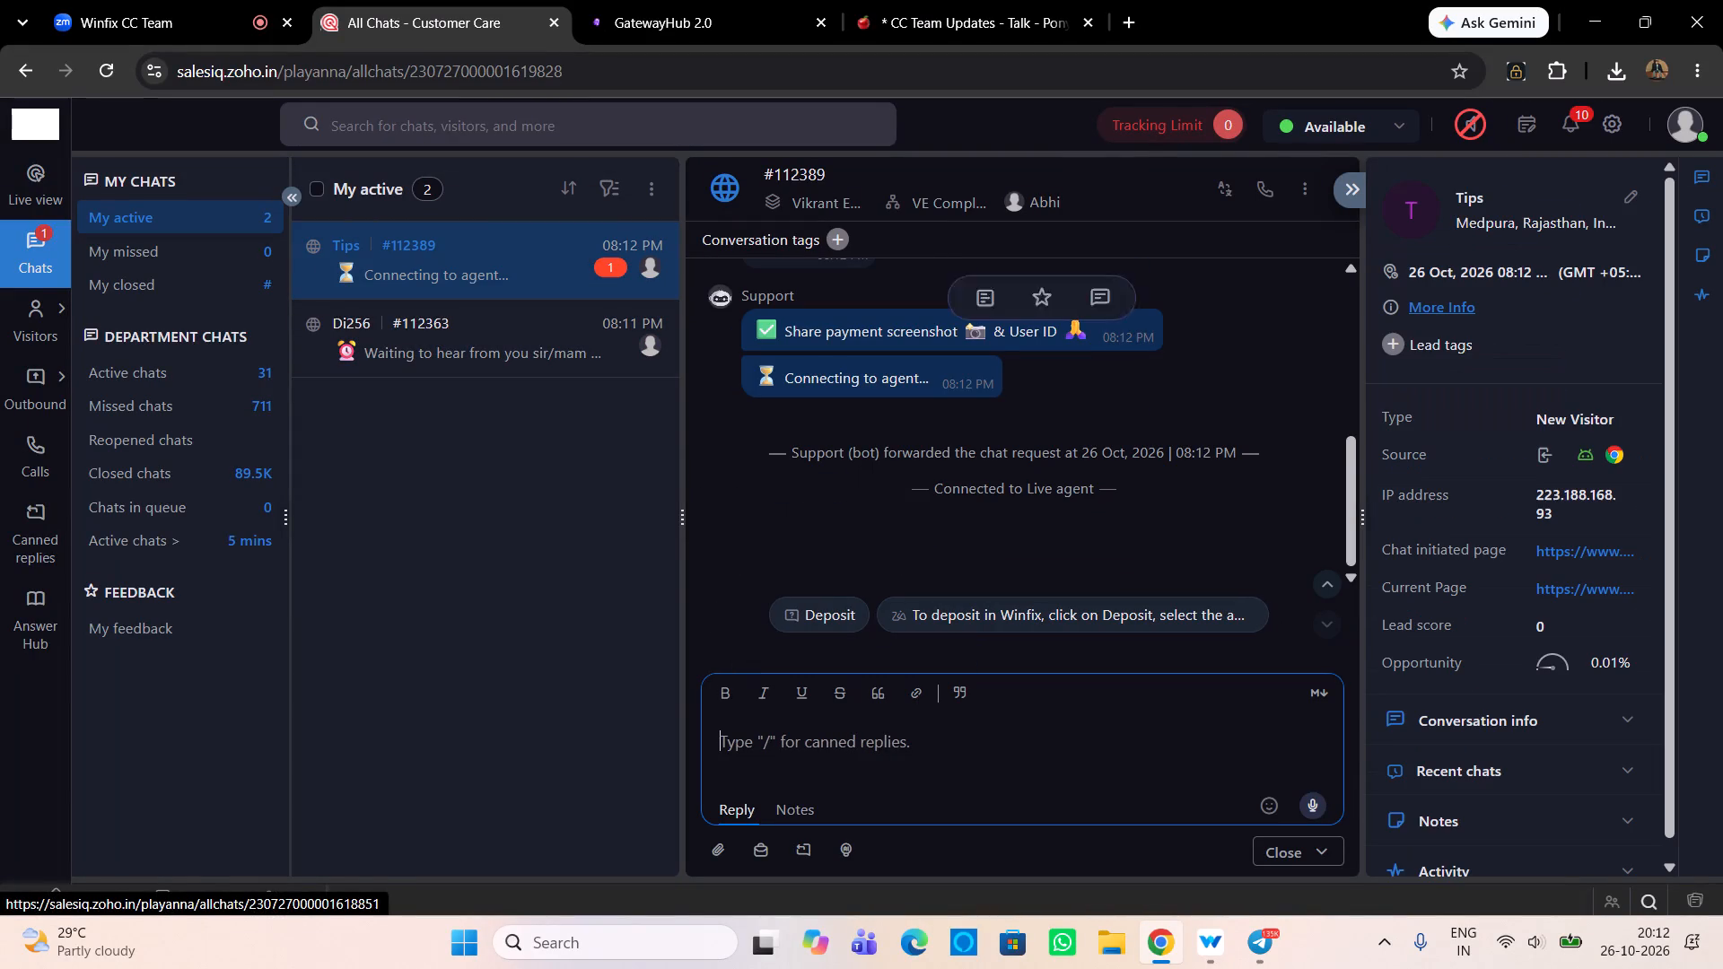
{"action": "key", "text": "slash"}
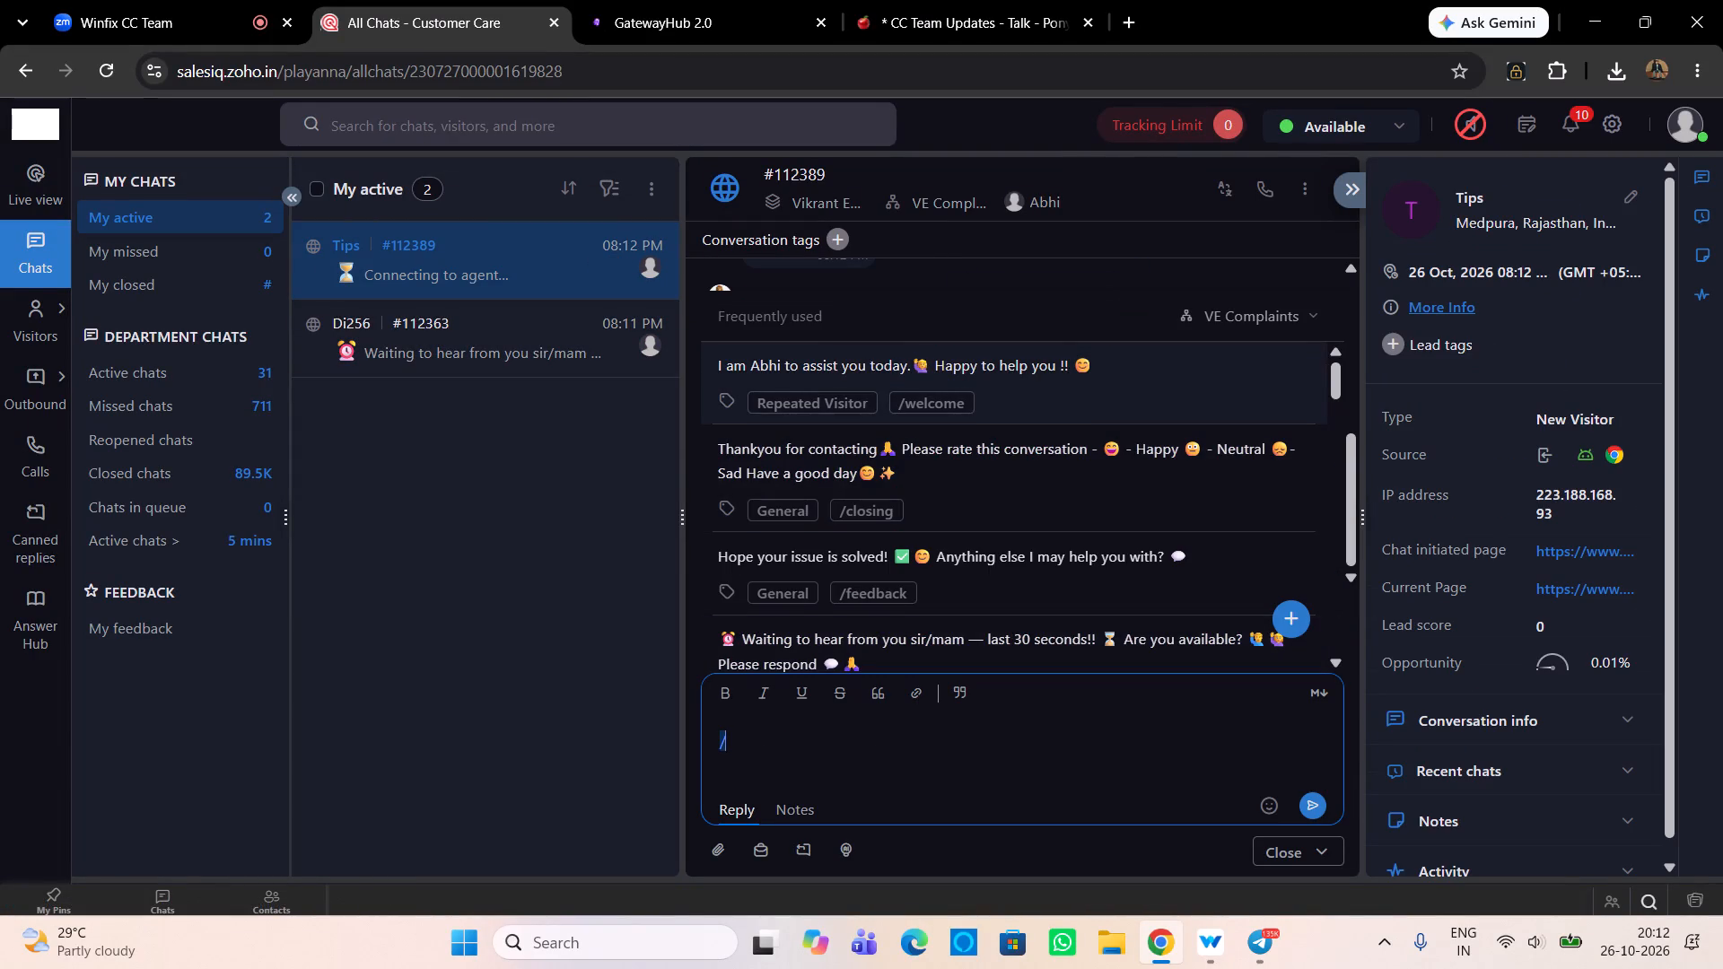
{"action": "left_click", "coordinate": [772, 365]}
{"action": "left_click", "coordinate": [1309, 810]}
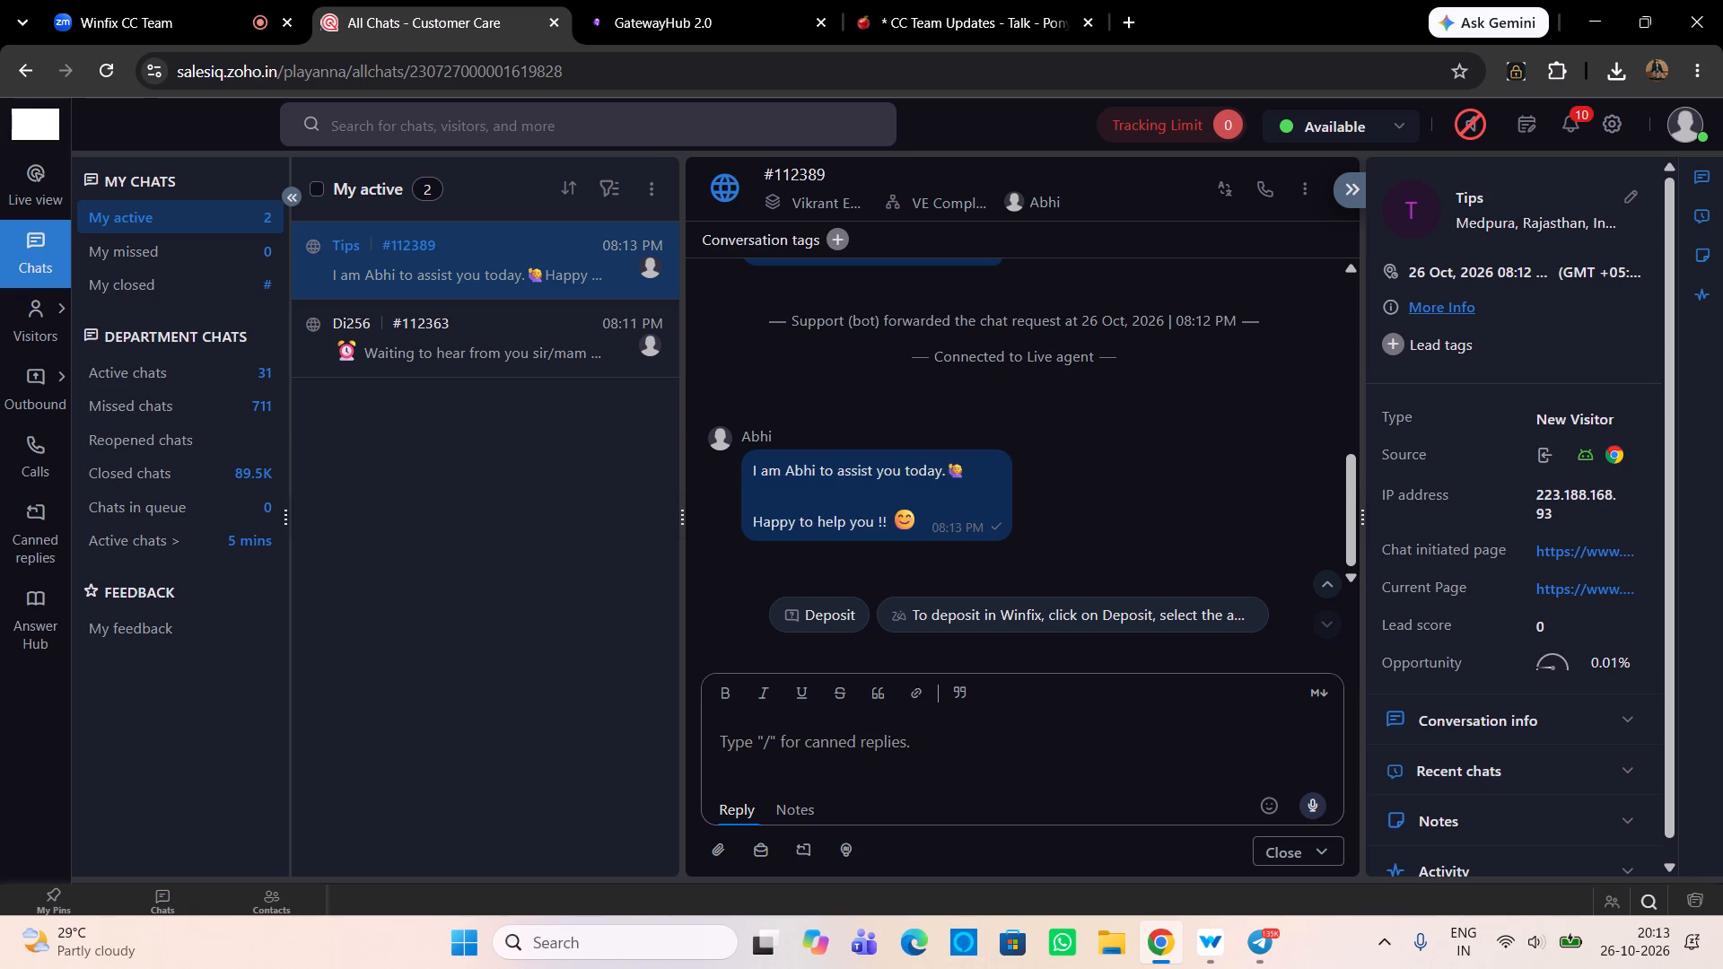
{"action": "scroll", "coordinate": [800, 350], "scroll_direction": "up", "scroll_amount": 2}
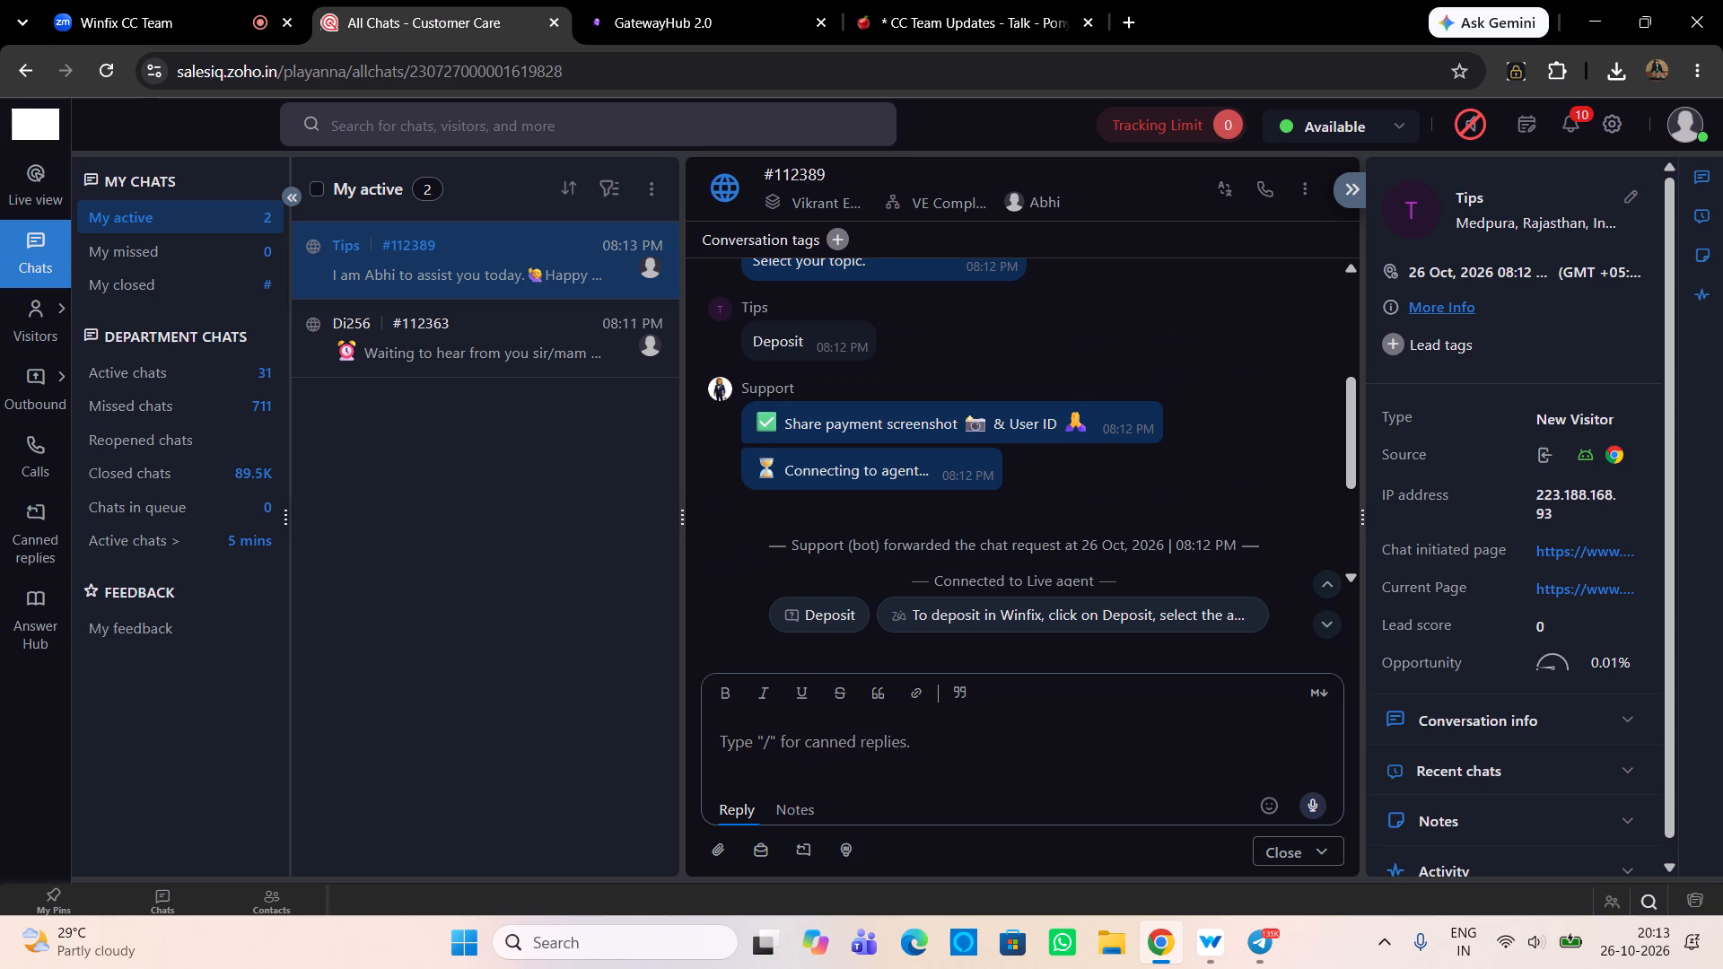
{"action": "left_click", "coordinate": [845, 238]}
{"action": "type", "text": "dep"}
{"action": "left_click", "coordinate": [945, 387]}
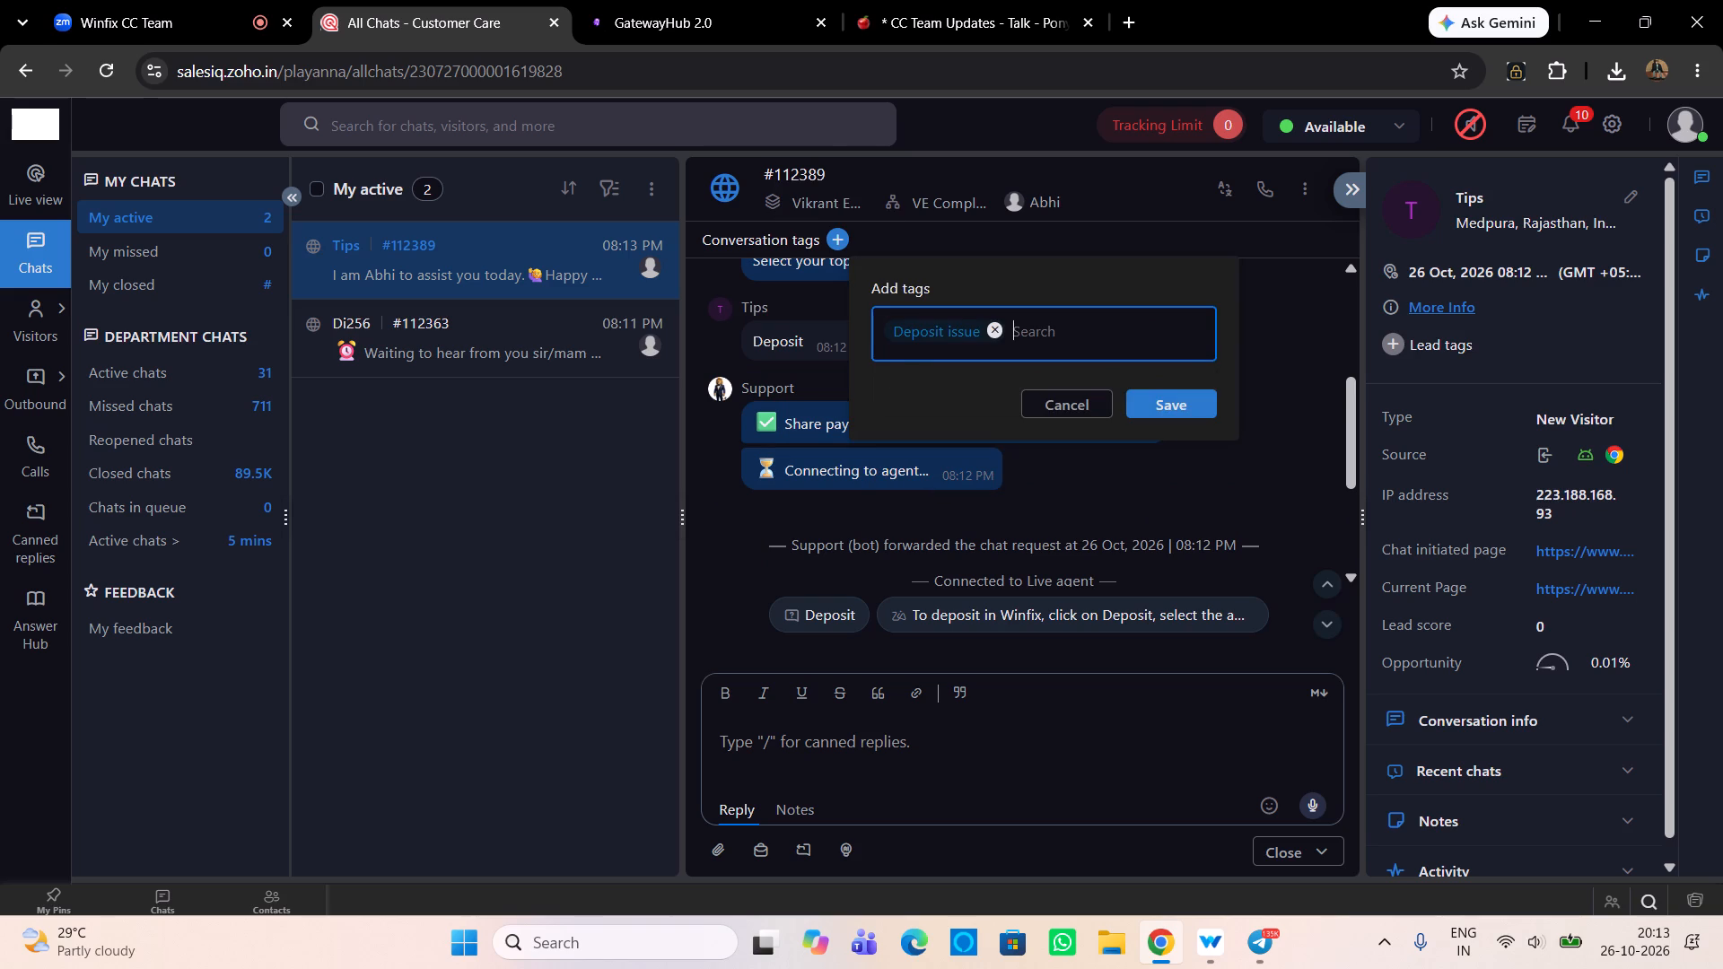
{"action": "left_click", "coordinate": [1171, 409]}
{"action": "scroll", "coordinate": [861, 390], "scroll_direction": "down", "scroll_amount": 3}
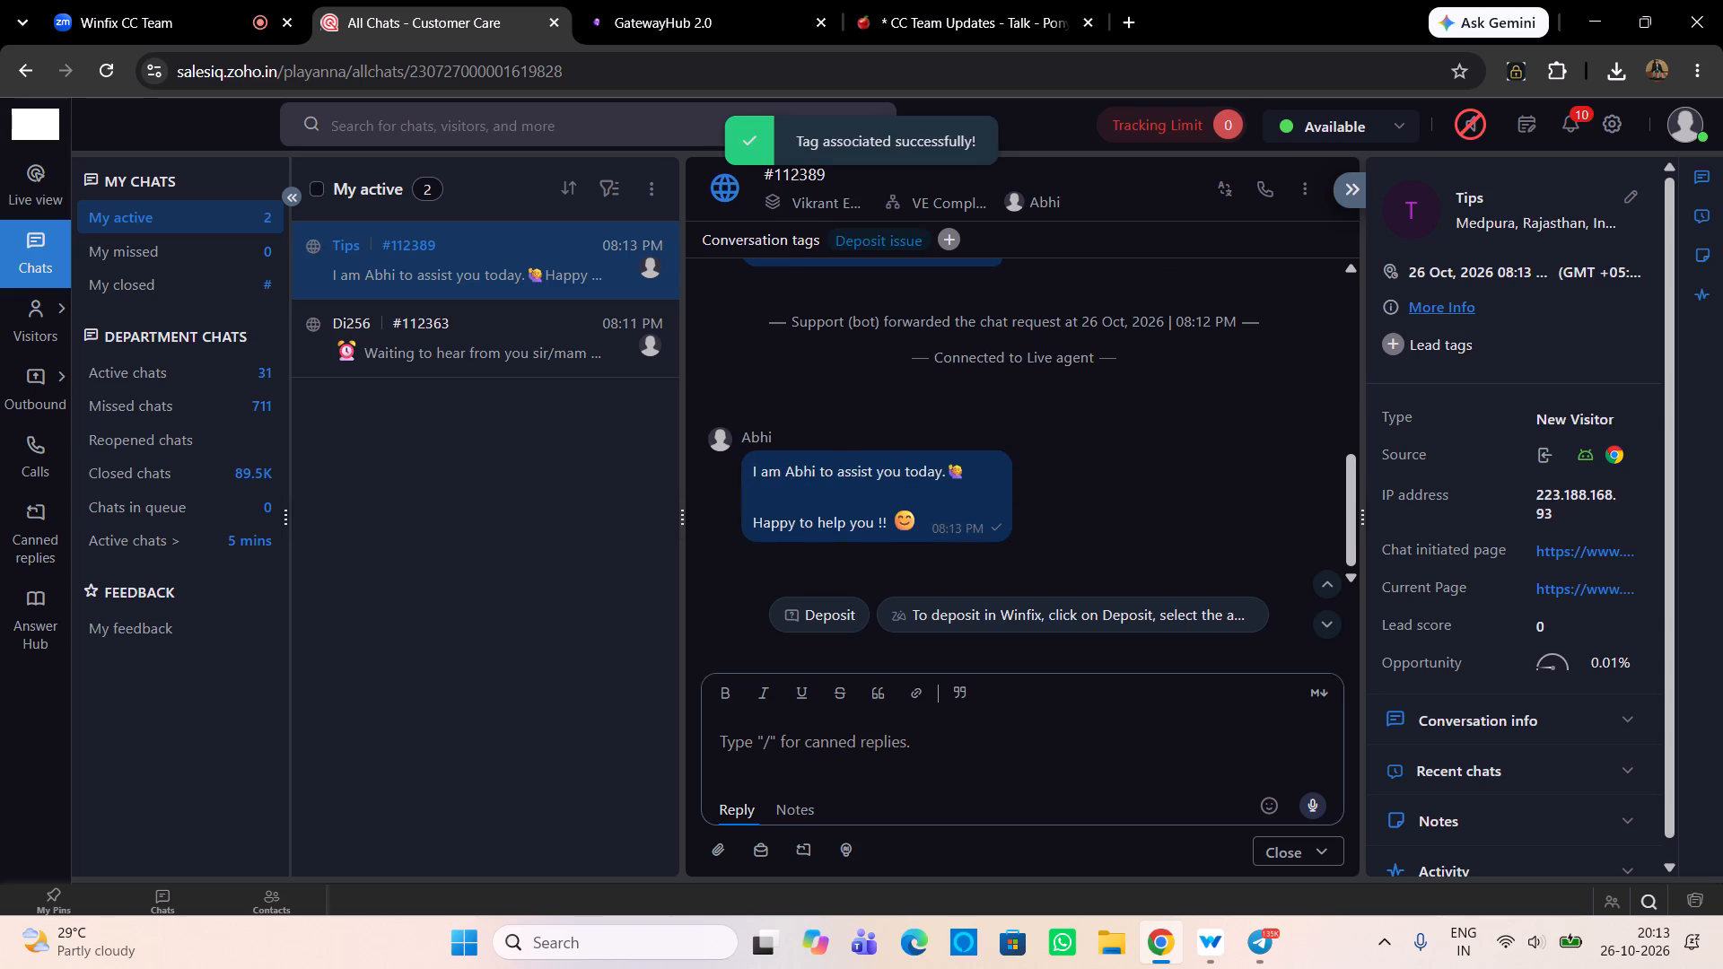
{"action": "scroll", "coordinate": [859, 460], "scroll_direction": "down", "scroll_amount": 2}
{"action": "left_click", "coordinate": [493, 348]}
{"action": "left_click", "coordinate": [875, 755]}
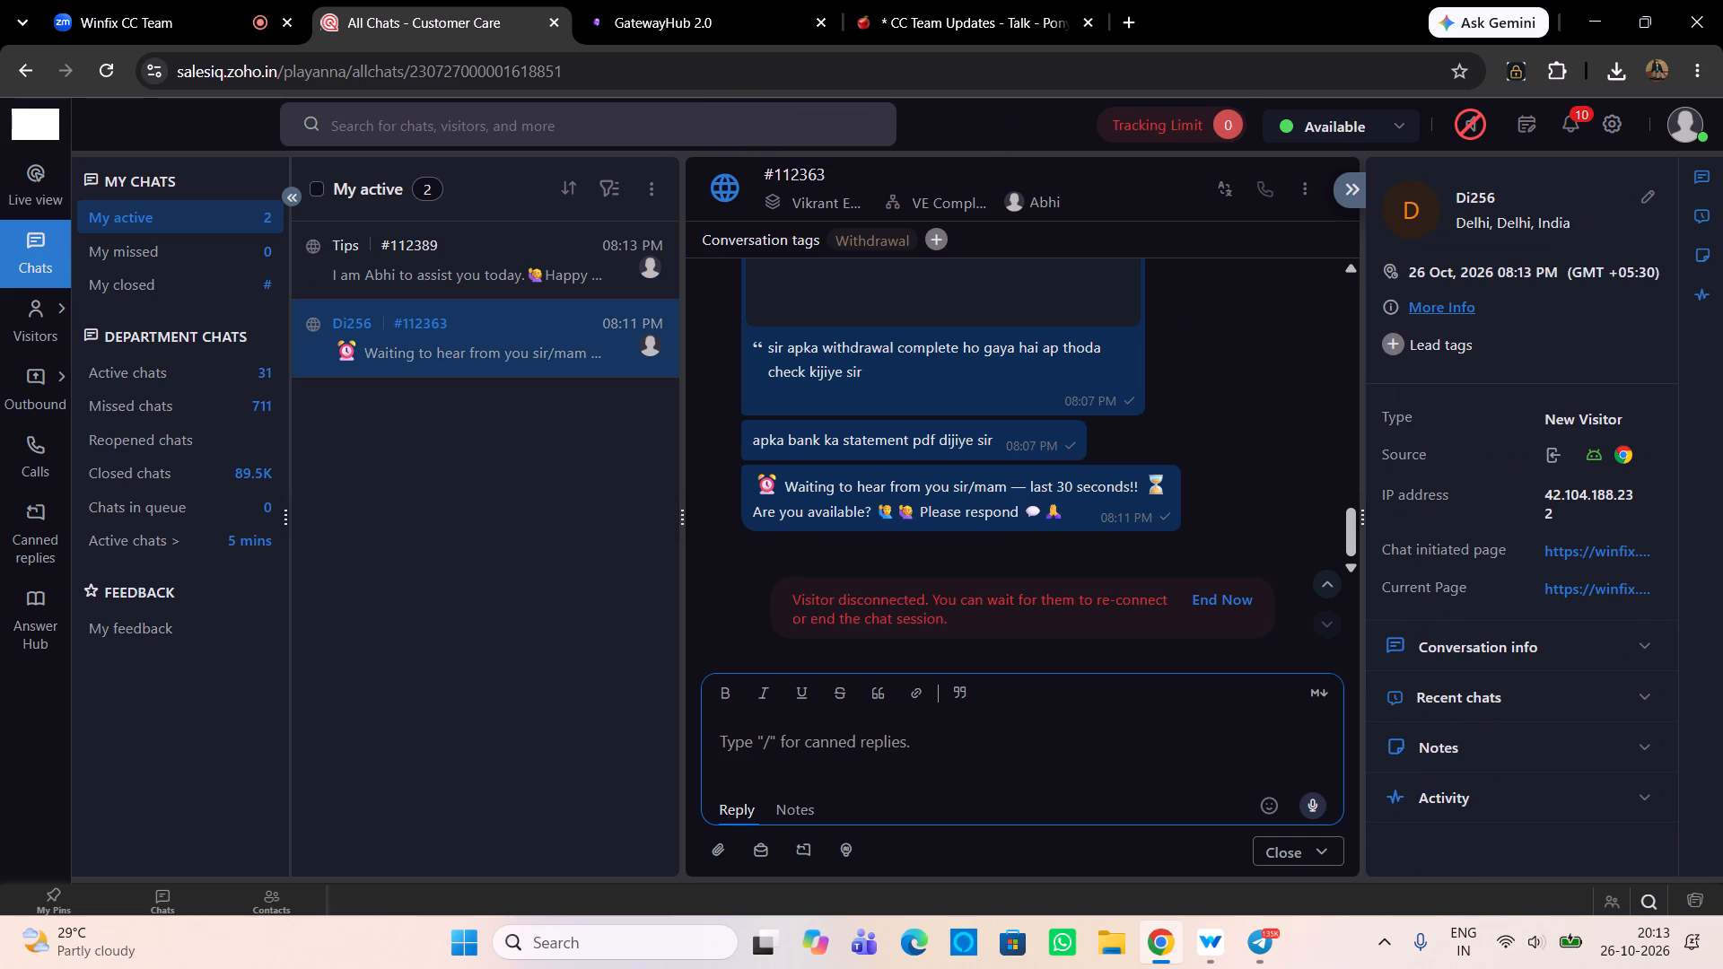
{"action": "key", "text": "slash"}
{"action": "left_click", "coordinate": [762, 471]}
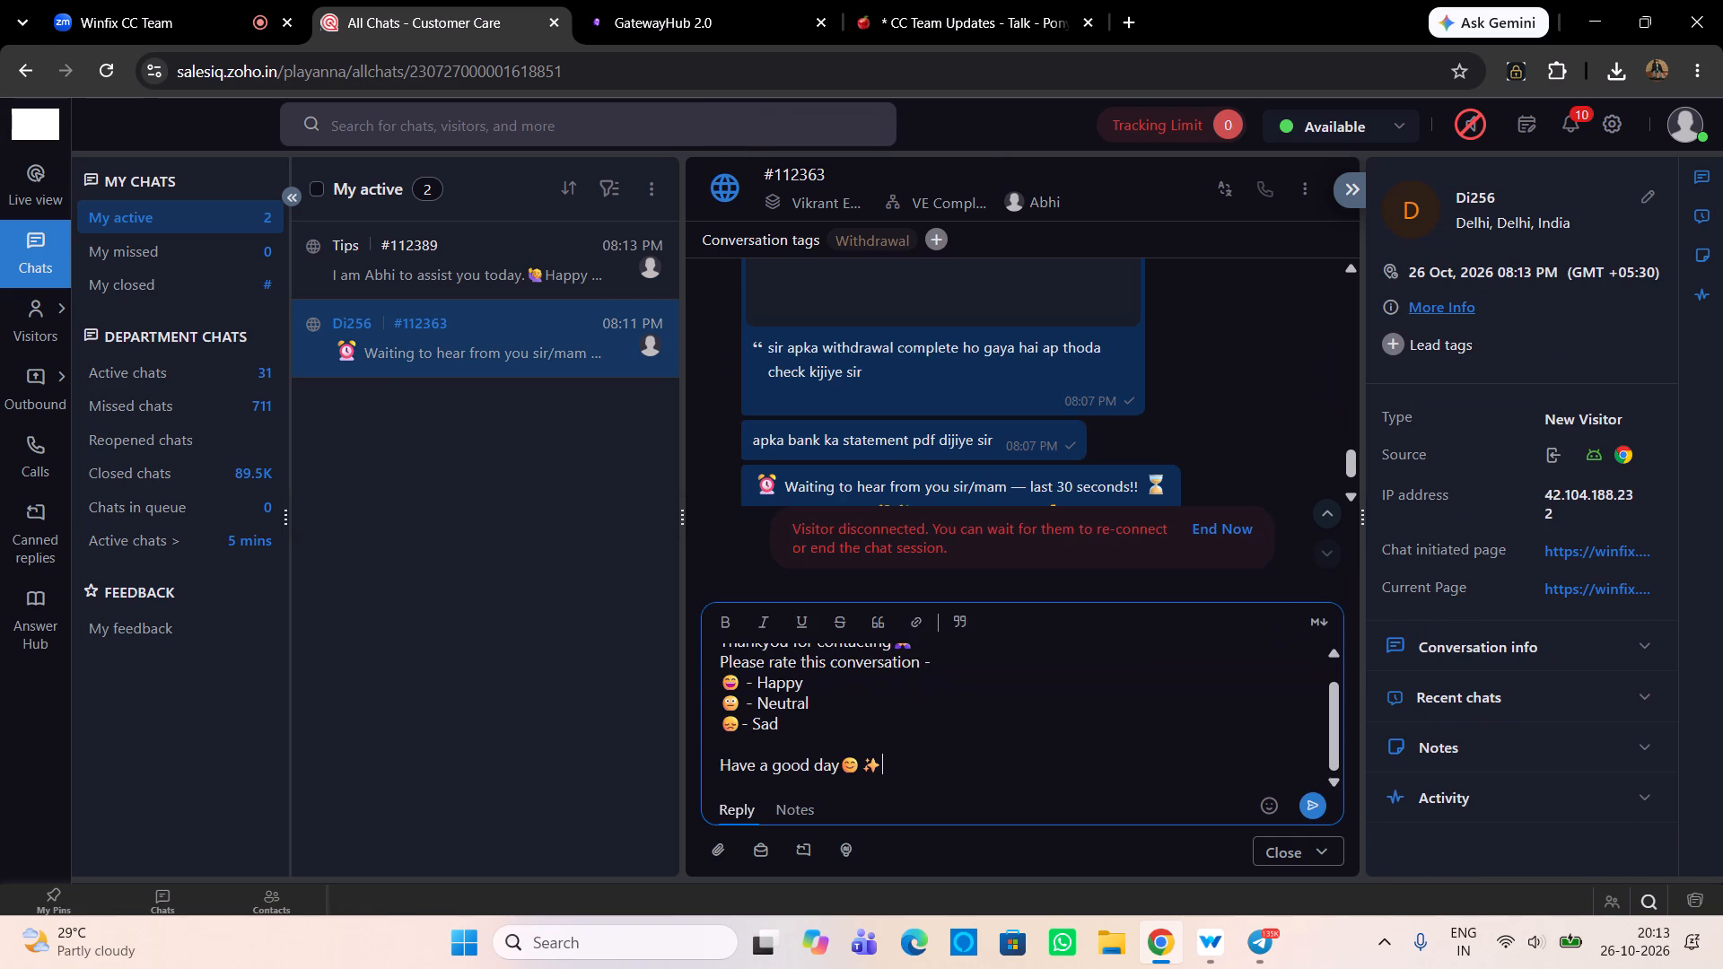
{"action": "left_click", "coordinate": [1314, 817]}
{"action": "left_click", "coordinate": [1213, 599]}
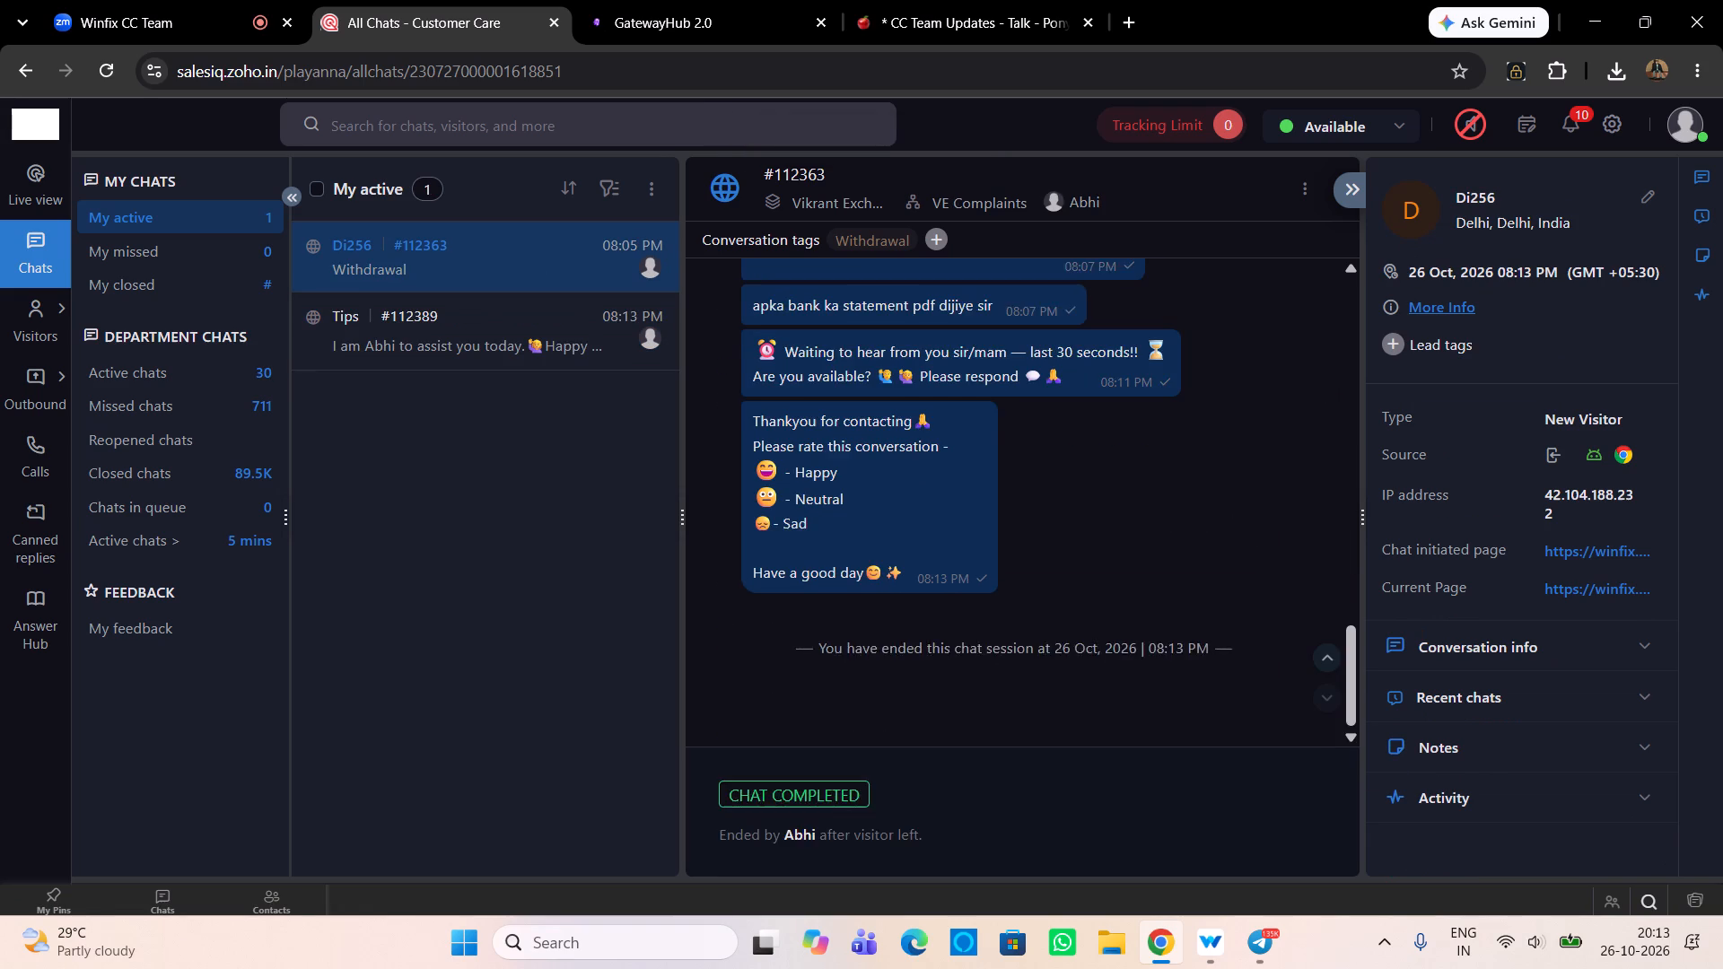
{"action": "left_click", "coordinate": [1068, 840]}
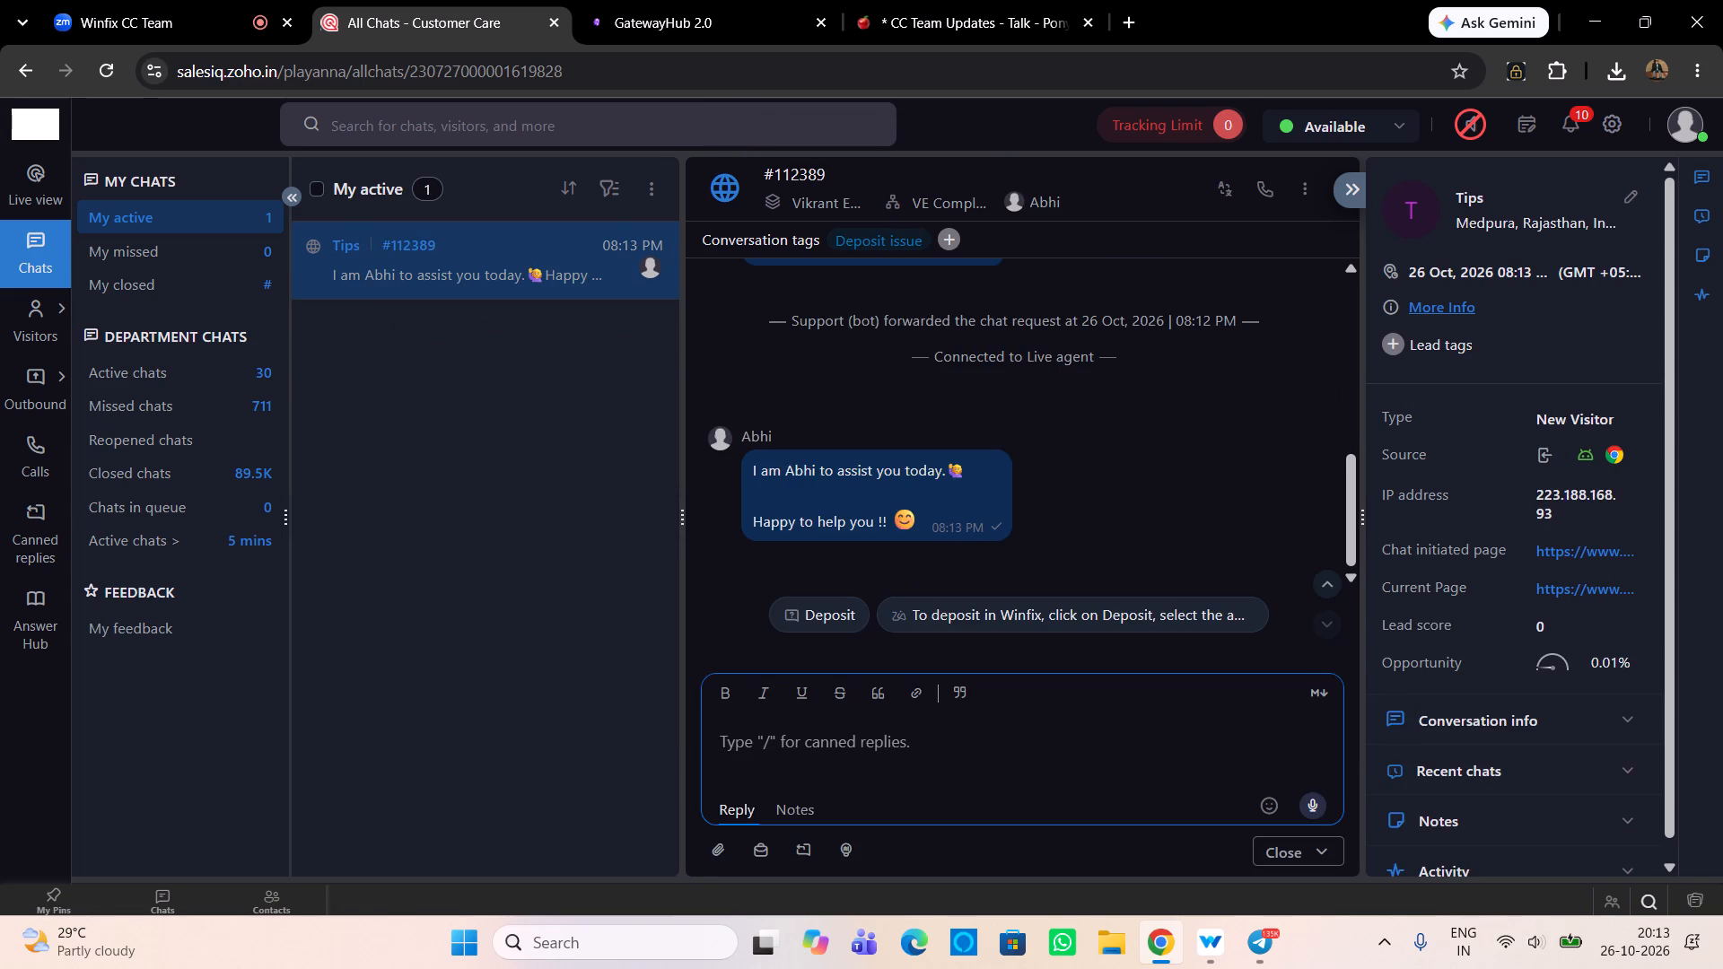
{"action": "left_click", "coordinate": [869, 763]}
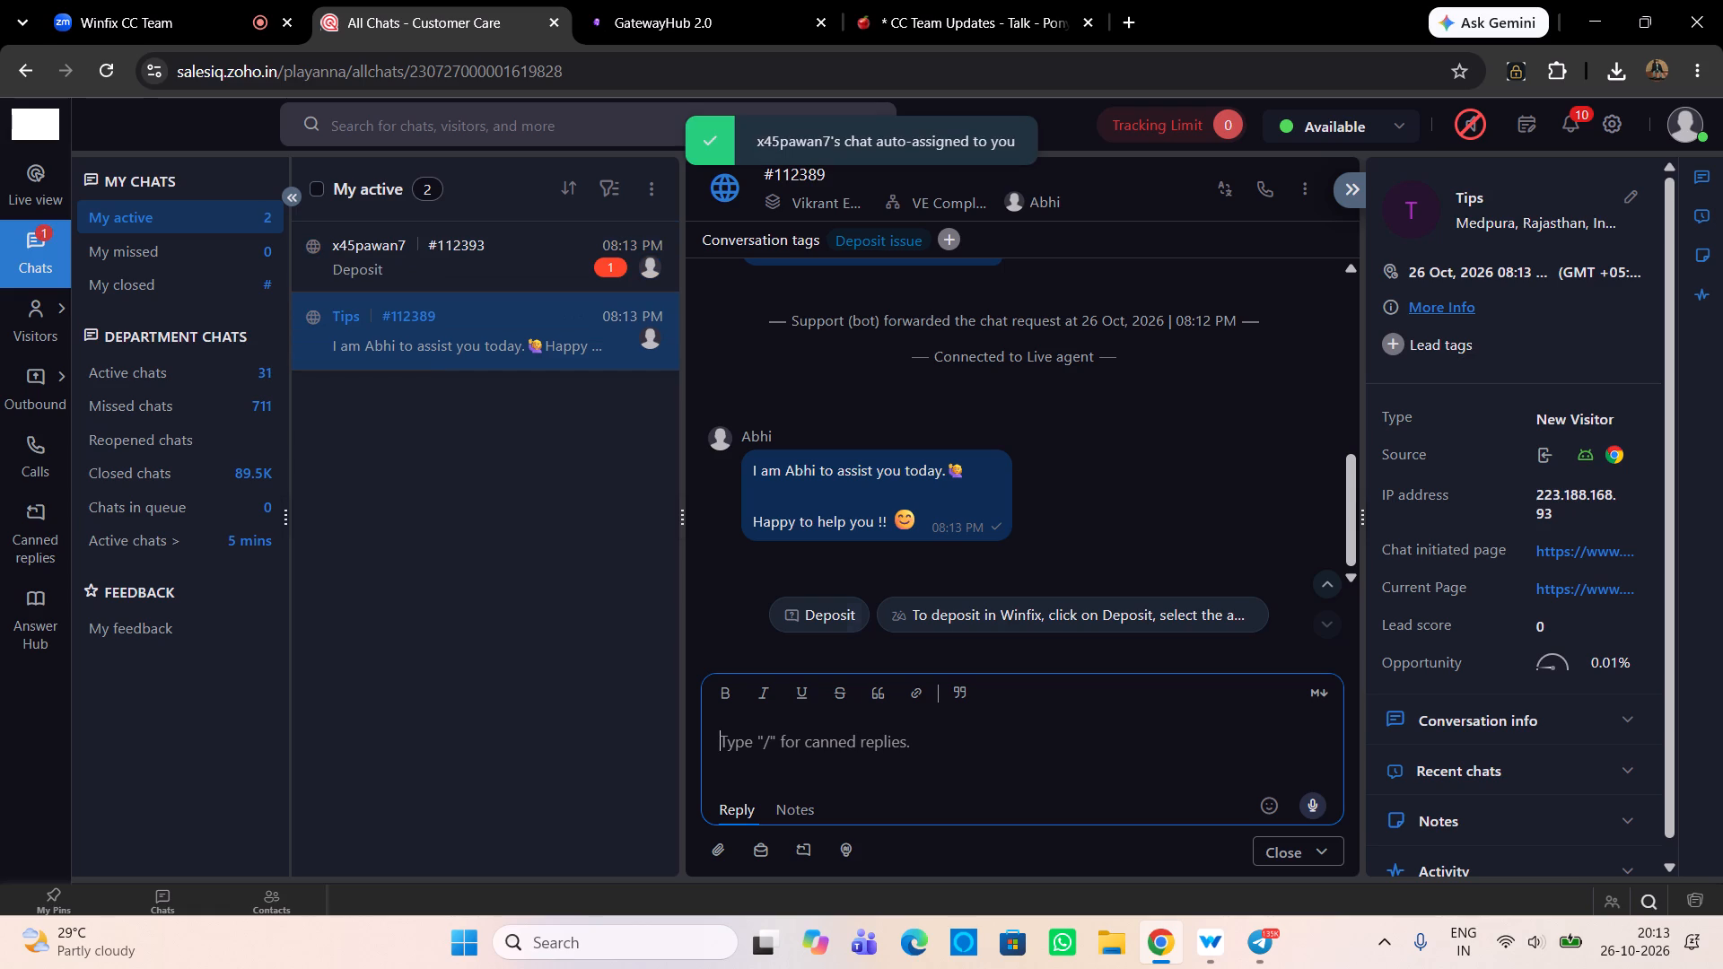
{"action": "left_click", "coordinate": [452, 252]}
{"action": "left_click", "coordinate": [848, 754]}
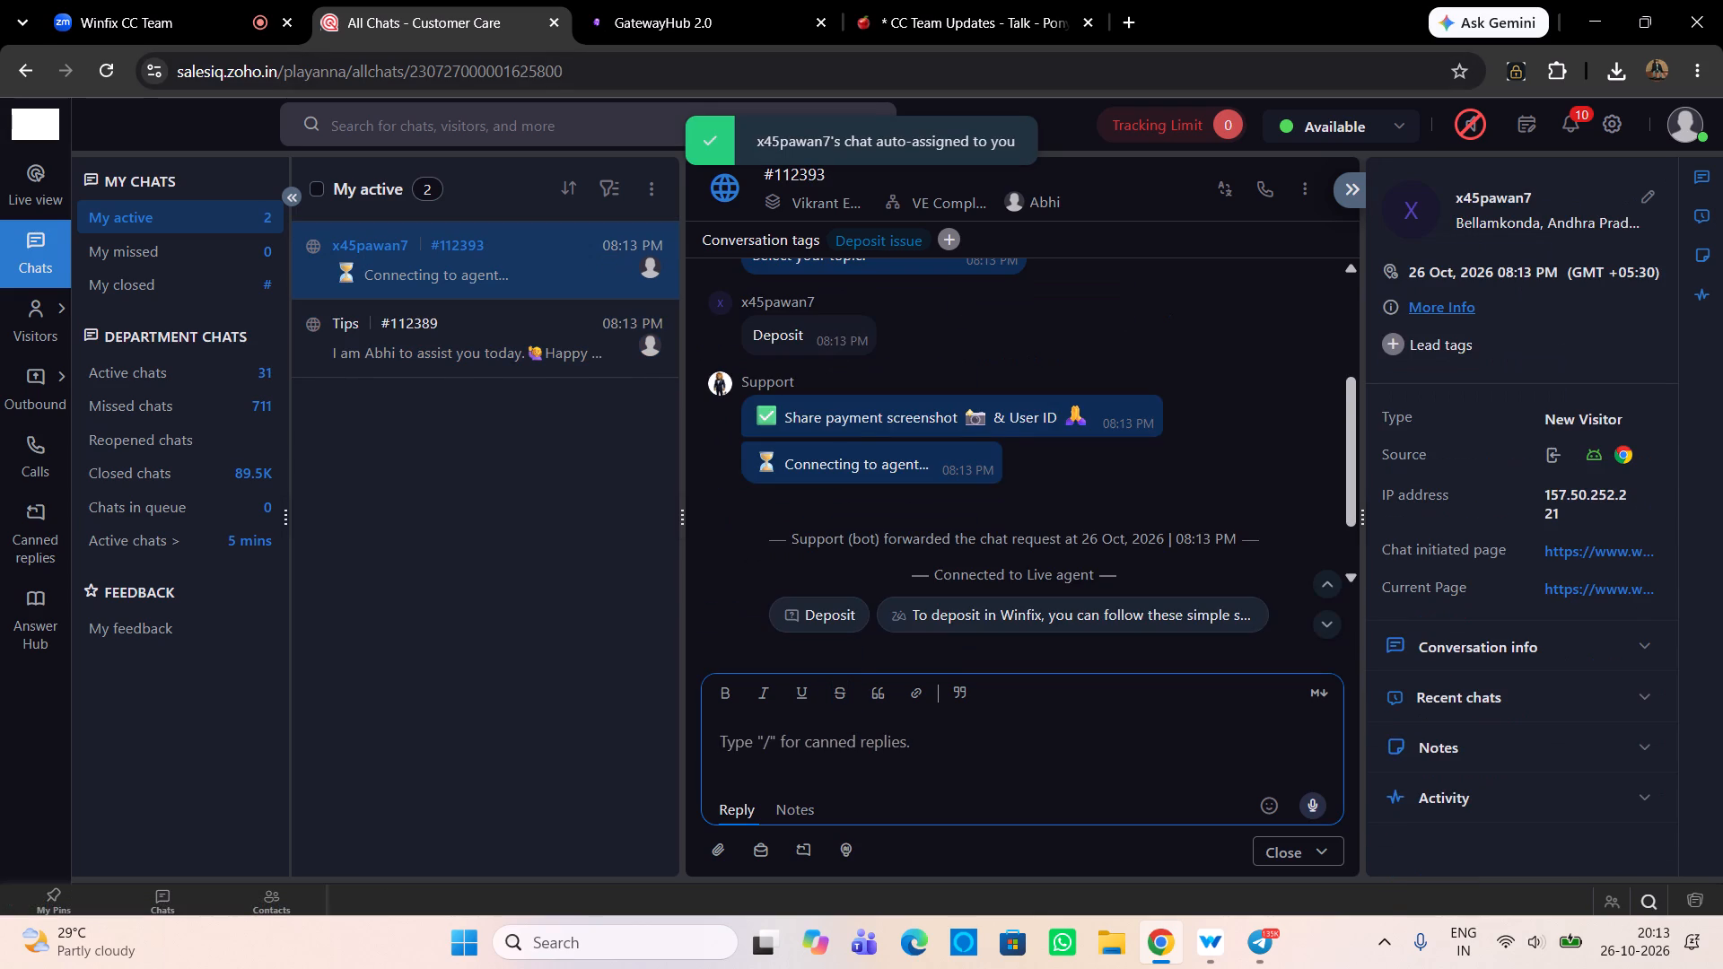
{"action": "key", "text": "slash"}
{"action": "left_click", "coordinate": [711, 370]}
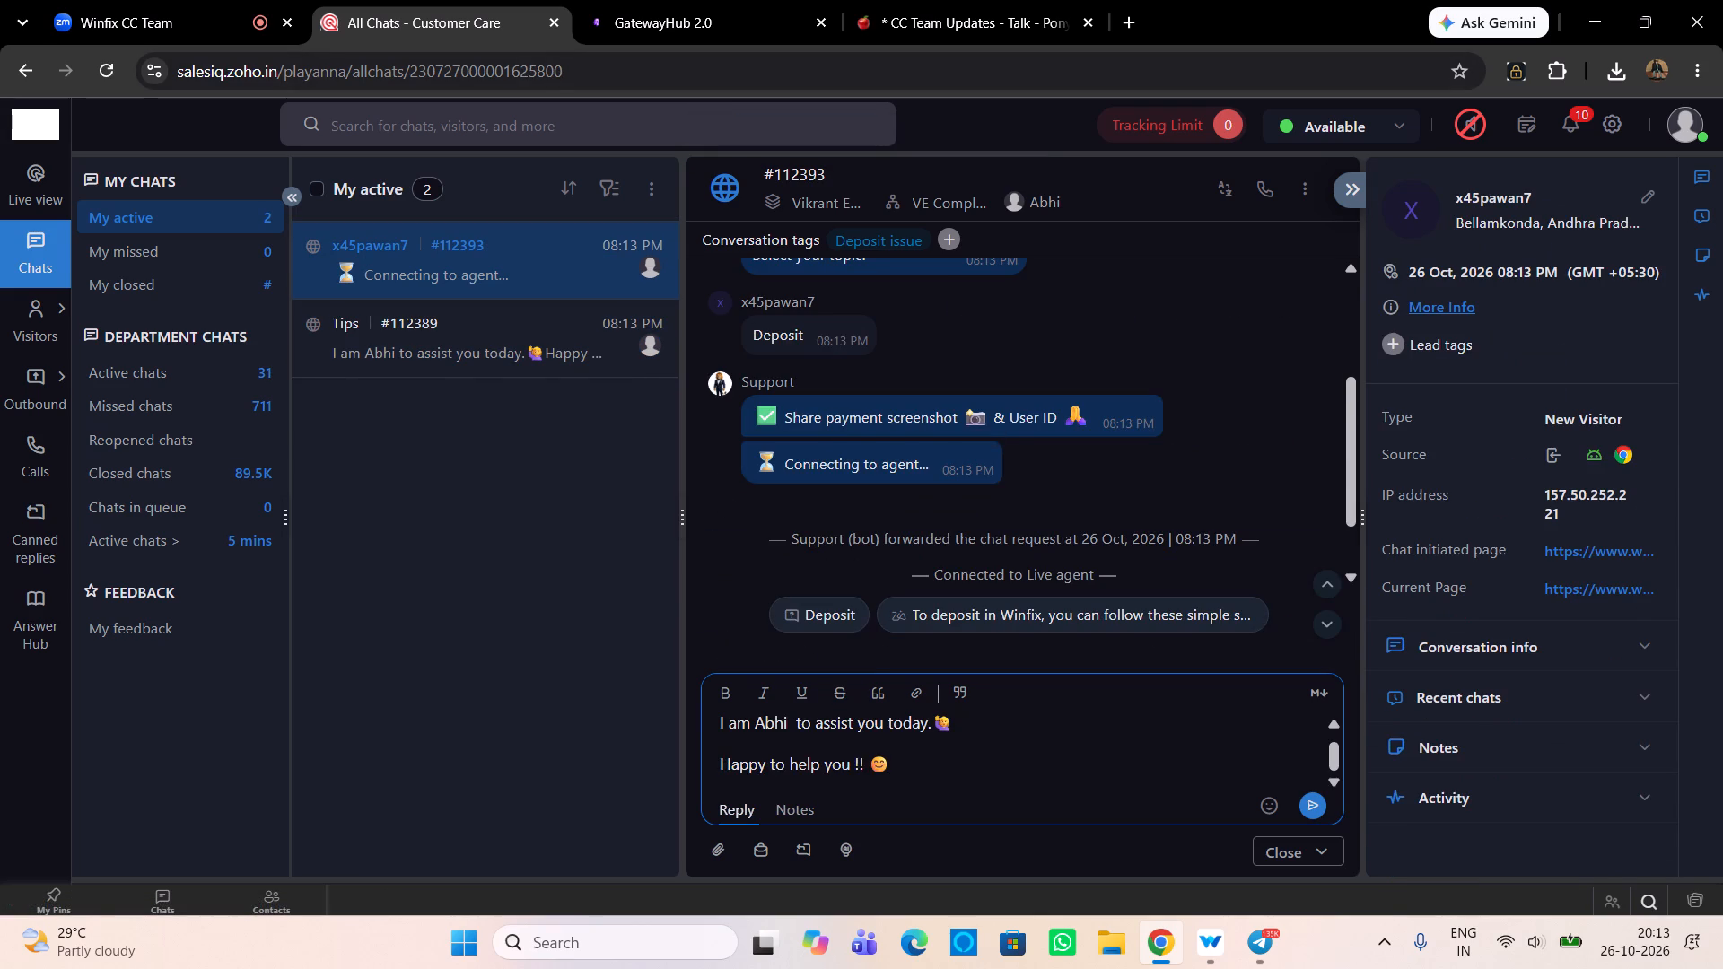
{"action": "left_click", "coordinate": [1326, 810]}
{"action": "left_click", "coordinate": [1317, 809]}
Switch to the Winfix CC Team Zoom meeting and look through the participants' video tiles.
{"action": "left_click", "coordinate": [236, 0]}
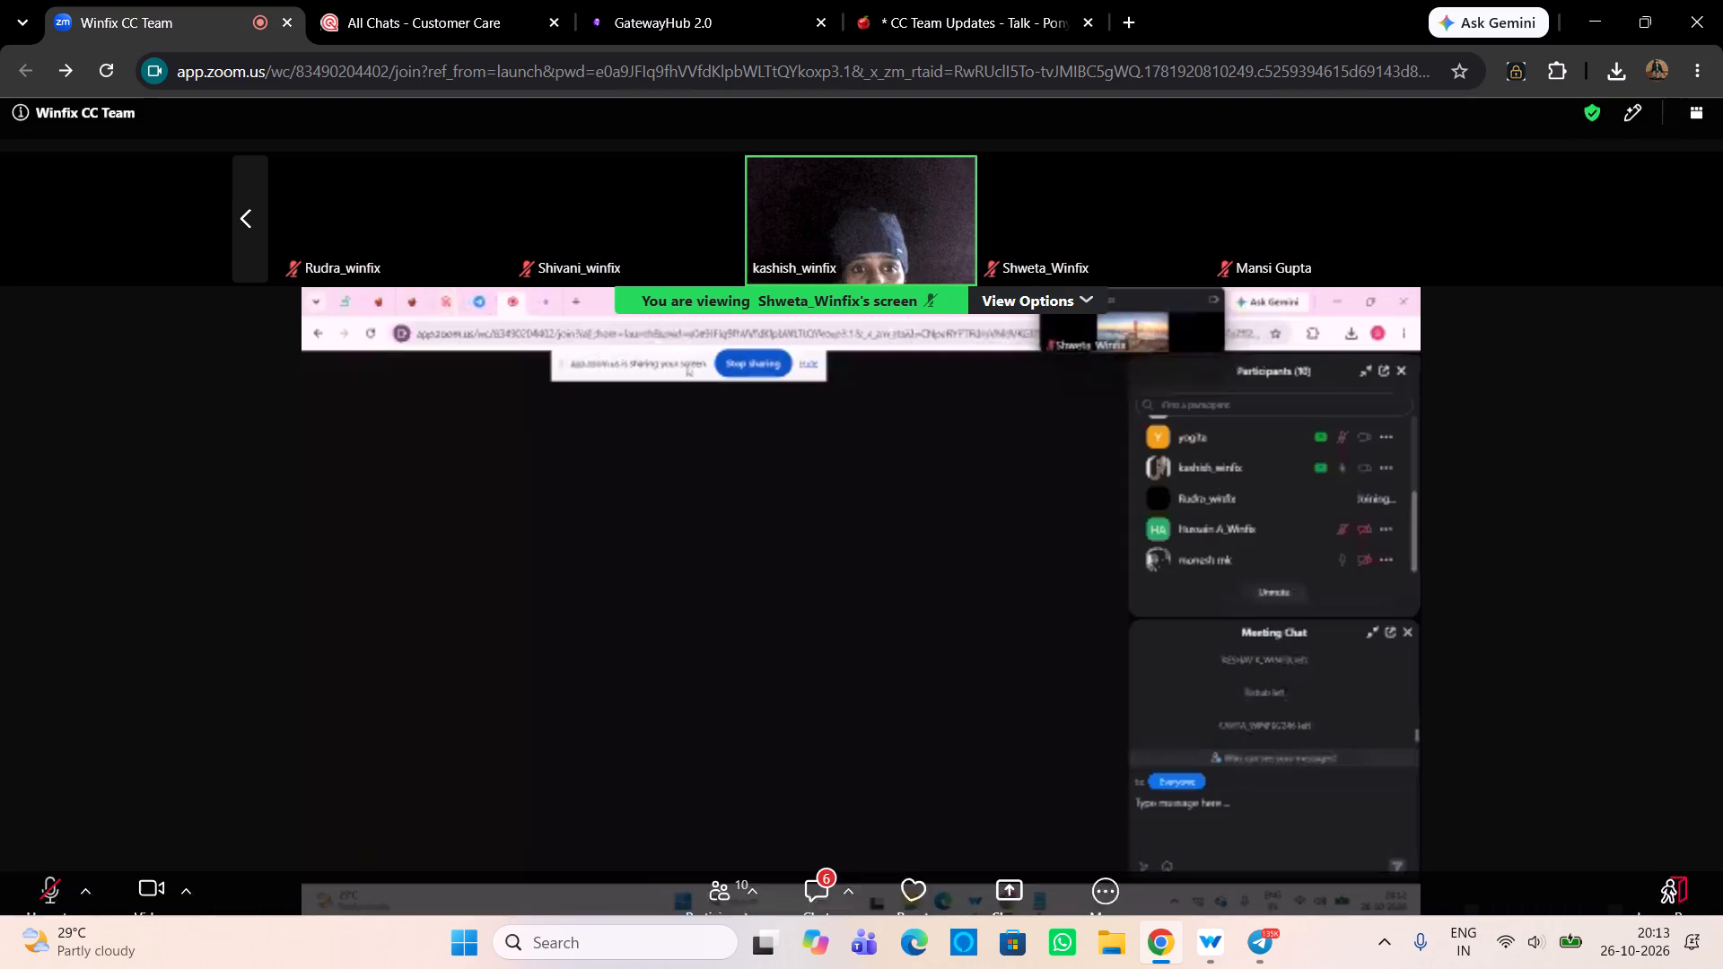
{"action": "left_click", "coordinate": [243, 215]}
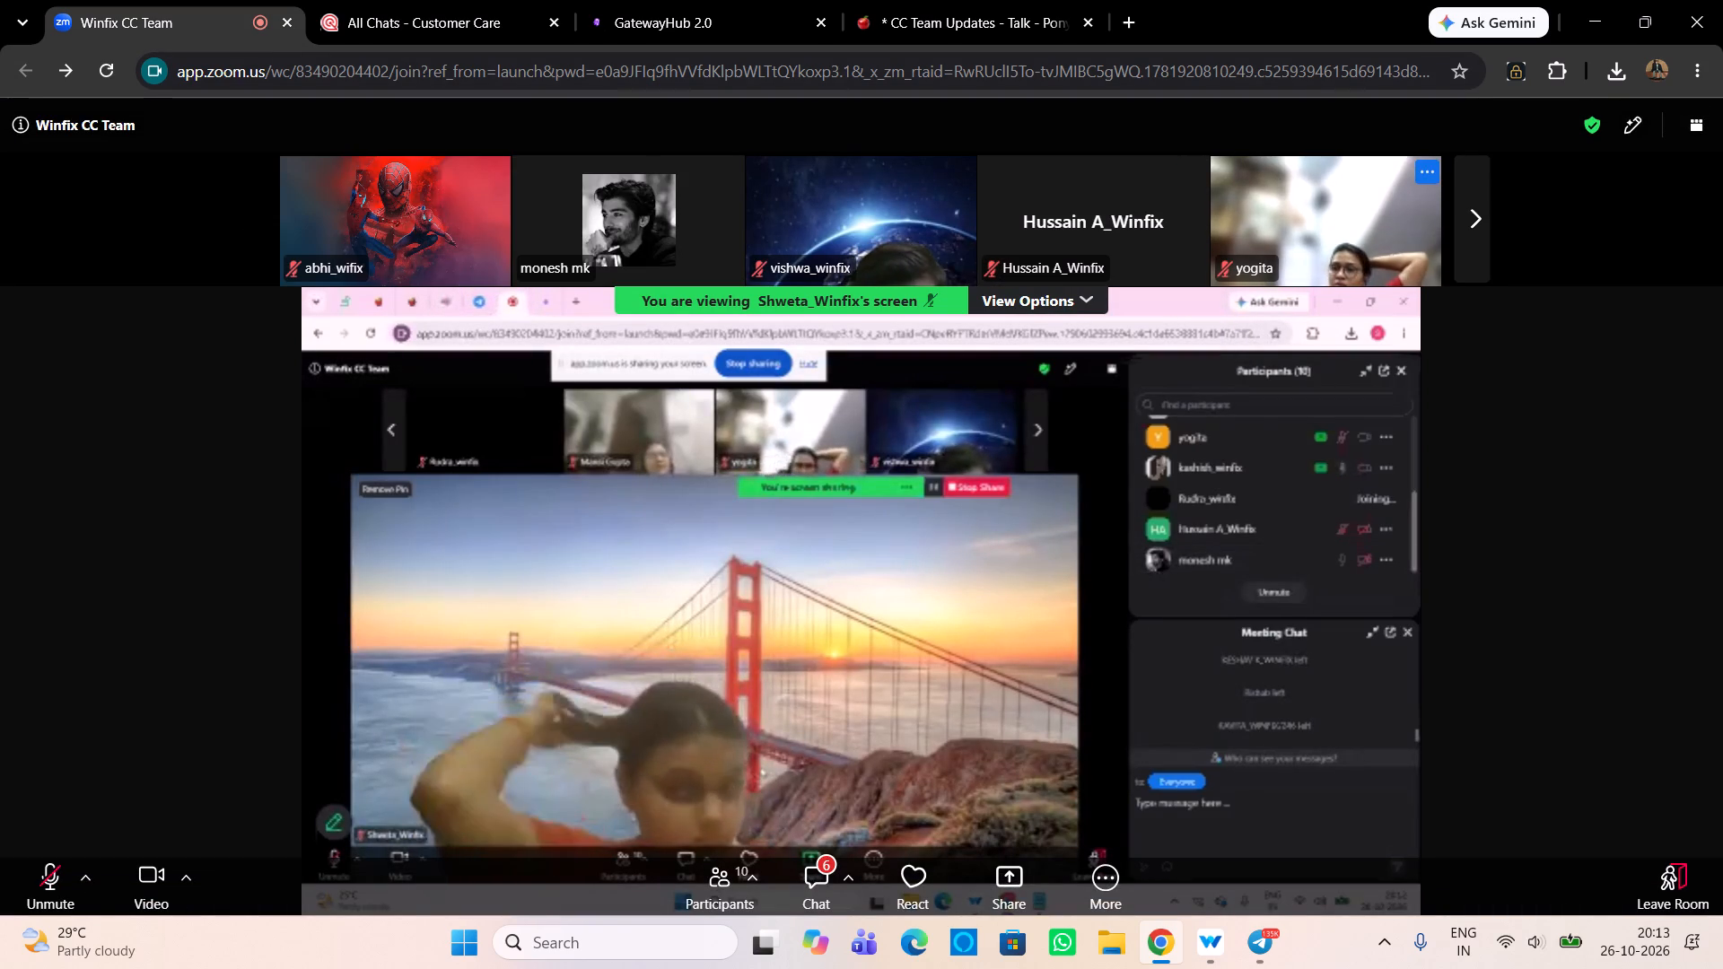
{"action": "left_click", "coordinate": [1463, 220]}
{"action": "left_click", "coordinate": [1472, 219]}
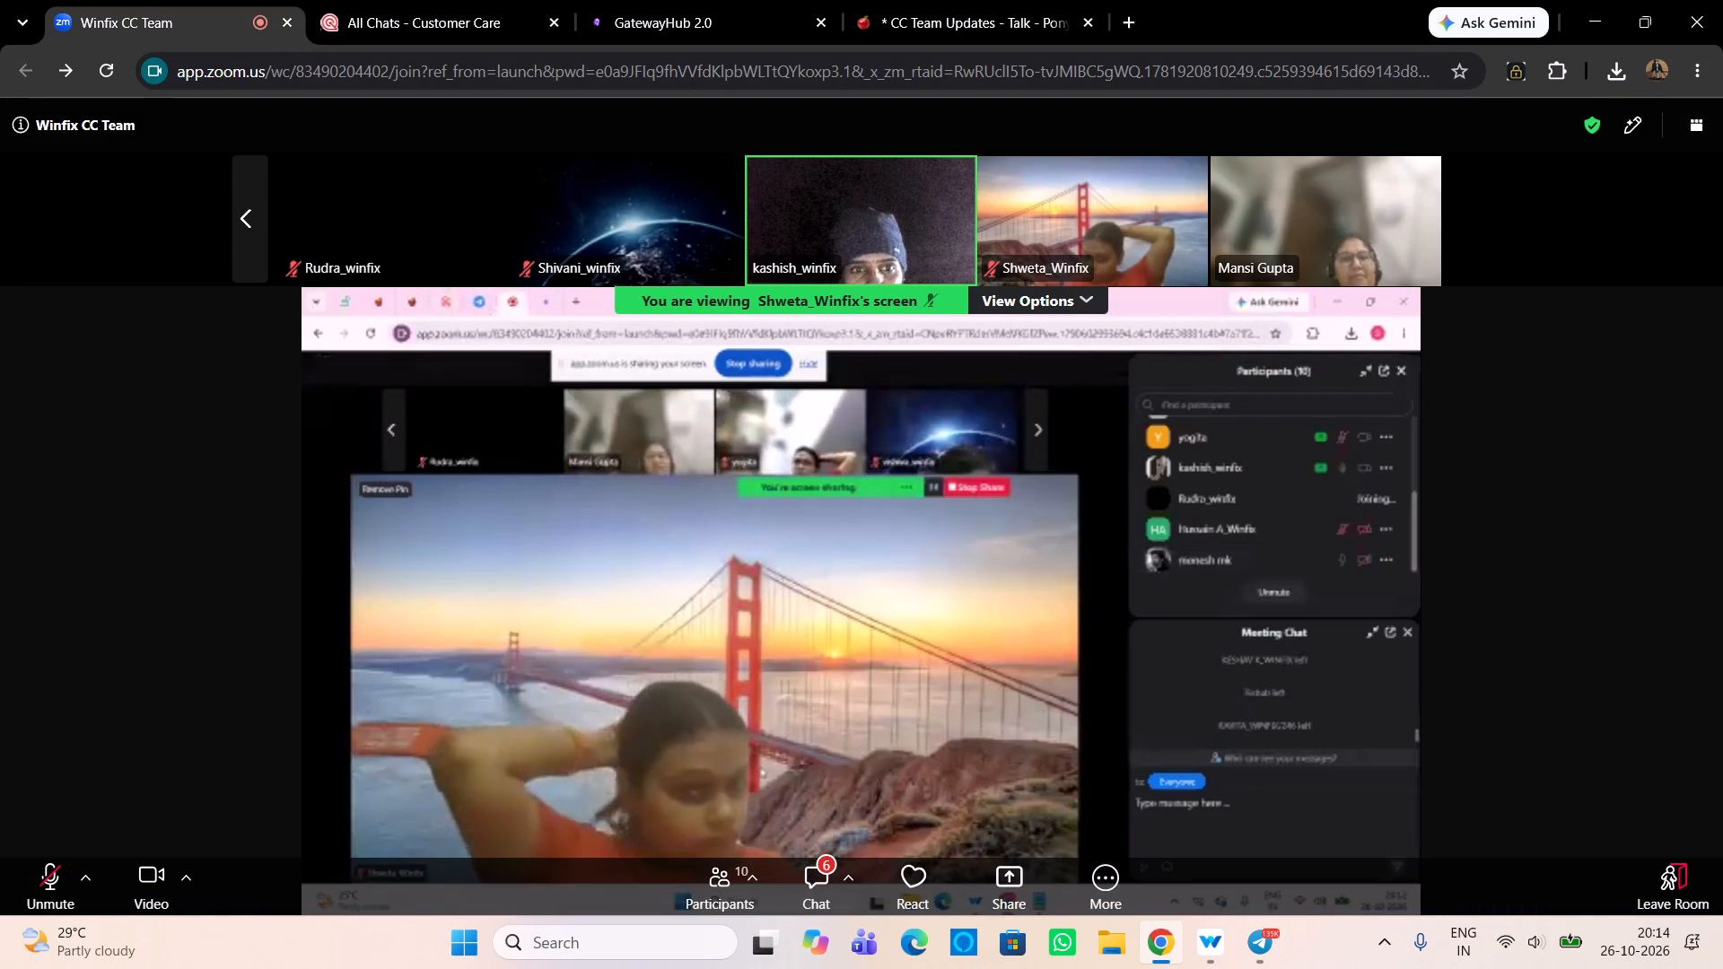
{"action": "left_click", "coordinate": [251, 238]}
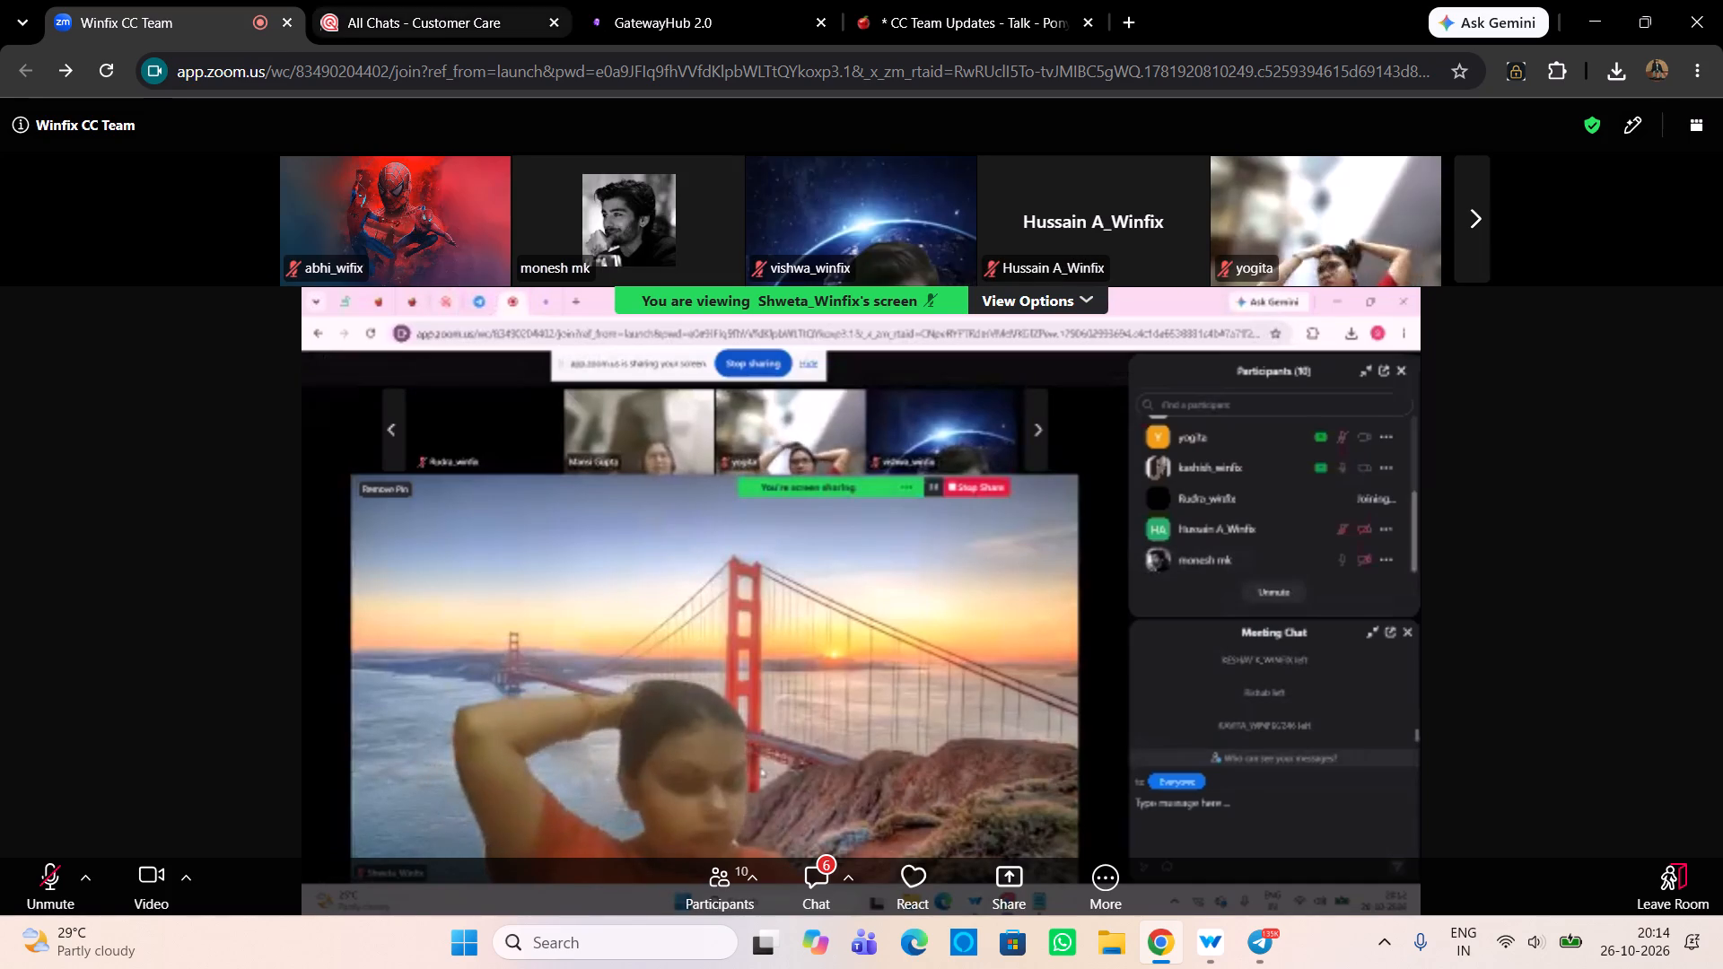
{"action": "left_click", "coordinate": [470, 0]}
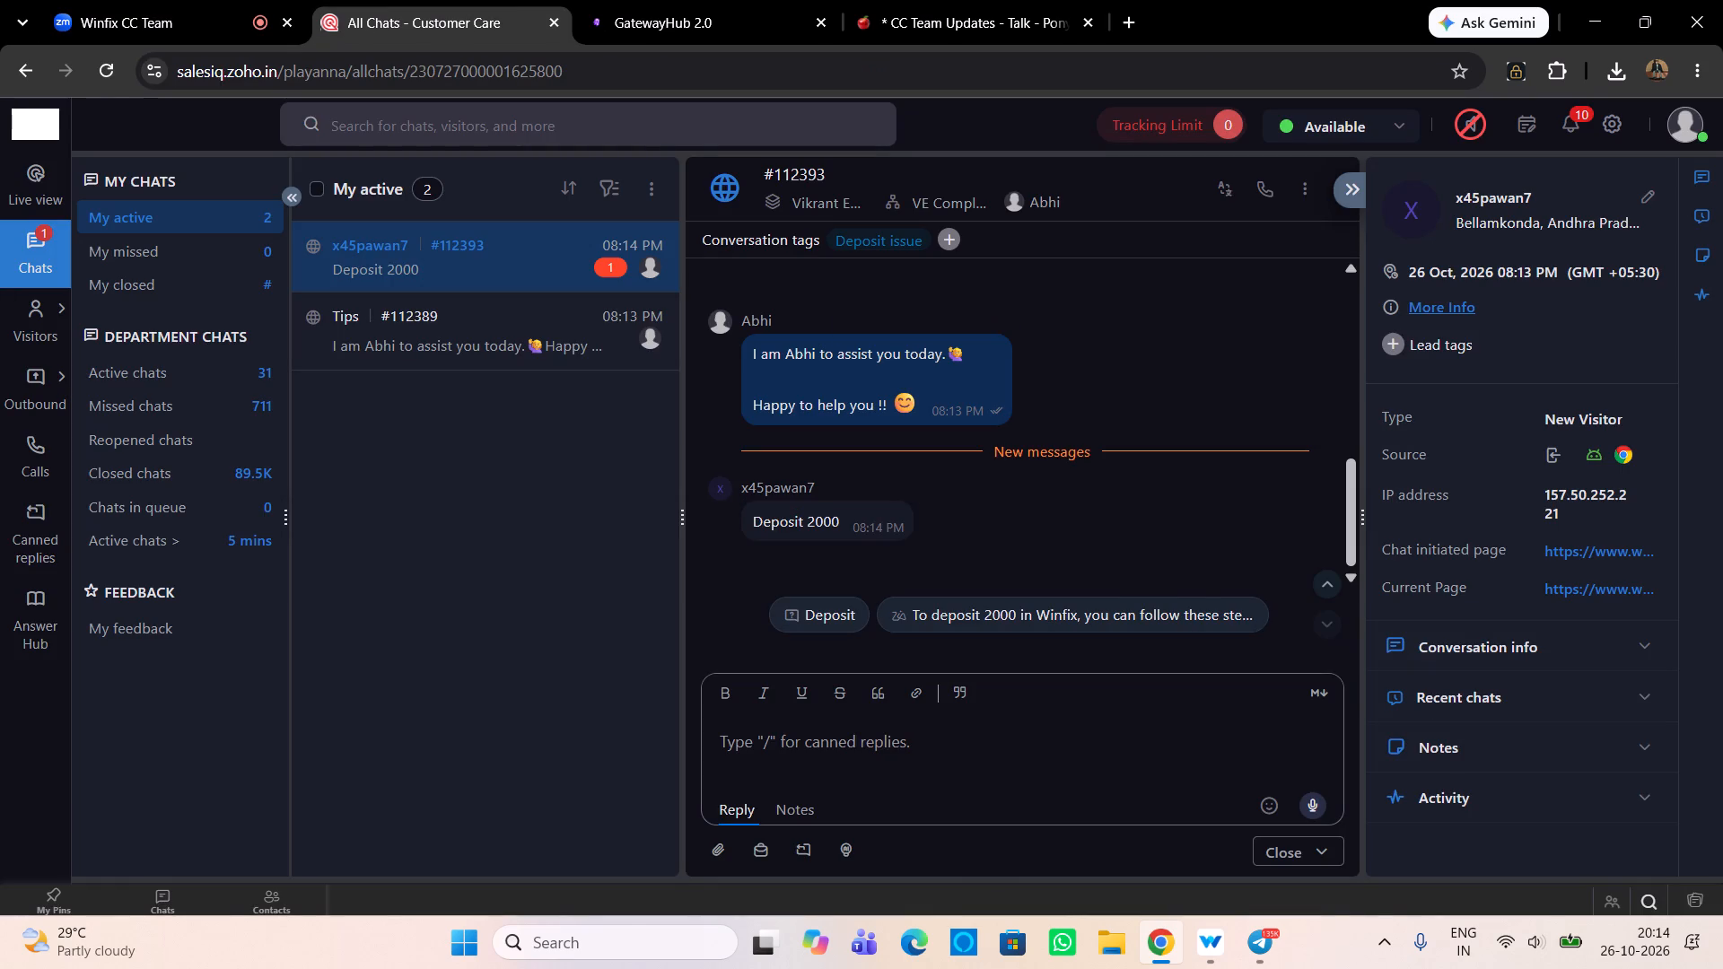
{"action": "left_click", "coordinate": [863, 752]}
{"action": "type", "text": "id name sir"}
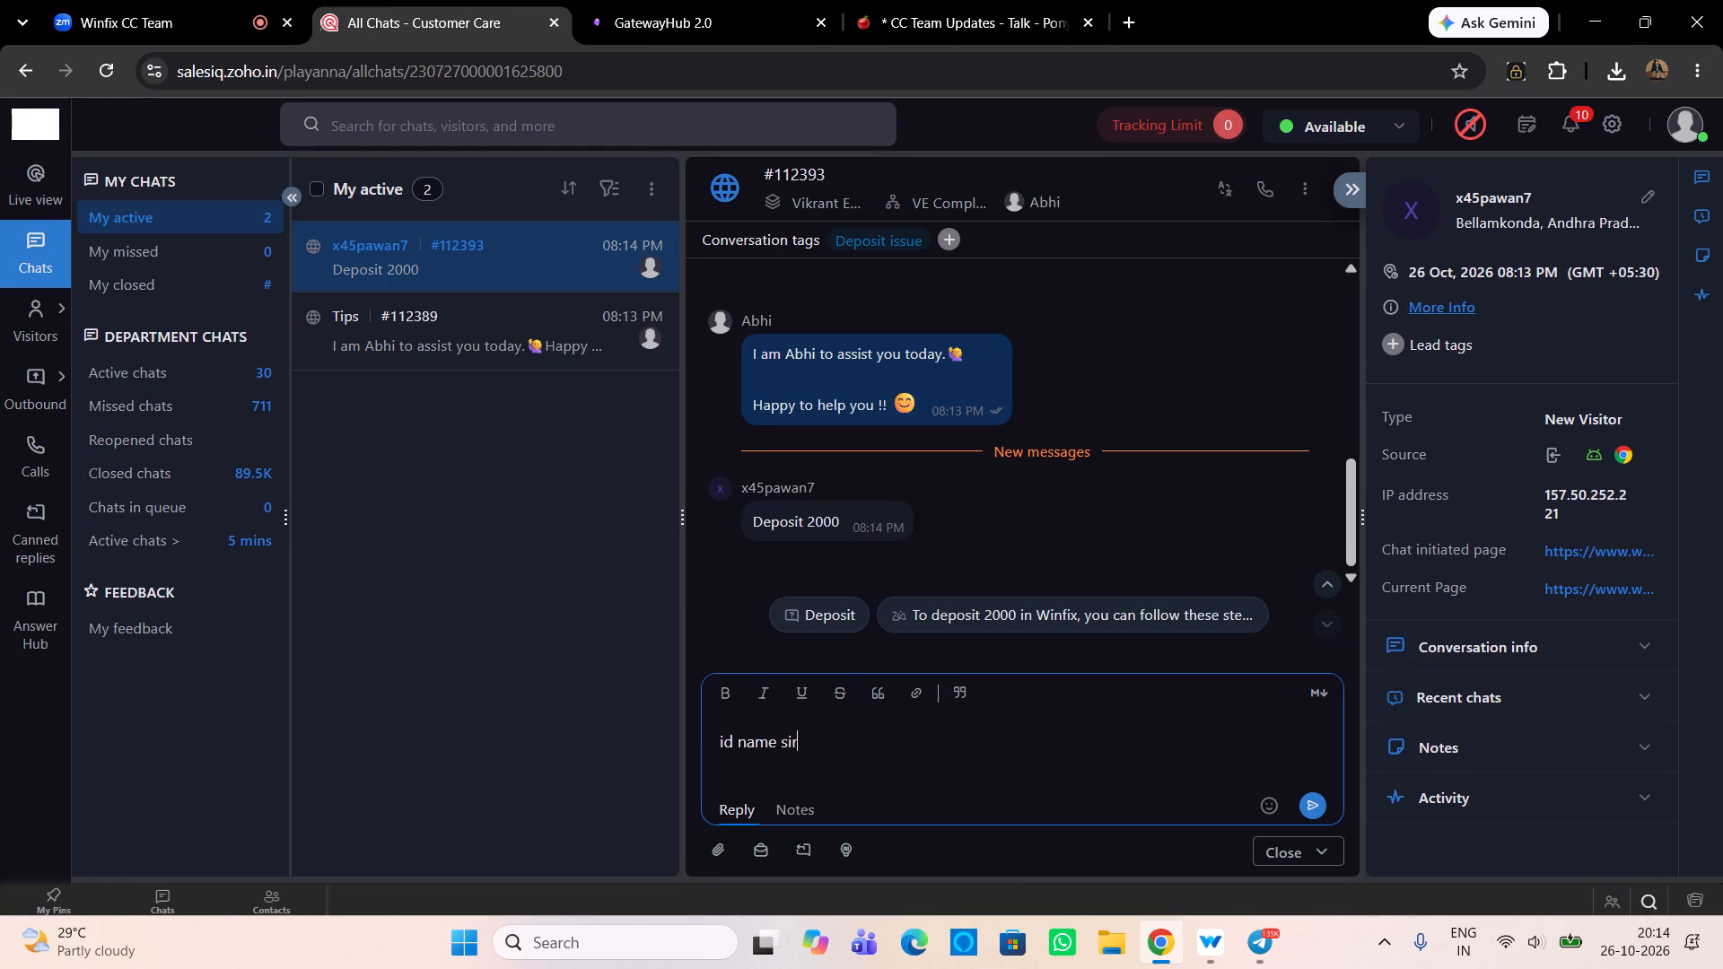
{"action": "key", "text": "Return"}
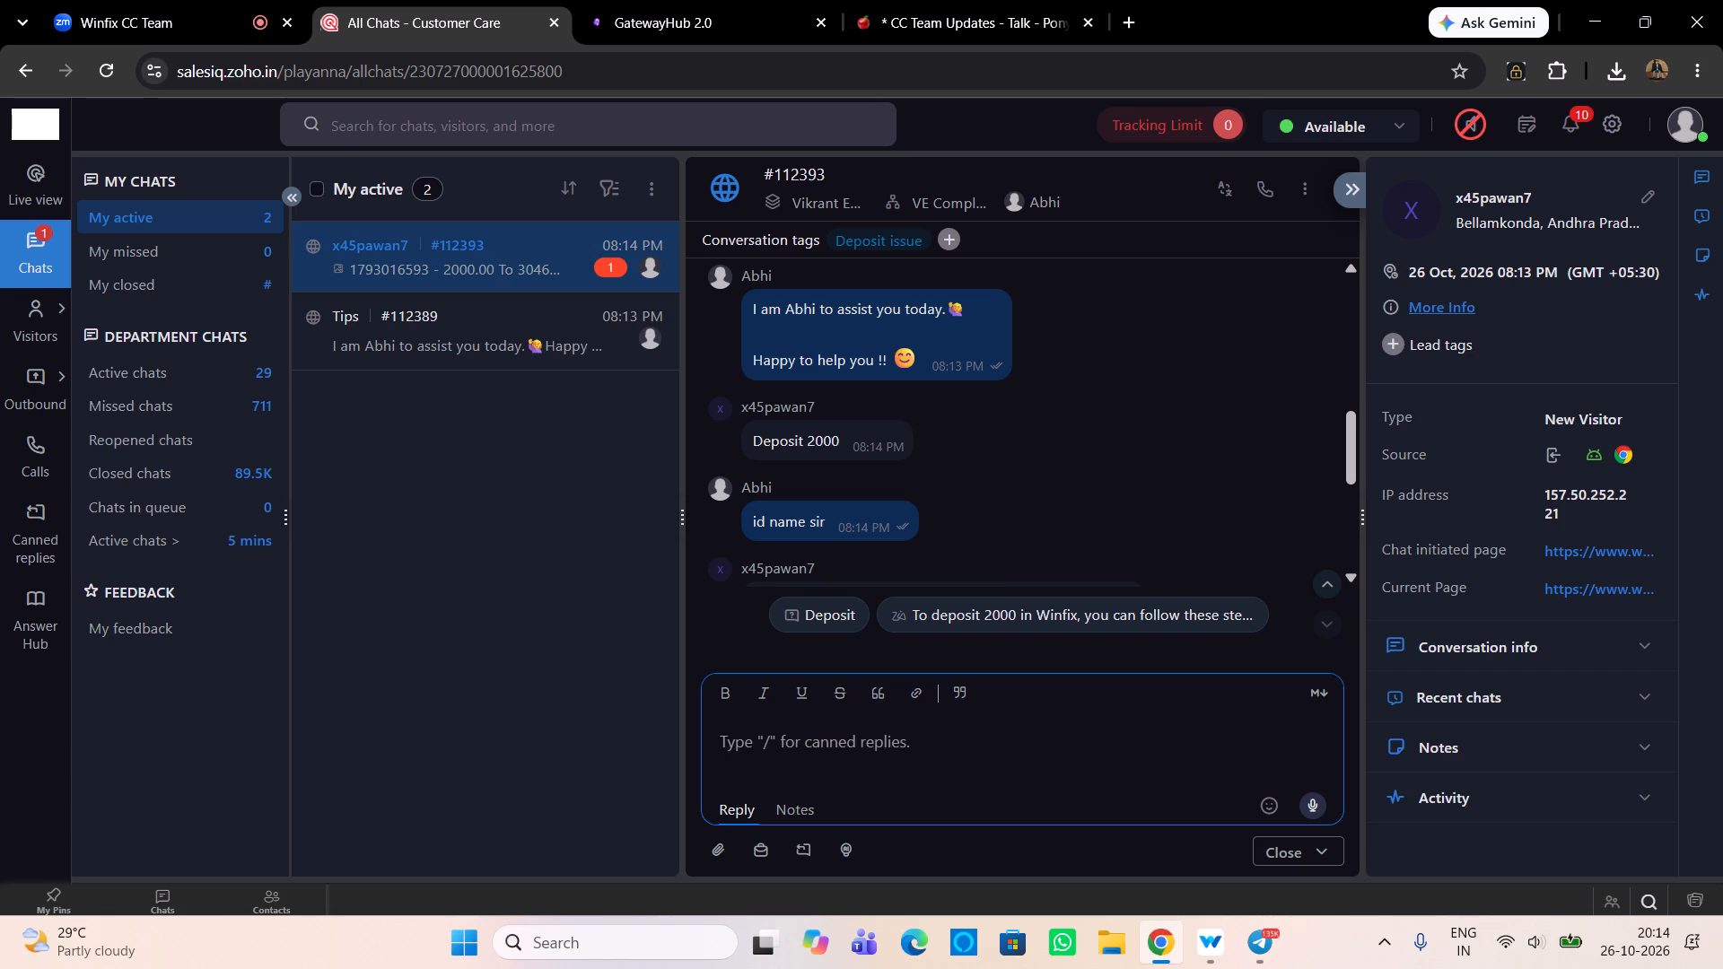
{"action": "scroll", "coordinate": [641, 357], "scroll_direction": "down", "scroll_amount": 7}
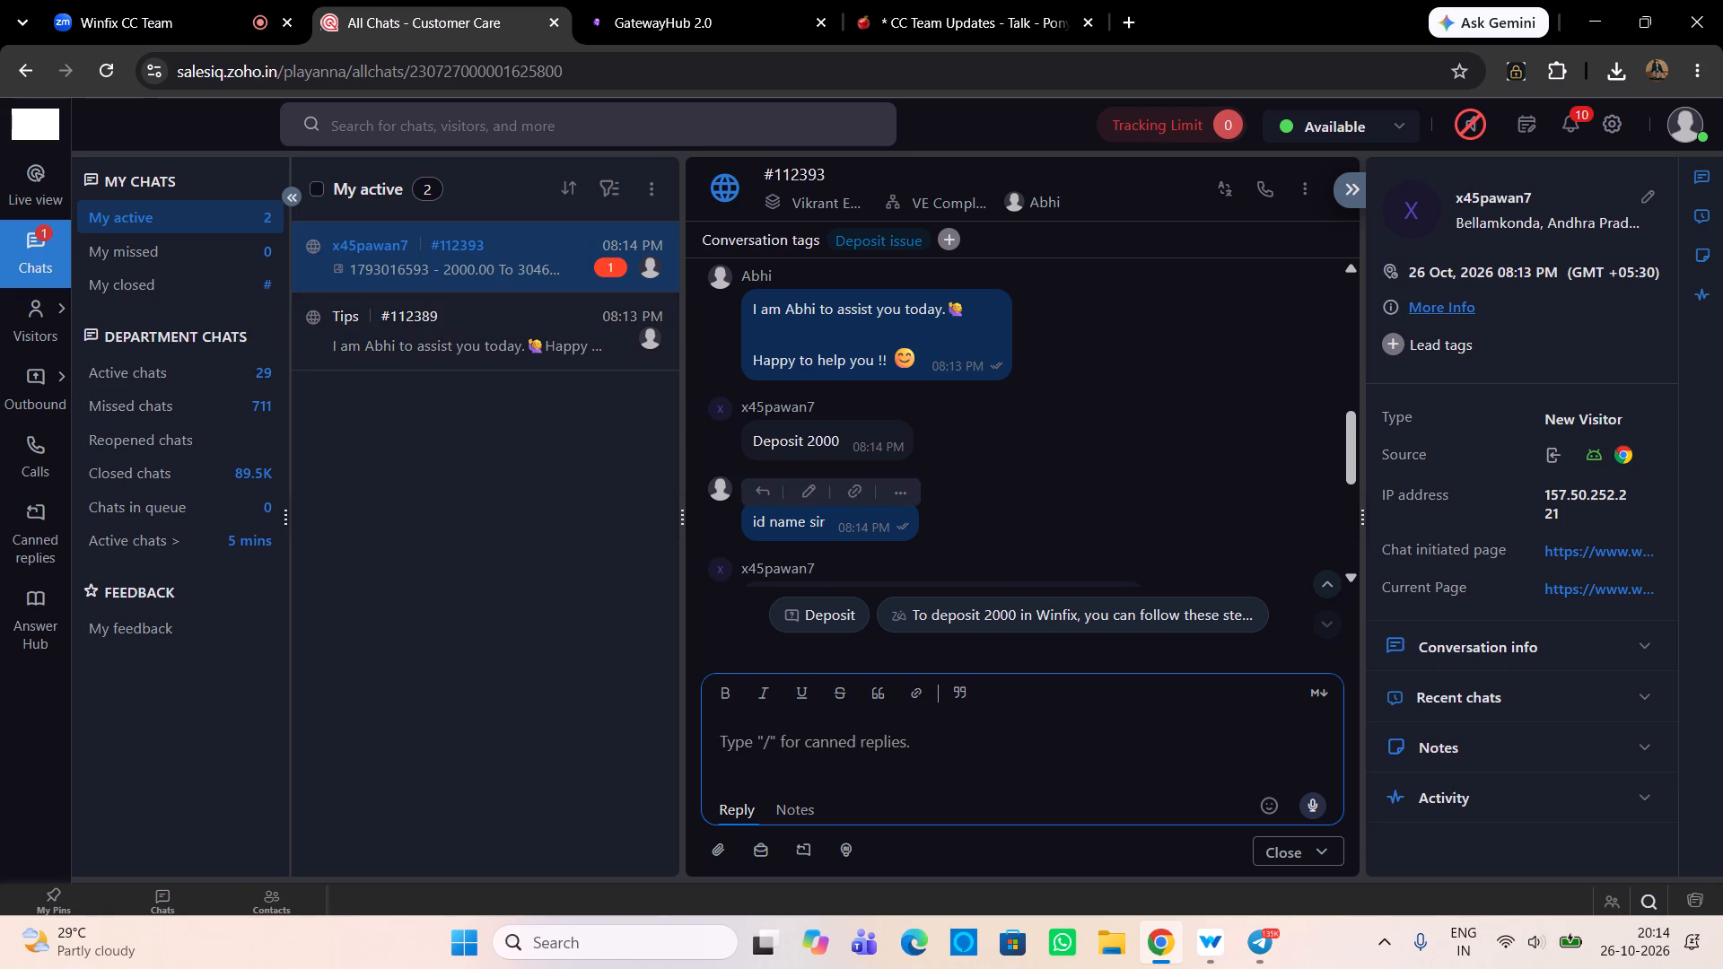
{"action": "scroll", "coordinate": [797, 495], "scroll_direction": "down", "scroll_amount": 3}
{"action": "scroll", "coordinate": [805, 432], "scroll_direction": "up", "scroll_amount": 3}
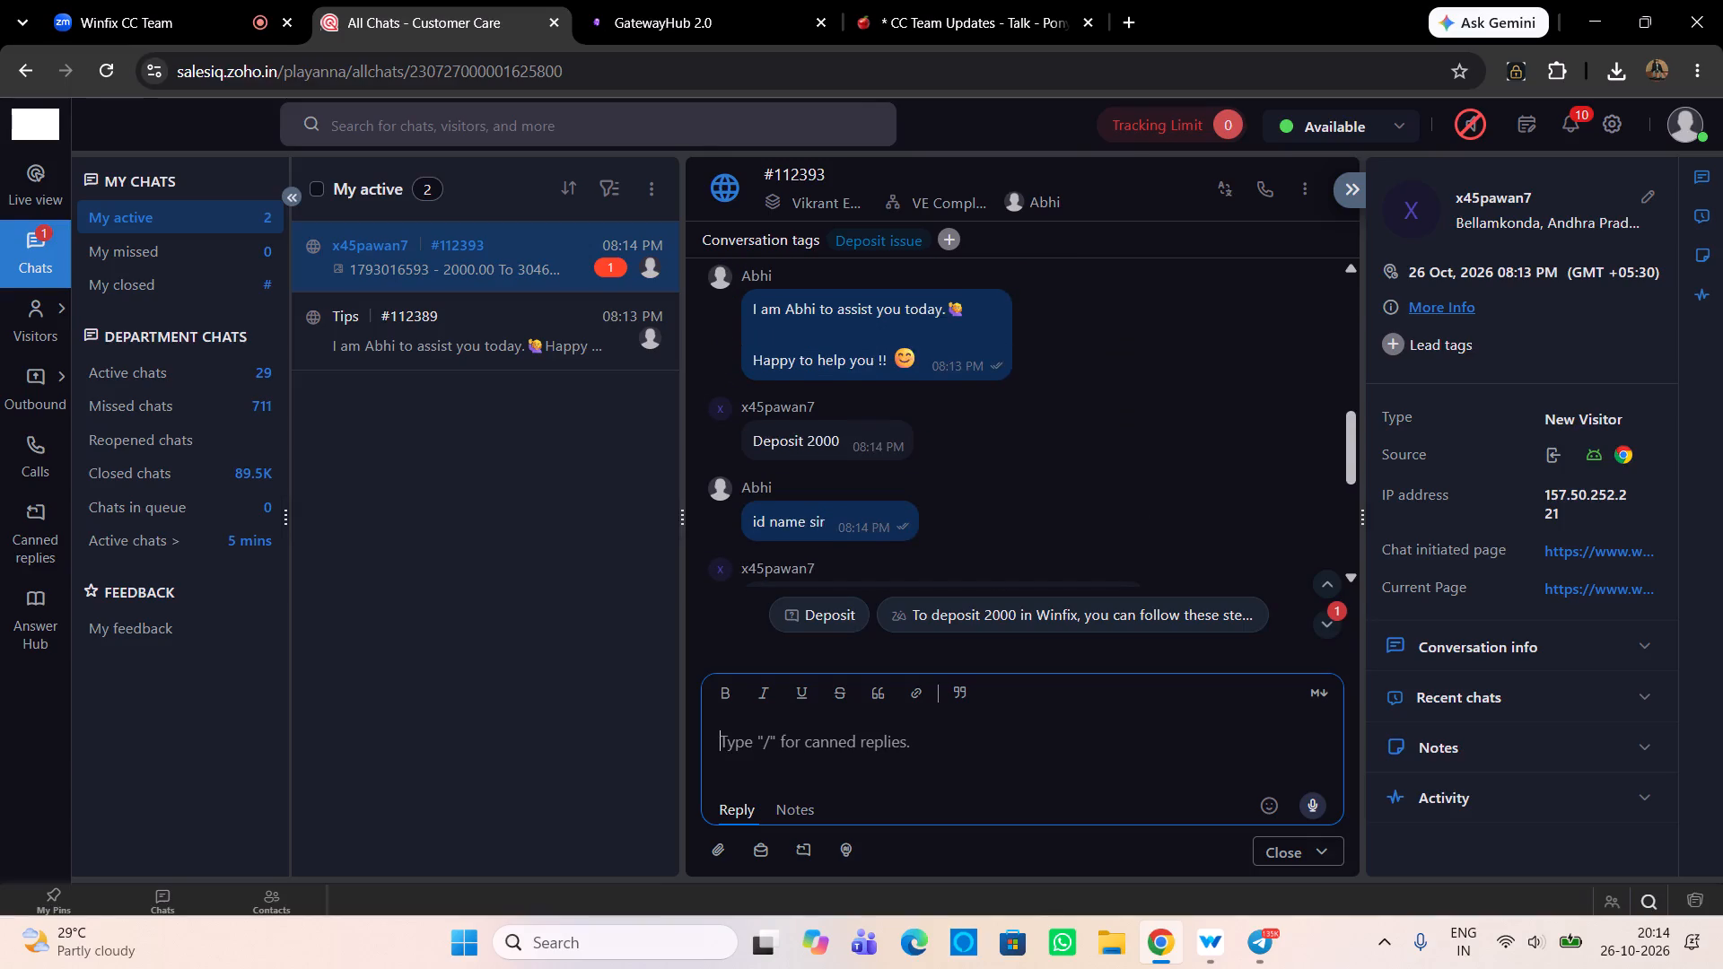
{"action": "double_click", "coordinate": [778, 571]}
{"action": "double_click", "coordinate": [763, 561]}
{"action": "right_click", "coordinate": [767, 561]}
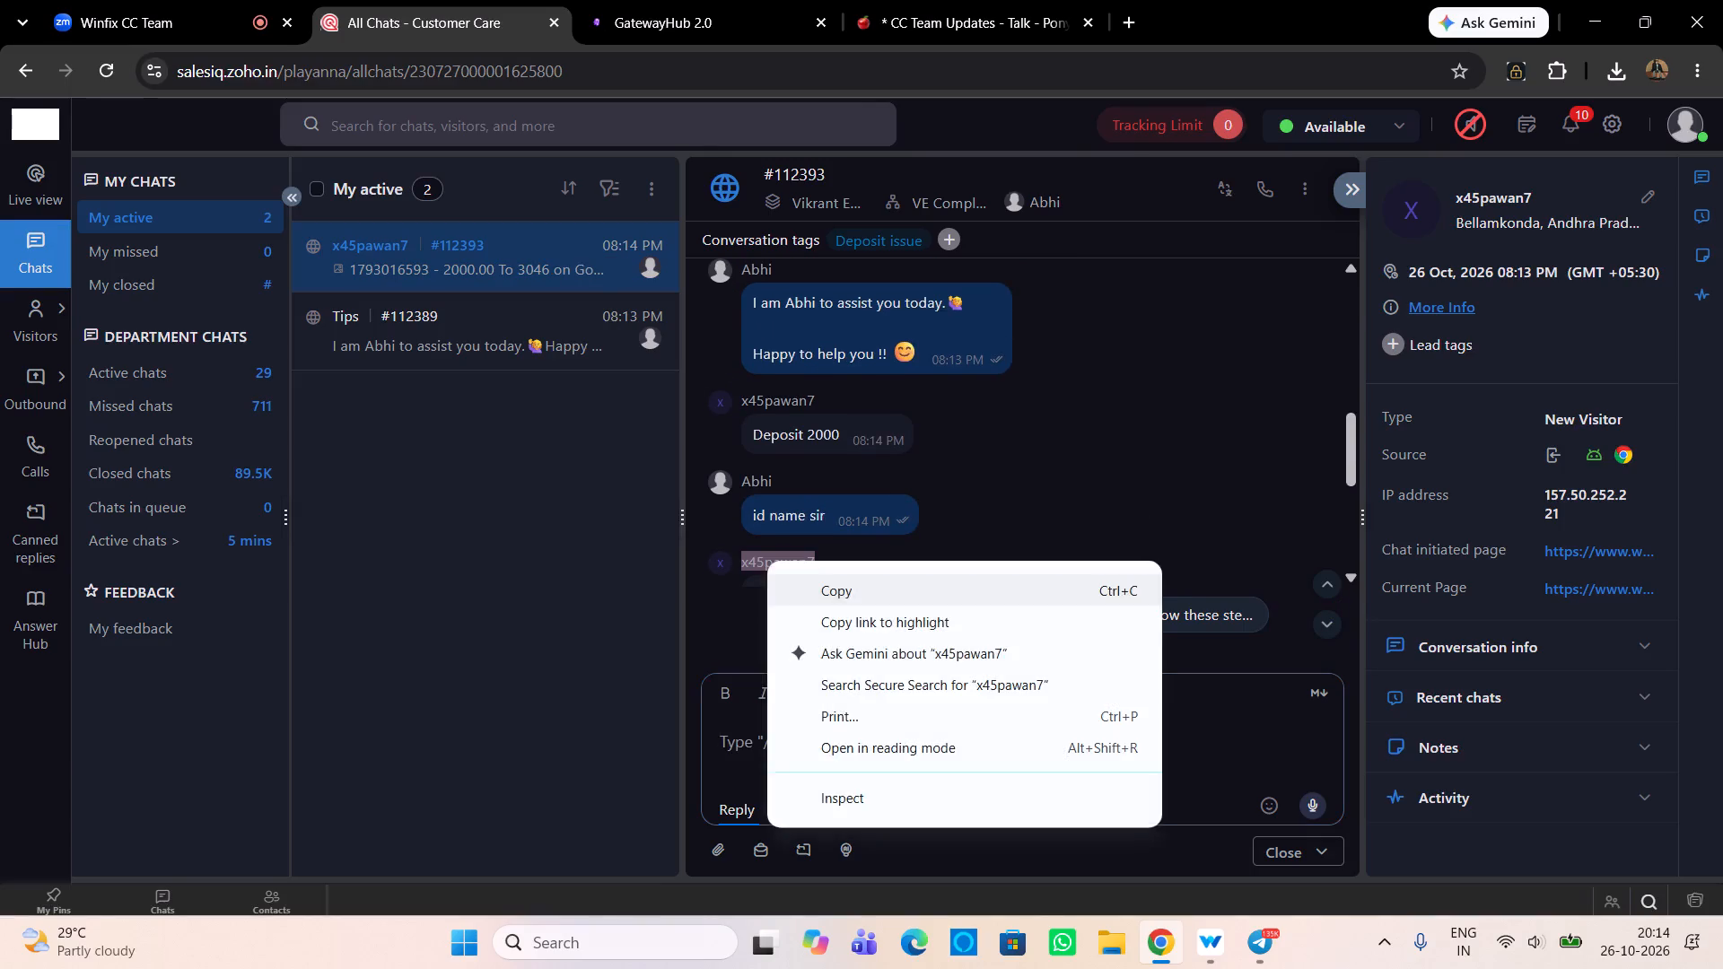
{"action": "left_click", "coordinate": [826, 589]}
{"action": "left_click", "coordinate": [634, 0]}
{"action": "scroll", "coordinate": [809, 419], "scroll_direction": "up", "scroll_amount": 4}
{"action": "left_click_drag", "start_coordinate": [815, 505], "coordinate": [748, 513]}
{"action": "right_click_drag", "start_coordinate": [790, 531], "coordinate": [777, 525]}
{"action": "triple_click", "coordinate": [763, 512]}
{"action": "left_click", "coordinate": [763, 512]}
{"action": "right_click", "coordinate": [763, 512]}
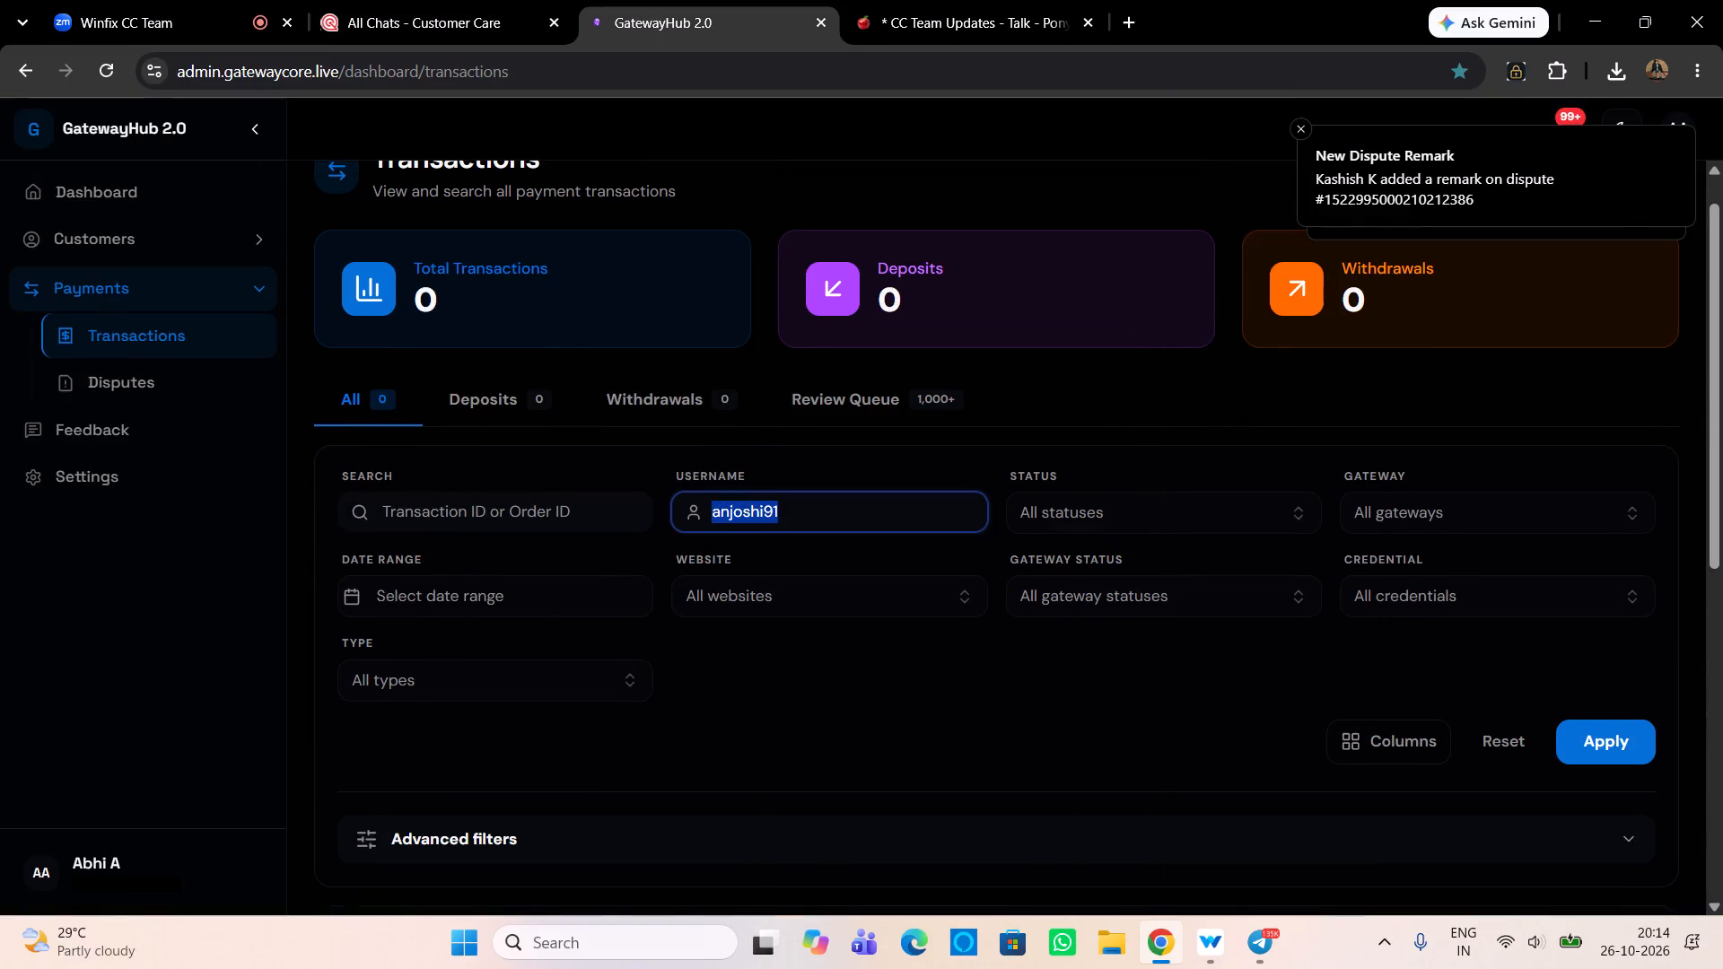
{"action": "left_click", "coordinate": [827, 511]}
{"action": "left_click", "coordinate": [1581, 750]}
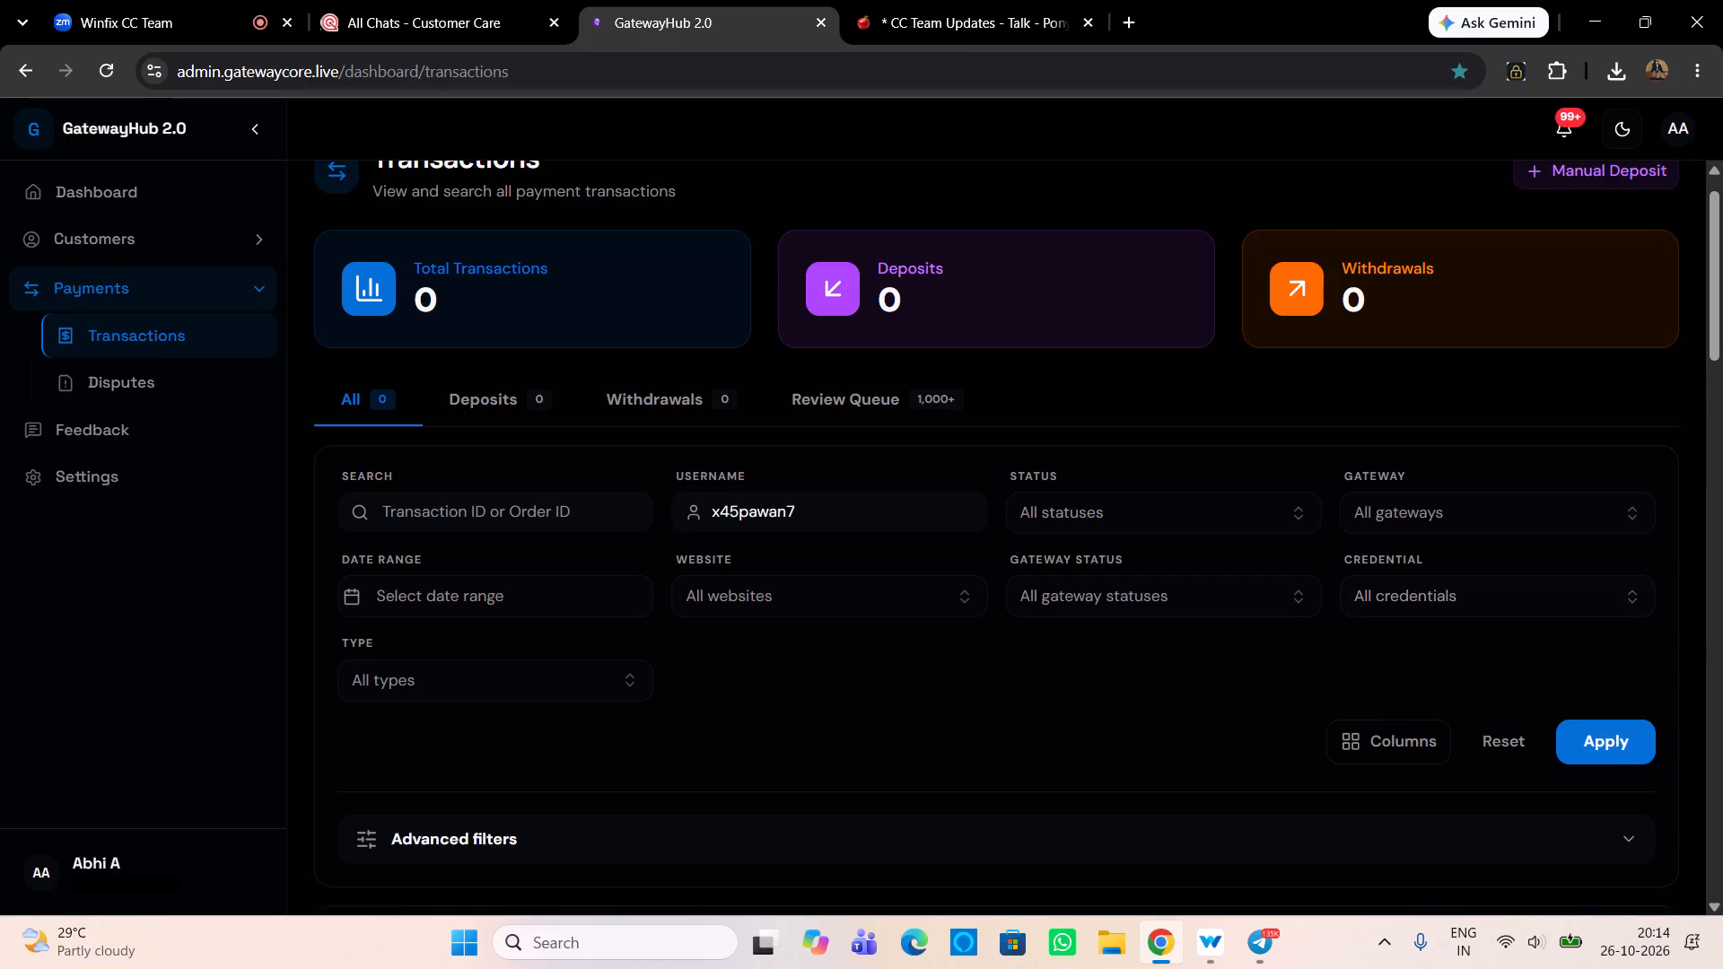
{"action": "scroll", "coordinate": [1529, 677], "scroll_direction": "down", "scroll_amount": 3}
{"action": "scroll", "coordinate": [1017, 651], "scroll_direction": "down", "scroll_amount": 1}
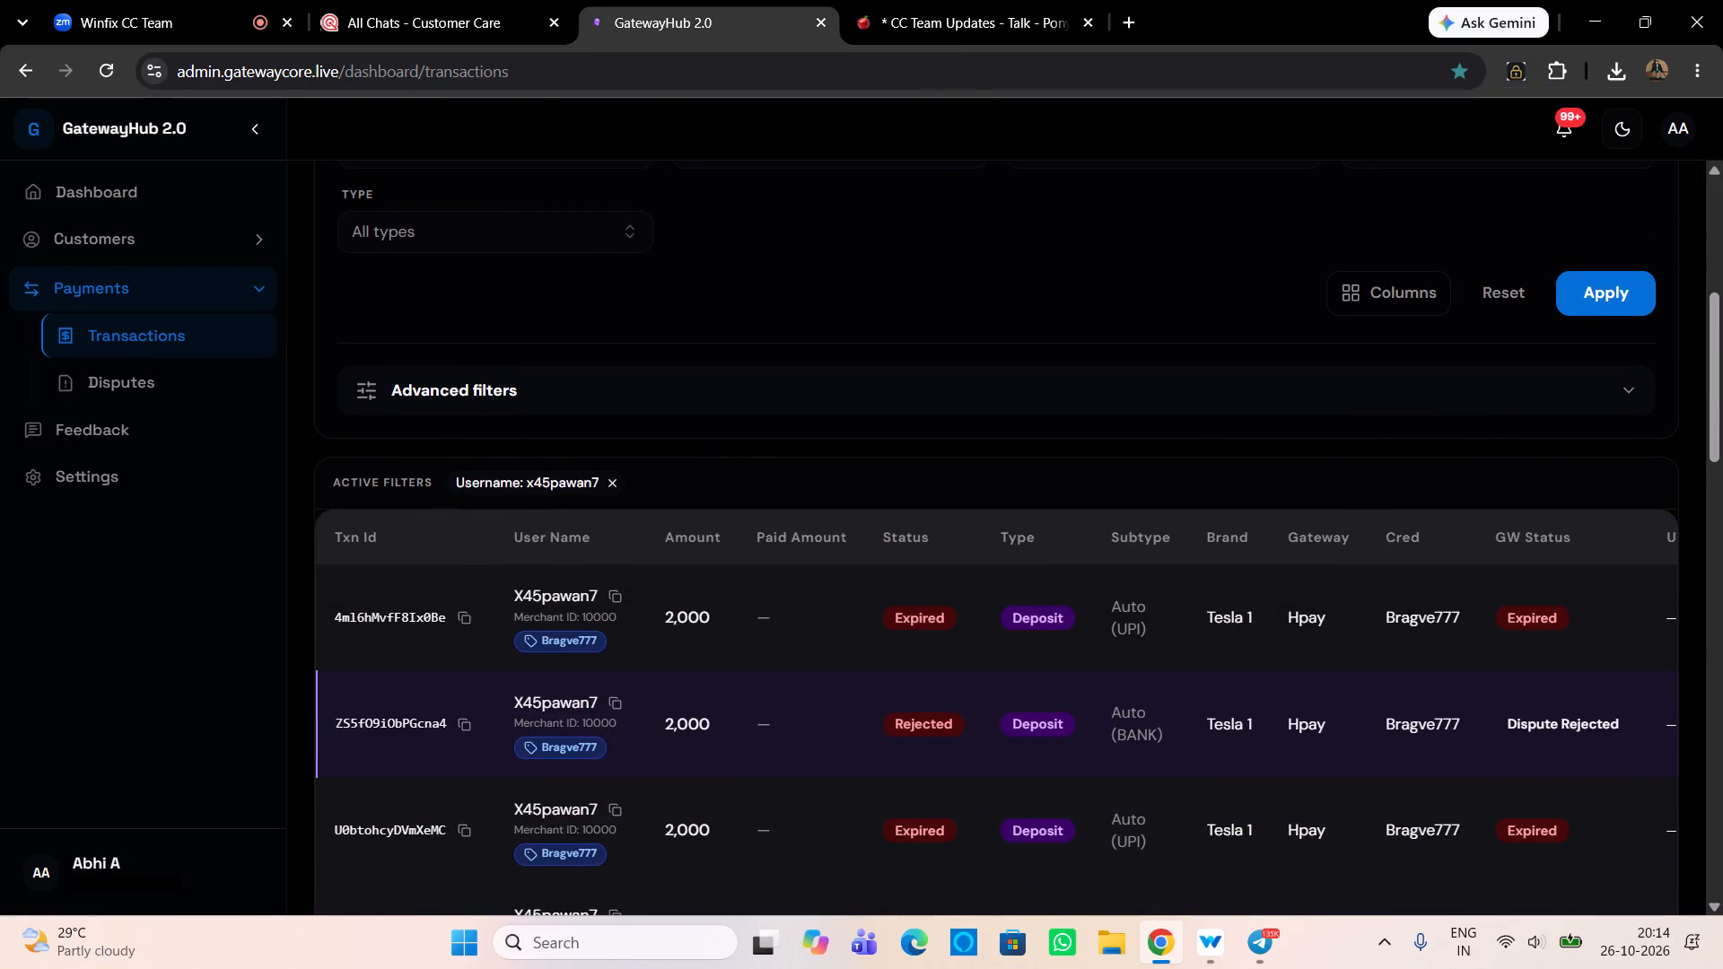
{"action": "scroll", "coordinate": [1016, 729], "scroll_direction": "left", "scroll_amount": 11}
{"action": "scroll", "coordinate": [1016, 729], "scroll_direction": "right", "scroll_amount": 8}
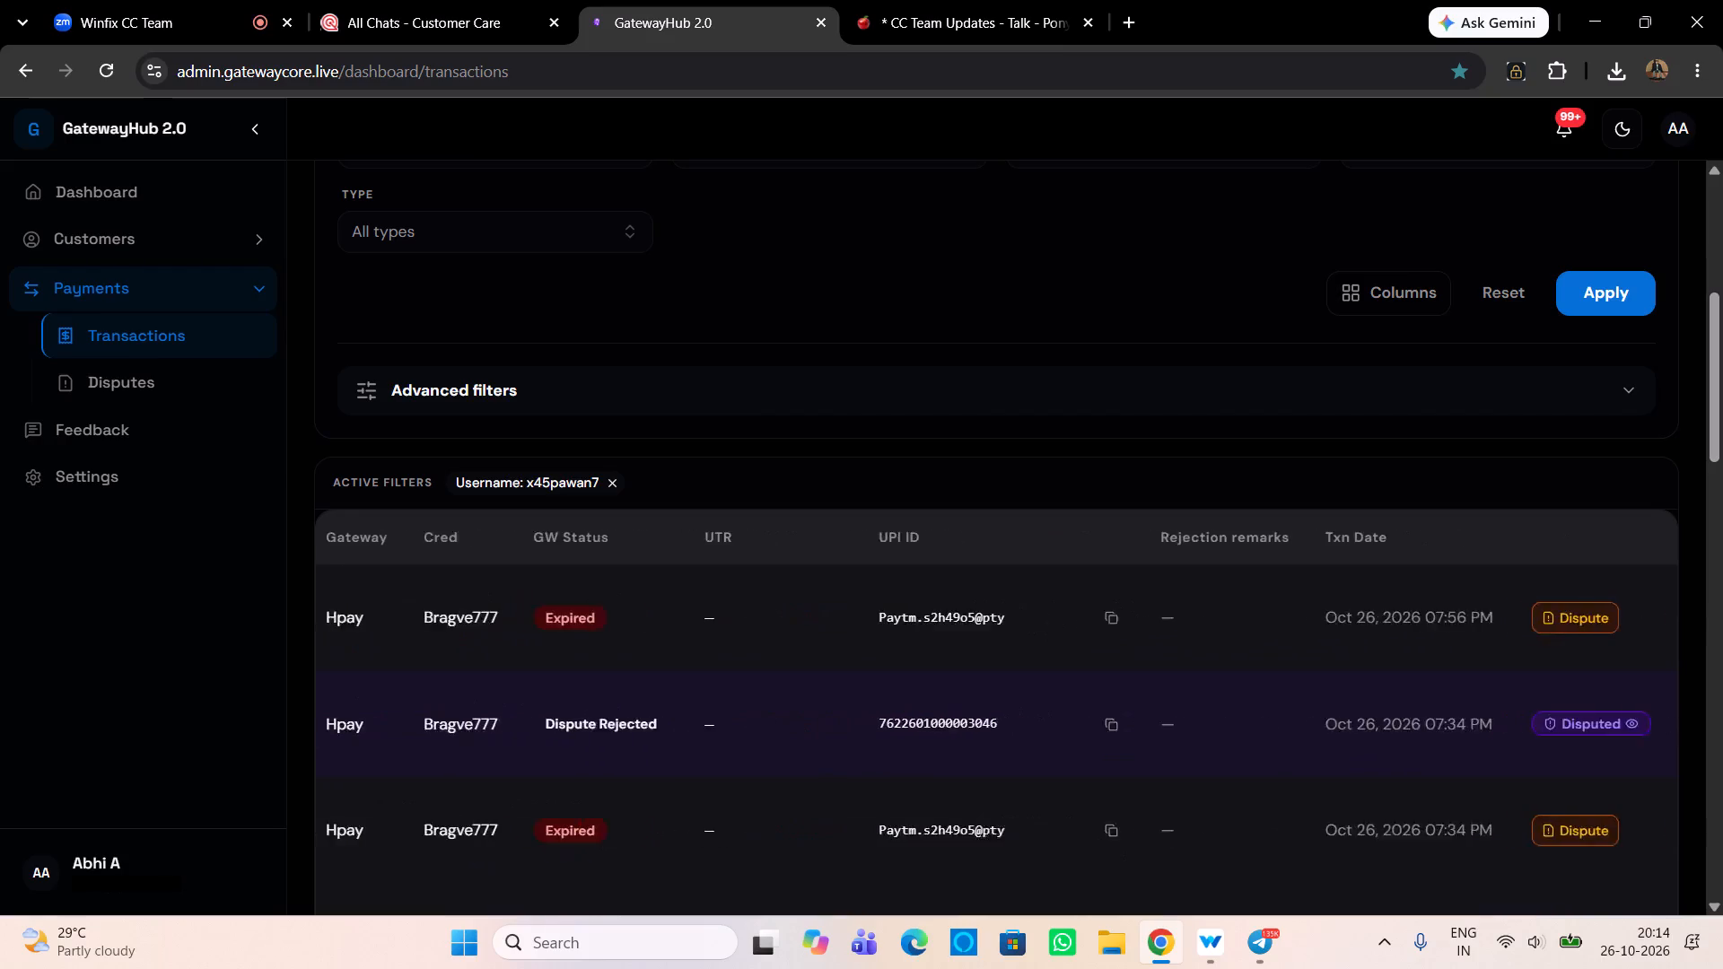
{"action": "scroll", "coordinate": [1016, 729], "scroll_direction": "right", "scroll_amount": 12}
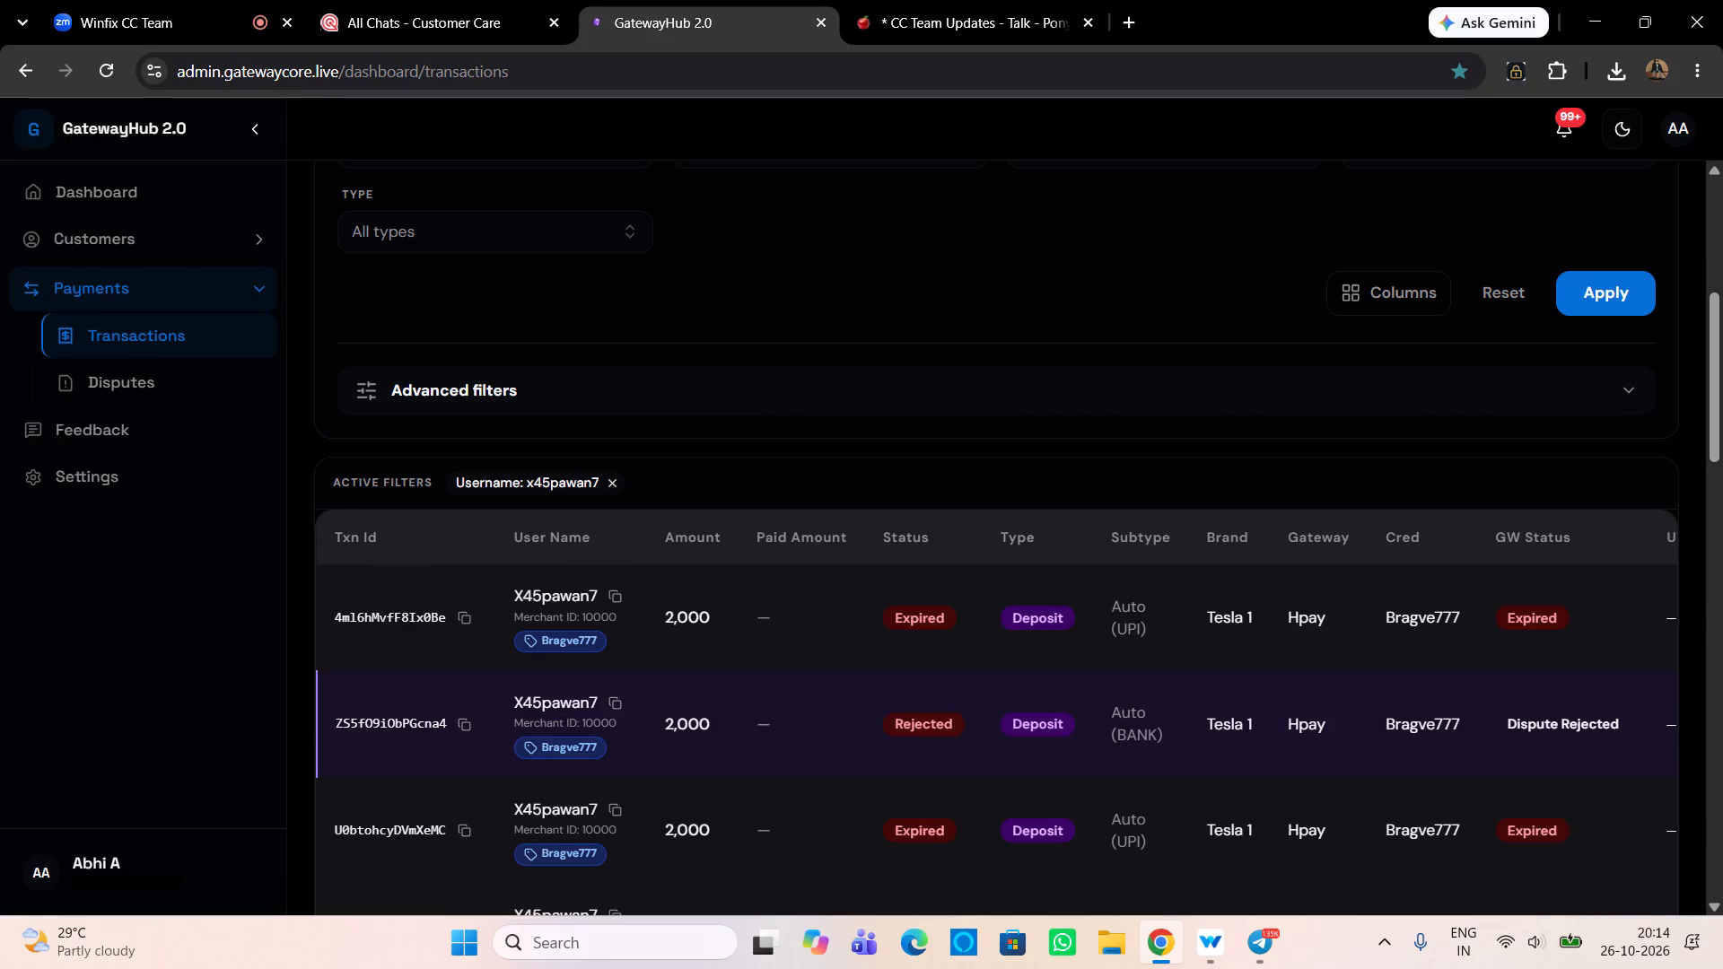
{"action": "left_click", "coordinate": [416, 0]}
{"action": "scroll", "coordinate": [869, 451], "scroll_direction": "down", "scroll_amount": 6}
{"action": "left_click", "coordinate": [862, 763]}
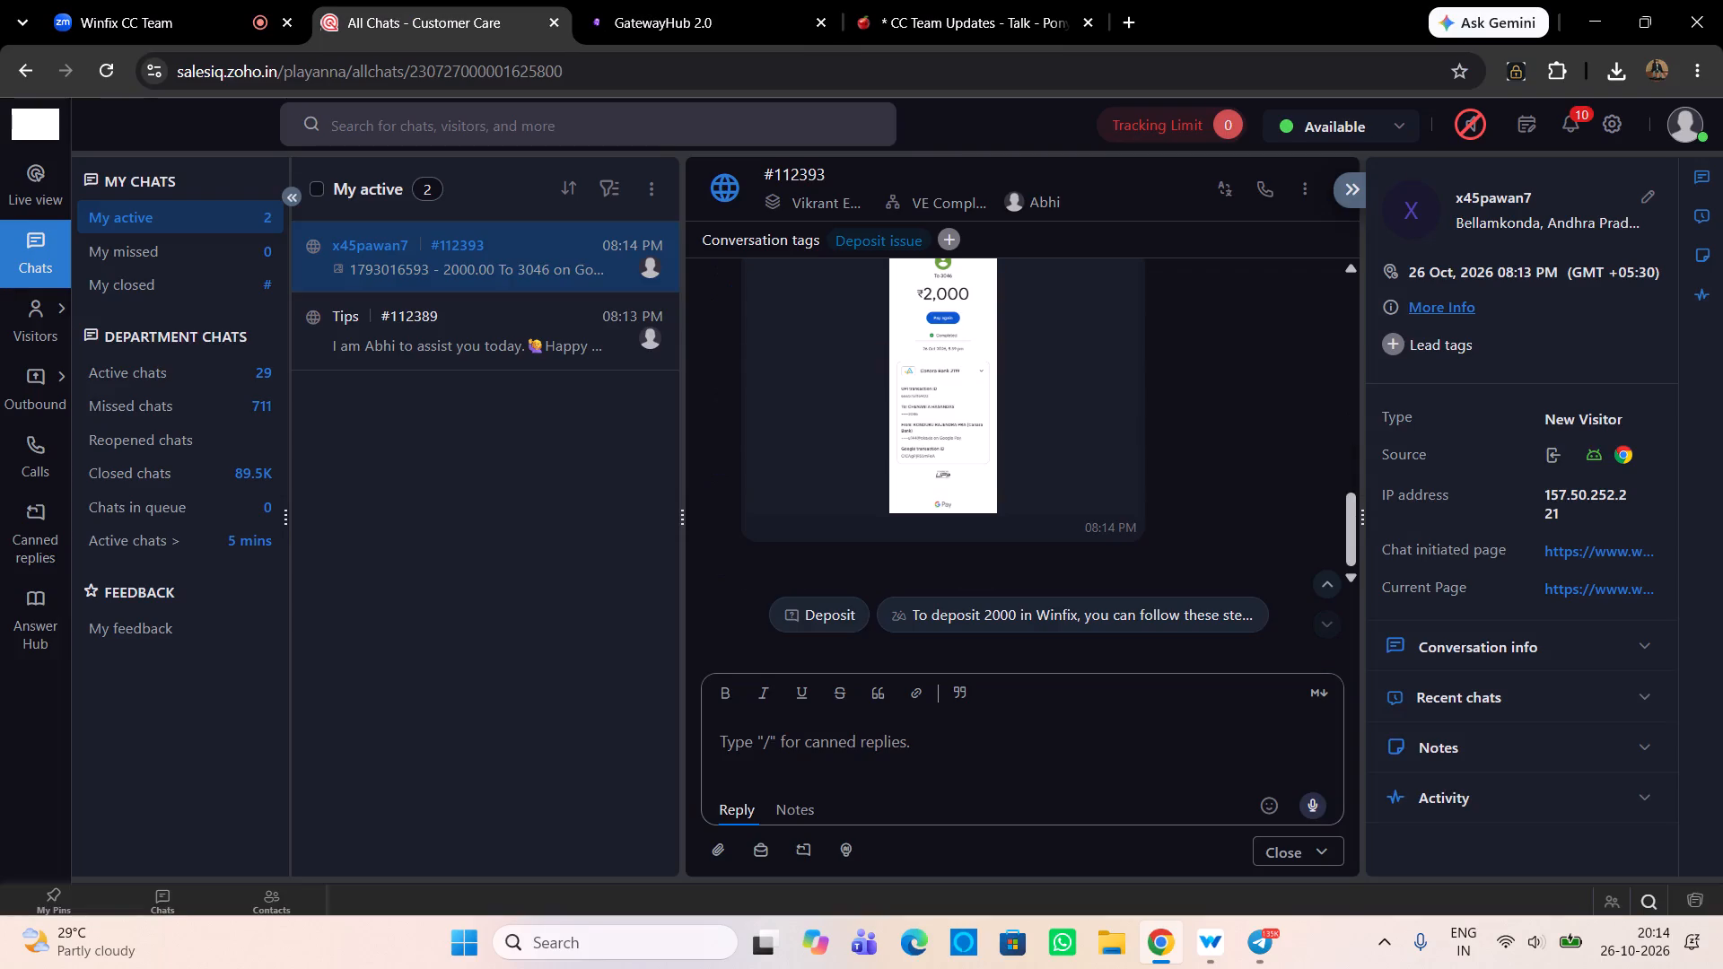
{"action": "type", "text": "sir a"}
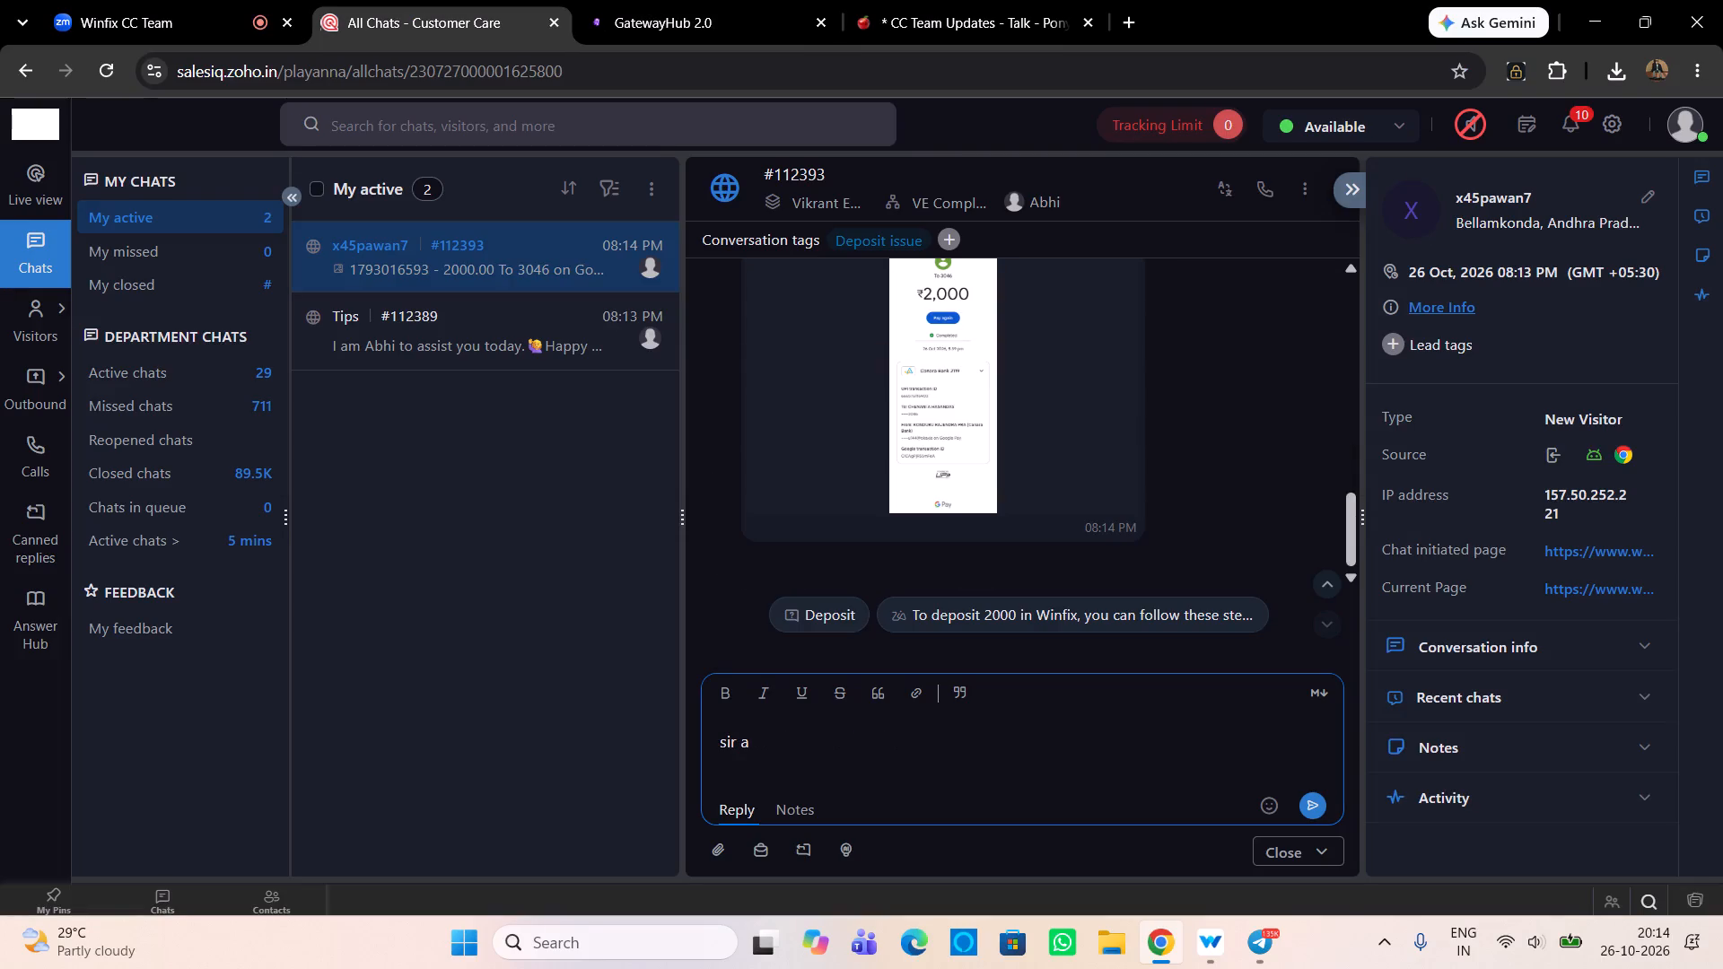
{"action": "type", "text": "pka"}
{"action": "key", "text": "space"}
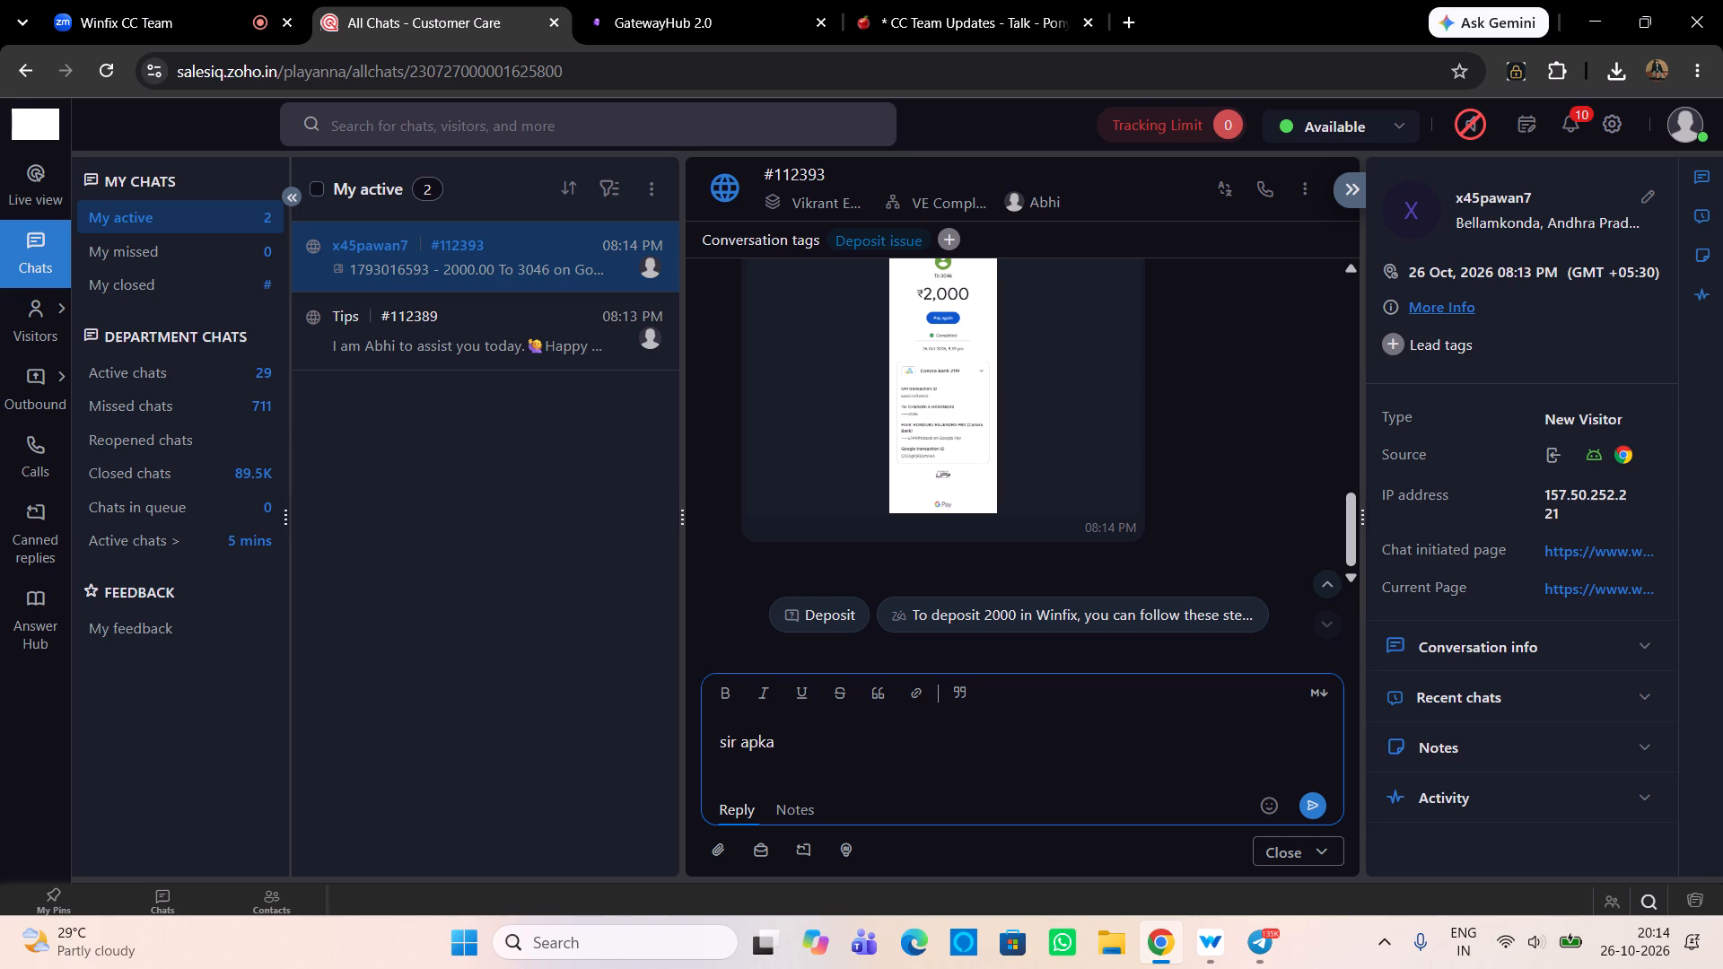
{"action": "type", "text": "deposir"}
{"action": "key", "text": "BackSpace"}
{"action": "type", "text": "t"}
{"action": "key", "text": "space"}
{"action": "type", "text": "issue"}
{"action": "key", "text": "space"}
{"action": "type", "text": "ck"}
{"action": "key", "text": "BackSpace"}
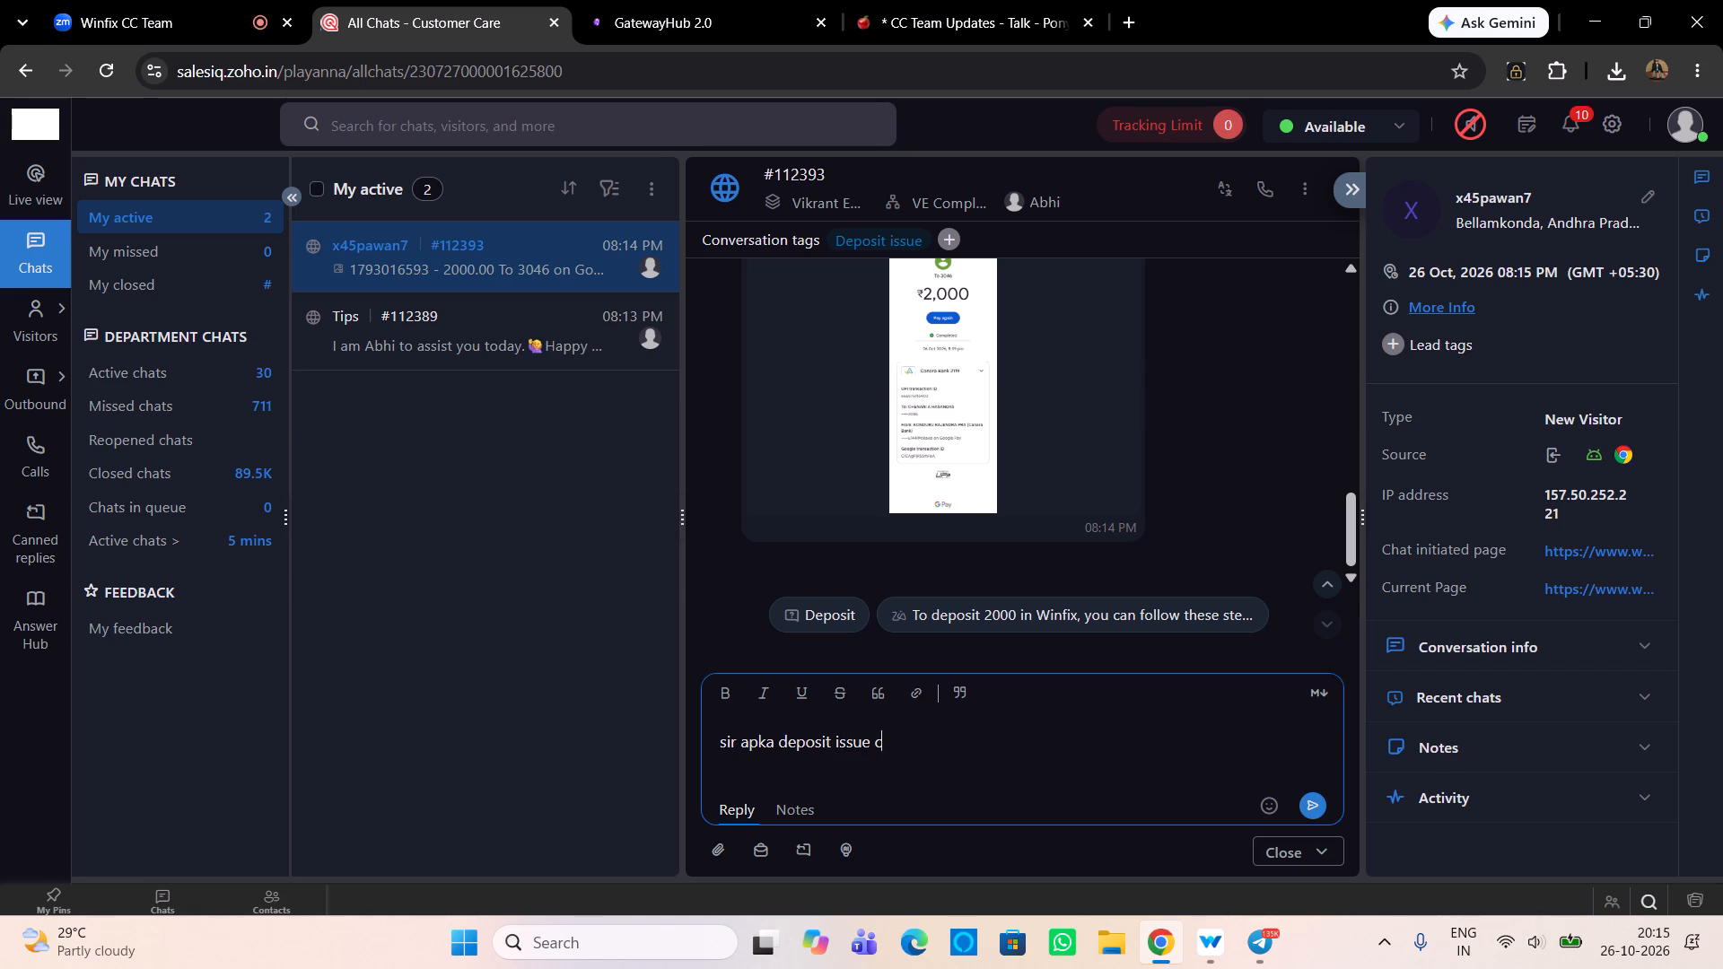
{"action": "key", "text": "l"}
{"action": "type", "text": "ear hoga 1"}
{"action": "type", "text": "0"}
{"action": "key", "text": "space"}
{"action": "type", "text": "to"}
{"action": "key", "text": "space"}
{"action": "type", "text": "15 min ke bad"}
{"action": "key", "text": "space"}
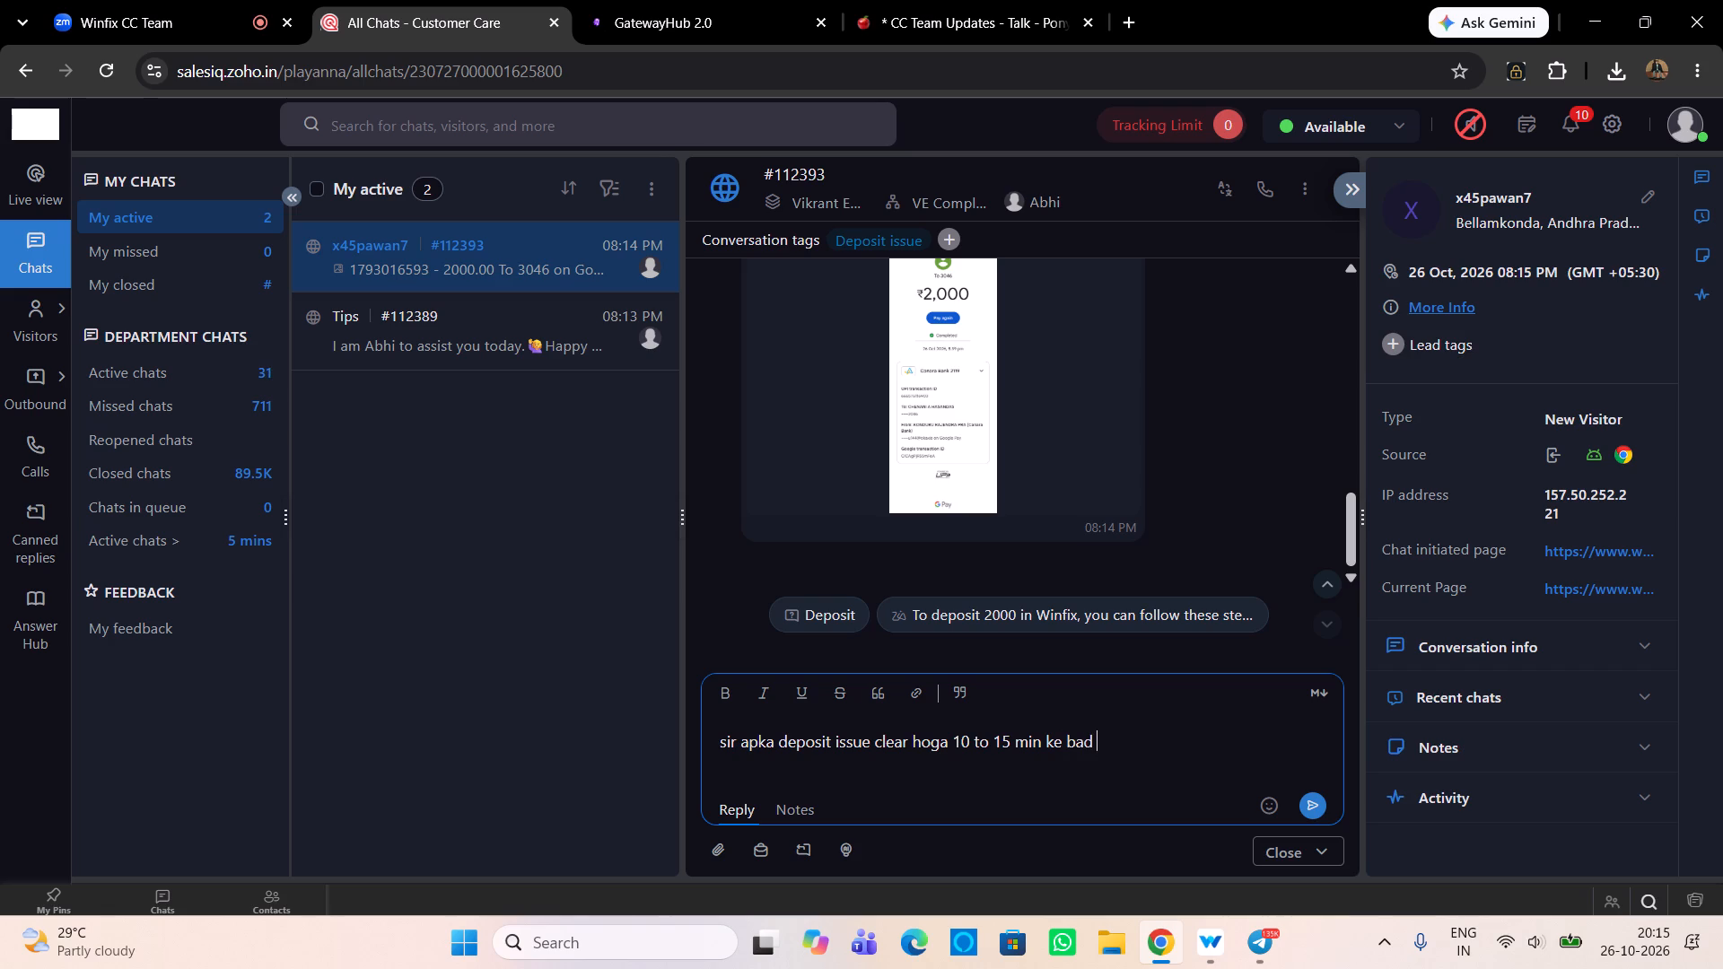
{"action": "type", "text": "sir"}
{"action": "key", "text": "Return"}
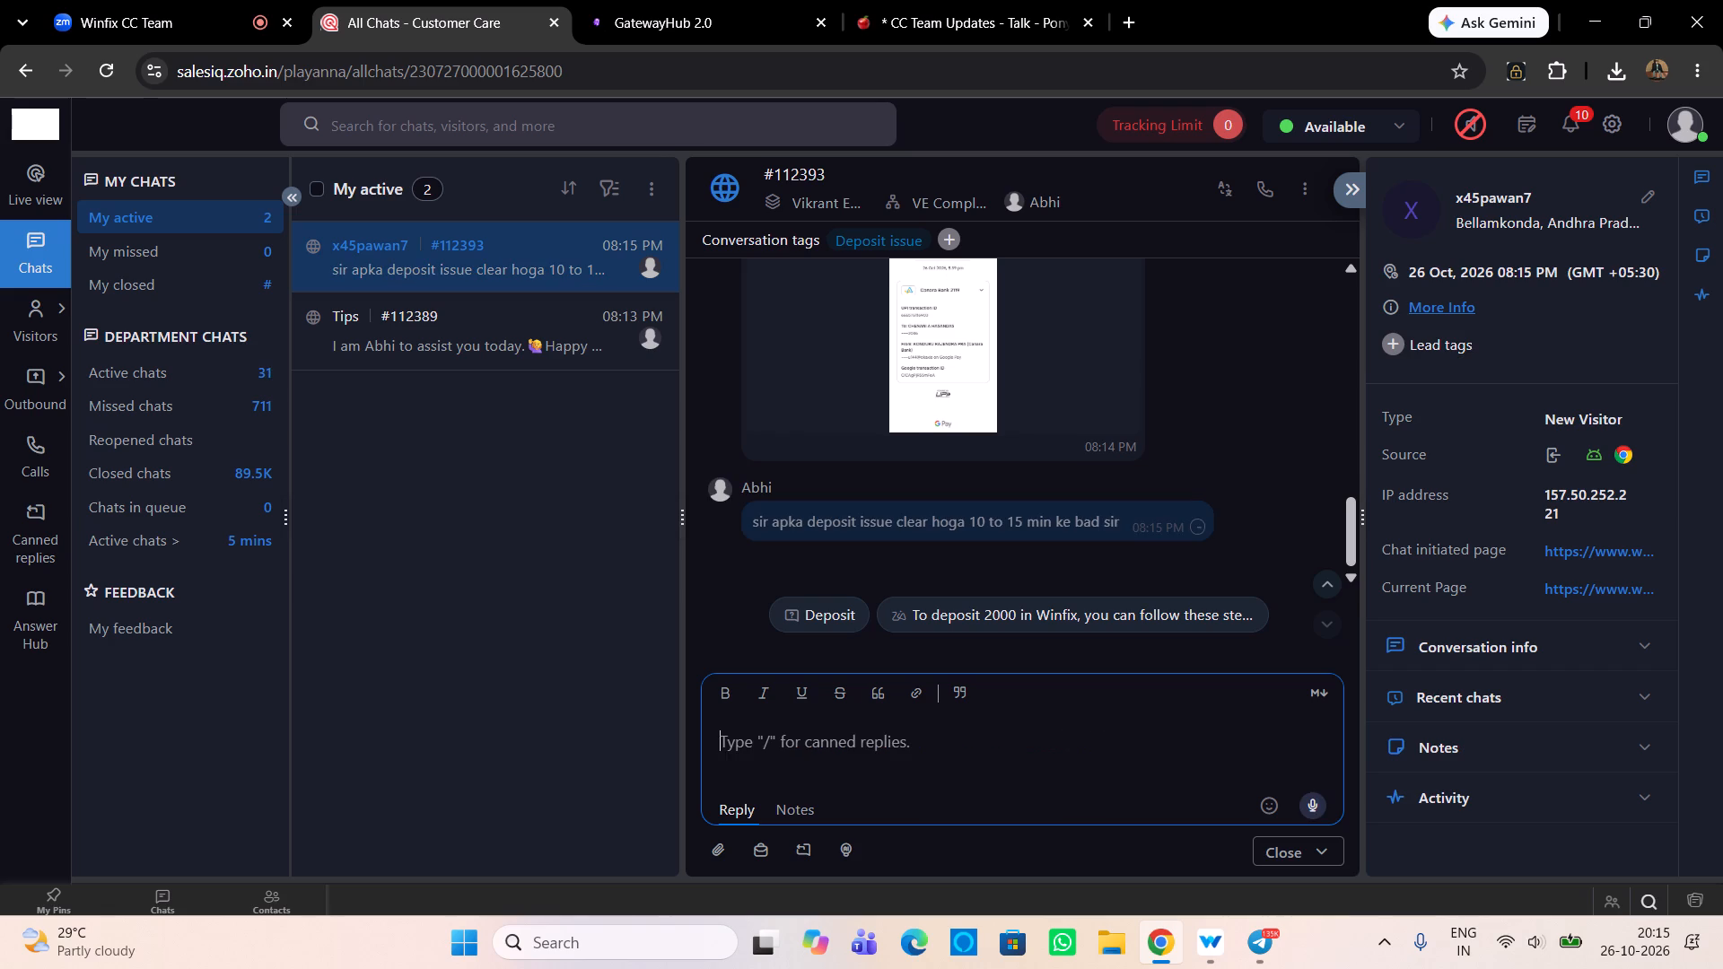
Send Tips in chat #112389 the canned reply "Waiting to hear from you sir/mam — last 30 seconds!! Are you available? Please respond".
{"action": "left_click", "coordinate": [485, 315]}
{"action": "left_click", "coordinate": [815, 764]}
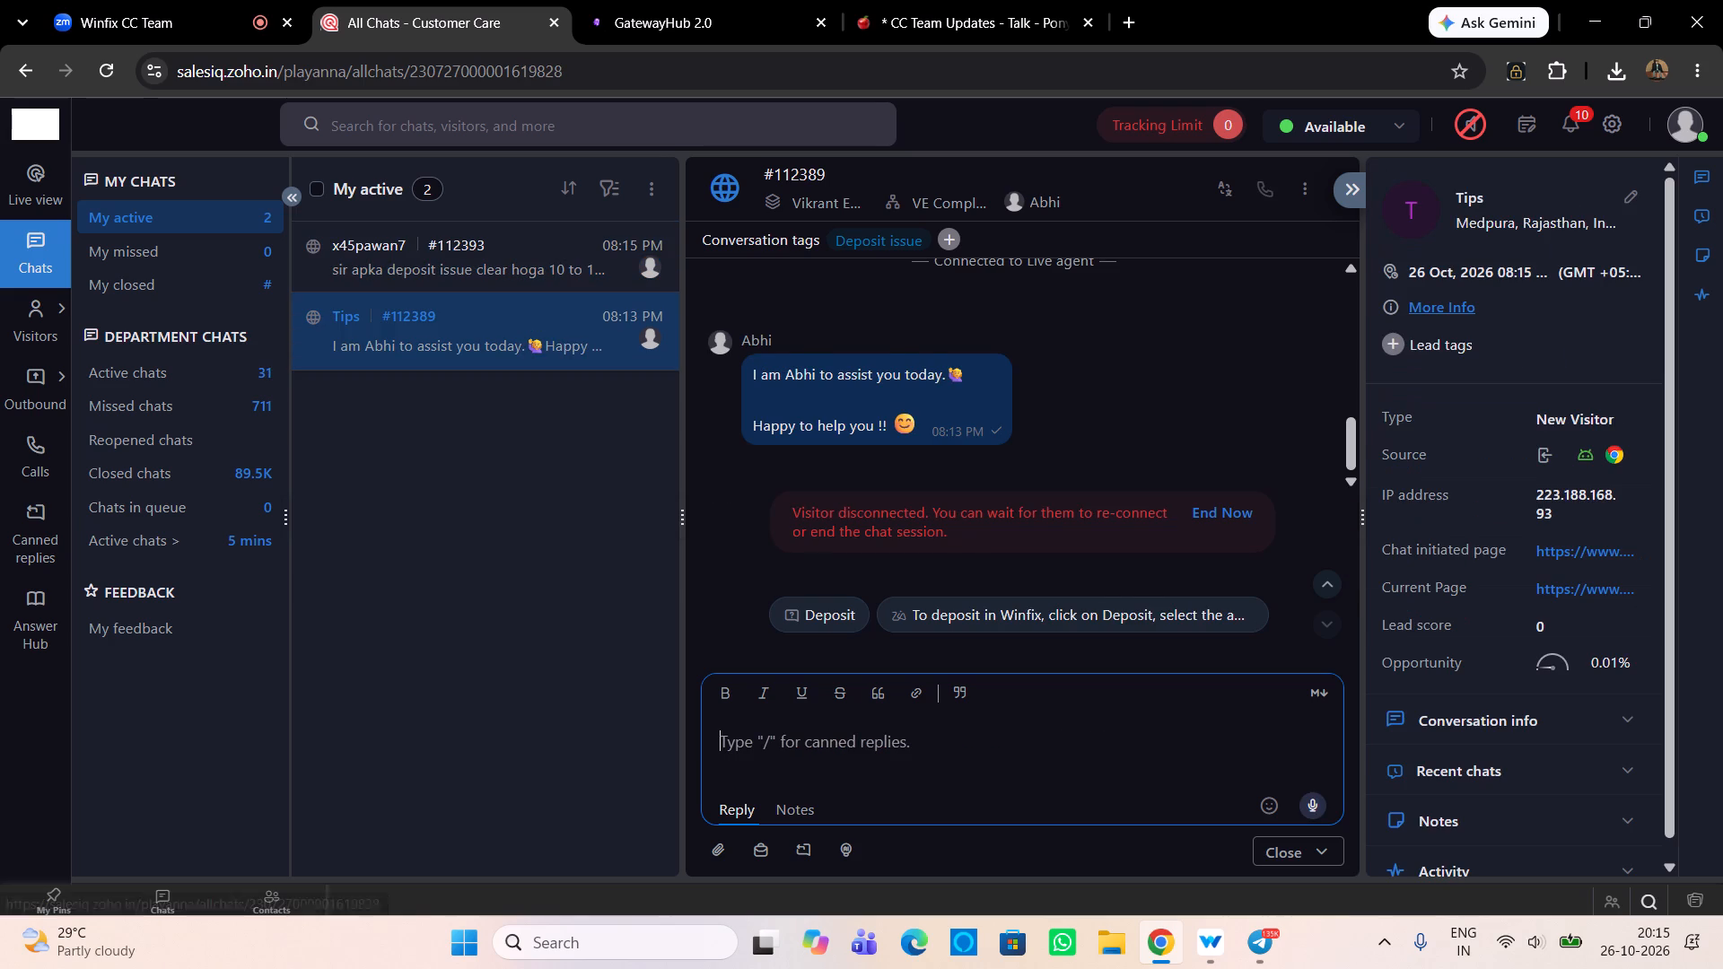
{"action": "key", "text": "slash"}
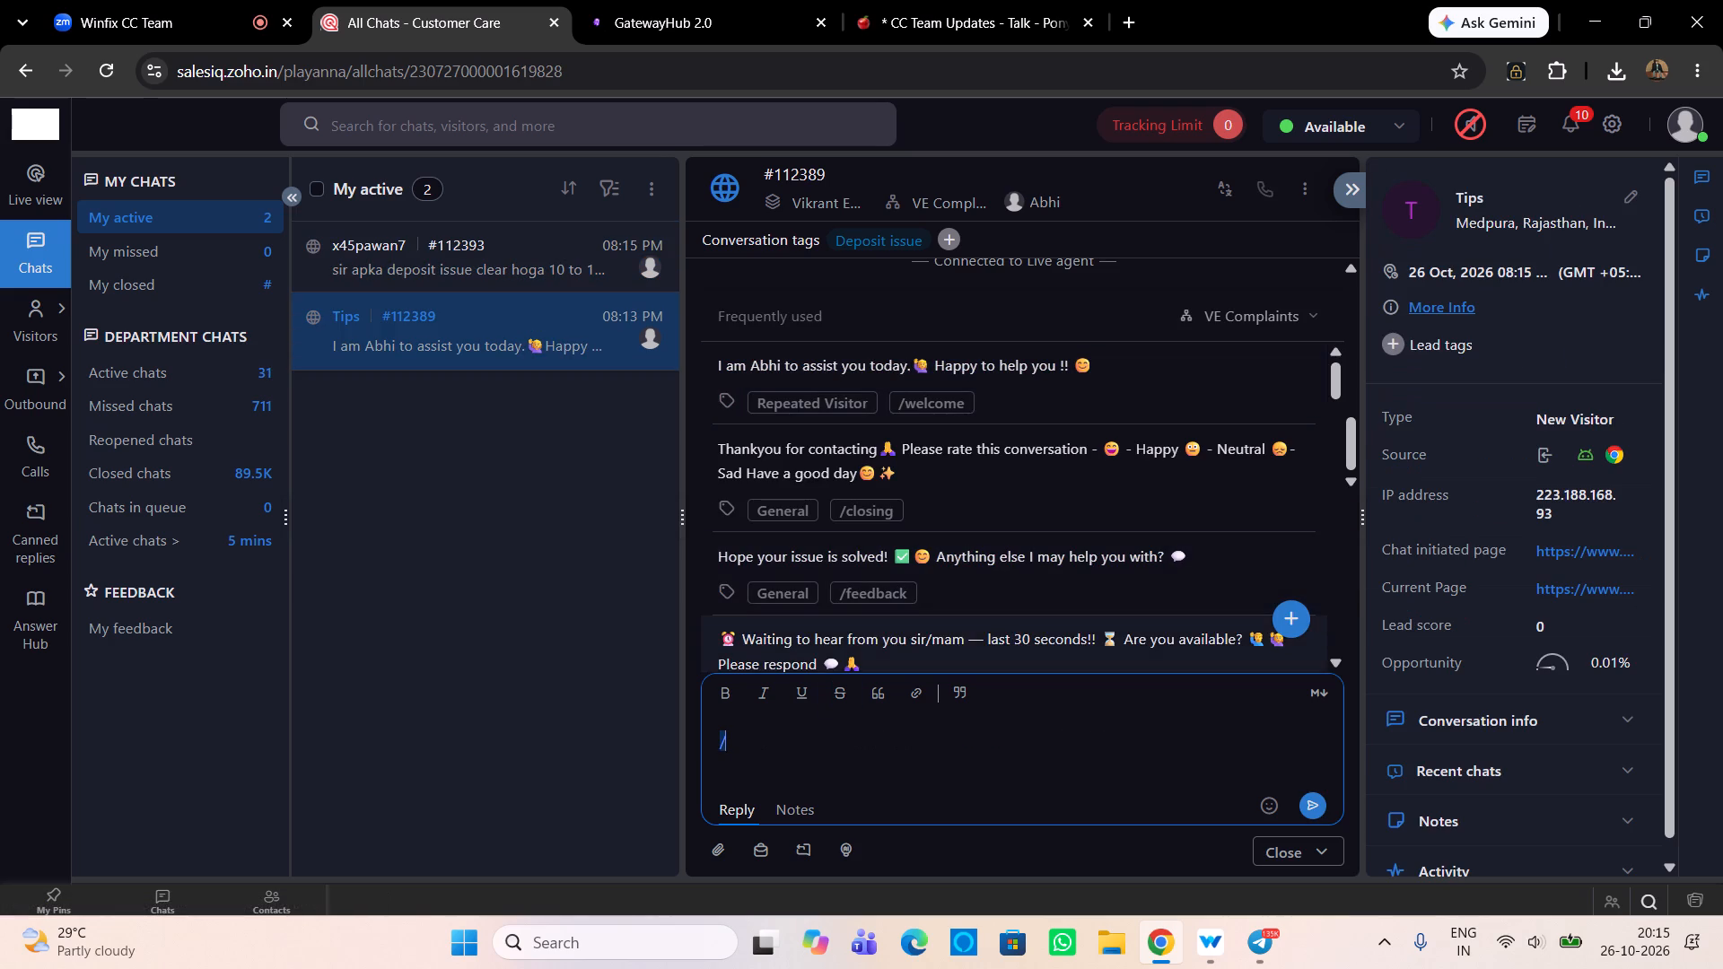
{"action": "left_click", "coordinate": [832, 659]}
{"action": "left_click", "coordinate": [1310, 799]}
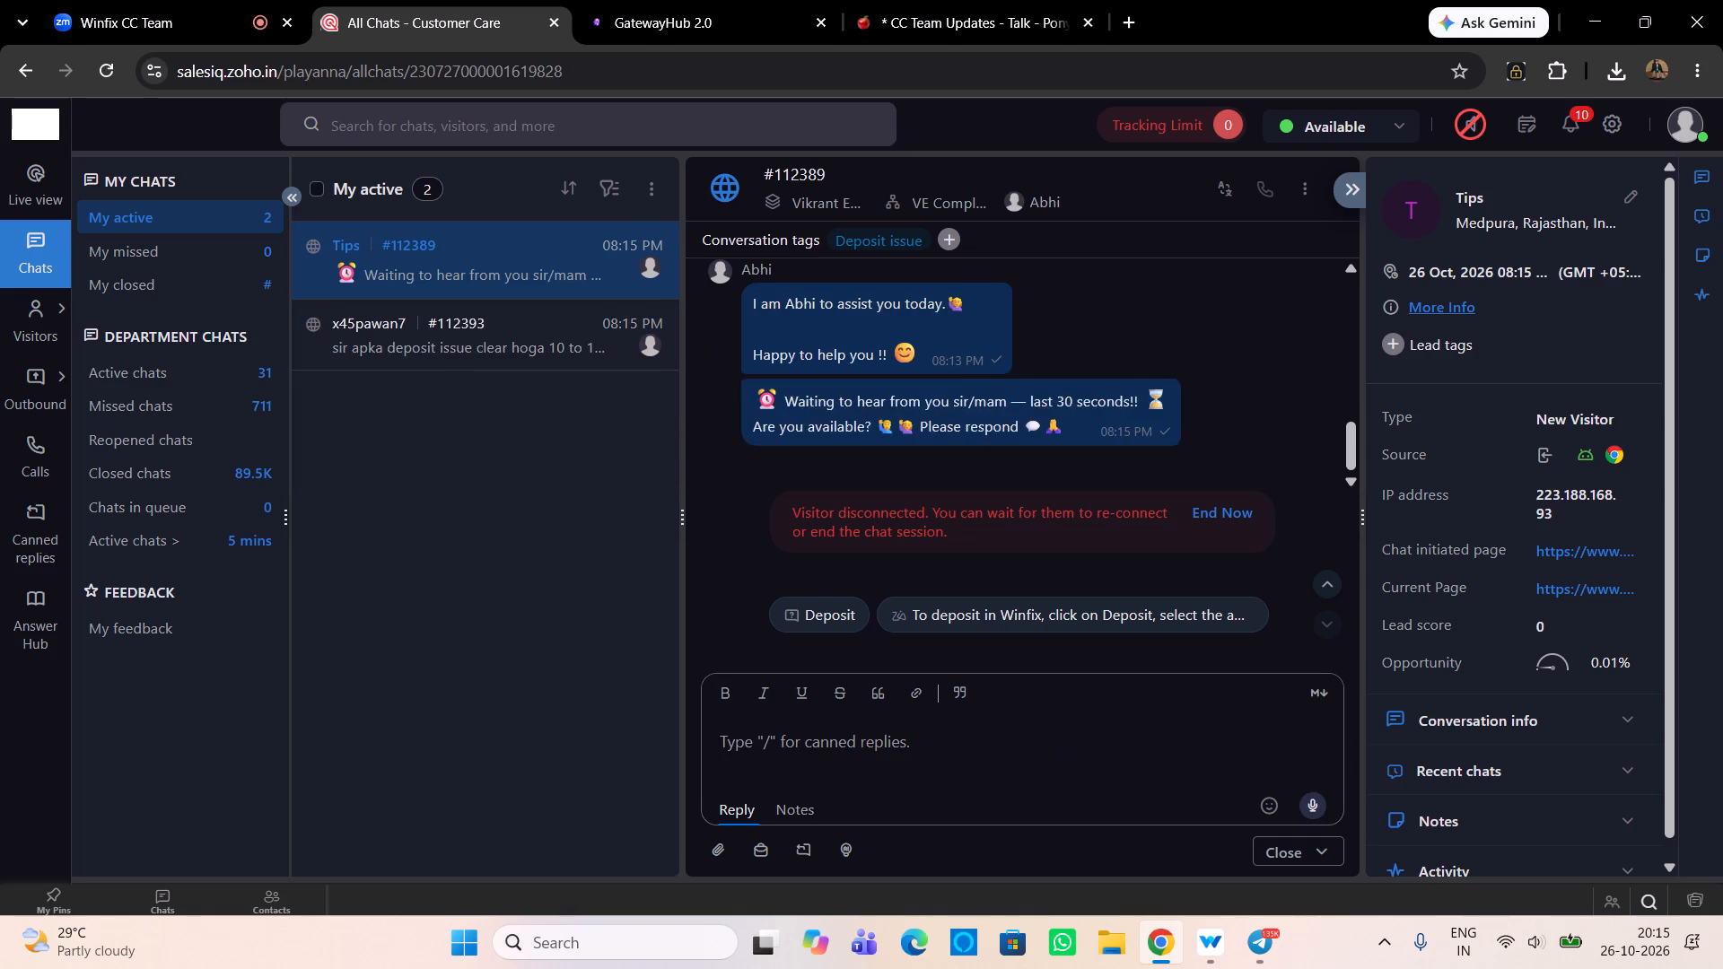
Switch to the Winfix CC Team Zoom meeting, look through the participants' video tiles, and return to the support chats.
{"action": "left_click", "coordinate": [103, 0]}
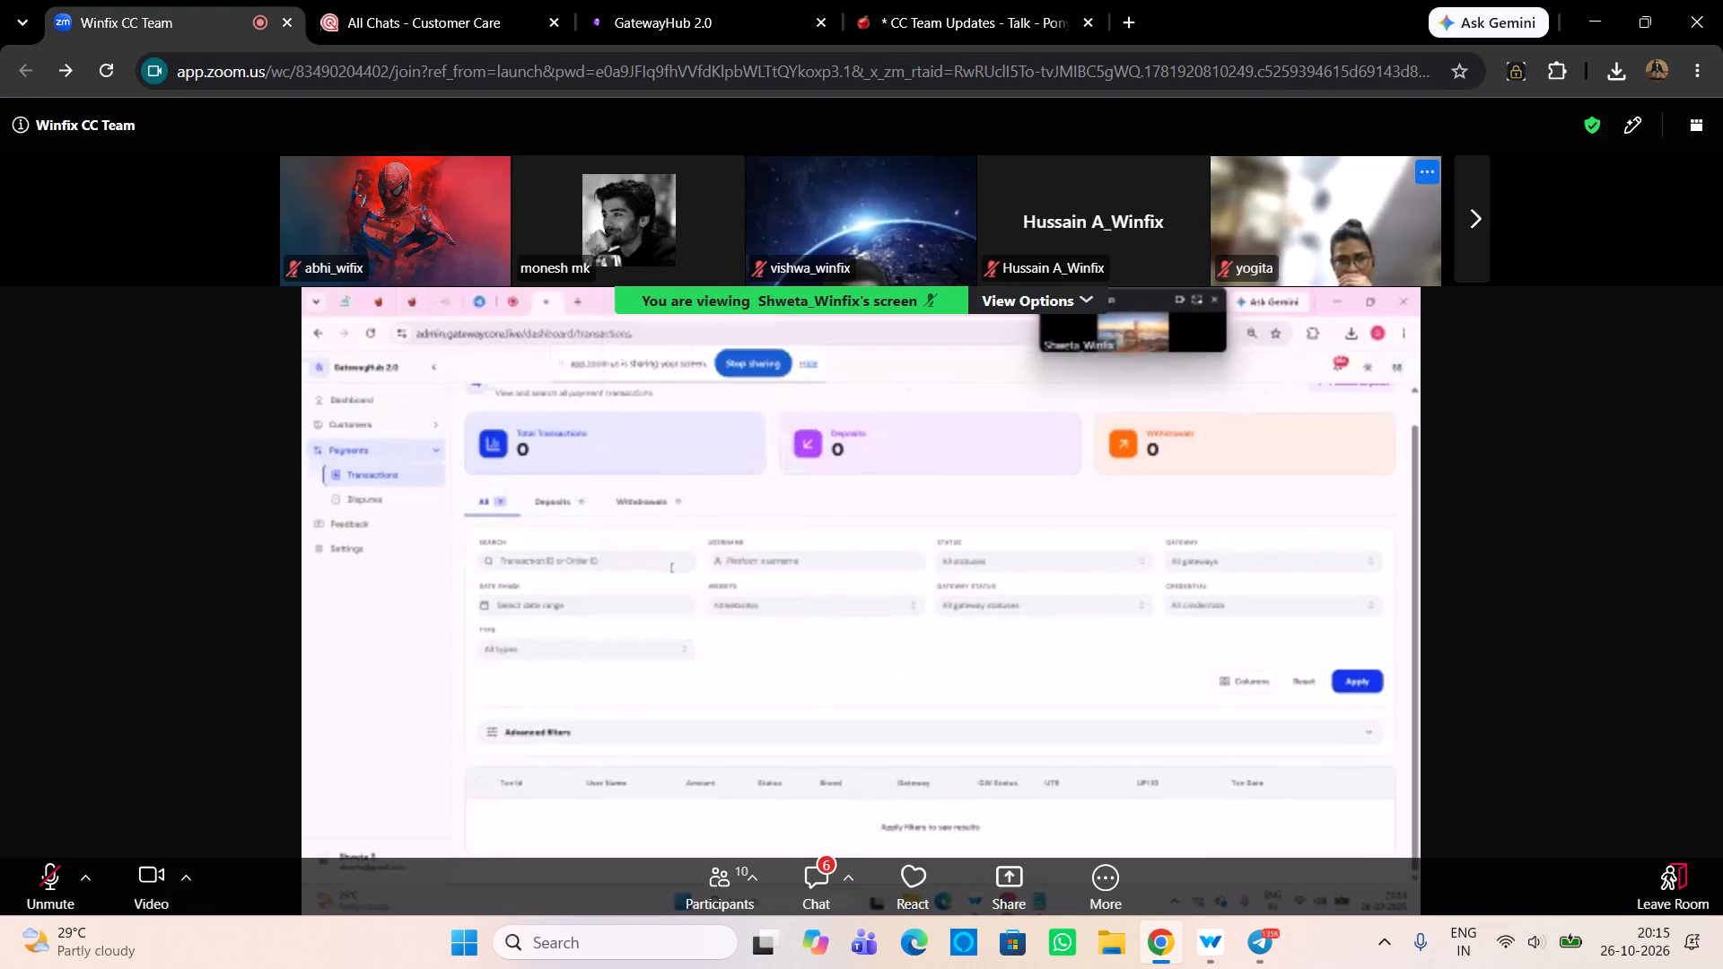
{"action": "left_click", "coordinate": [1471, 231]}
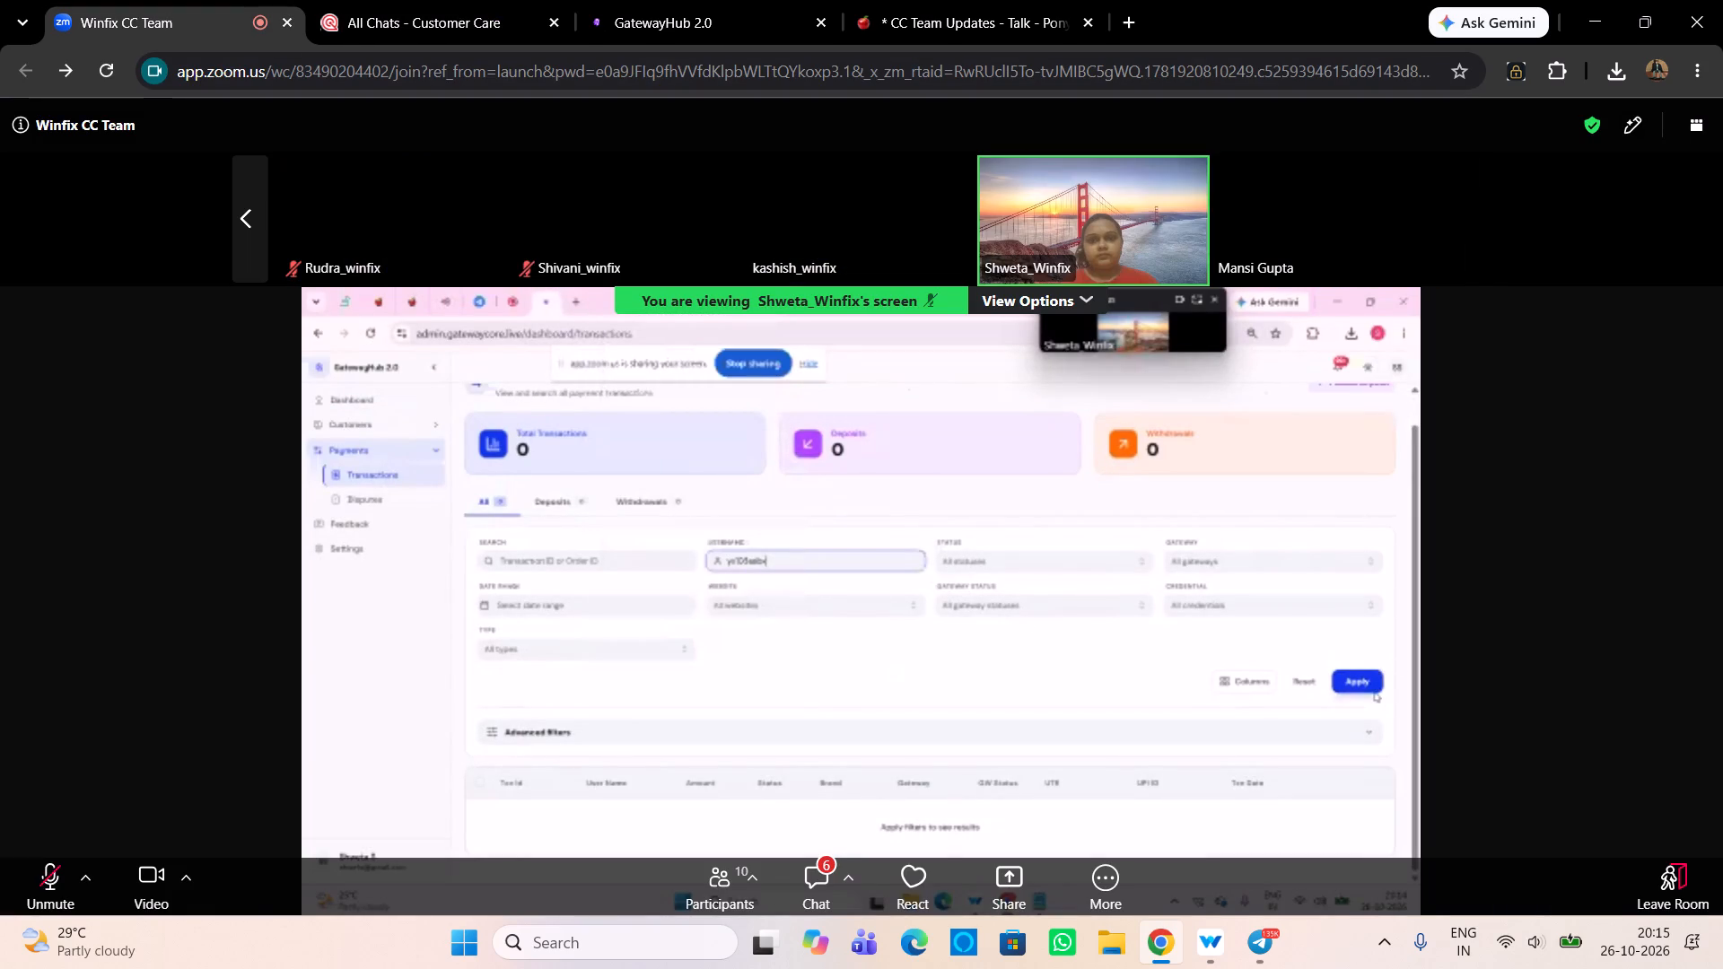
{"action": "left_click", "coordinate": [252, 219]}
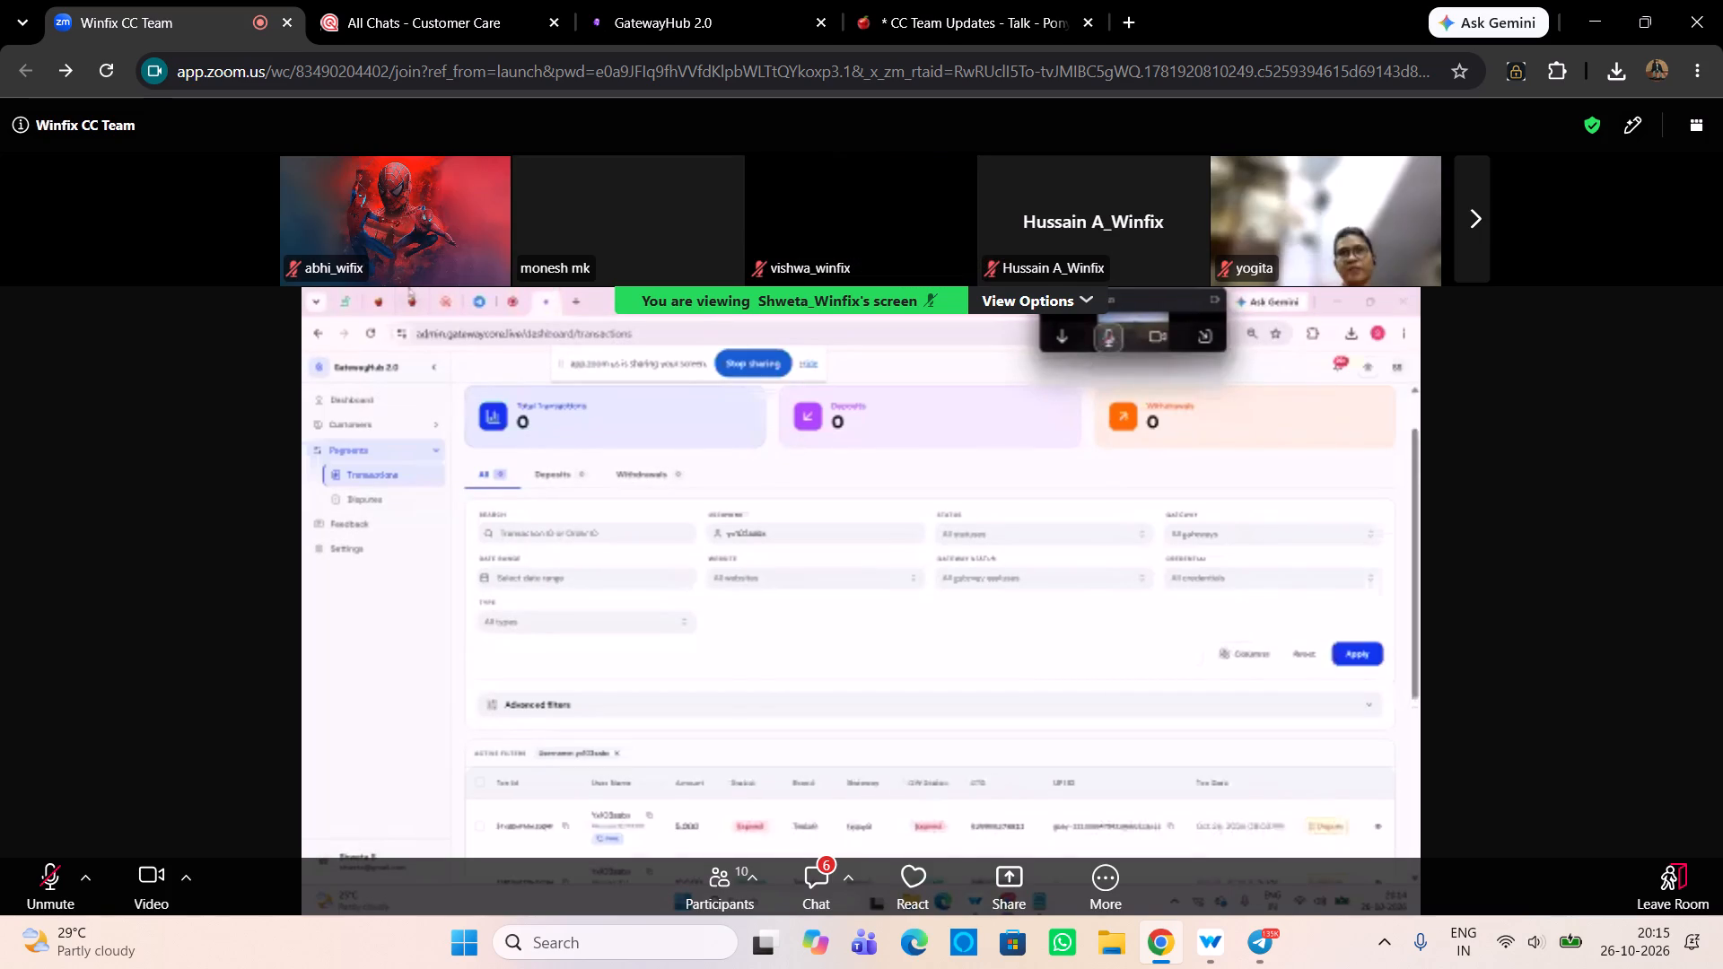
{"action": "left_click", "coordinate": [375, 0]}
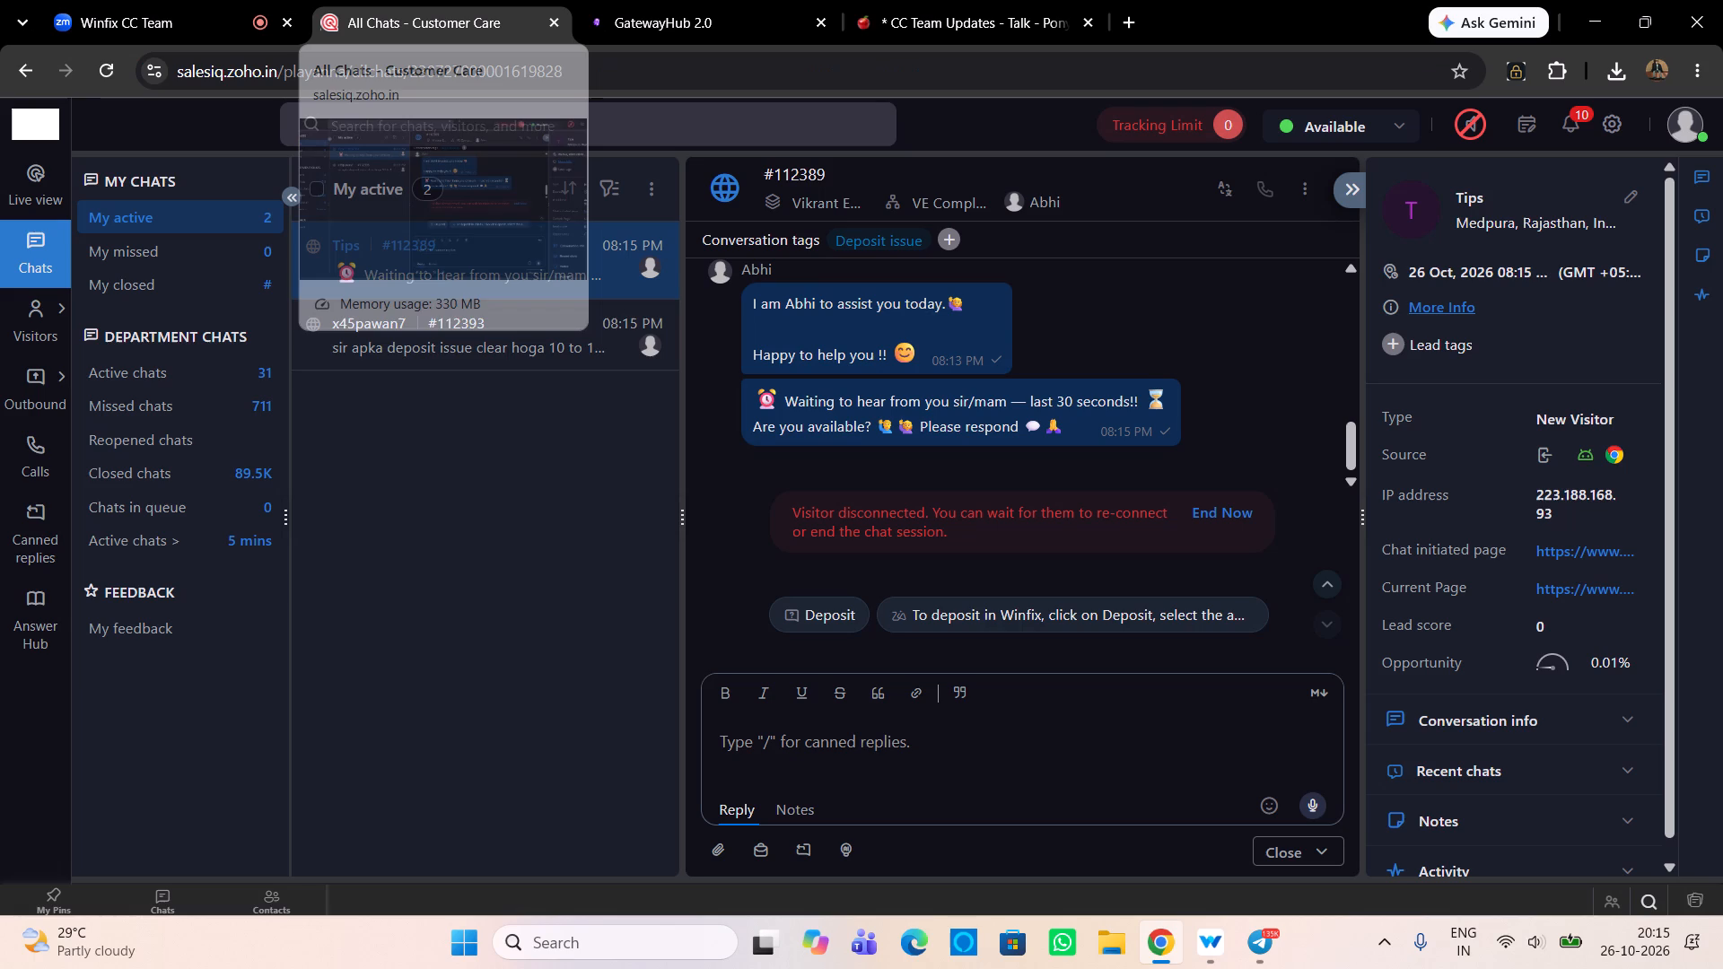
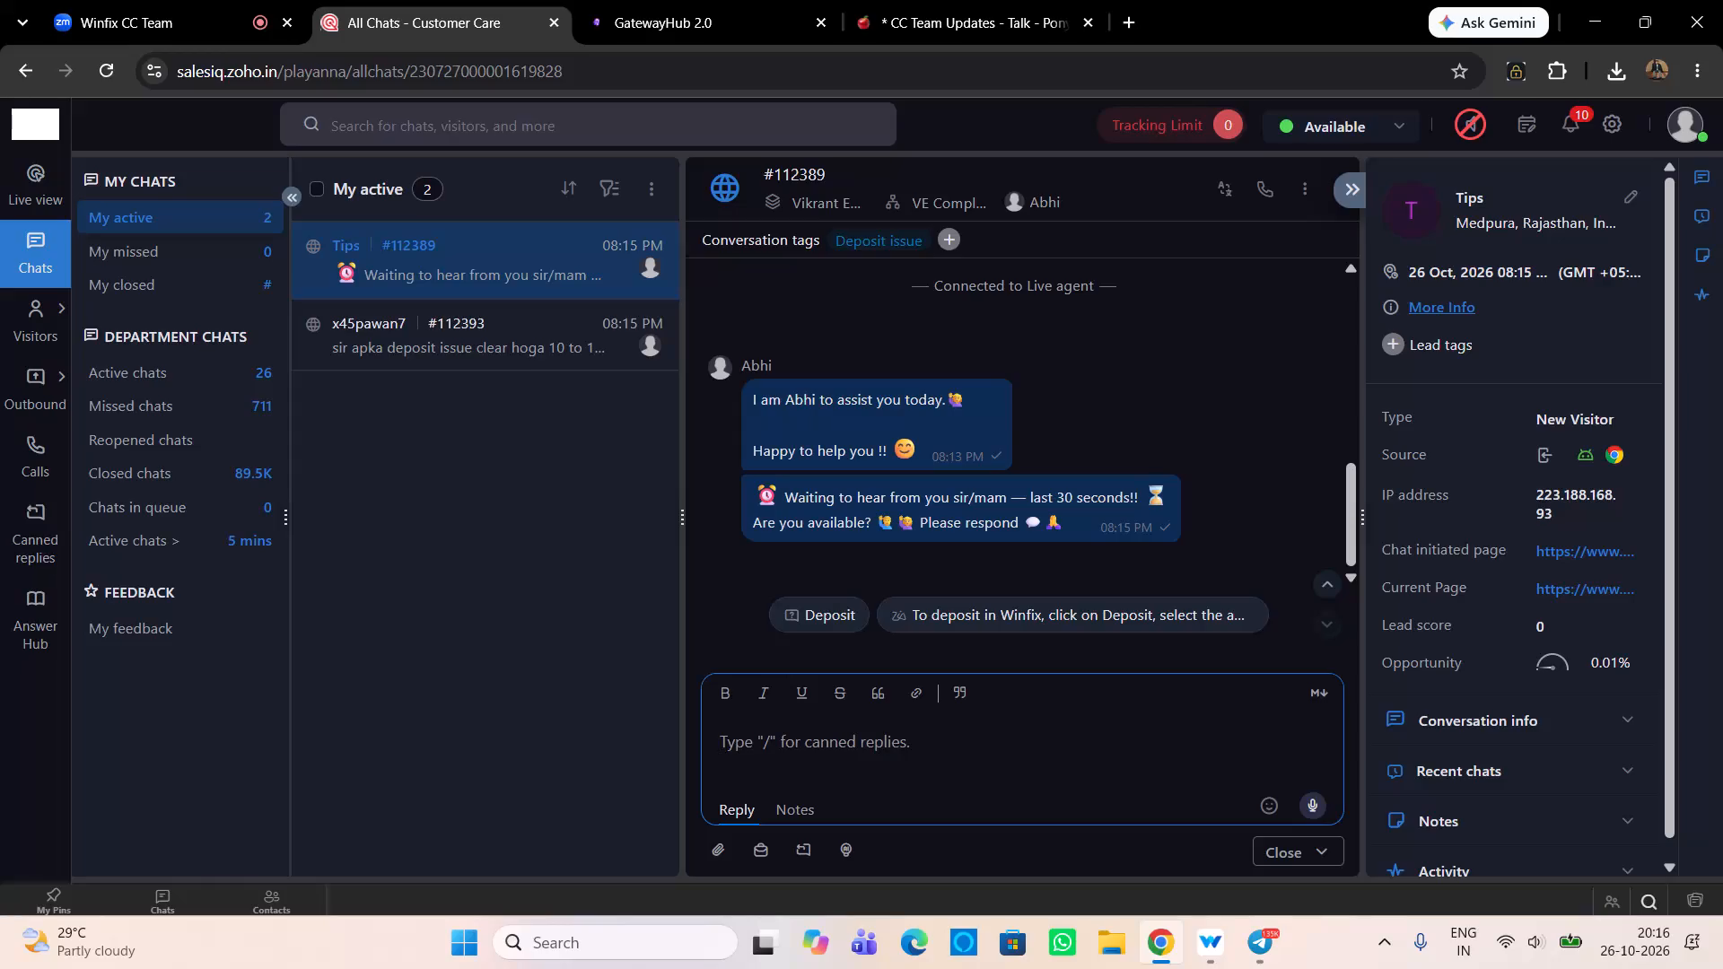
Prepare the closing canned reply "Thankyou for contacting — Please rate this conversation" for Tips in chat #112389 and try to send it.
{"action": "key", "text": "slash"}
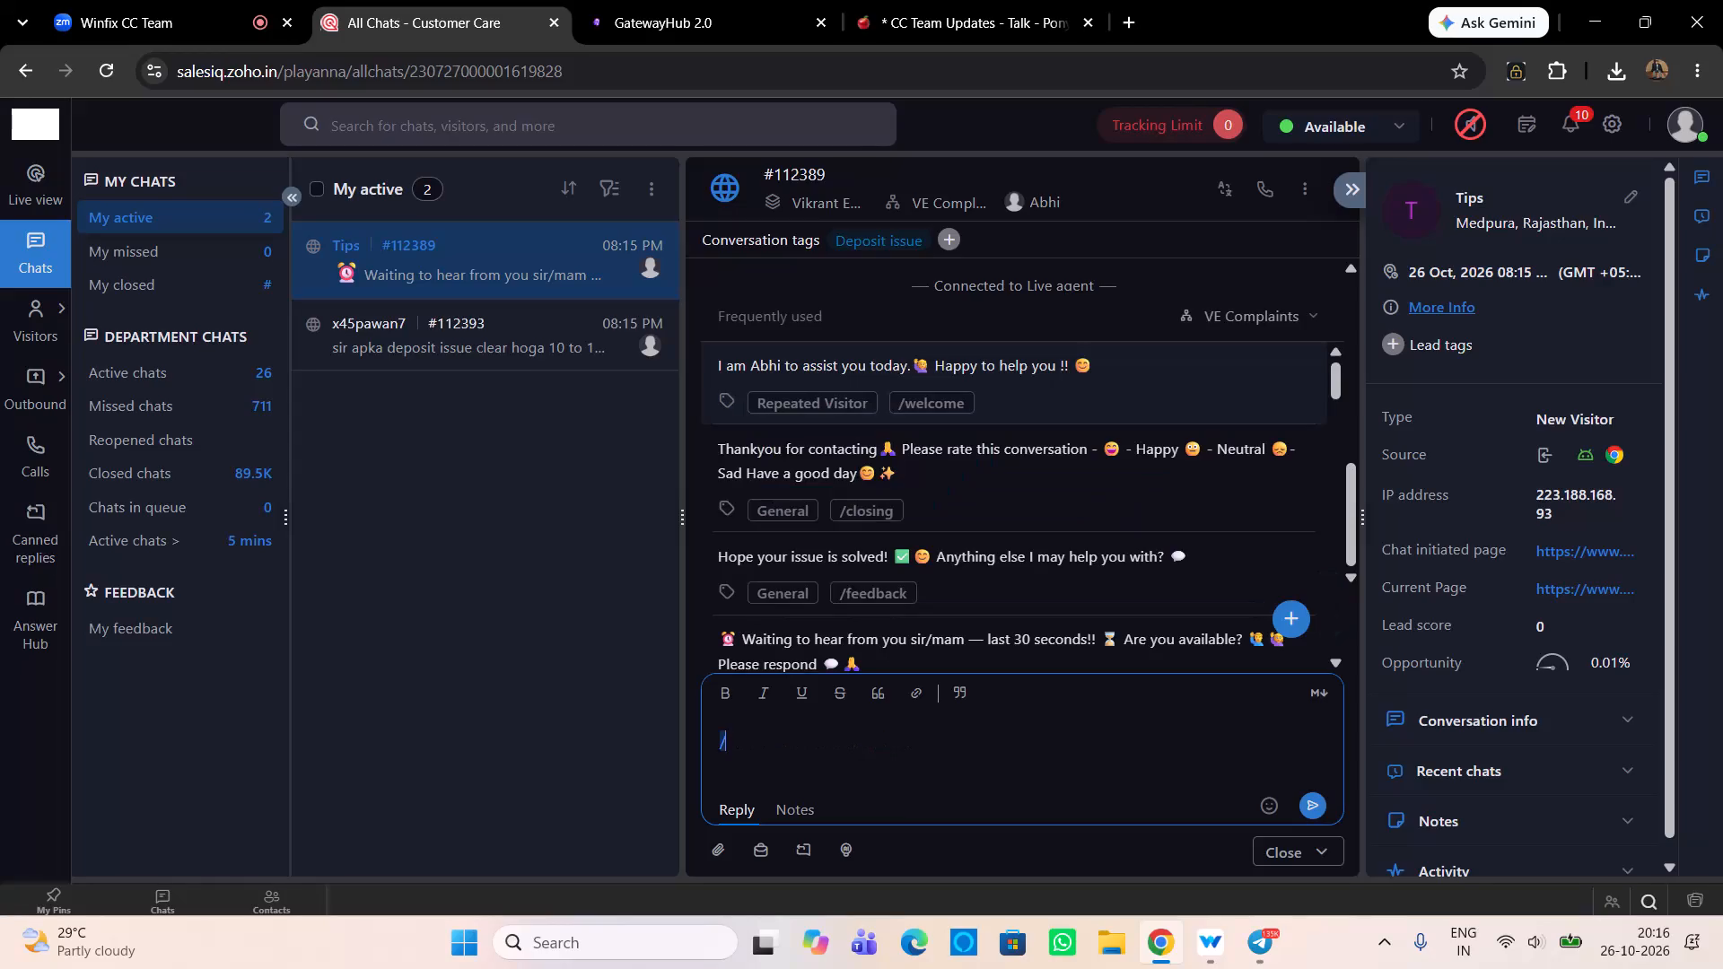
{"action": "left_click", "coordinate": [770, 465]}
{"action": "left_click", "coordinate": [1327, 806]}
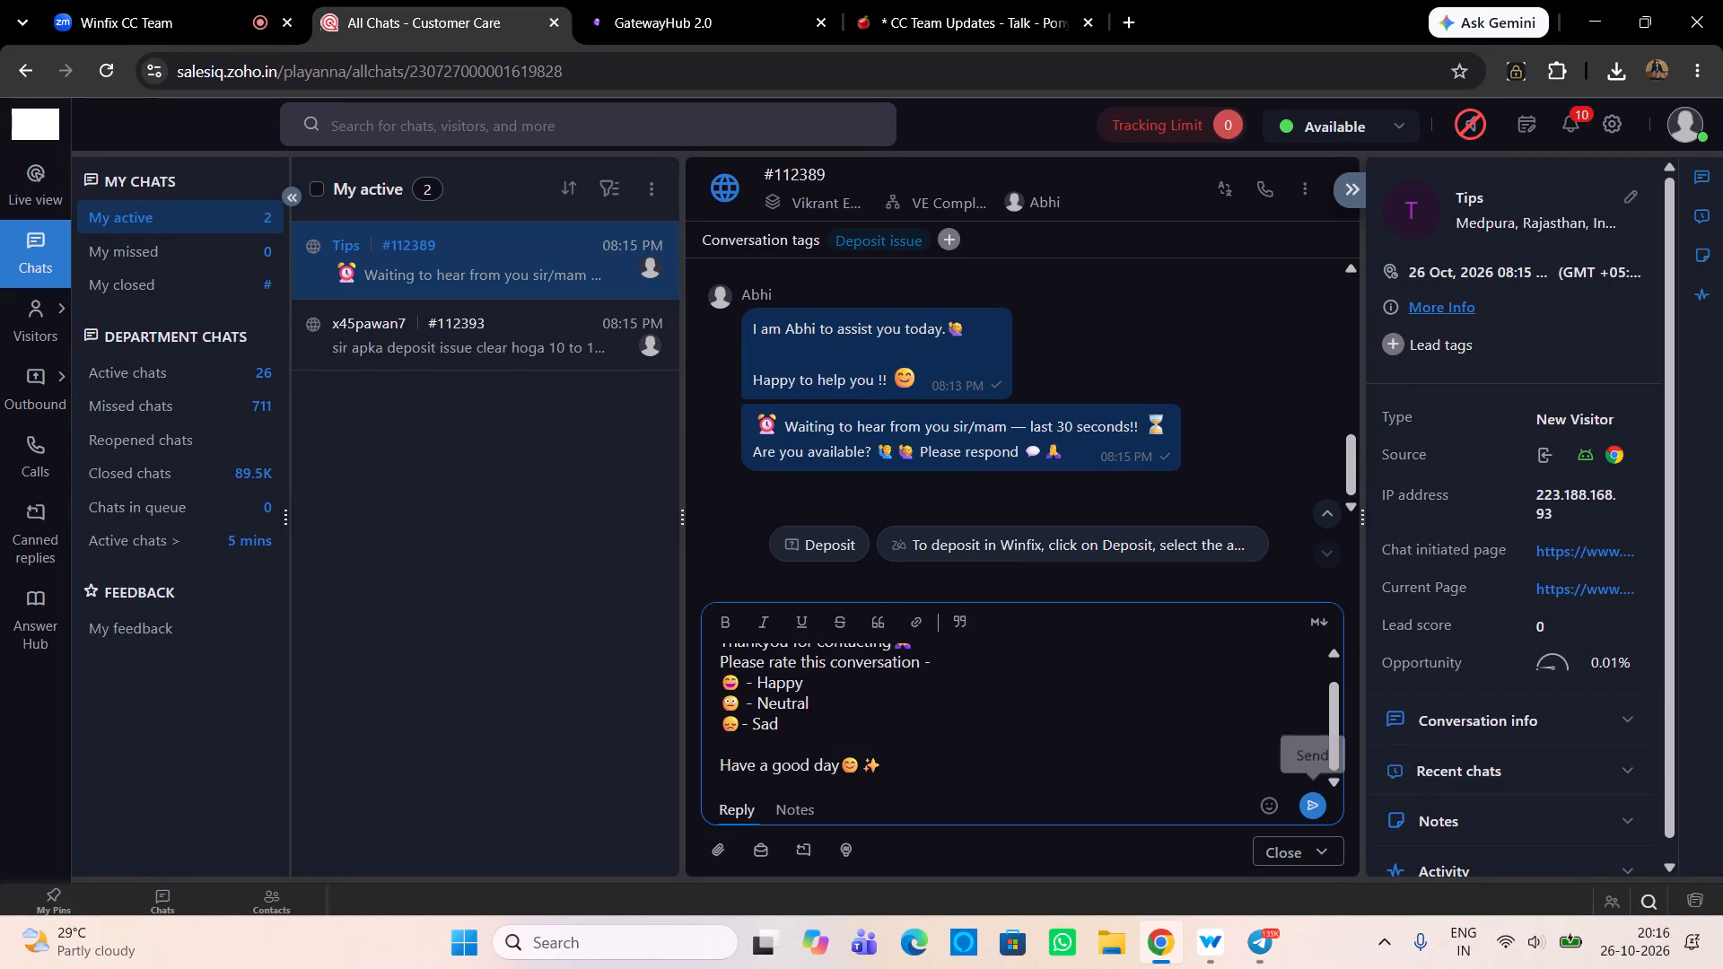
{"action": "left_click", "coordinate": [512, 350]}
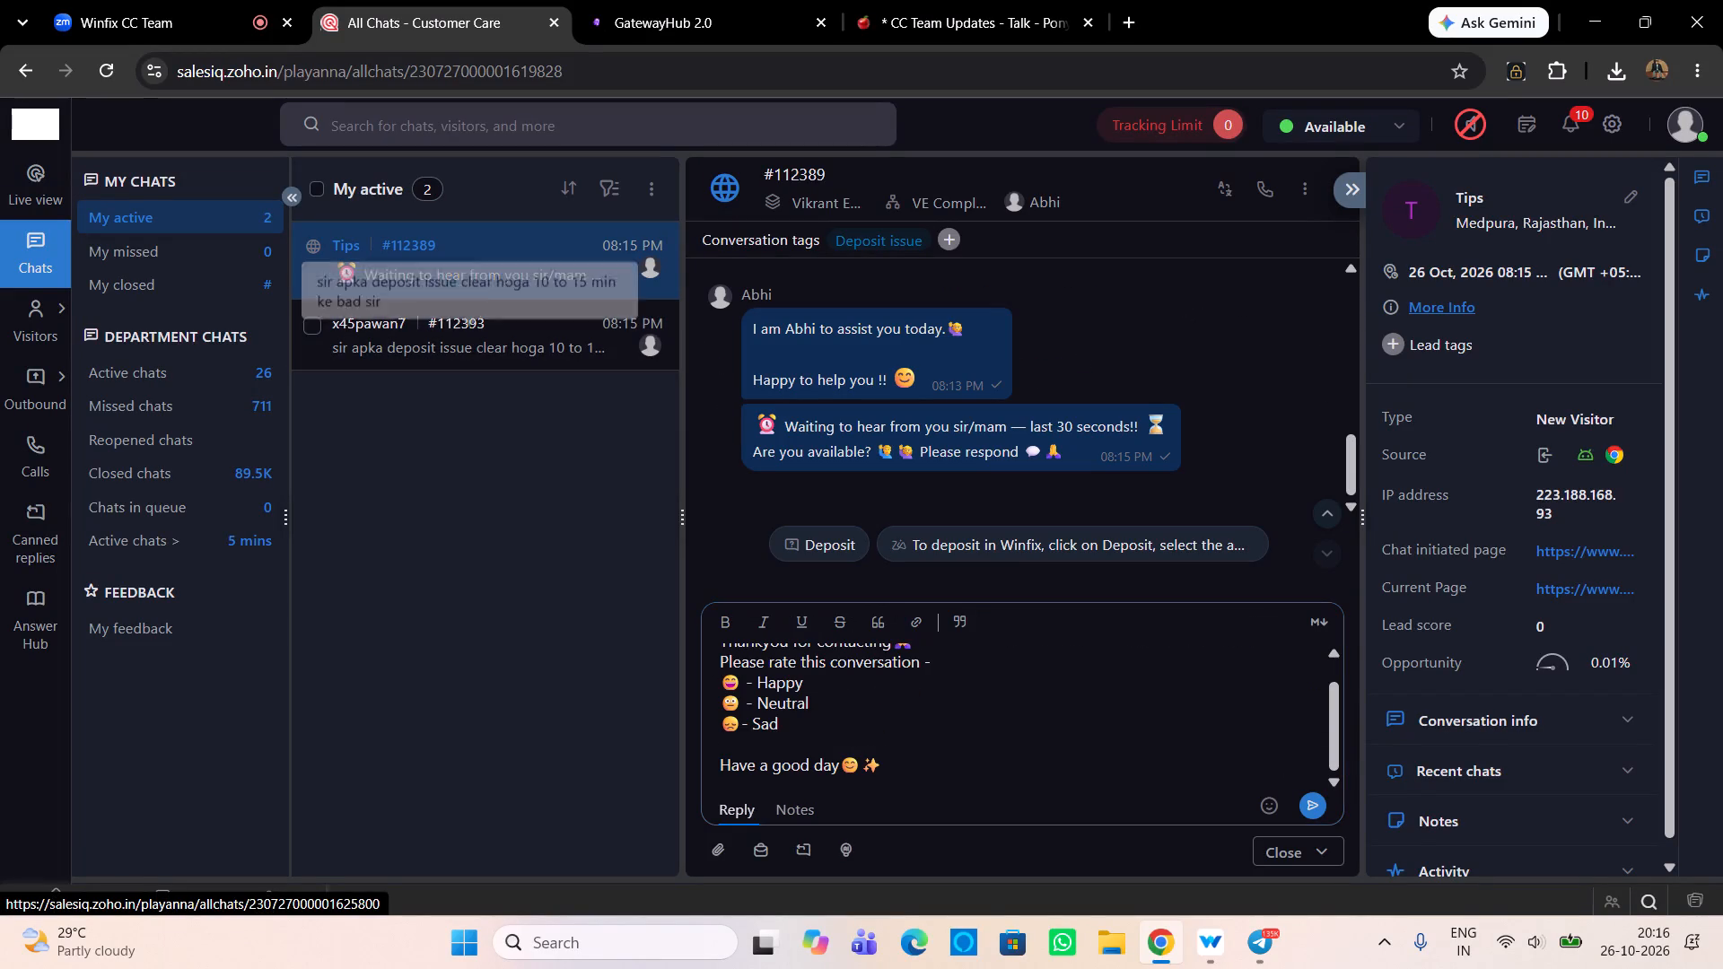
{"action": "left_click", "coordinate": [878, 756]}
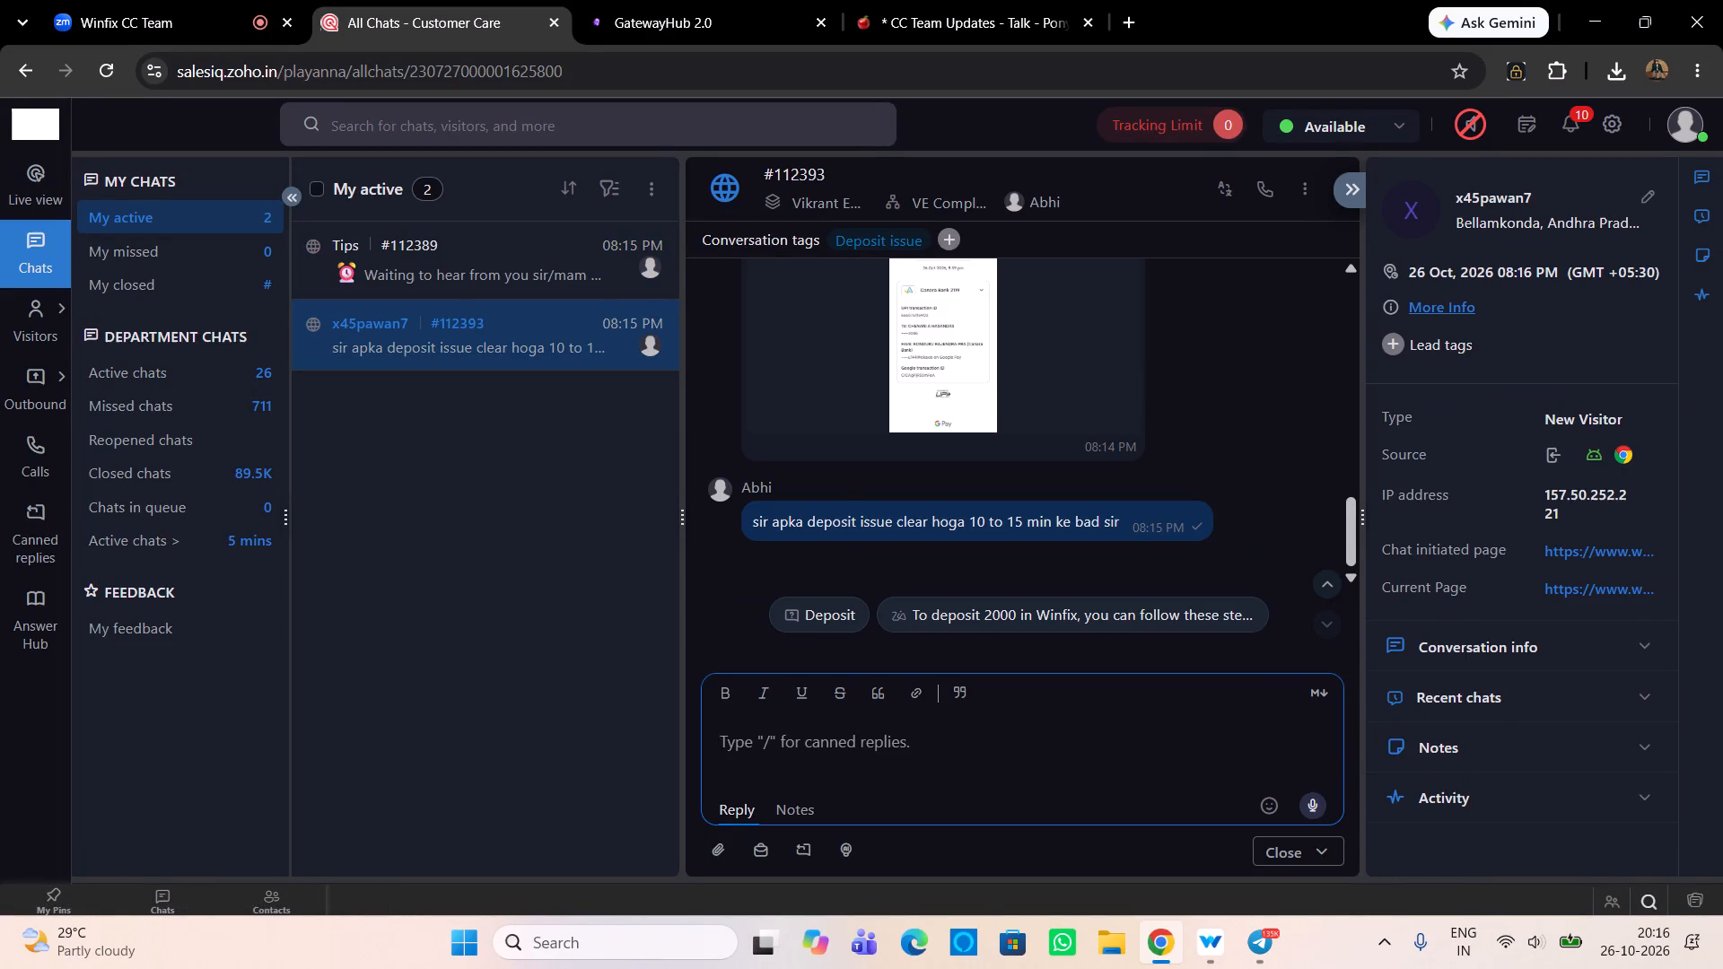
{"action": "key", "text": "slash"}
{"action": "left_click", "coordinate": [764, 621]}
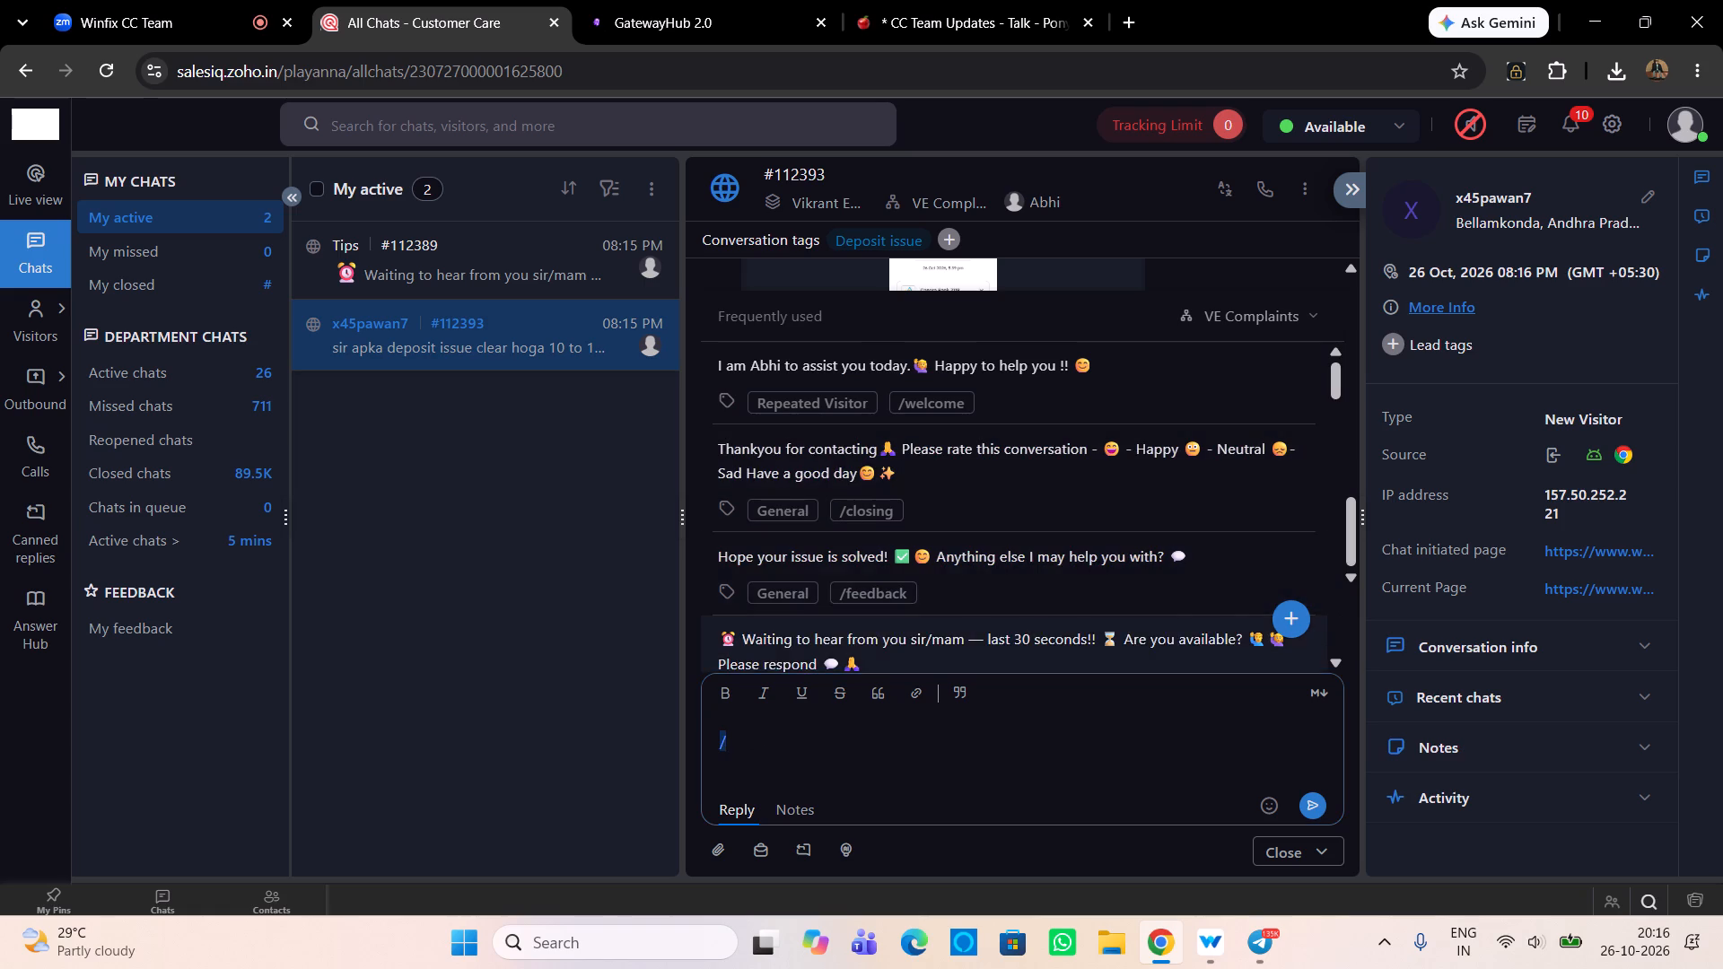
{"action": "left_click", "coordinate": [1307, 808]}
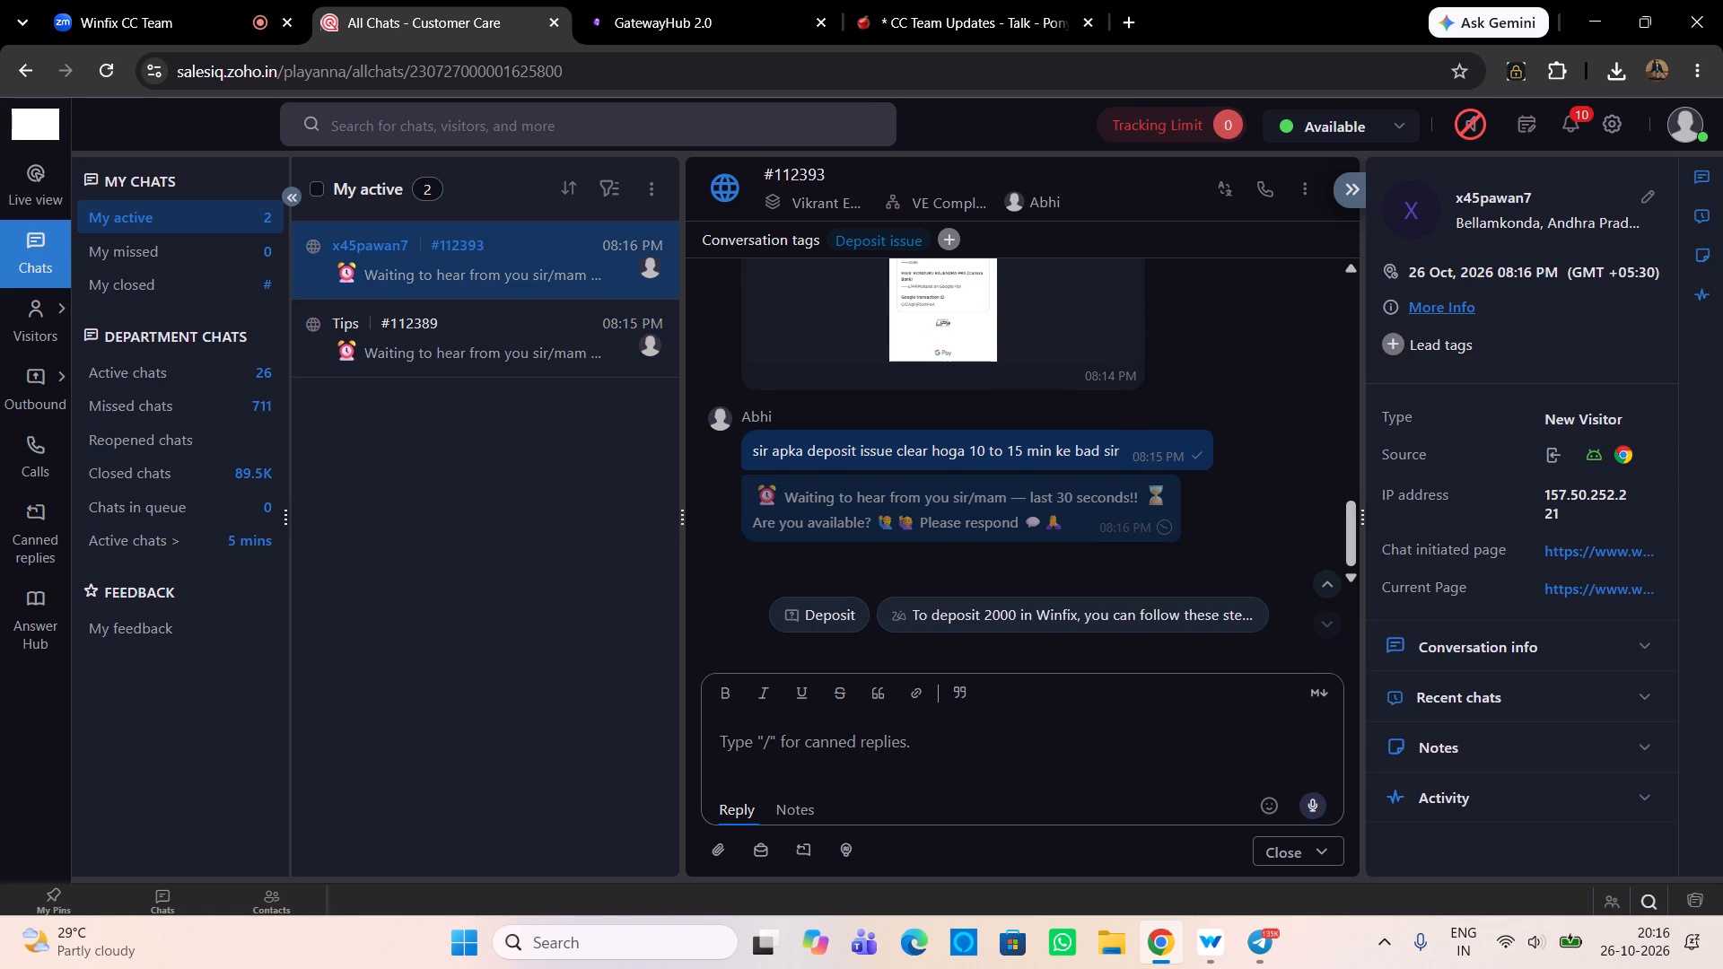
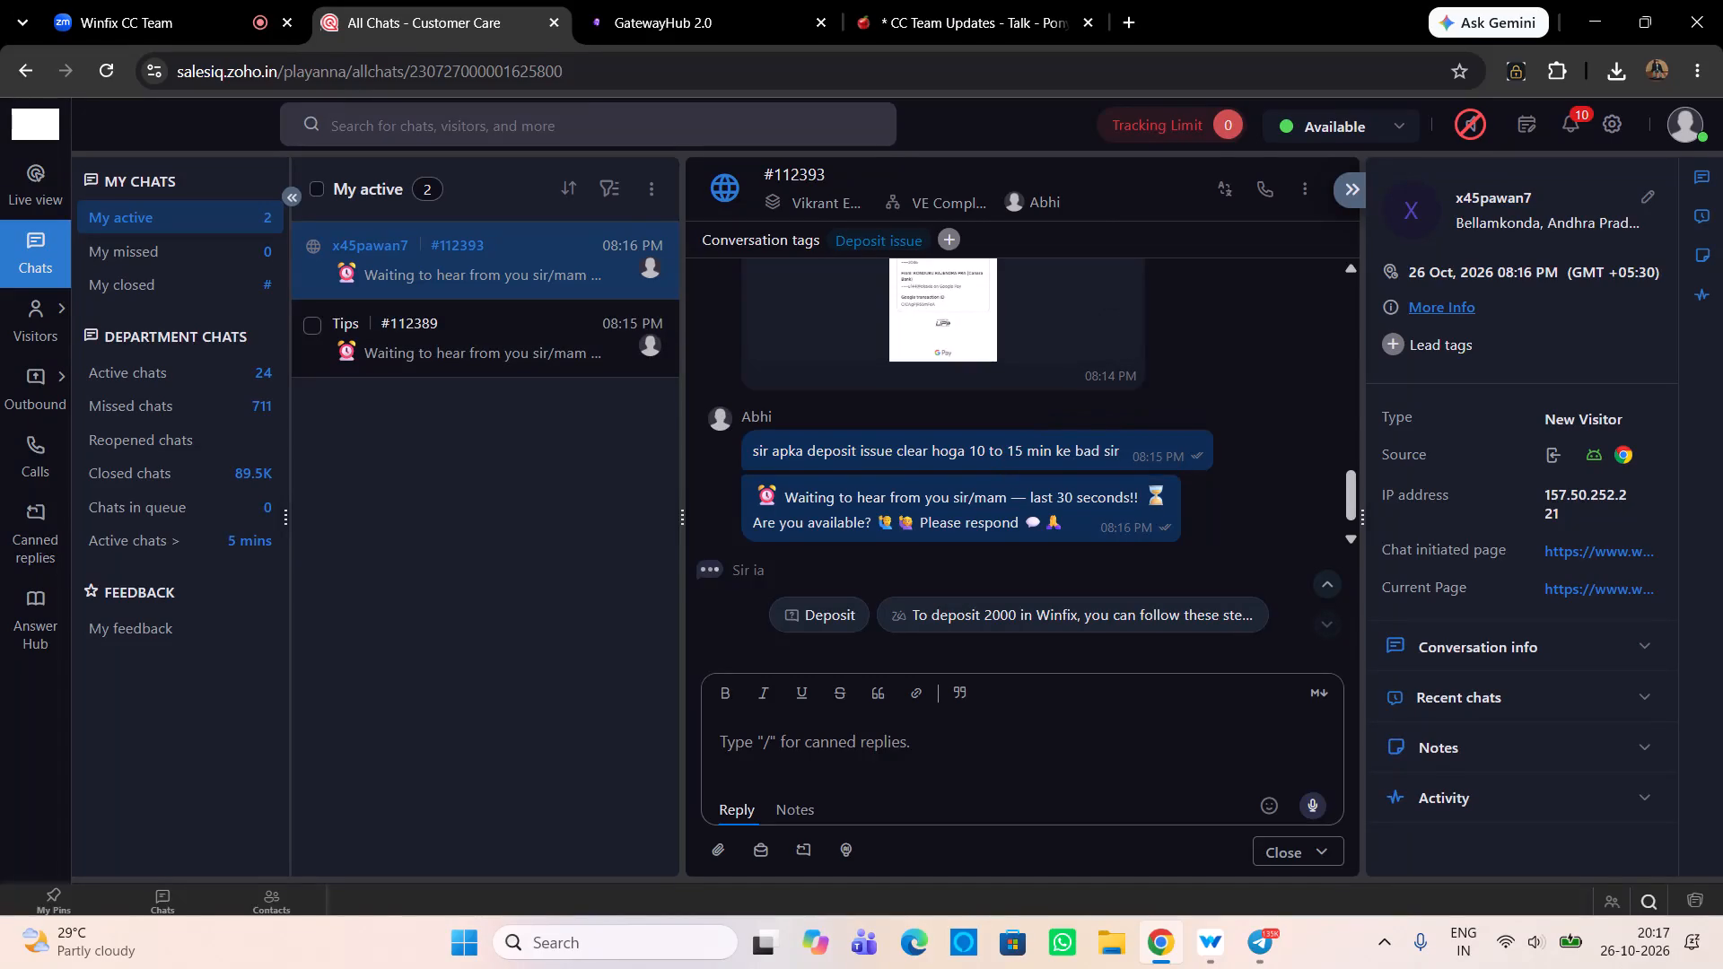
{"action": "scroll", "coordinate": [906, 387], "scroll_direction": "down", "scroll_amount": 5}
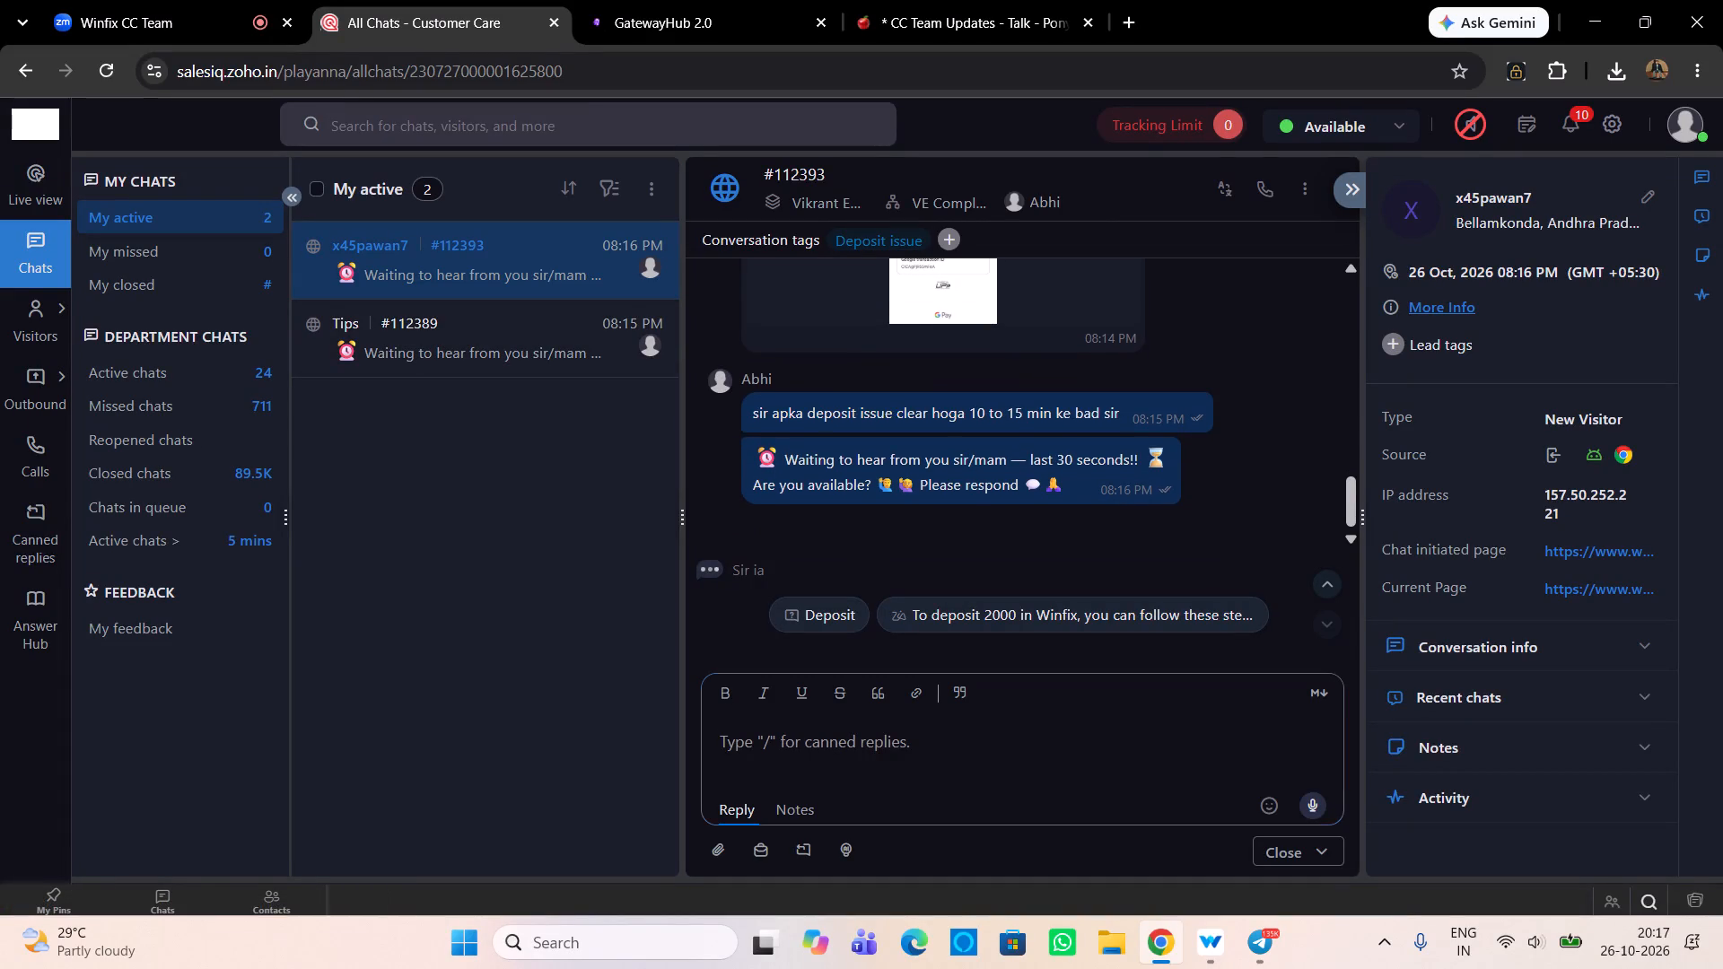
{"action": "left_click", "coordinate": [888, 753]}
{"action": "key", "text": "slash"}
{"action": "left_click", "coordinate": [796, 476]}
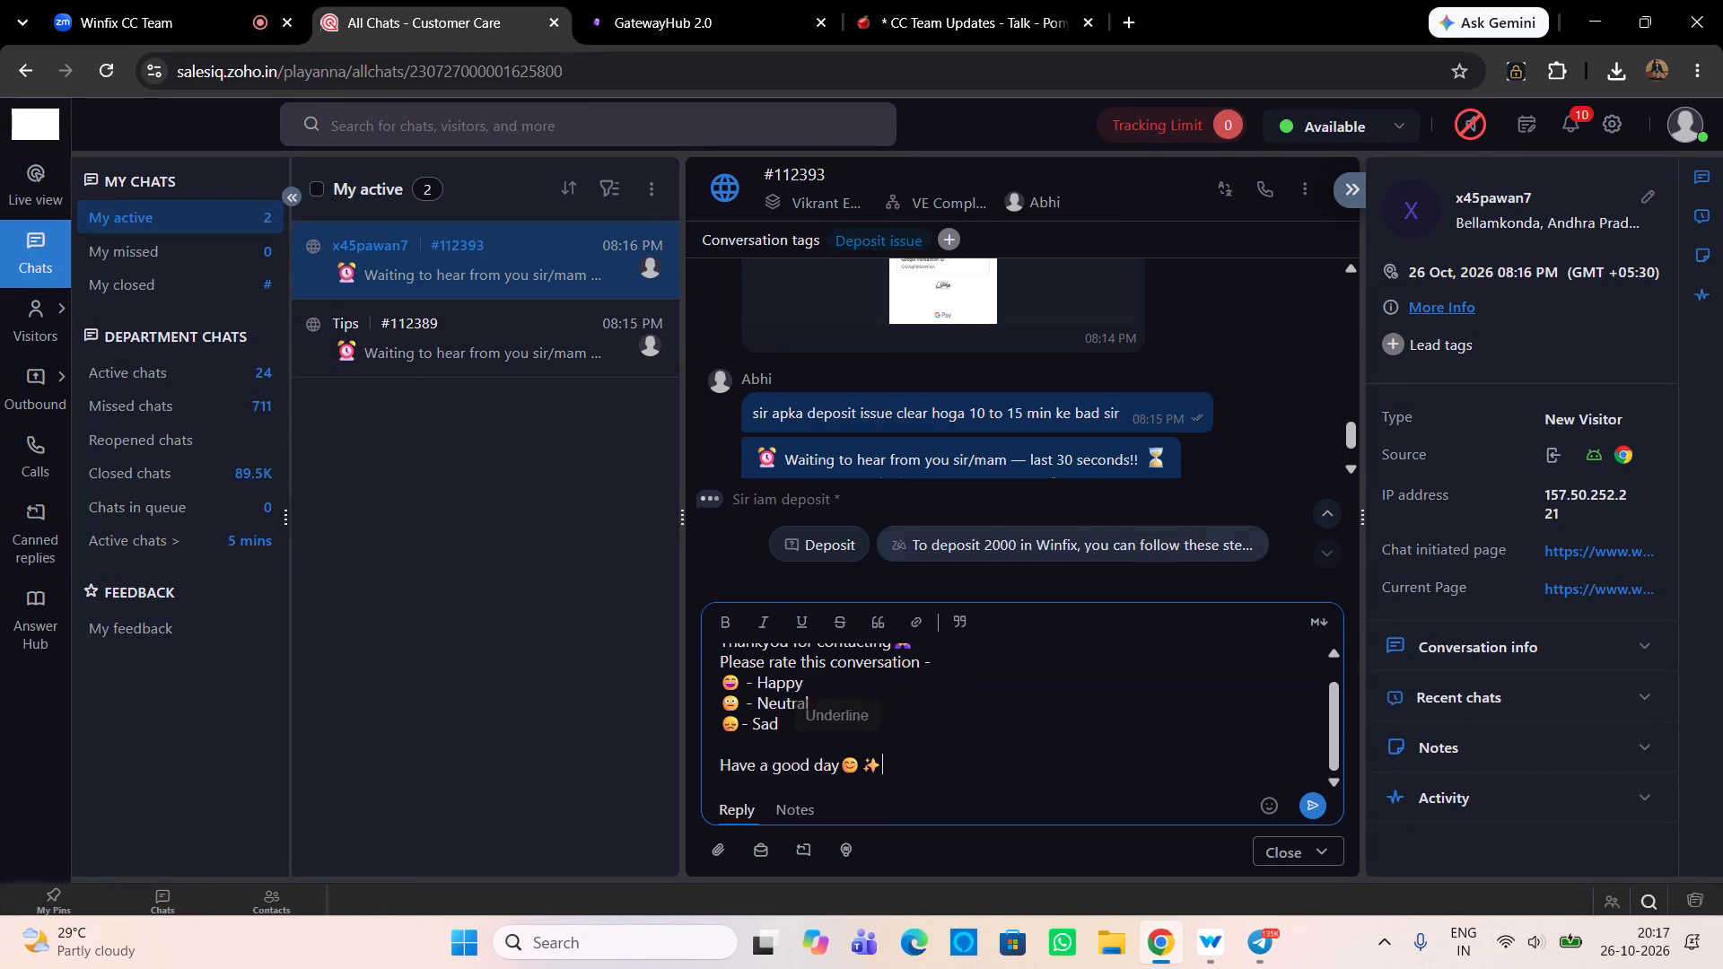
{"action": "left_click", "coordinate": [1307, 803]}
{"action": "left_click", "coordinate": [1298, 841]}
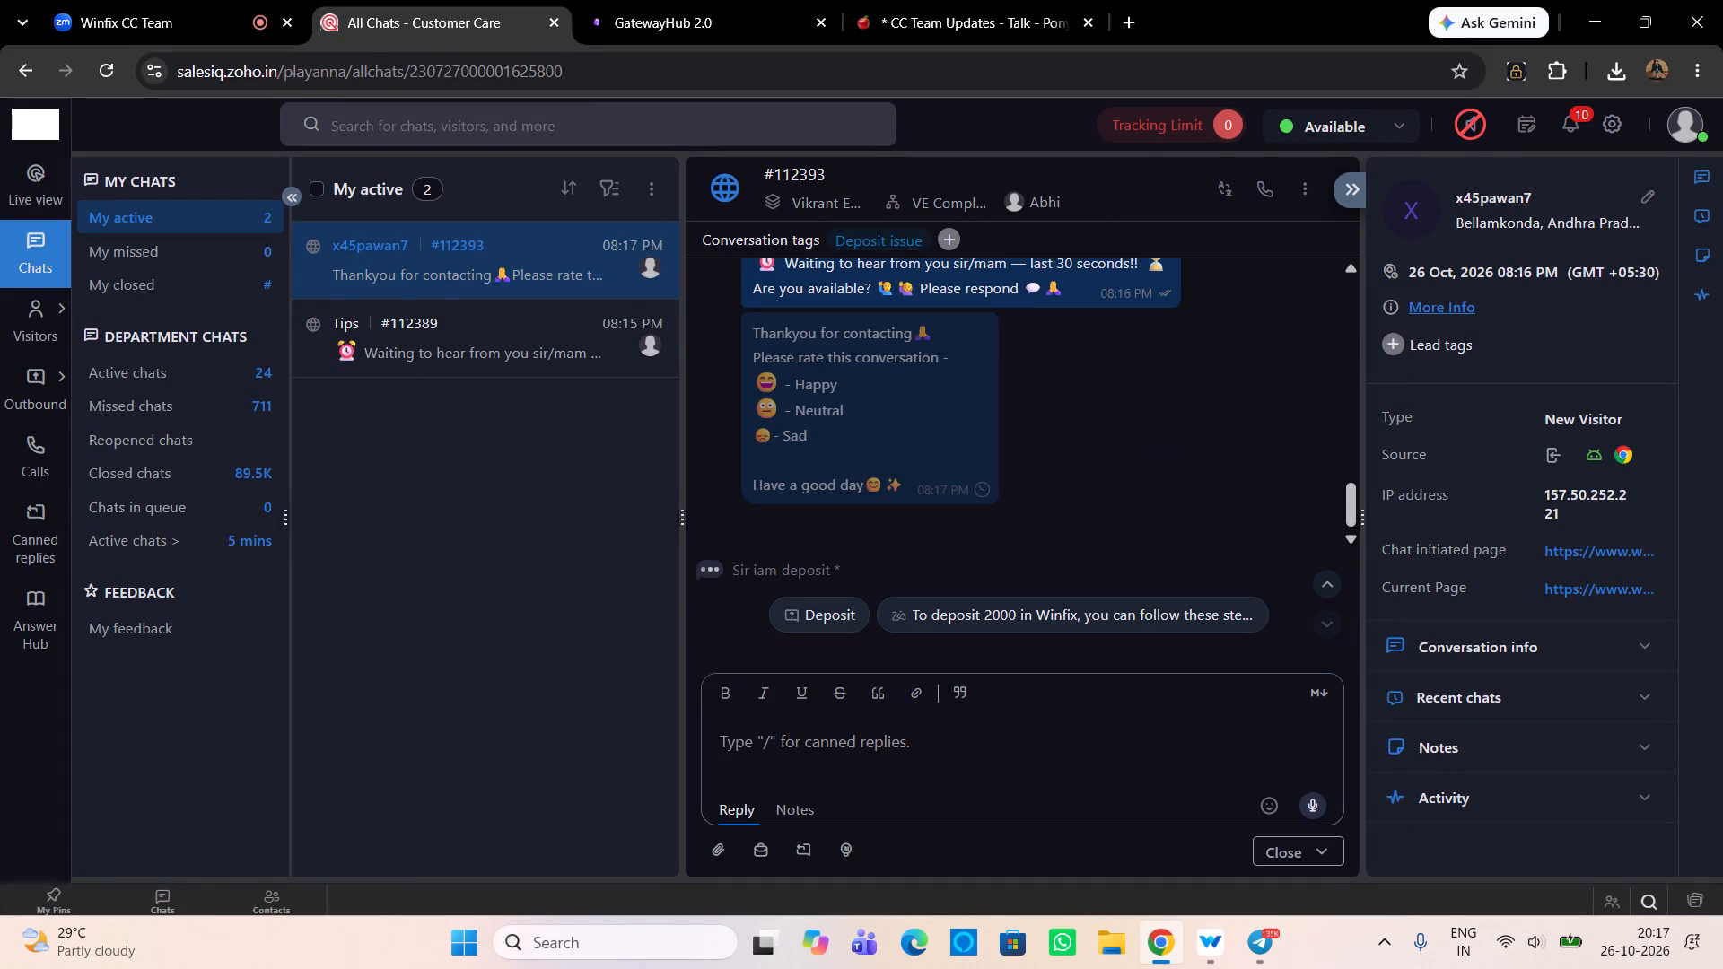
{"action": "left_click", "coordinate": [882, 757]}
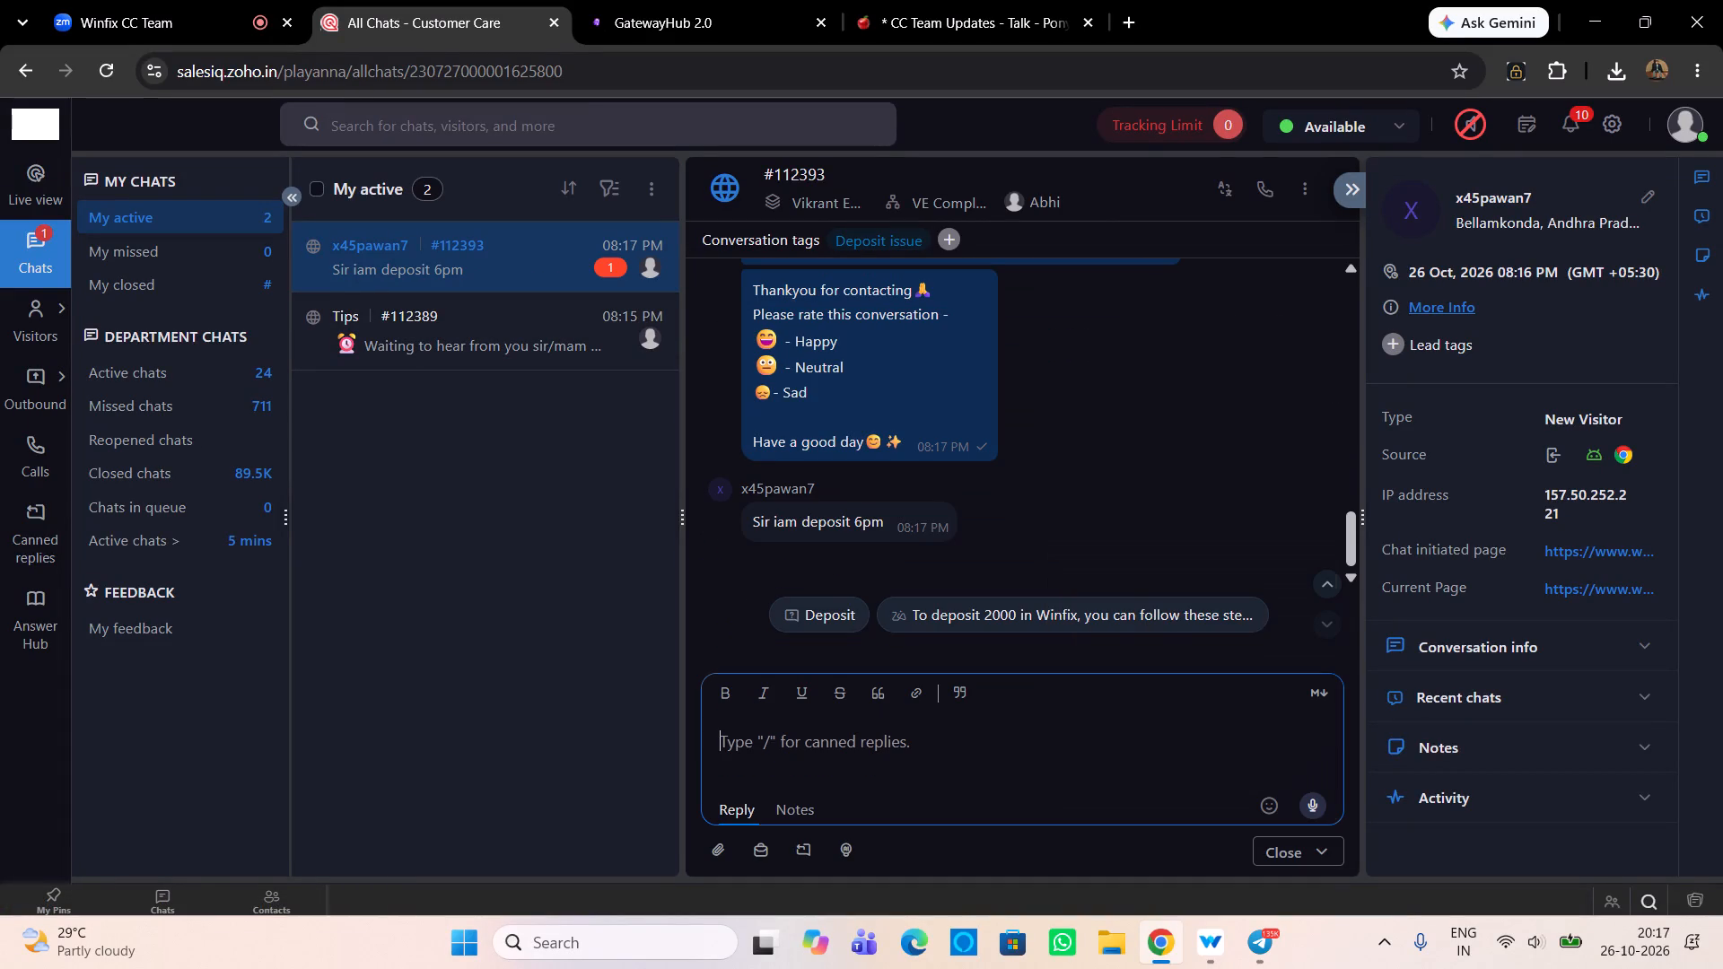
{"action": "type", "text": "under s"}
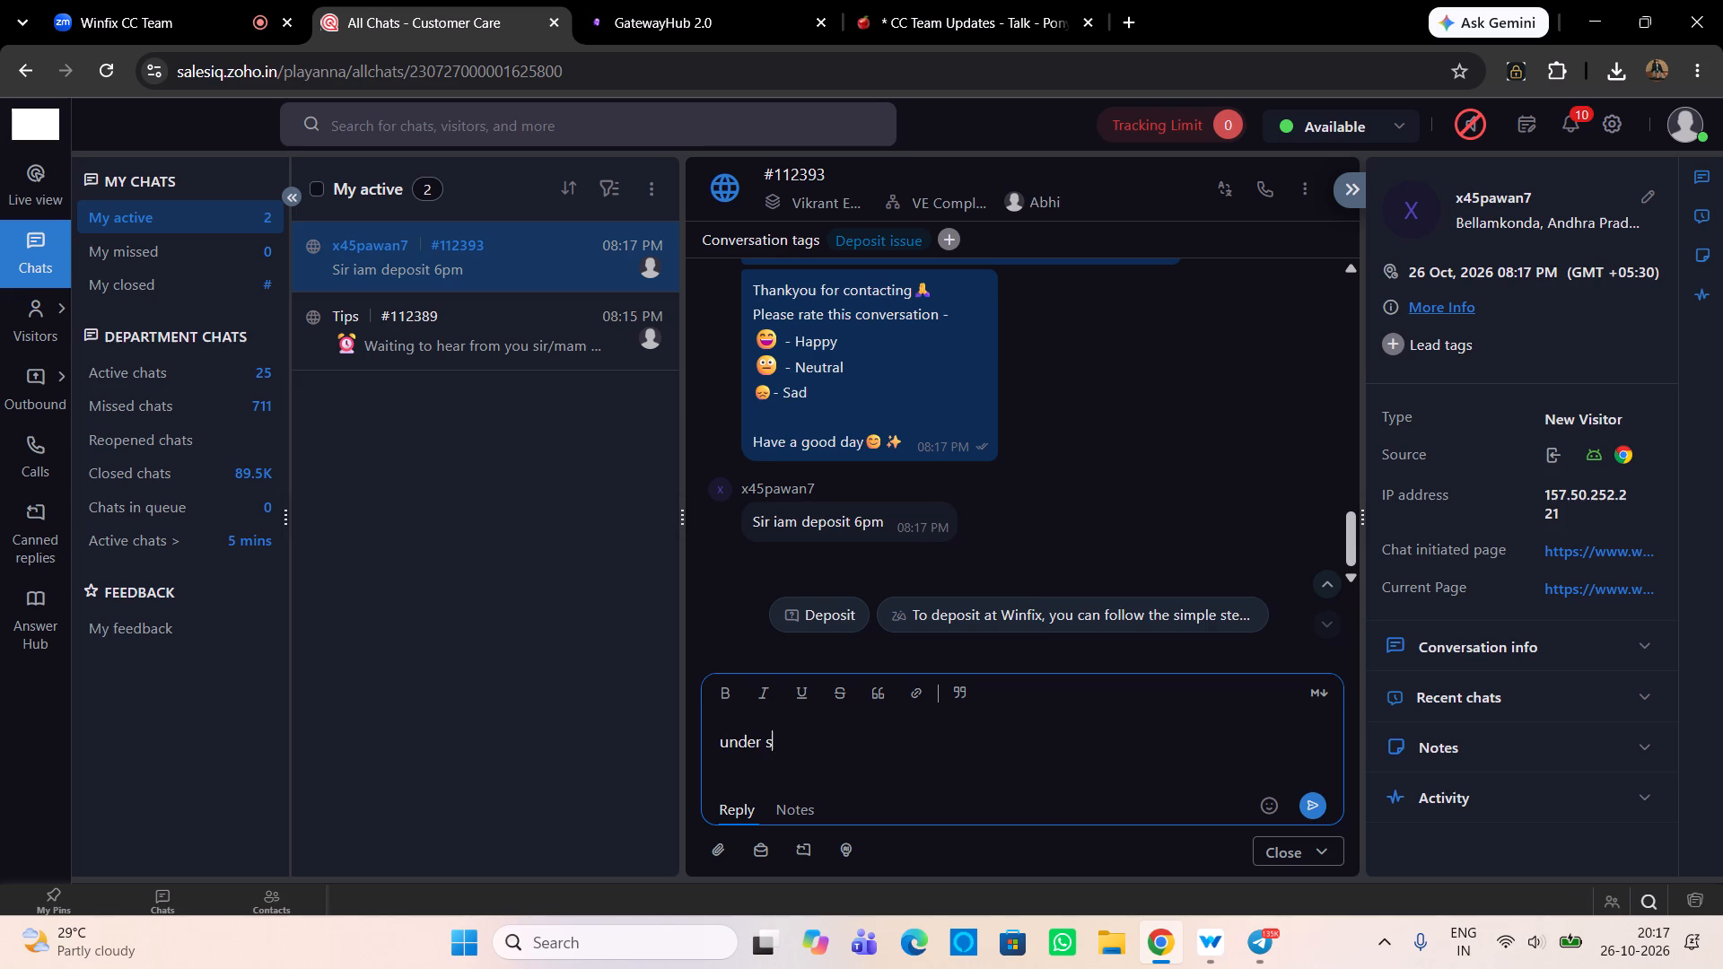
{"action": "key", "text": "t"}
{"action": "key", "text": "BackSpace"}
{"action": "key", "text": "BackSpace"}
{"action": "key", "text": "BackSpace"}
{"action": "type", "text": "stan"}
{"action": "key", "text": "space"}
{"action": "key", "text": "BackSpace"}
{"action": "type", "text": "d a"}
{"action": "type", "text": "p th"}
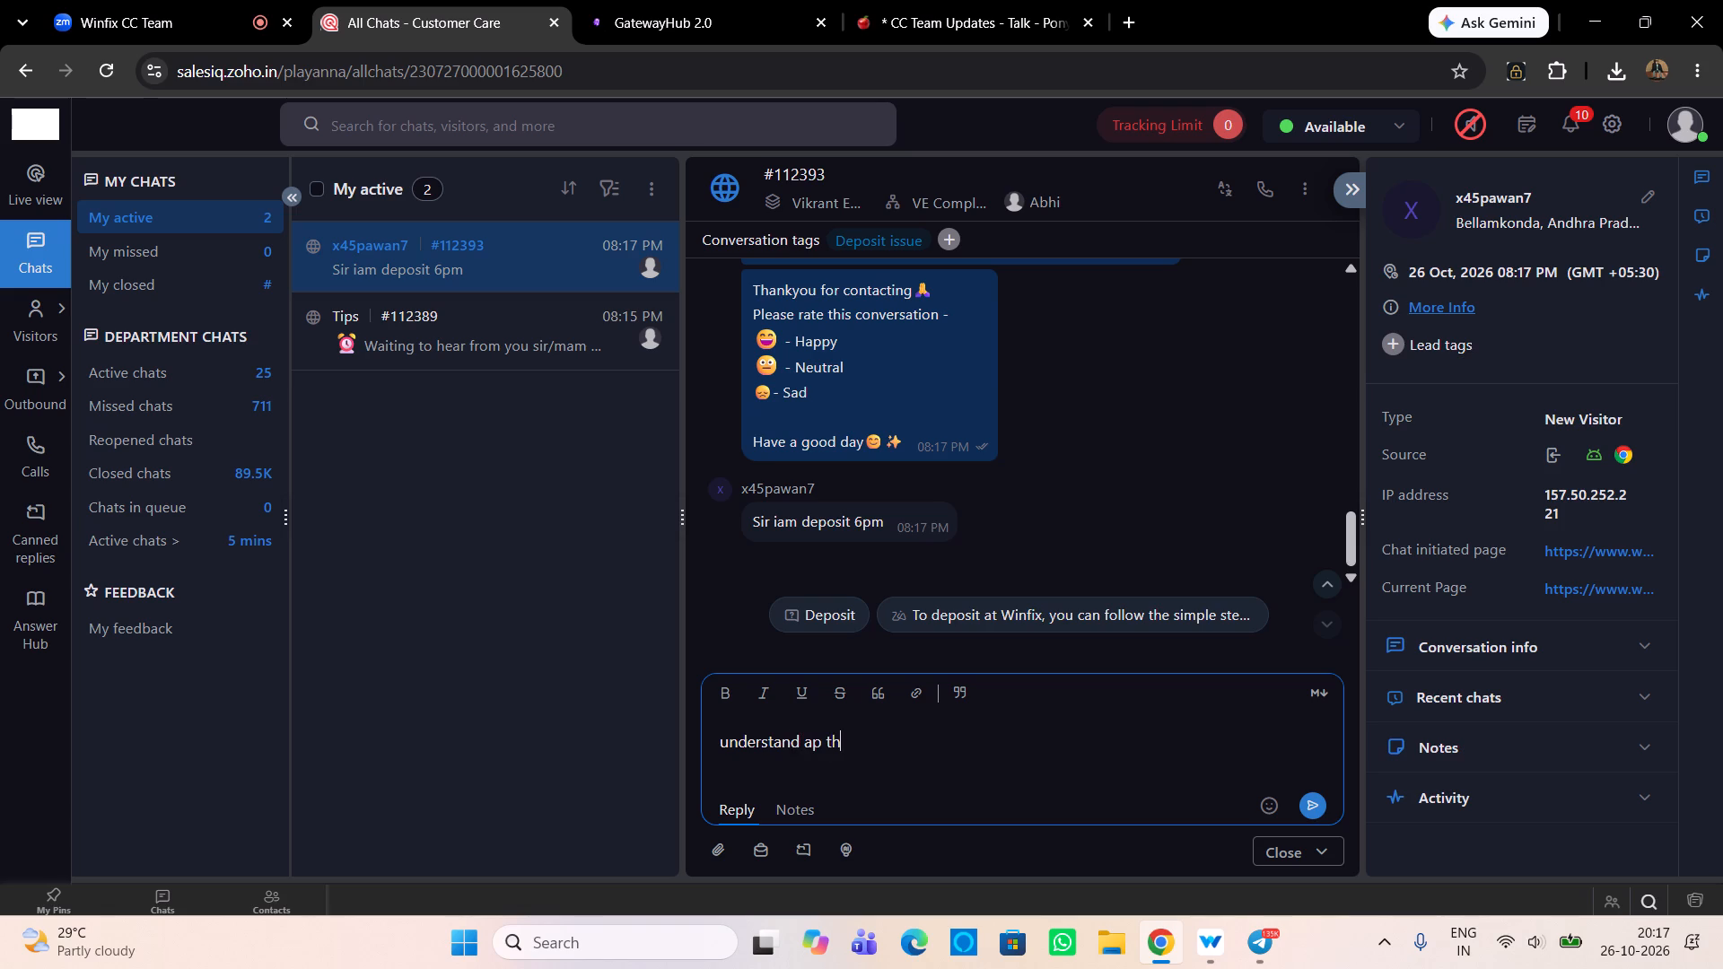
{"action": "type", "text": "od"}
{"action": "type", "text": "a wait kijiye sir"}
{"action": "key", "text": "shift+Return"}
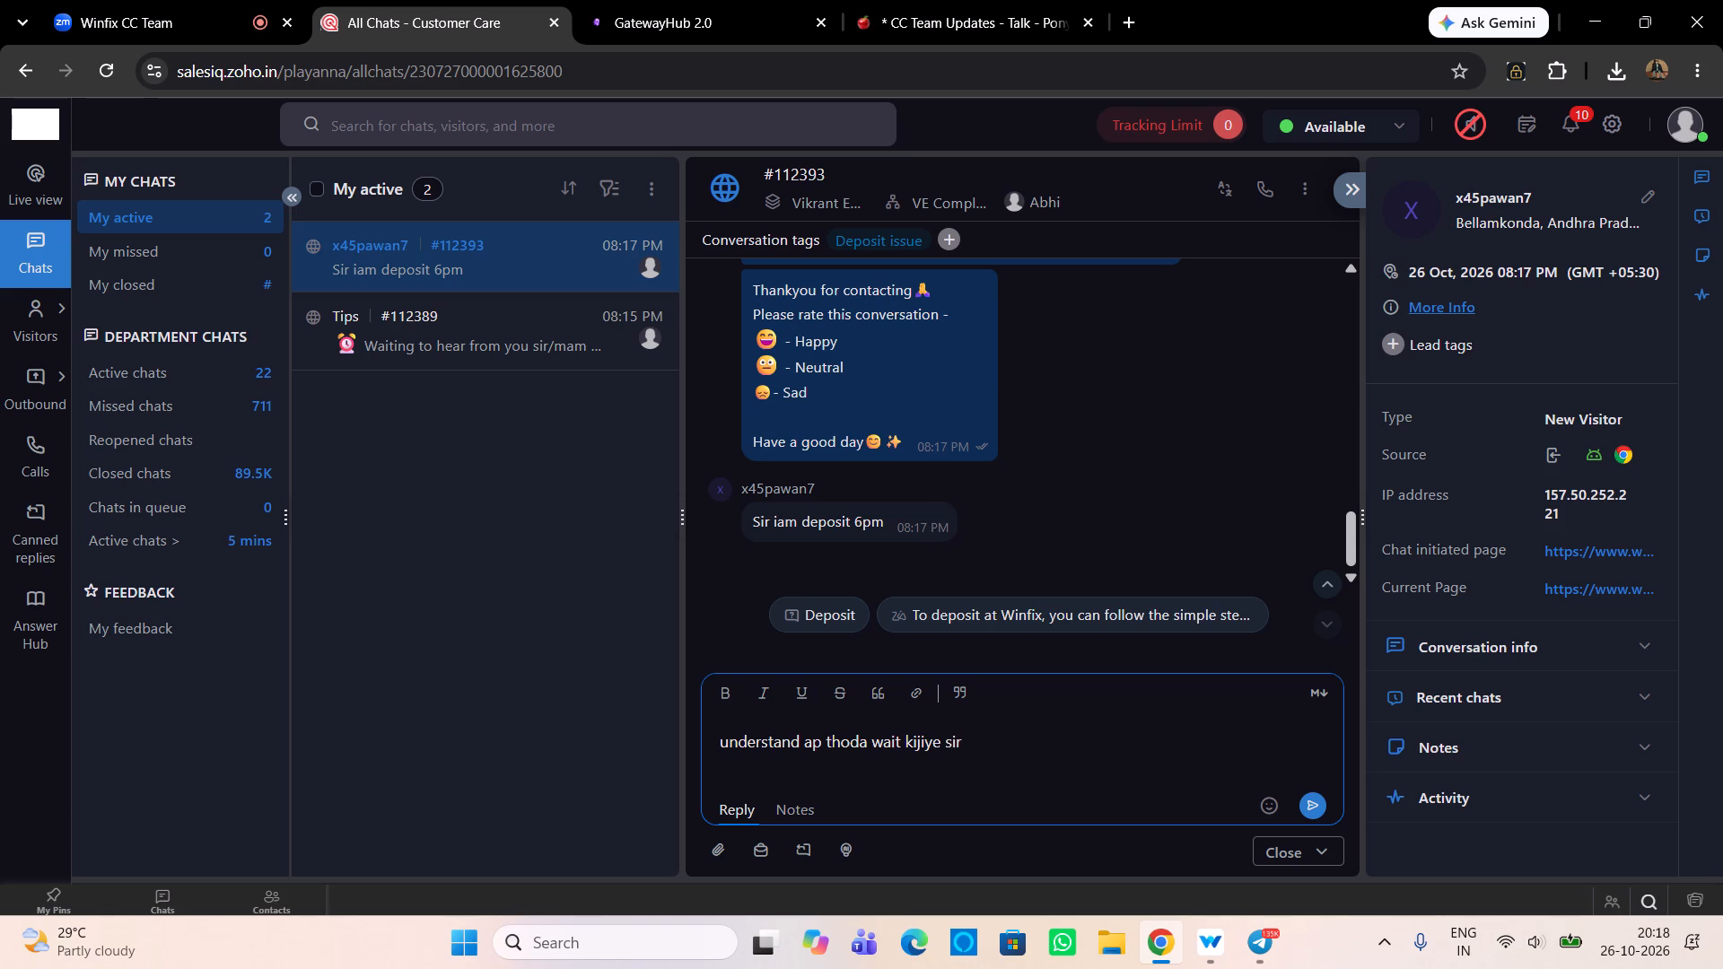
{"action": "key", "text": "Return"}
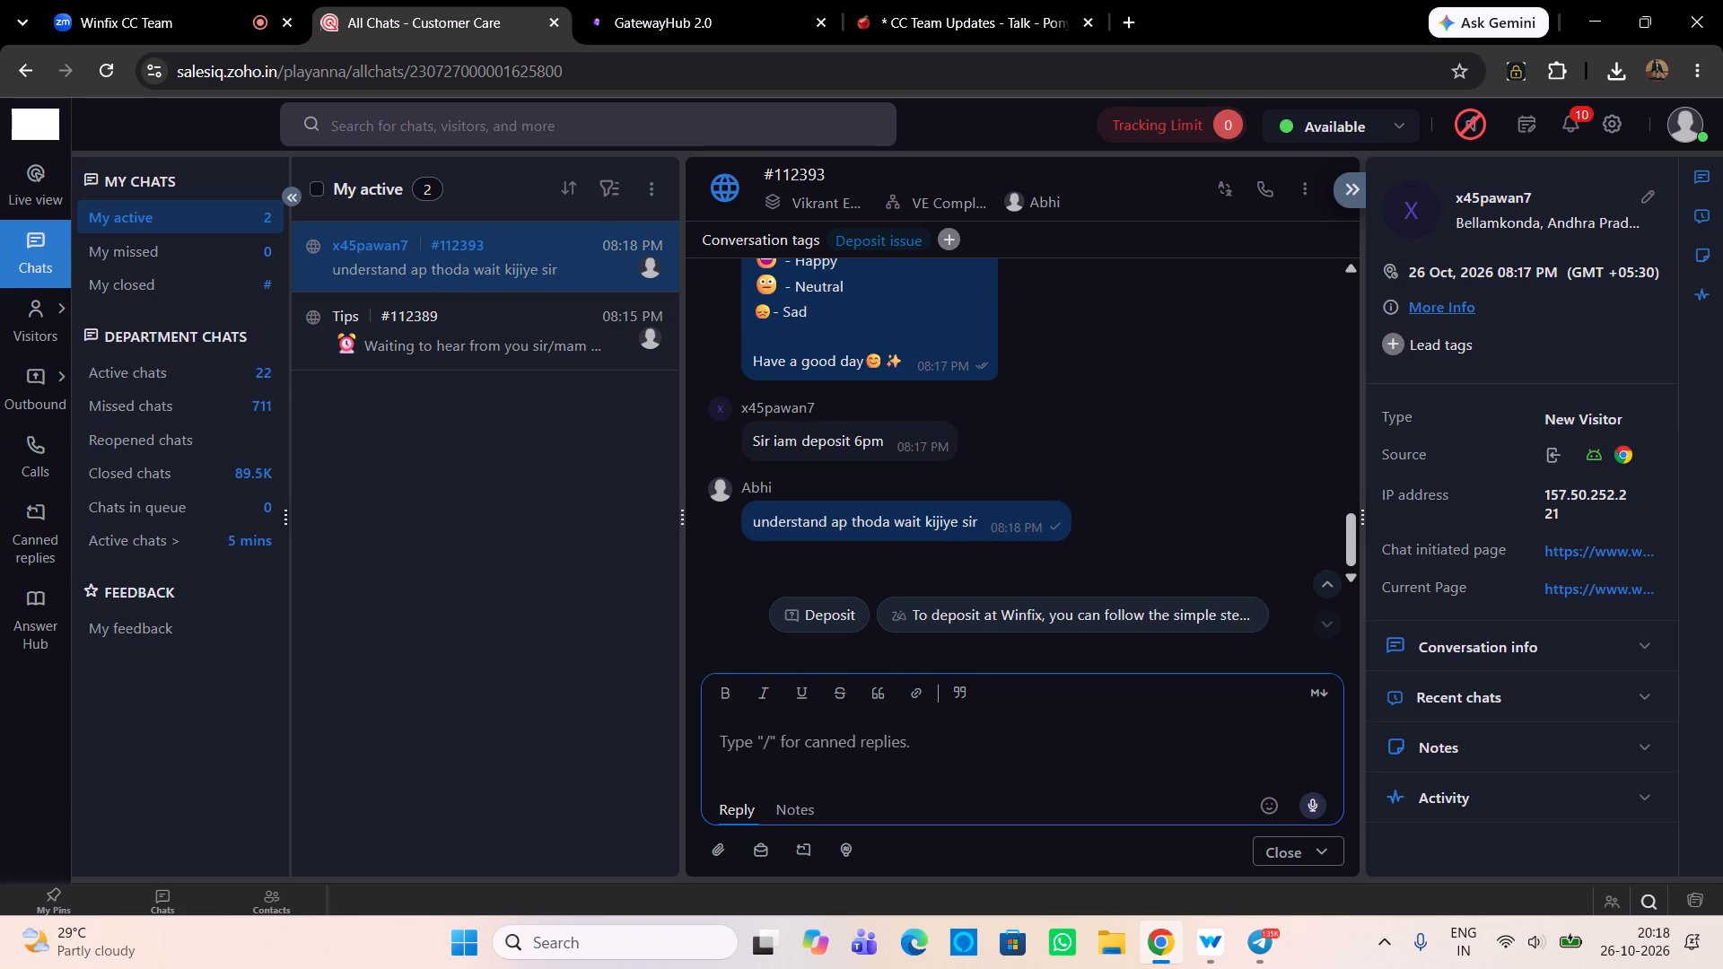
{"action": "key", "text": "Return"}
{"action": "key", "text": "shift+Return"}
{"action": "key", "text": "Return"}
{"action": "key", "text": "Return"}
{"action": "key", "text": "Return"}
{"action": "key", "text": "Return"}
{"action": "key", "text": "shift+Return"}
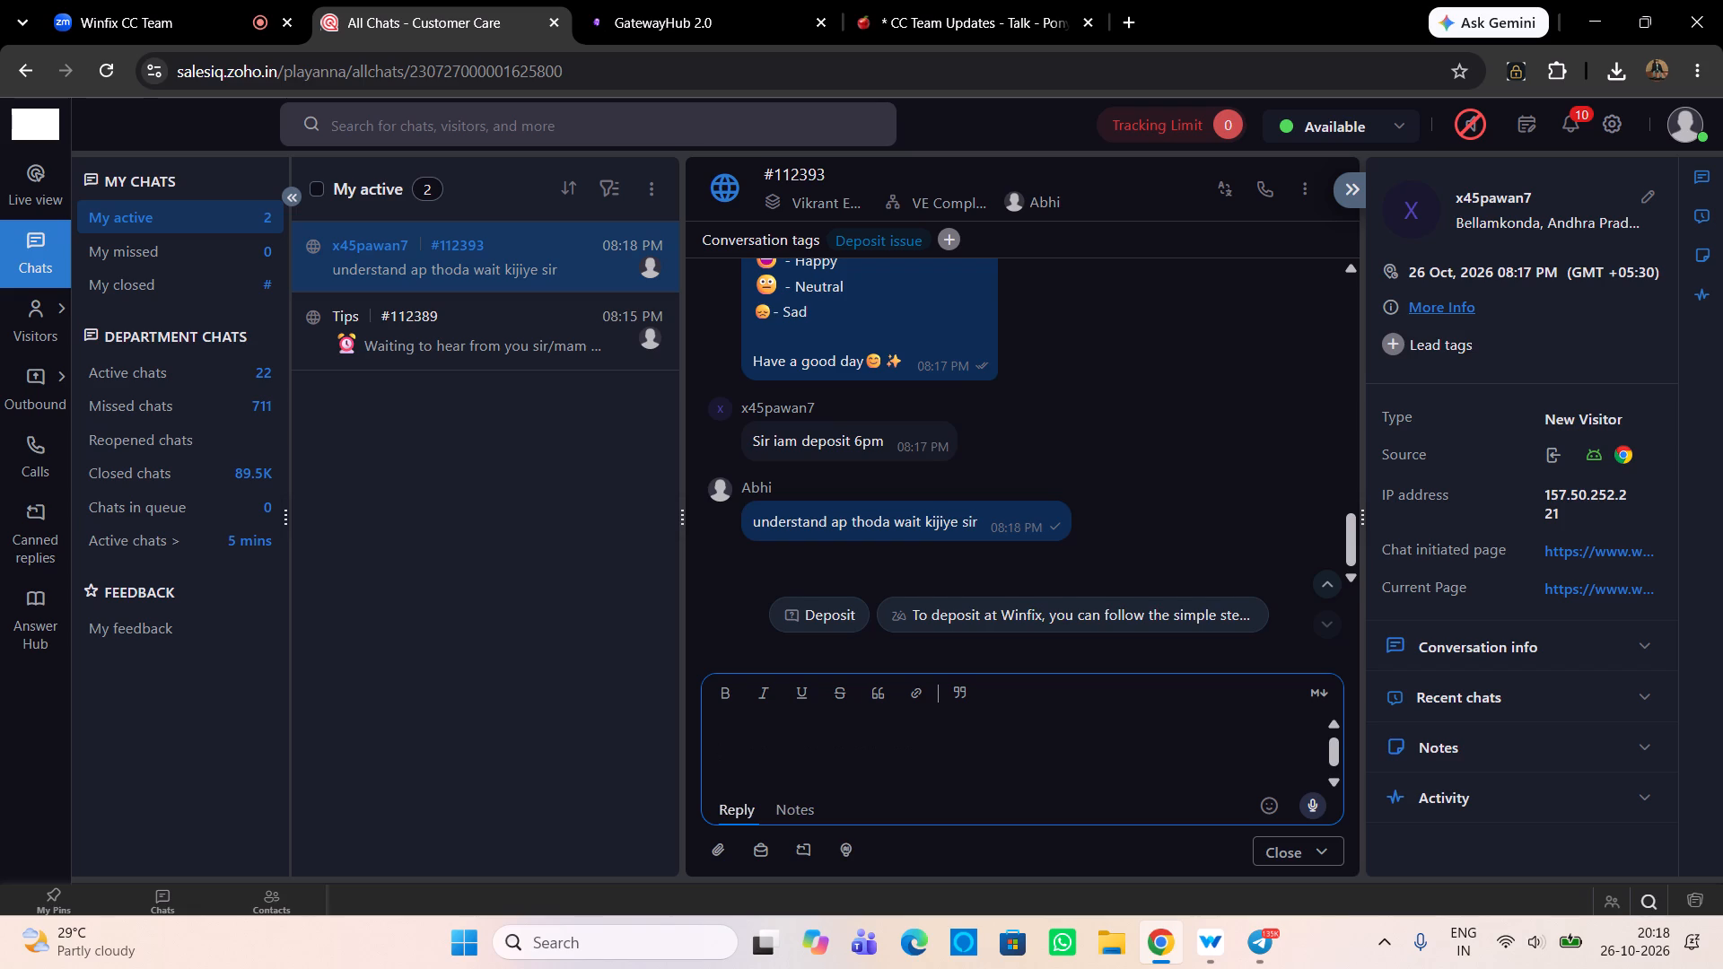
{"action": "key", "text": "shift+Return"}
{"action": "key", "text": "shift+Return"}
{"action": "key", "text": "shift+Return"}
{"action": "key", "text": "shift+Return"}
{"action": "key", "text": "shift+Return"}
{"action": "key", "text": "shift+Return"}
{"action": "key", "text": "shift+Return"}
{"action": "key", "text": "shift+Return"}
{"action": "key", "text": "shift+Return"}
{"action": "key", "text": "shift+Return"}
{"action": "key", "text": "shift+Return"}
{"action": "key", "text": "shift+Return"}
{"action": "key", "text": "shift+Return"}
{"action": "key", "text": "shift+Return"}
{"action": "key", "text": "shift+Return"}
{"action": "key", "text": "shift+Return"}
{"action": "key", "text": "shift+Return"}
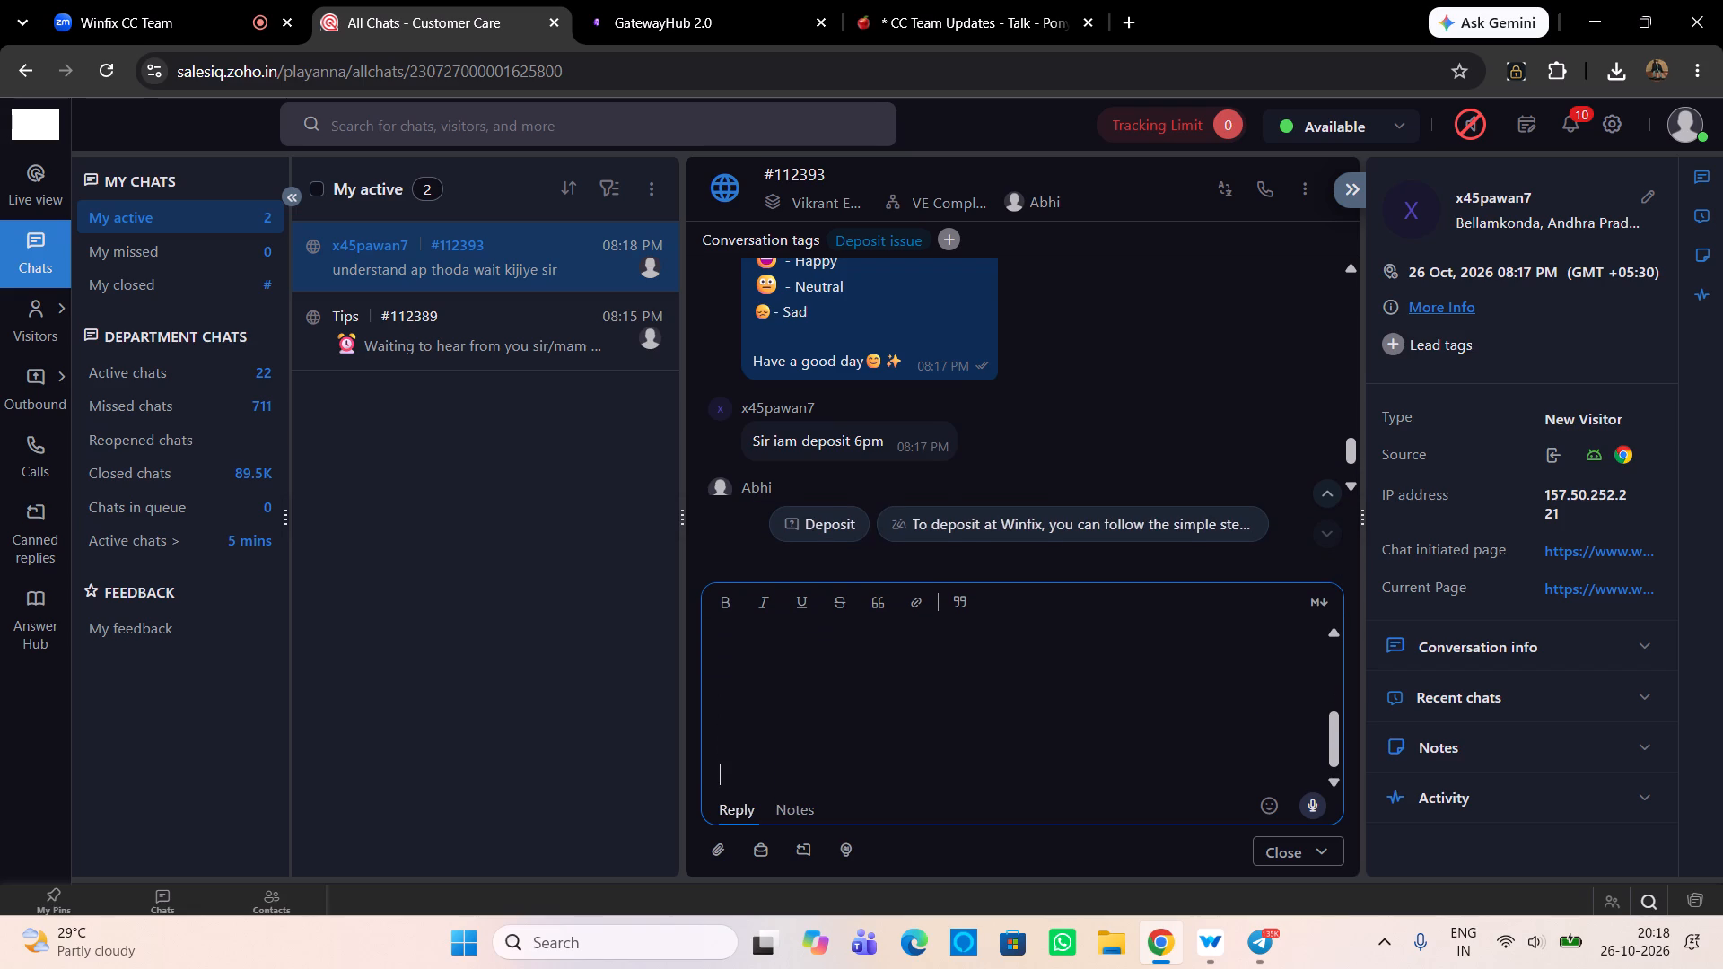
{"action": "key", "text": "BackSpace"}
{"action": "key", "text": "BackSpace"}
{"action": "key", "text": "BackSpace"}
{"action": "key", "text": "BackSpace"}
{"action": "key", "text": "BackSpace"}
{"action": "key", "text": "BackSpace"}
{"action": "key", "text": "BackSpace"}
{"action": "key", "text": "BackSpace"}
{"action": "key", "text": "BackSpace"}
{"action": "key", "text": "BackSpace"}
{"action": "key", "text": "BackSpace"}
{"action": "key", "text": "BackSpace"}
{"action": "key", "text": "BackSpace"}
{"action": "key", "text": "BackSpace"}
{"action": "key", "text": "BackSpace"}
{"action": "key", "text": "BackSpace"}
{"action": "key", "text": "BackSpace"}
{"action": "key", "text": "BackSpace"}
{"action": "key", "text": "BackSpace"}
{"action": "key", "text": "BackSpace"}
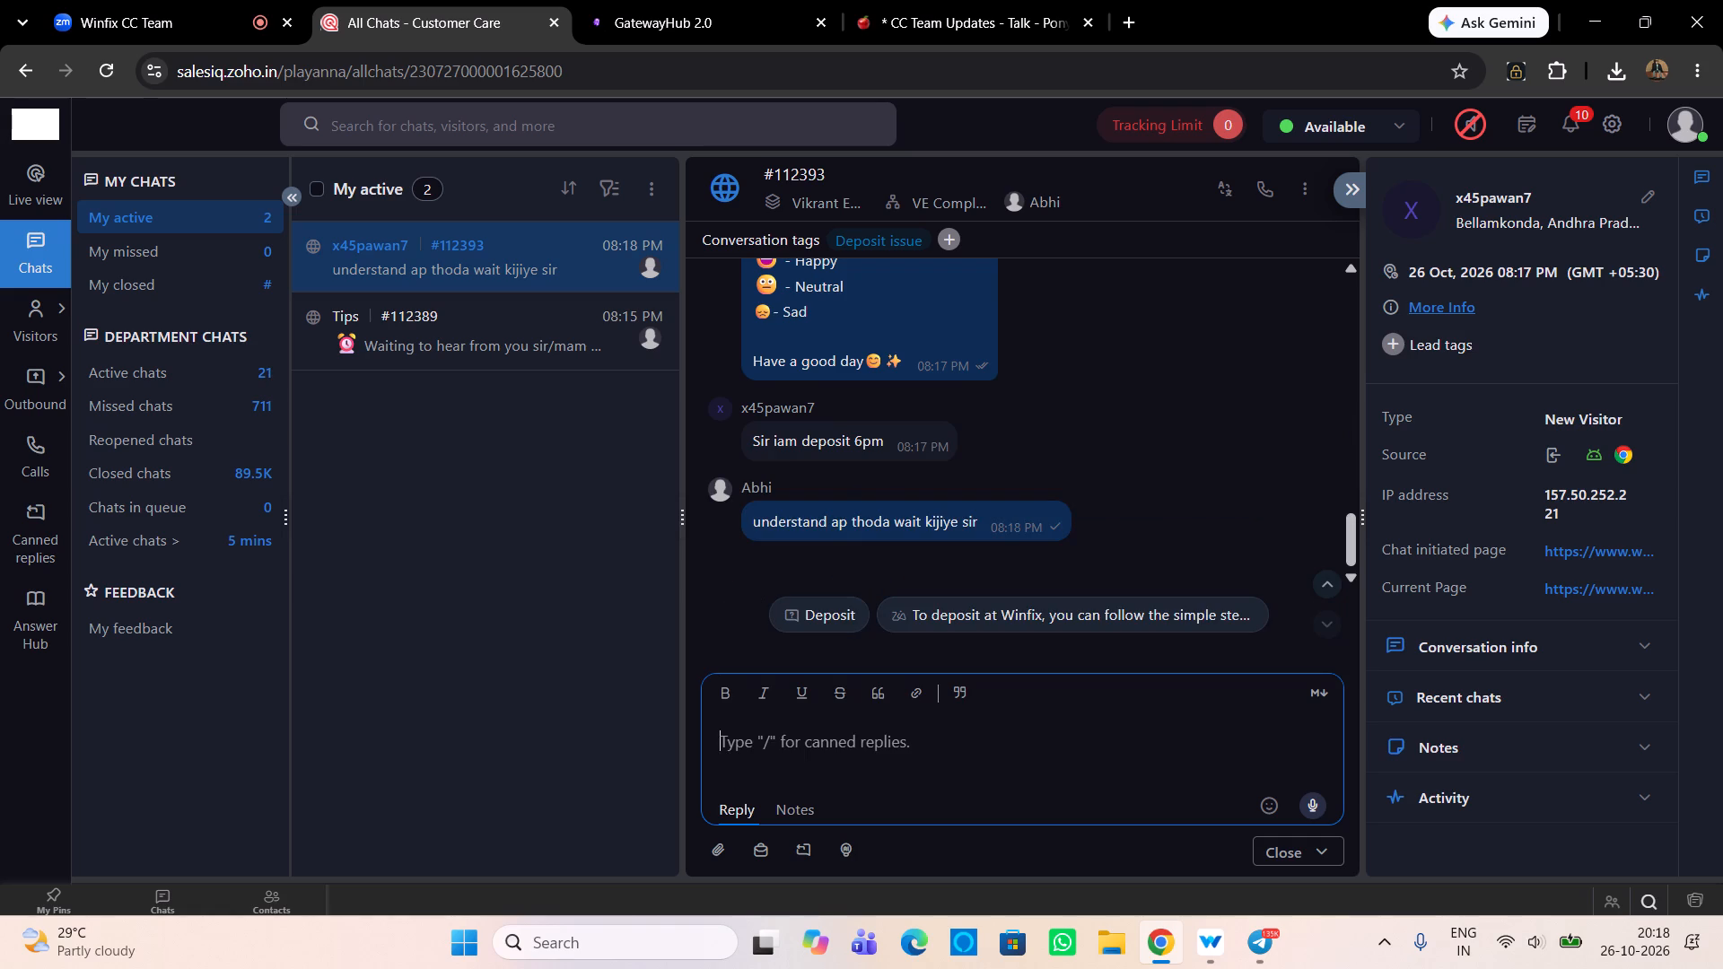
{"action": "key", "text": "slash"}
{"action": "left_click", "coordinate": [923, 464]}
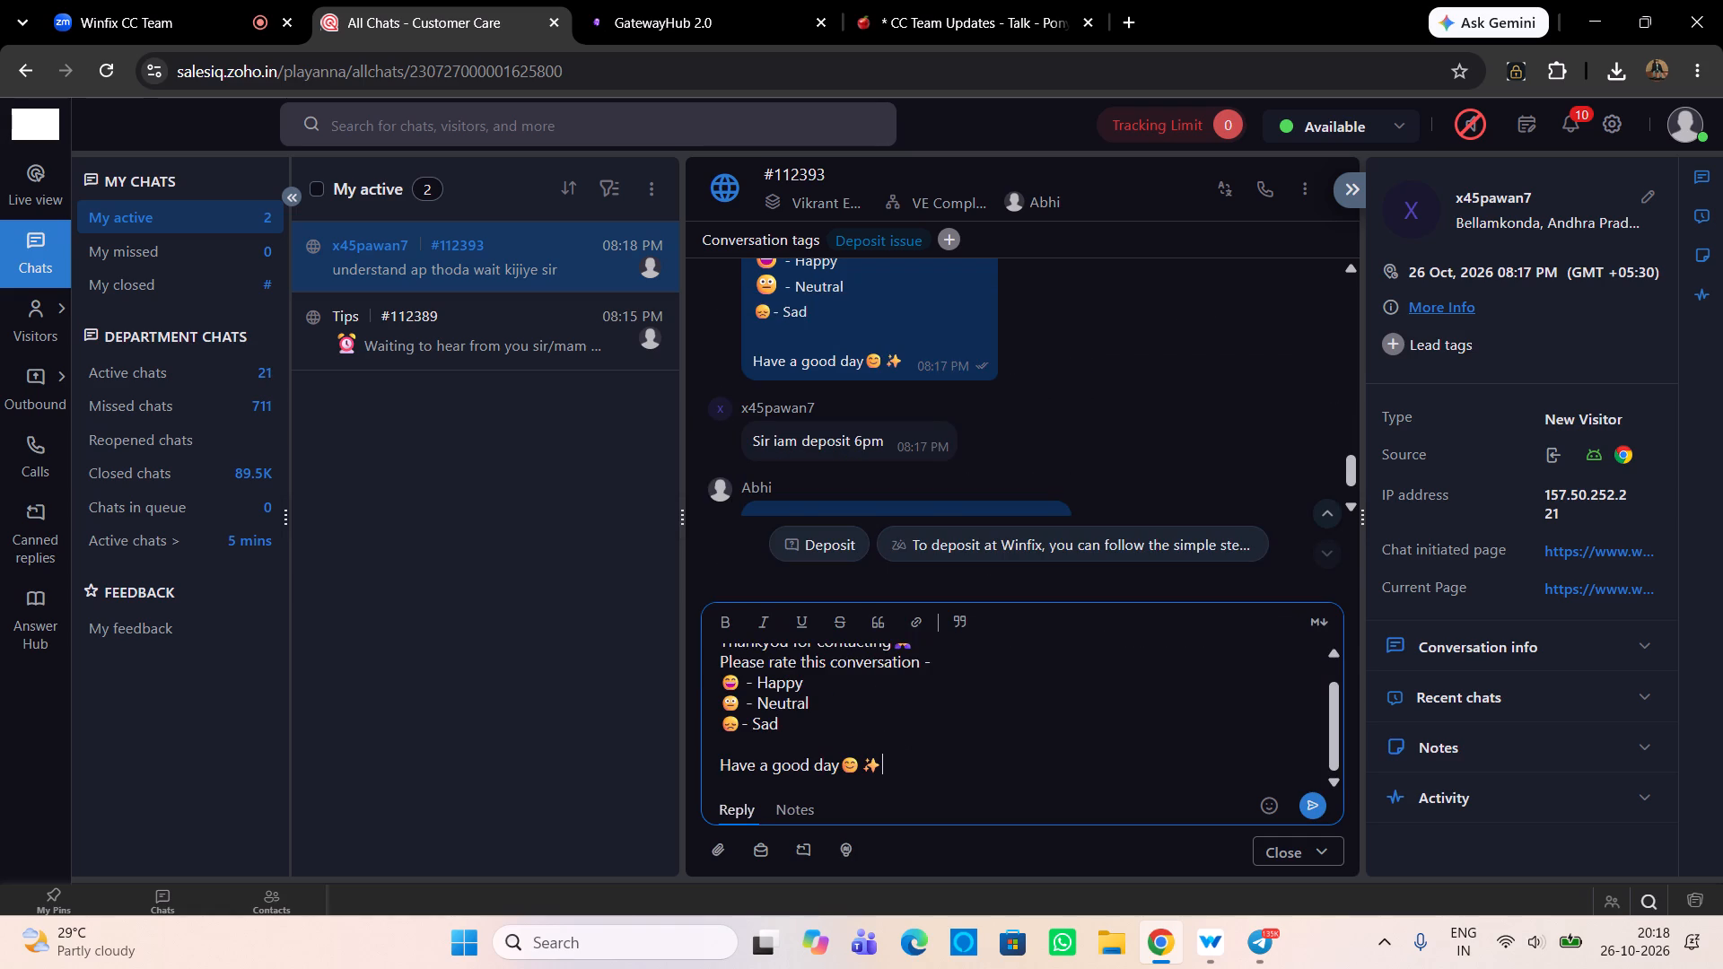
Send the prepared "Thankyou for contacting — Please rate this conversation" reply in chat #112393, end the session immediately and close the chat.
{"action": "left_click", "coordinate": [1307, 805]}
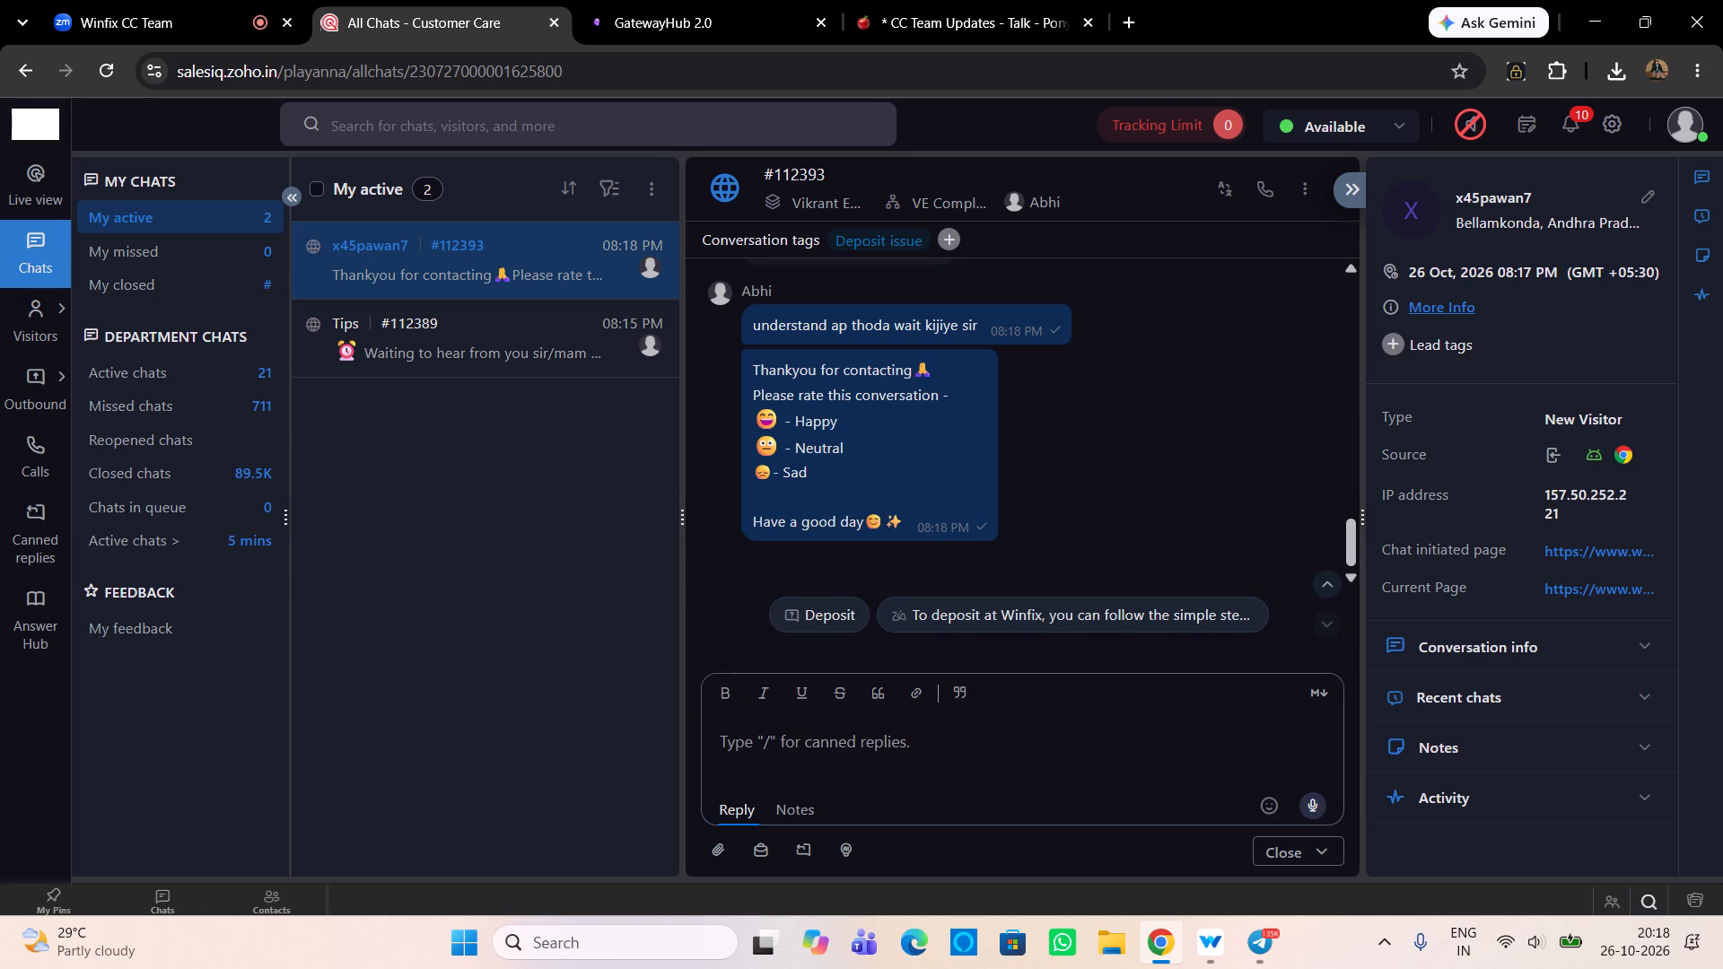
{"action": "left_click", "coordinate": [1305, 860]}
{"action": "left_click", "coordinate": [1202, 790]}
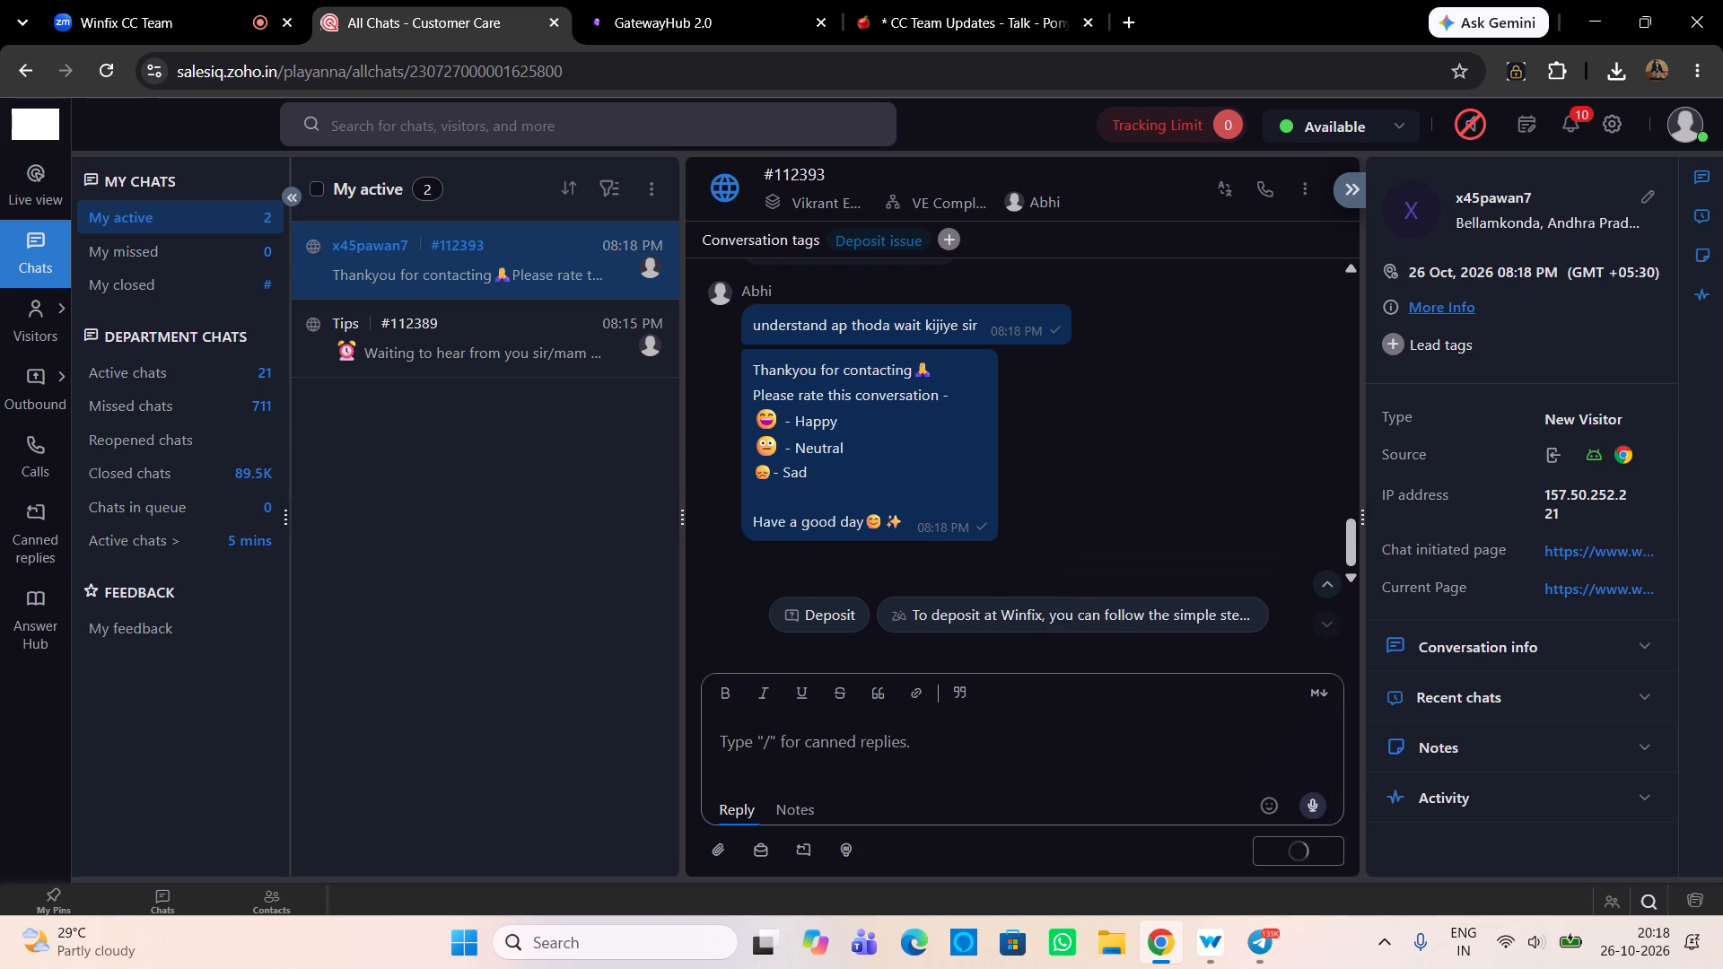
{"action": "left_click", "coordinate": [1057, 841]}
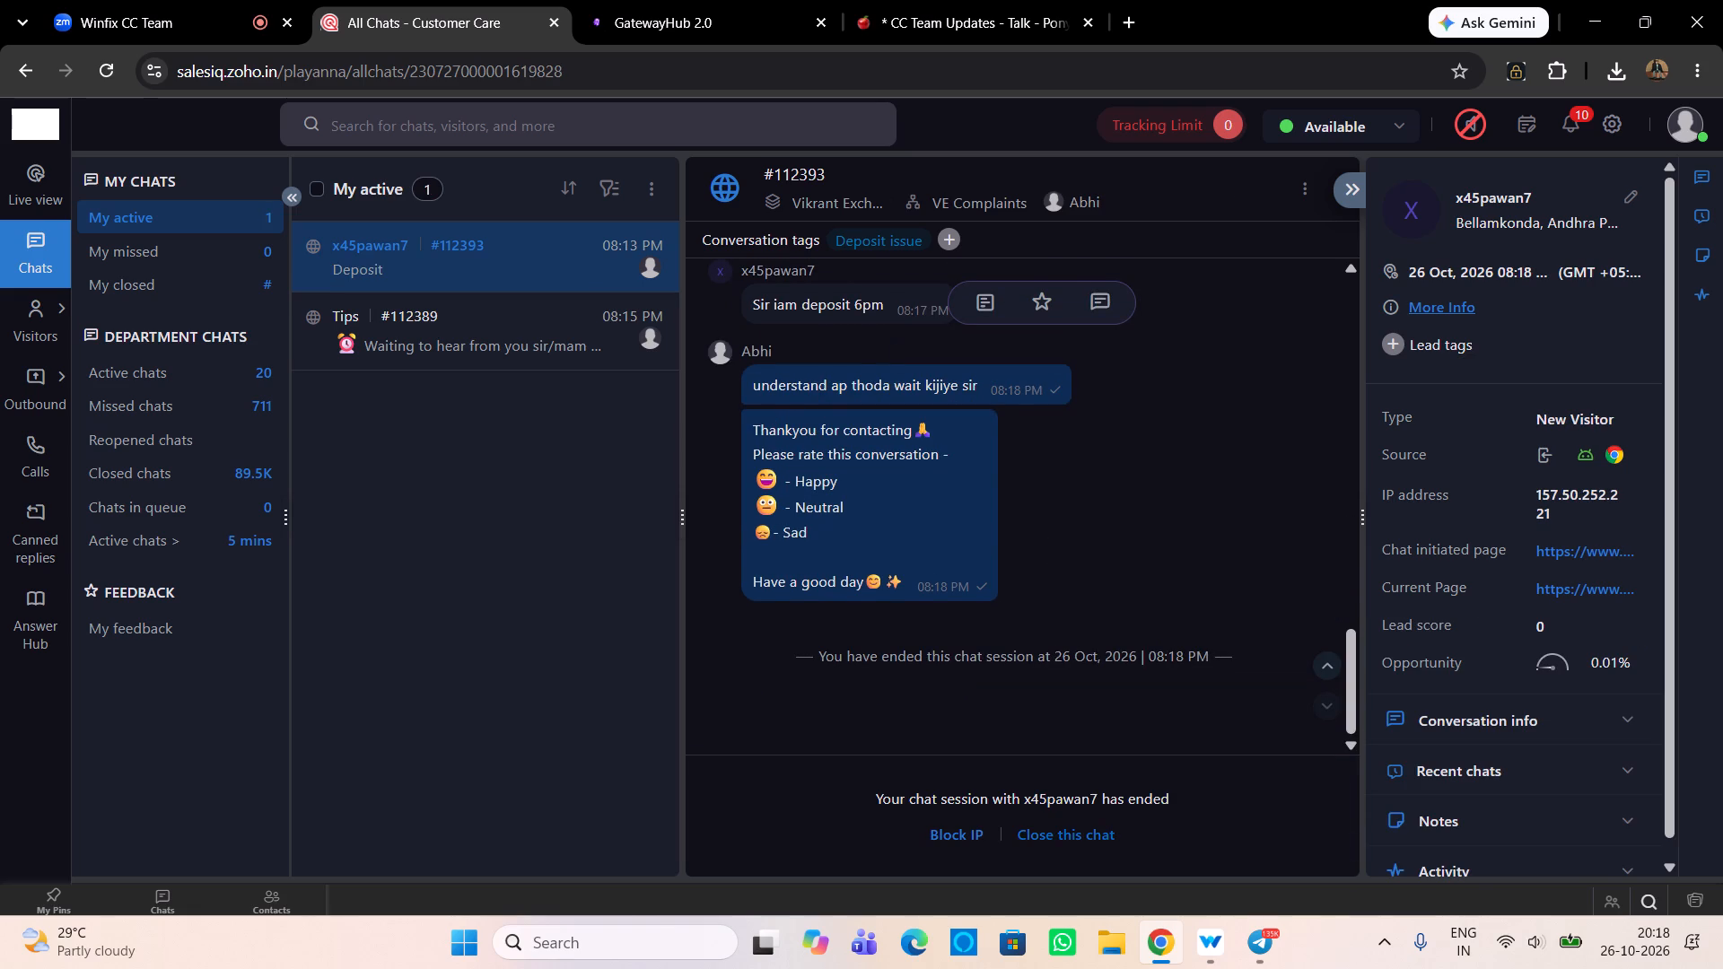
Switch to the Winfix CC Team Zoom meeting, unmute the microphone, and look through the participants' video tiles.
{"action": "left_click", "coordinate": [173, 0]}
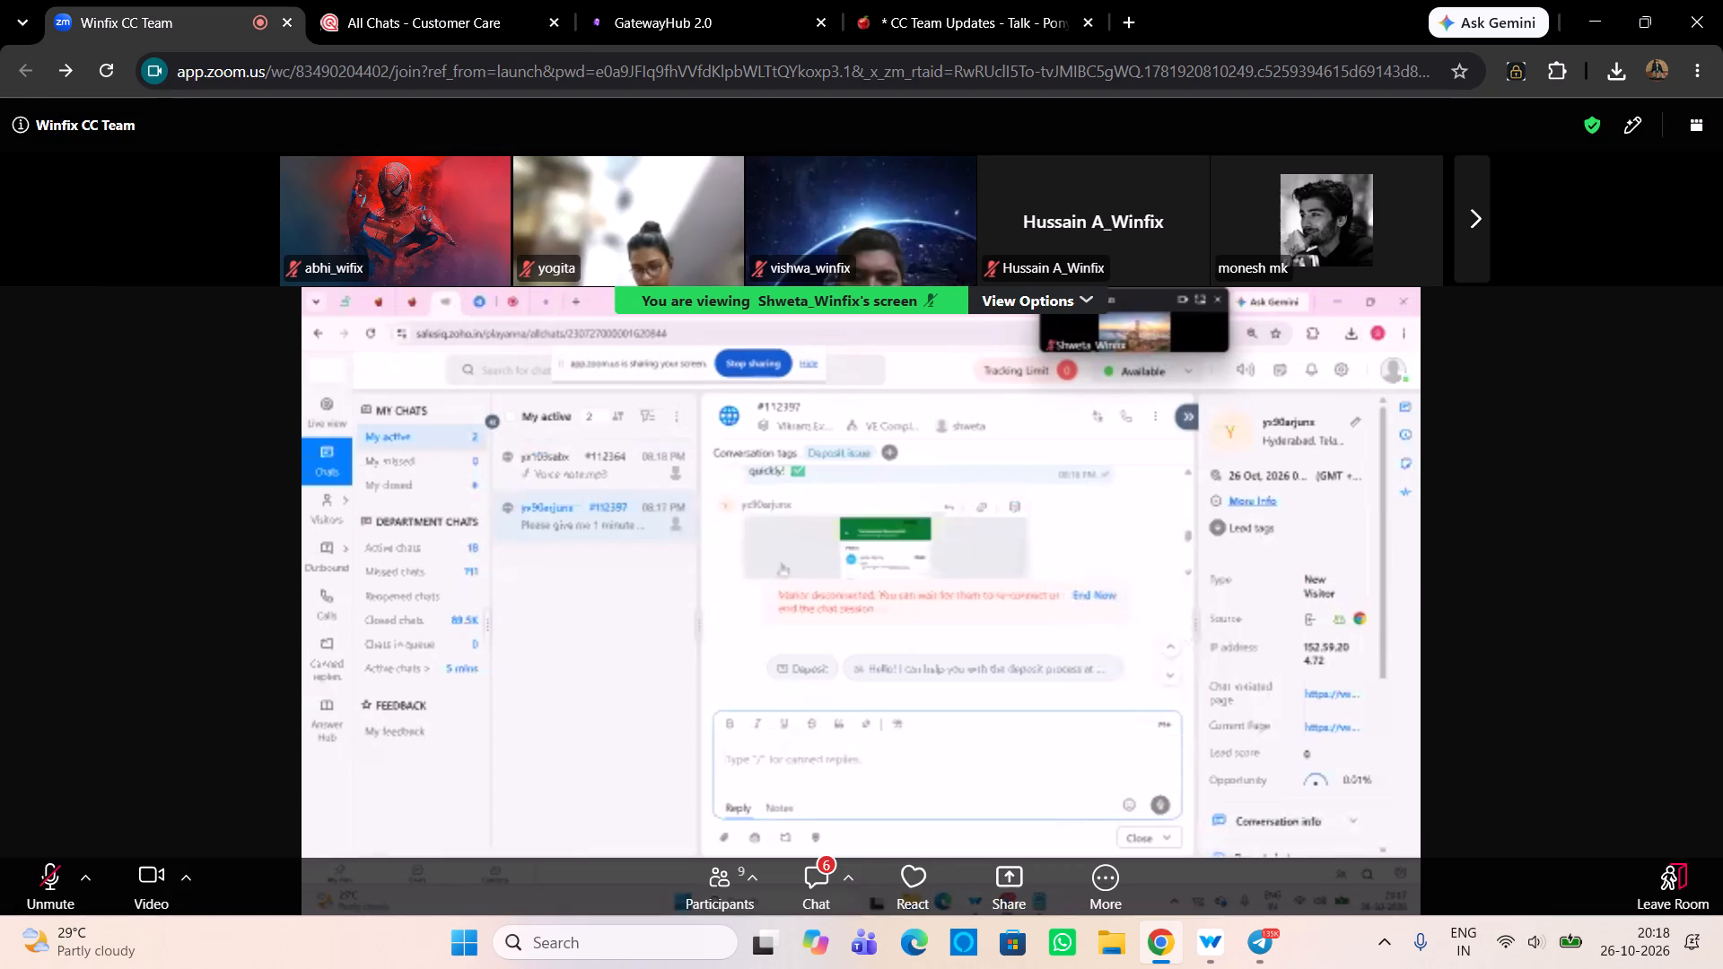
{"action": "left_click", "coordinate": [34, 886]}
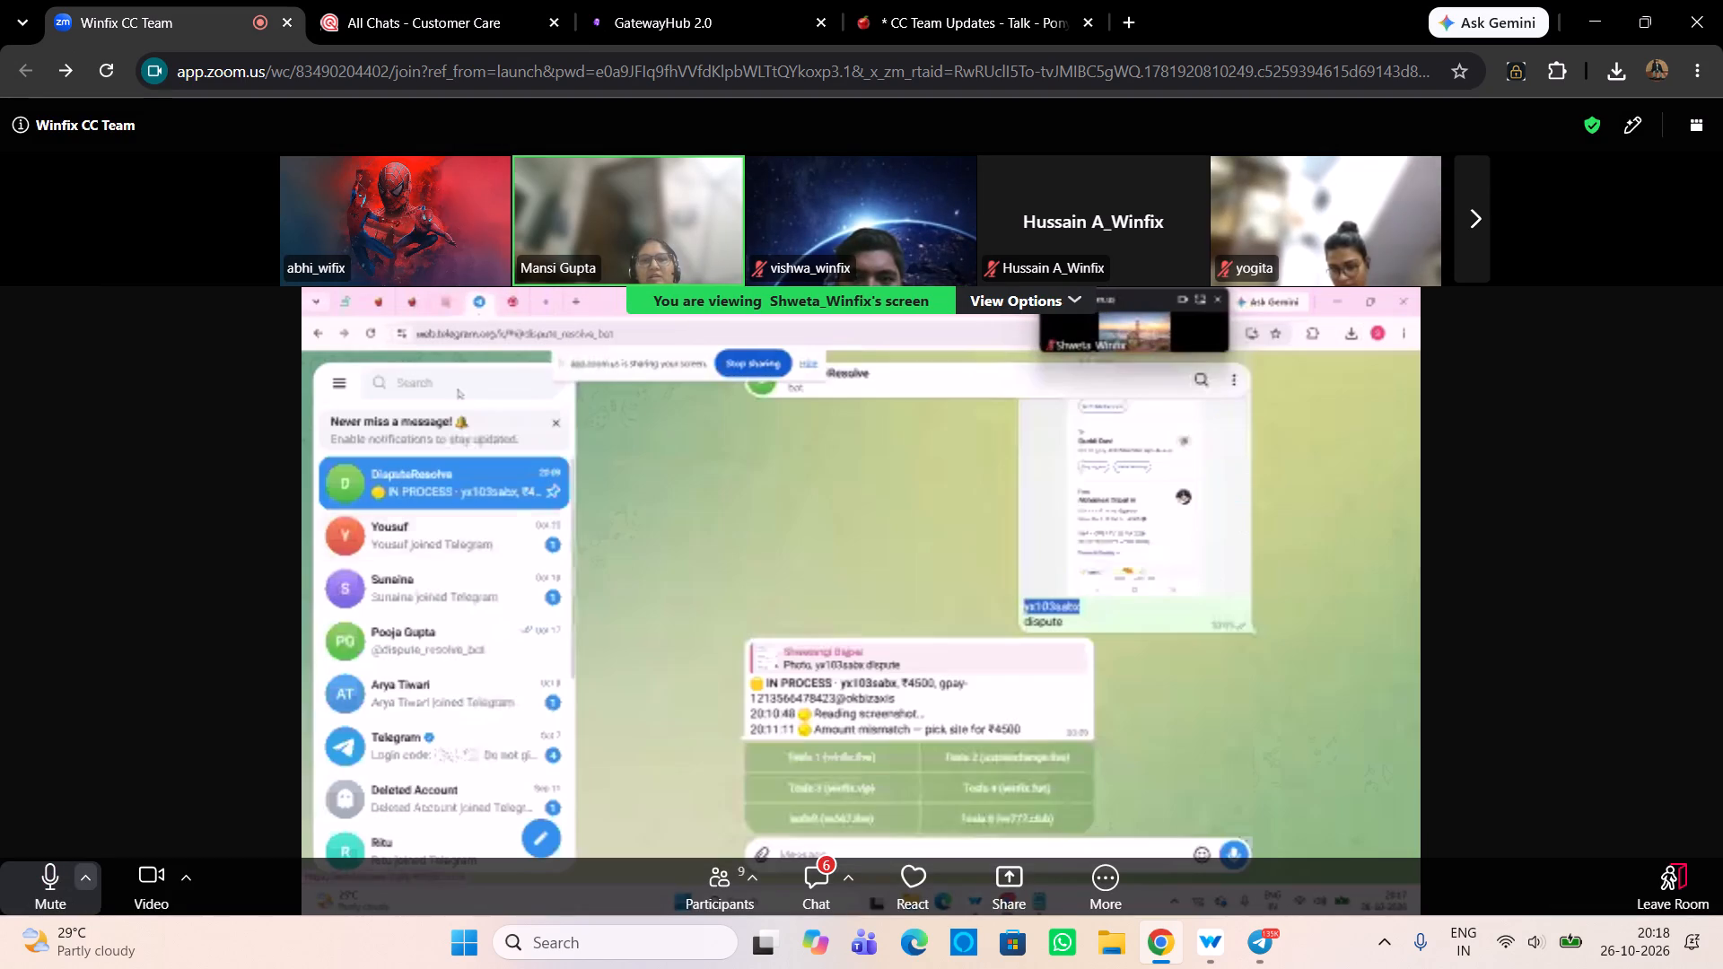
{"action": "left_click", "coordinate": [1483, 236]}
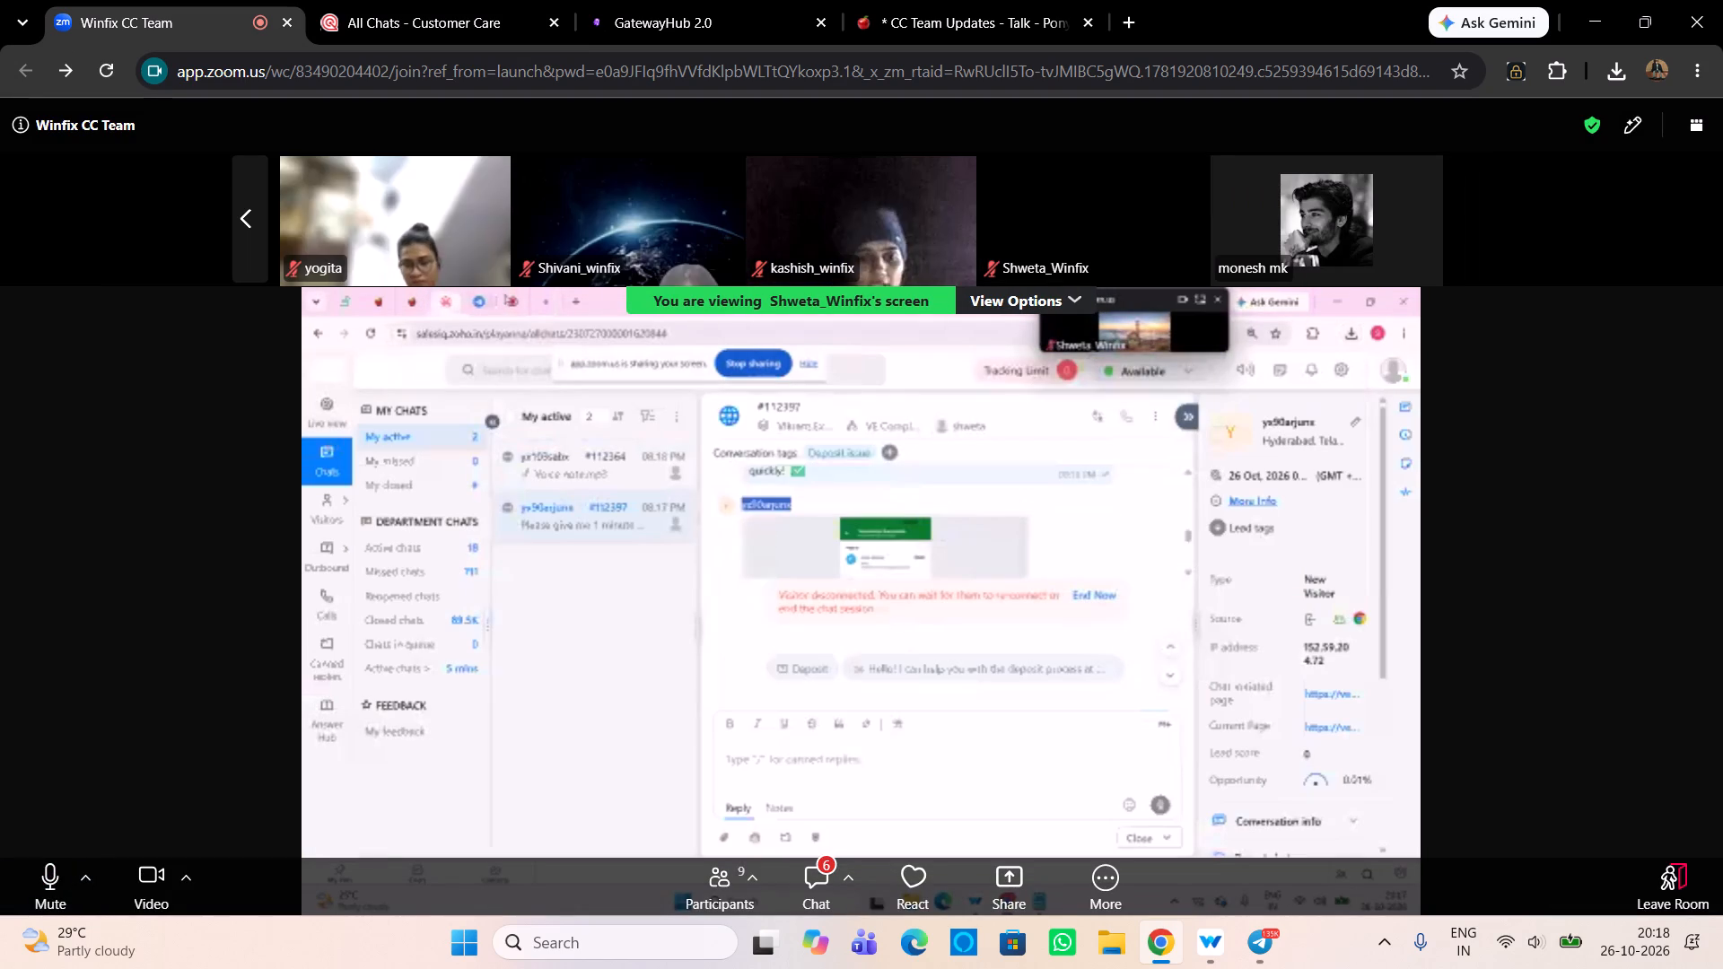
{"action": "left_click", "coordinate": [254, 242]}
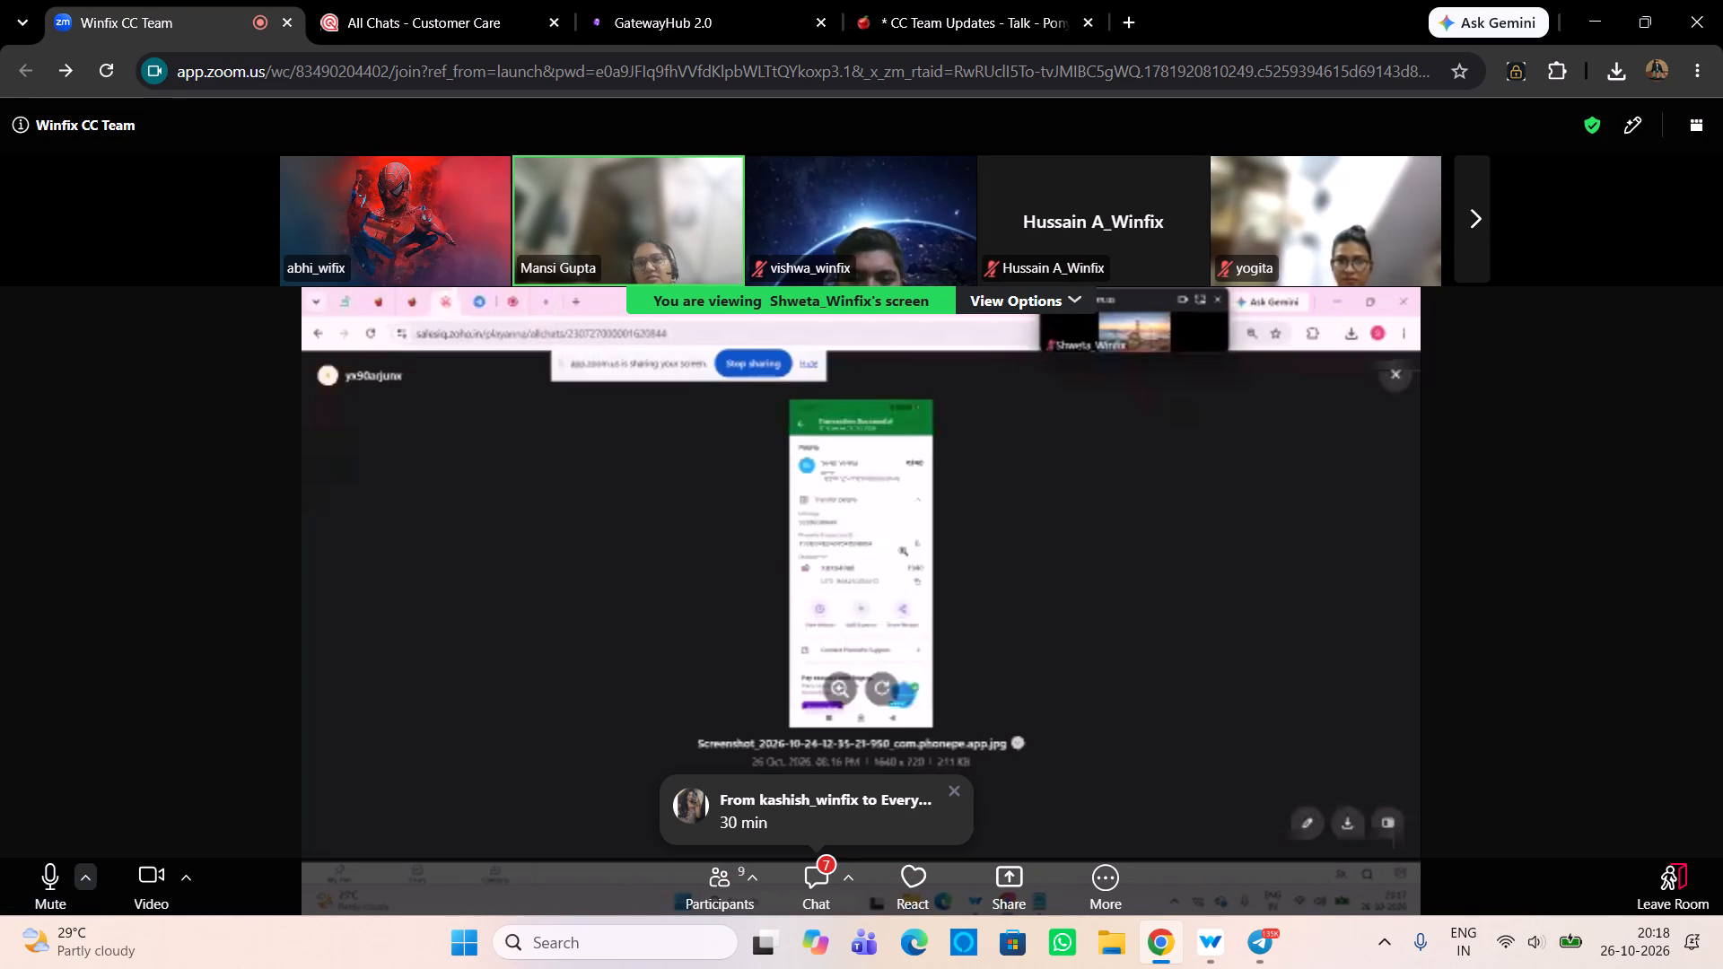
{"action": "left_click", "coordinate": [473, 0]}
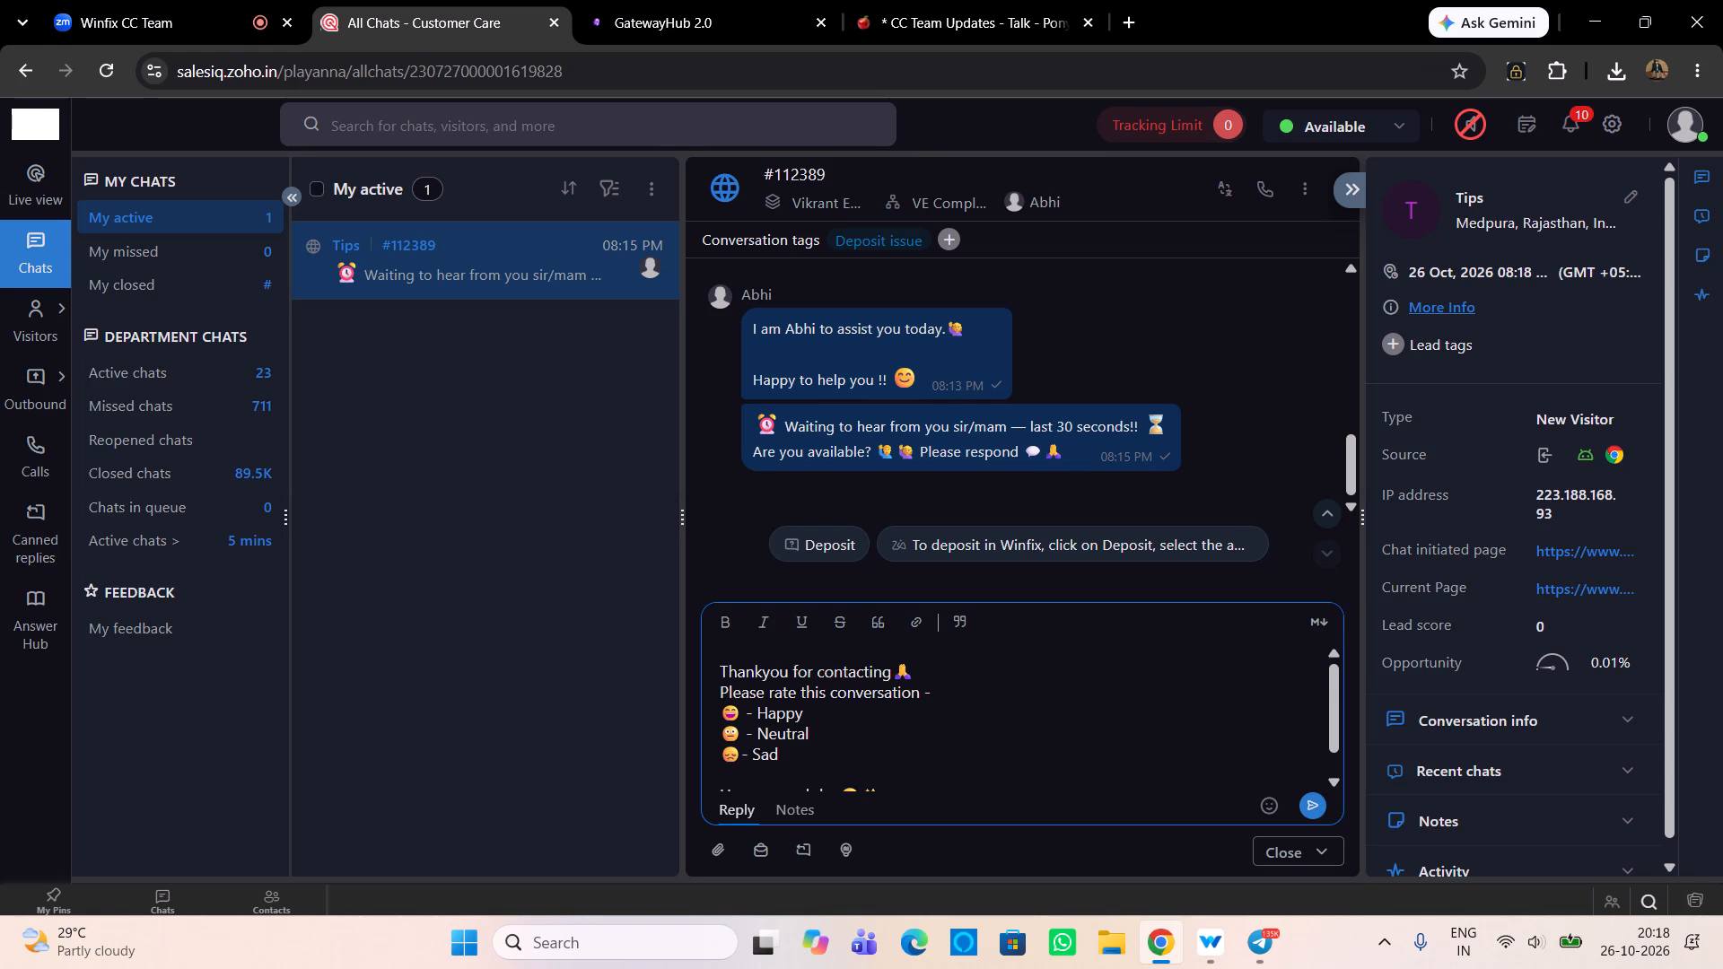
{"action": "left_click", "coordinate": [1316, 809]}
{"action": "left_click", "coordinate": [1299, 866]}
{"action": "left_click", "coordinate": [1295, 858]}
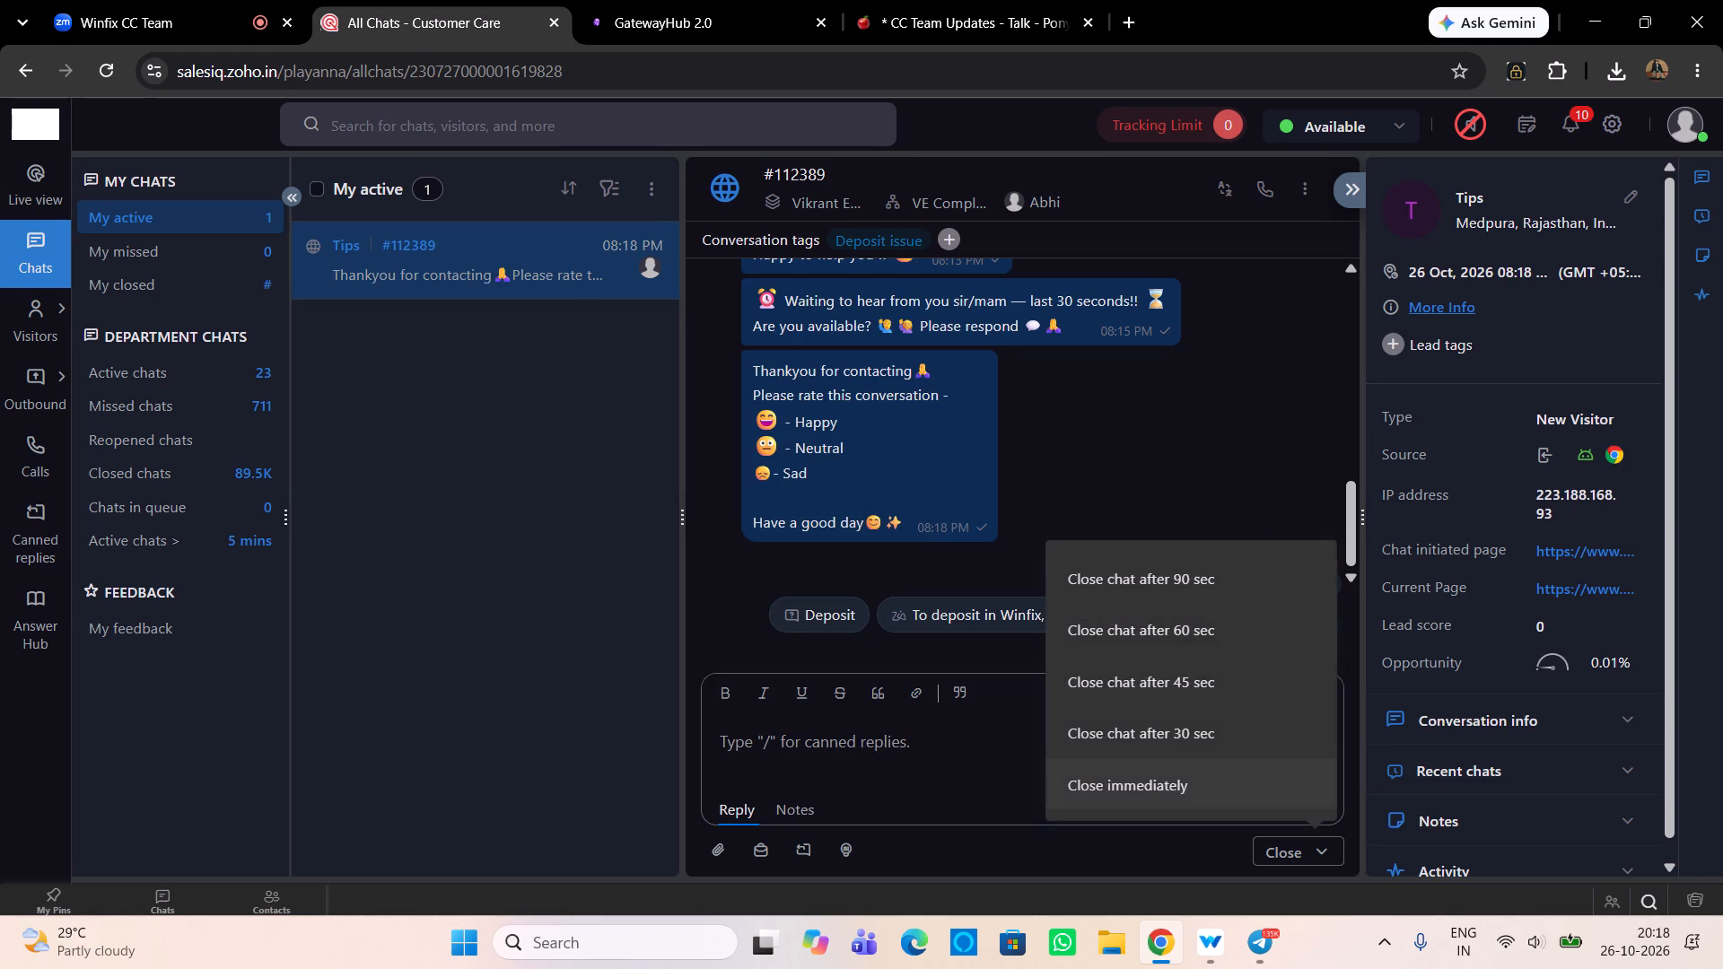
{"action": "left_click", "coordinate": [1126, 789]}
Switch to the Winfix CC Team Zoom meeting to view the shared screen.
{"action": "left_click", "coordinate": [160, 0]}
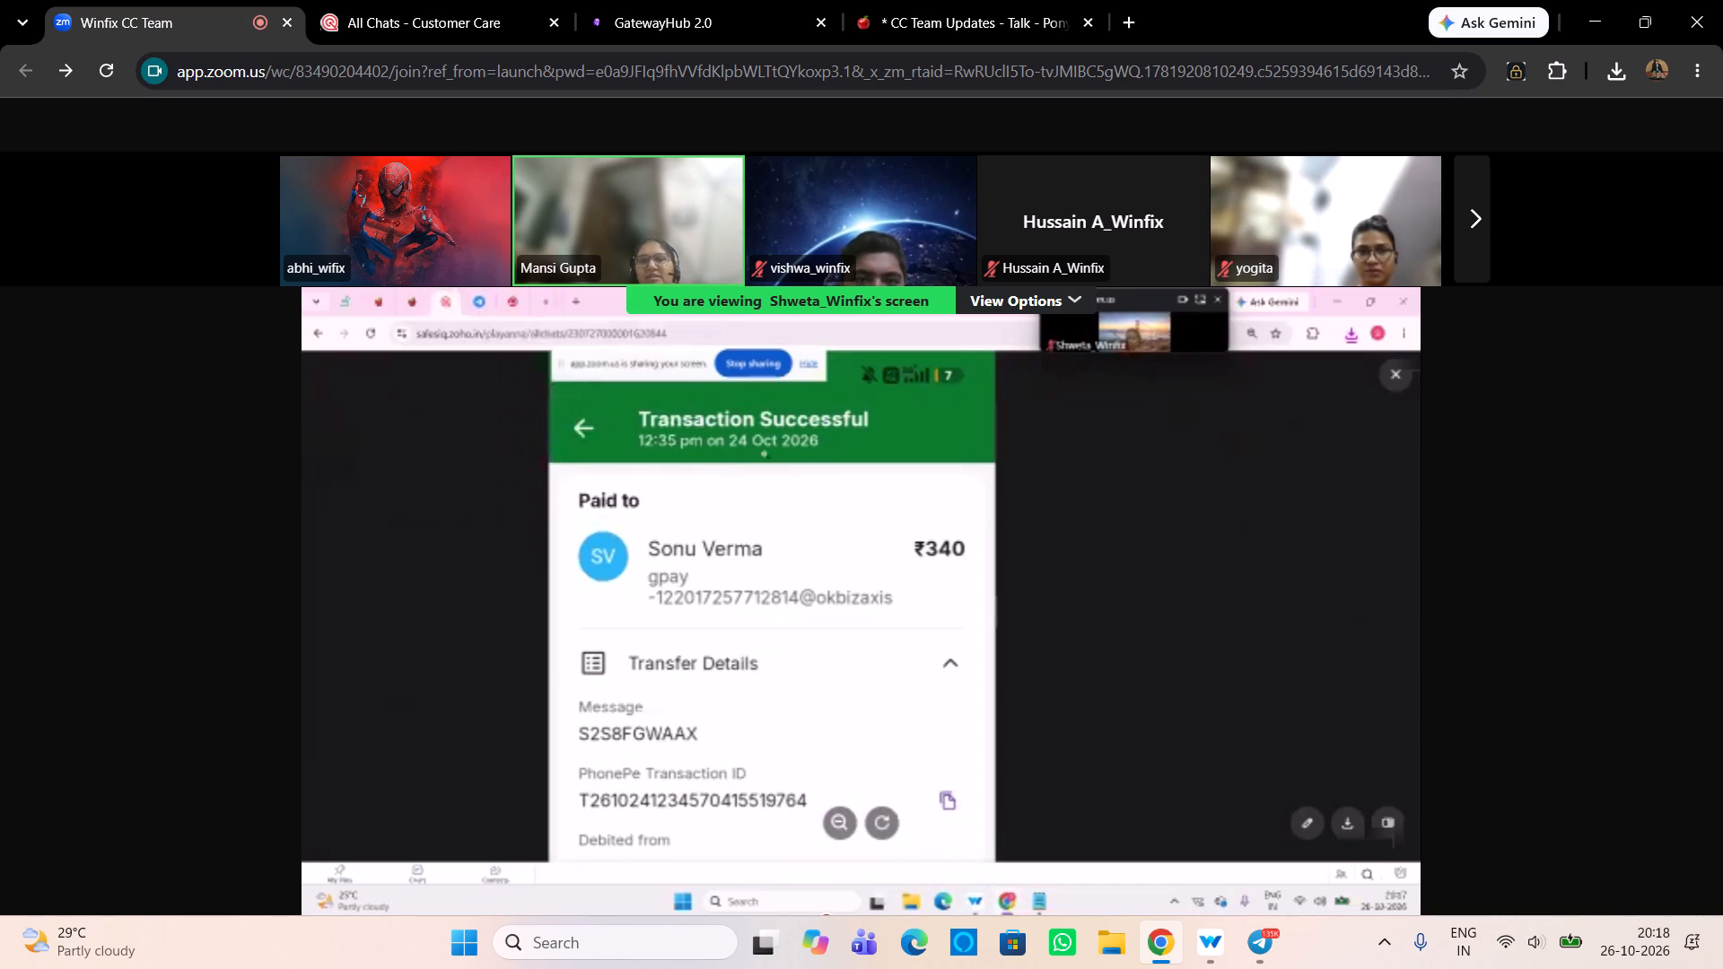
{"action": "left_click", "coordinate": [436, 0]}
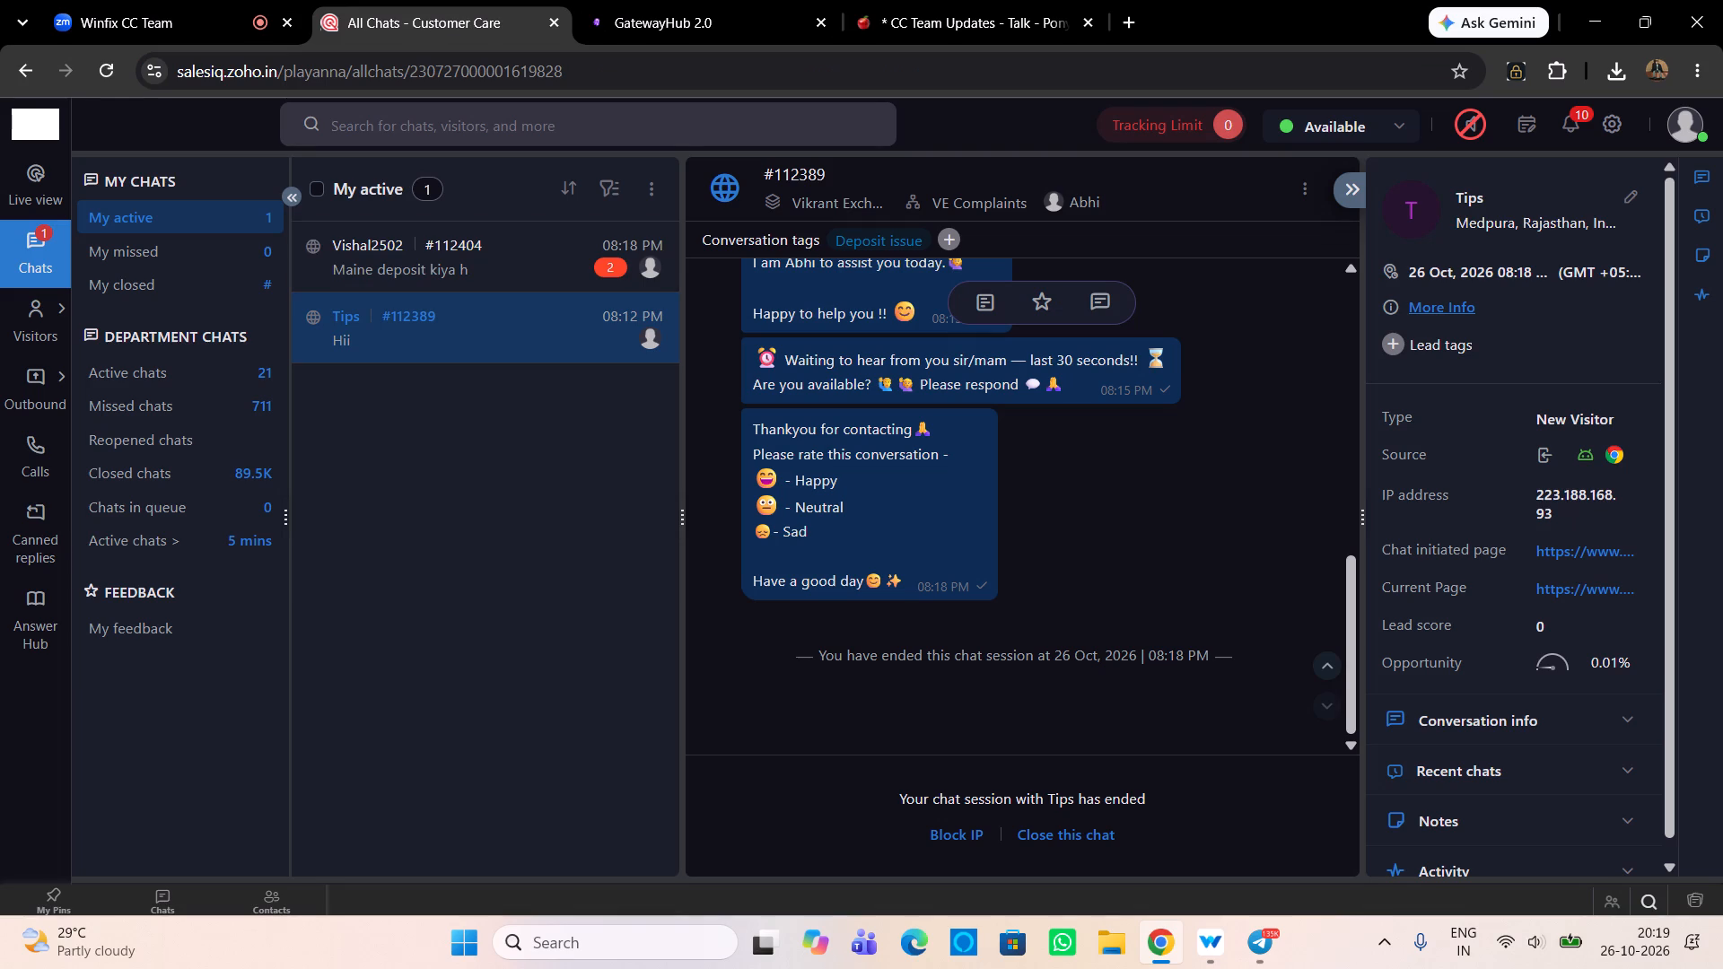
{"action": "left_click", "coordinate": [1035, 834]}
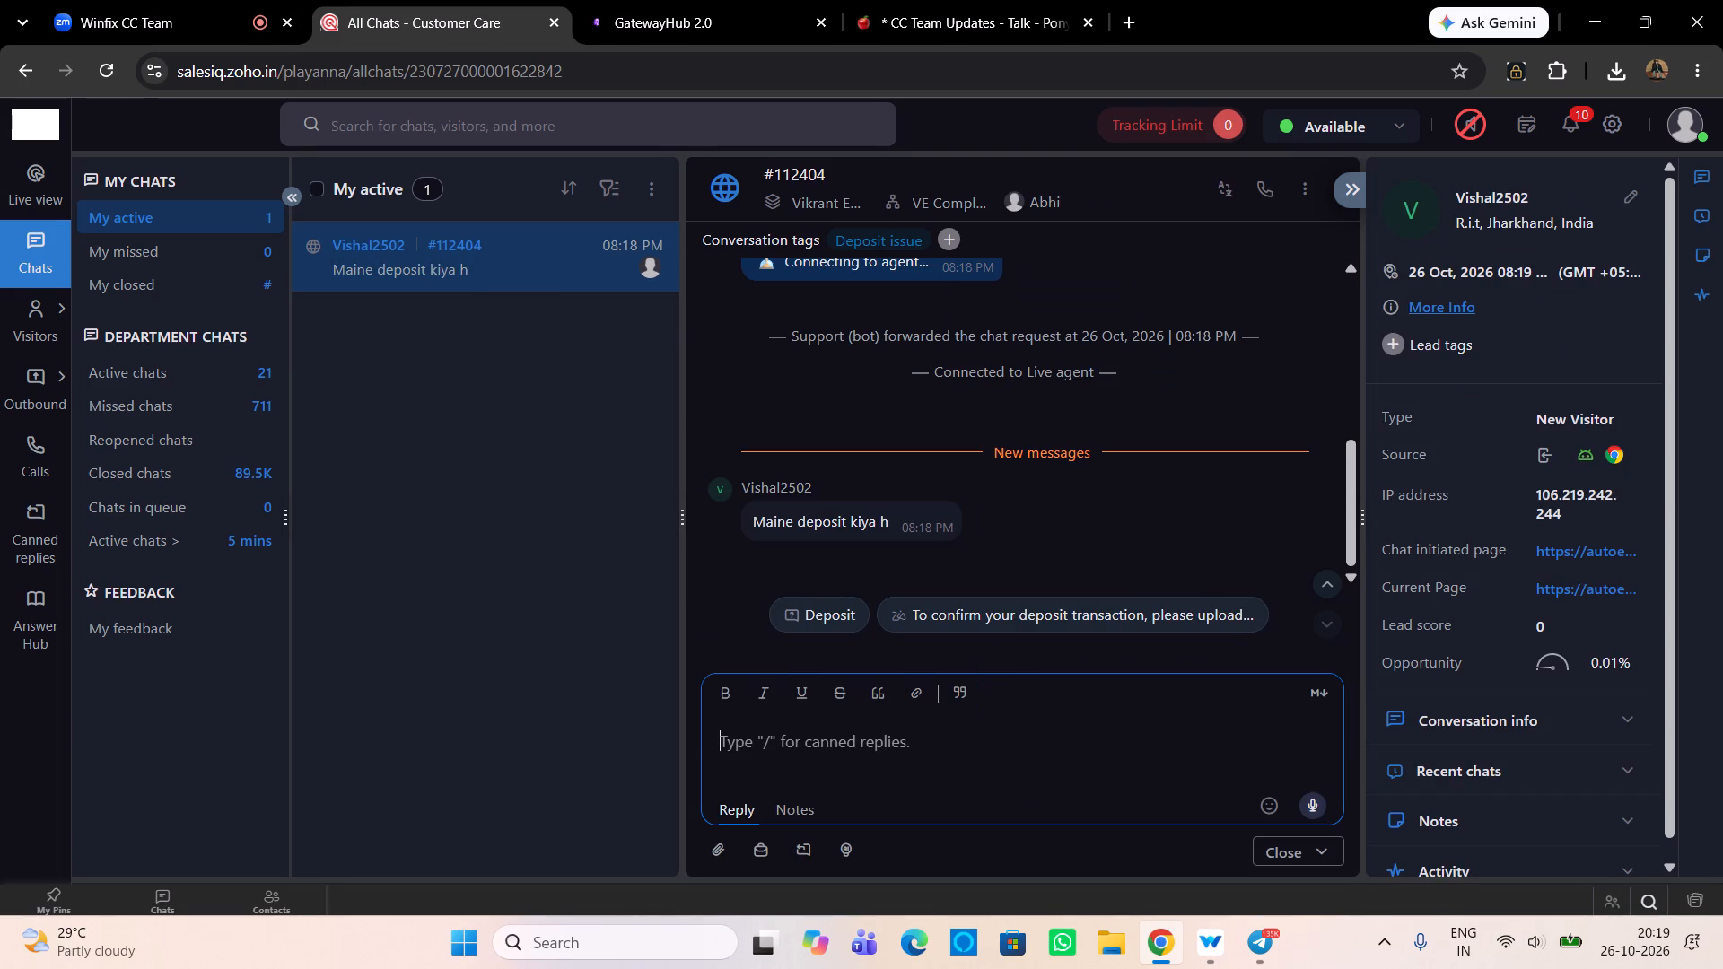
{"action": "left_click", "coordinate": [920, 747]}
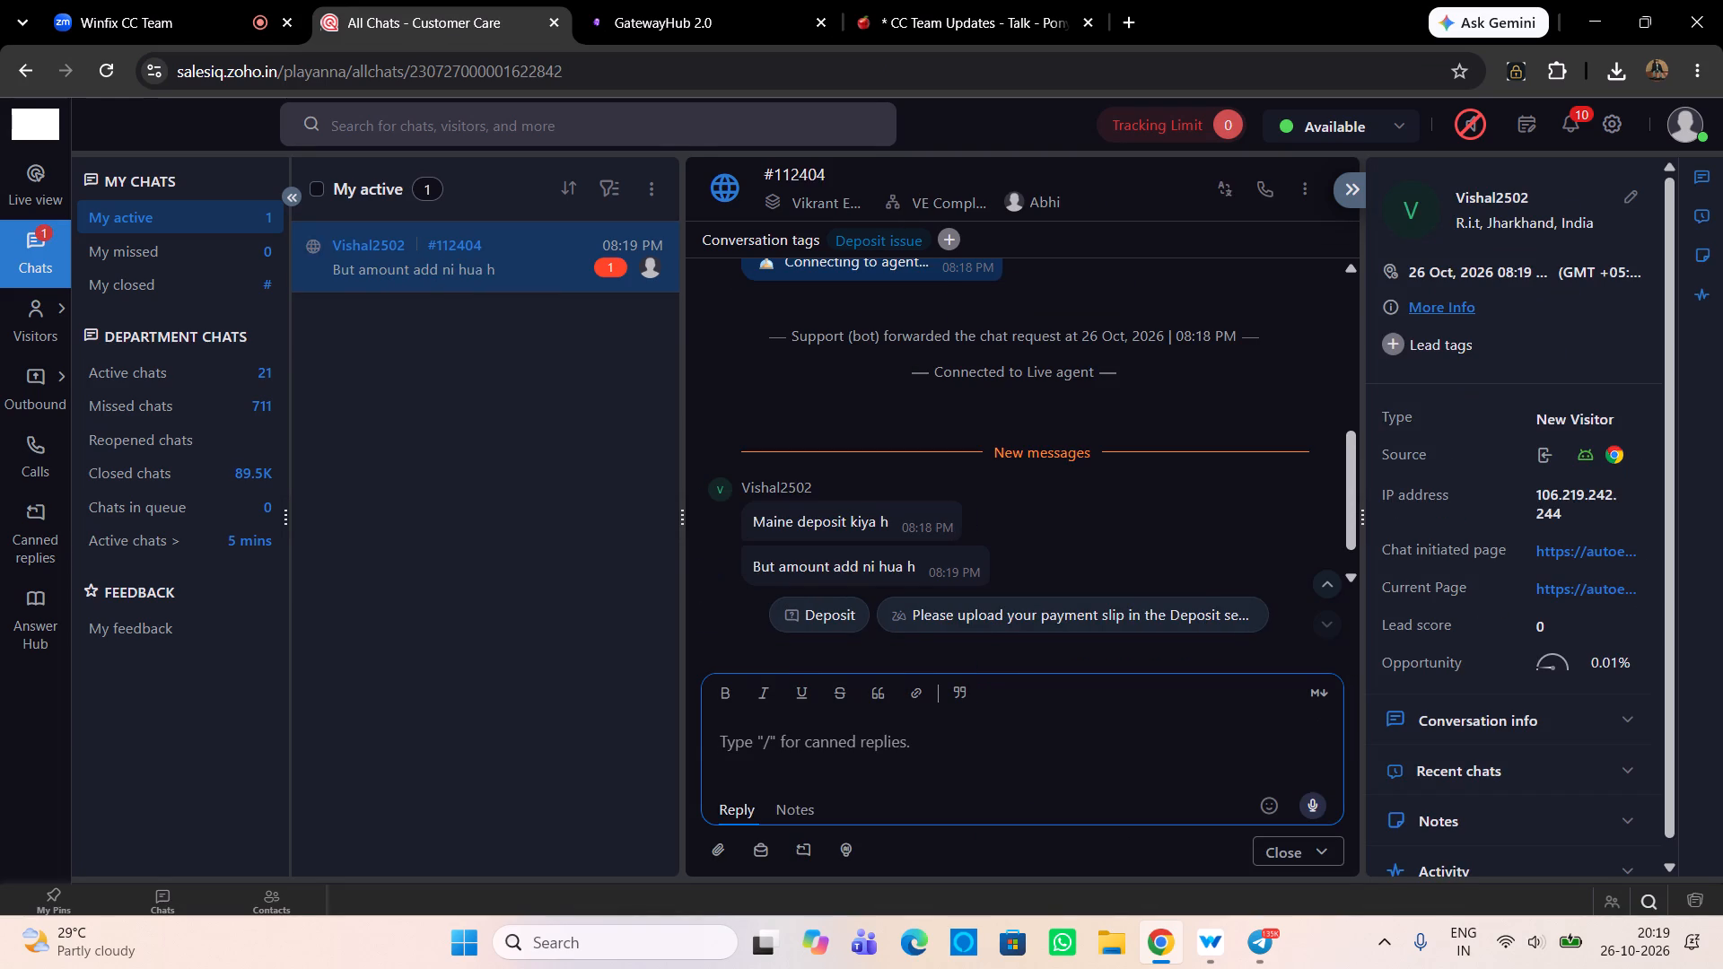
{"action": "key", "text": "slash"}
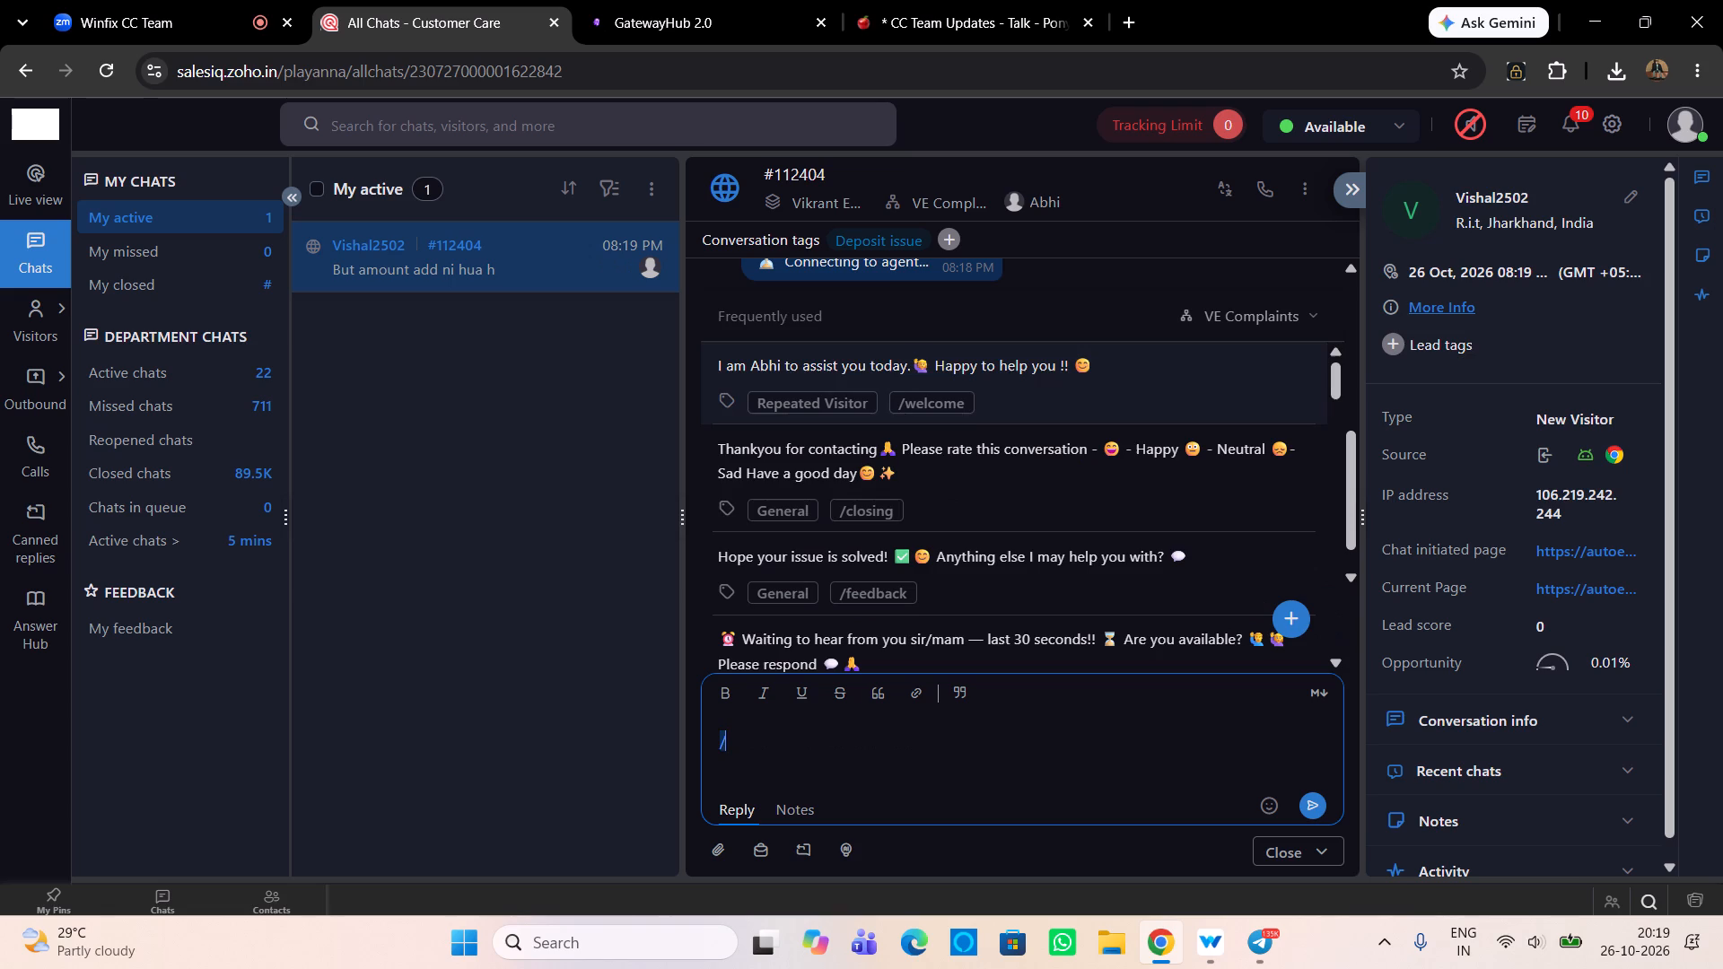
{"action": "left_click", "coordinate": [879, 367]}
{"action": "left_click", "coordinate": [1307, 806]}
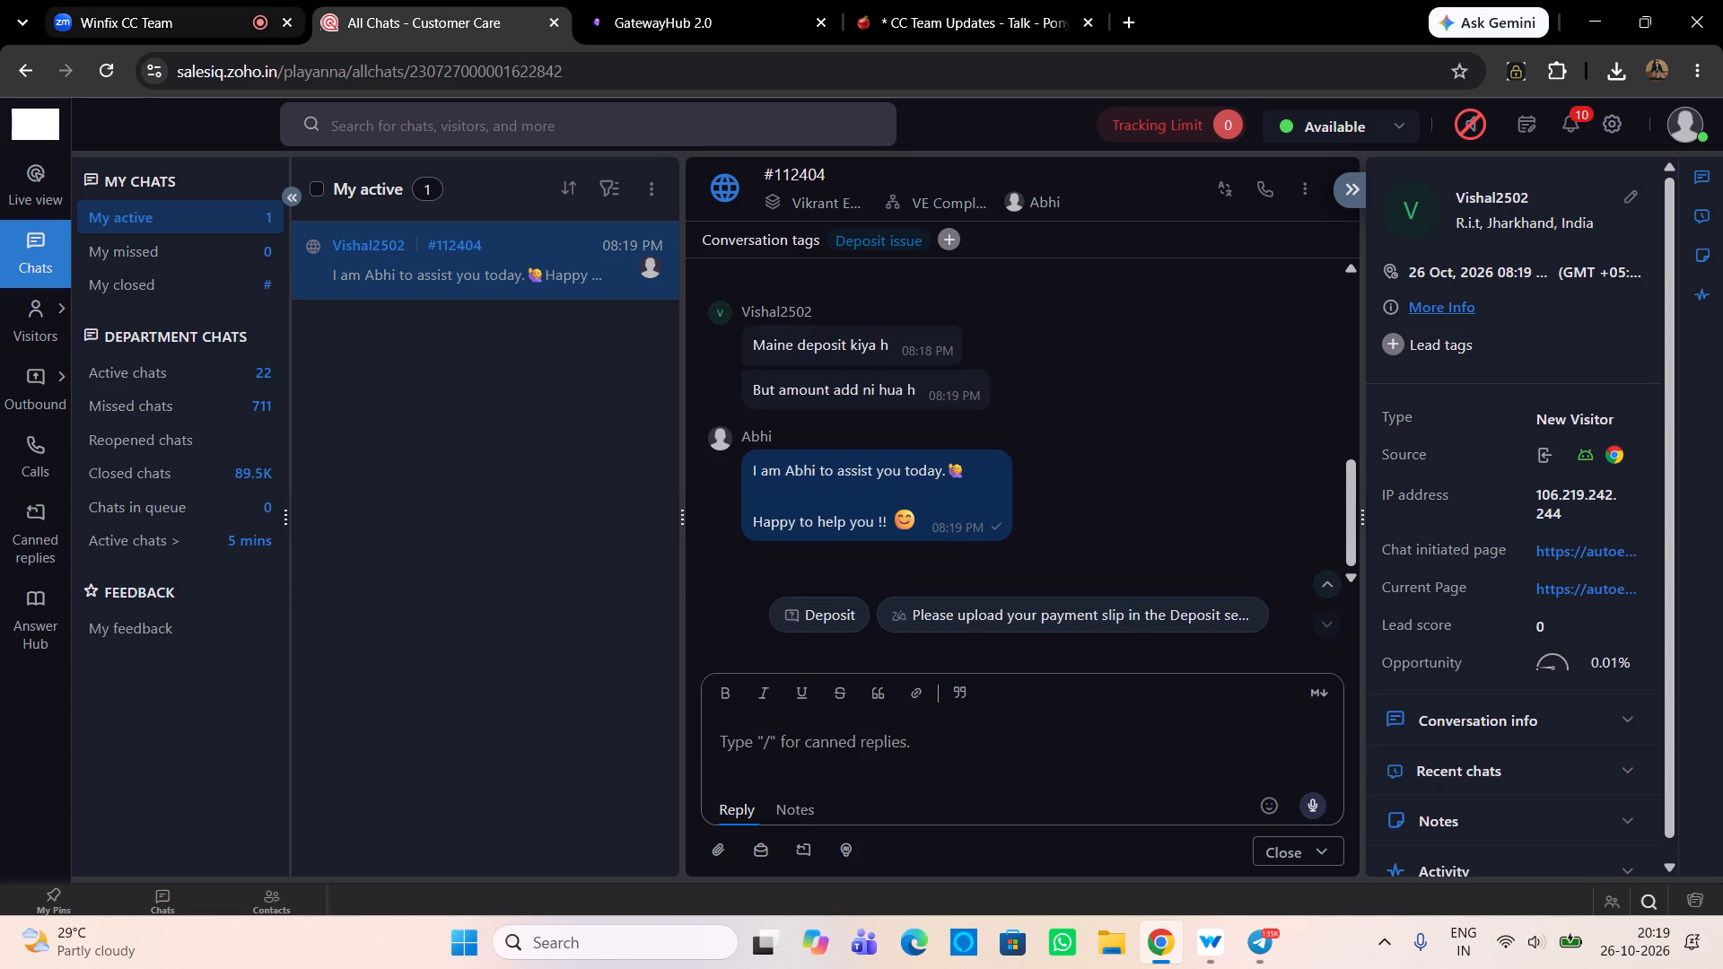
Switch to the Winfix CC Team Zoom meeting and mute the microphone.
{"action": "left_click", "coordinate": [164, 0]}
{"action": "left_click", "coordinate": [41, 876]}
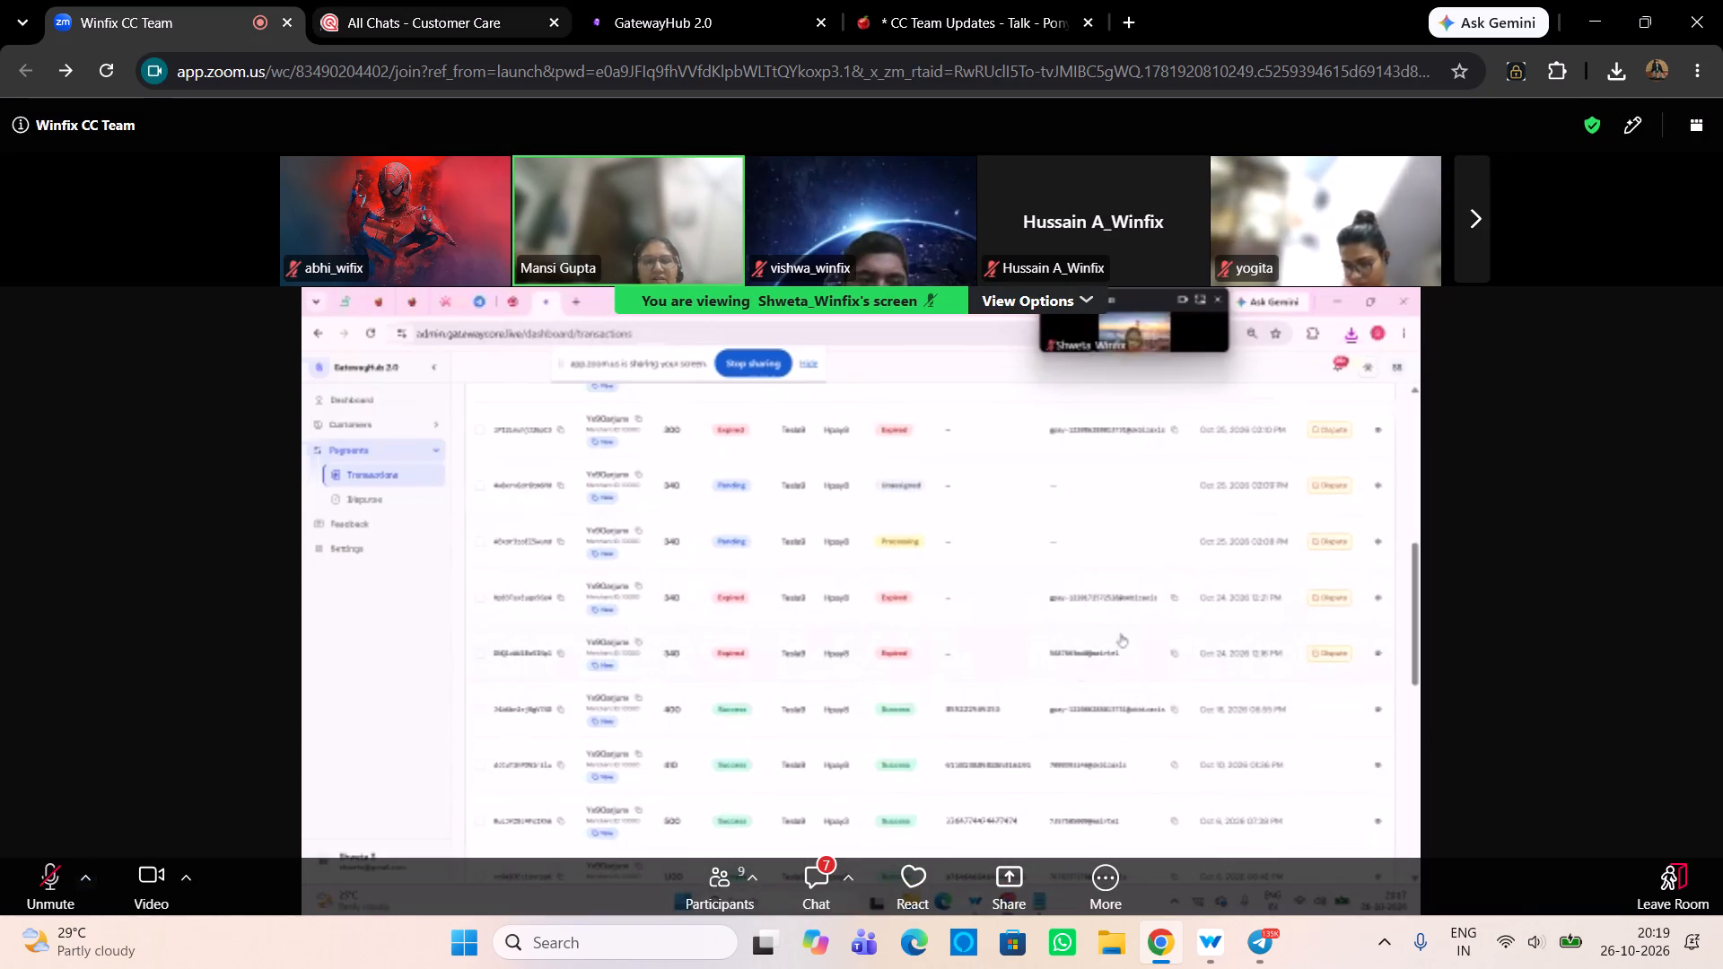
{"action": "left_click", "coordinate": [419, 0]}
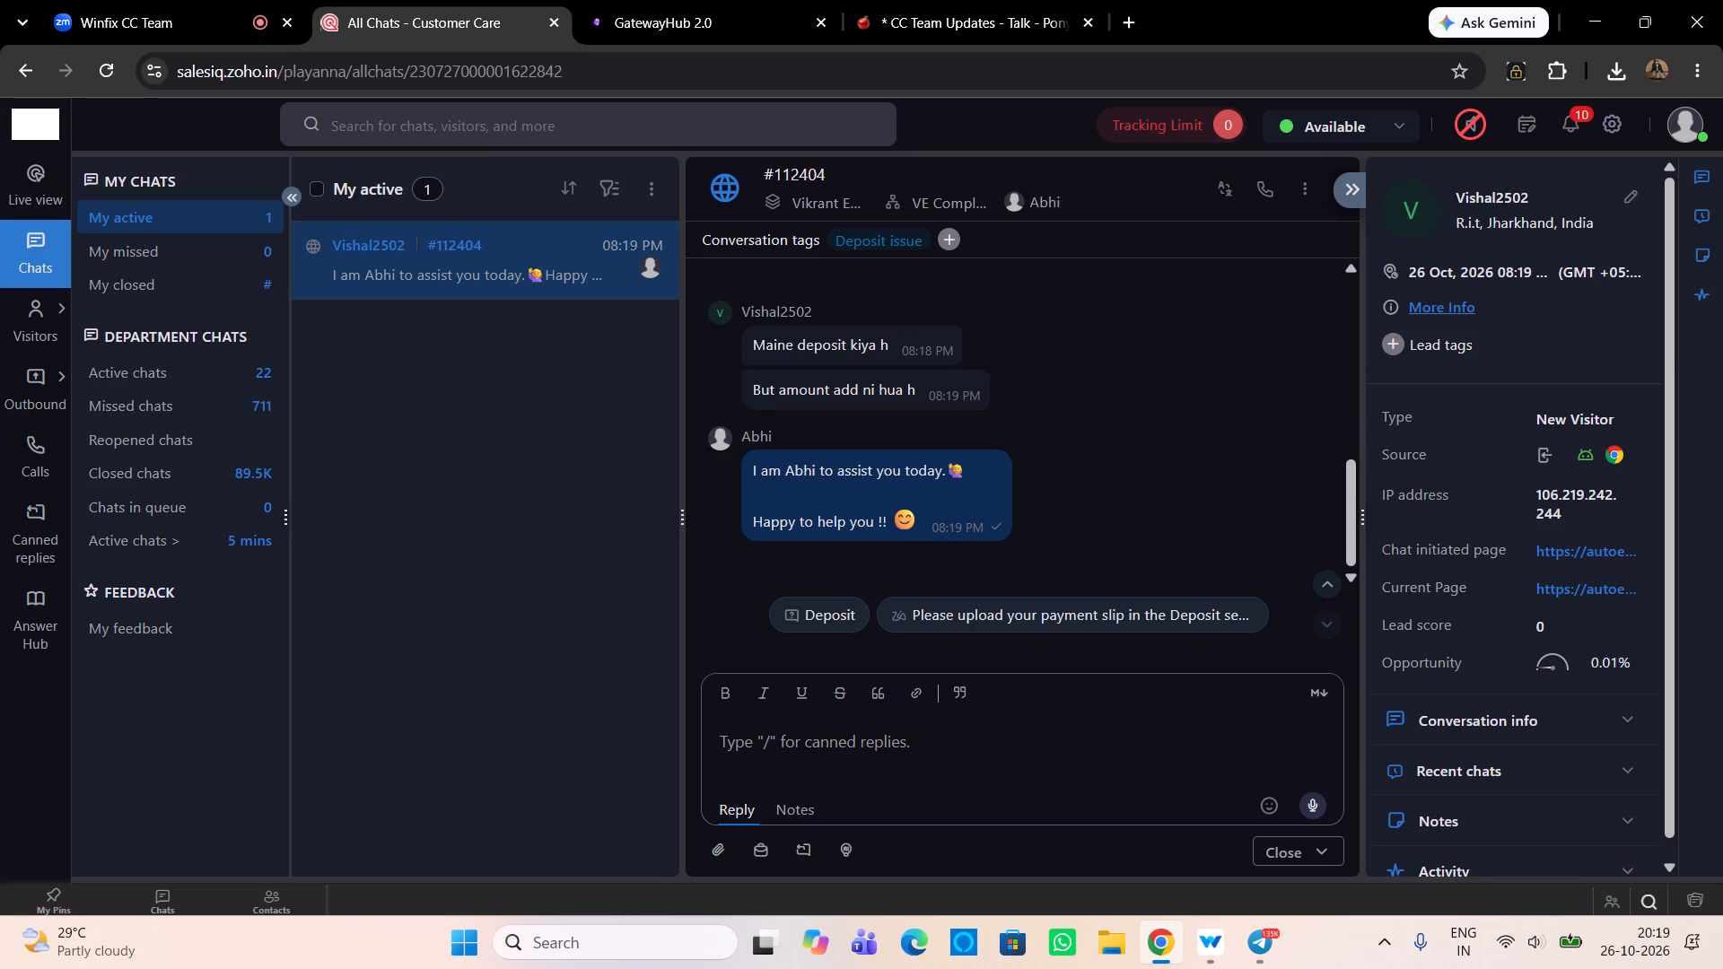
{"action": "left_click", "coordinate": [755, 763]}
{"action": "type", "text": "id name sir"}
{"action": "key", "text": "Return"}
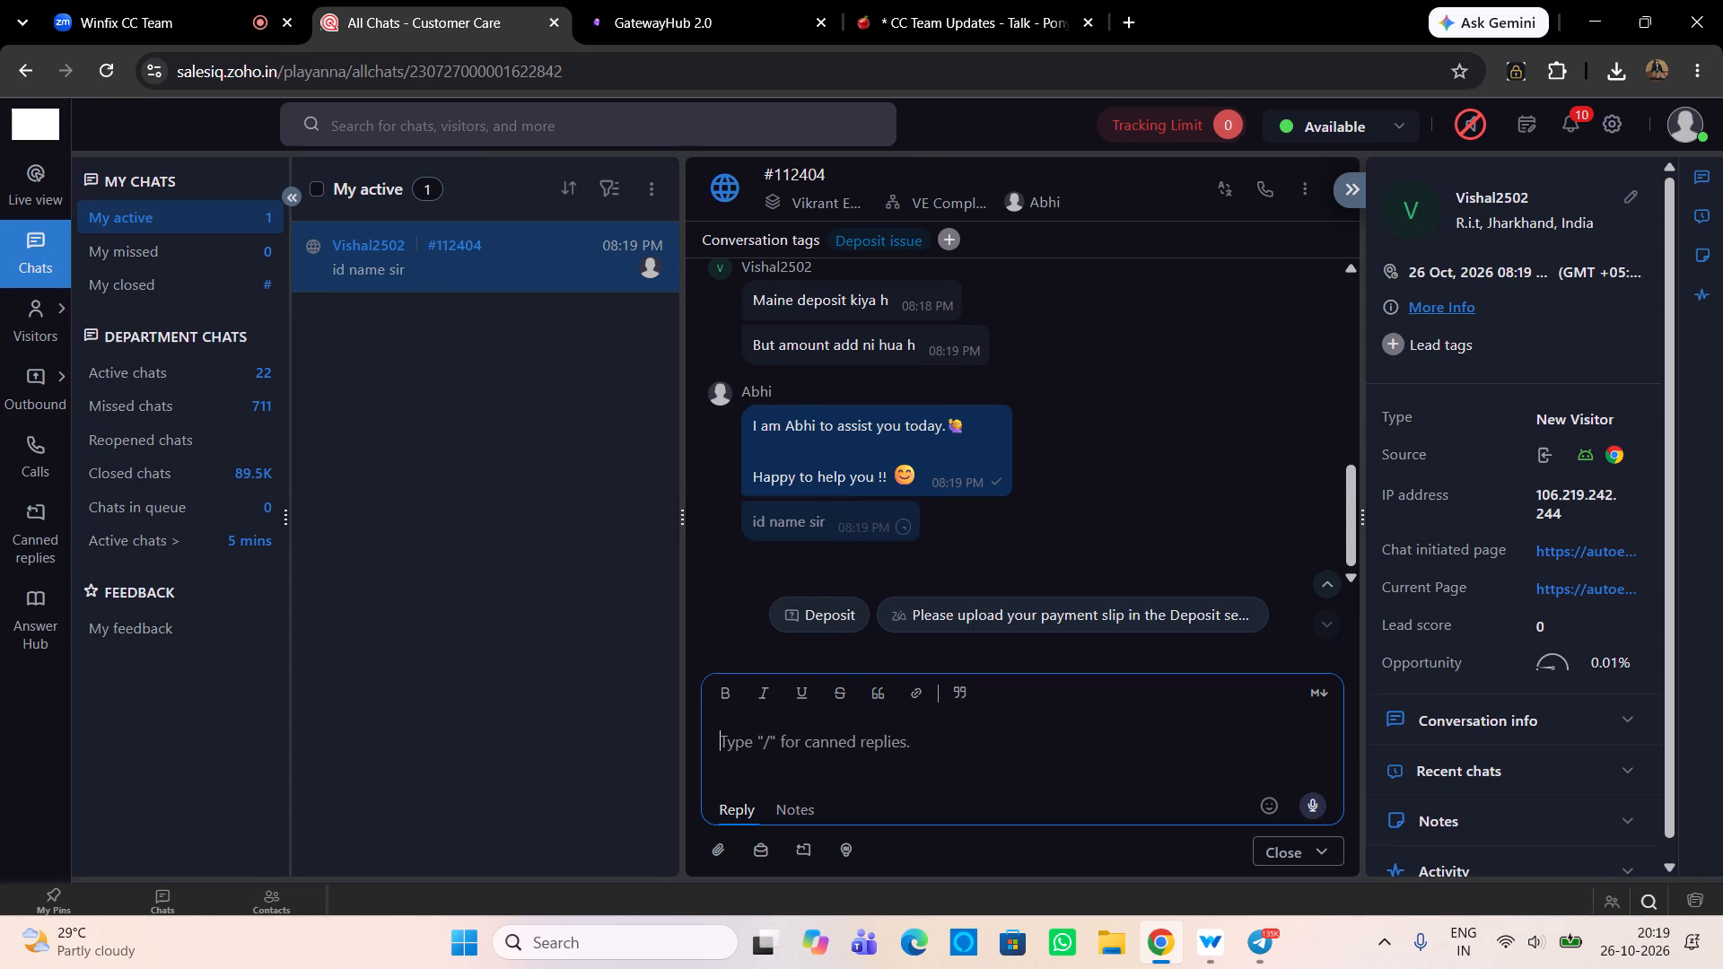
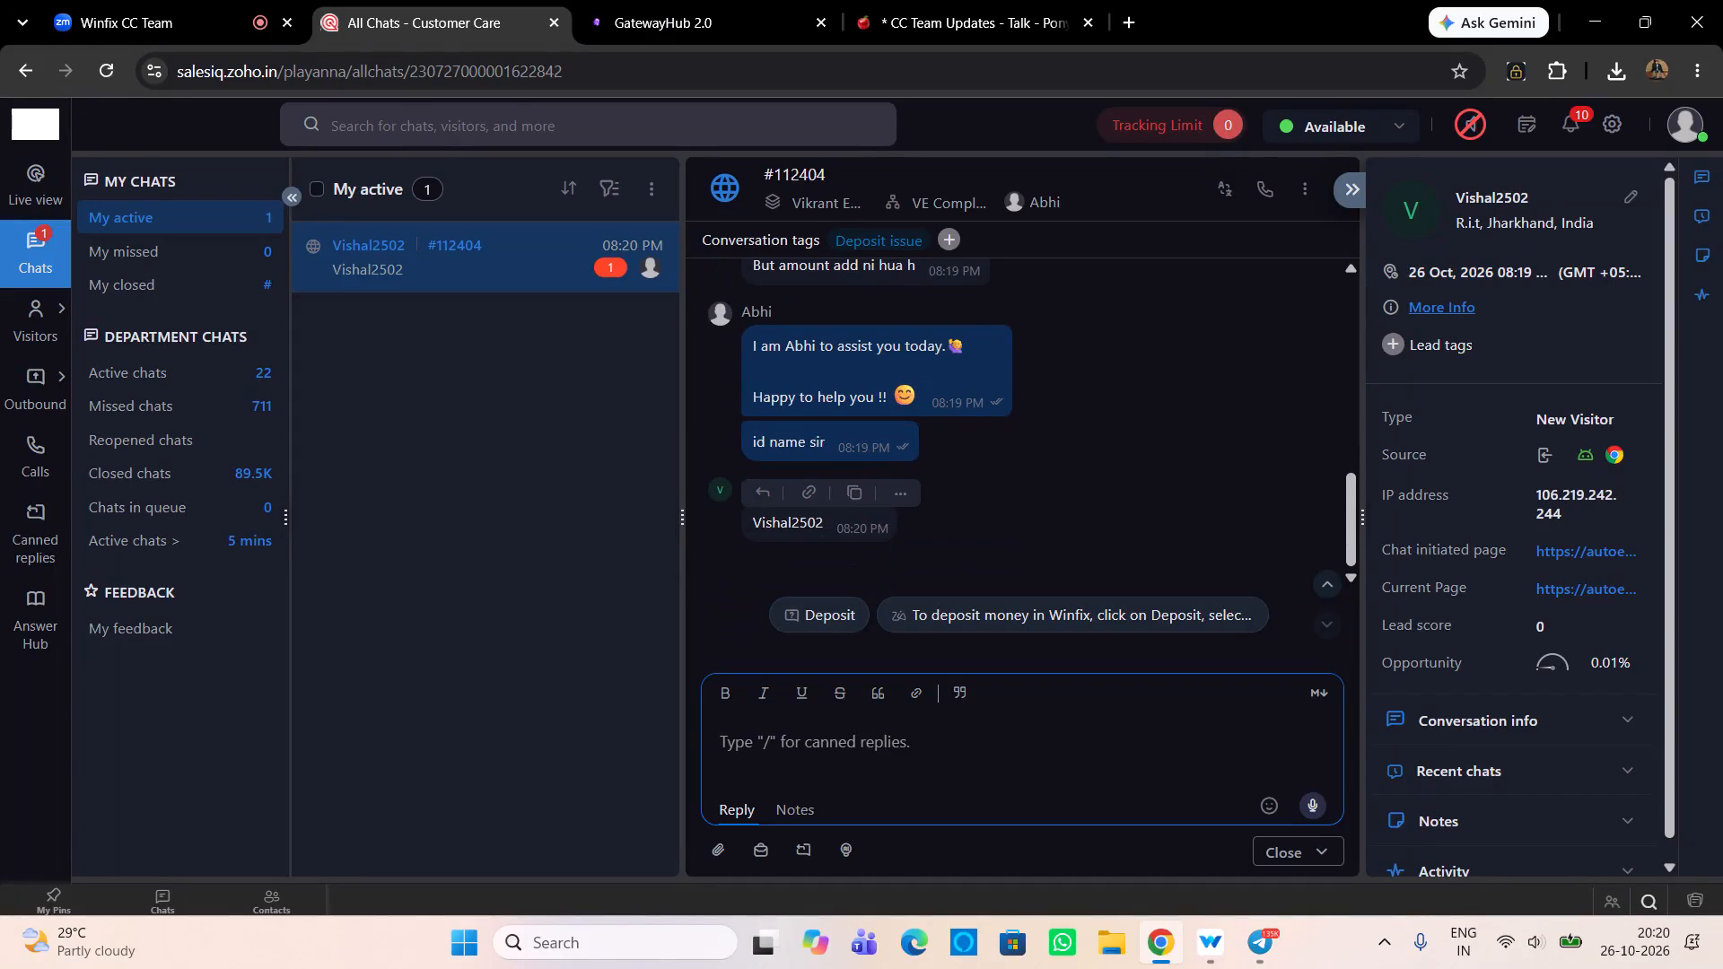
{"action": "left_click_drag", "start_coordinate": [756, 527], "coordinate": [821, 520]}
{"action": "right_click", "coordinate": [821, 520]}
{"action": "left_click", "coordinate": [866, 542]}
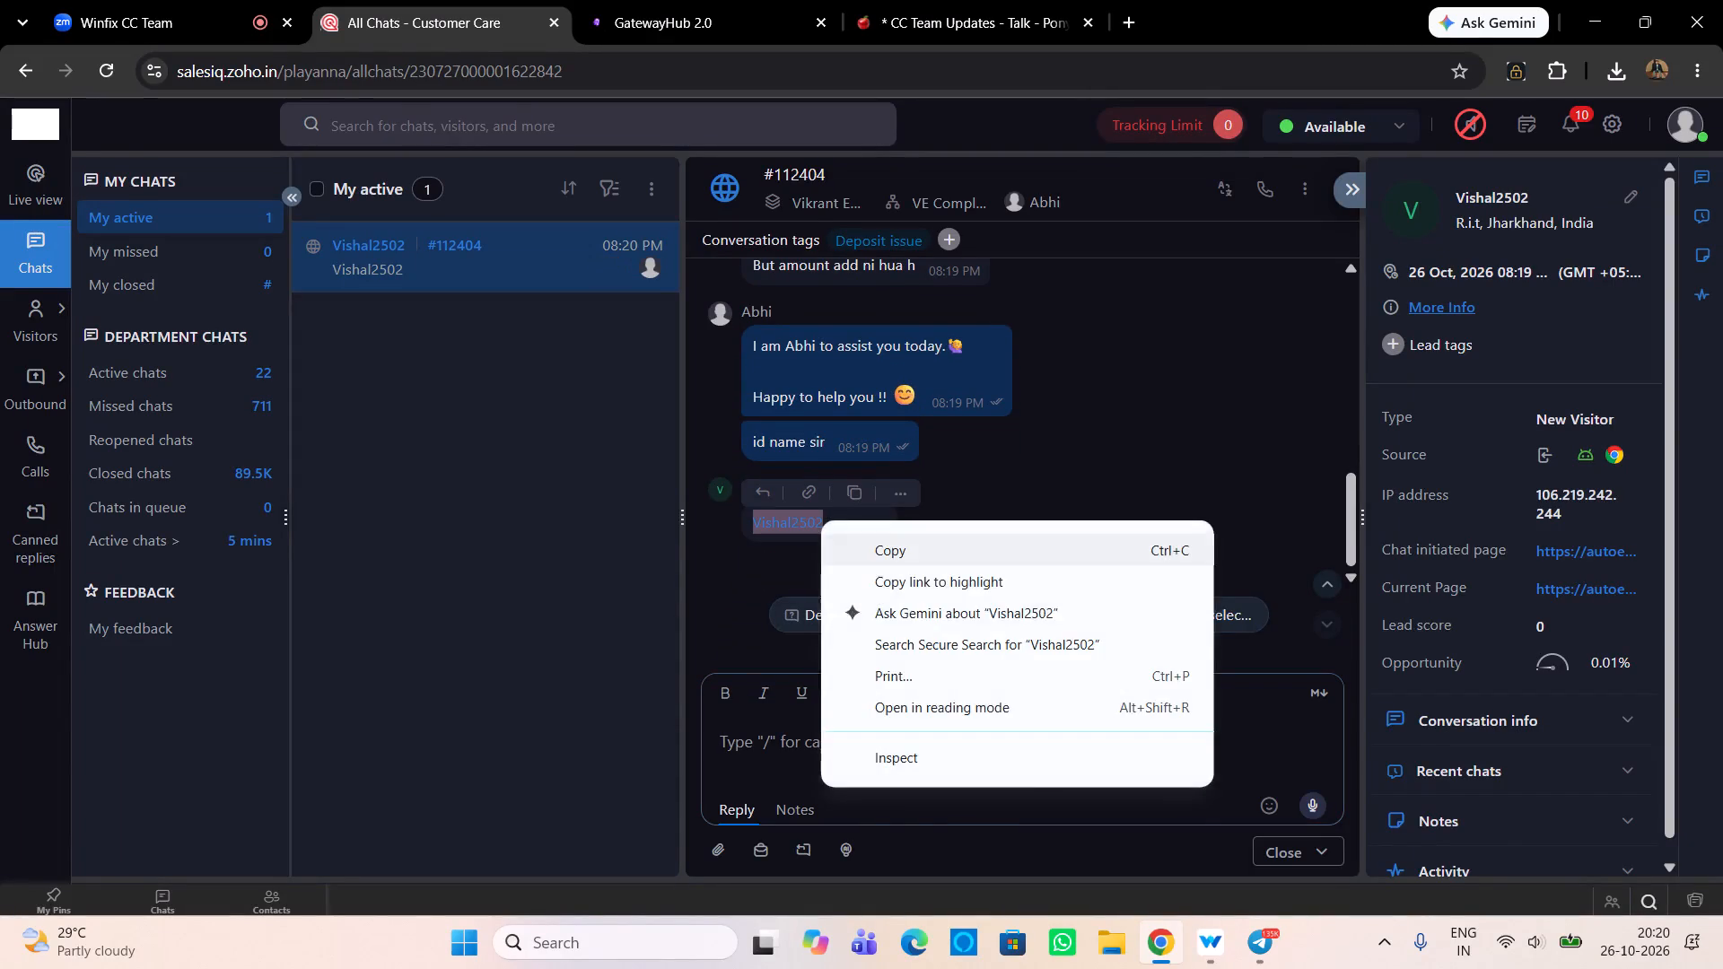
{"action": "left_click", "coordinate": [623, 0]}
{"action": "scroll", "coordinate": [772, 620], "scroll_direction": "up", "scroll_amount": 5}
{"action": "scroll", "coordinate": [862, 395], "scroll_direction": "up", "scroll_amount": 4}
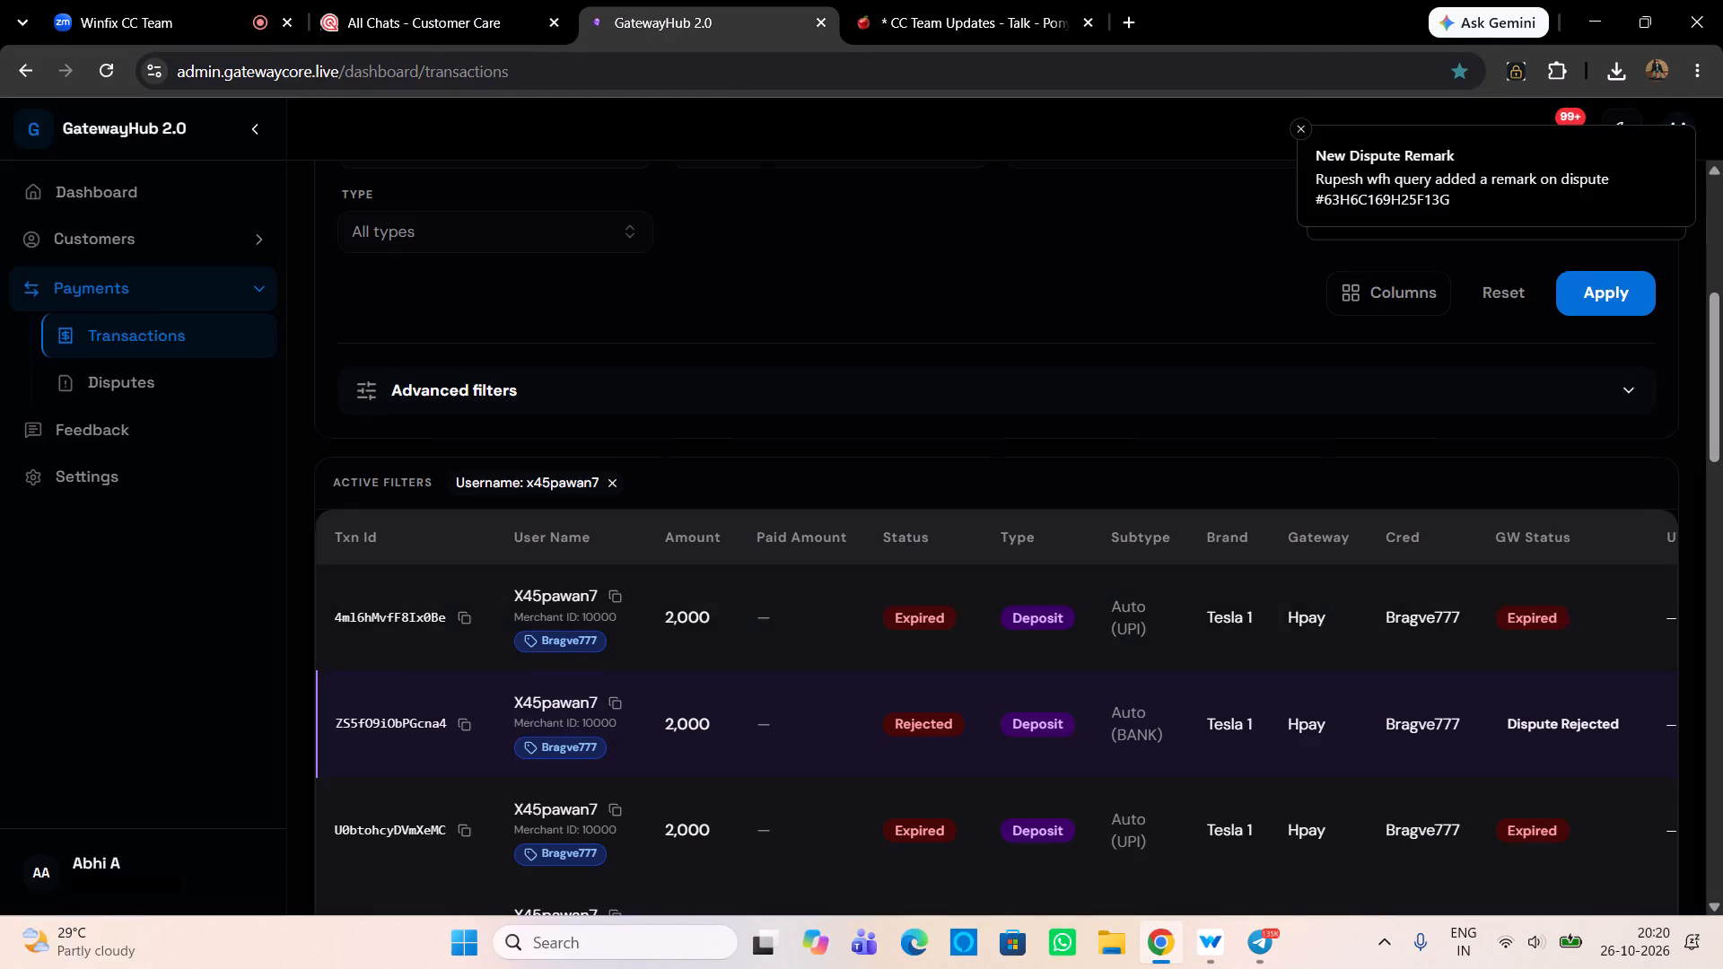
{"action": "left_click_drag", "start_coordinate": [848, 520], "coordinate": [634, 513]}
{"action": "right_click", "coordinate": [761, 515]}
{"action": "left_click", "coordinate": [842, 528]}
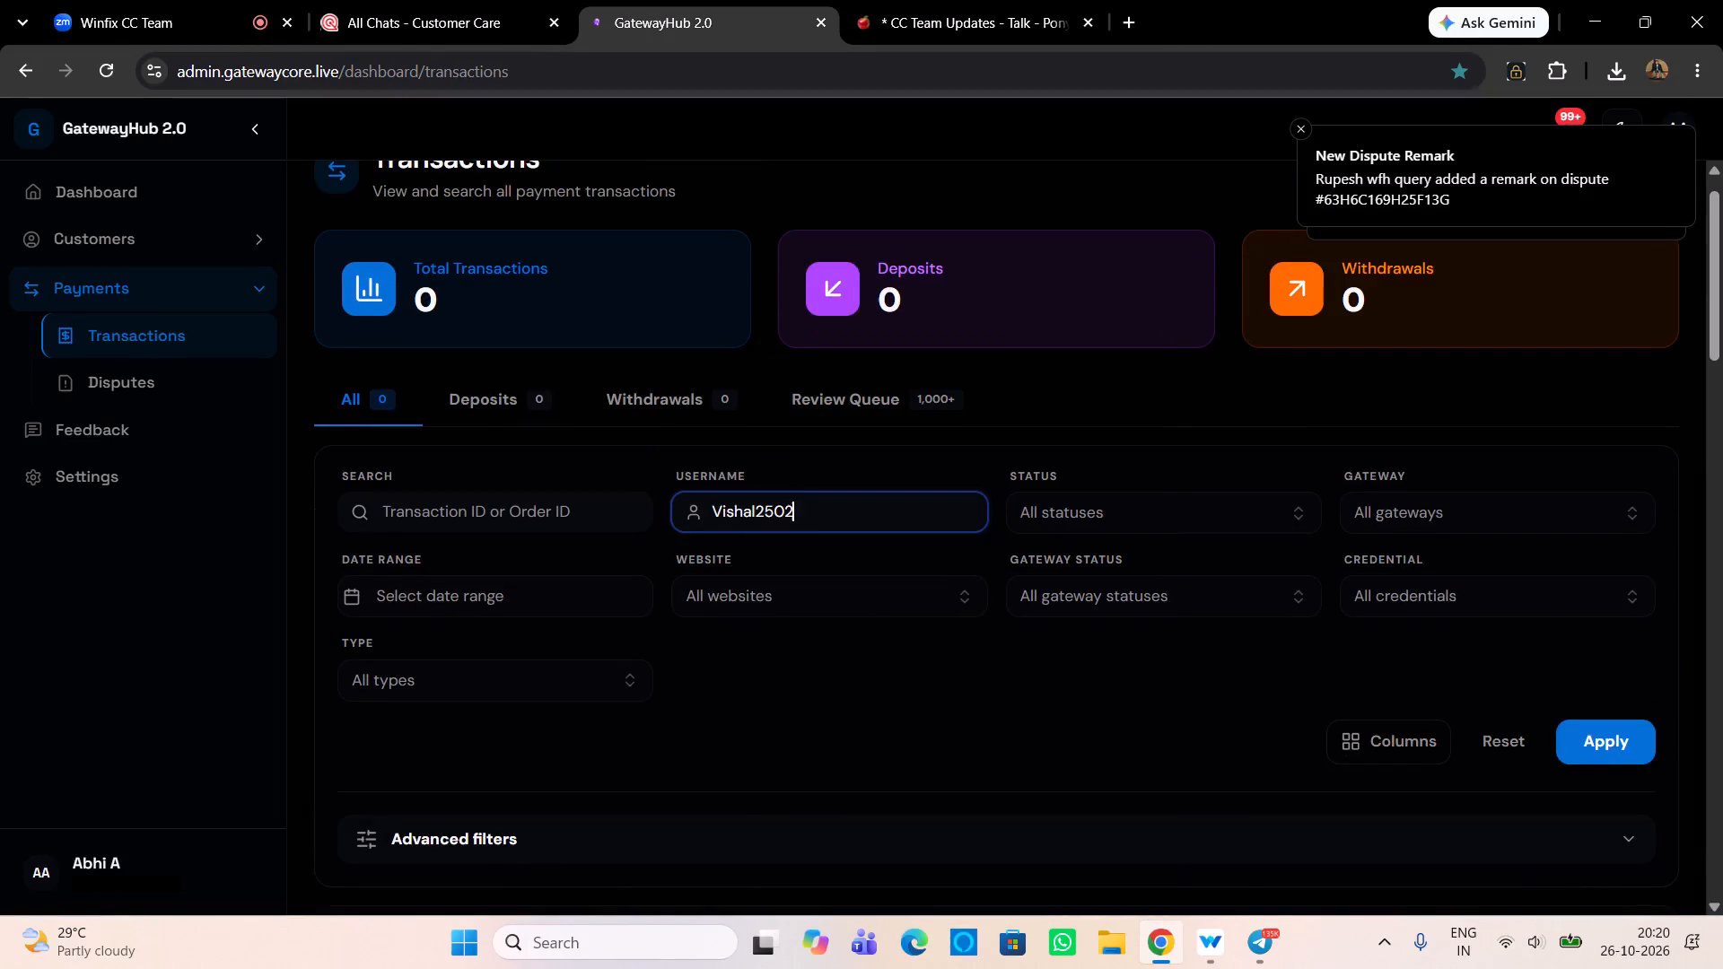
{"action": "left_click", "coordinate": [1602, 746]}
Switch to the CC Team Updates conversation in Talk and check its latest messages.
{"action": "left_click", "coordinate": [1038, 0]}
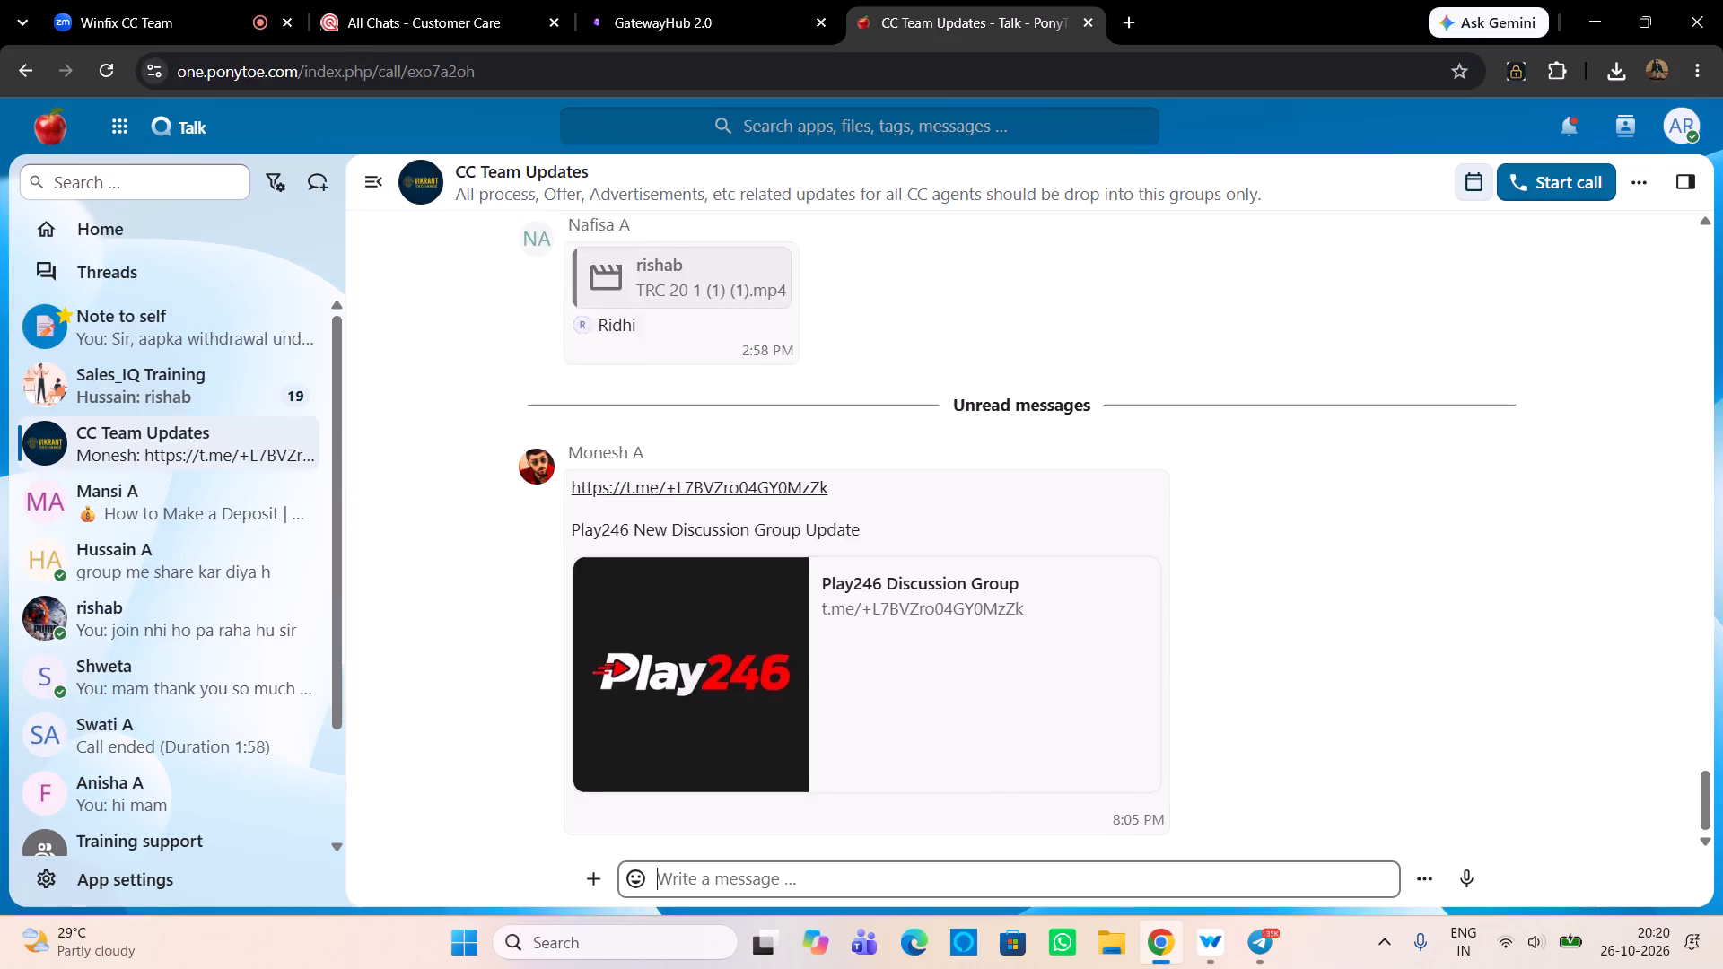
{"action": "left_click", "coordinate": [168, 443]}
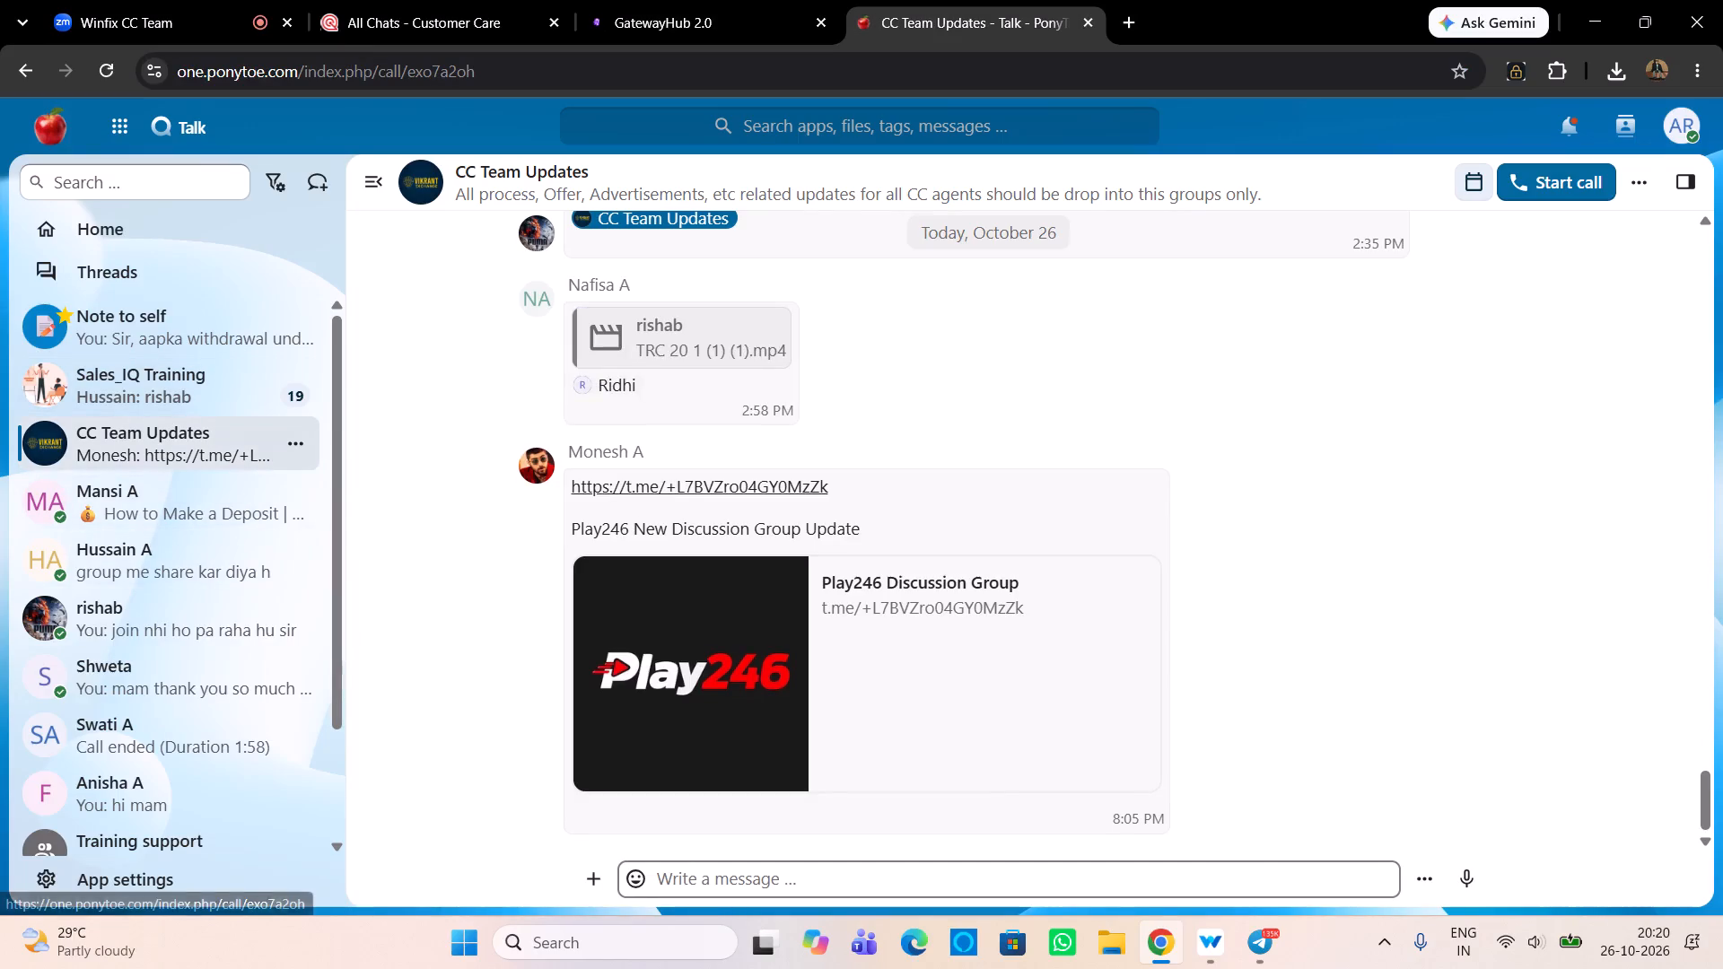
{"action": "scroll", "coordinate": [828, 466], "scroll_direction": "down", "scroll_amount": 13}
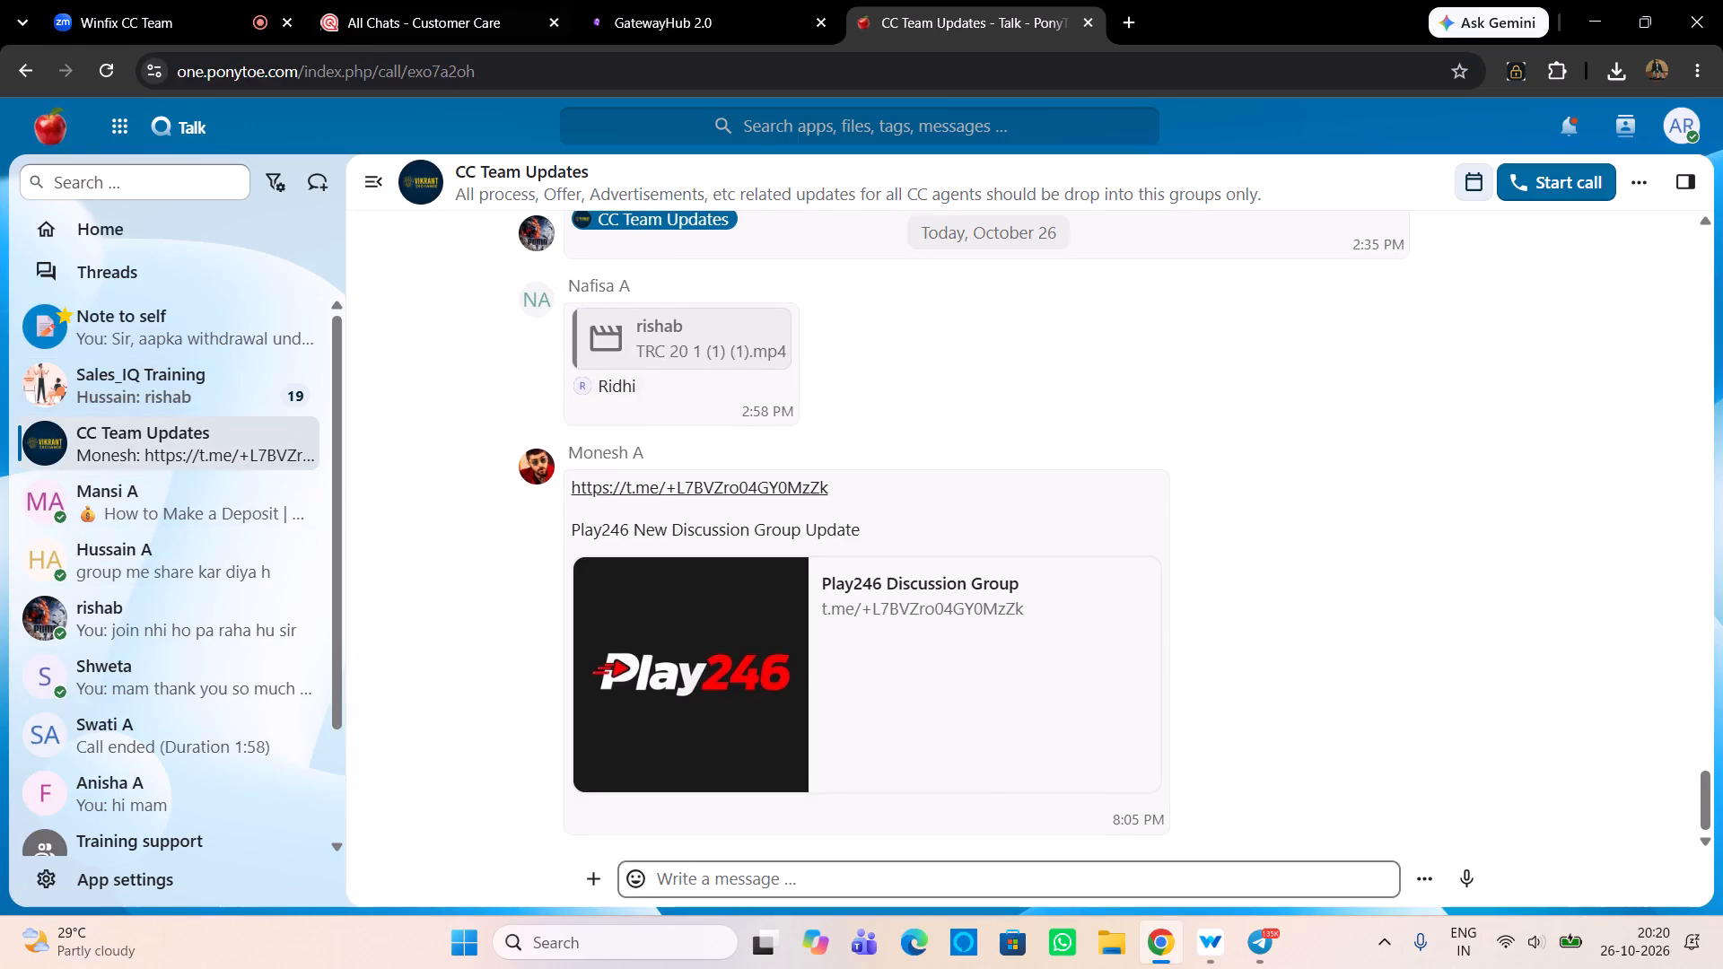
{"action": "left_click", "coordinate": [435, 0]}
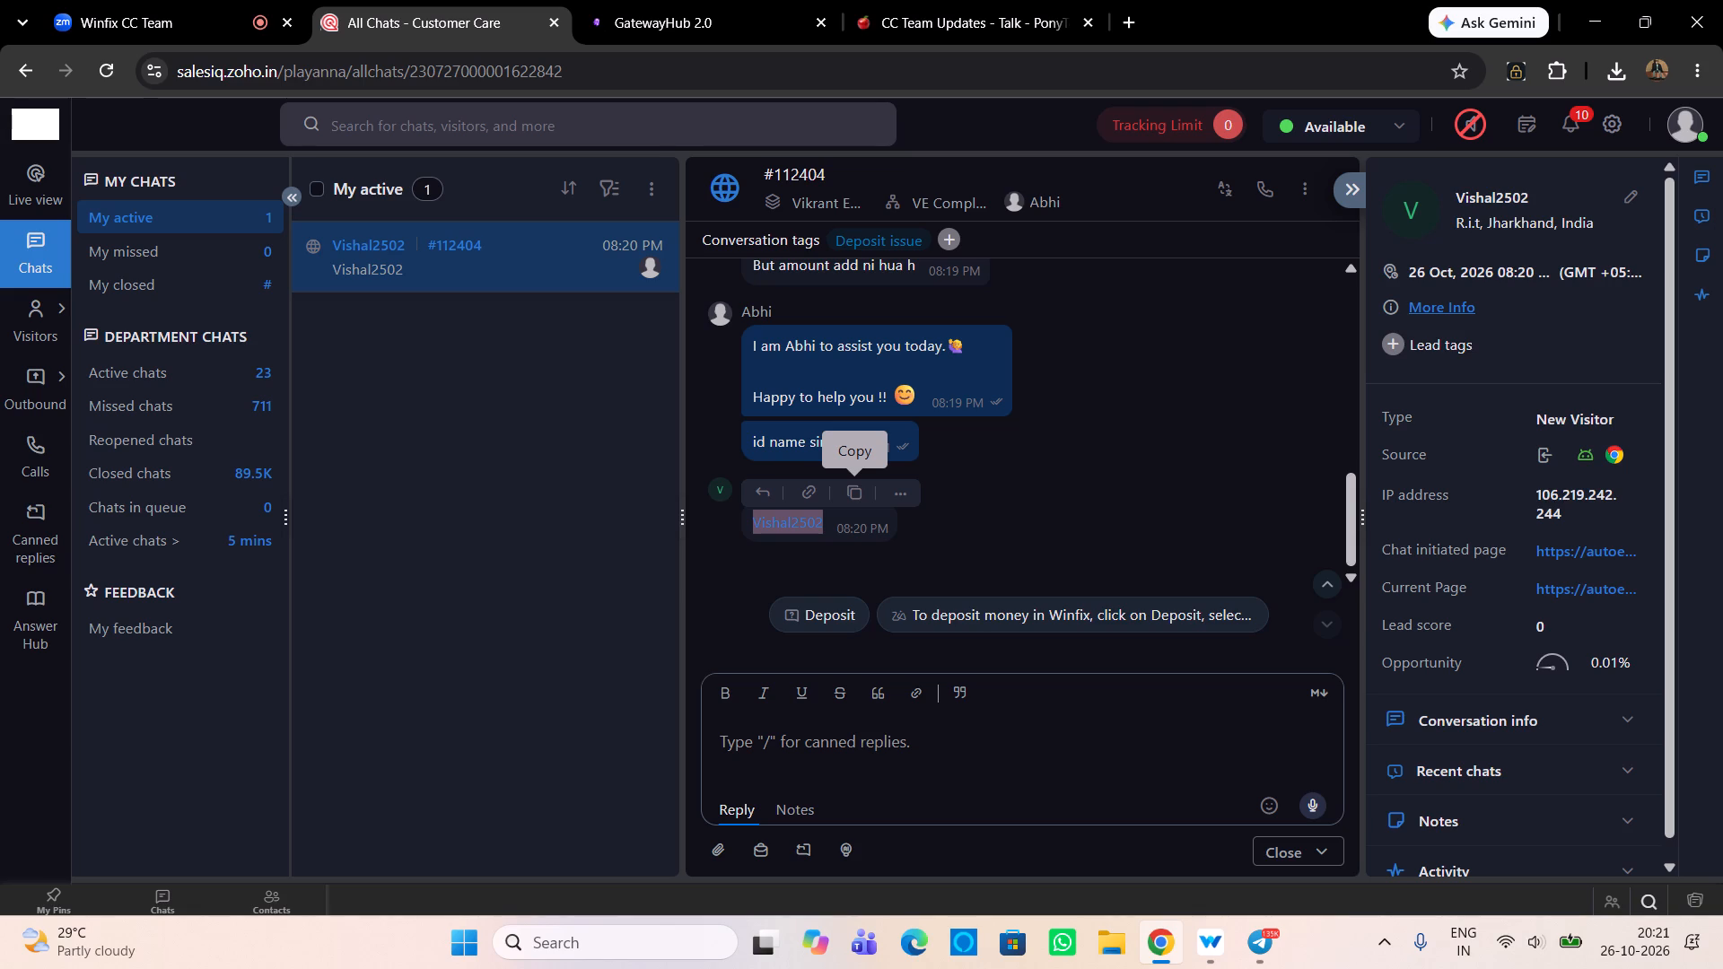
{"action": "left_click", "coordinate": [617, 0]}
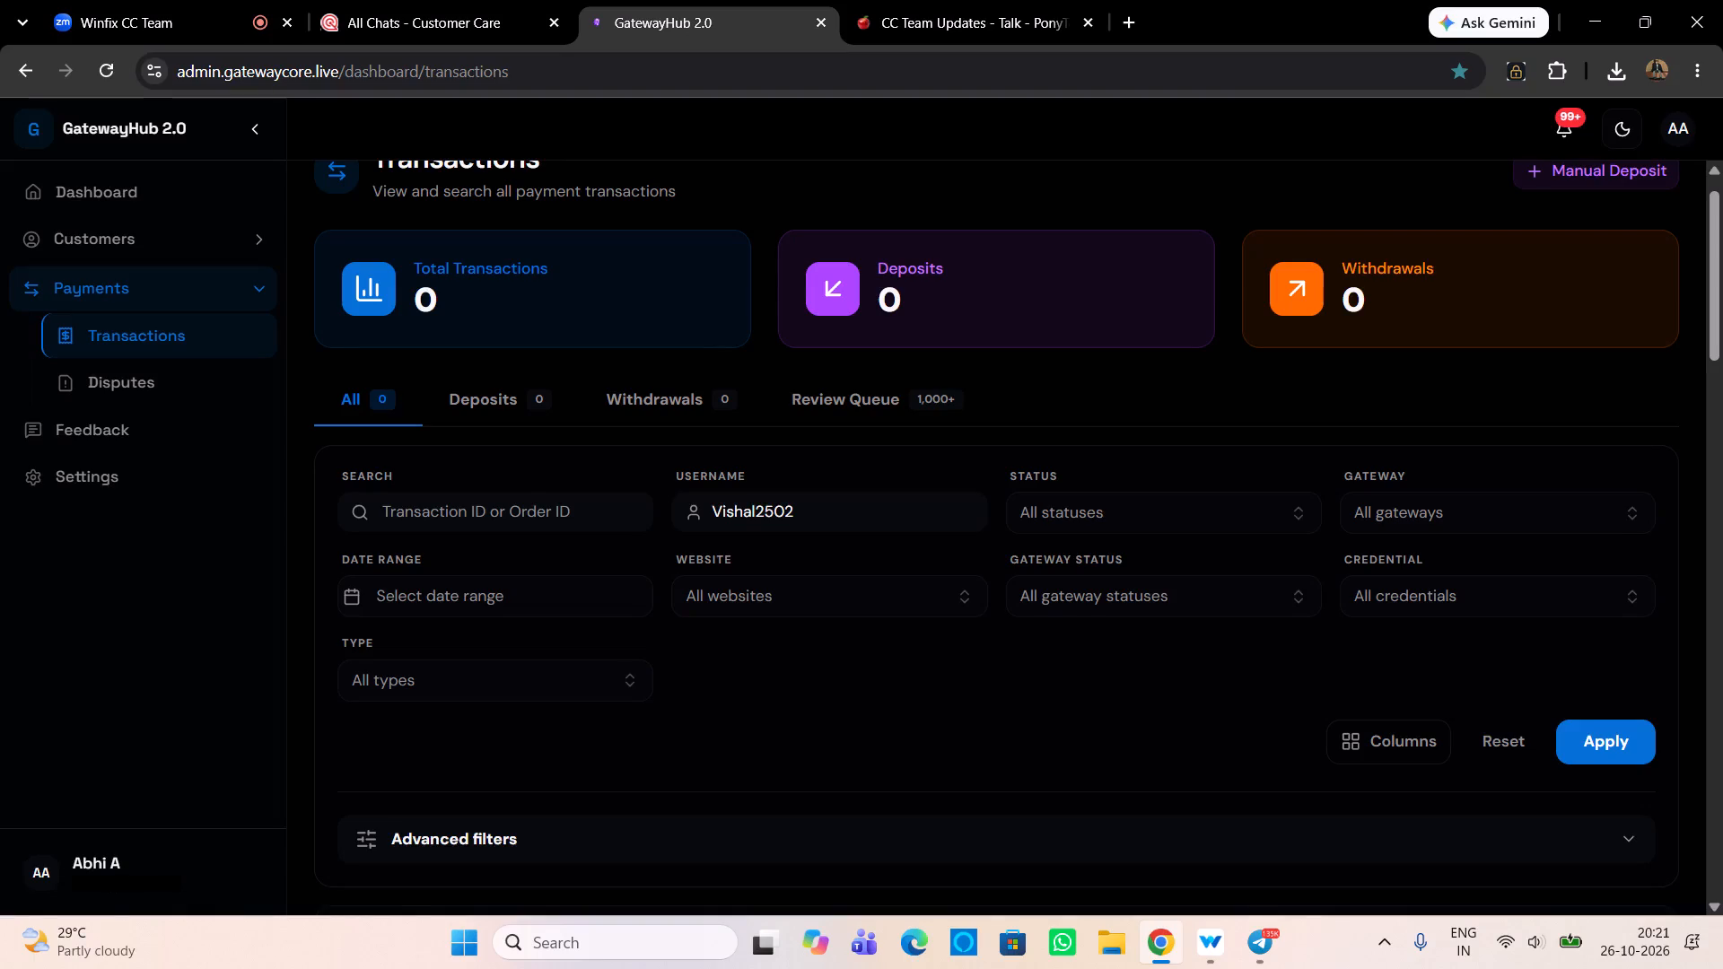
{"action": "left_click", "coordinate": [534, 22]}
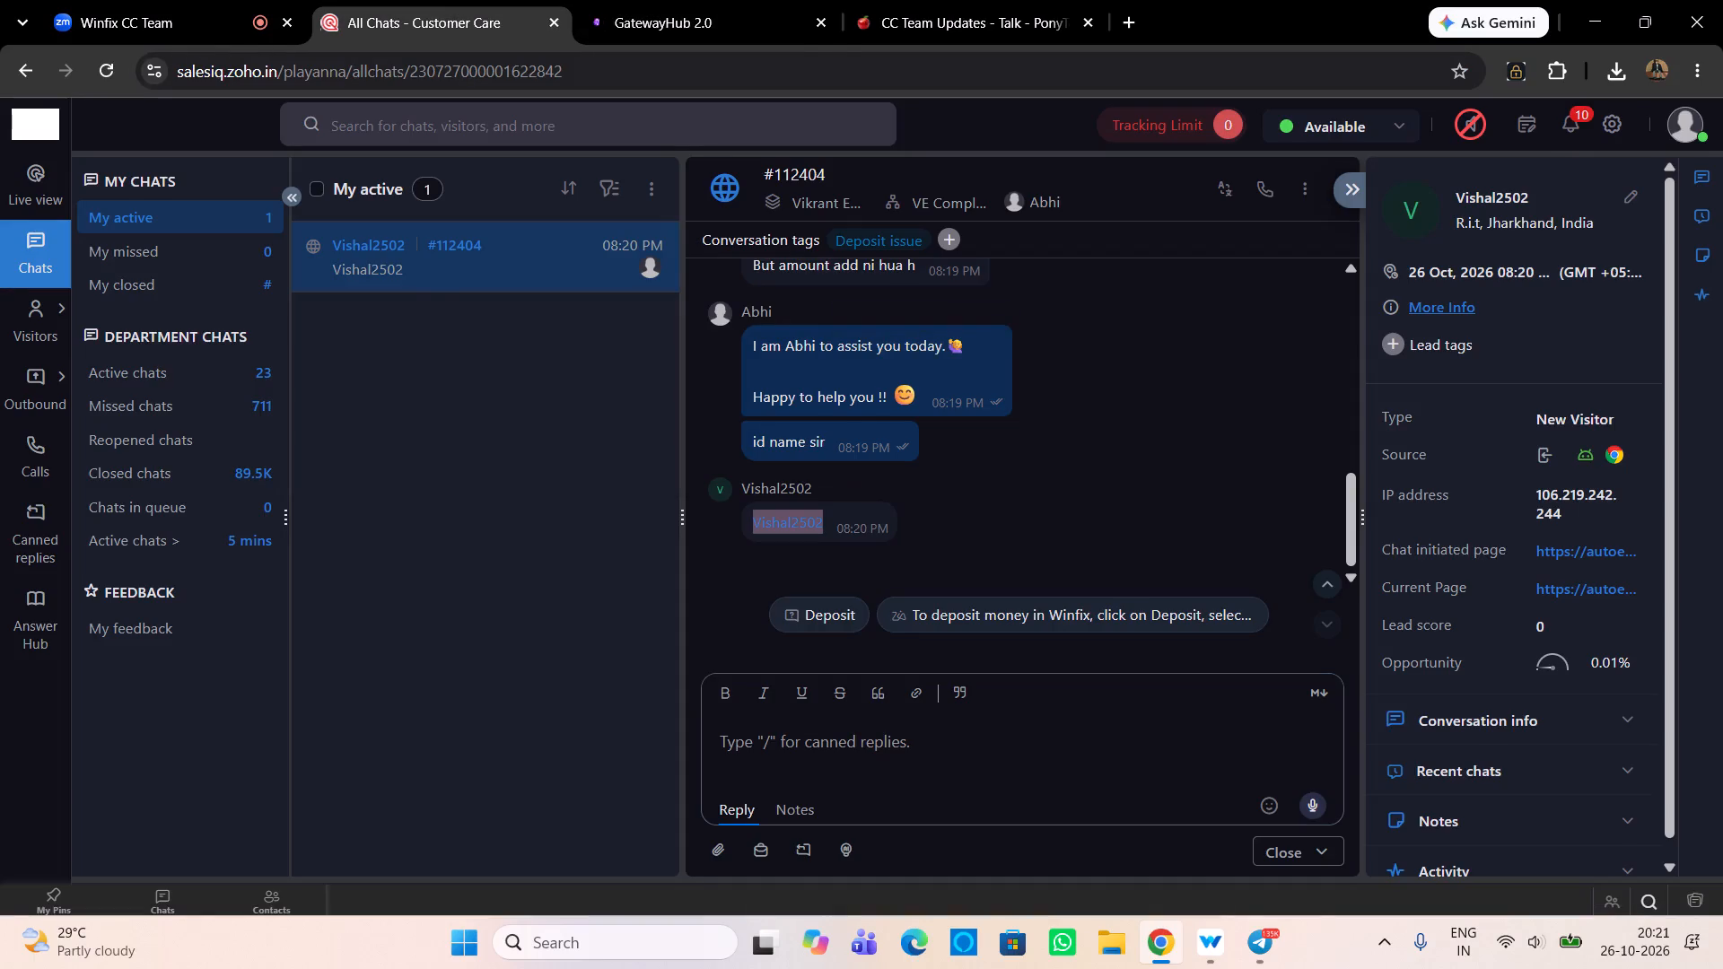
{"action": "left_click", "coordinate": [631, 0]}
{"action": "scroll", "coordinate": [1255, 621], "scroll_direction": "down", "scroll_amount": 5}
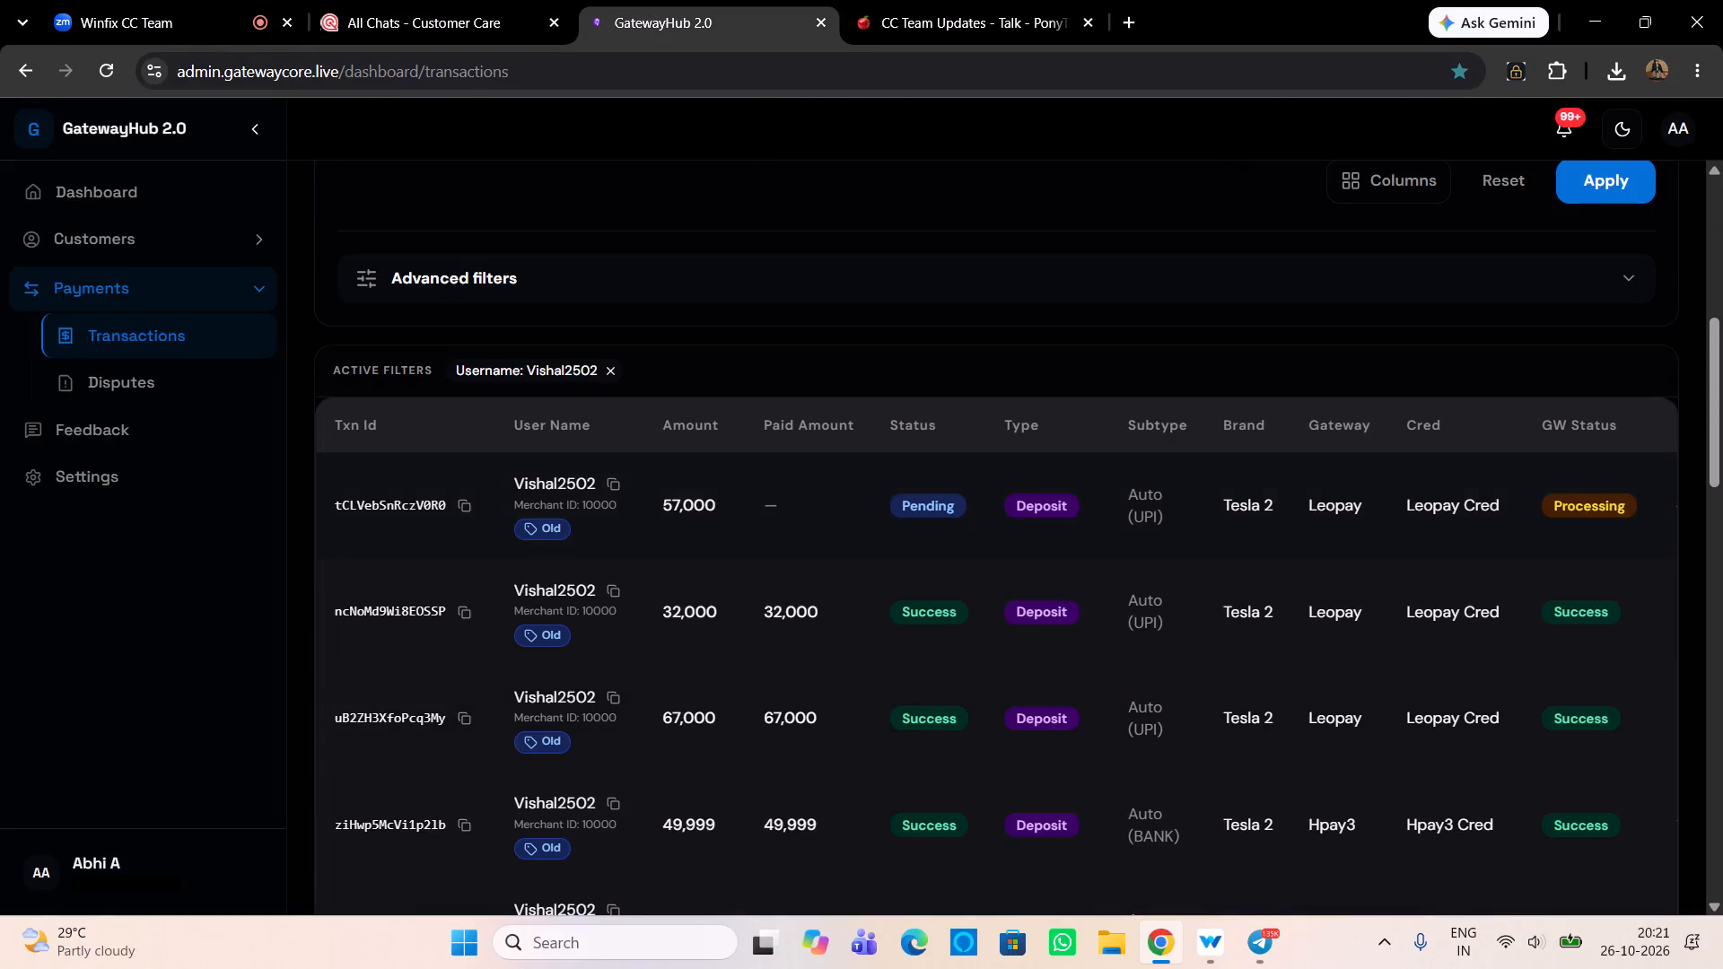
{"action": "key", "text": "shift+super+s"}
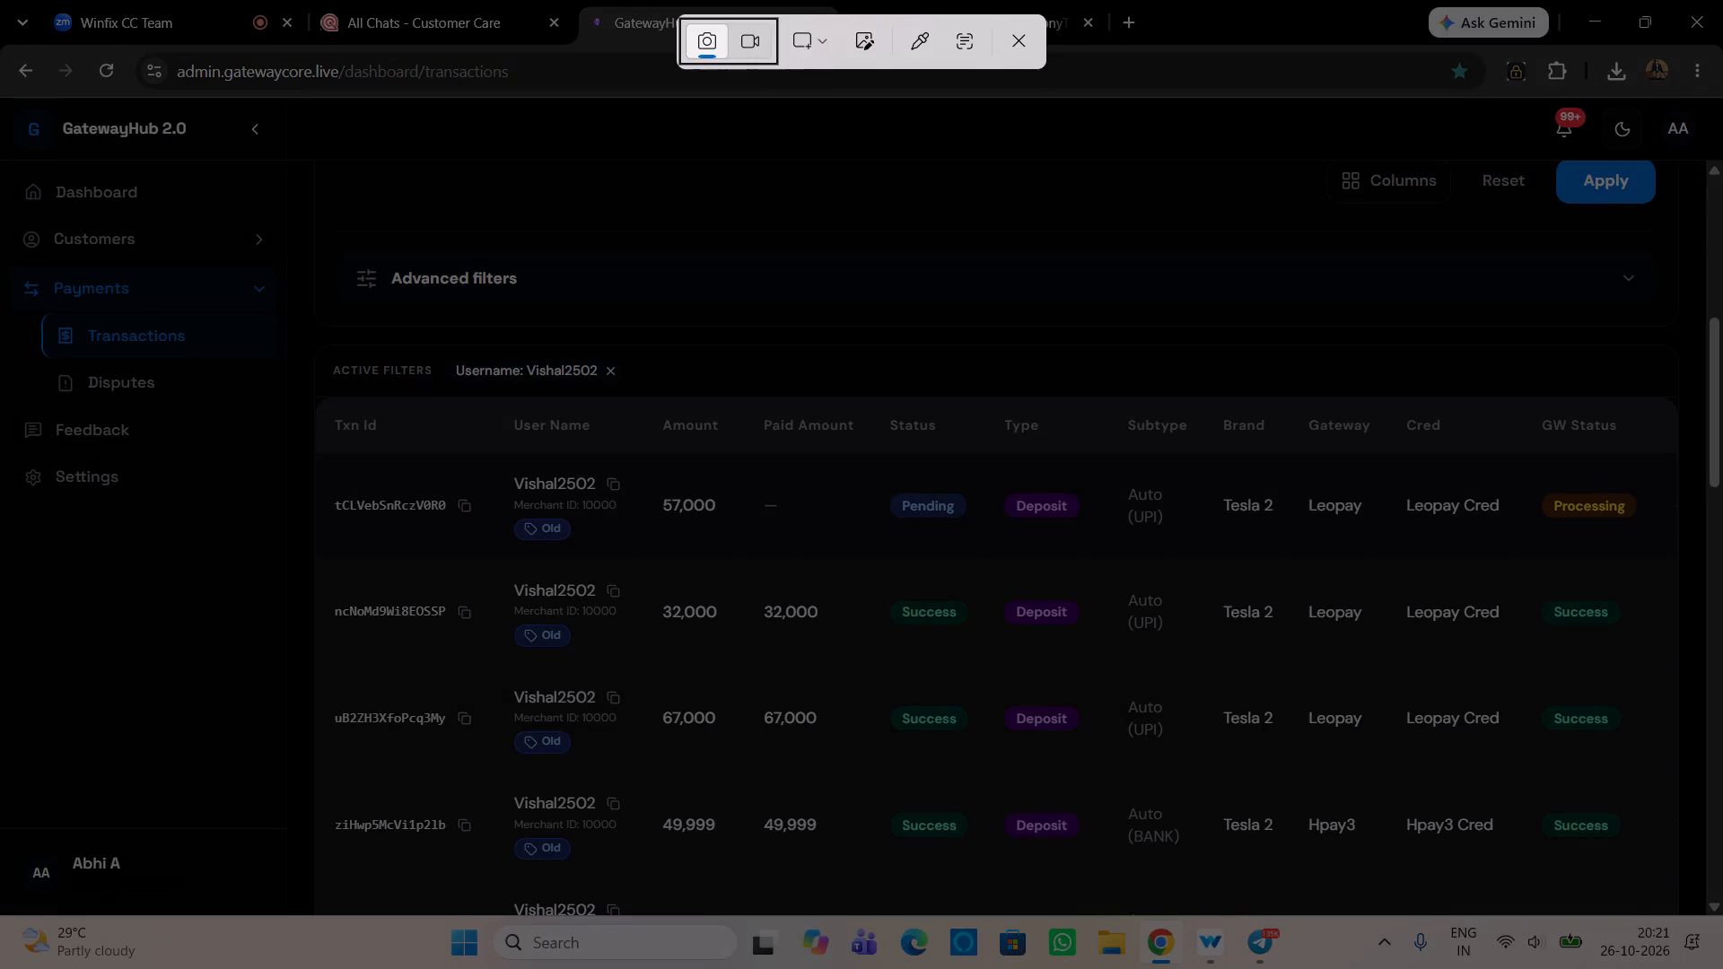
{"action": "left_click_drag", "start_coordinate": [317, 458], "coordinate": [1522, 546]}
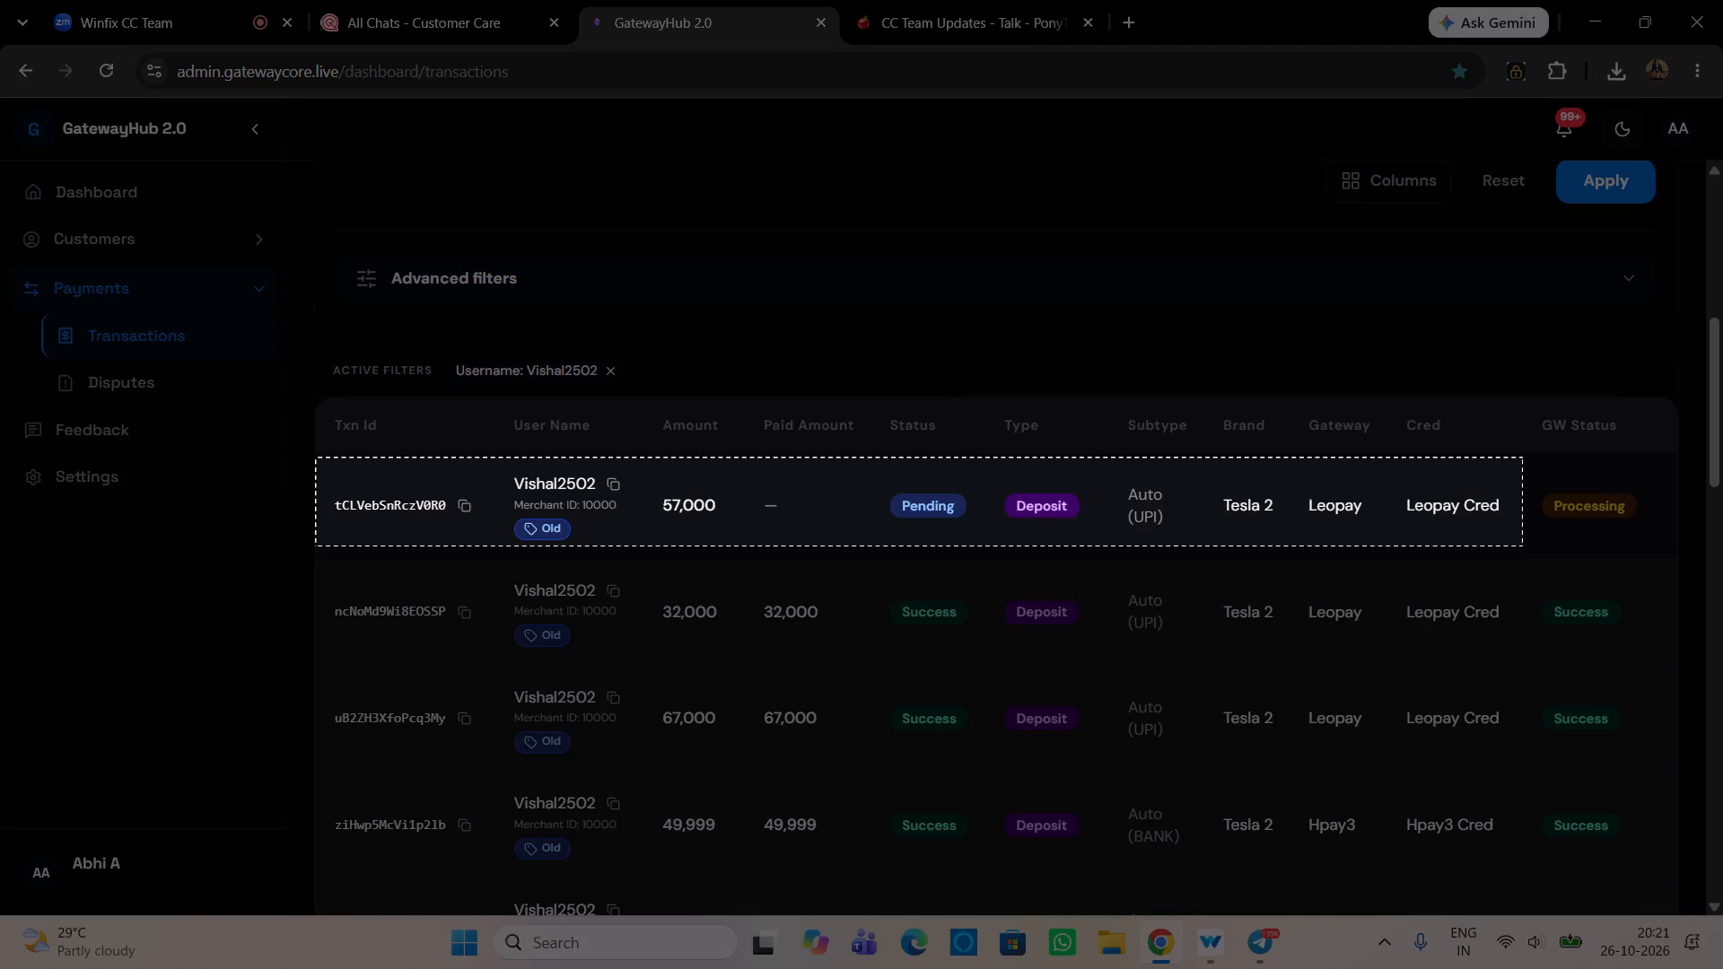
{"action": "left_click_drag", "start_coordinate": [1522, 546], "coordinate": [1525, 546]}
{"action": "left_click", "coordinate": [427, 0]}
{"action": "right_click", "coordinate": [912, 734]}
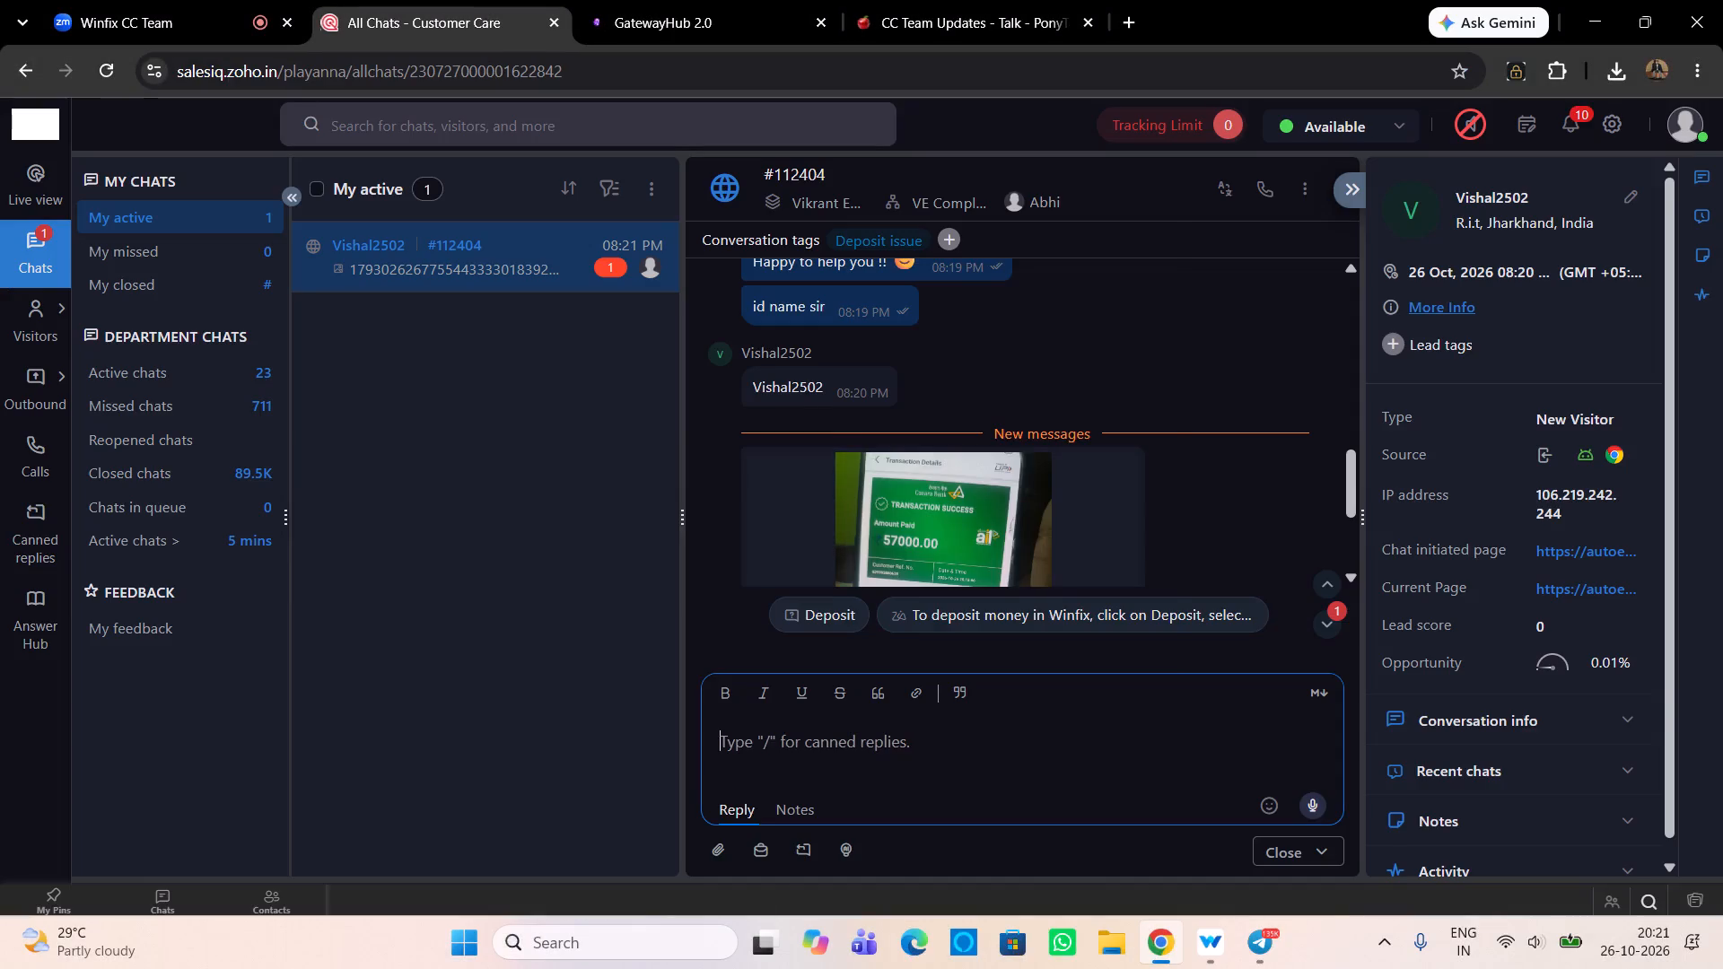
{"action": "left_click", "coordinate": [945, 485]}
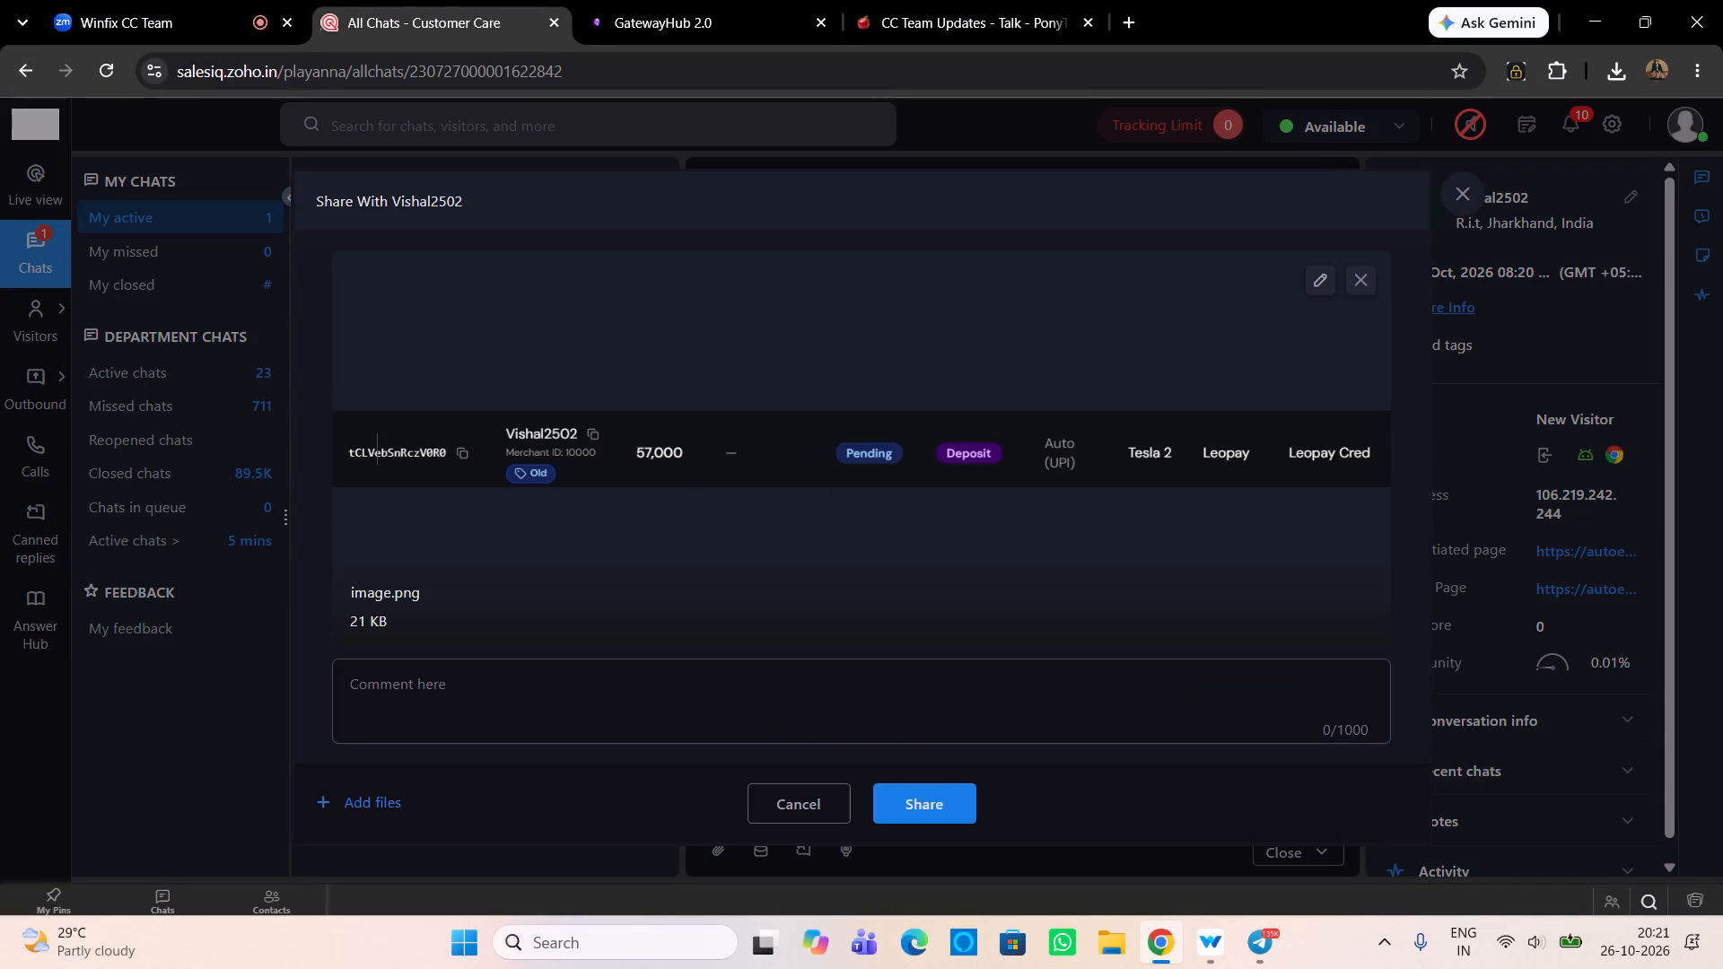
{"action": "left_click", "coordinate": [938, 785]}
{"action": "left_click", "coordinate": [898, 756]}
{"action": "type", "text": "sir apko"}
{"action": "key", "text": "space"}
{"action": "type", "text": "thoda wait kar na hoga sir"}
{"action": "key", "text": "Return"}
{"action": "type", "text": "10 to 15 min tak"}
{"action": "key", "text": "space"}
{"action": "key", "text": "BackSpace"}
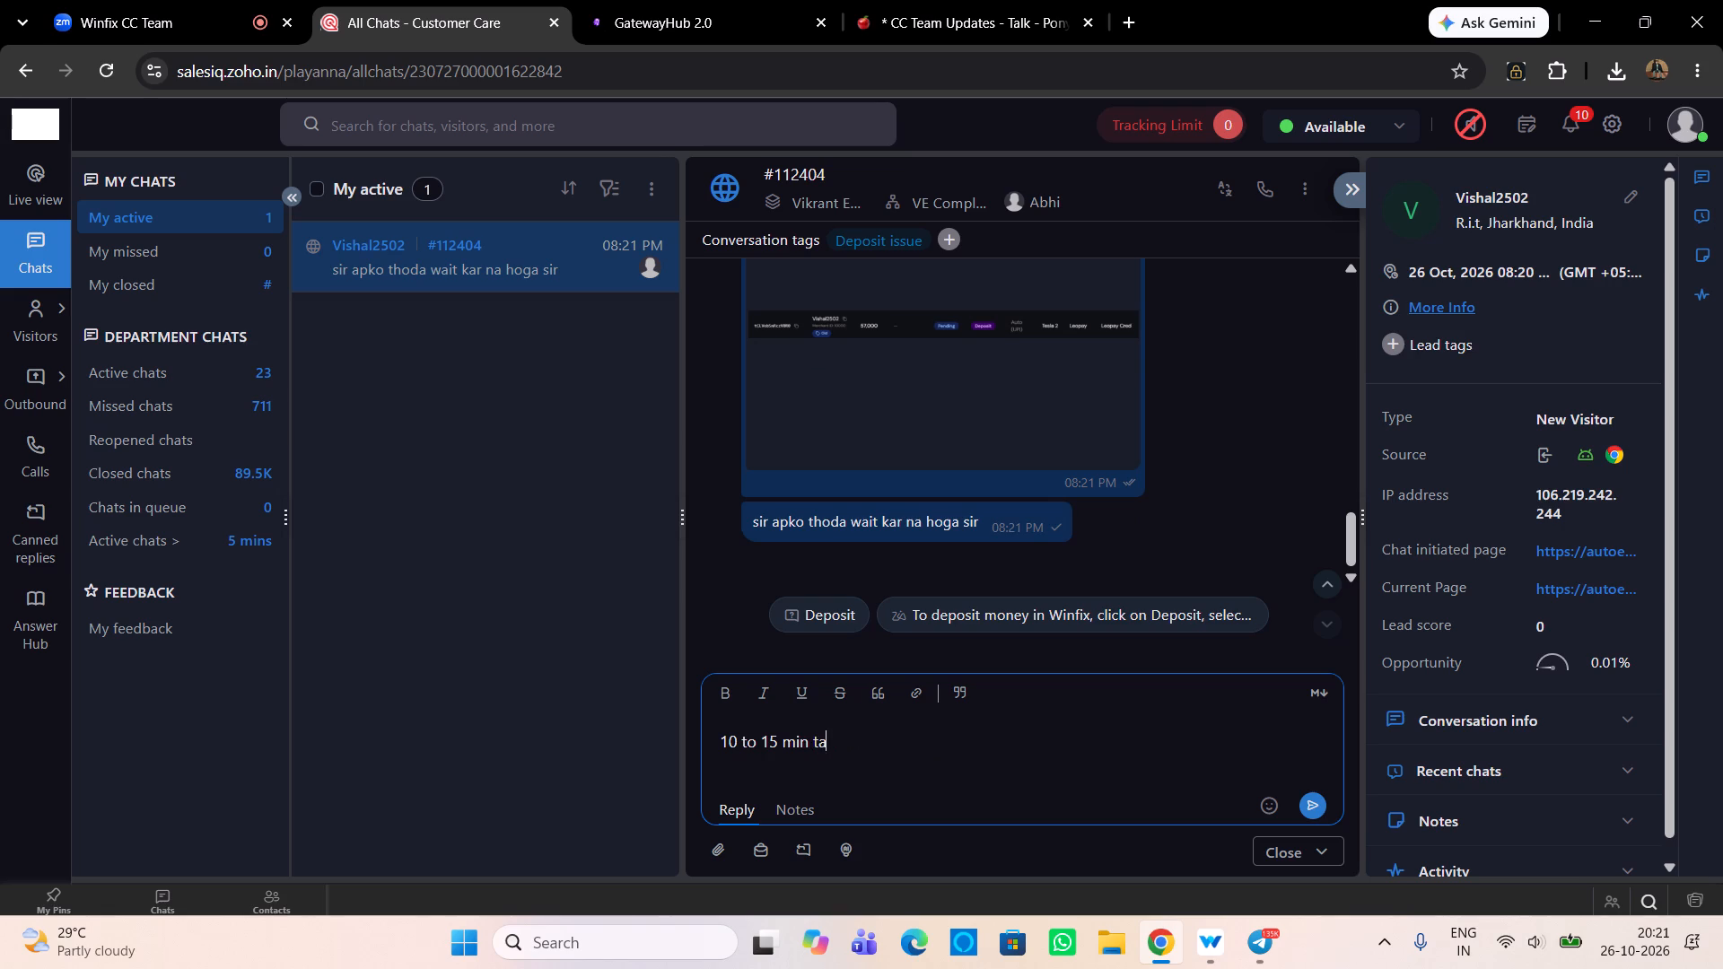
{"action": "key", "text": "BackSpace"}
{"action": "key", "text": "k"}
{"action": "key", "text": "Return"}
{"action": "type", "text": "apka issue solved ho jai ga sir"}
{"action": "key", "text": "Return"}
Check the Winfix CC Team Zoom meeting and return to the support chats.
{"action": "left_click", "coordinate": [119, 0]}
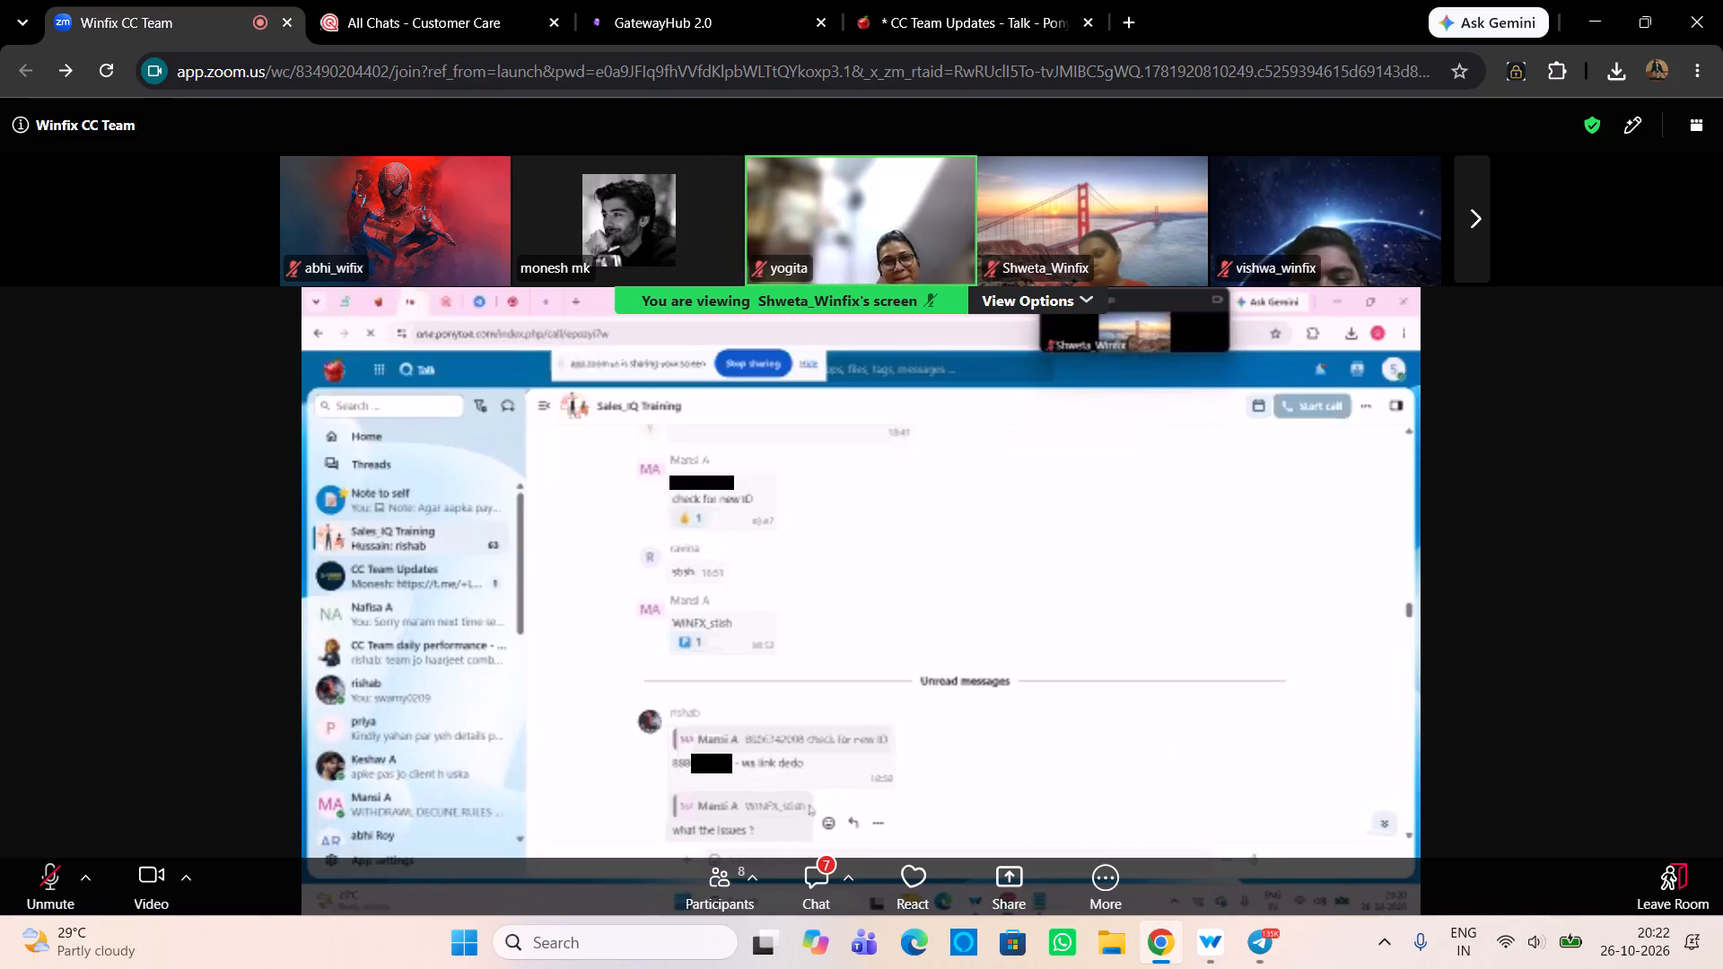
{"action": "left_click", "coordinate": [362, 0]}
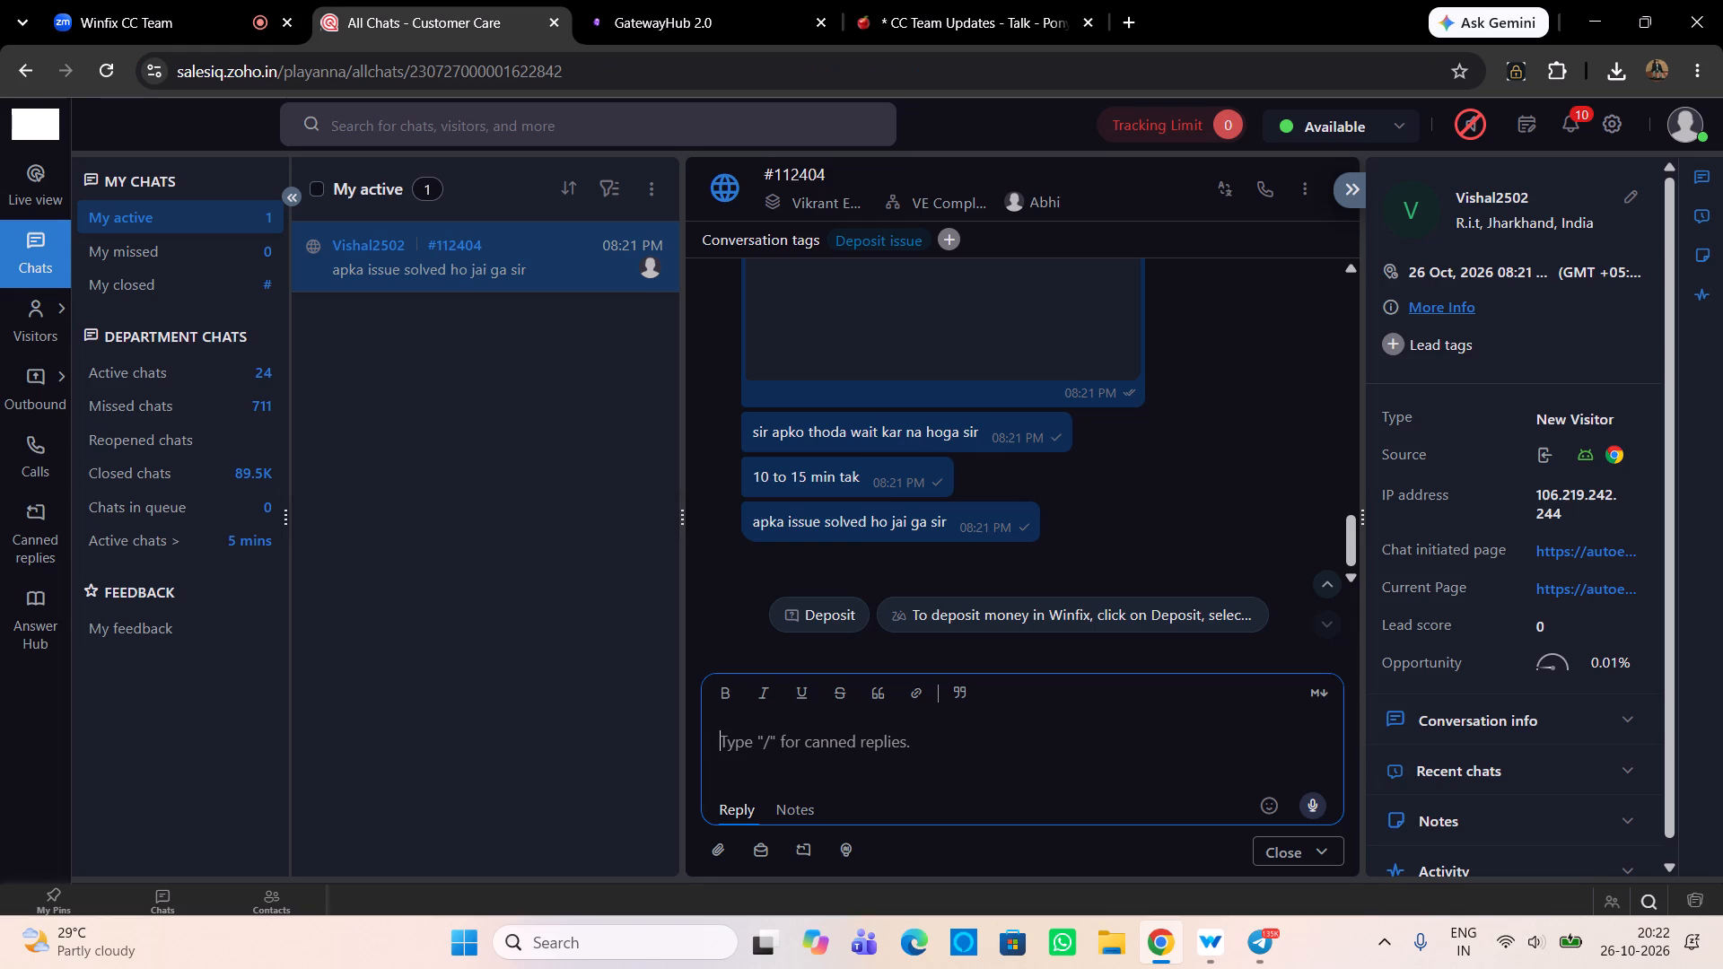
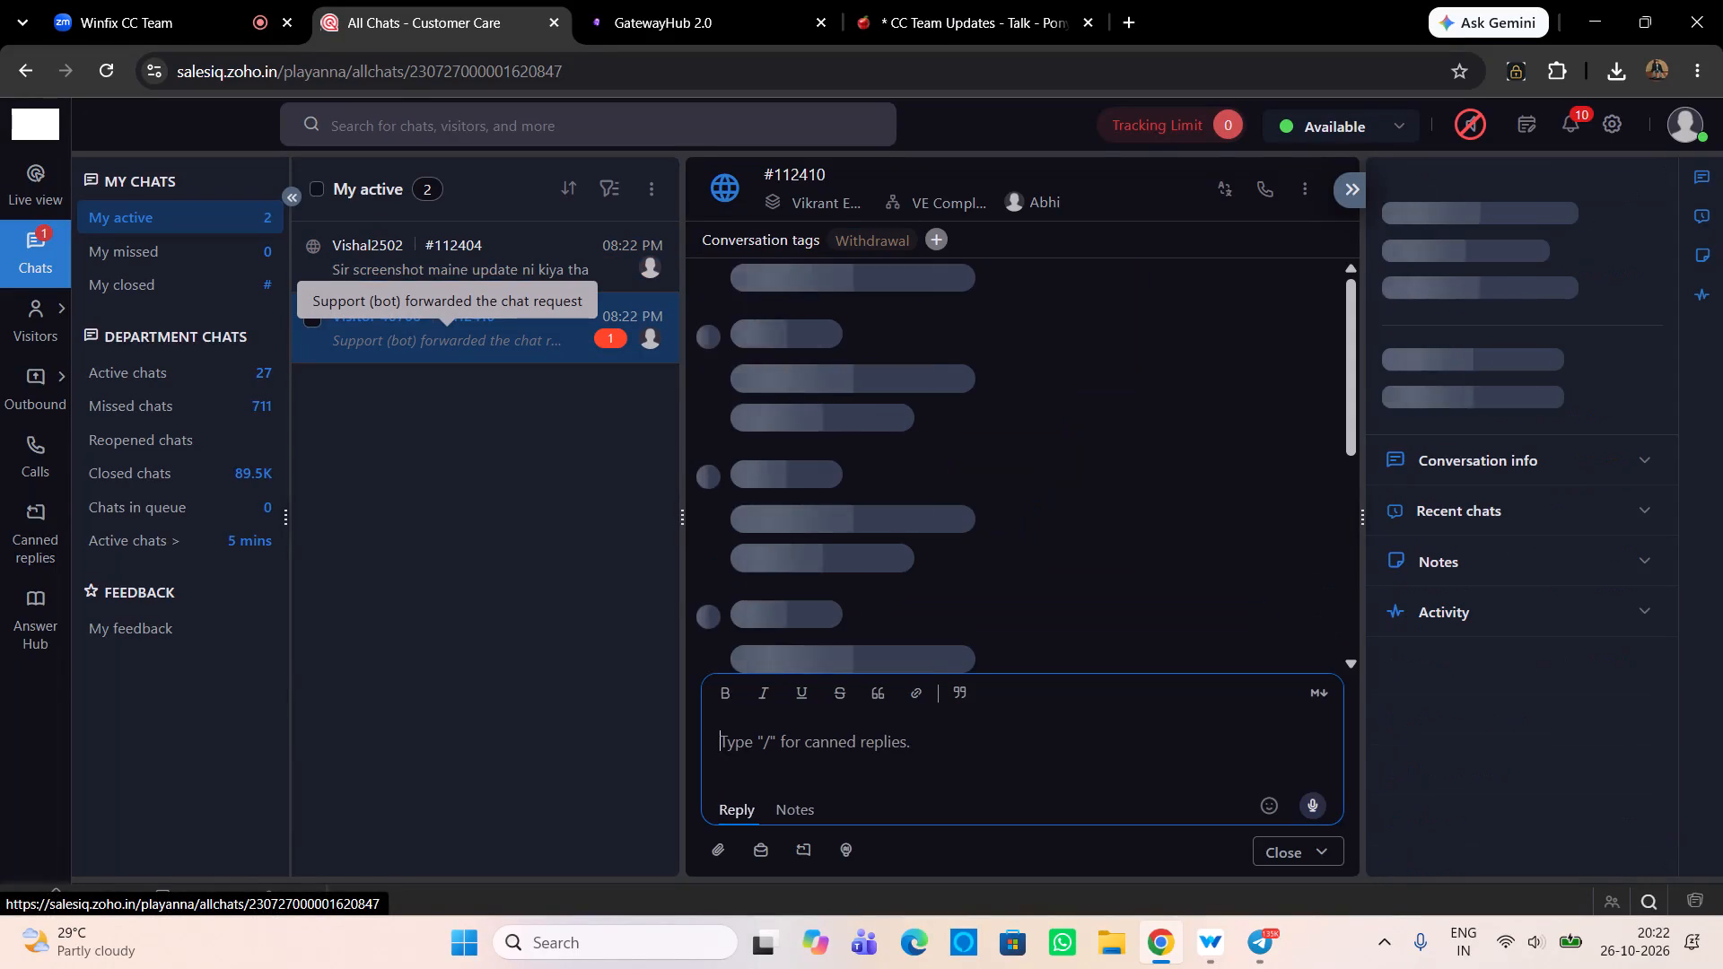
Send Visitor 48768 in chat #112410 the canned greeting "I am Abhi to assist you today. Happy to help you !!".
{"action": "key", "text": "slash"}
{"action": "left_click", "coordinate": [767, 358]}
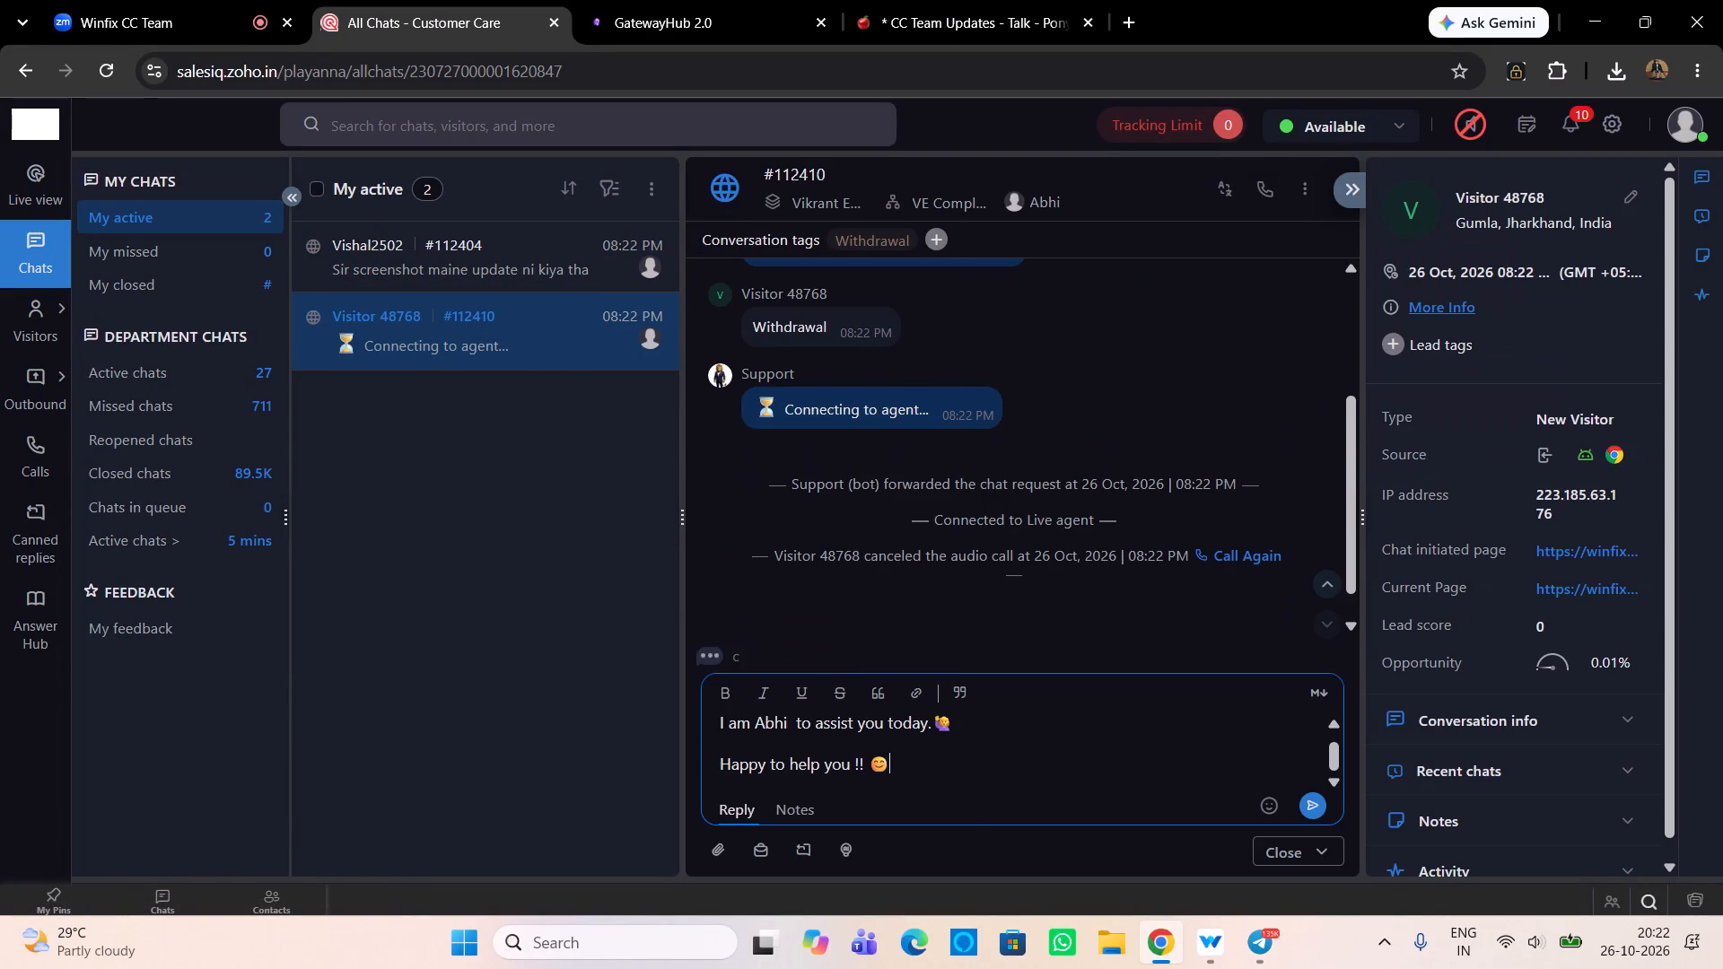
{"action": "left_click", "coordinate": [1315, 803]}
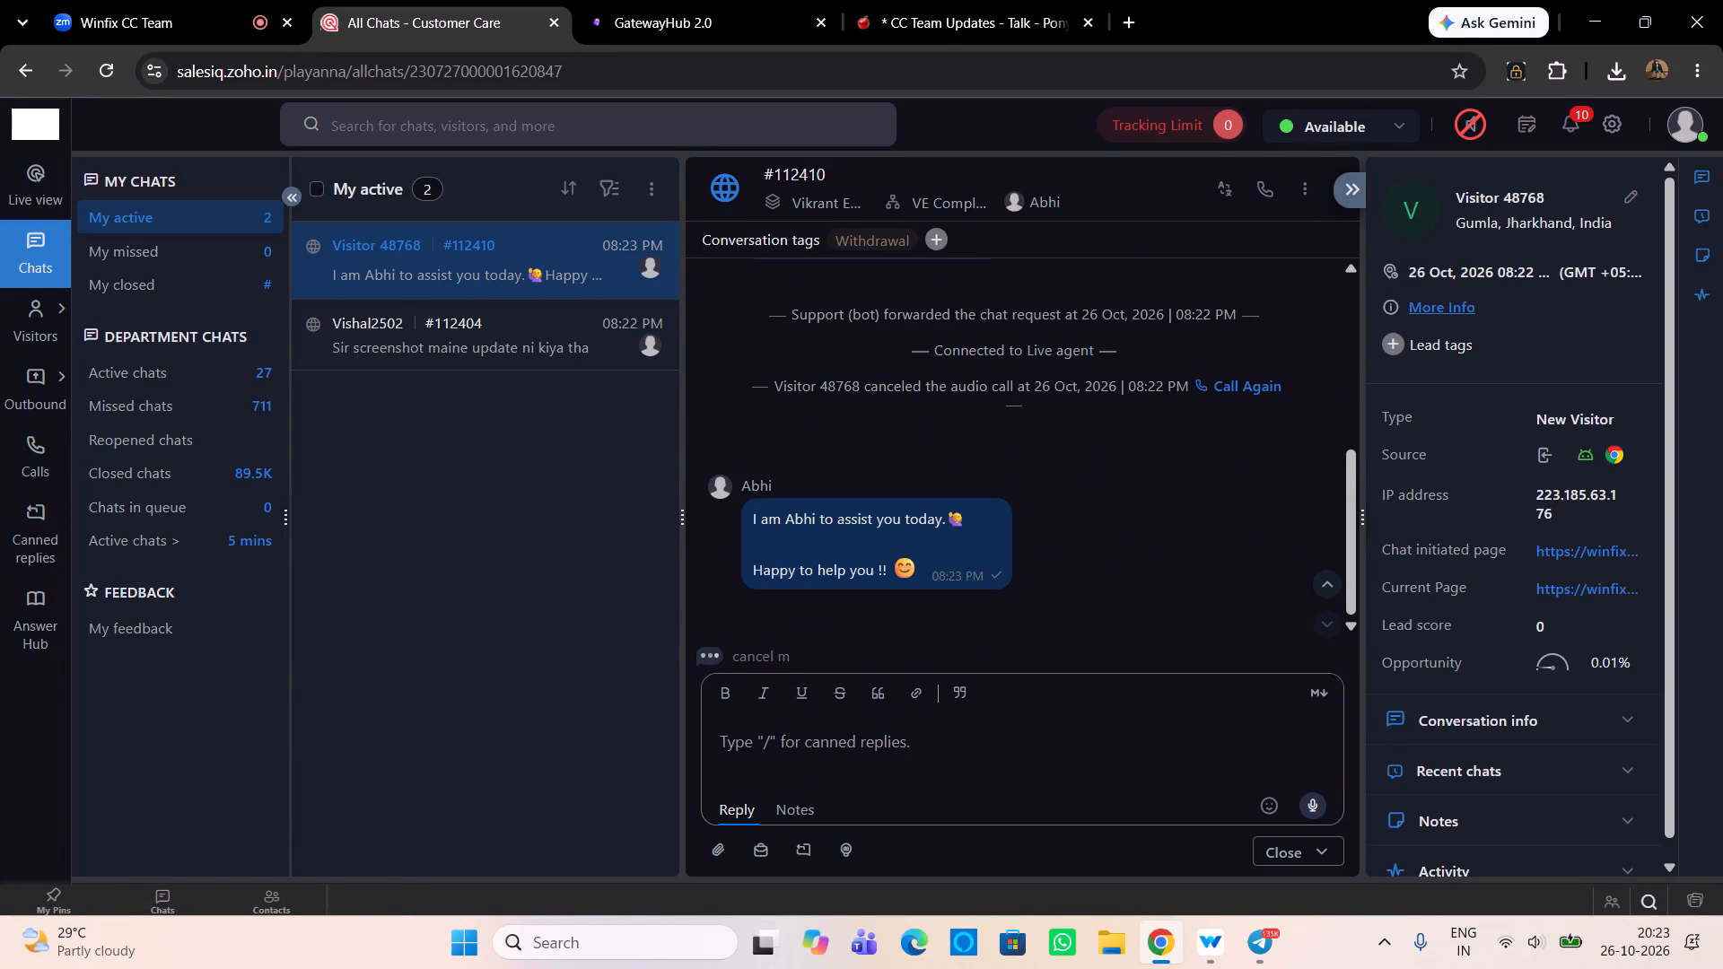
{"action": "scroll", "coordinate": [937, 586], "scroll_direction": "down", "scroll_amount": 4}
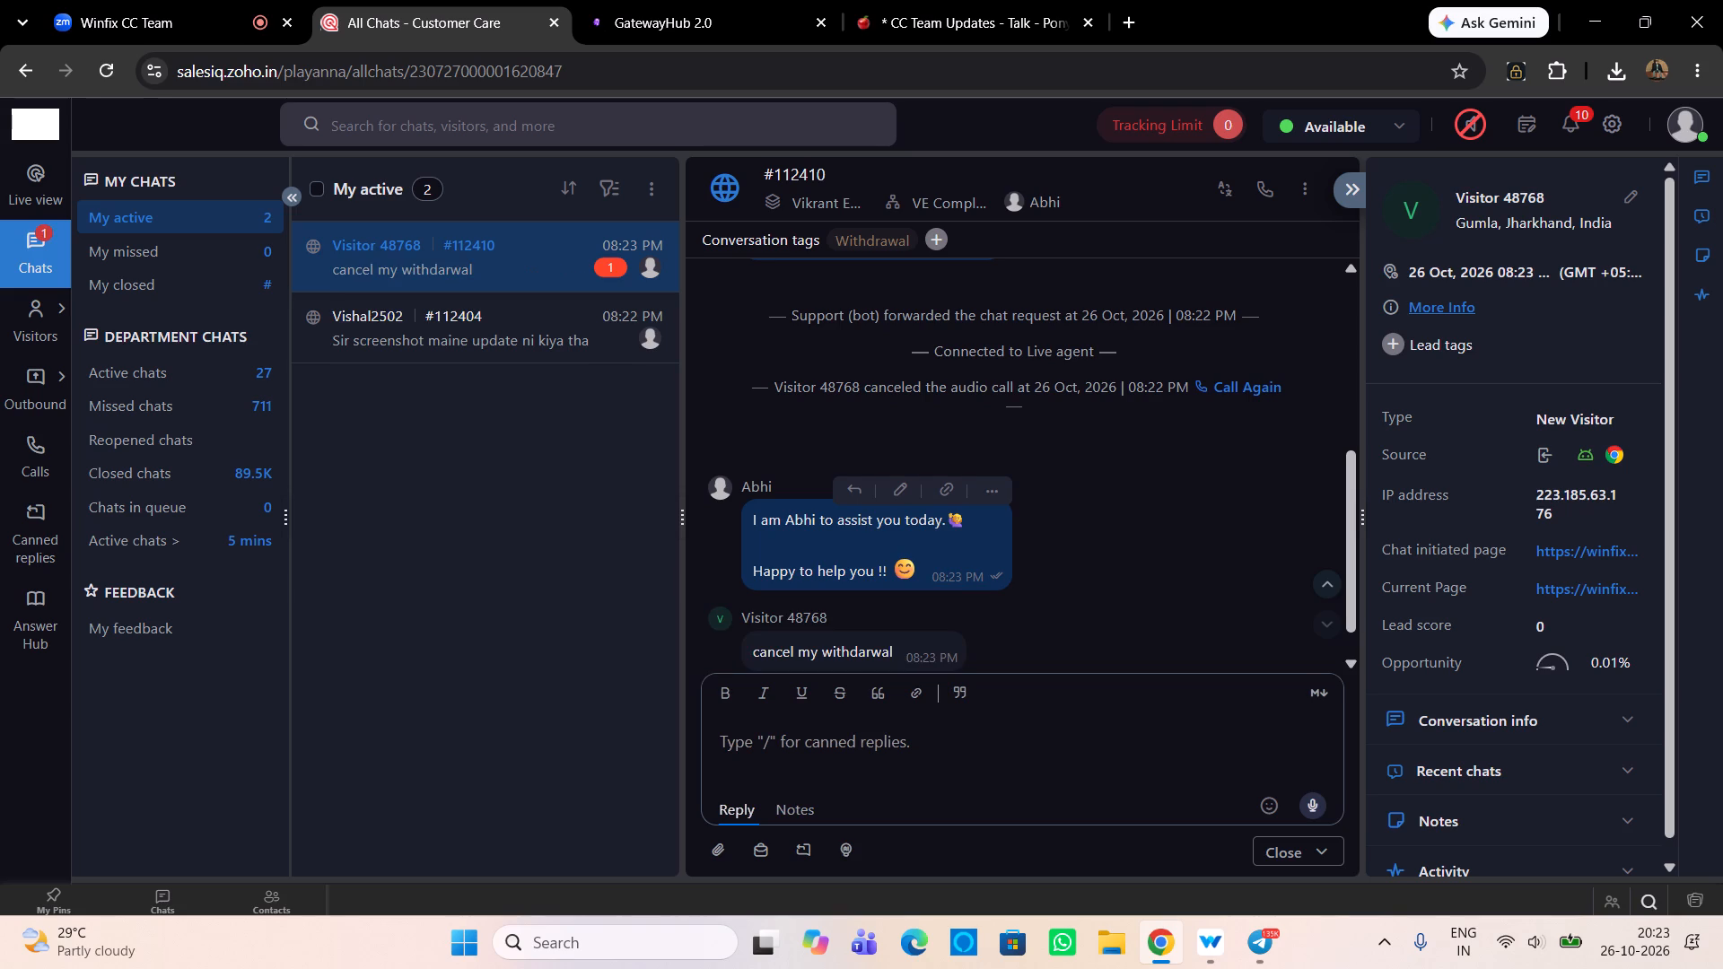
{"action": "scroll", "coordinate": [846, 408], "scroll_direction": "down", "scroll_amount": 7}
{"action": "left_click", "coordinate": [897, 746]}
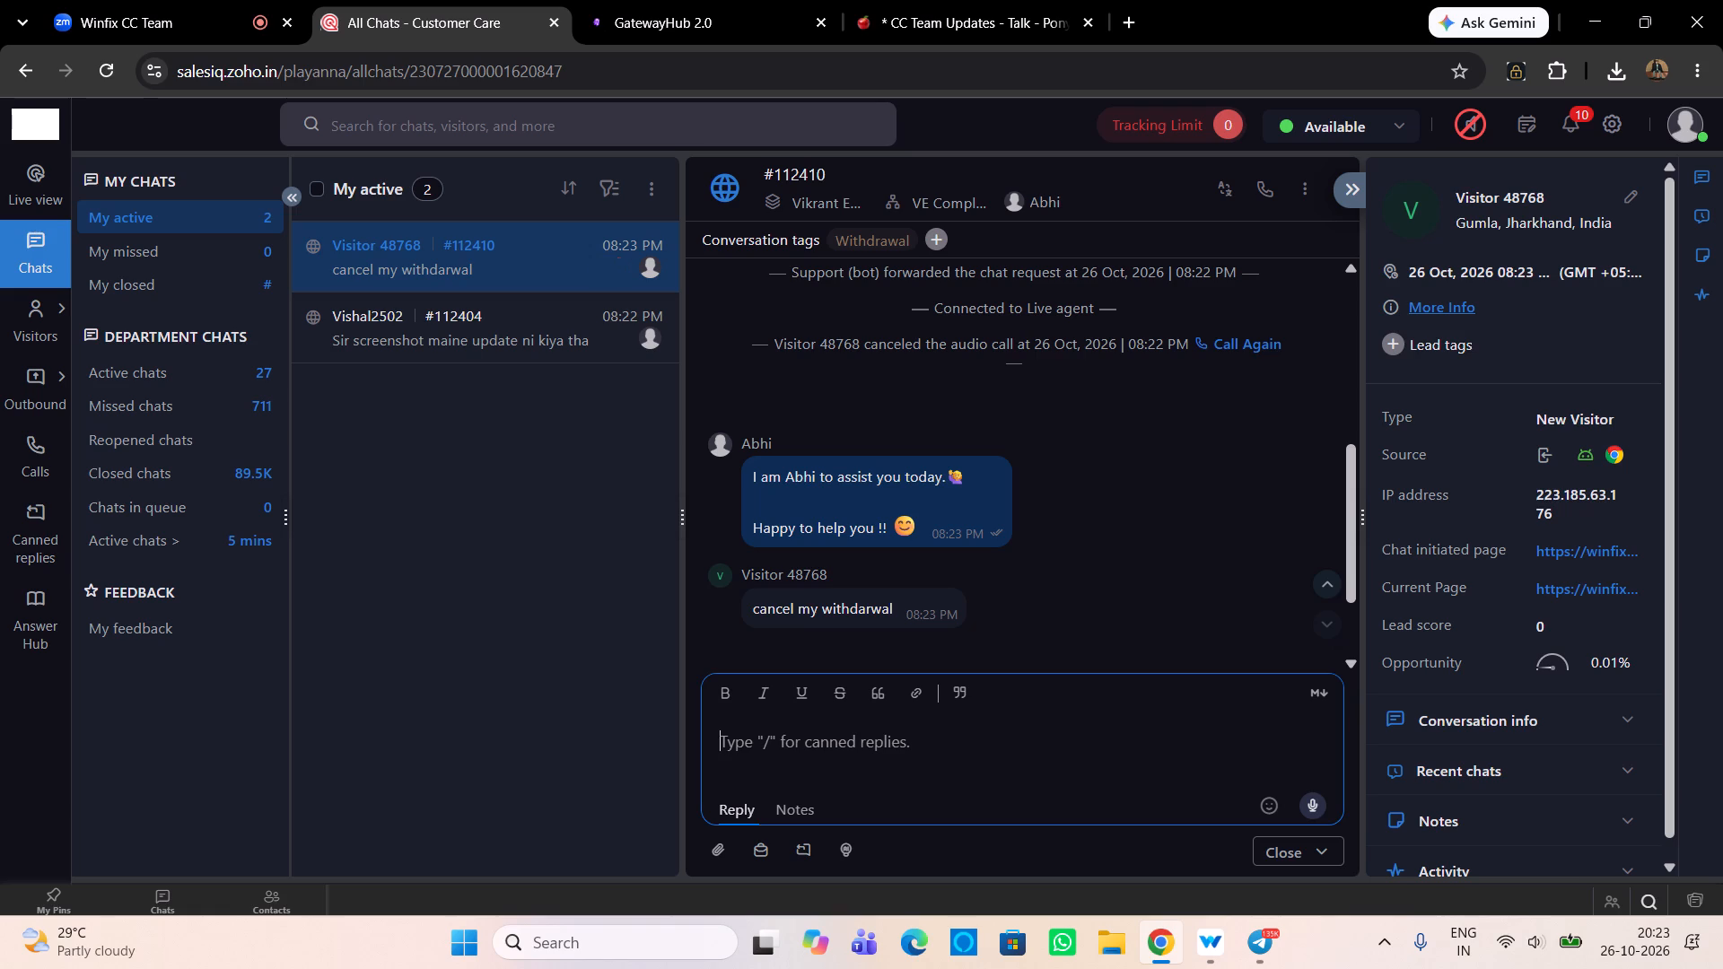
{"action": "type", "text": "not possible sir\\"}
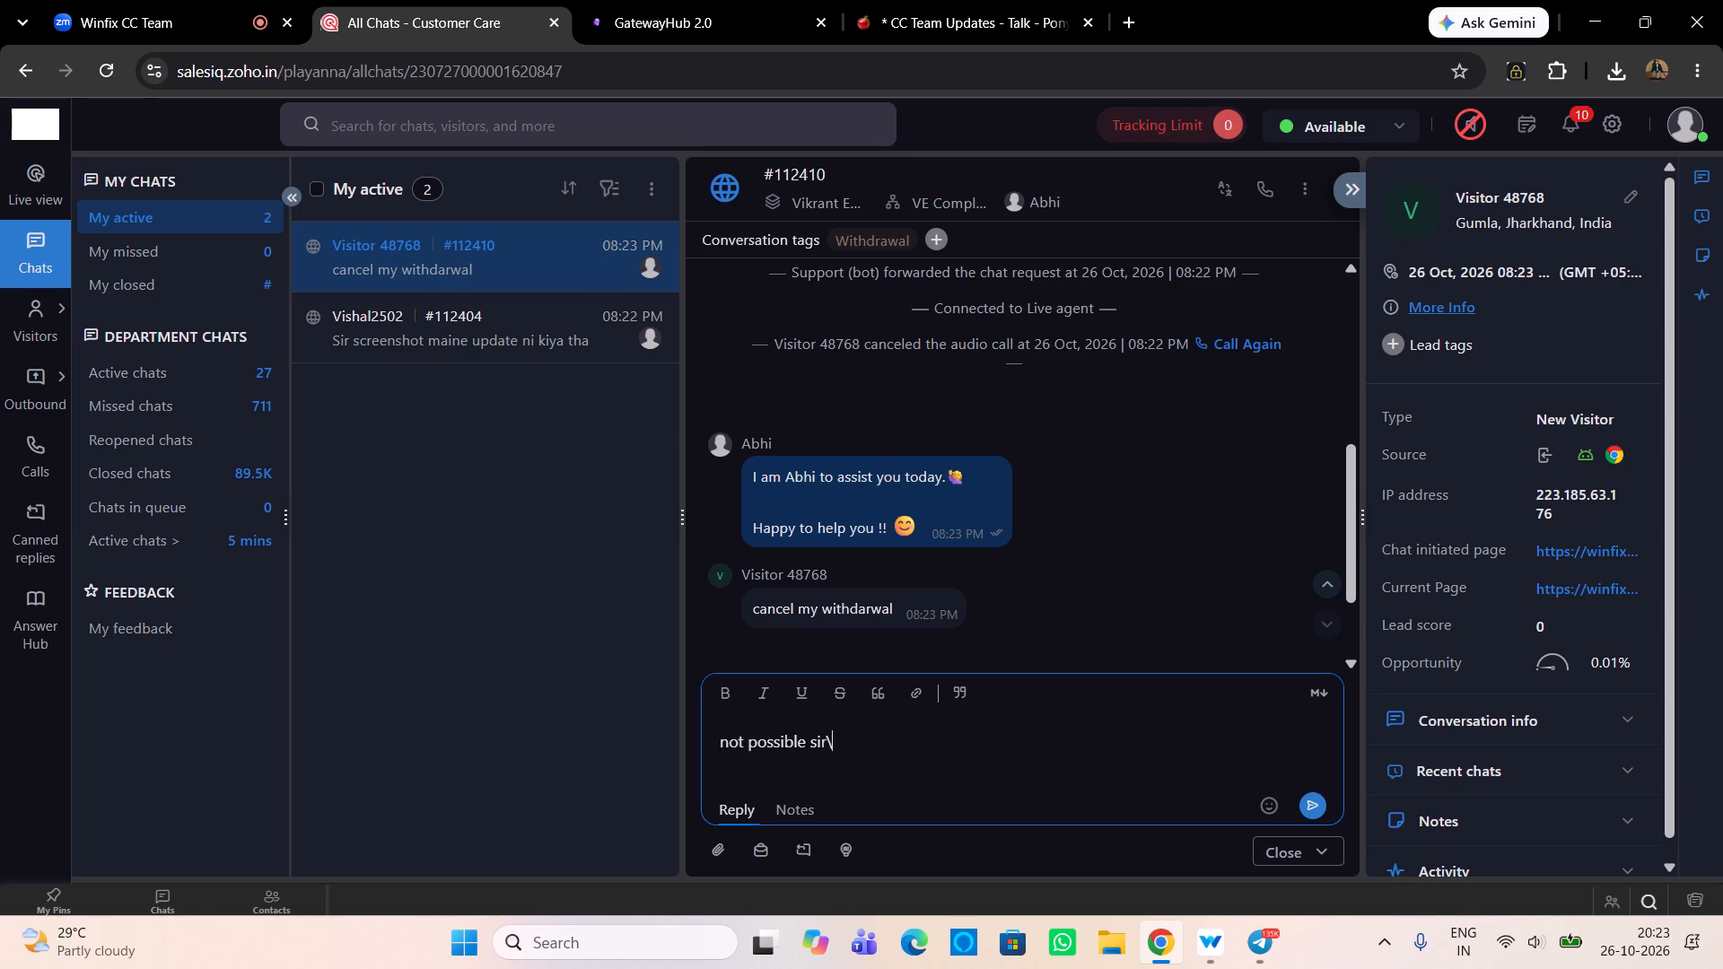
{"action": "key", "text": "BackSpace"}
{"action": "key", "text": "Return"}
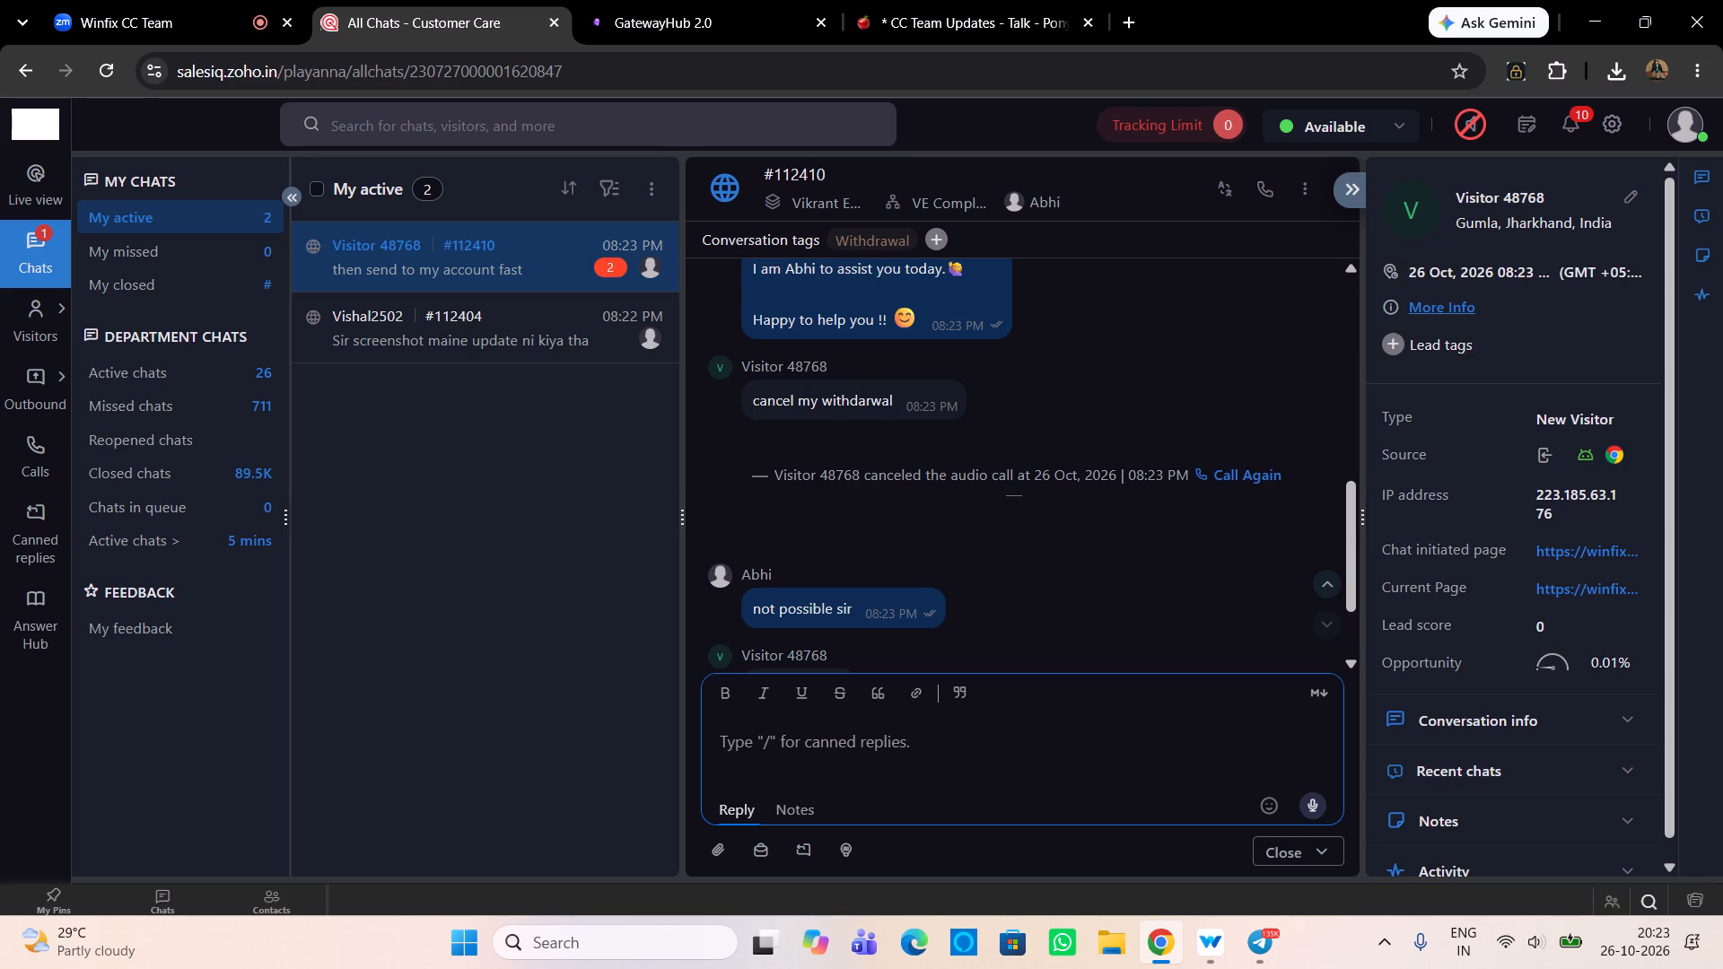
{"action": "scroll", "coordinate": [933, 546], "scroll_direction": "down", "scroll_amount": 6}
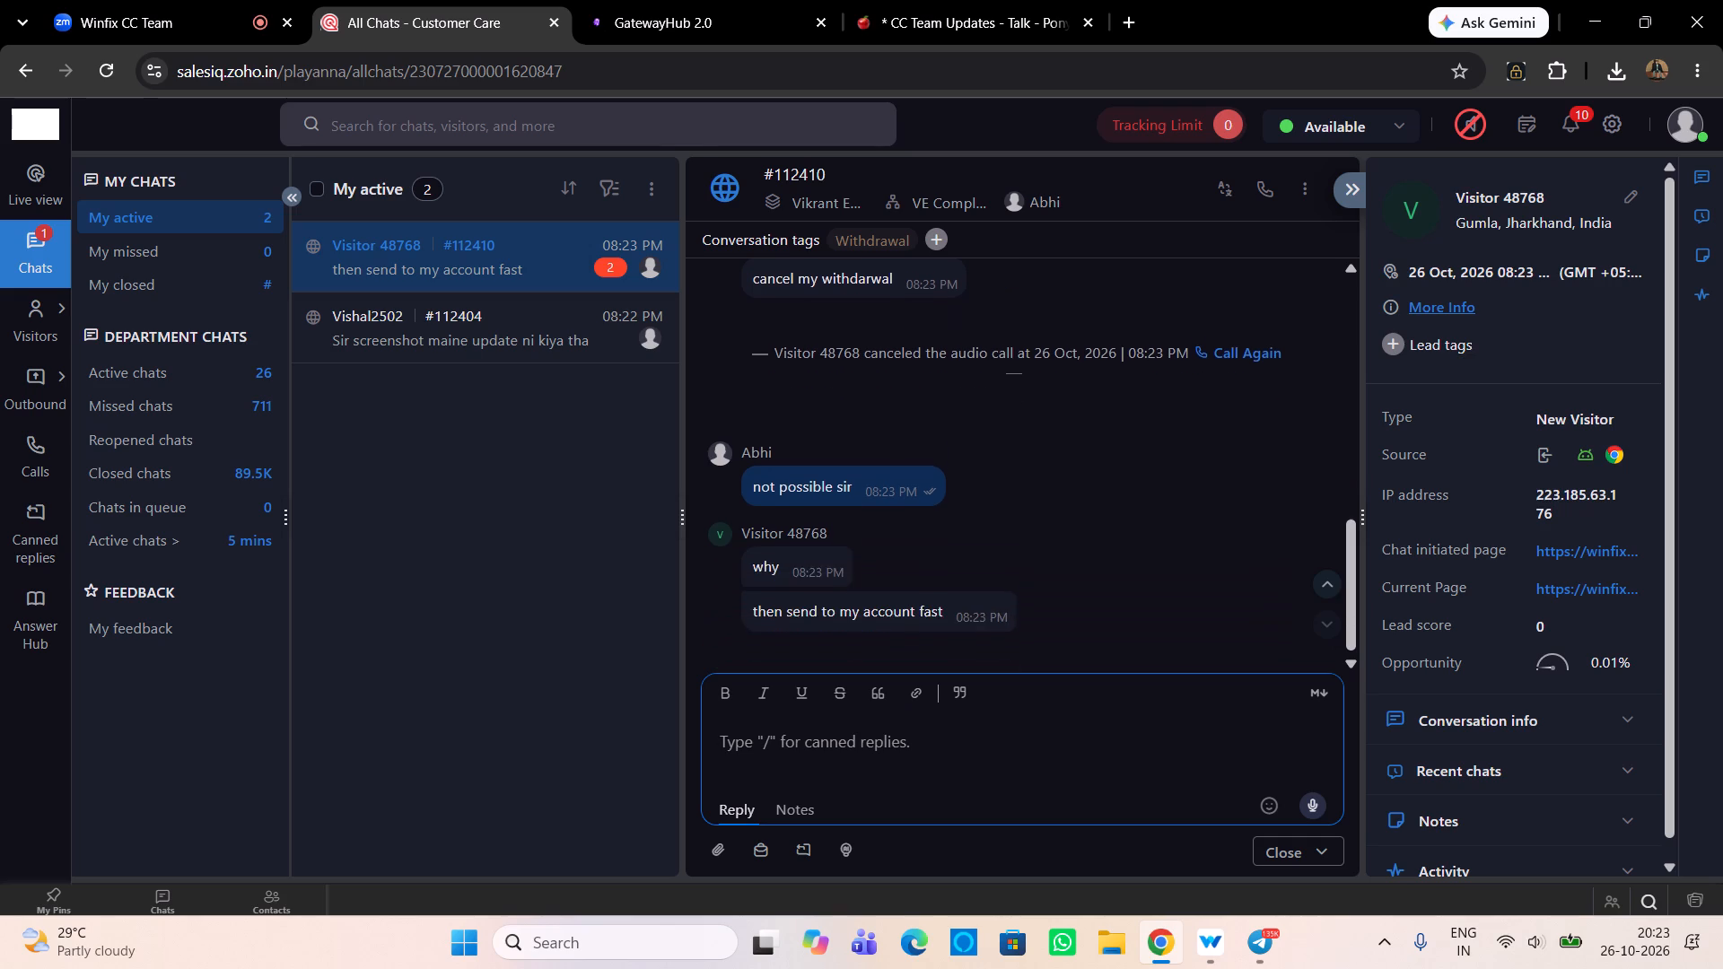
{"action": "scroll", "coordinate": [930, 611], "scroll_direction": "up", "scroll_amount": 2}
{"action": "scroll", "coordinate": [930, 614], "scroll_direction": "down", "scroll_amount": 4}
{"action": "left_click", "coordinate": [870, 758]}
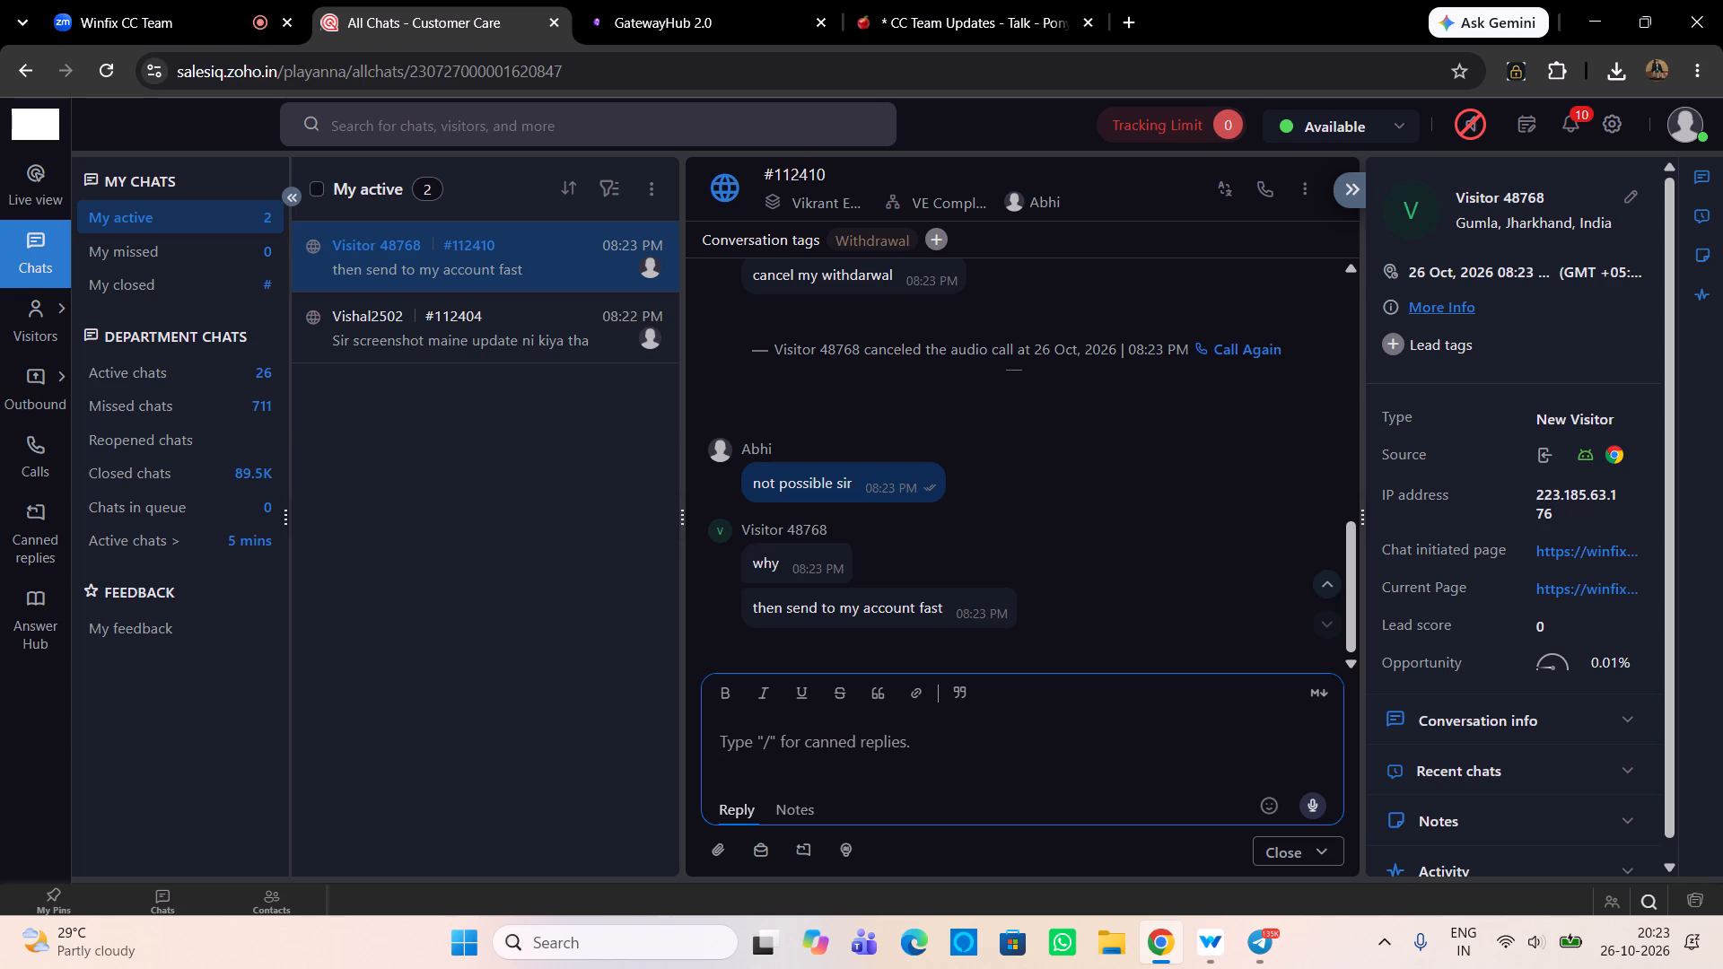
{"action": "type", "text": "id name sir"}
{"action": "key", "text": "Return"}
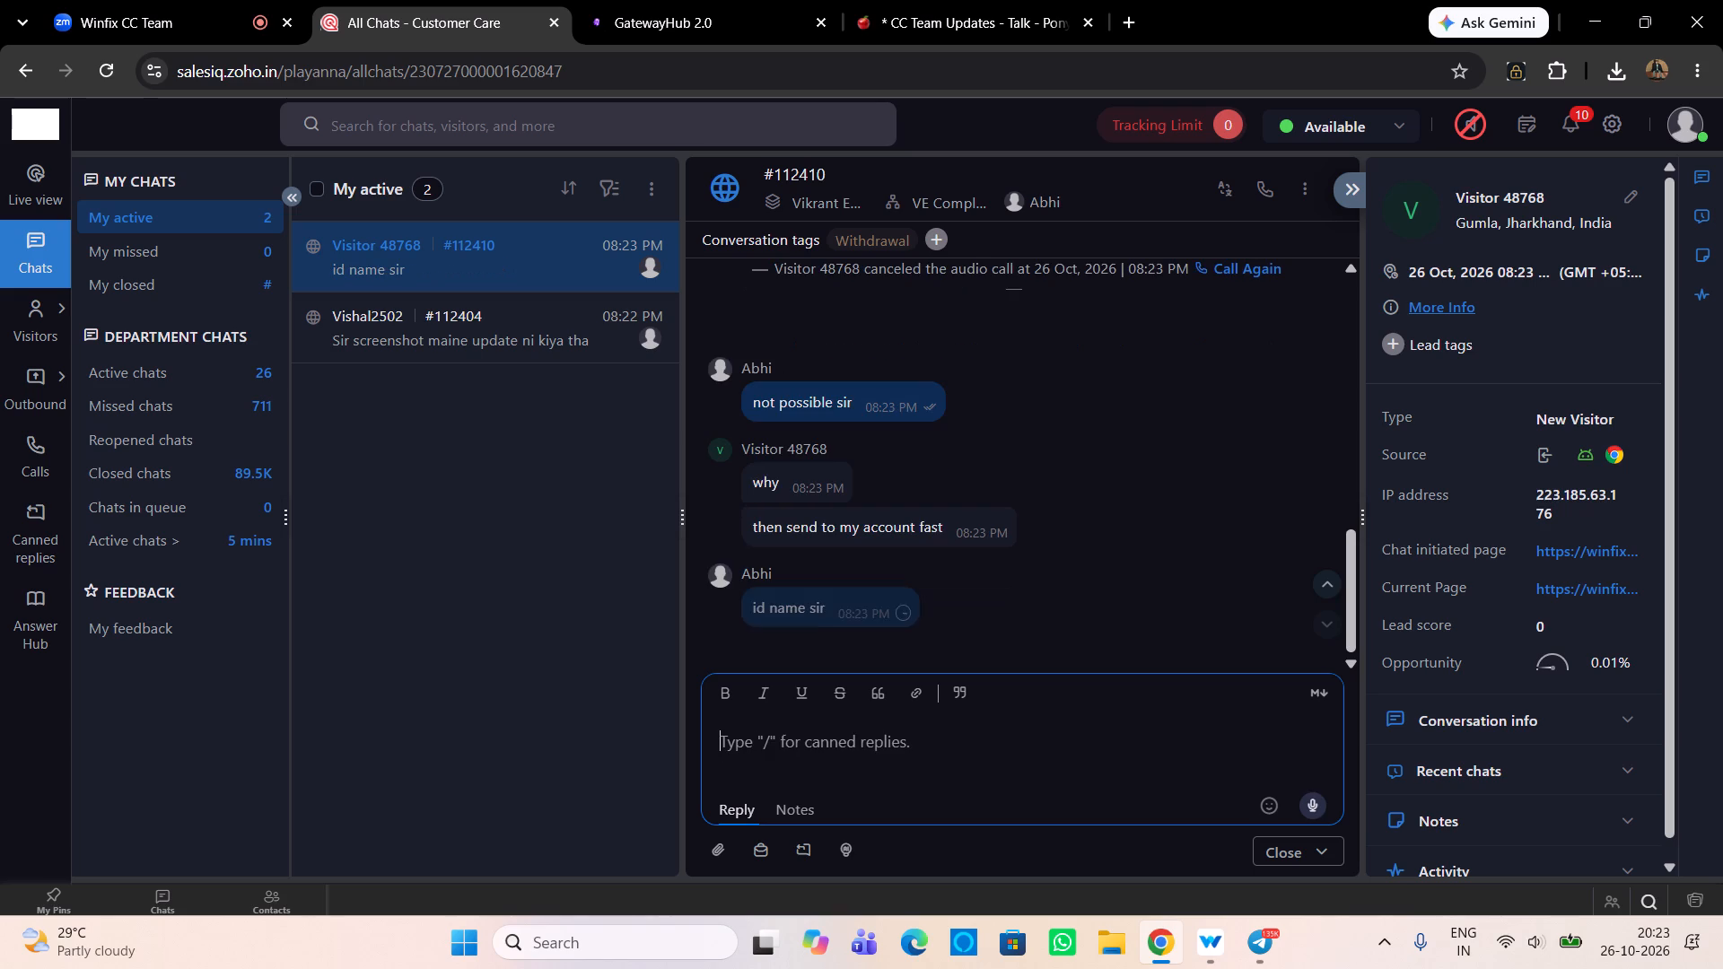
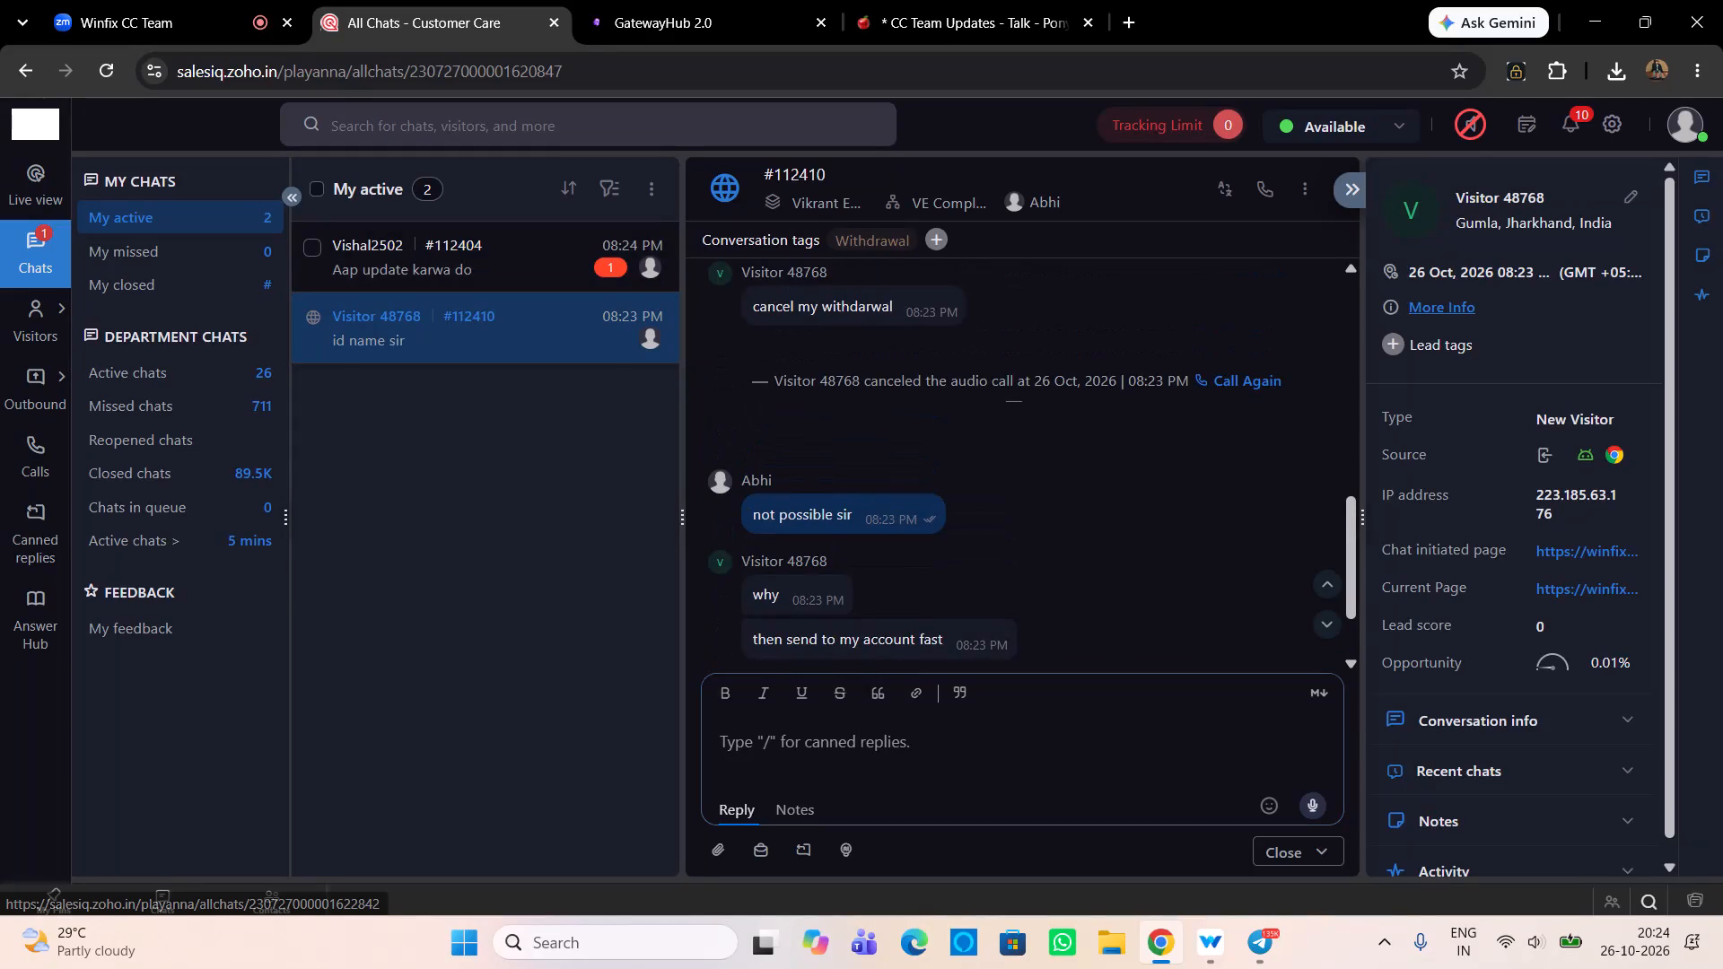
{"action": "scroll", "coordinate": [917, 453], "scroll_direction": "down", "scroll_amount": 5}
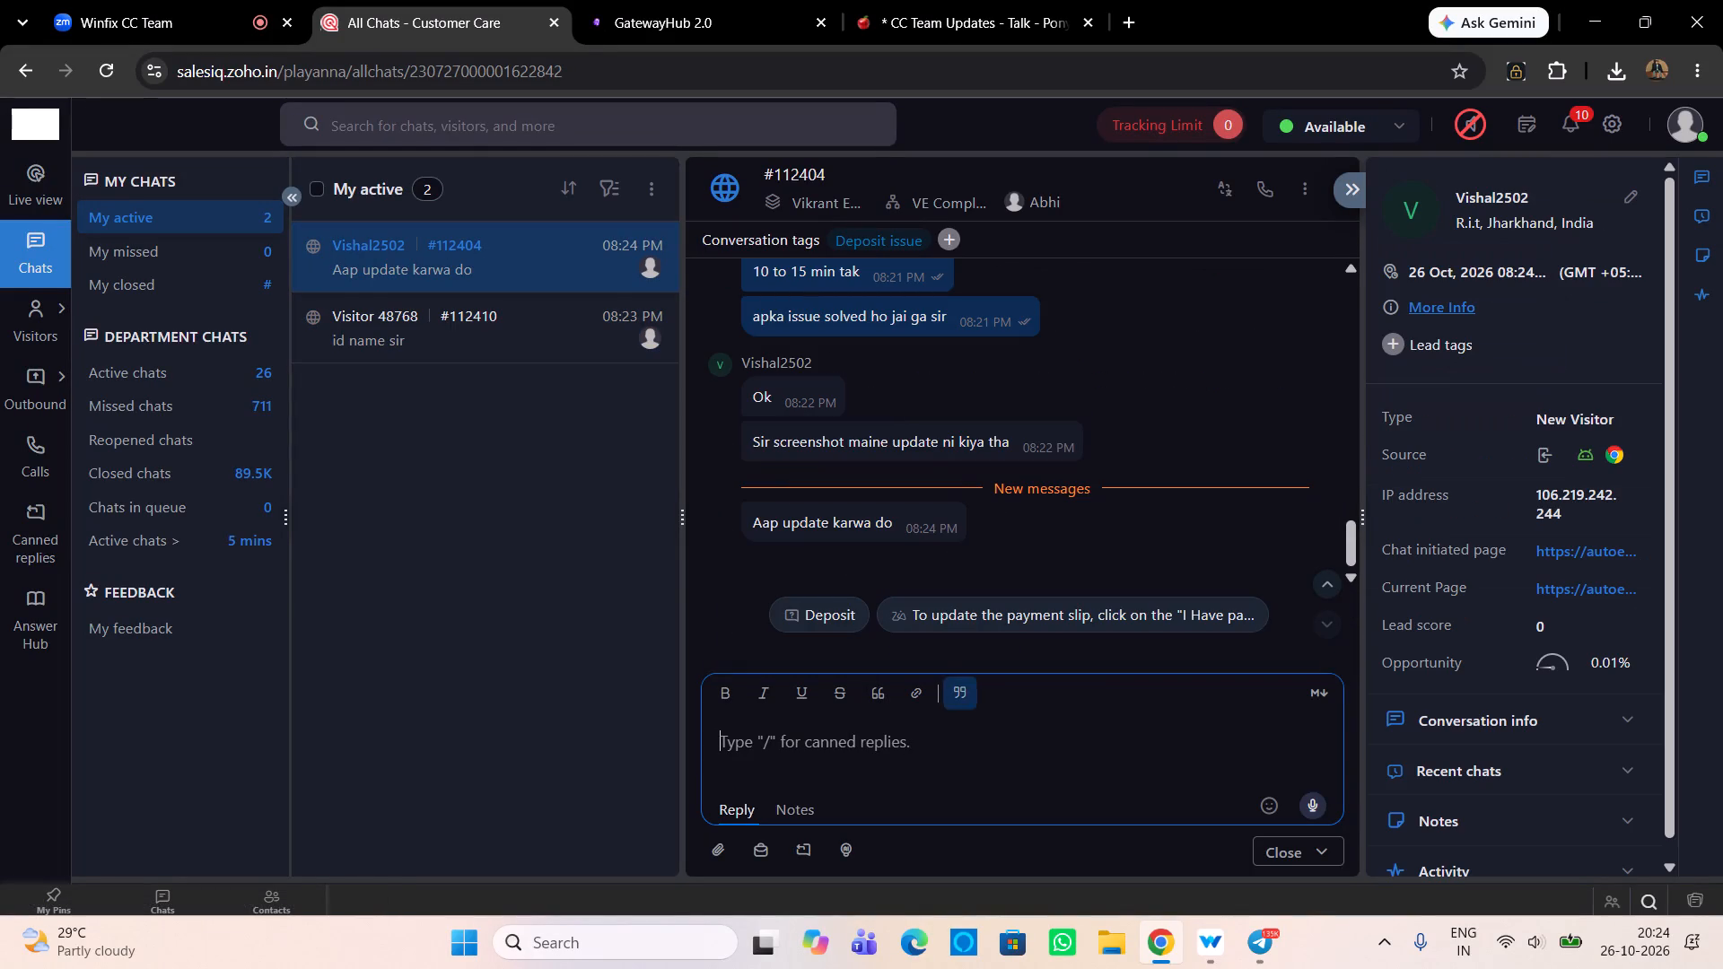
{"action": "scroll", "coordinate": [958, 502], "scroll_direction": "up", "scroll_amount": 3}
{"action": "scroll", "coordinate": [956, 507], "scroll_direction": "down", "scroll_amount": 2}
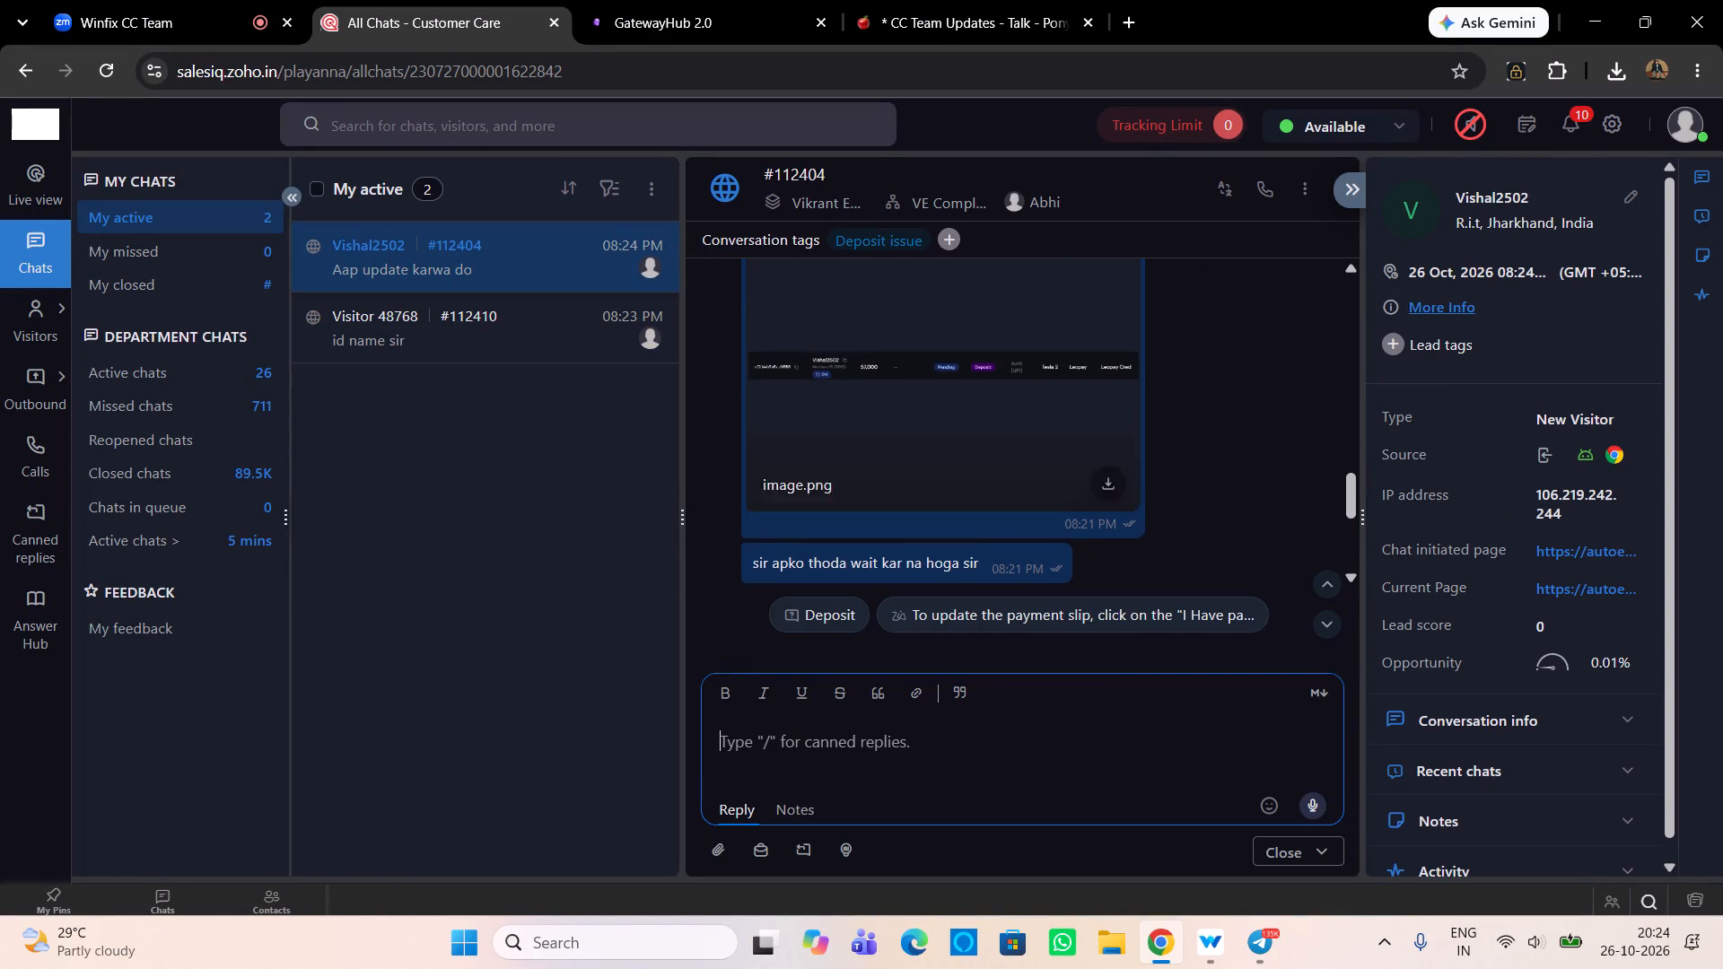
{"action": "scroll", "coordinate": [957, 510], "scroll_direction": "down", "scroll_amount": 4}
{"action": "left_click", "coordinate": [878, 760]}
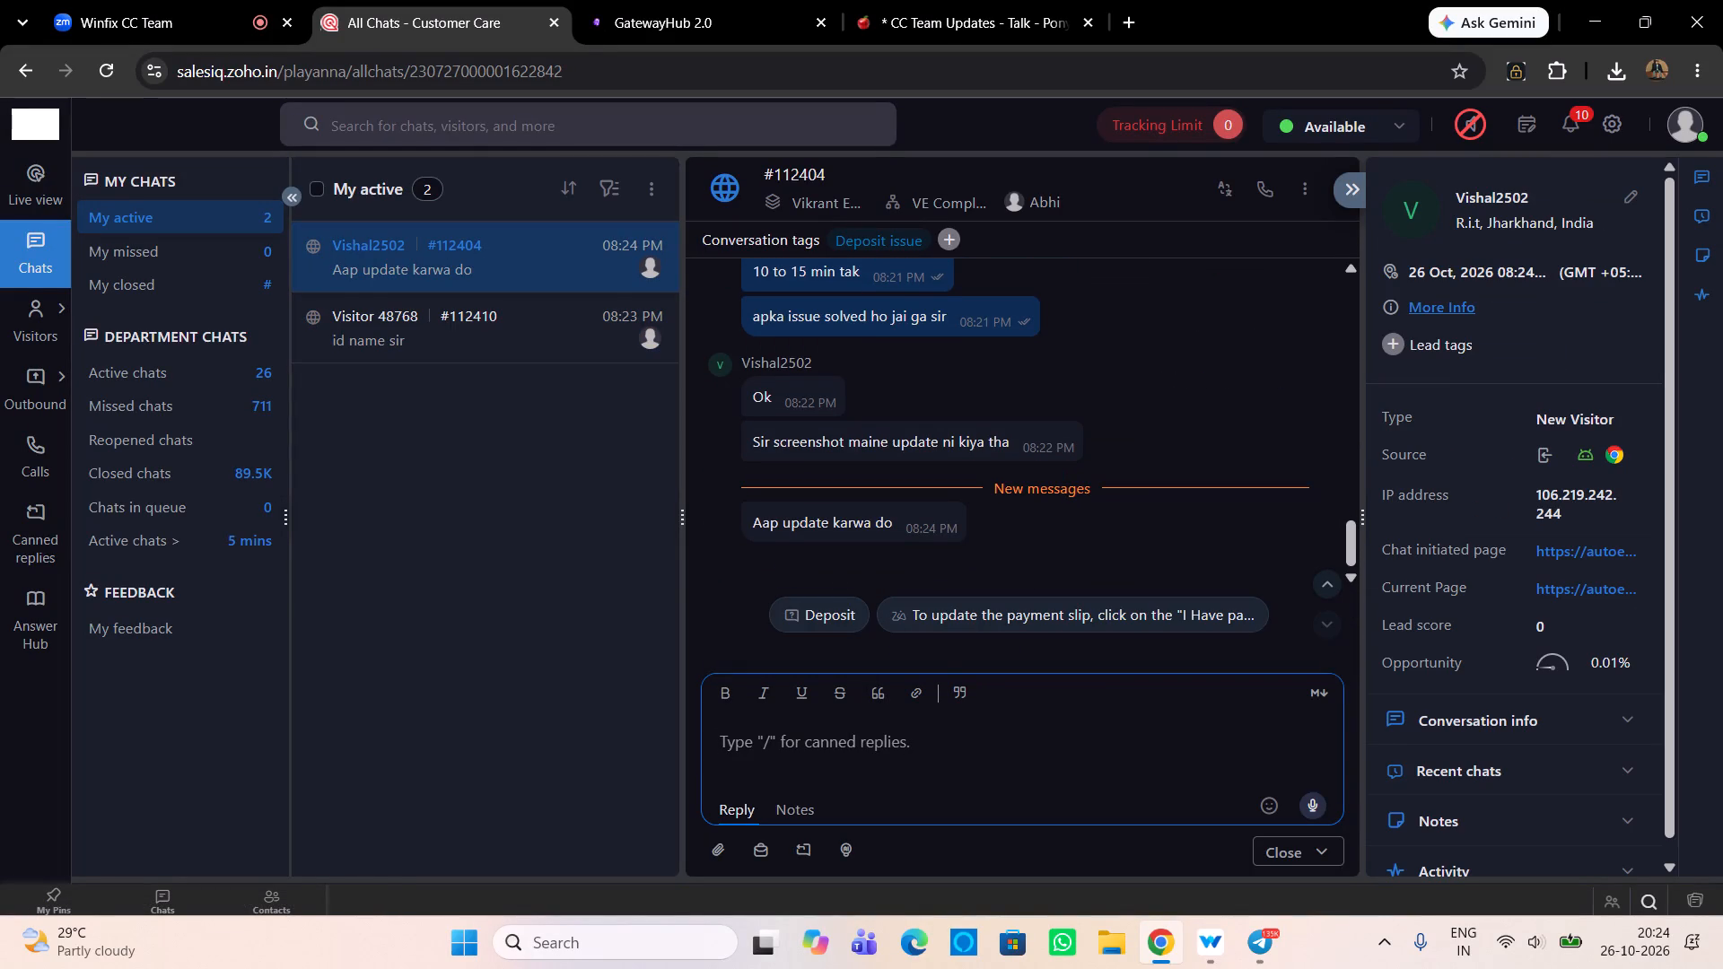
{"action": "type", "text": "ok sir"}
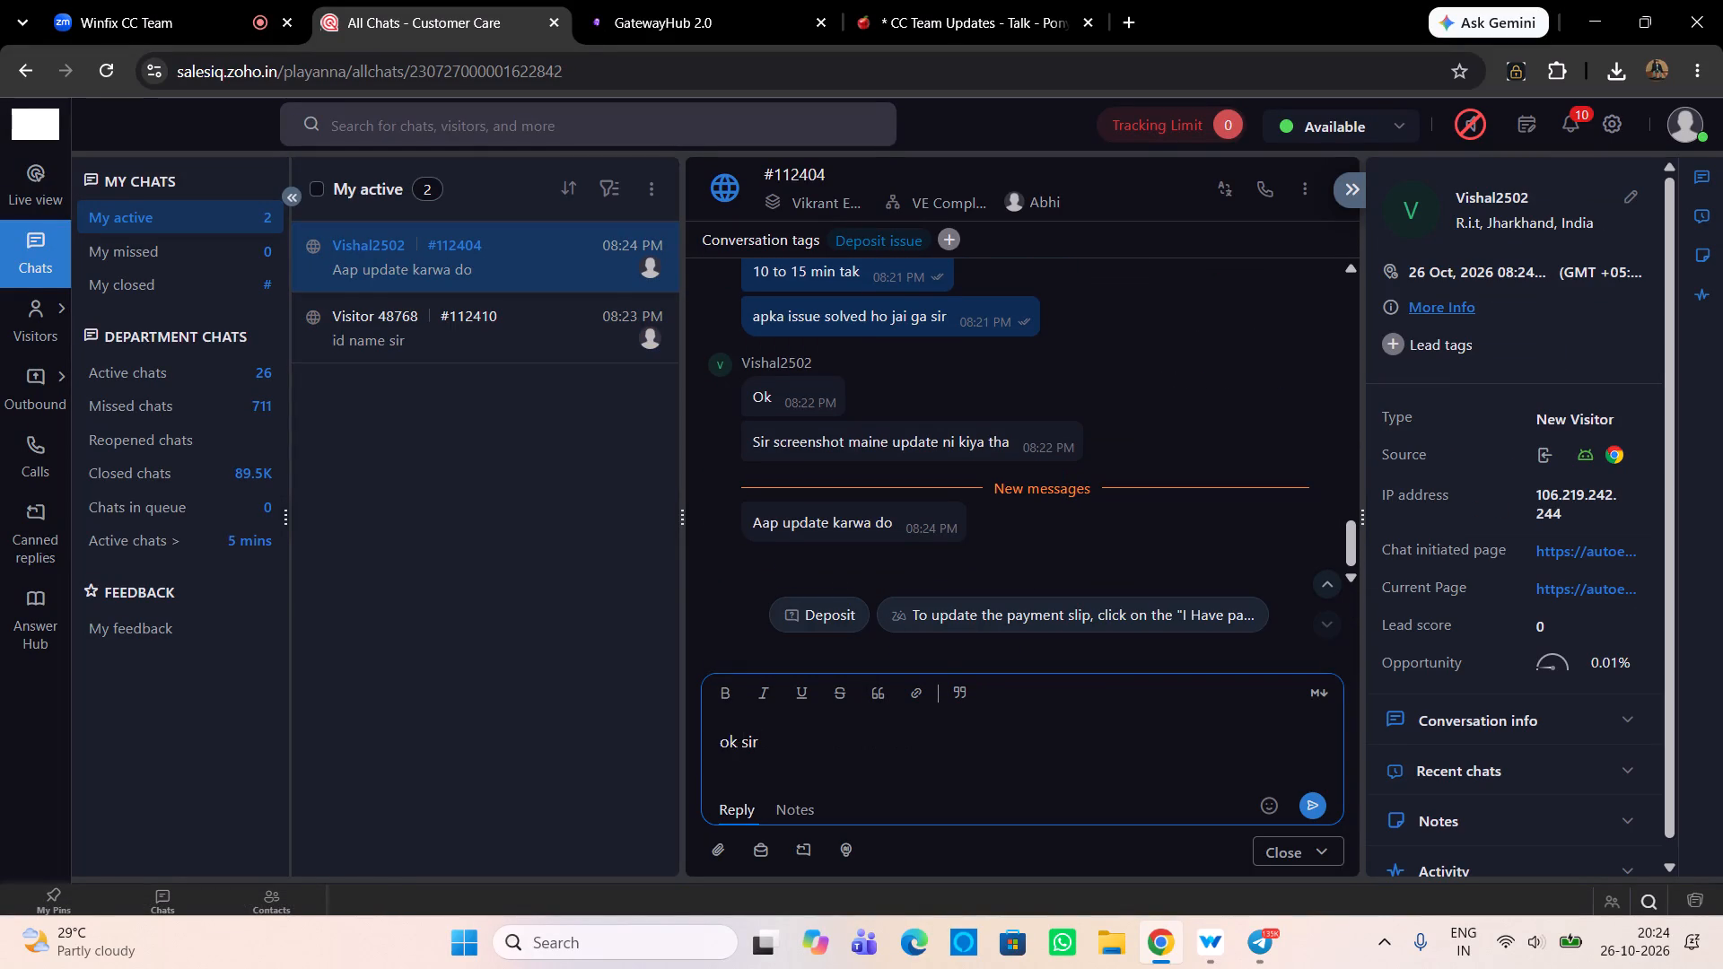
{"action": "key", "text": "Return"}
{"action": "key", "text": "slash"}
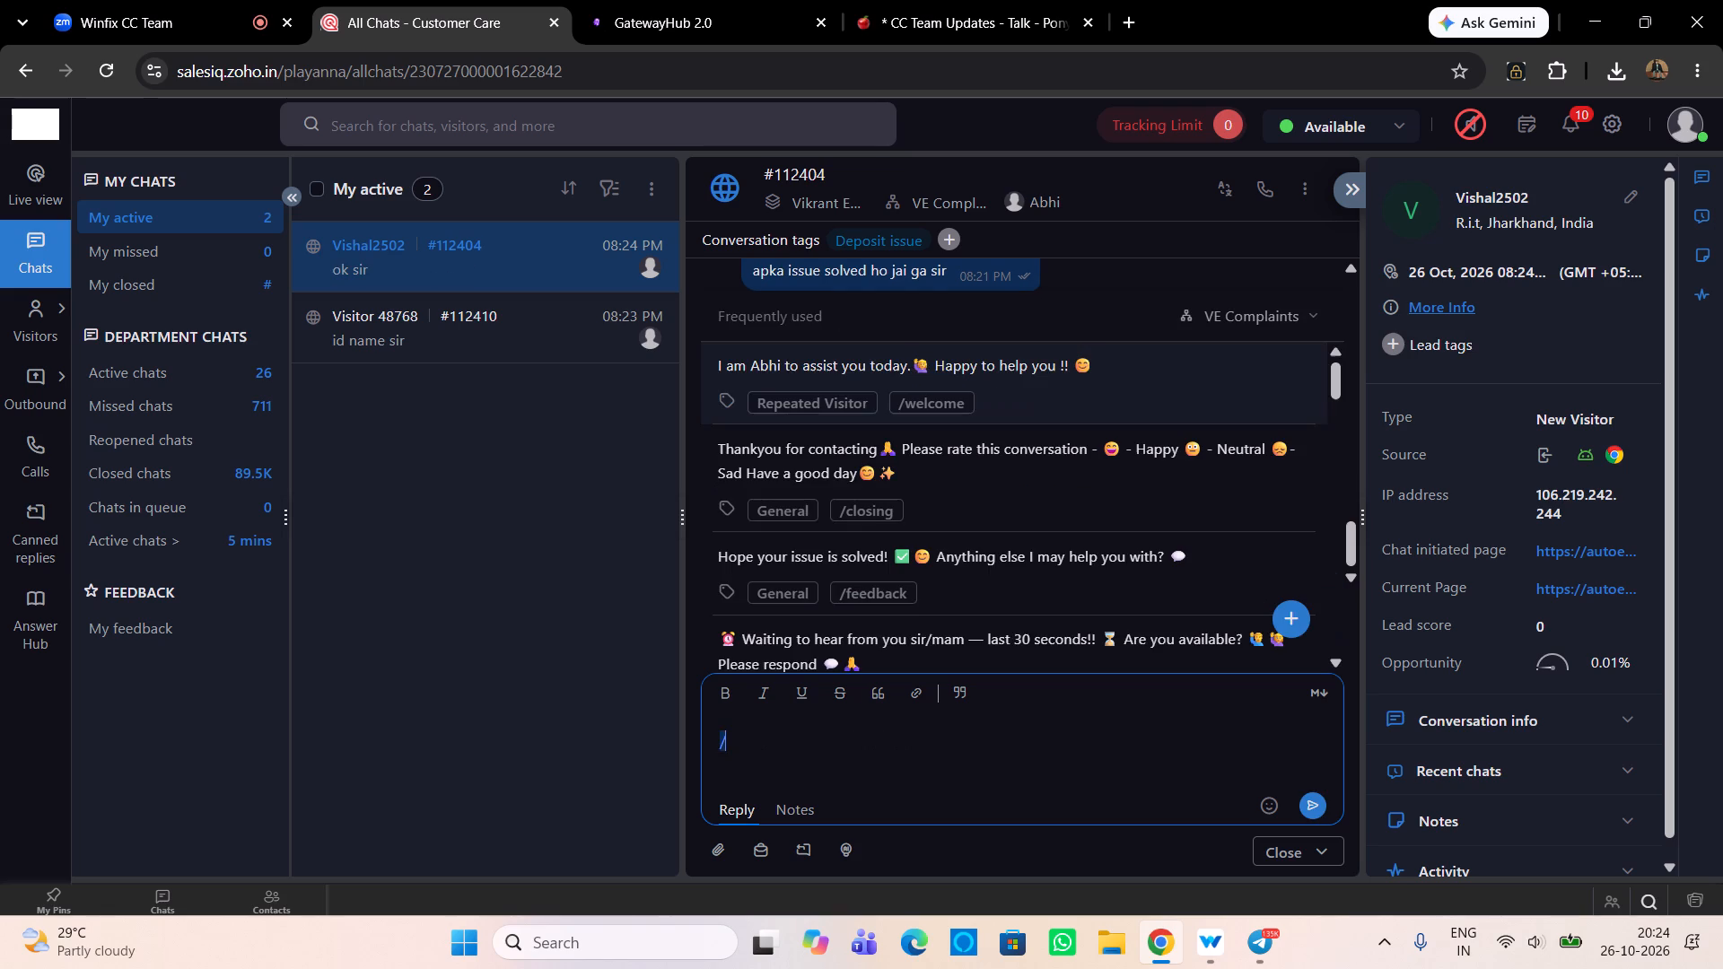
{"action": "scroll", "coordinate": [875, 760], "scroll_direction": "up", "scroll_amount": 1}
{"action": "left_click", "coordinate": [789, 435]}
{"action": "left_click", "coordinate": [1303, 807]}
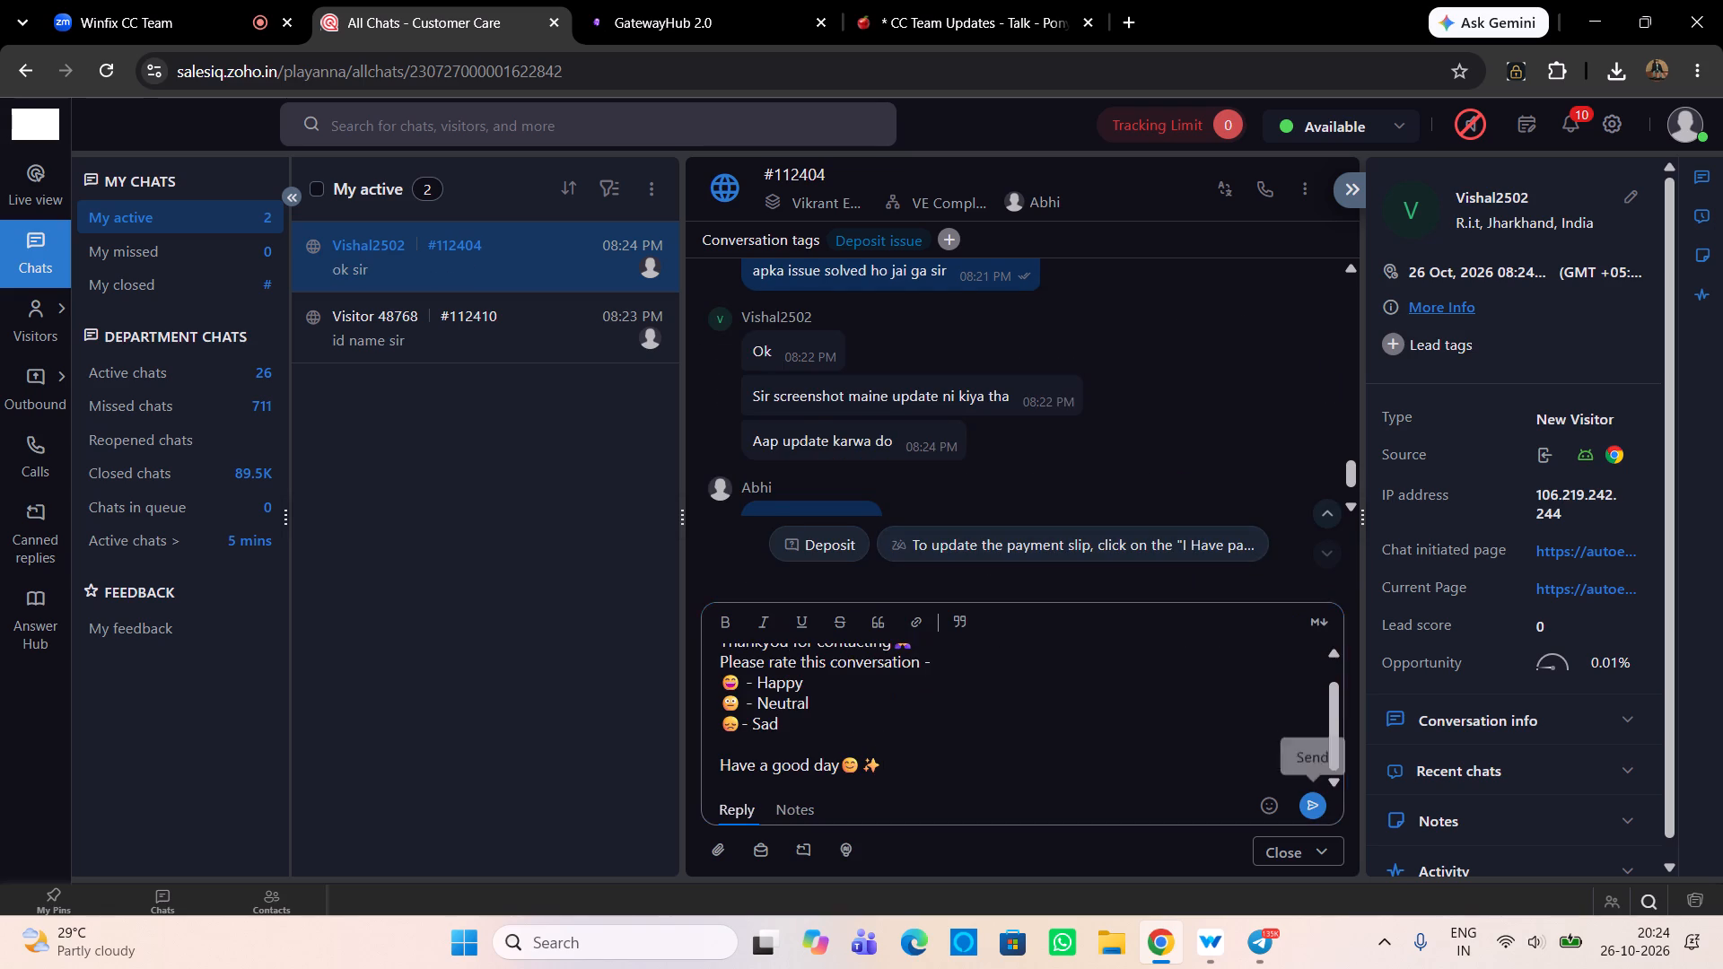
{"action": "left_click", "coordinate": [1281, 849]}
{"action": "left_click", "coordinate": [1150, 777]}
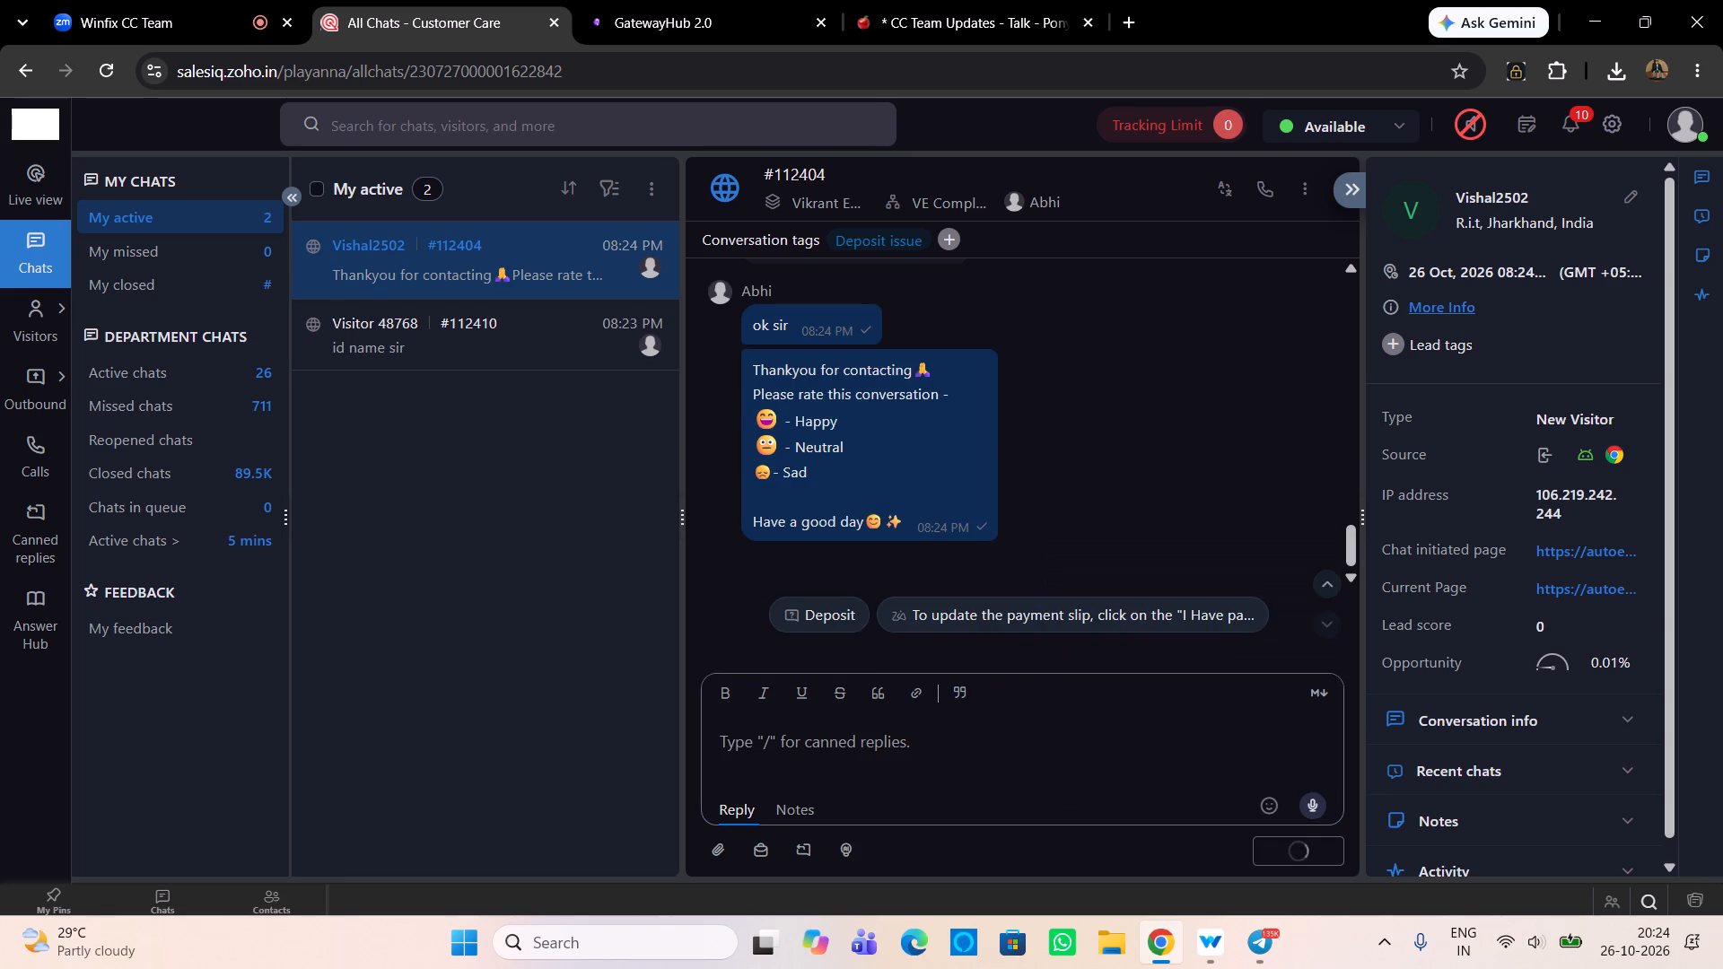
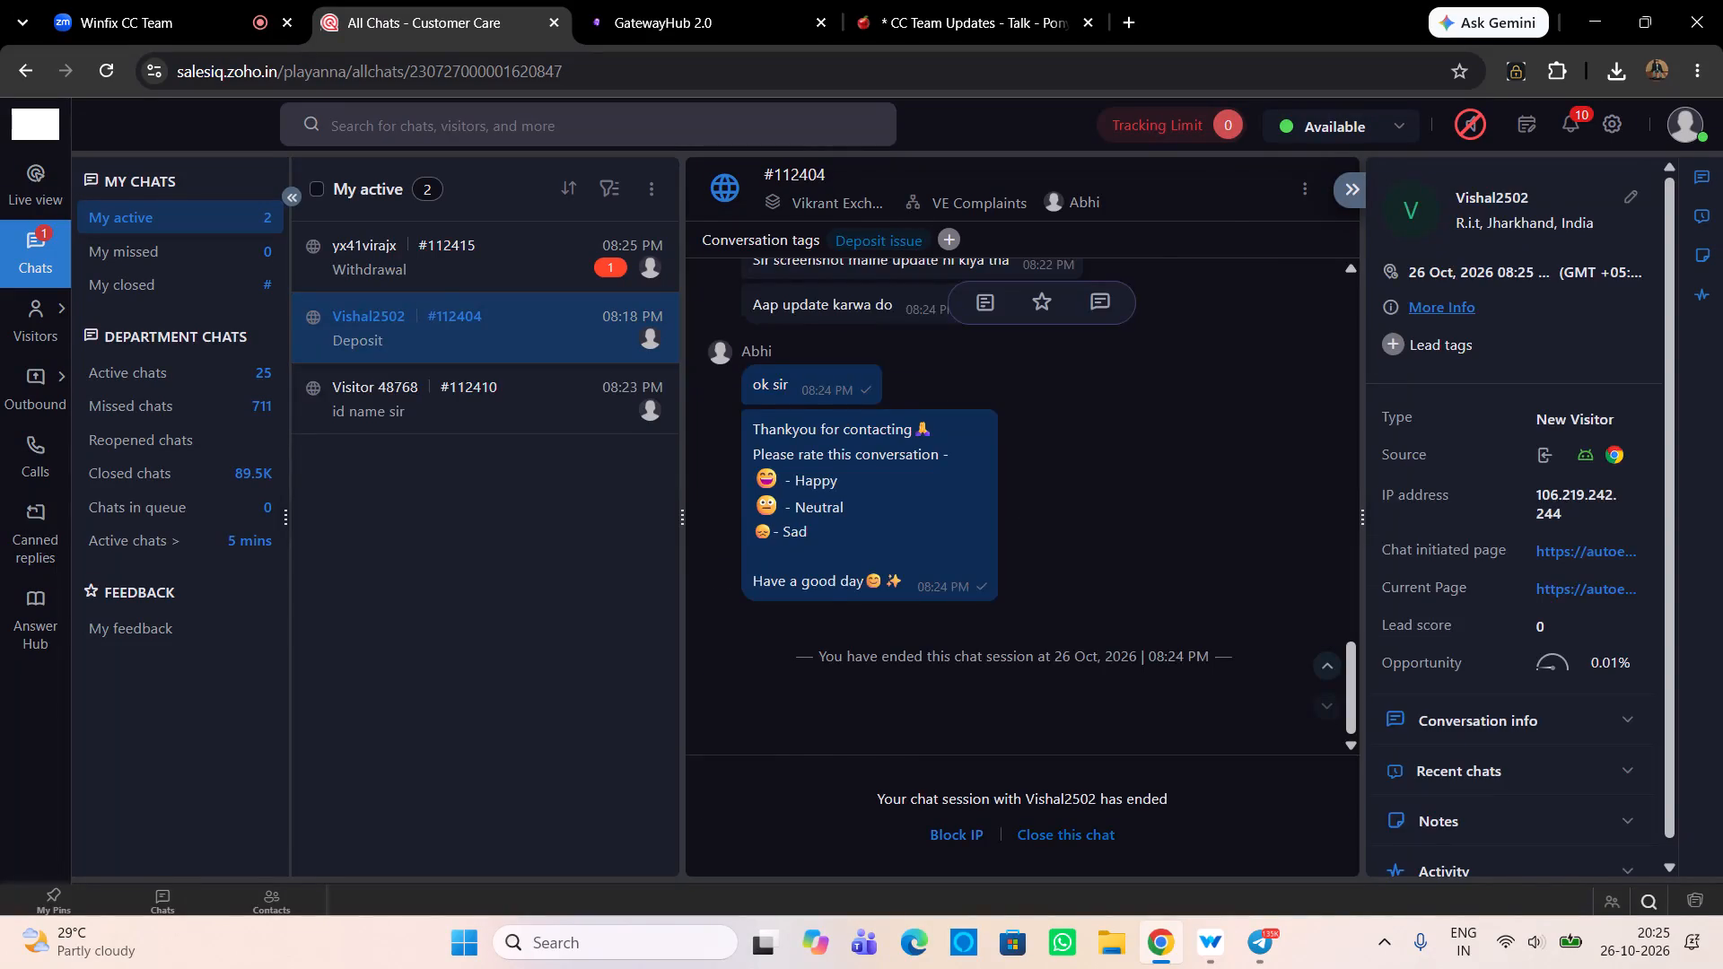
{"action": "left_click", "coordinate": [413, 262]}
{"action": "left_click", "coordinate": [803, 759]}
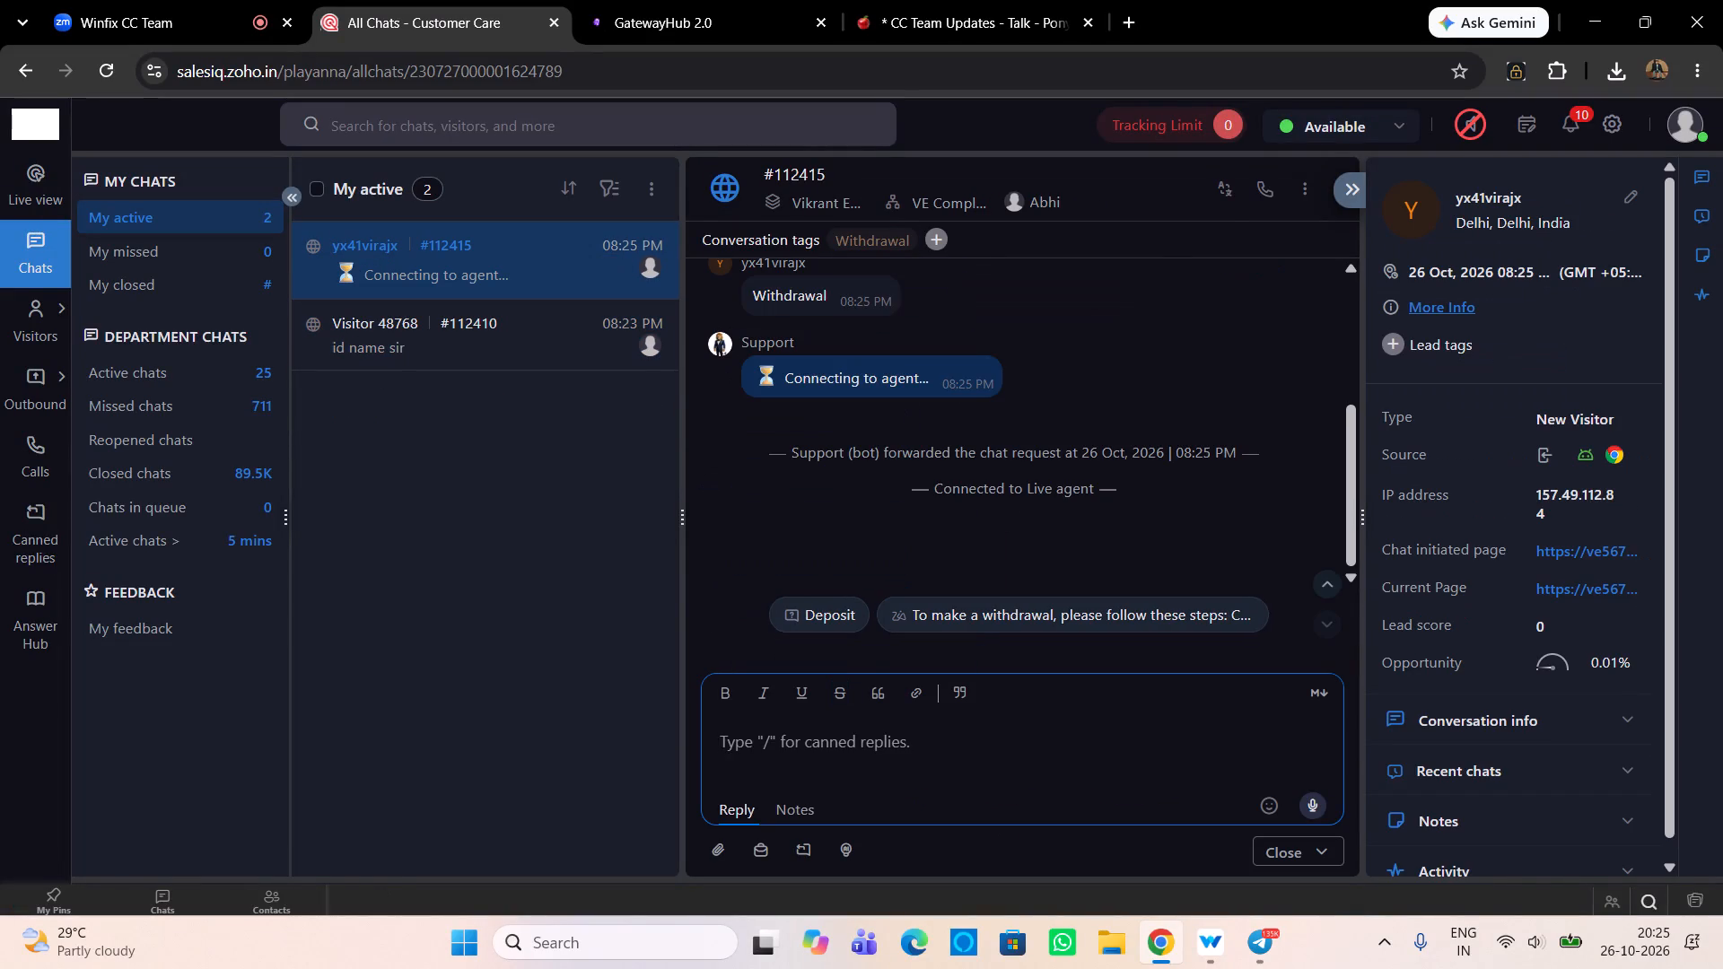
{"action": "key", "text": "slash"}
{"action": "left_click", "coordinate": [757, 386]}
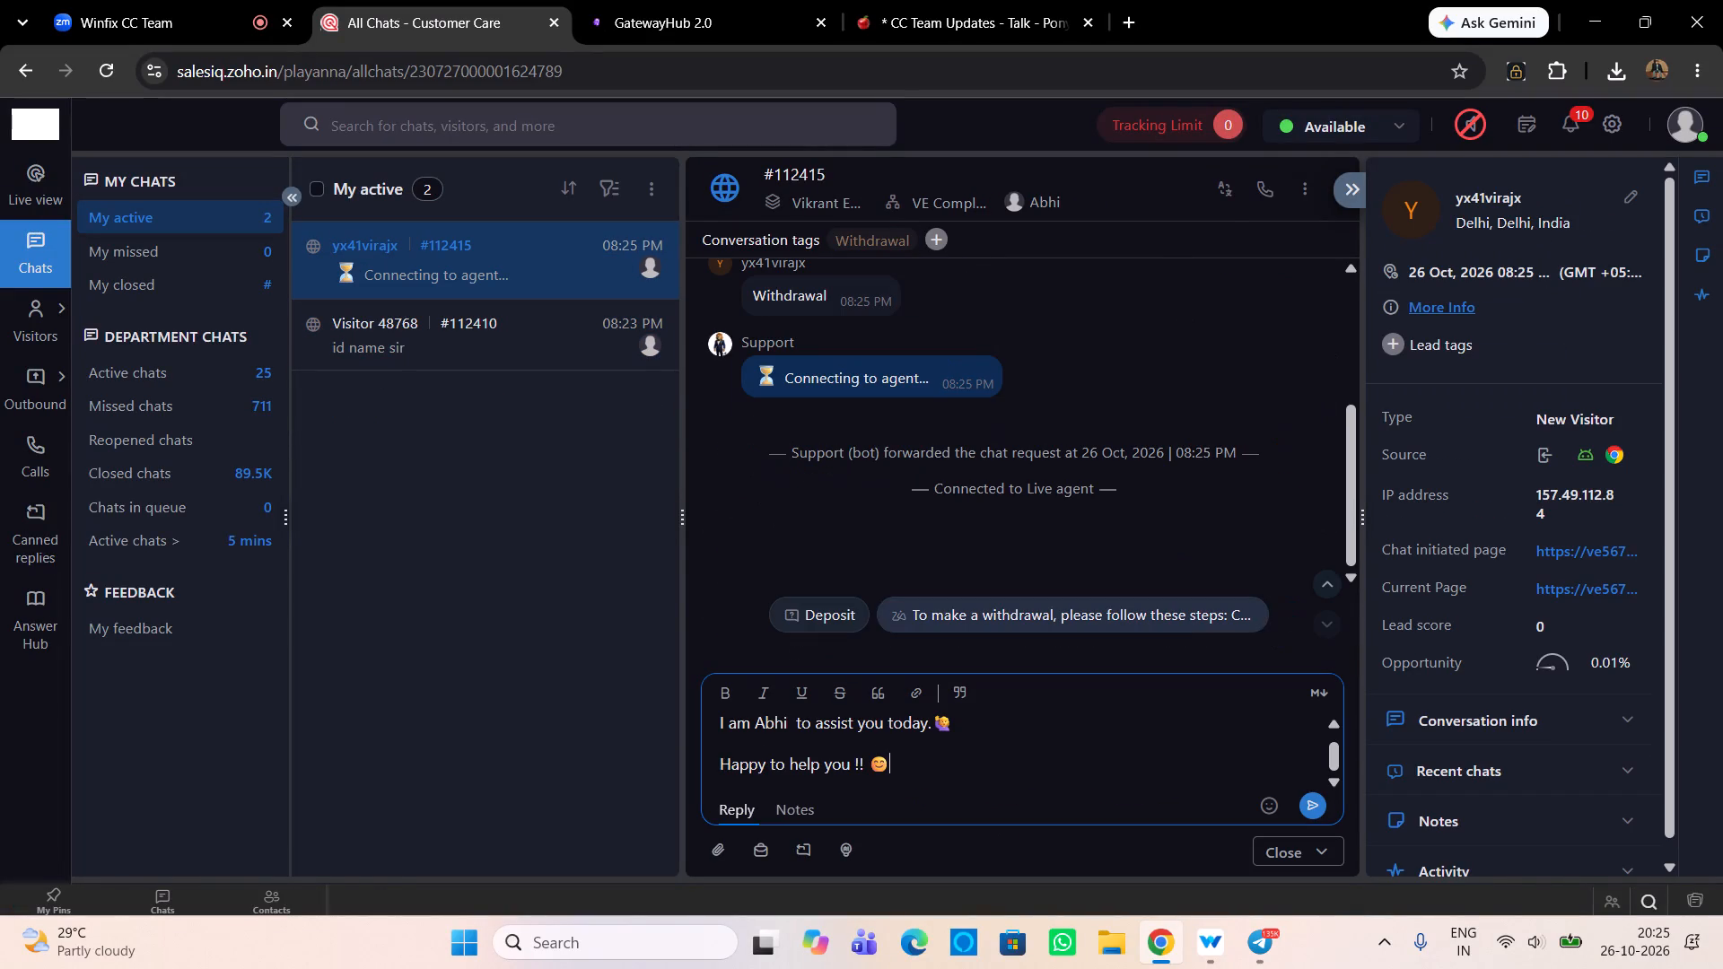
{"action": "left_click", "coordinate": [1311, 818]}
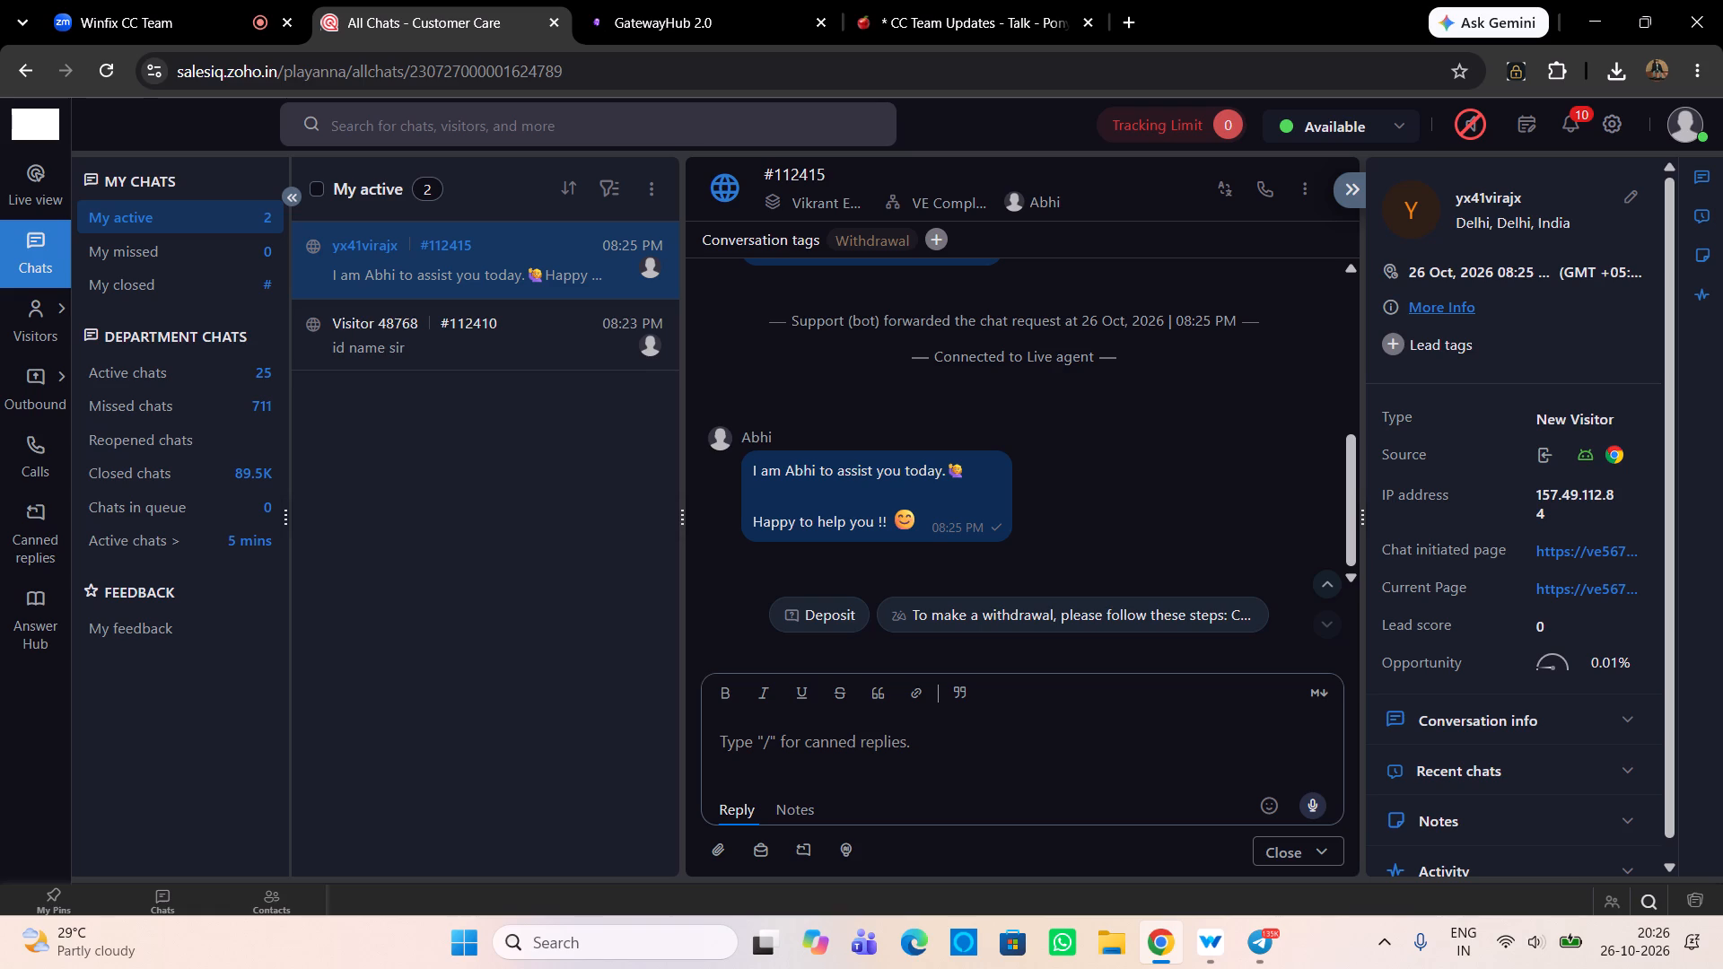
{"action": "left_click", "coordinate": [495, 323]}
Switch to the Winfix CC Team Zoom meeting, look through the participants' video tiles, and return to the customer chats.
{"action": "left_click", "coordinate": [237, 0]}
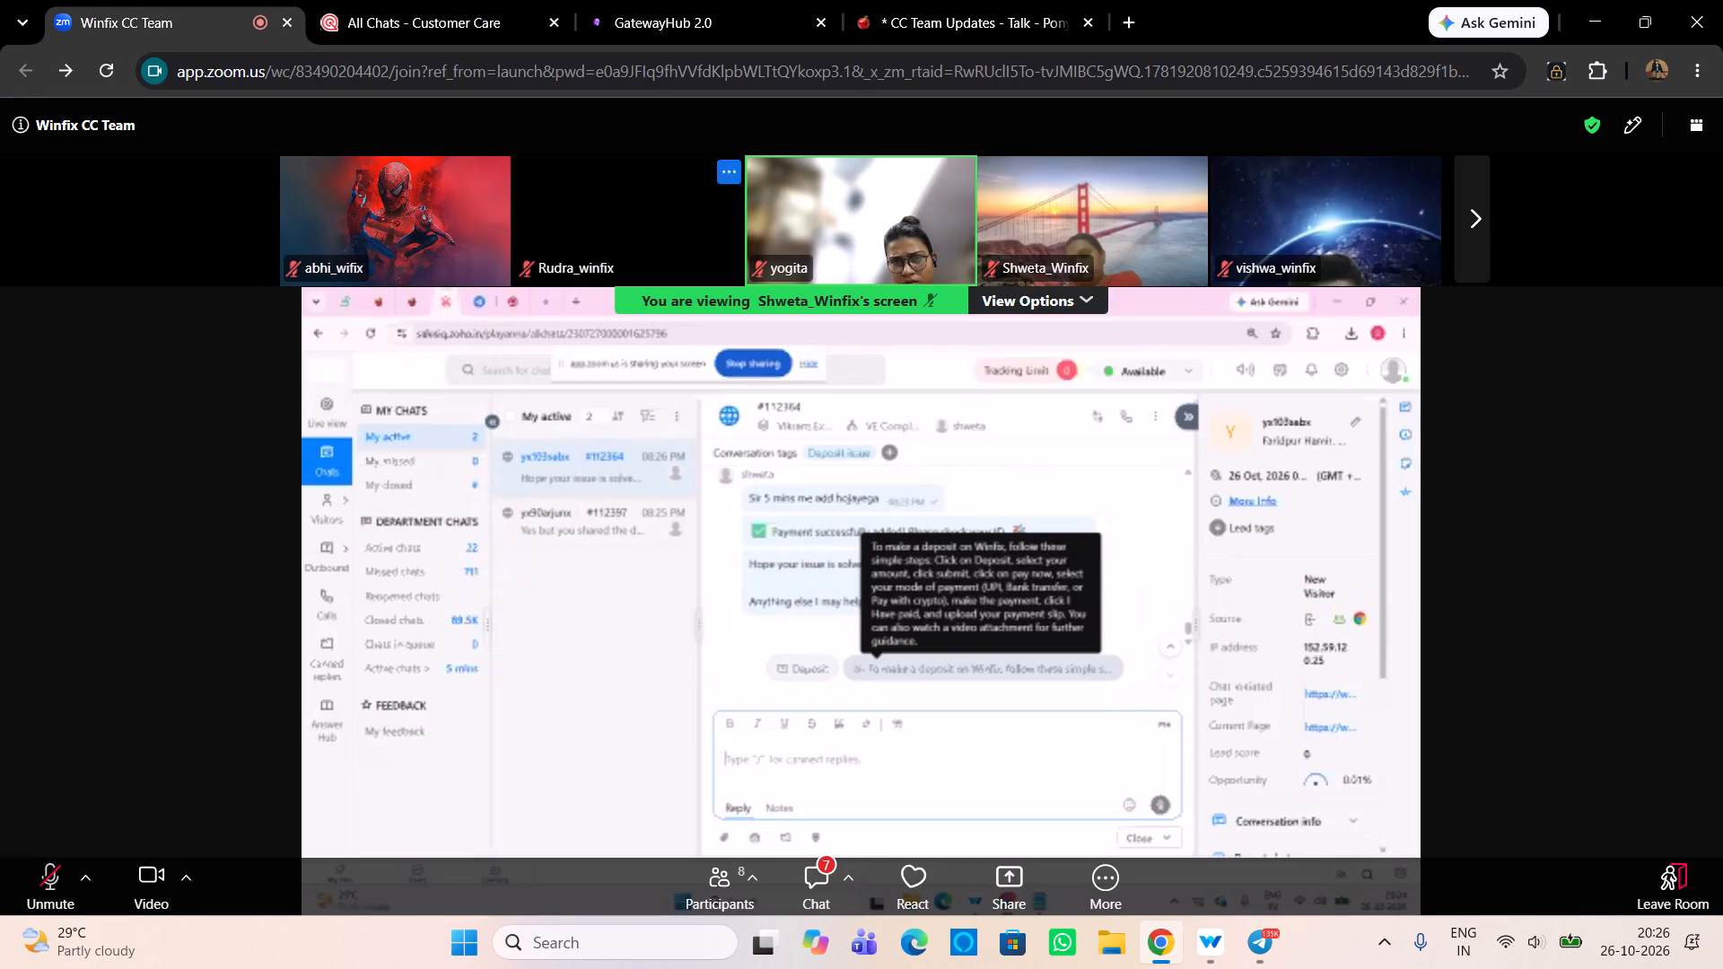
{"action": "left_click", "coordinate": [1466, 237]}
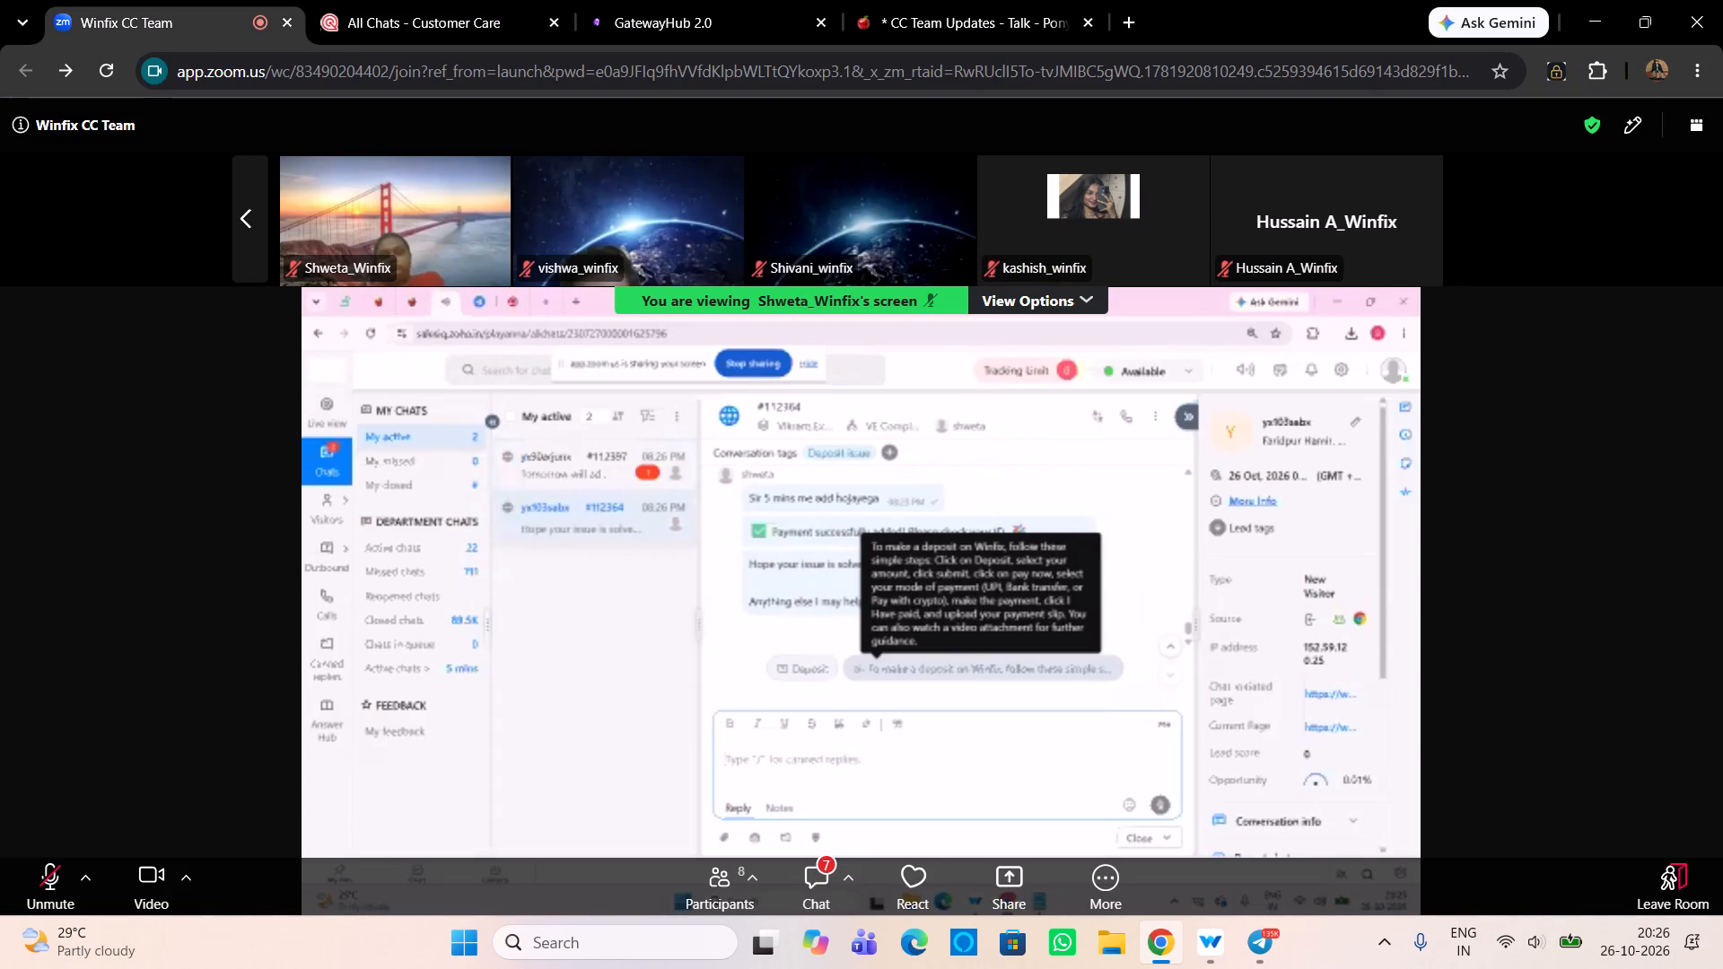
{"action": "left_click", "coordinate": [249, 244]}
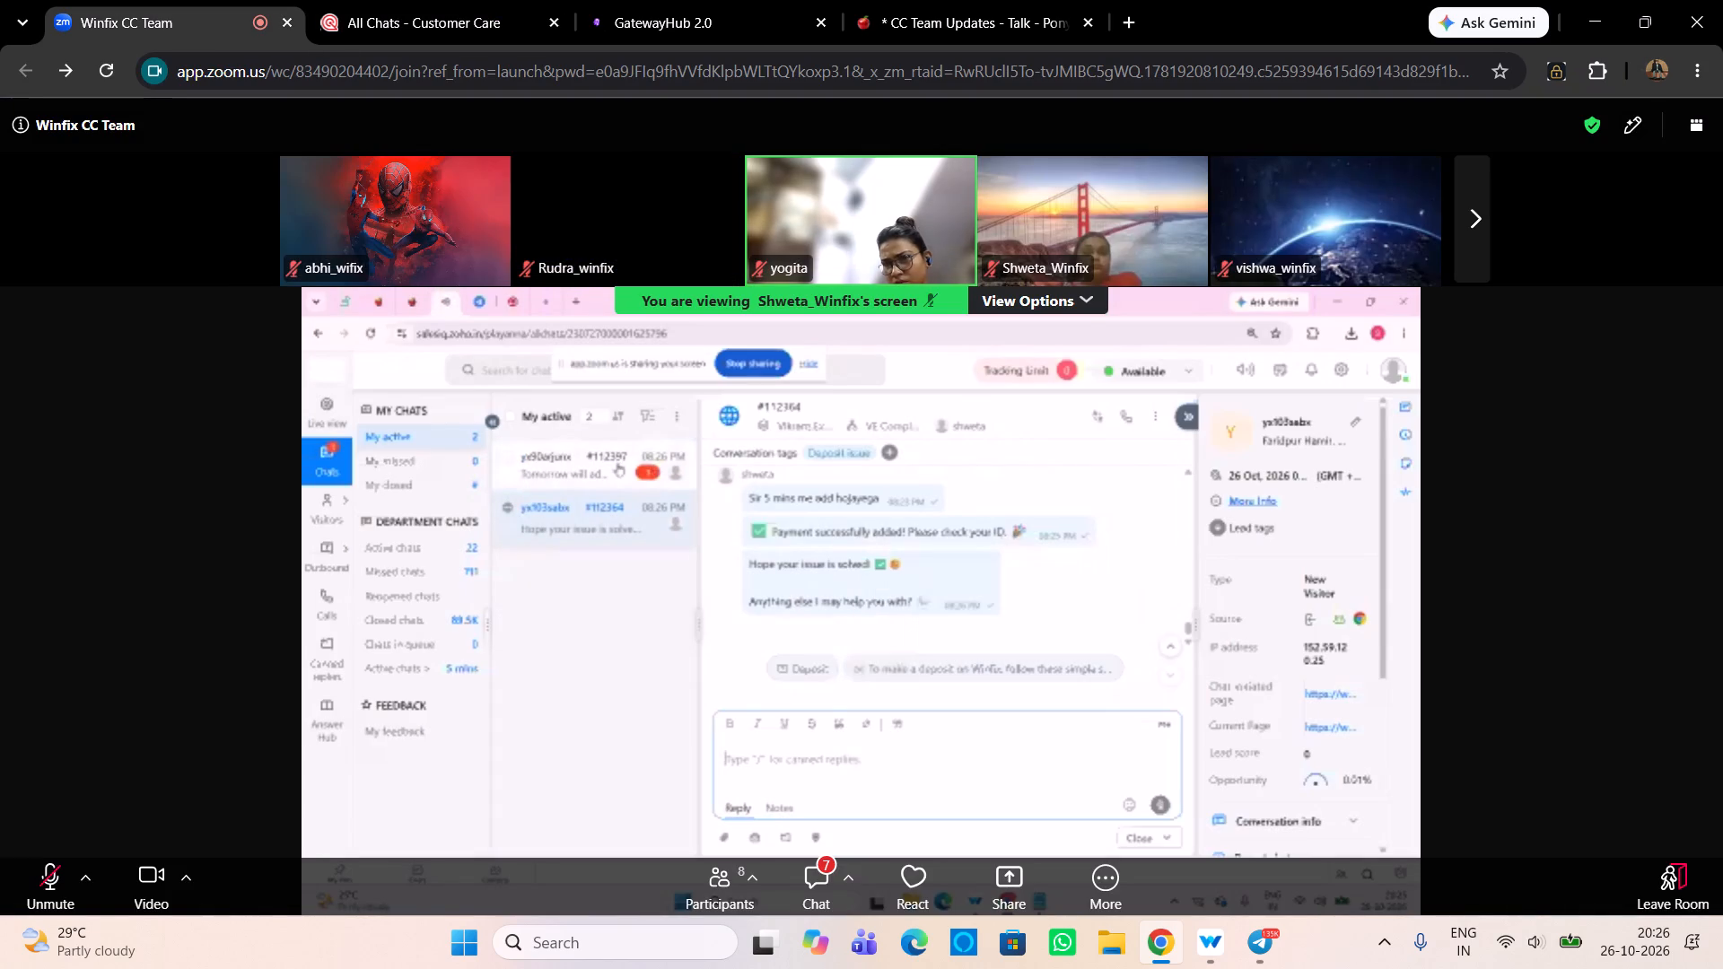
{"action": "left_click", "coordinate": [411, 0]}
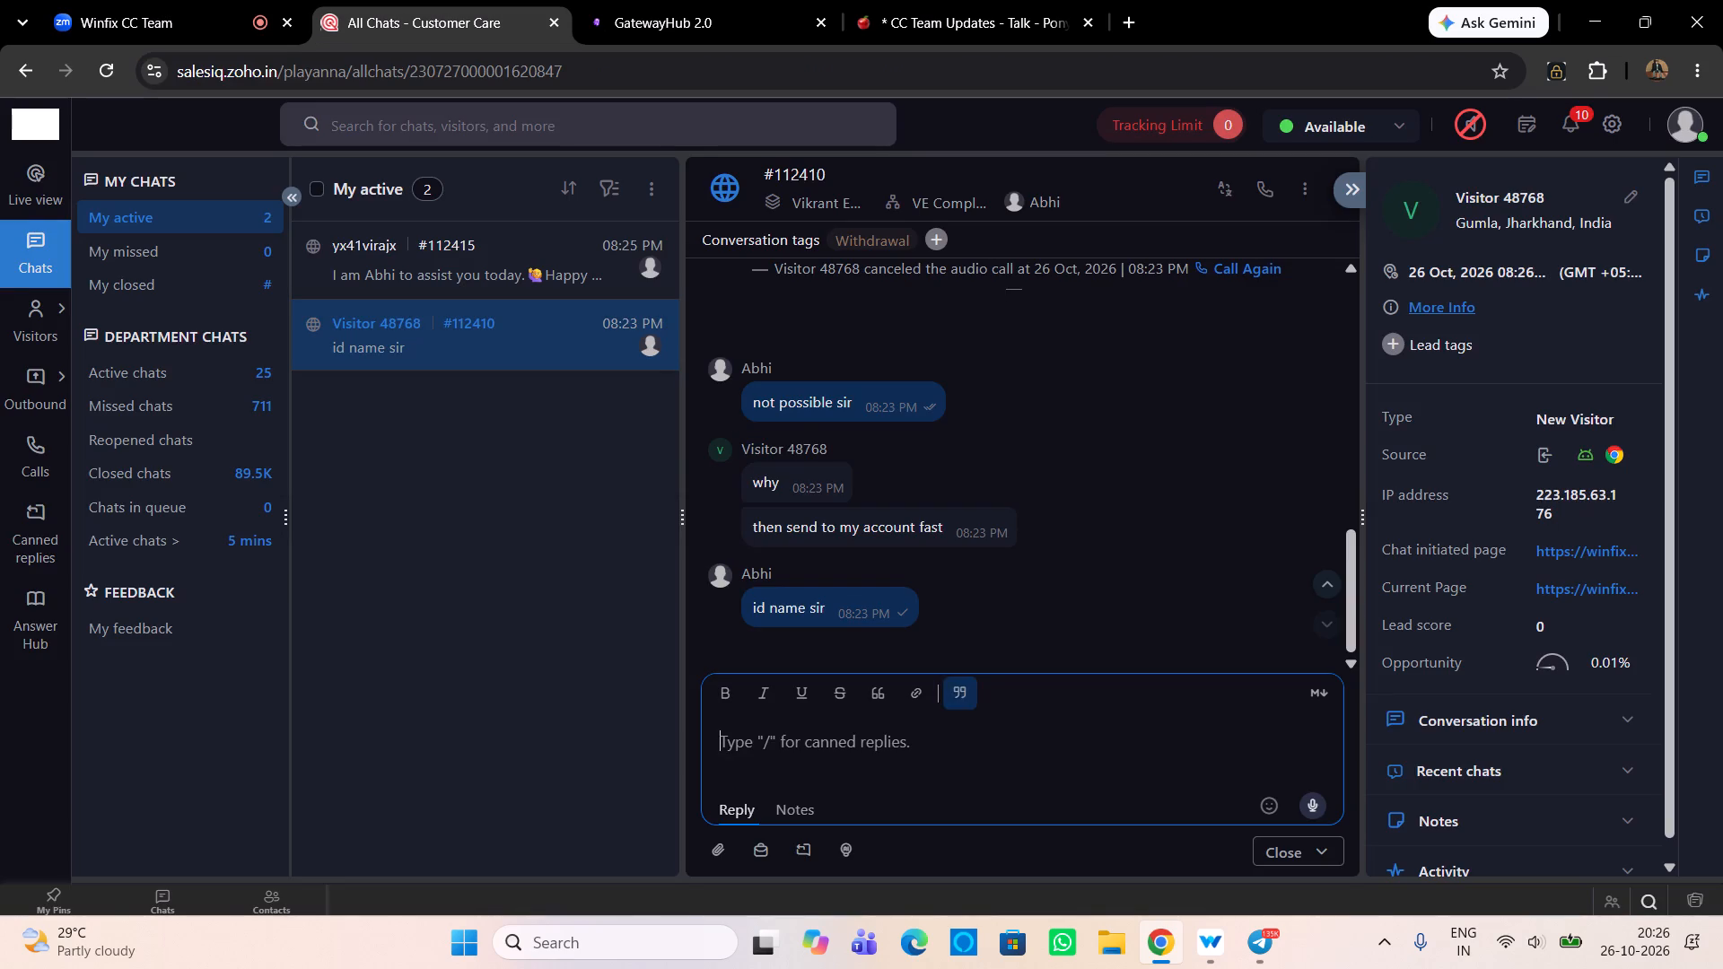
{"action": "left_click", "coordinate": [920, 754]}
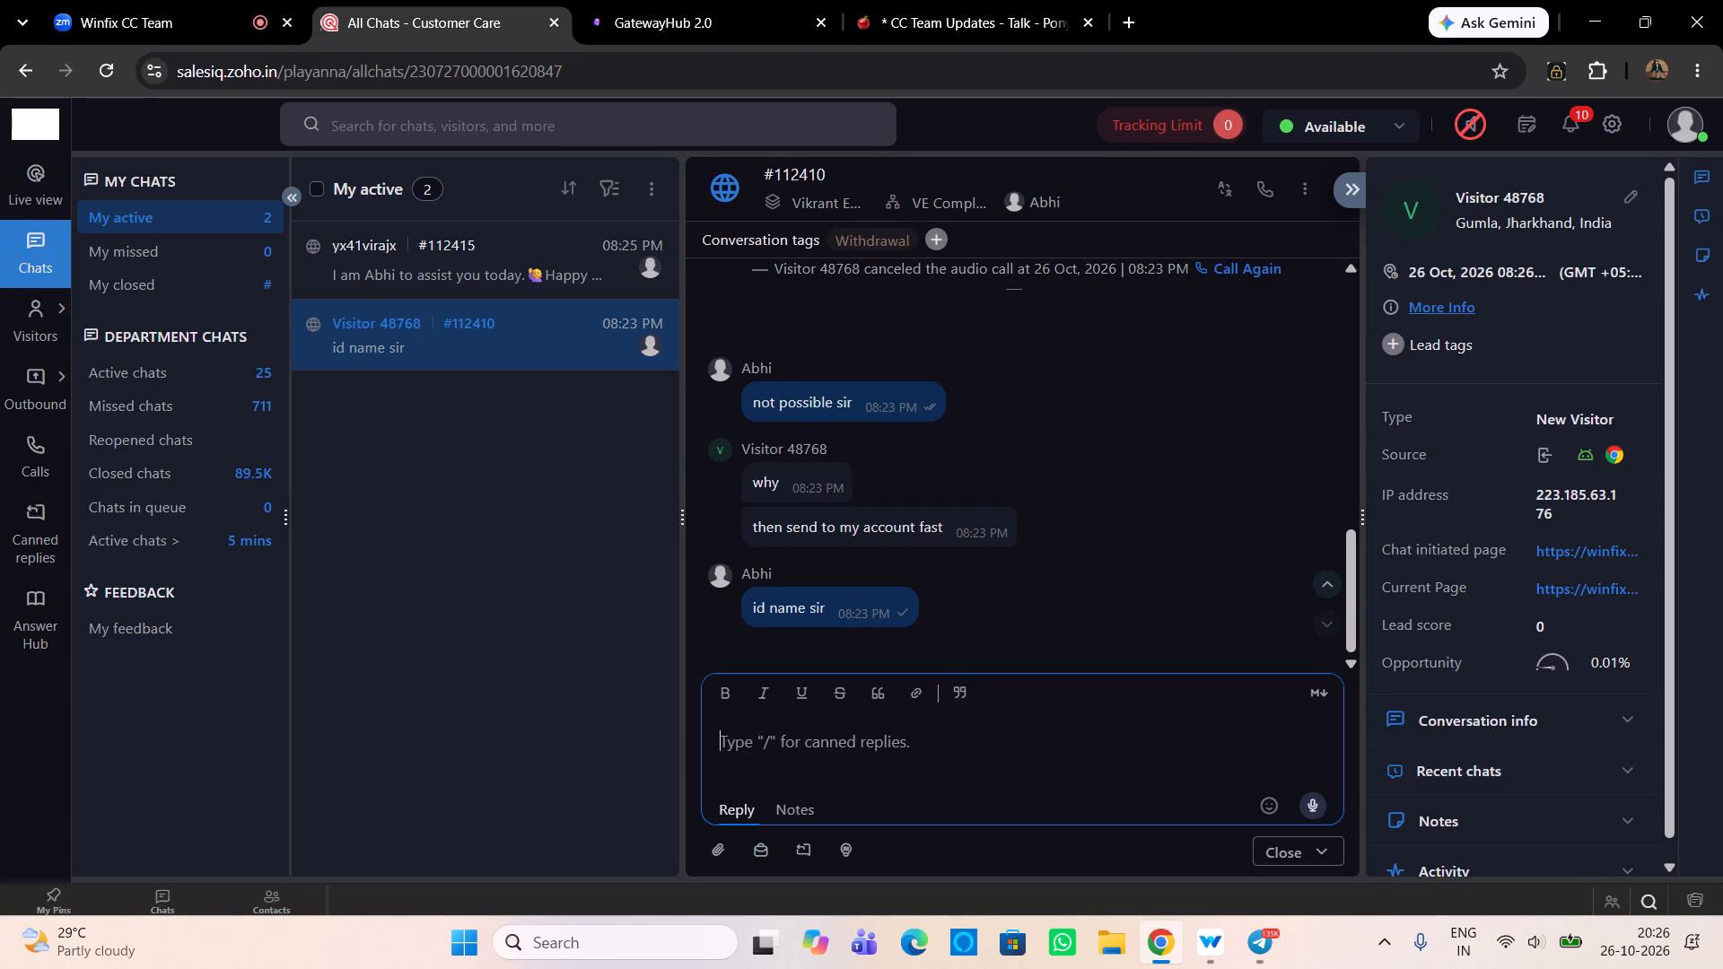
{"action": "key", "text": "slash"}
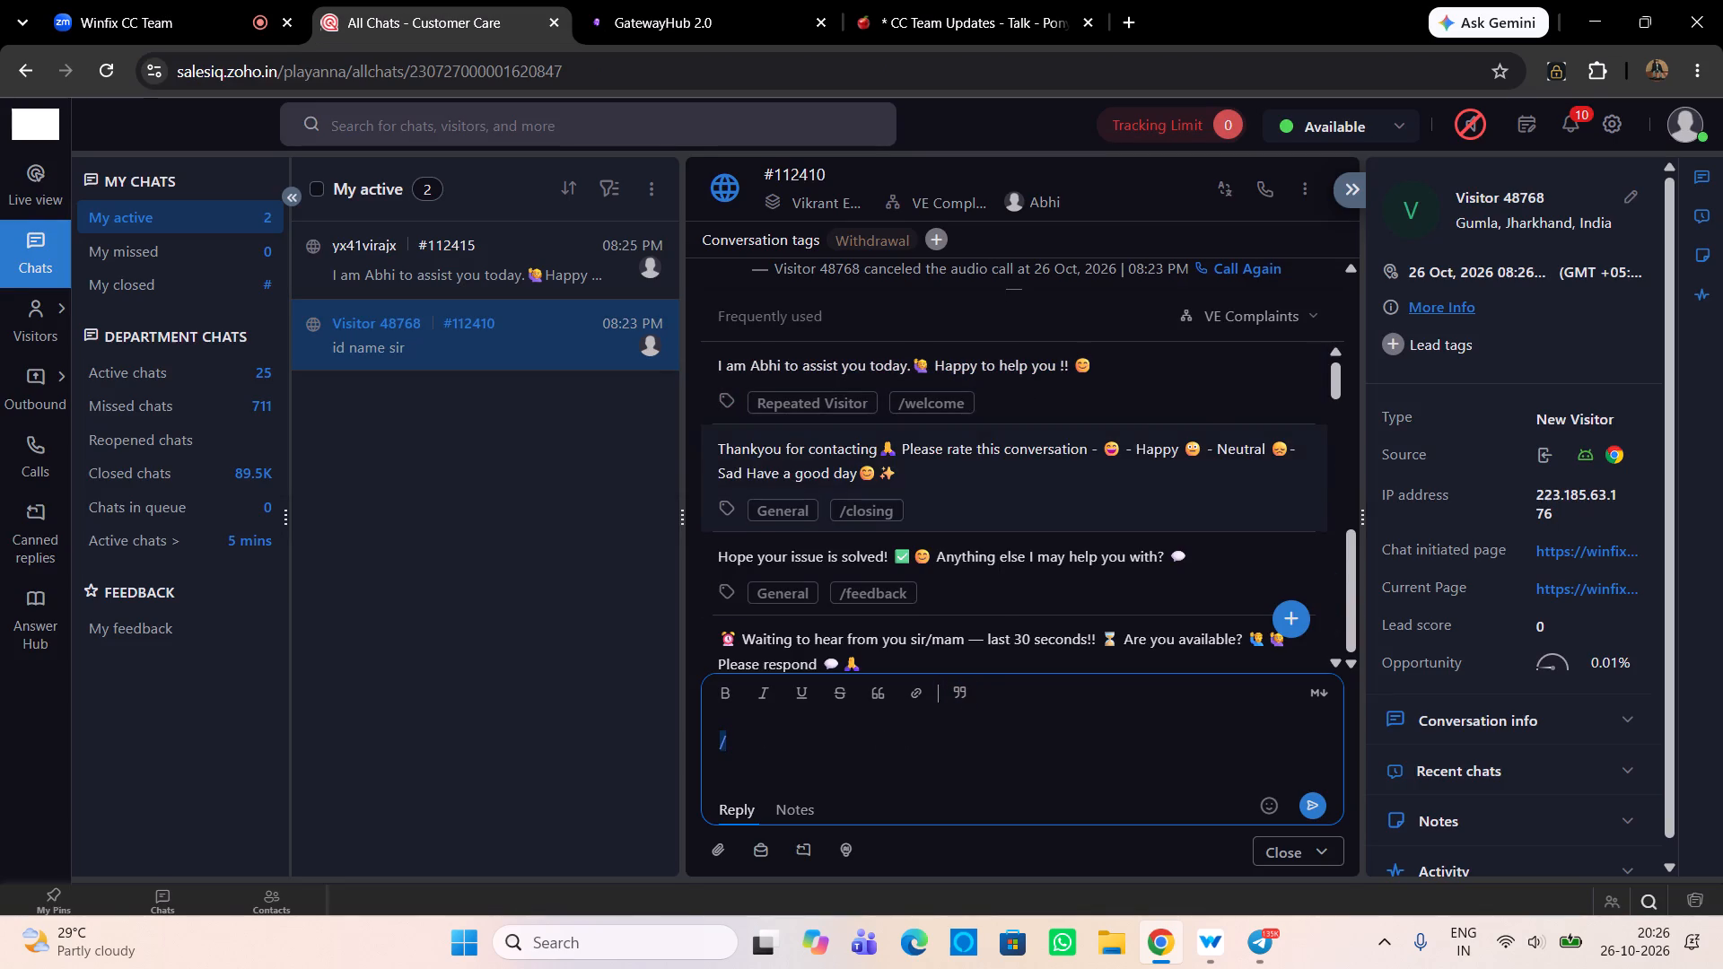
{"action": "left_click", "coordinate": [901, 624]}
{"action": "left_click", "coordinate": [1321, 807]}
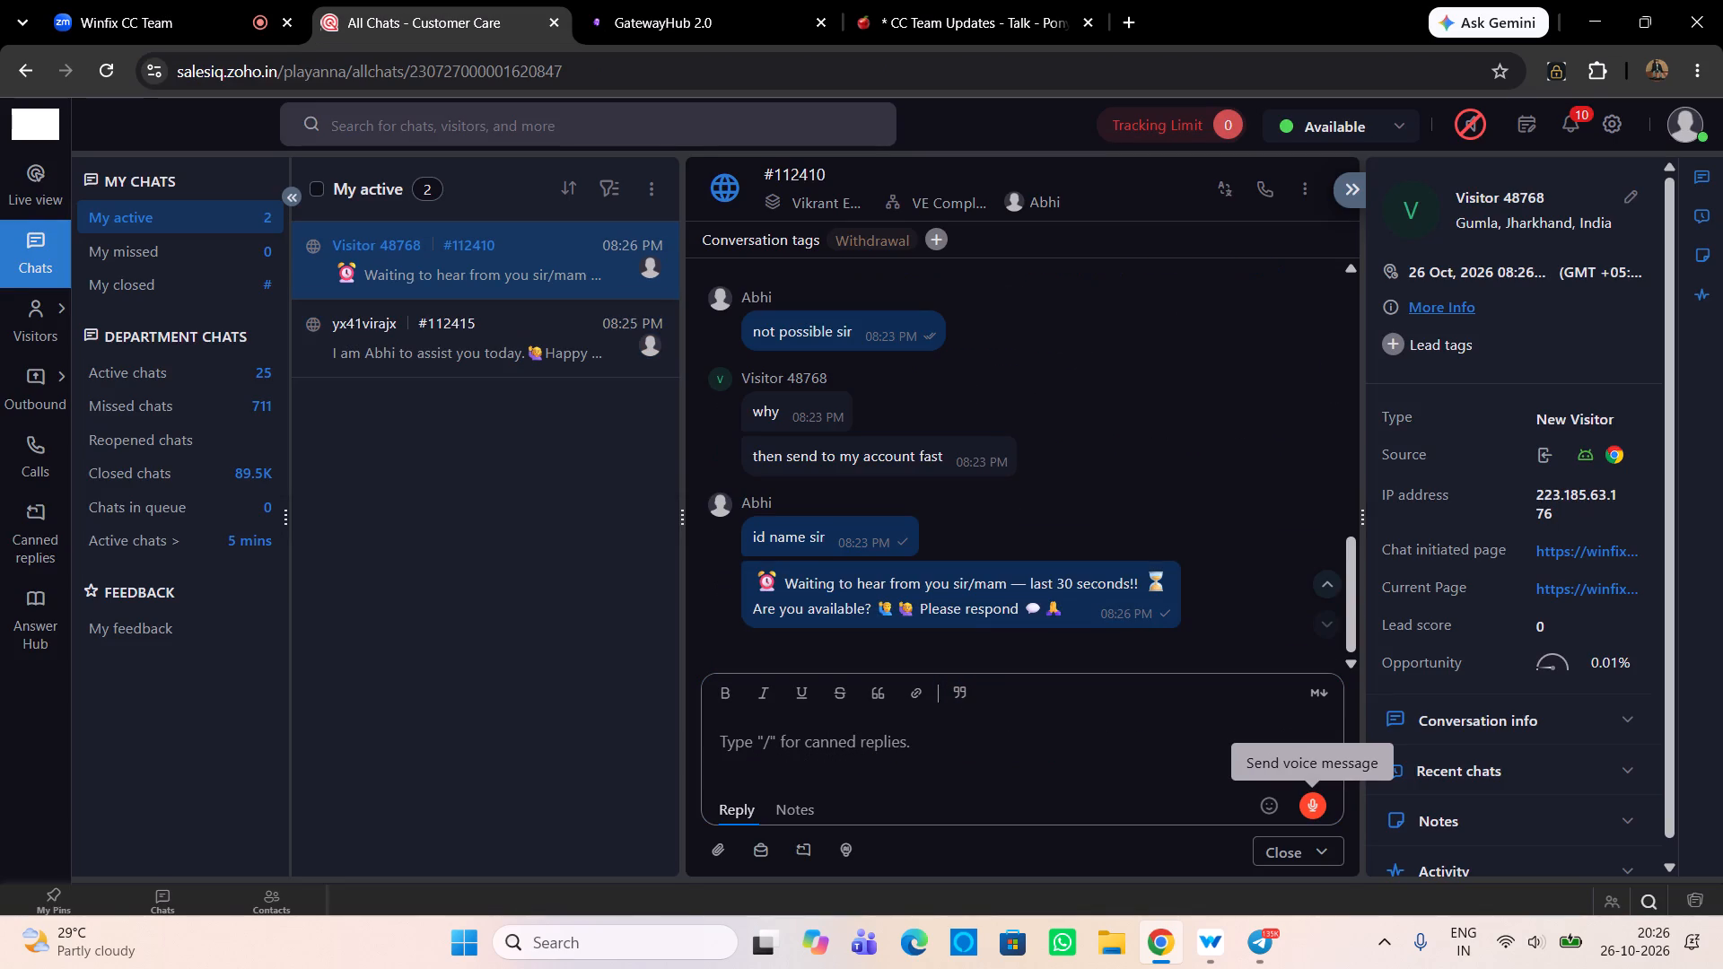
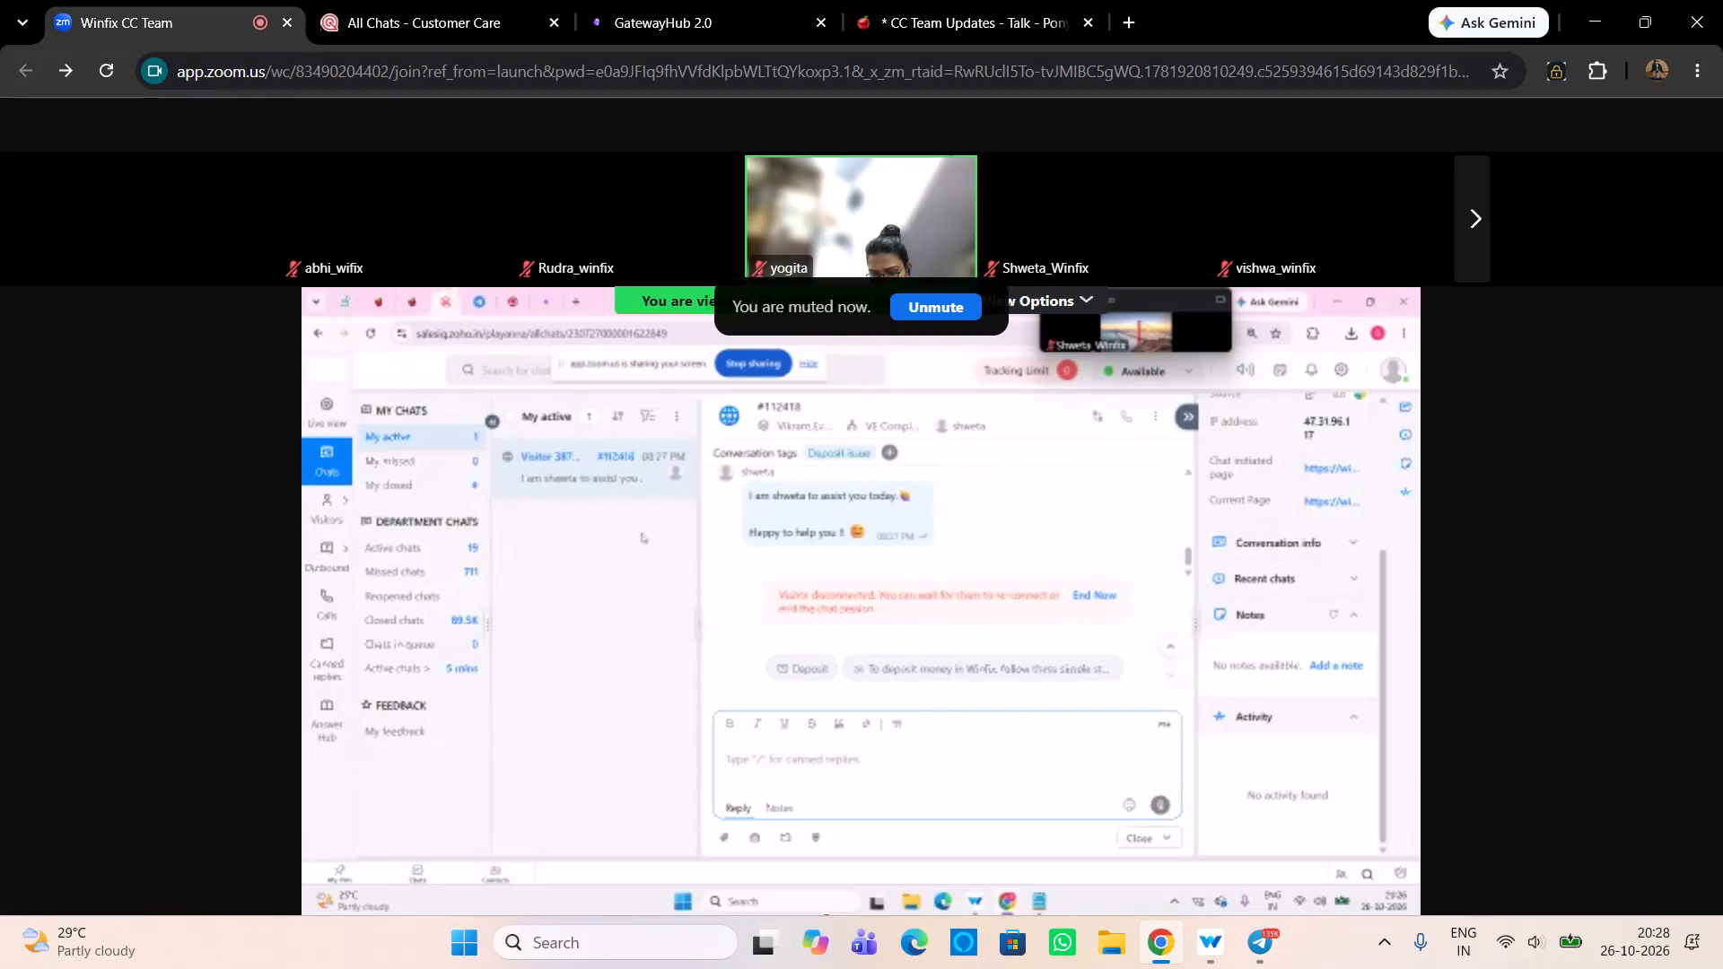
{"action": "left_click", "coordinate": [458, 9]}
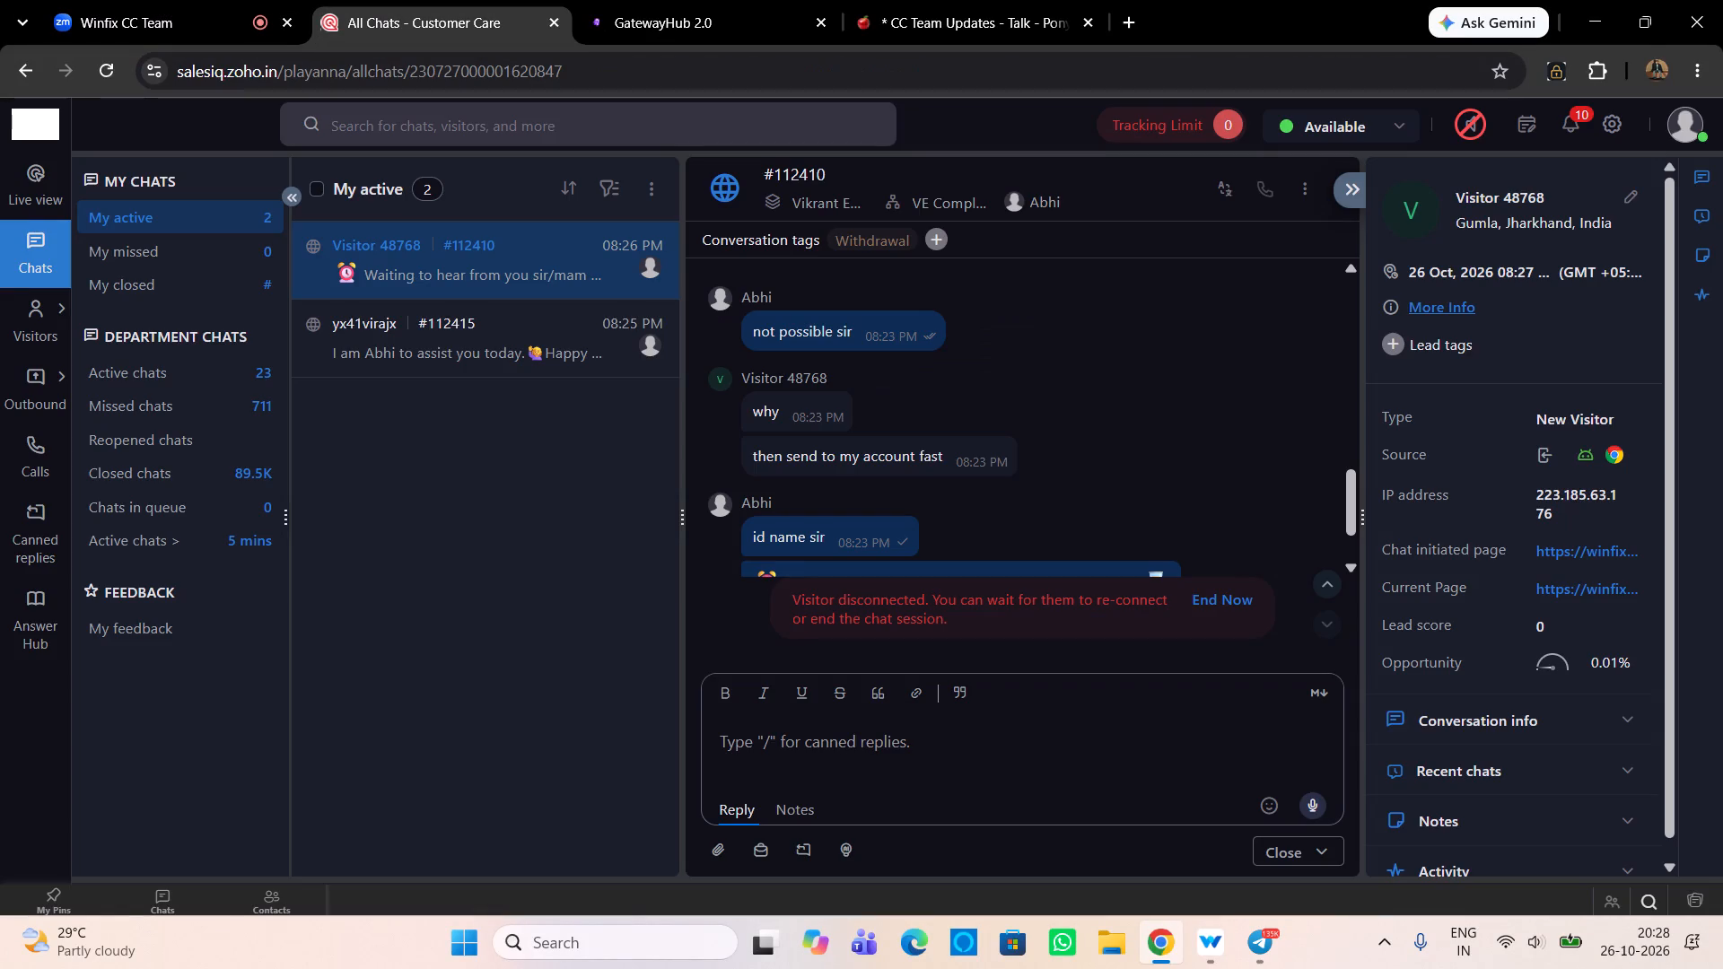
{"action": "left_click", "coordinate": [896, 766]}
{"action": "key", "text": "slash"}
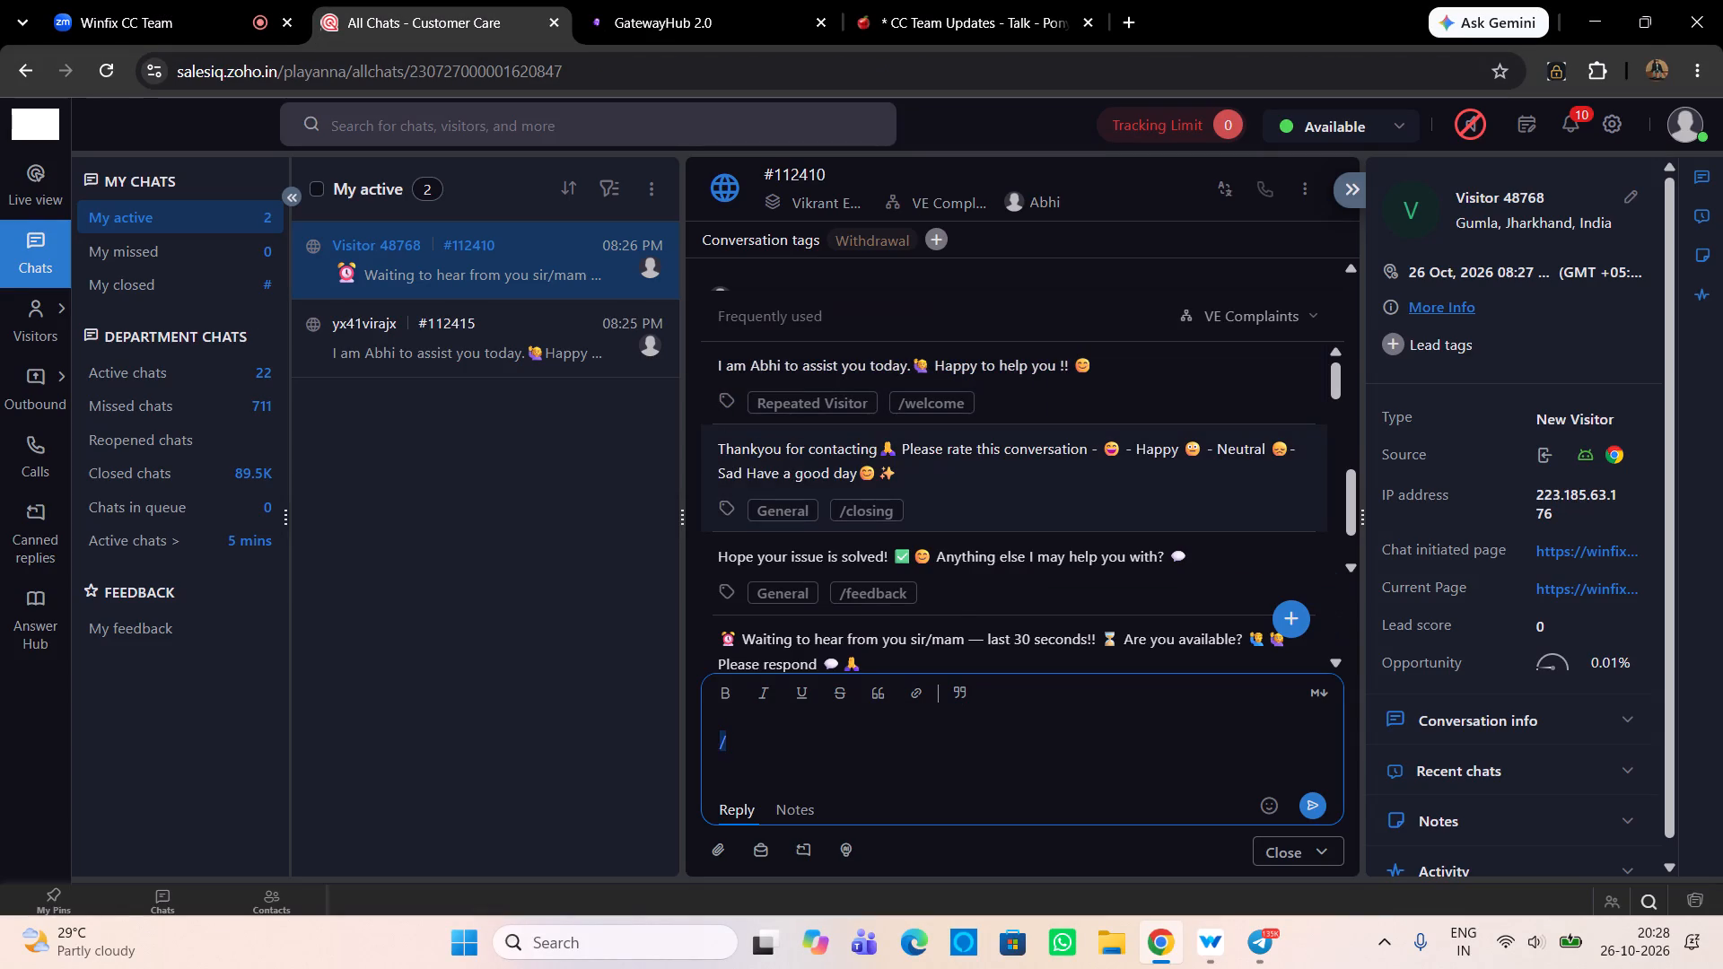
{"action": "left_click", "coordinate": [747, 442]}
{"action": "left_click", "coordinate": [1319, 811]}
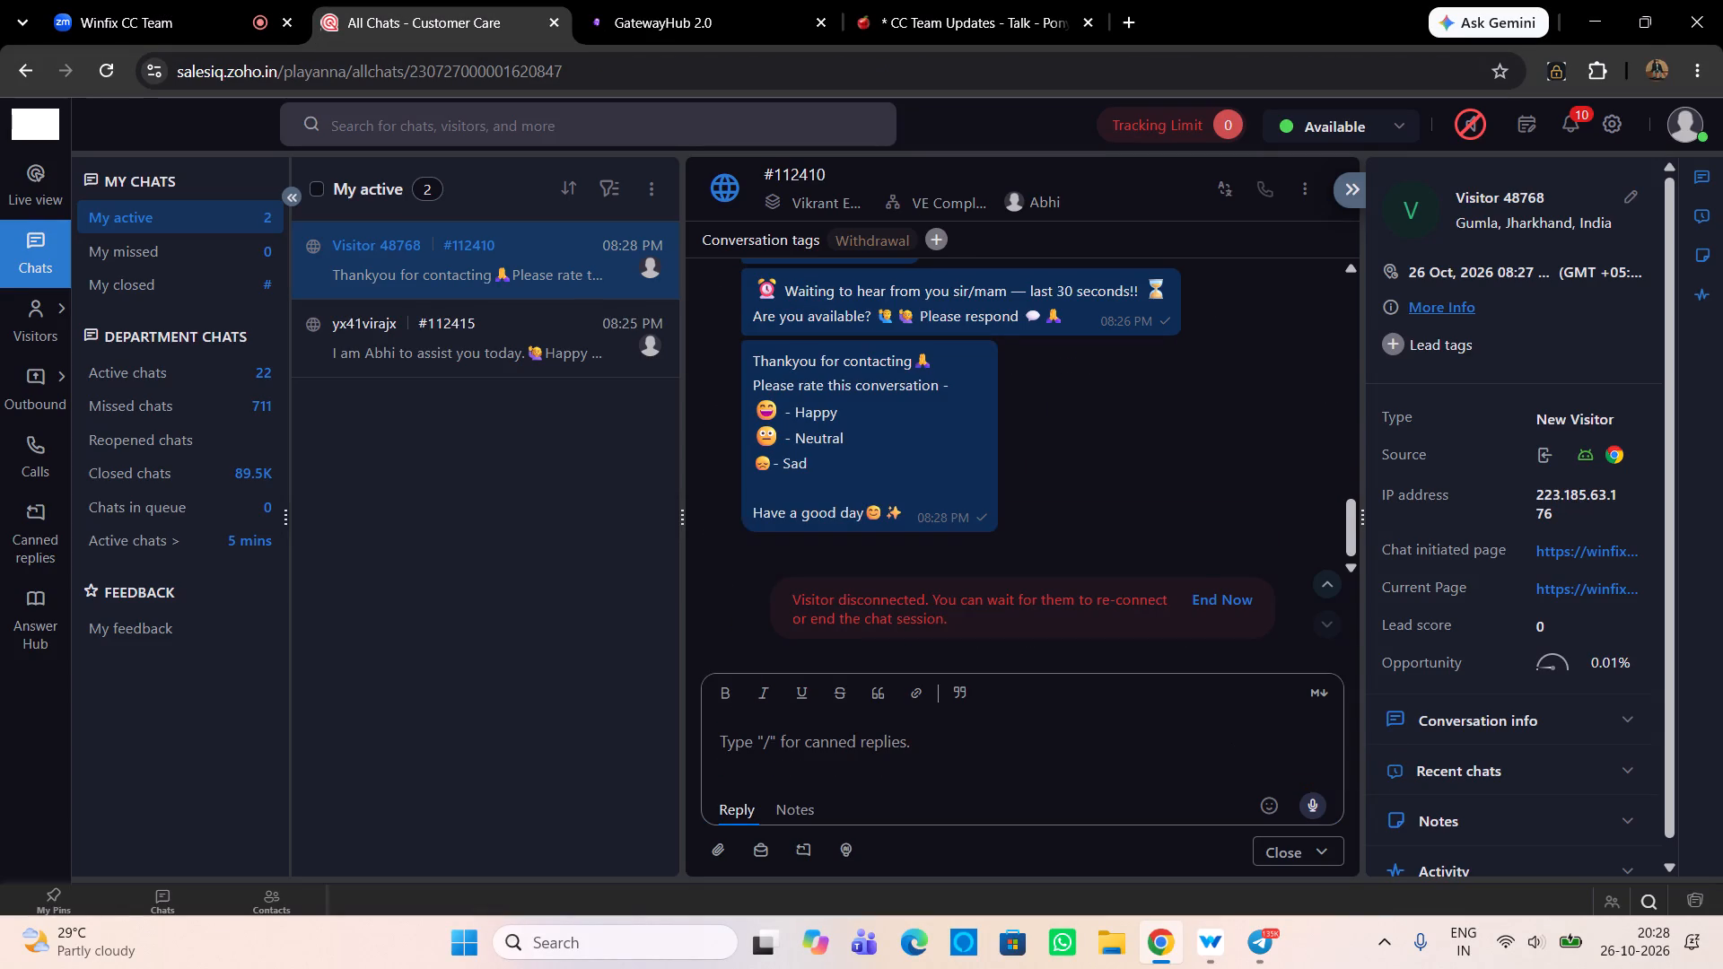
{"action": "left_click", "coordinate": [1236, 597]}
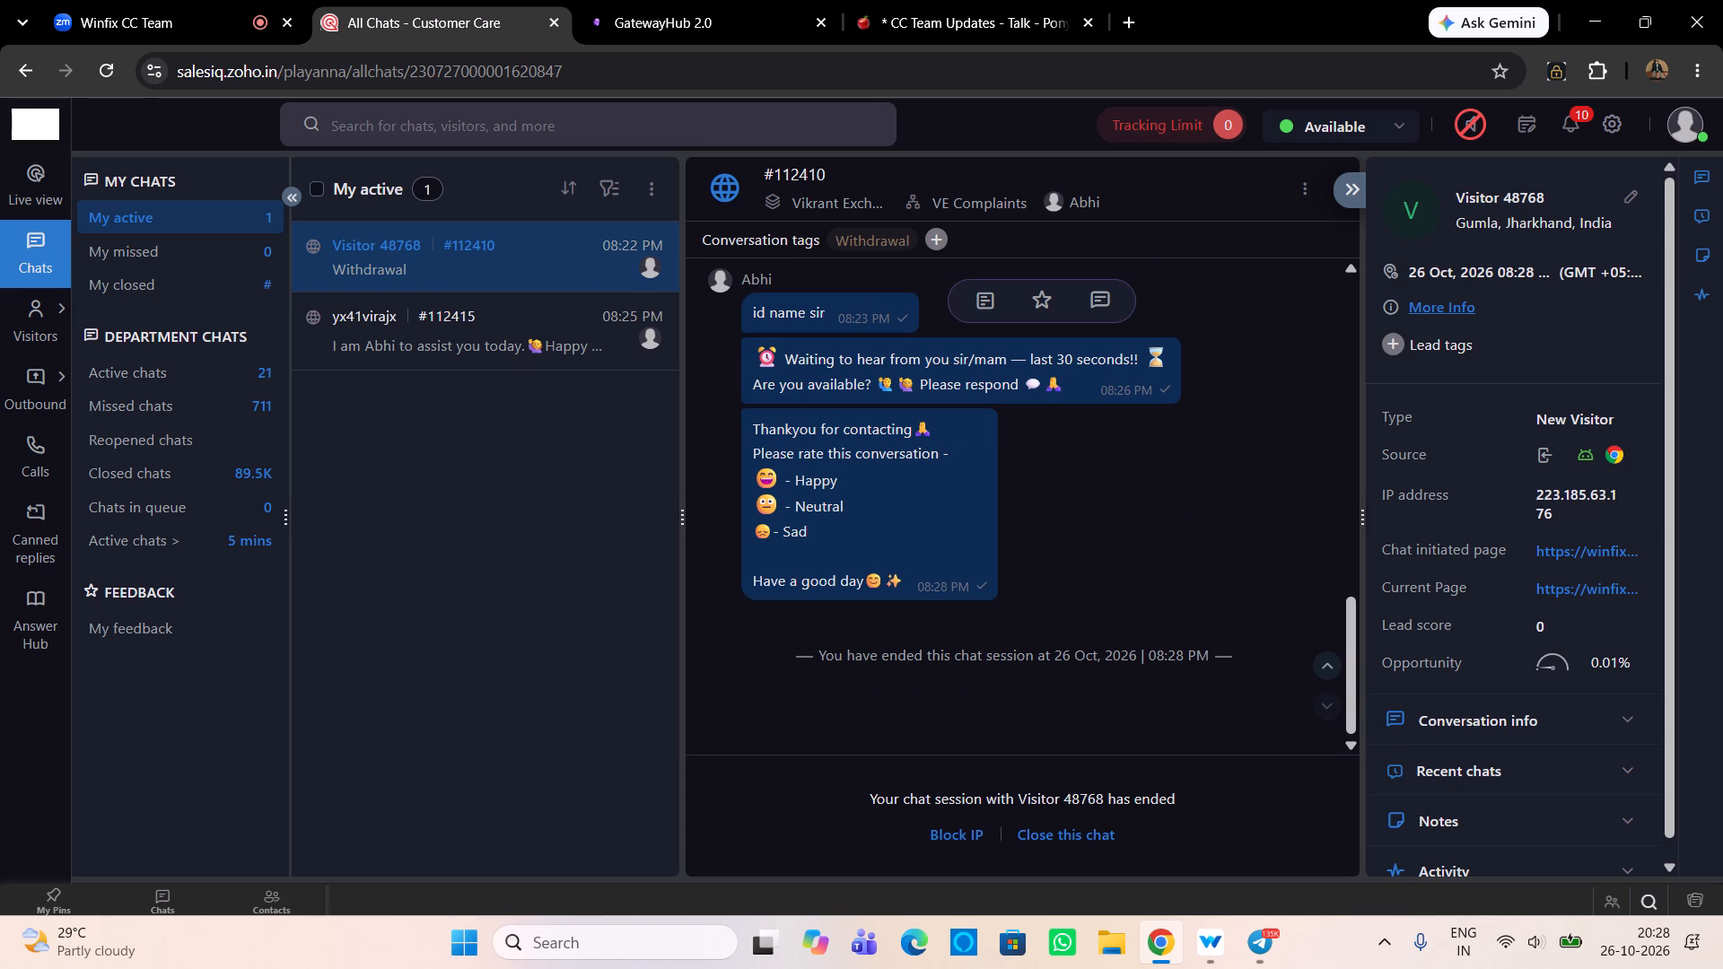
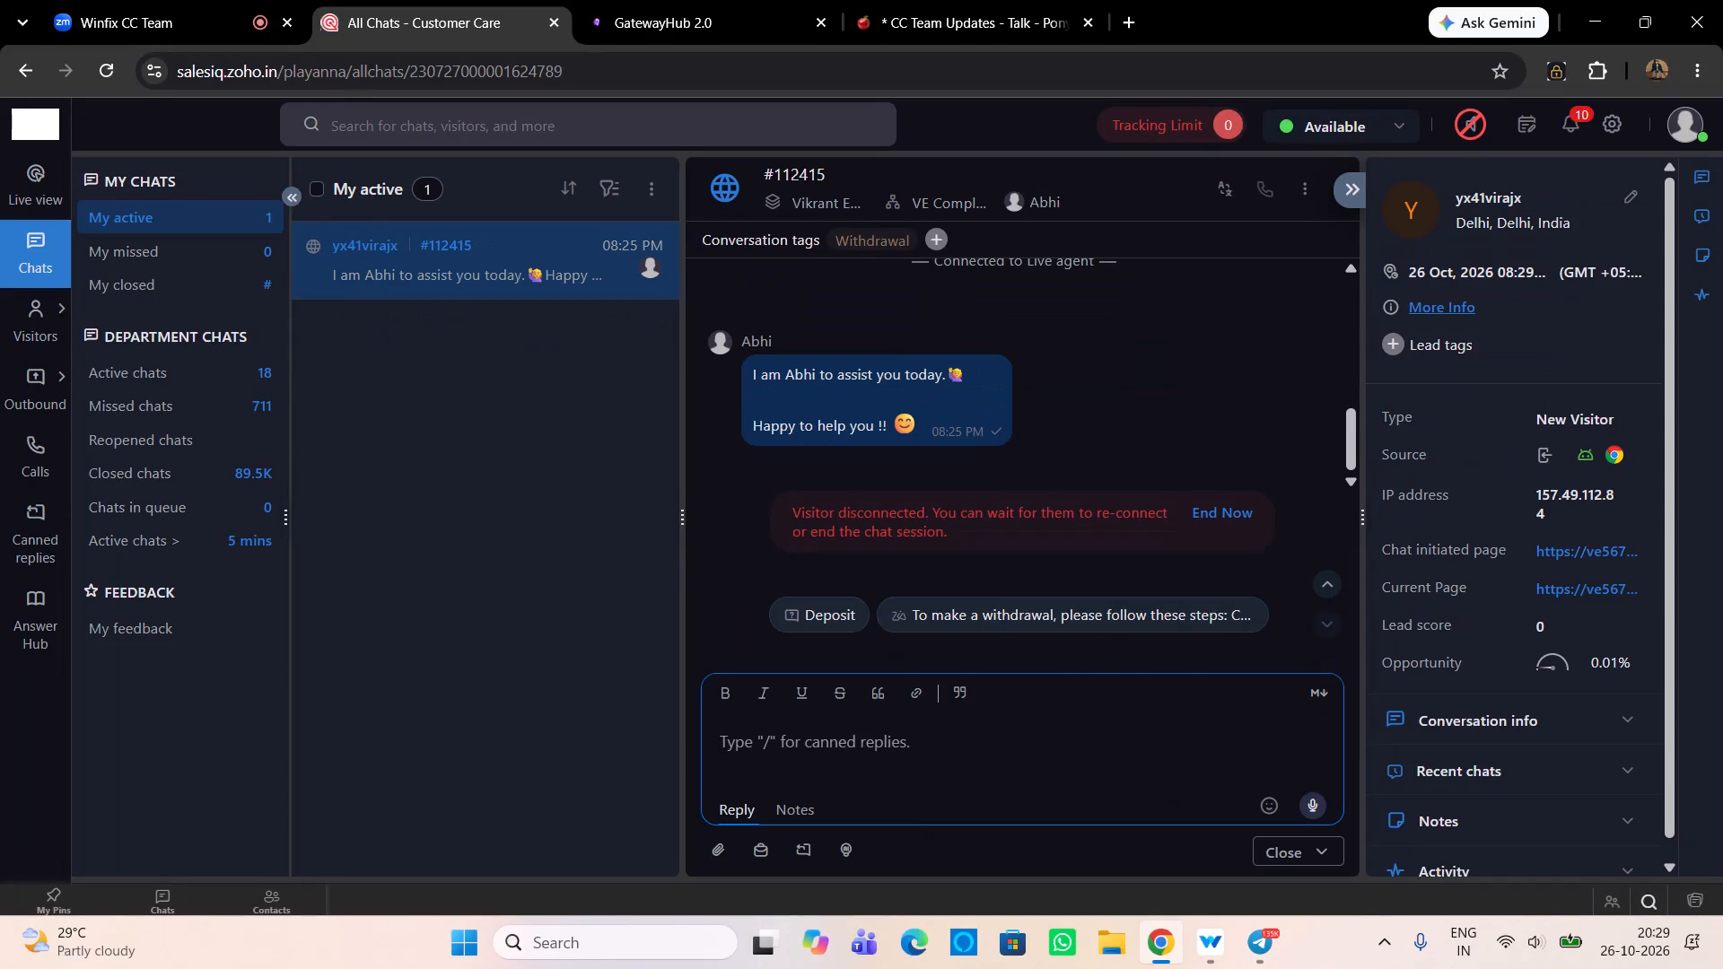
{"action": "left_click", "coordinate": [922, 719]}
{"action": "left_click", "coordinate": [916, 734]}
{"action": "key", "text": "slash"}
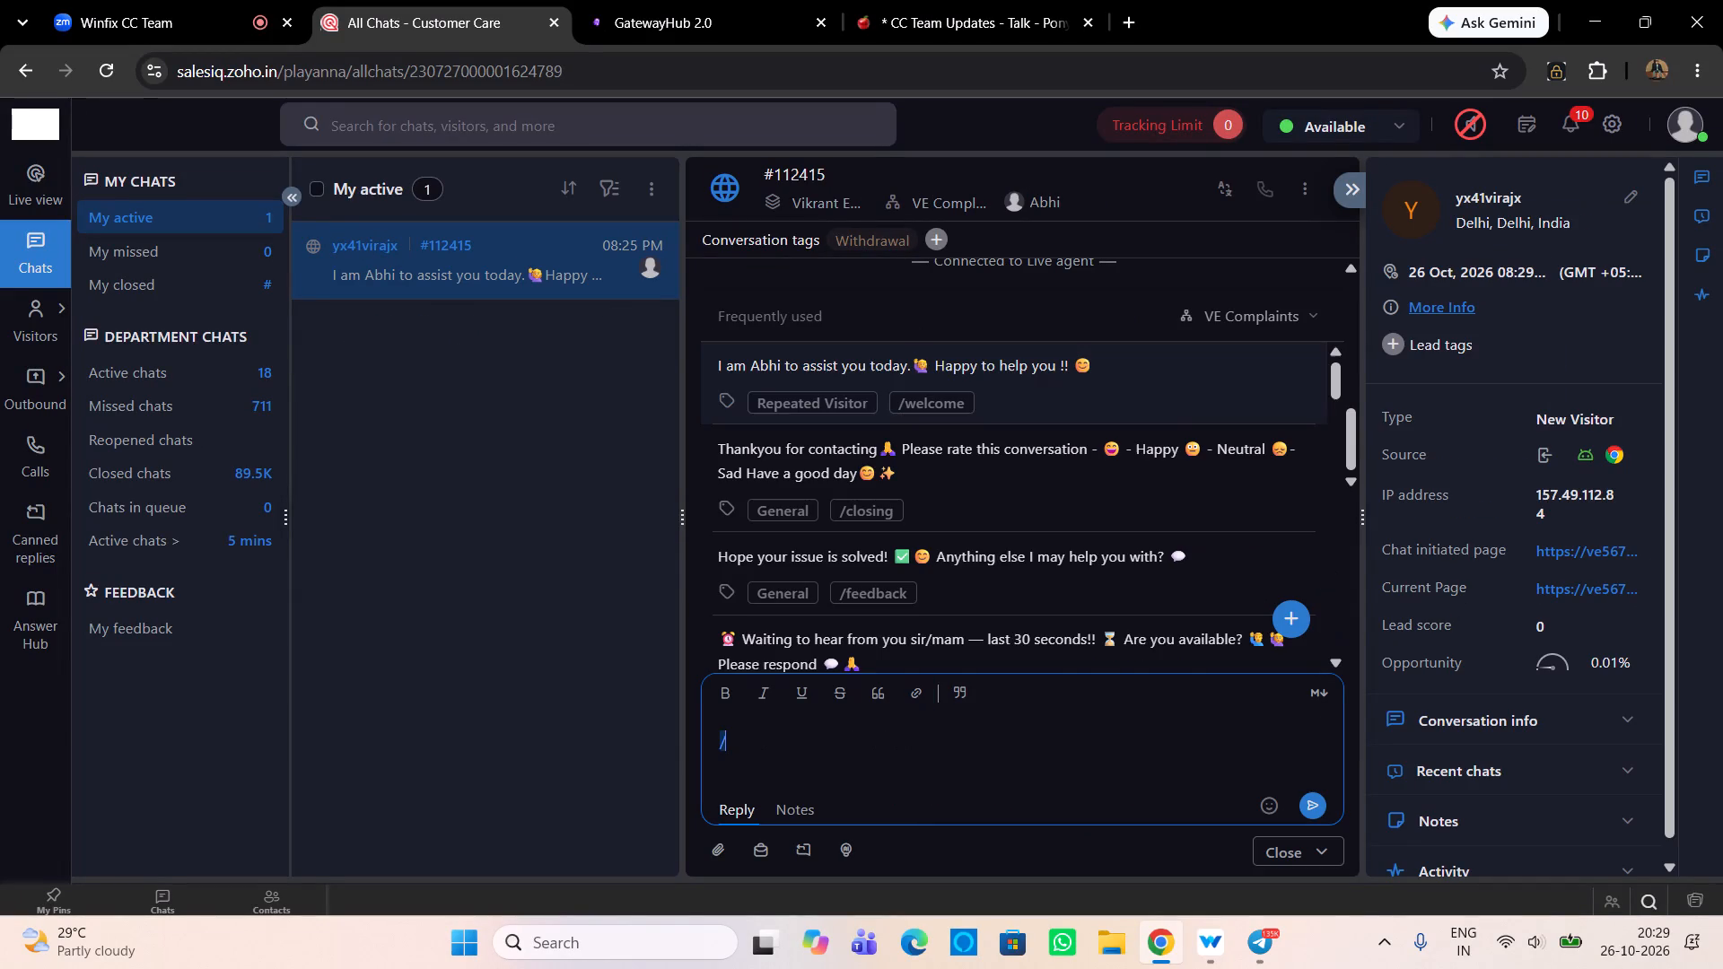
{"action": "left_click", "coordinate": [831, 624]}
{"action": "left_click", "coordinate": [1318, 814]}
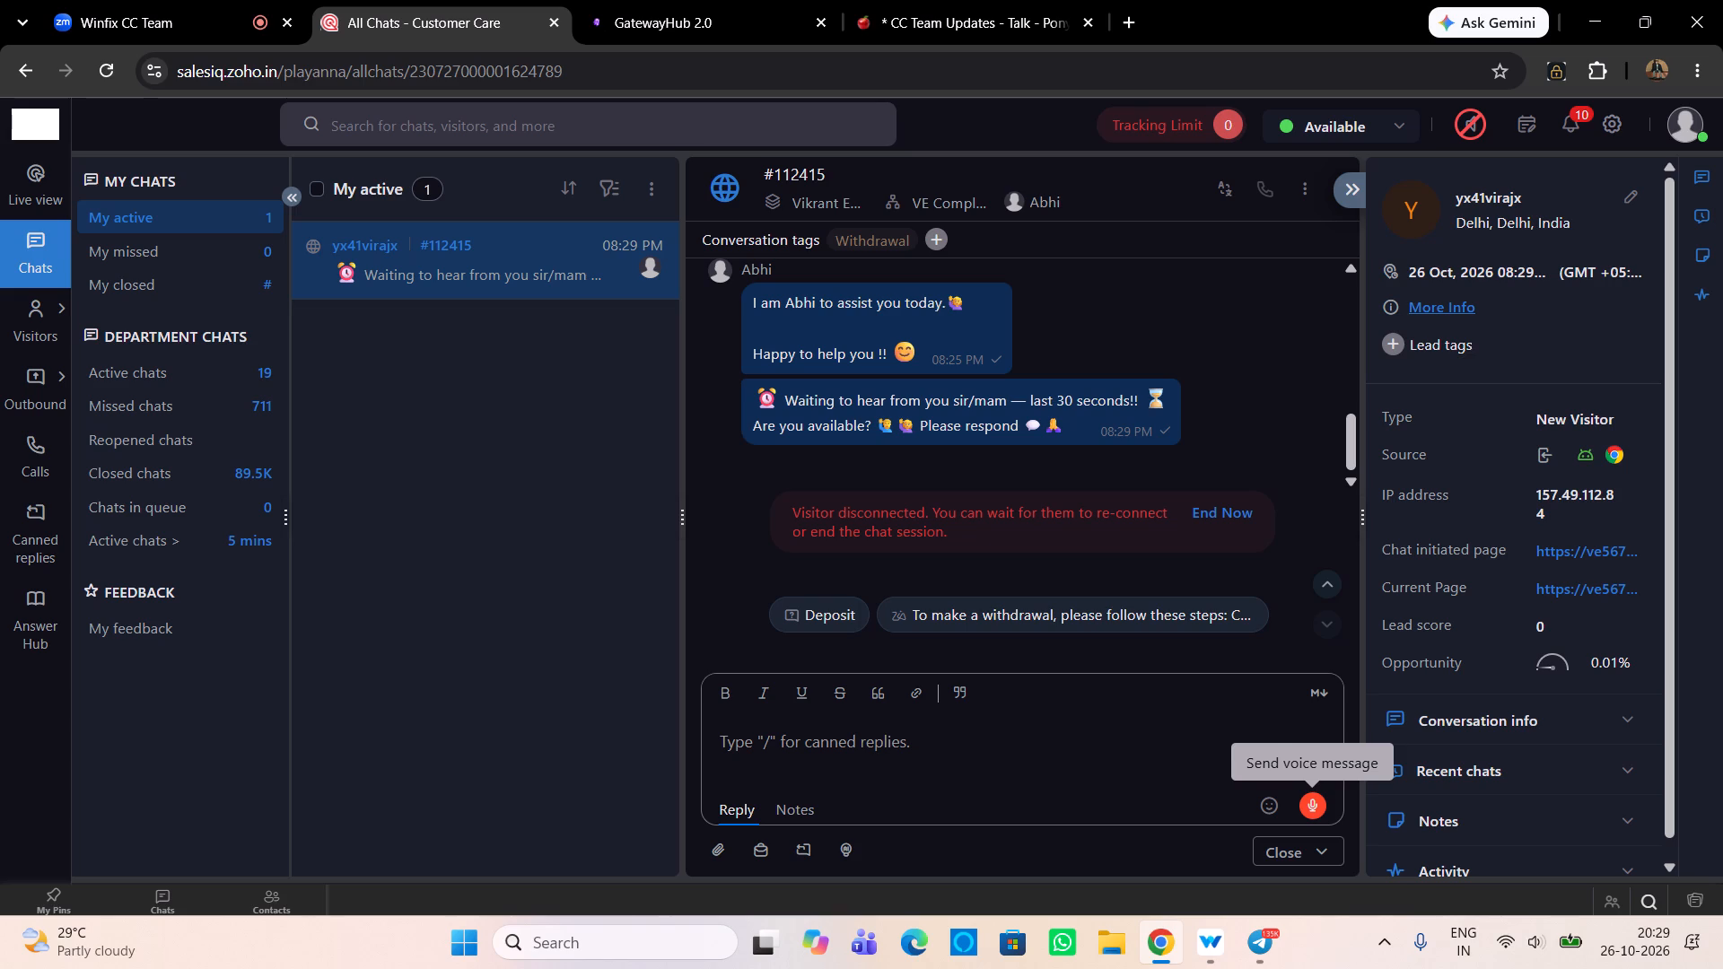
{"action": "key", "text": "slash"}
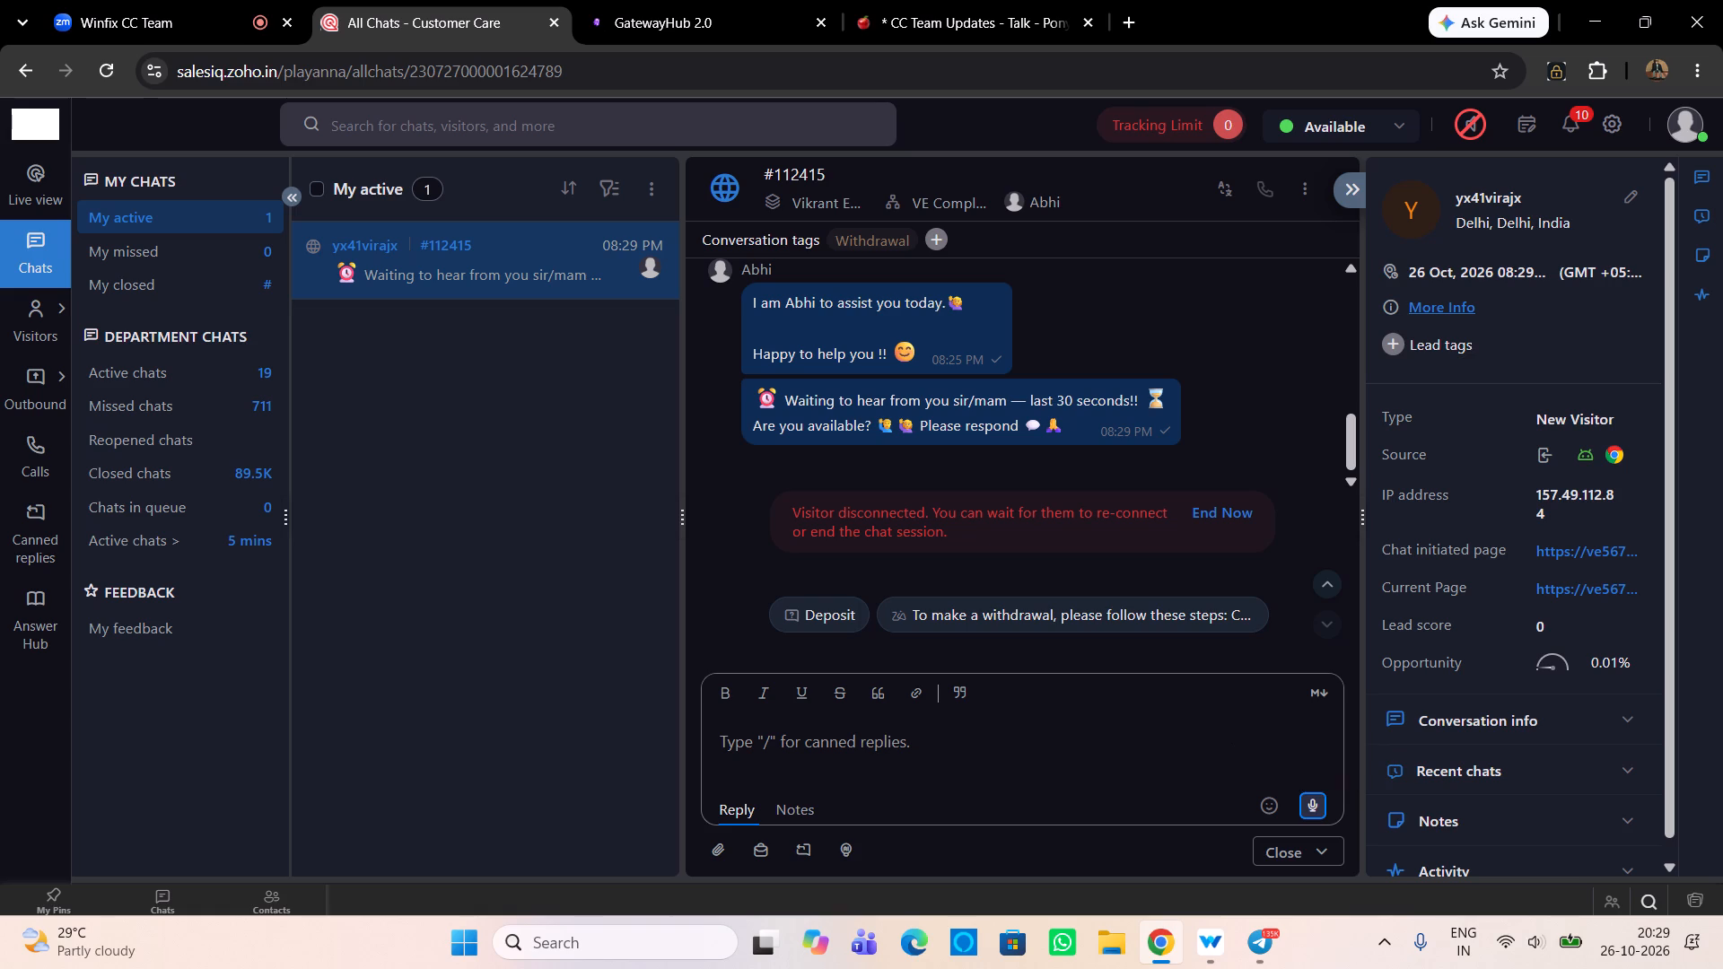
{"action": "left_click", "coordinate": [1099, 763]}
{"action": "key", "text": "slash"}
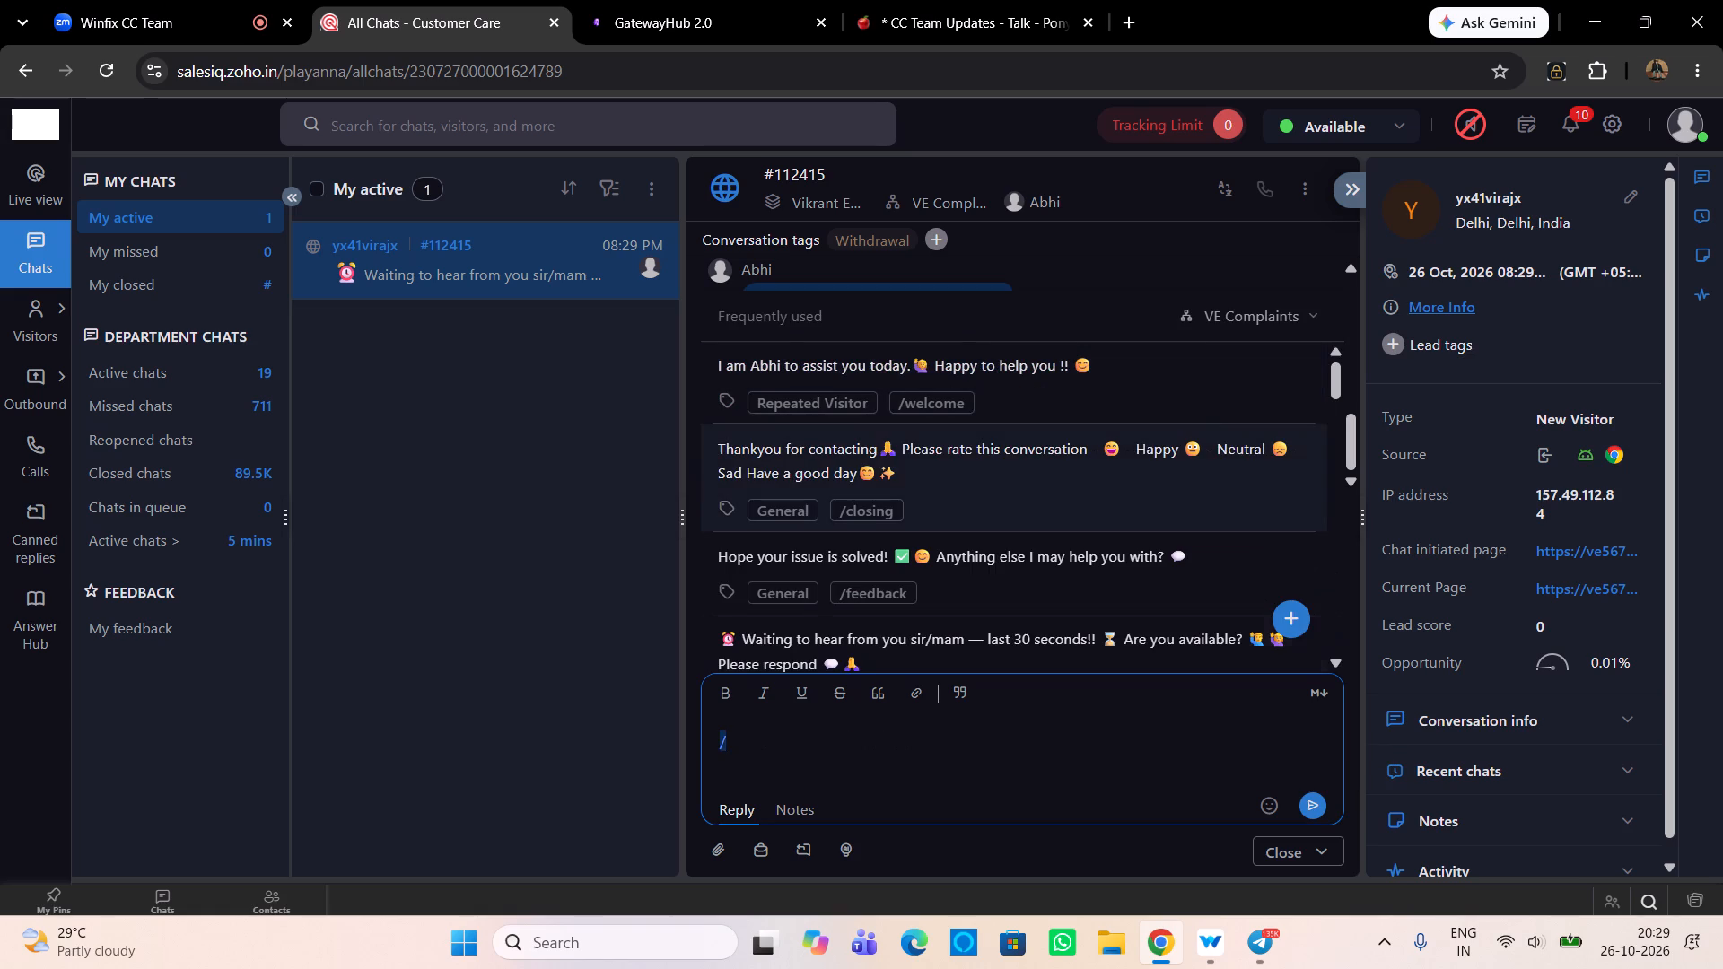
{"action": "left_click", "coordinate": [788, 470]}
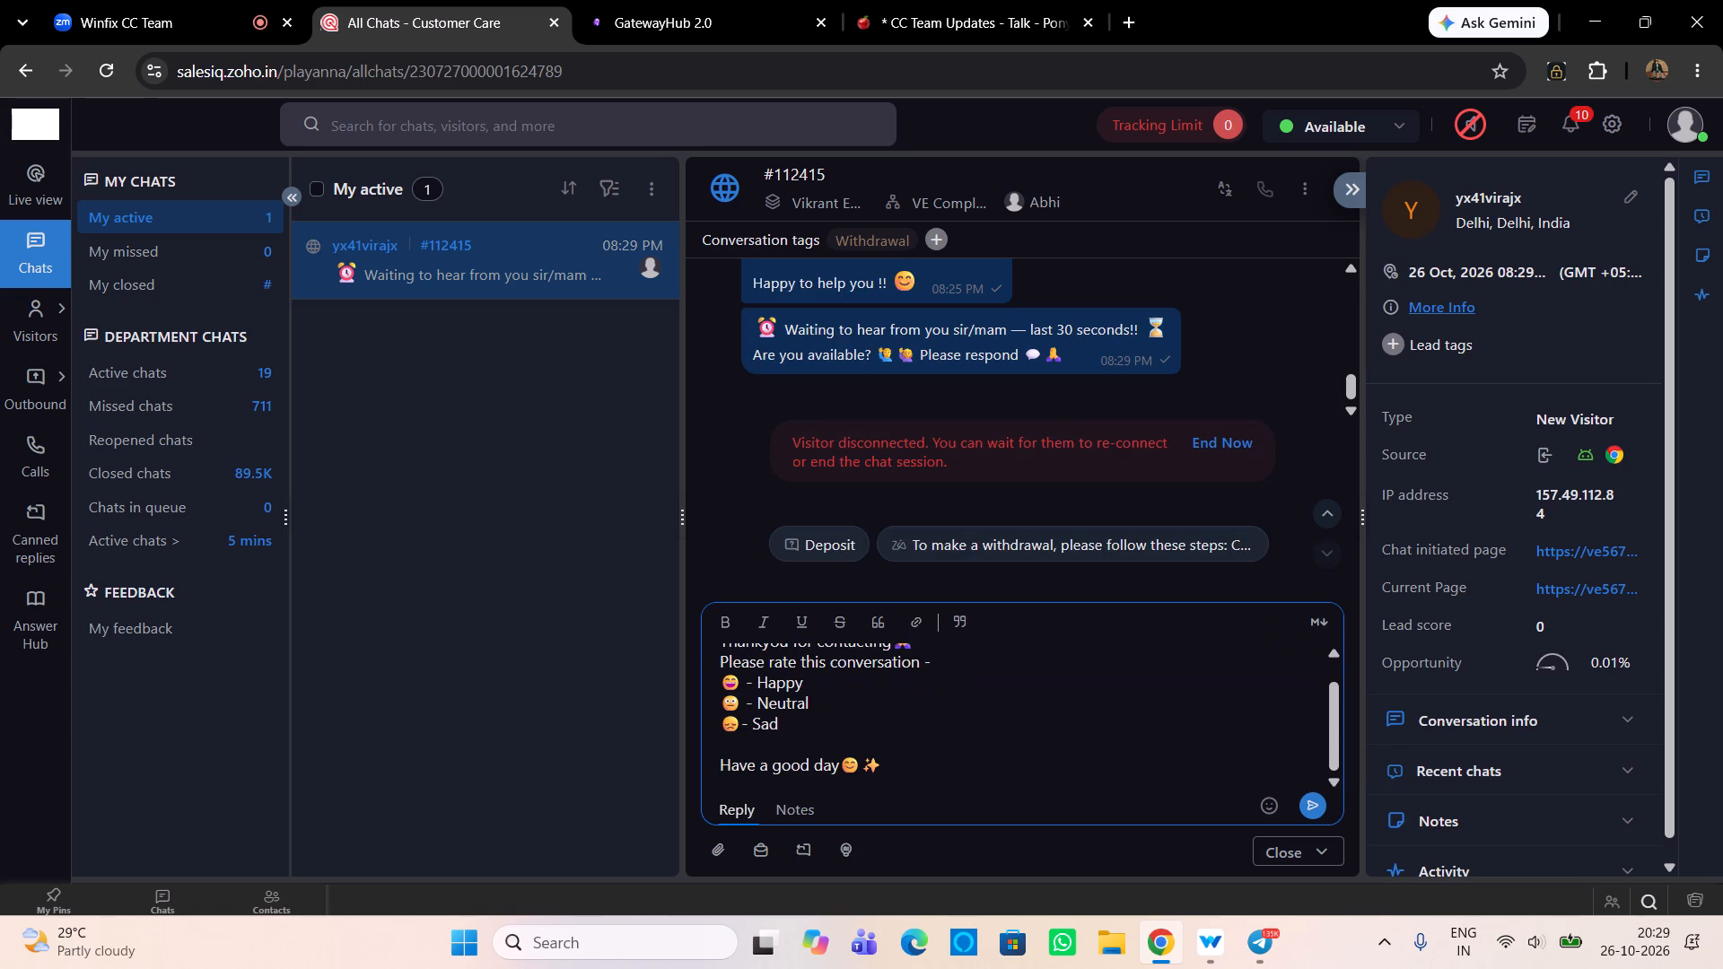
{"action": "left_click", "coordinate": [1313, 807]}
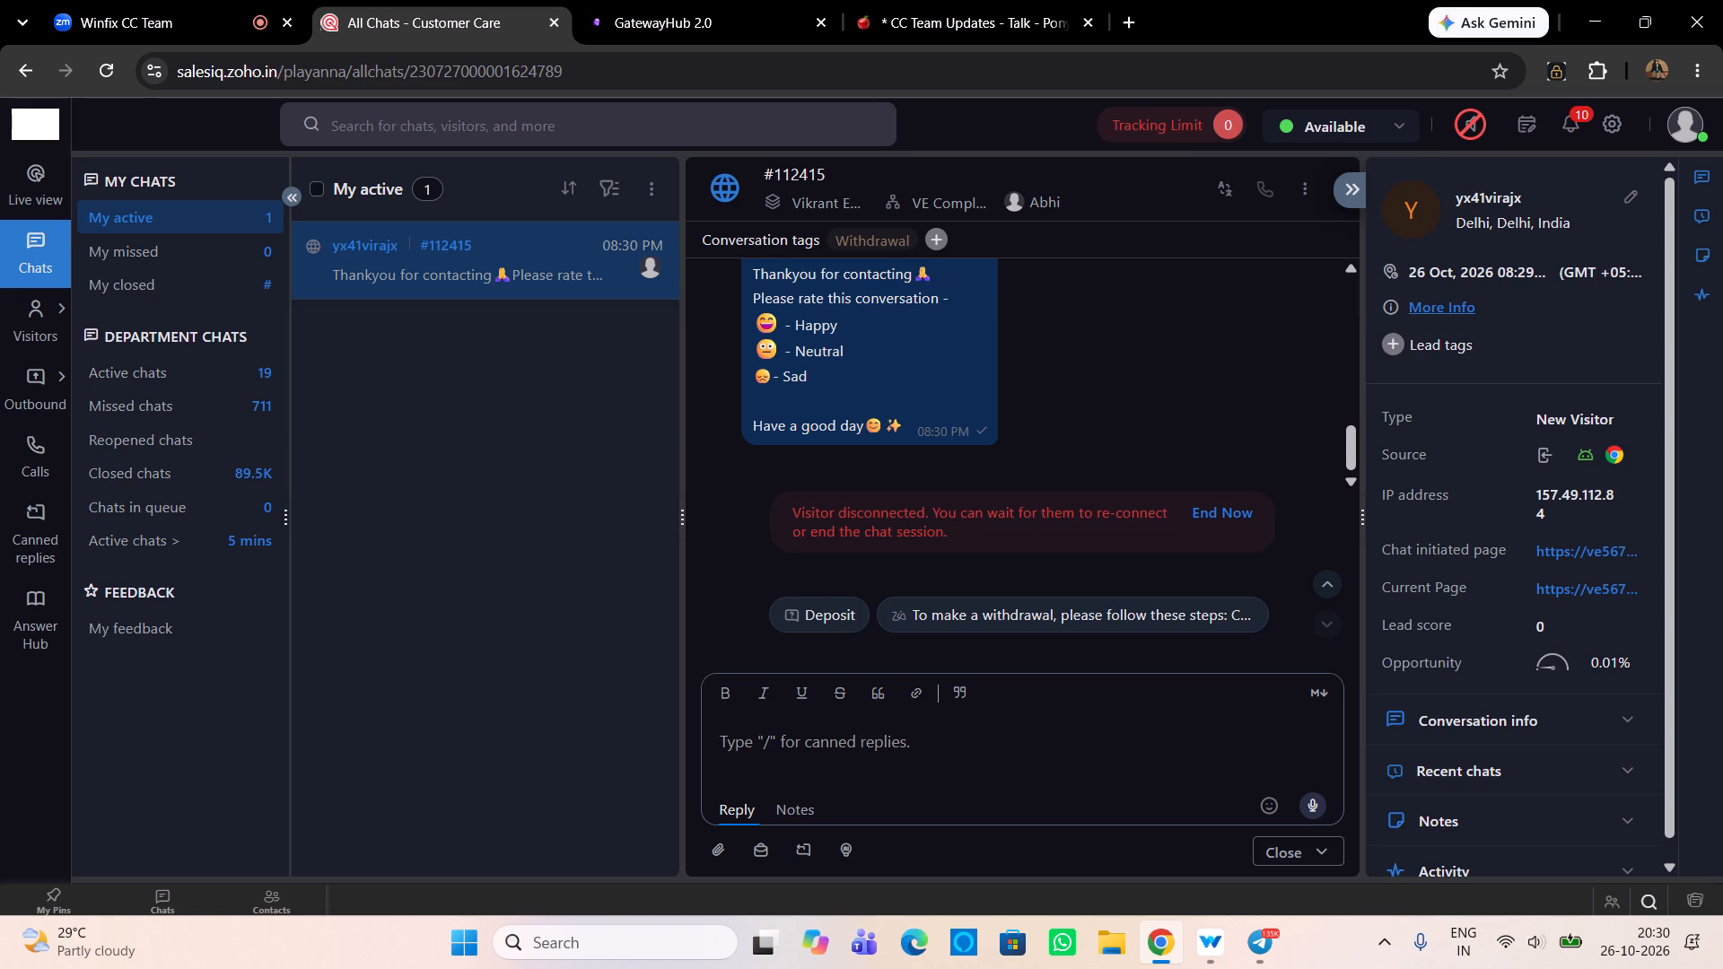
Set the support agent's availability status to Break.
{"action": "left_click", "coordinate": [1391, 131]}
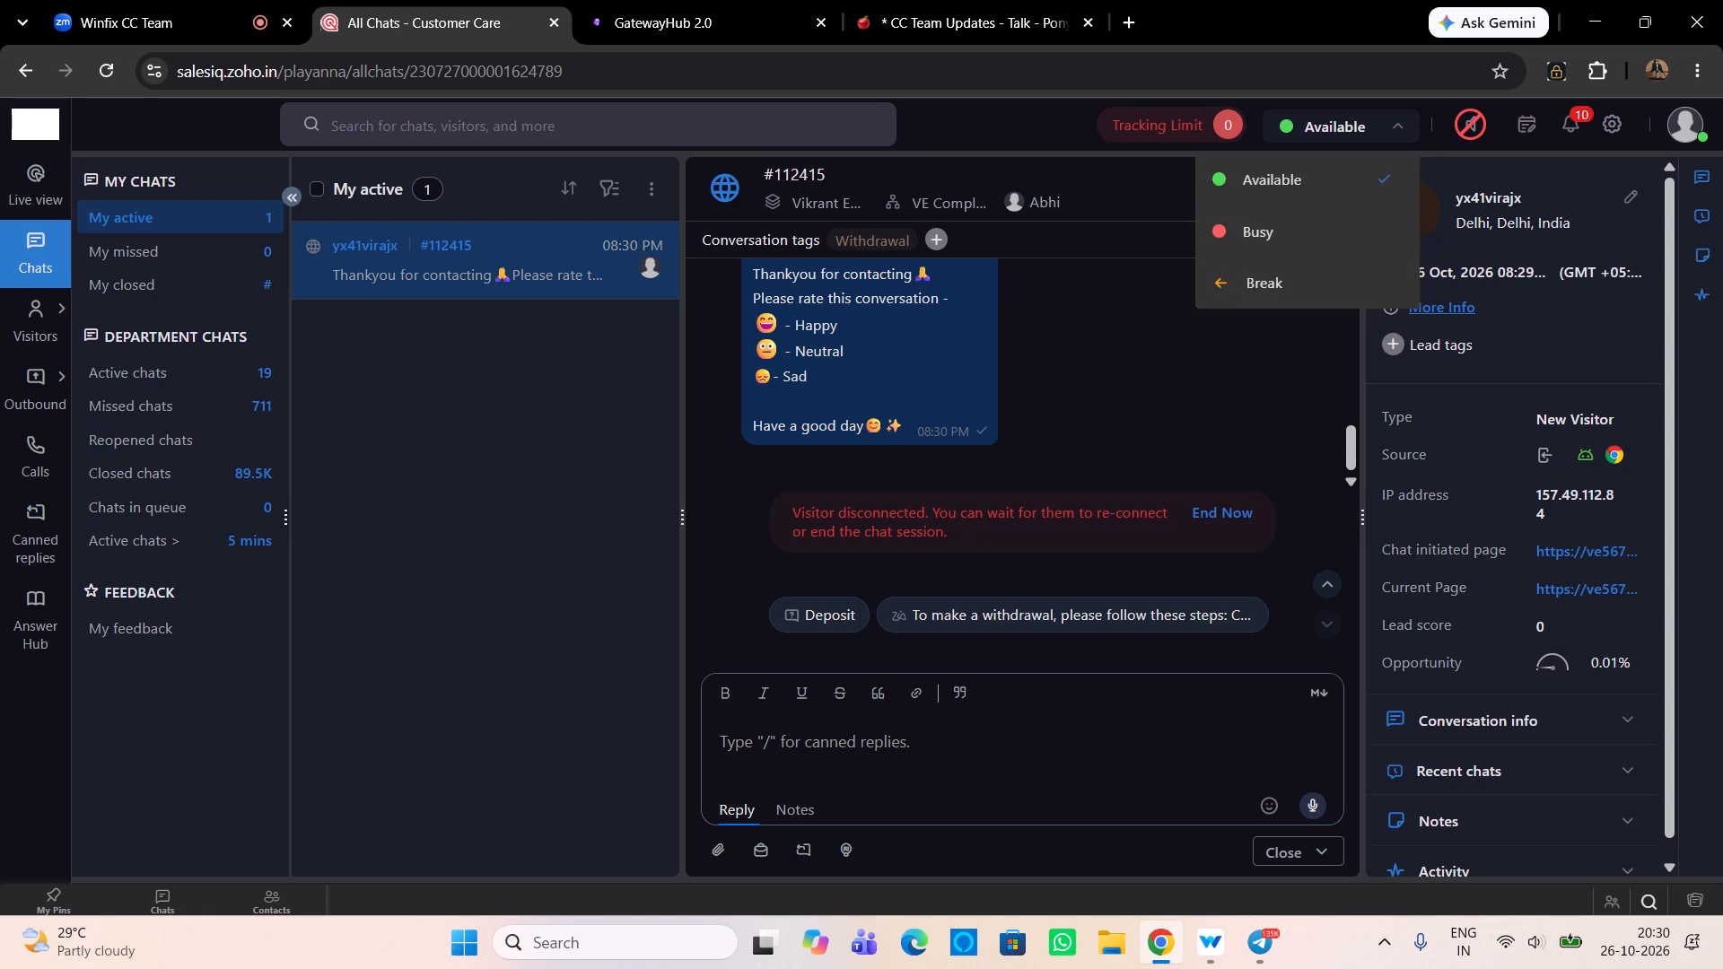
{"action": "left_click", "coordinate": [1253, 294]}
Switch to the Winfix CC Team Zoom meeting and post "break for 15 min" to Everyone in the meeting chat.
{"action": "left_click", "coordinate": [106, 0]}
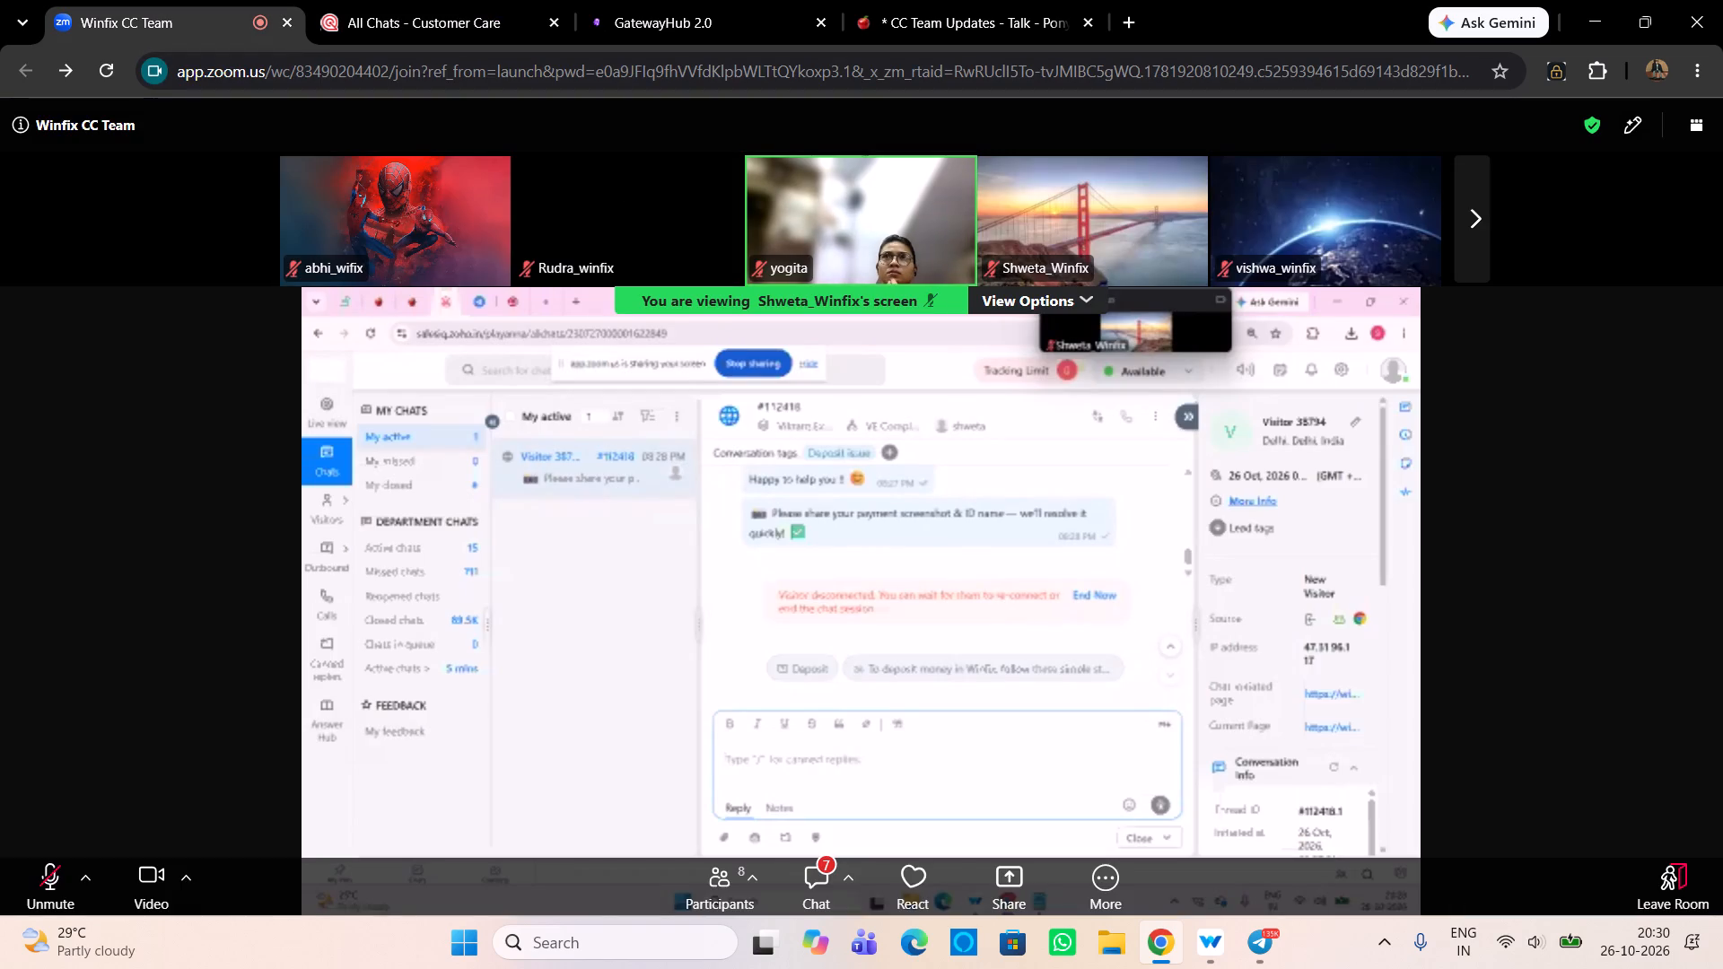
{"action": "left_click", "coordinate": [807, 882]}
{"action": "left_click", "coordinate": [1387, 827]}
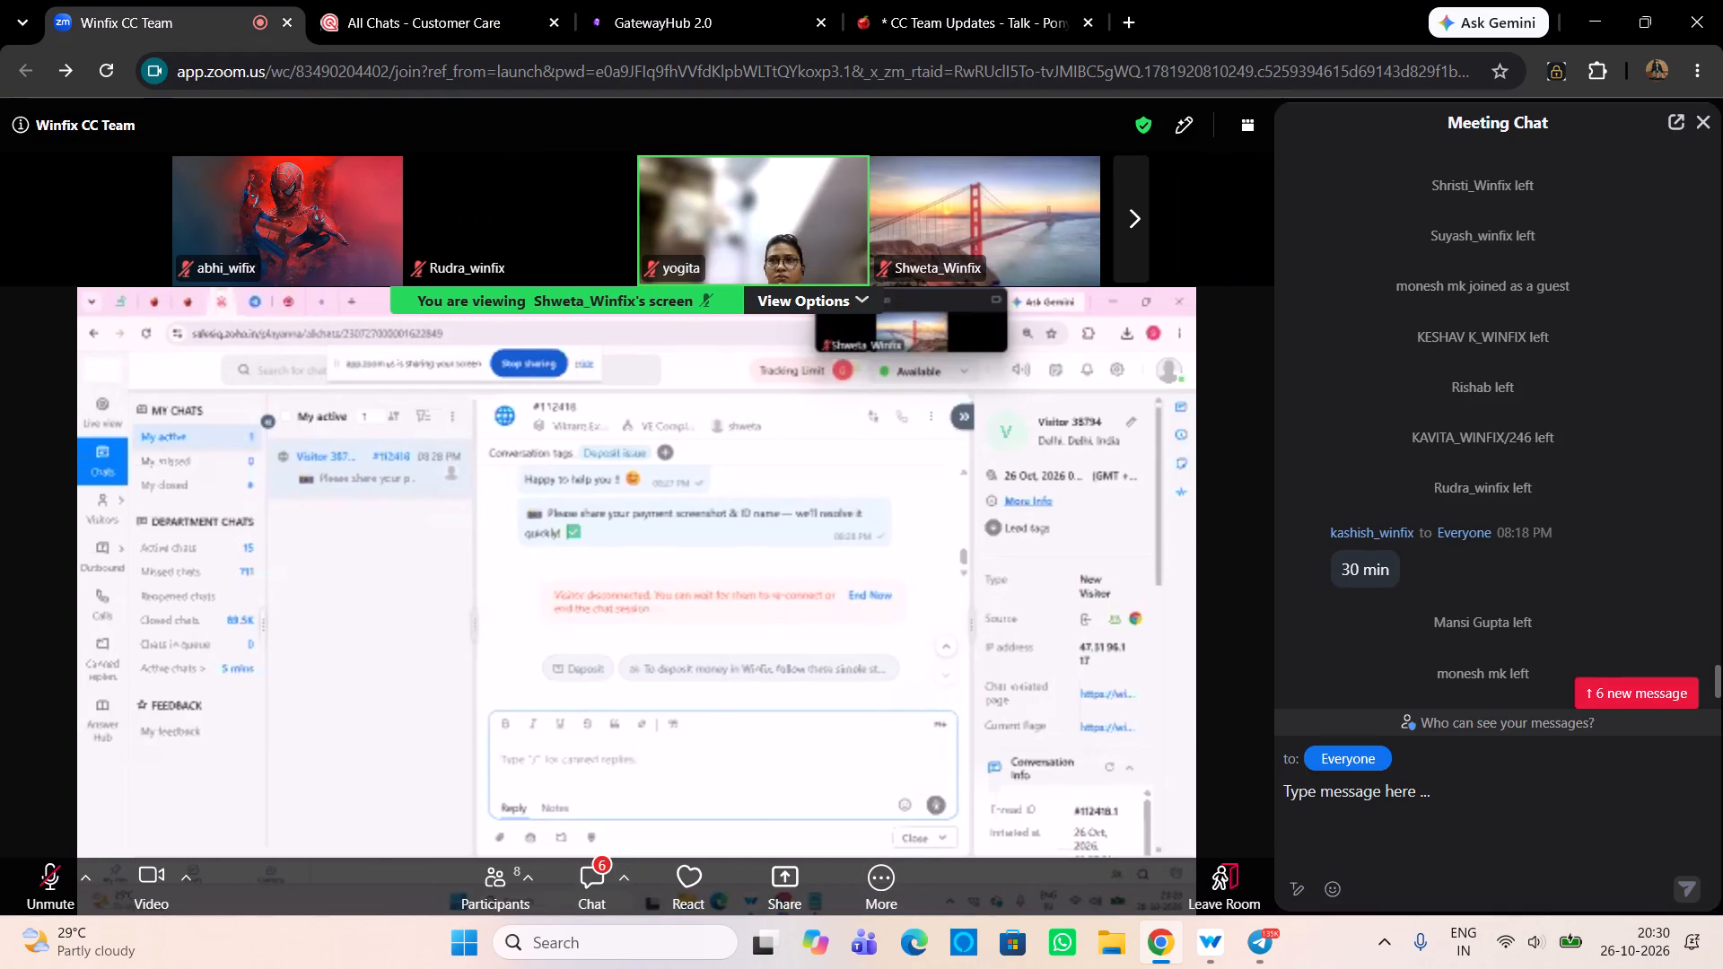
{"action": "type", "text": "break for 15 min"}
{"action": "key", "text": "Return"}
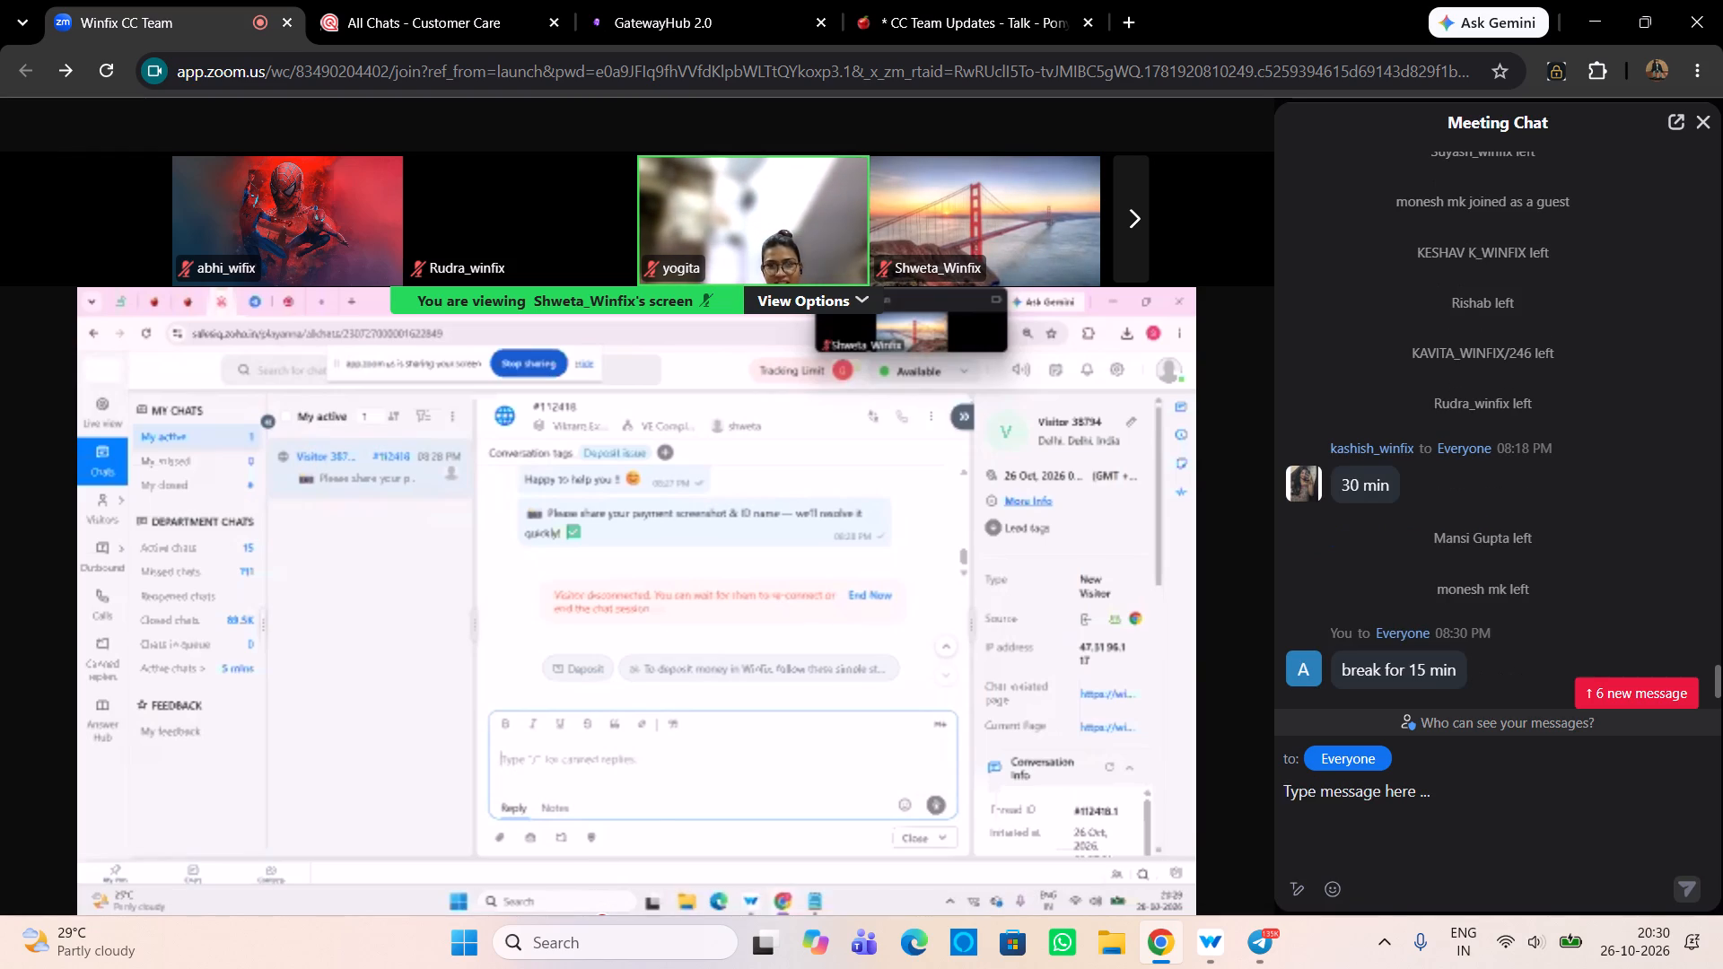
{"action": "left_click", "coordinate": [398, 0]}
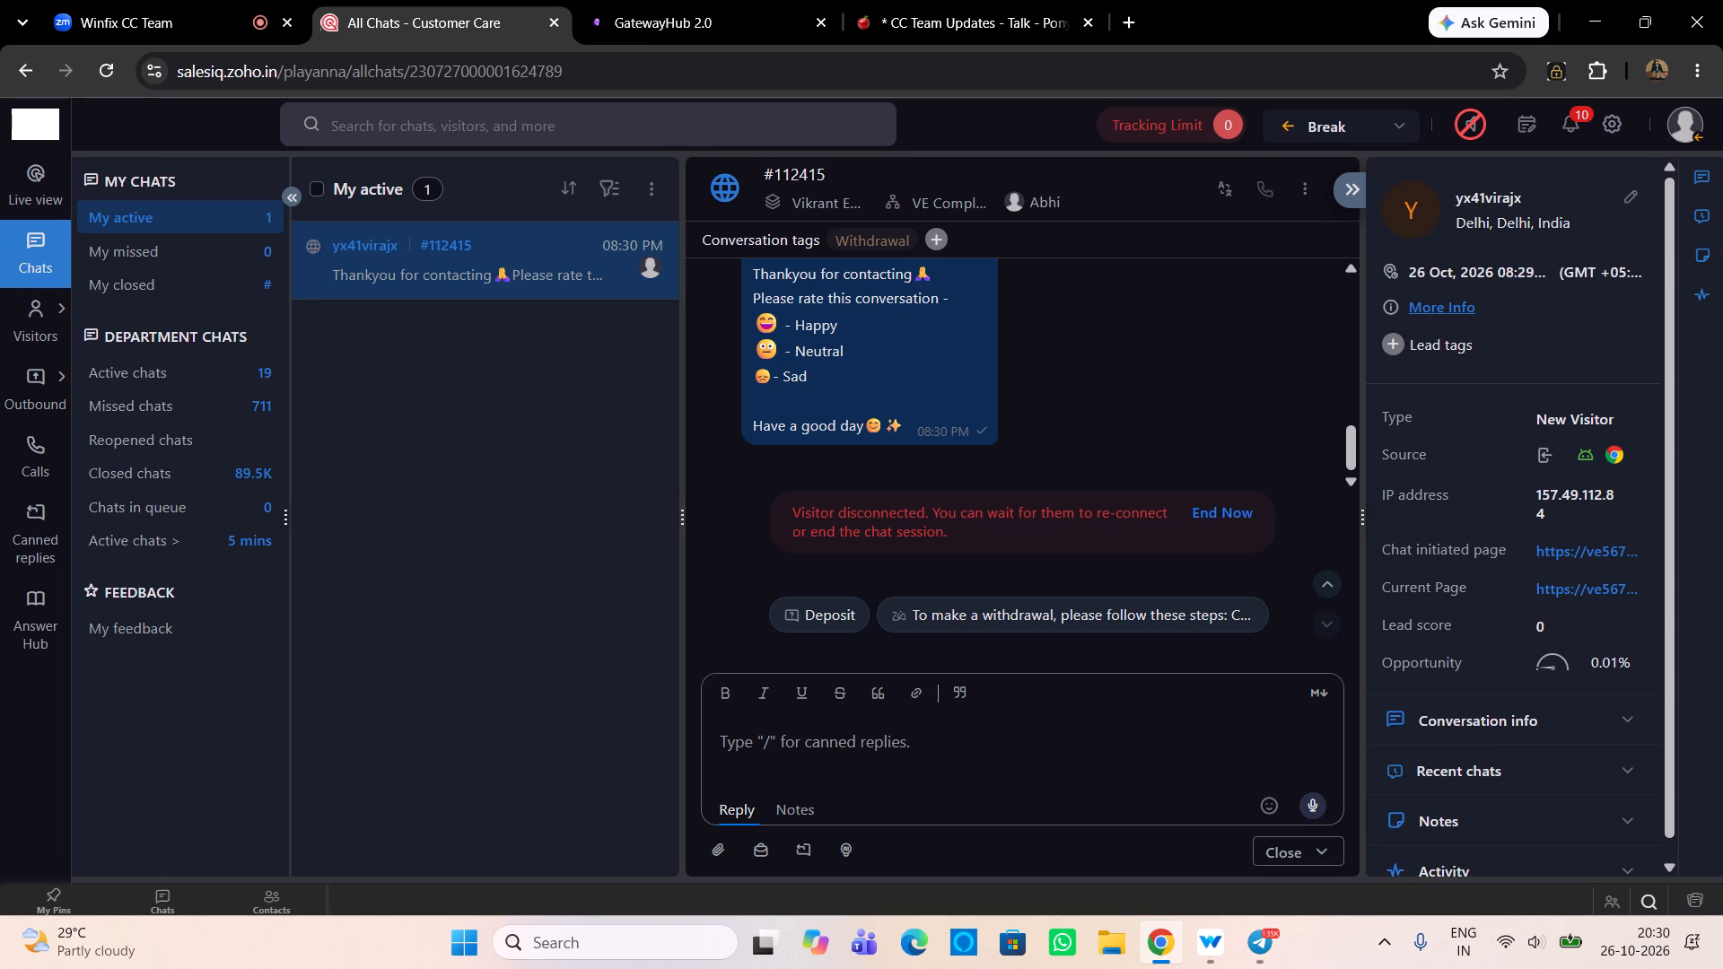
{"action": "left_click", "coordinate": [1221, 512]}
Switch to Workfolio and start a break from work.
{"action": "left_click", "coordinate": [1223, 956]}
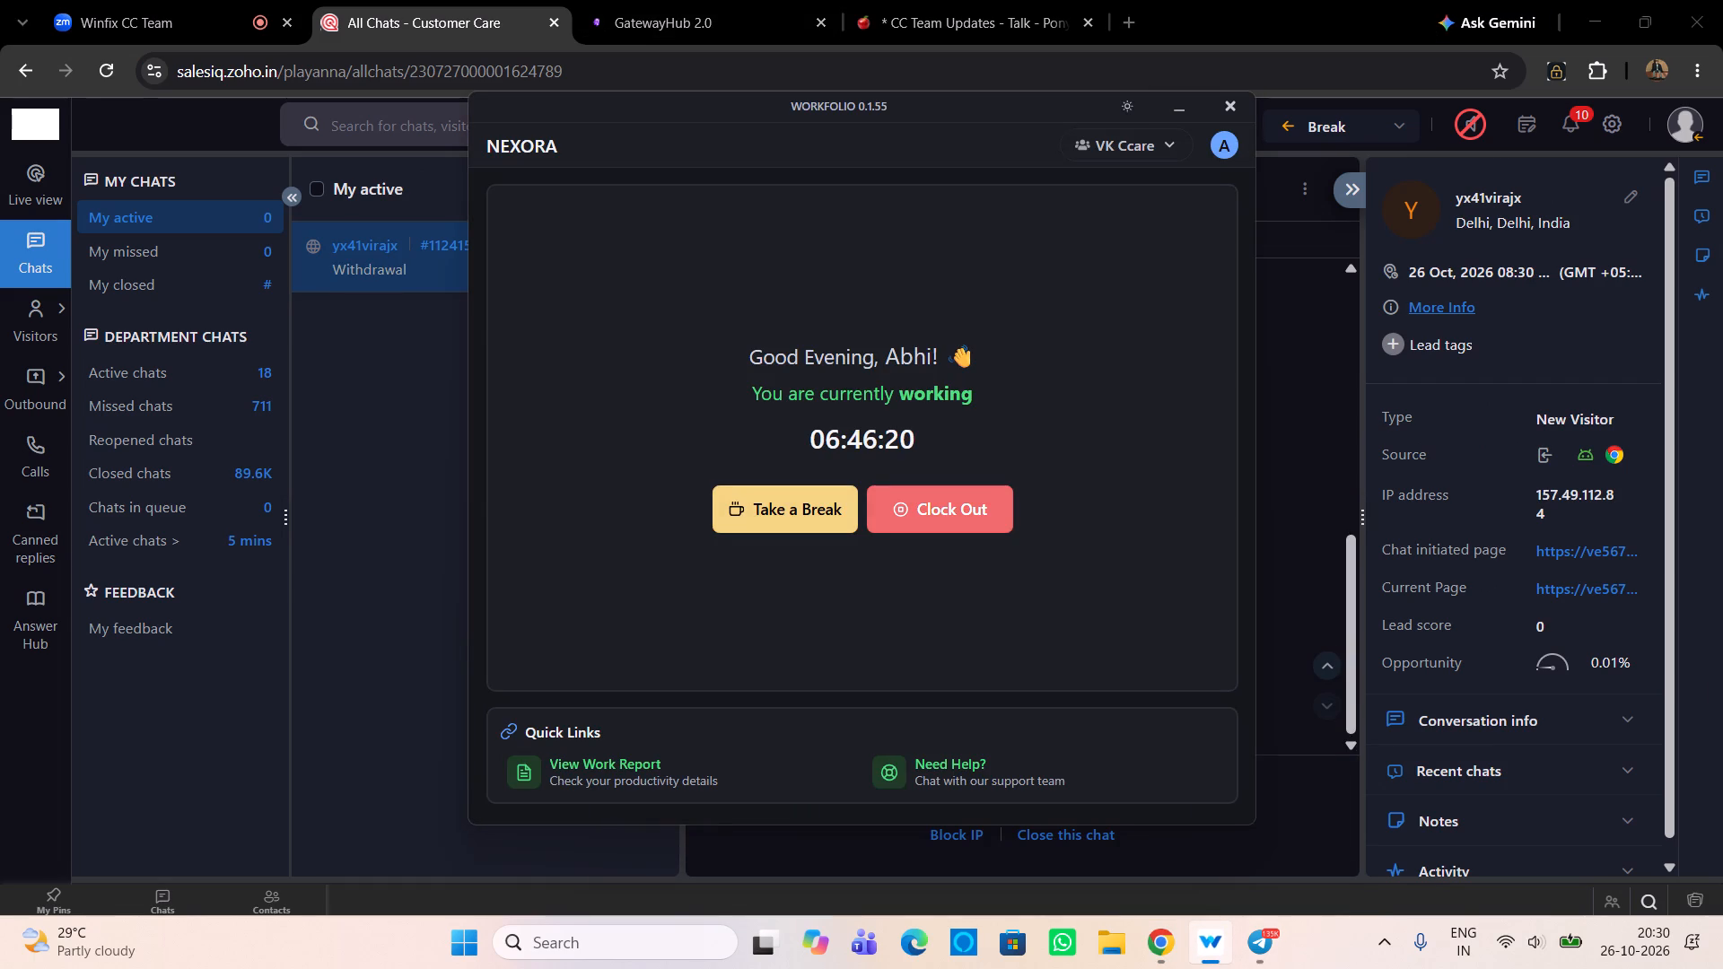
{"action": "left_click", "coordinate": [757, 520]}
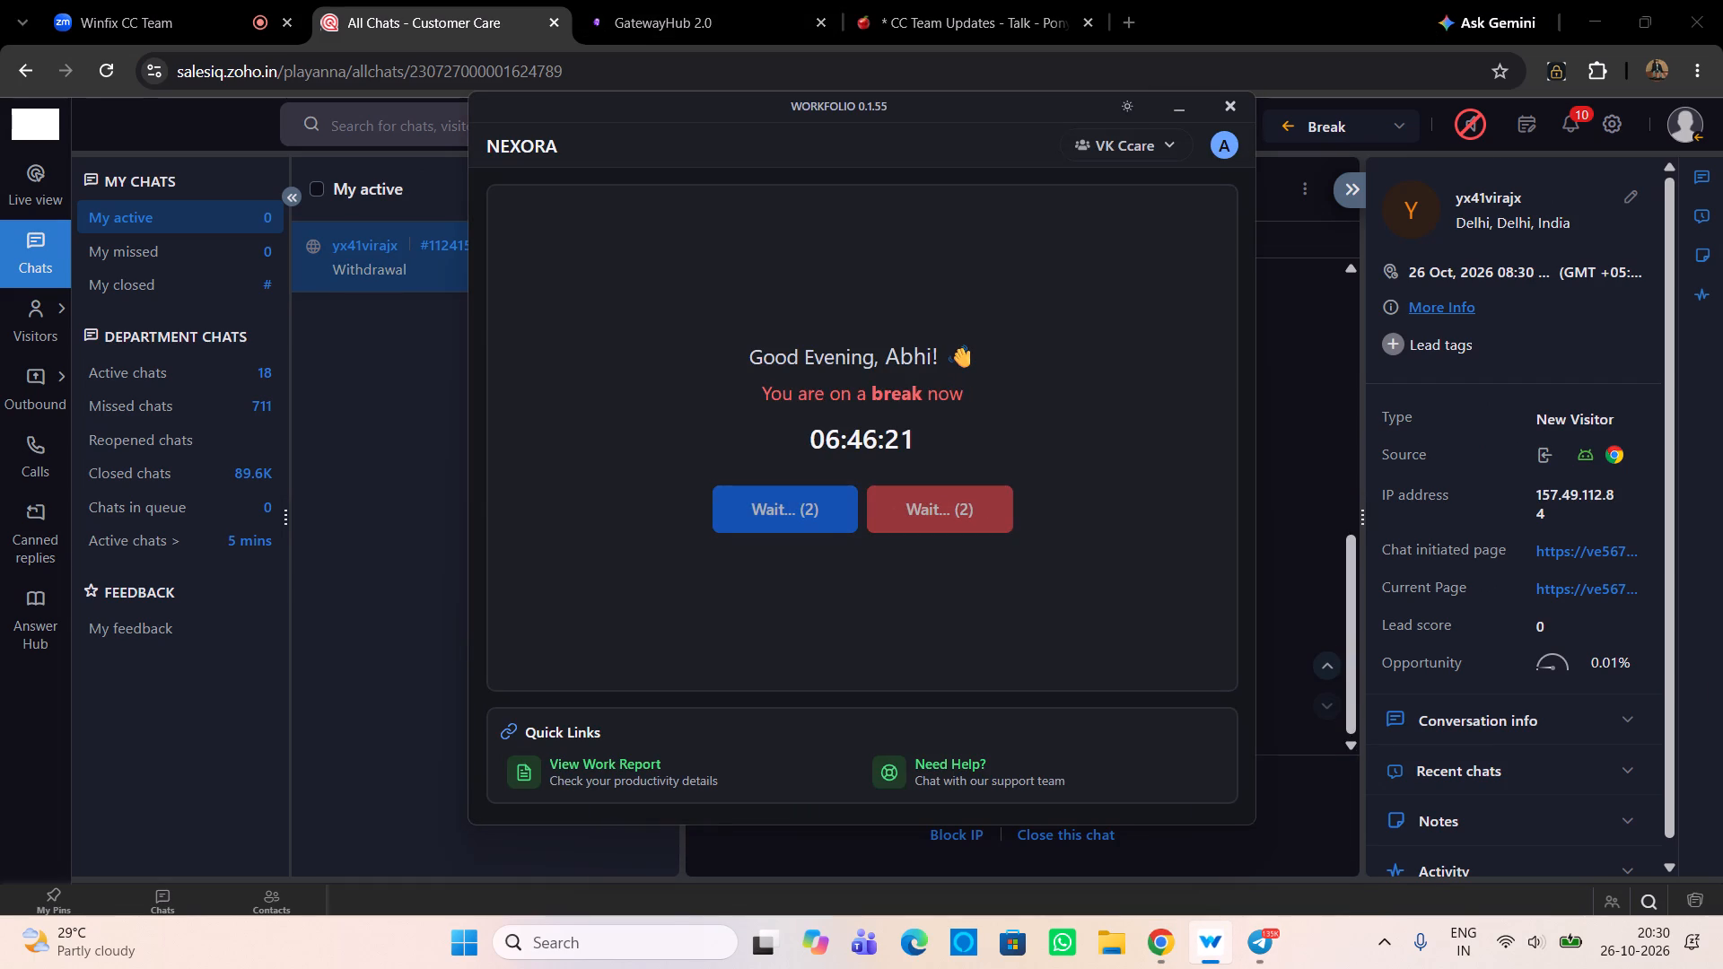
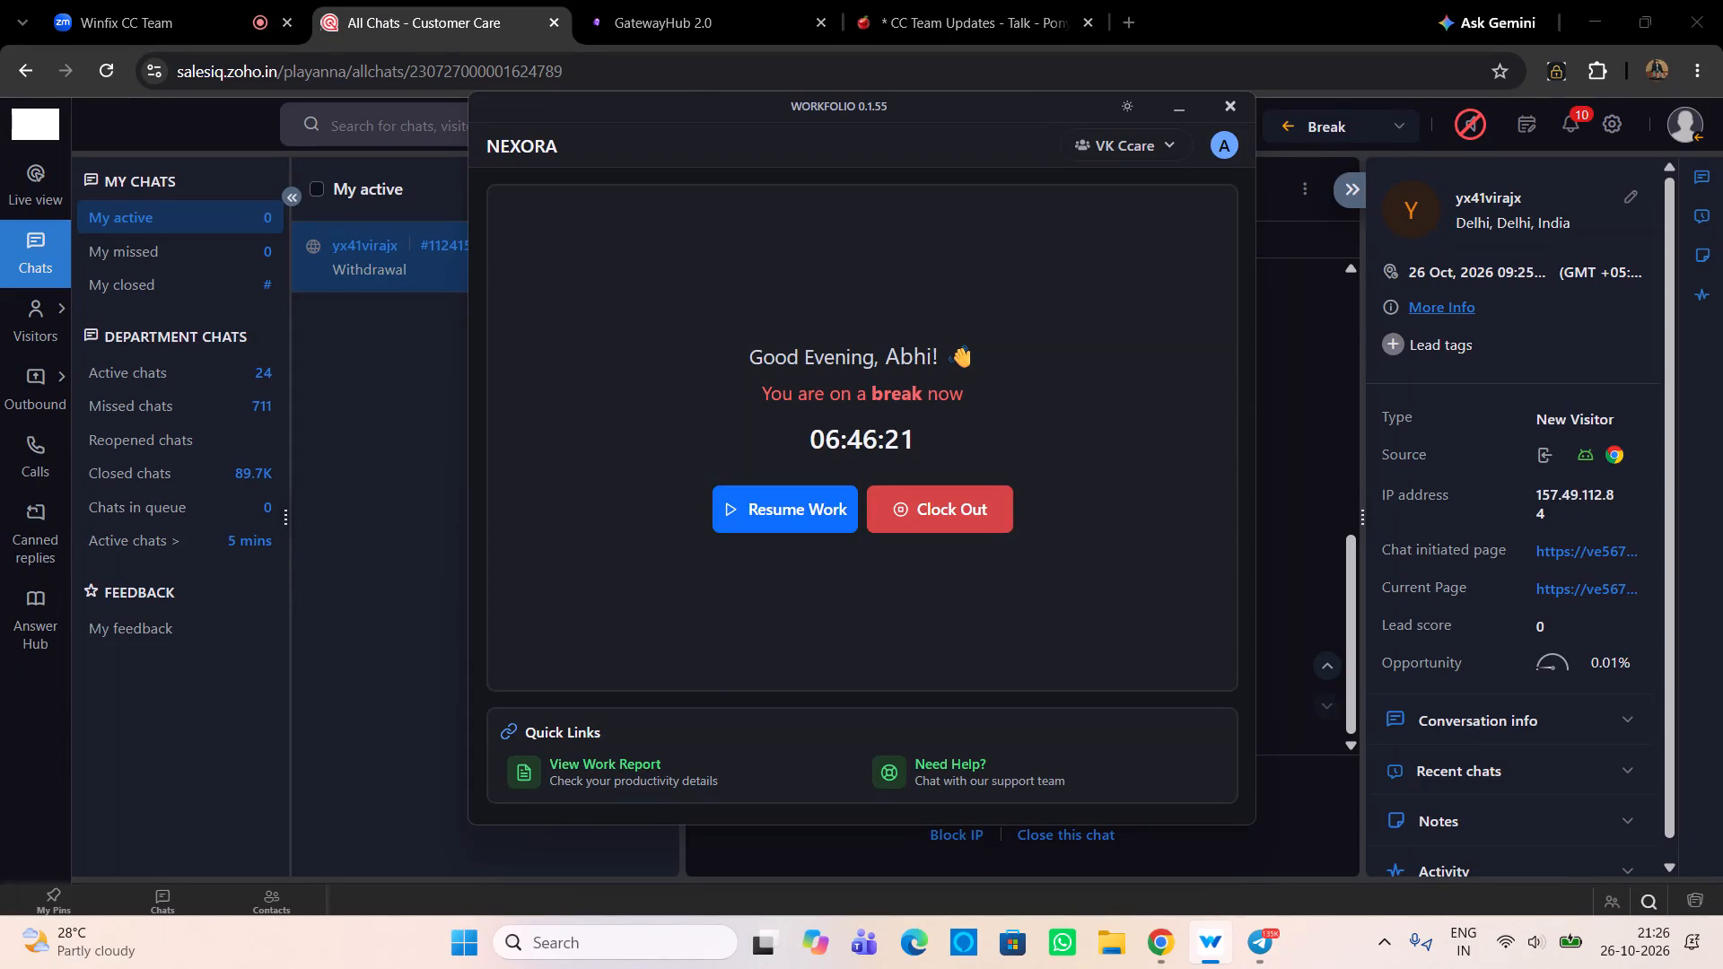
End the break by resuming work, then minimise the Workfolio window.
{"action": "left_click", "coordinate": [777, 508]}
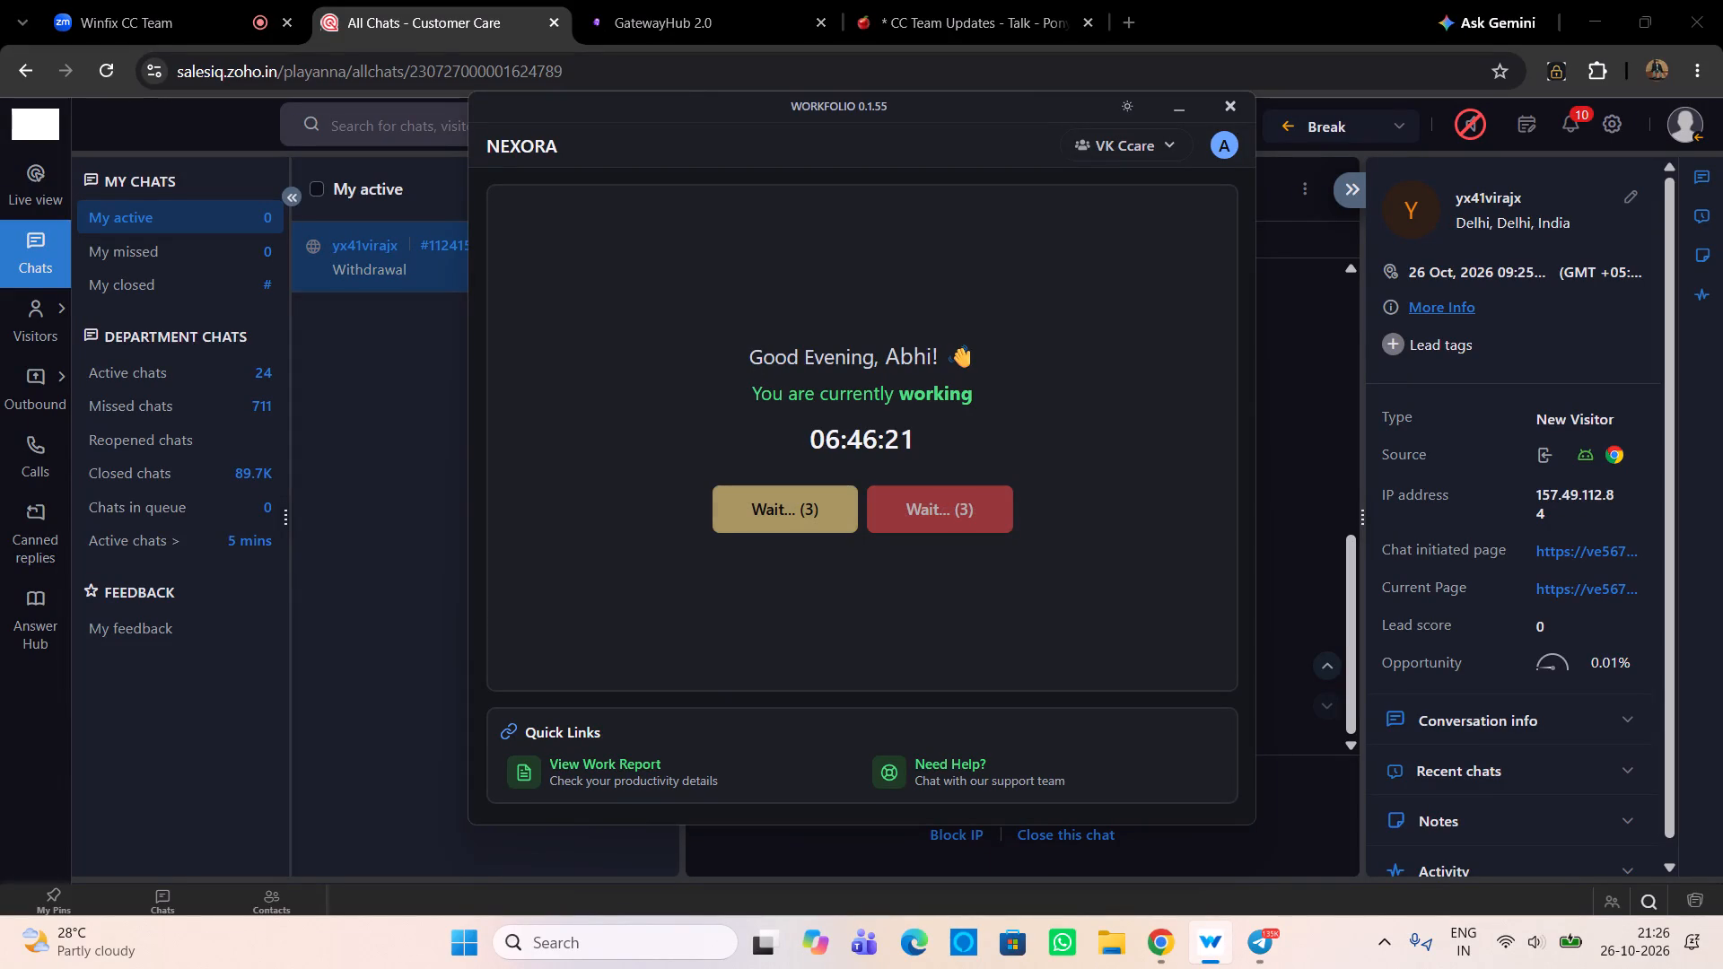
{"action": "left_click", "coordinate": [1167, 106]}
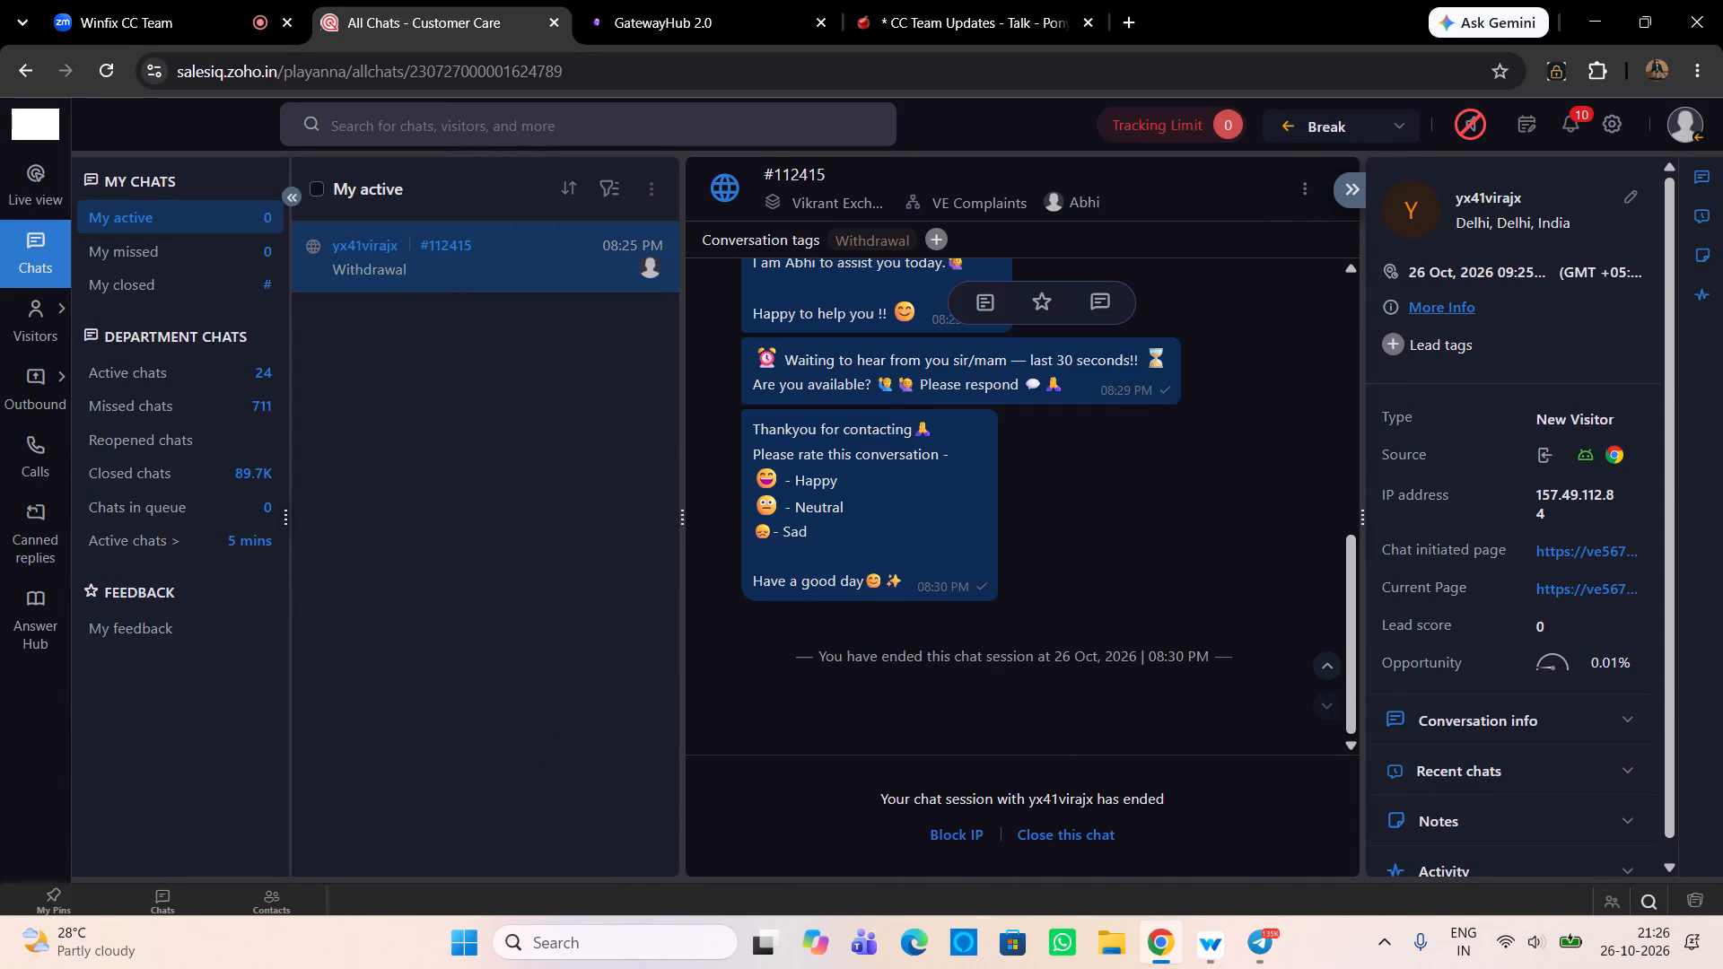
Set the support agent's availability status in the customer chats to Available.
{"action": "left_click", "coordinate": [1333, 124]}
{"action": "left_click", "coordinate": [1256, 182]}
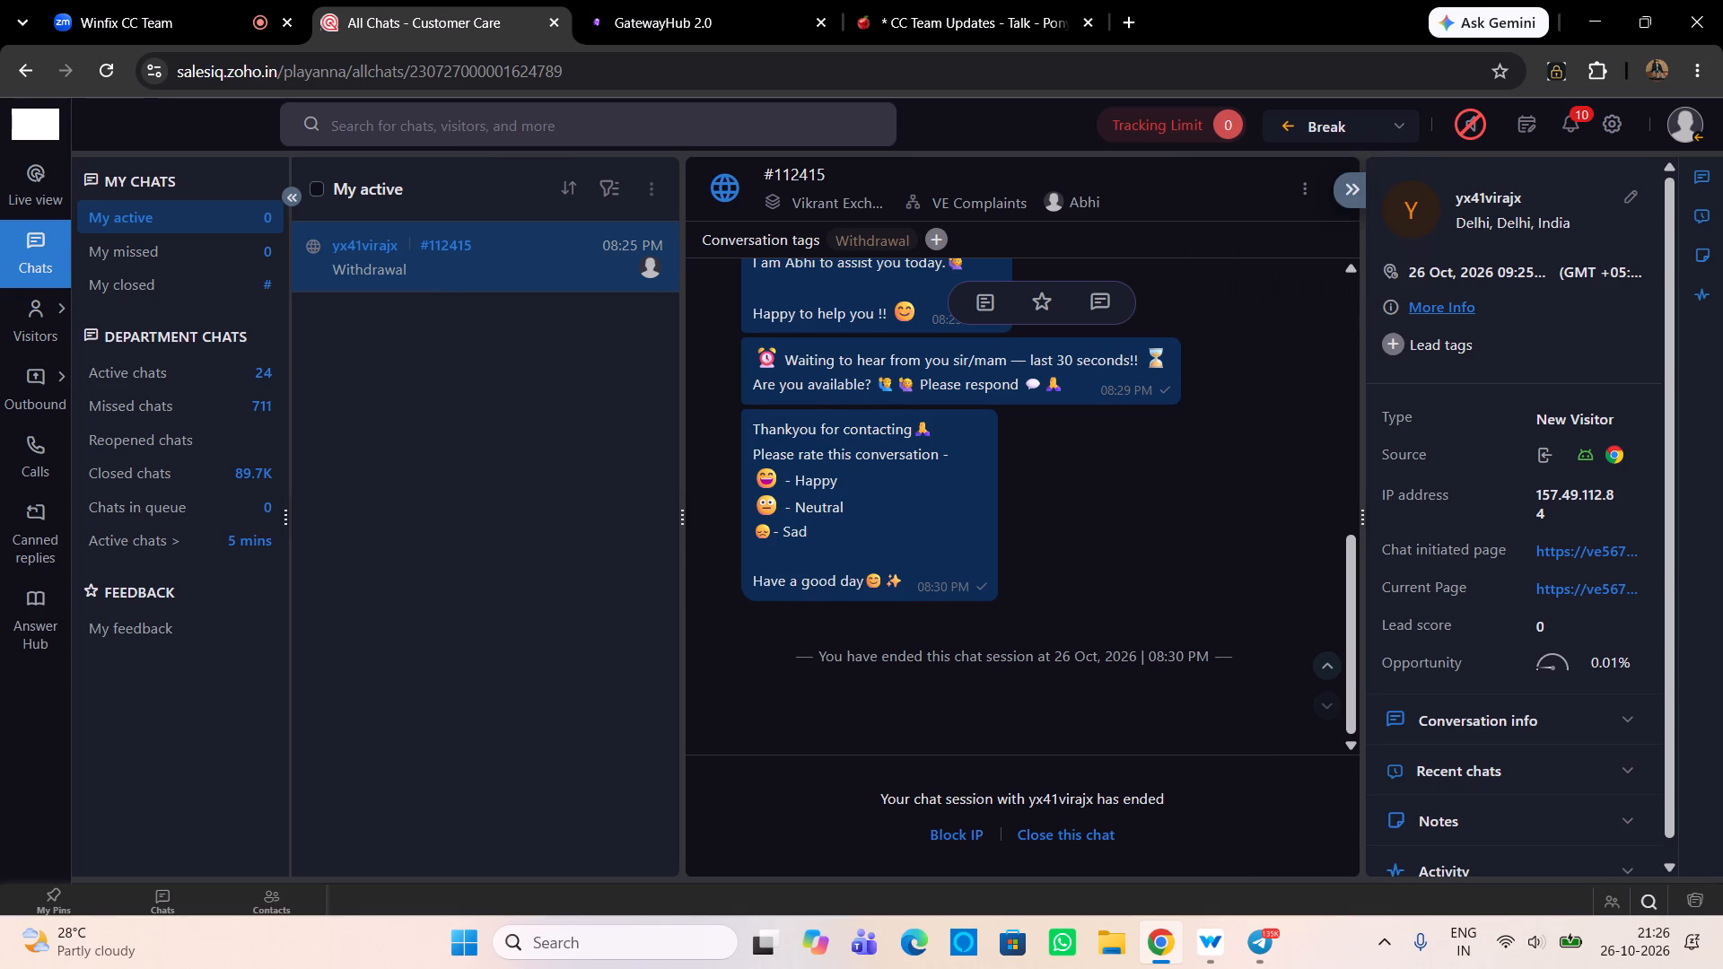
{"action": "left_click", "coordinate": [1034, 830]}
Switch to the Winfix CC Team Zoom meeting, unmute the microphone and page to the remaining participants.
{"action": "left_click_drag", "start_coordinate": [222, 0], "coordinate": [235, 4]}
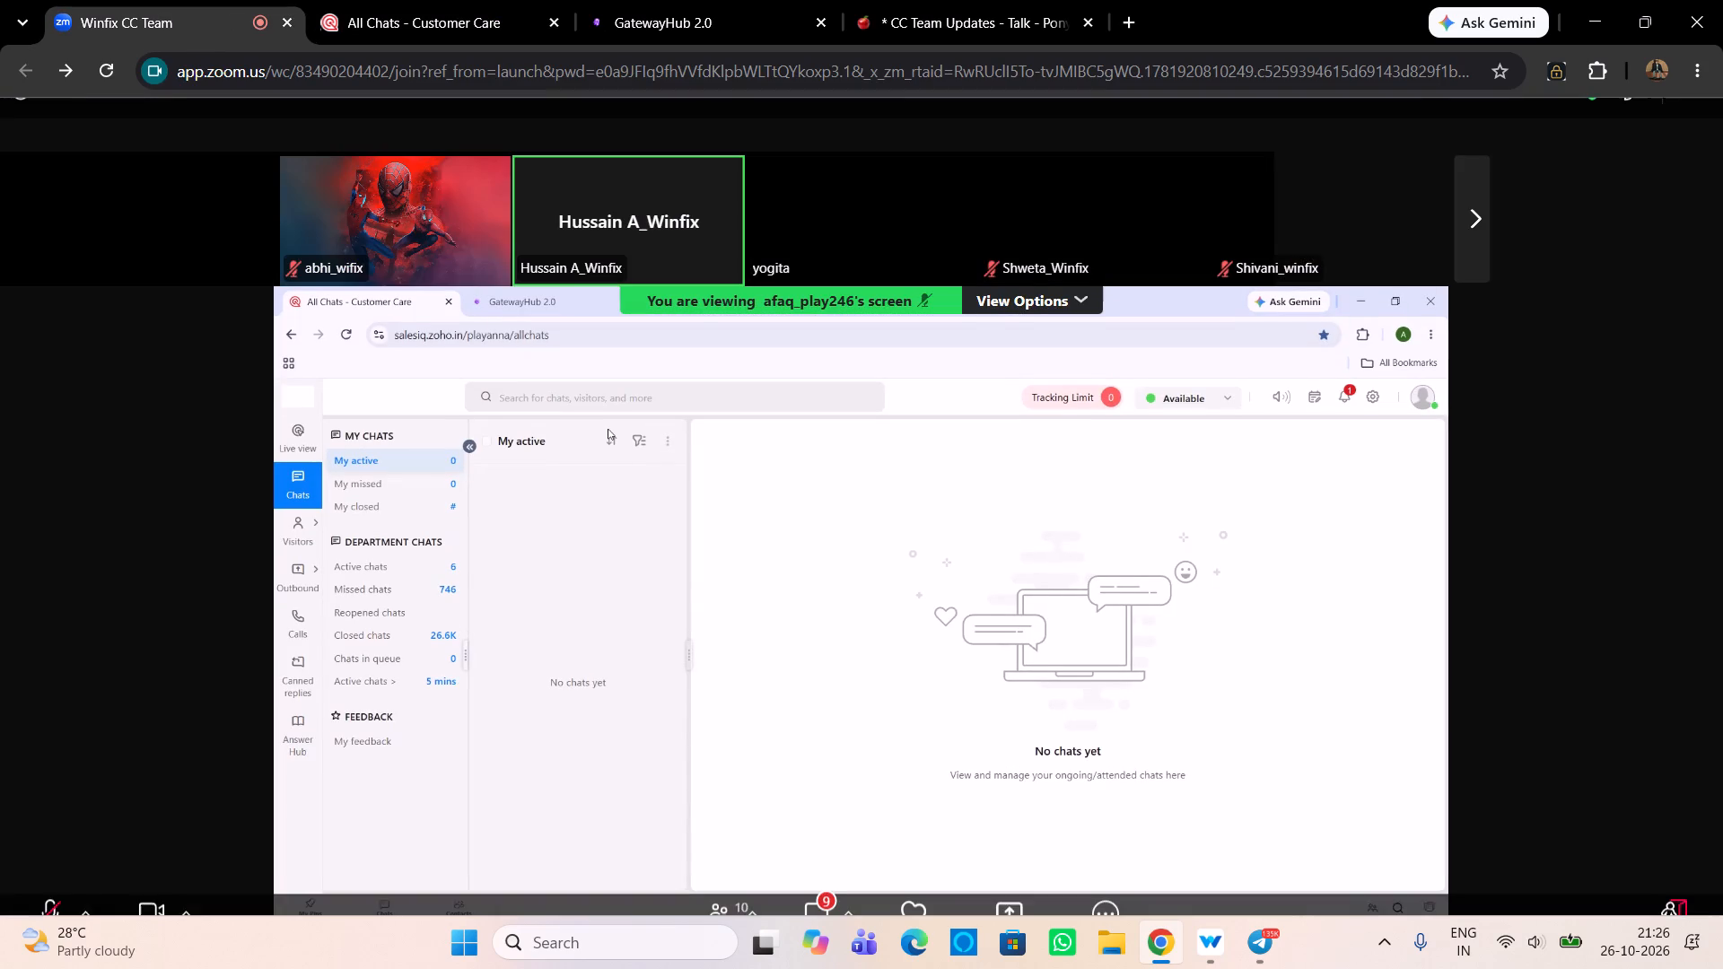
{"action": "left_click", "coordinate": [21, 879]}
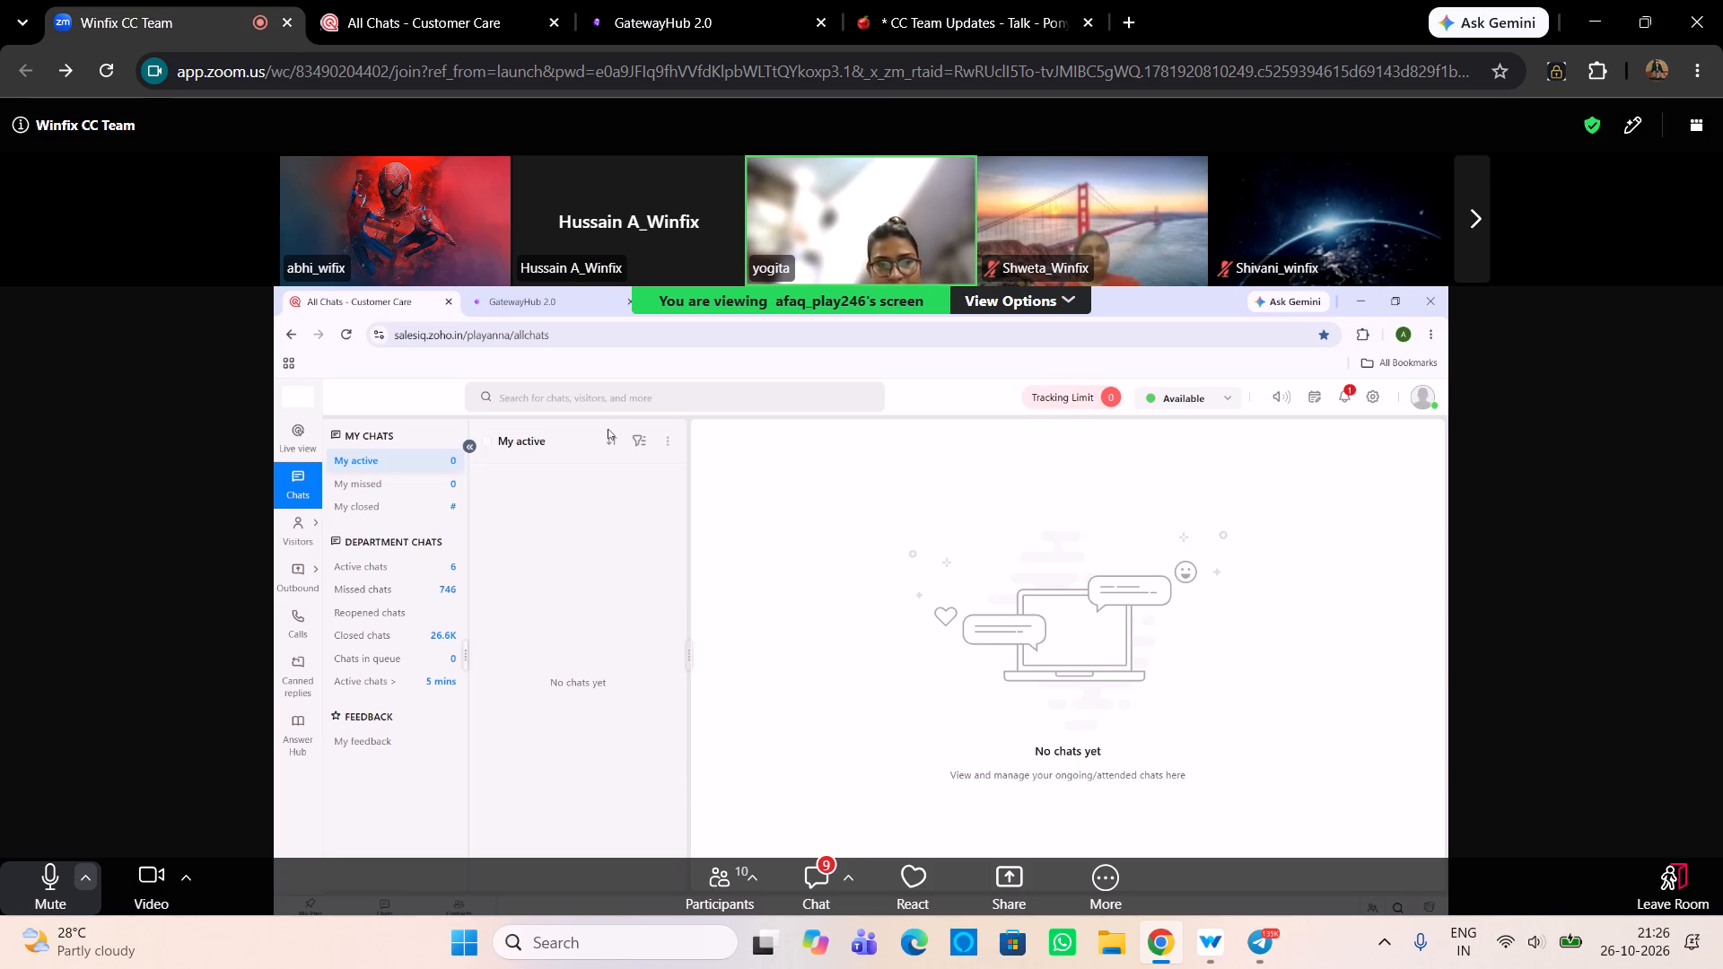
{"action": "double_click", "coordinate": [1471, 225]}
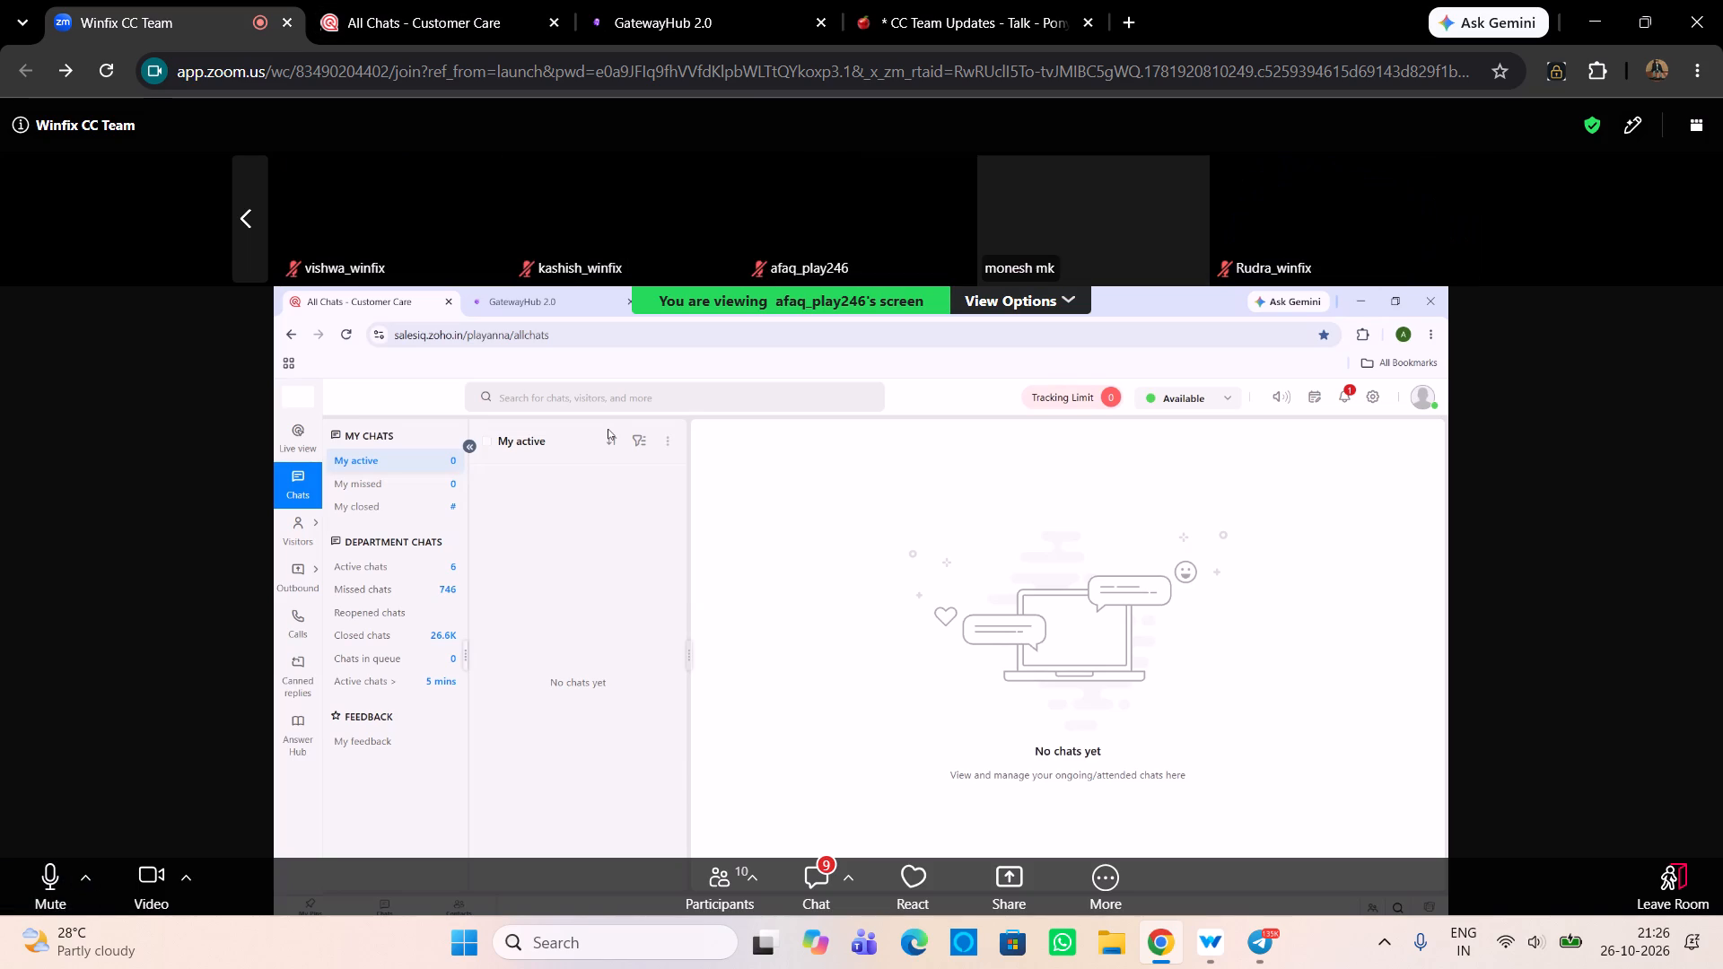
{"action": "left_click", "coordinate": [434, 0]}
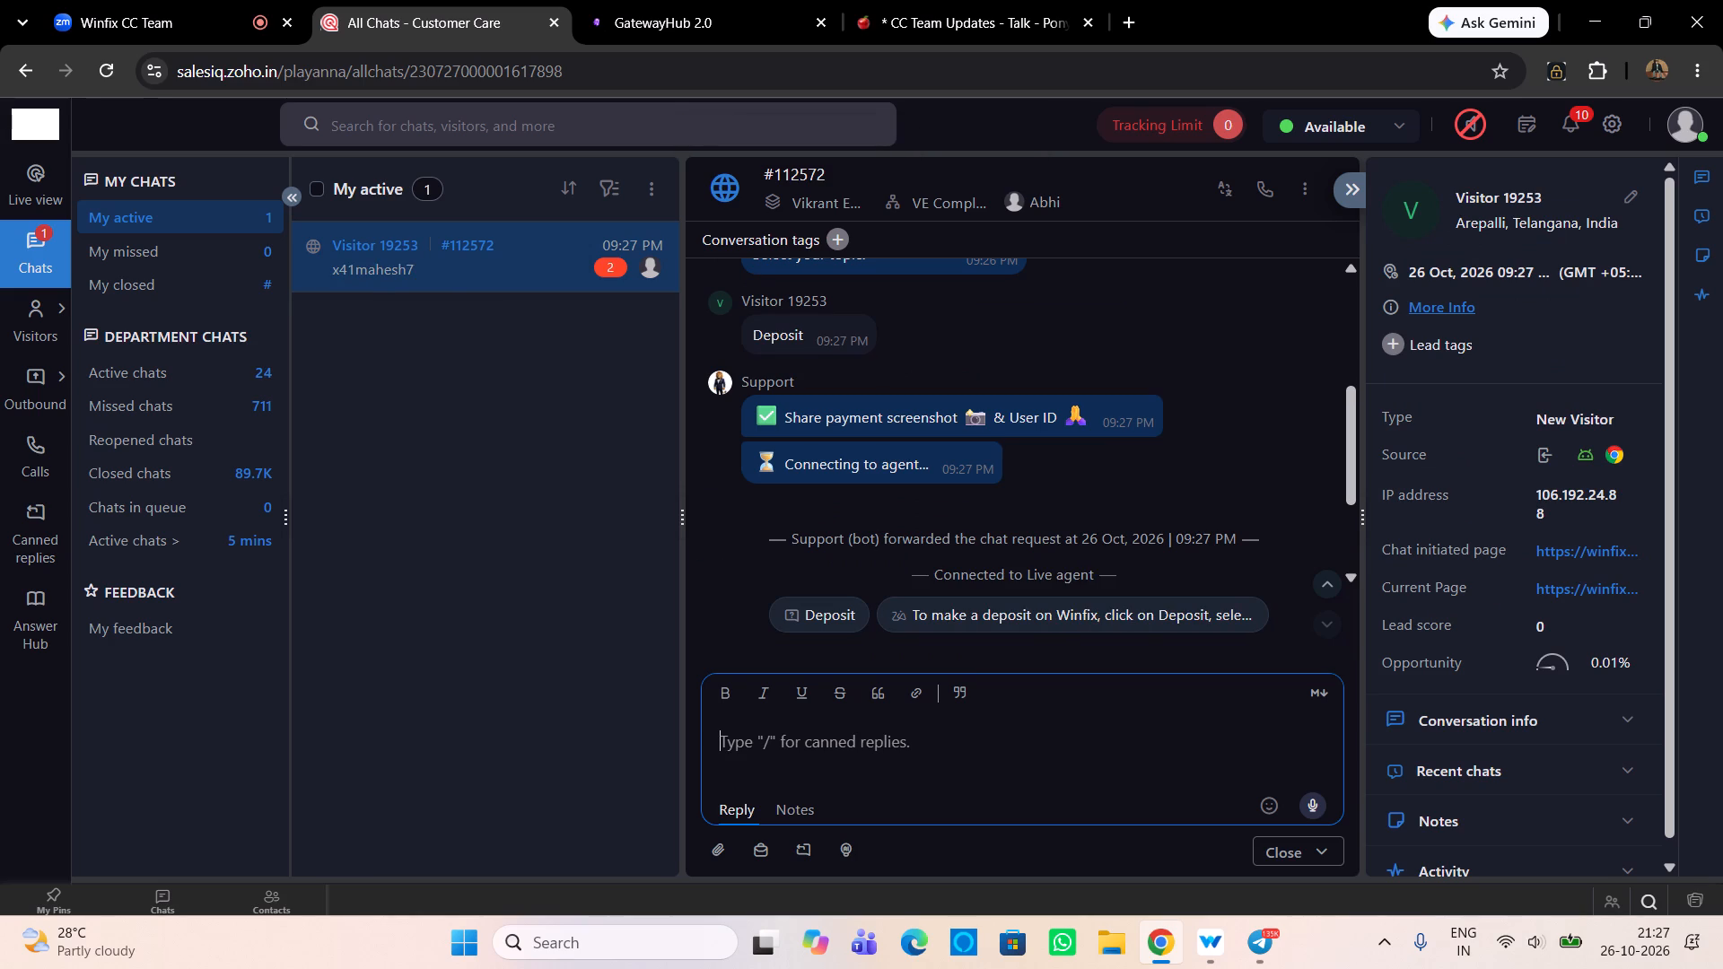
{"action": "left_click", "coordinate": [976, 770]}
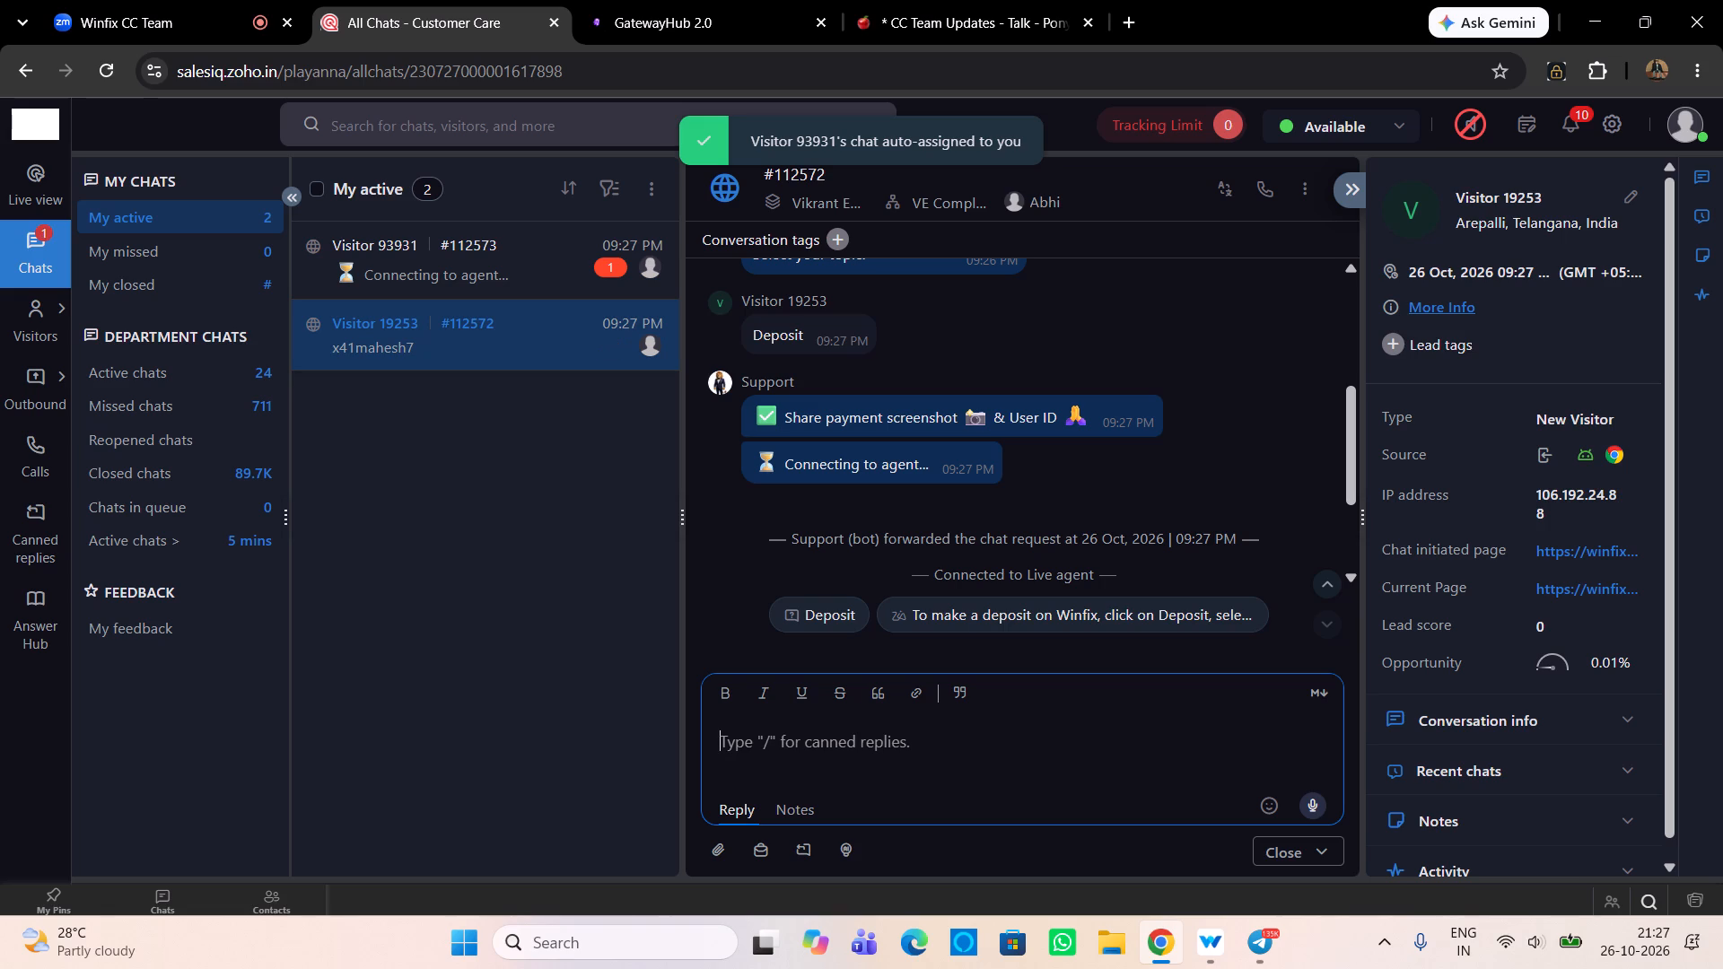
Send the /welcome canned reply to Visitor 19253 in chat #112572.
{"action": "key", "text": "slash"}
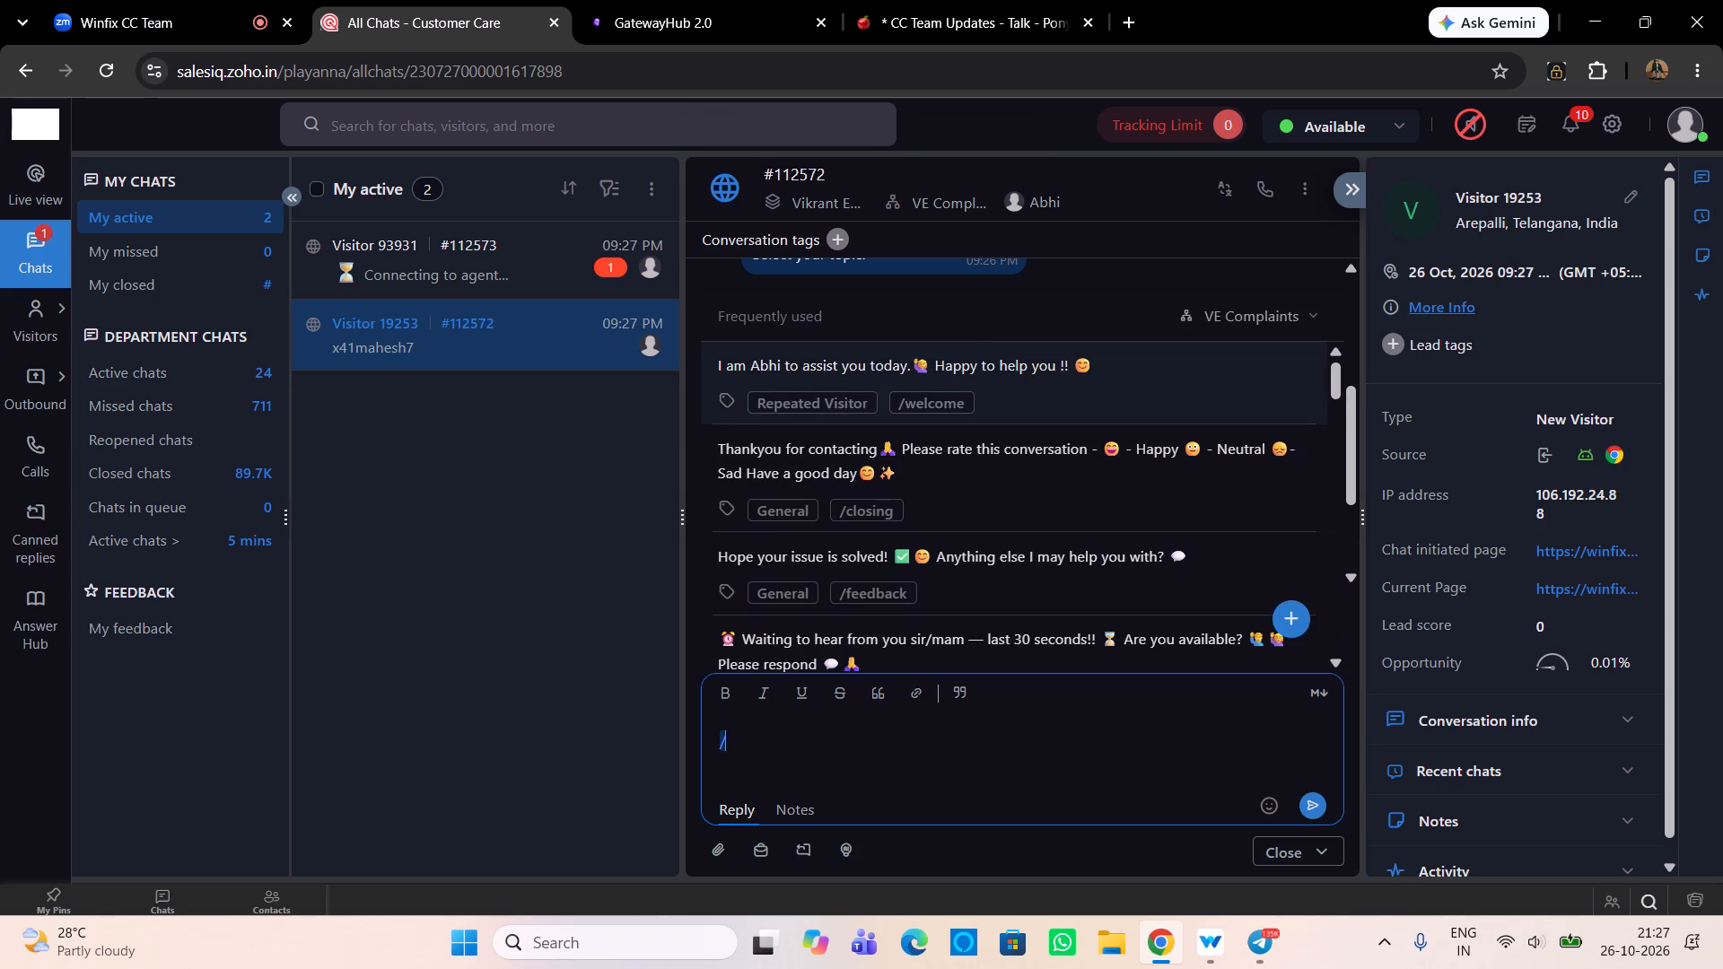
{"action": "left_click", "coordinate": [785, 356]}
{"action": "left_click", "coordinate": [1327, 806]}
{"action": "left_click", "coordinate": [1320, 808]}
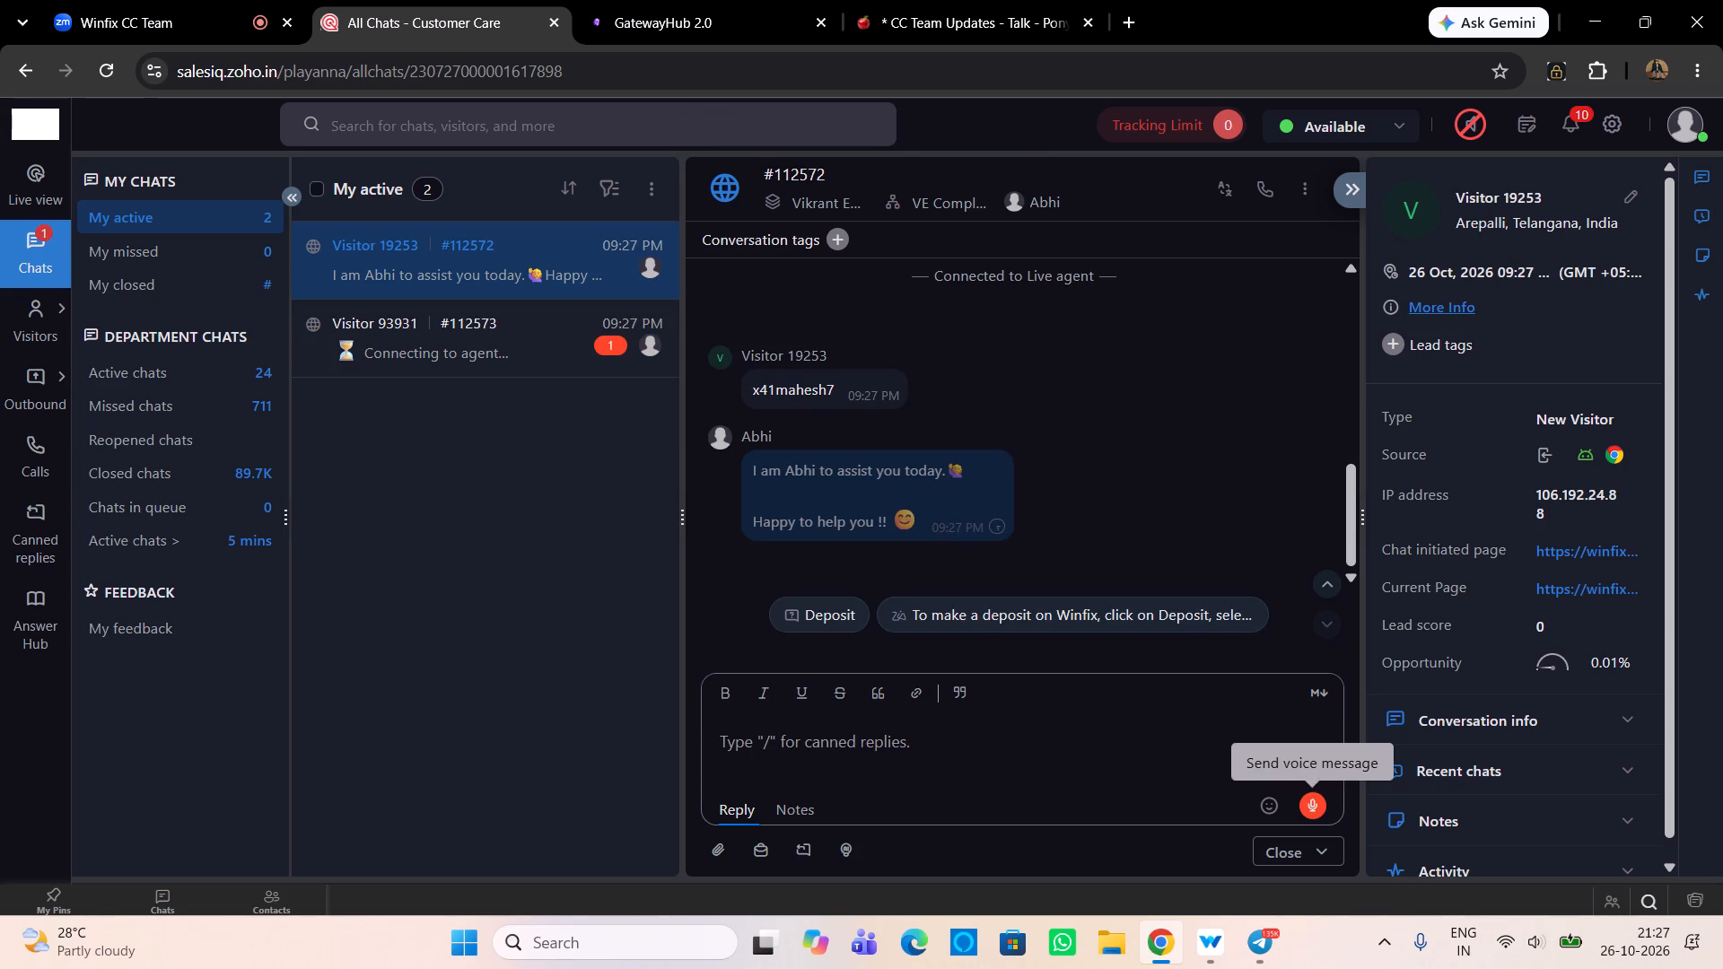
Open Visitor 93931's chat #112573 and send the /welcome canned reply.
{"action": "left_click", "coordinate": [435, 331]}
{"action": "left_click", "coordinate": [929, 768]}
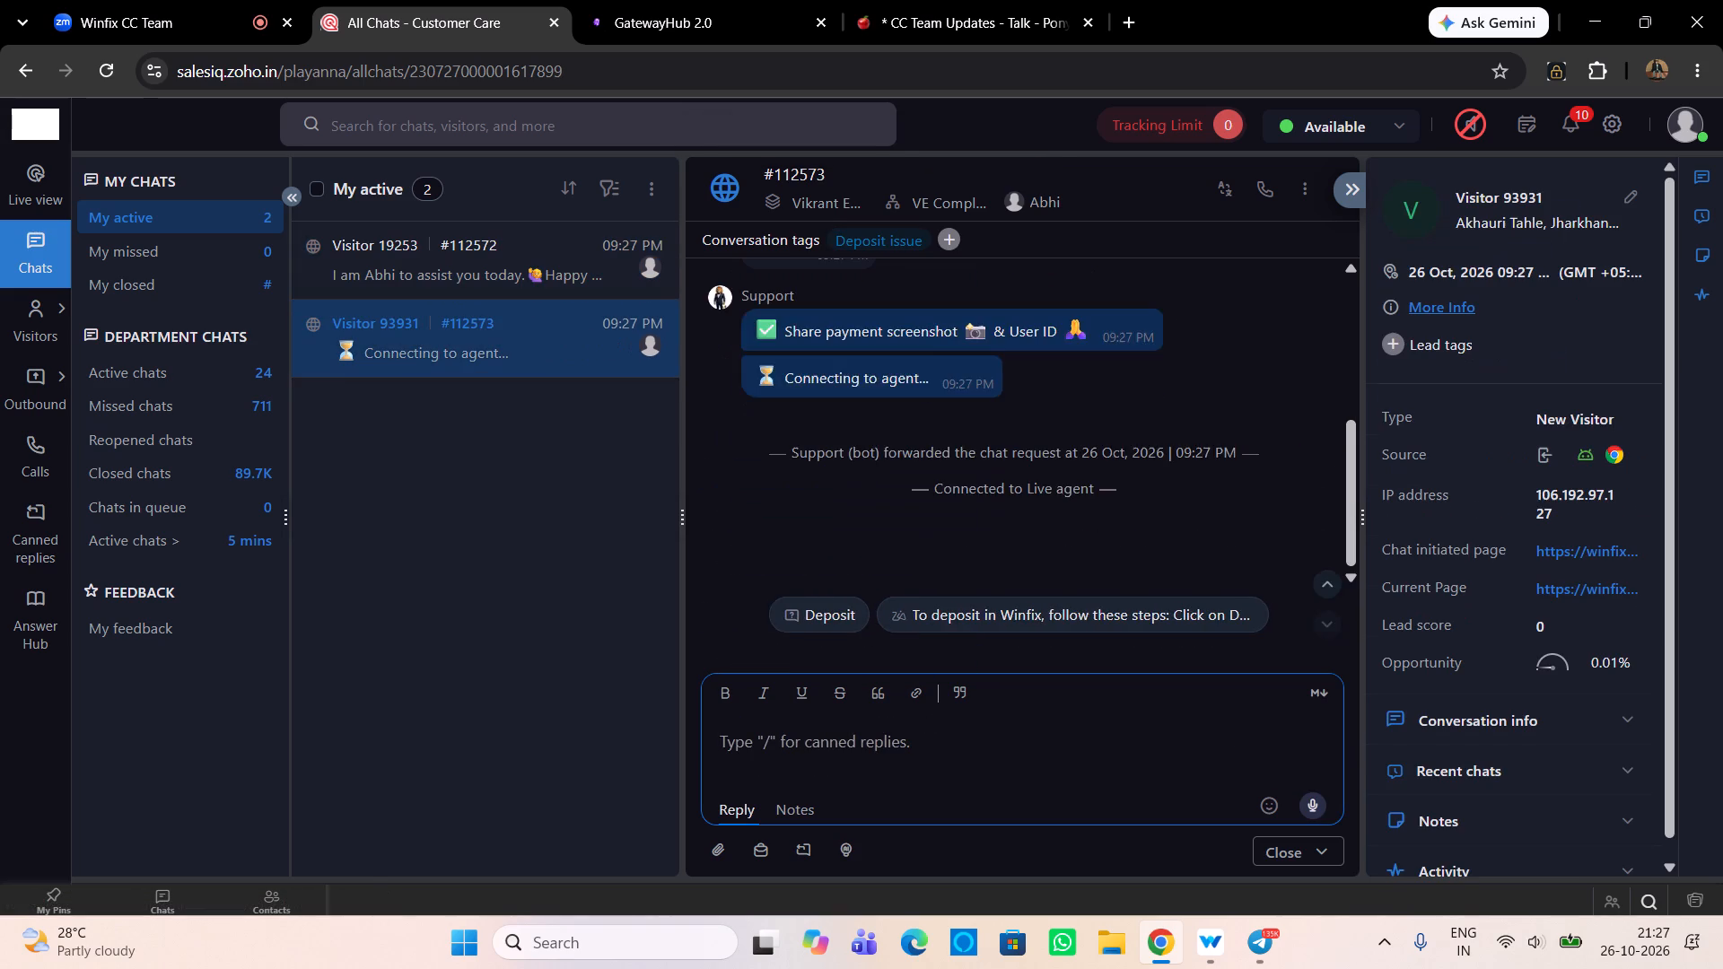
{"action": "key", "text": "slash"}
{"action": "left_click", "coordinate": [764, 379]}
{"action": "left_click", "coordinate": [1316, 805]}
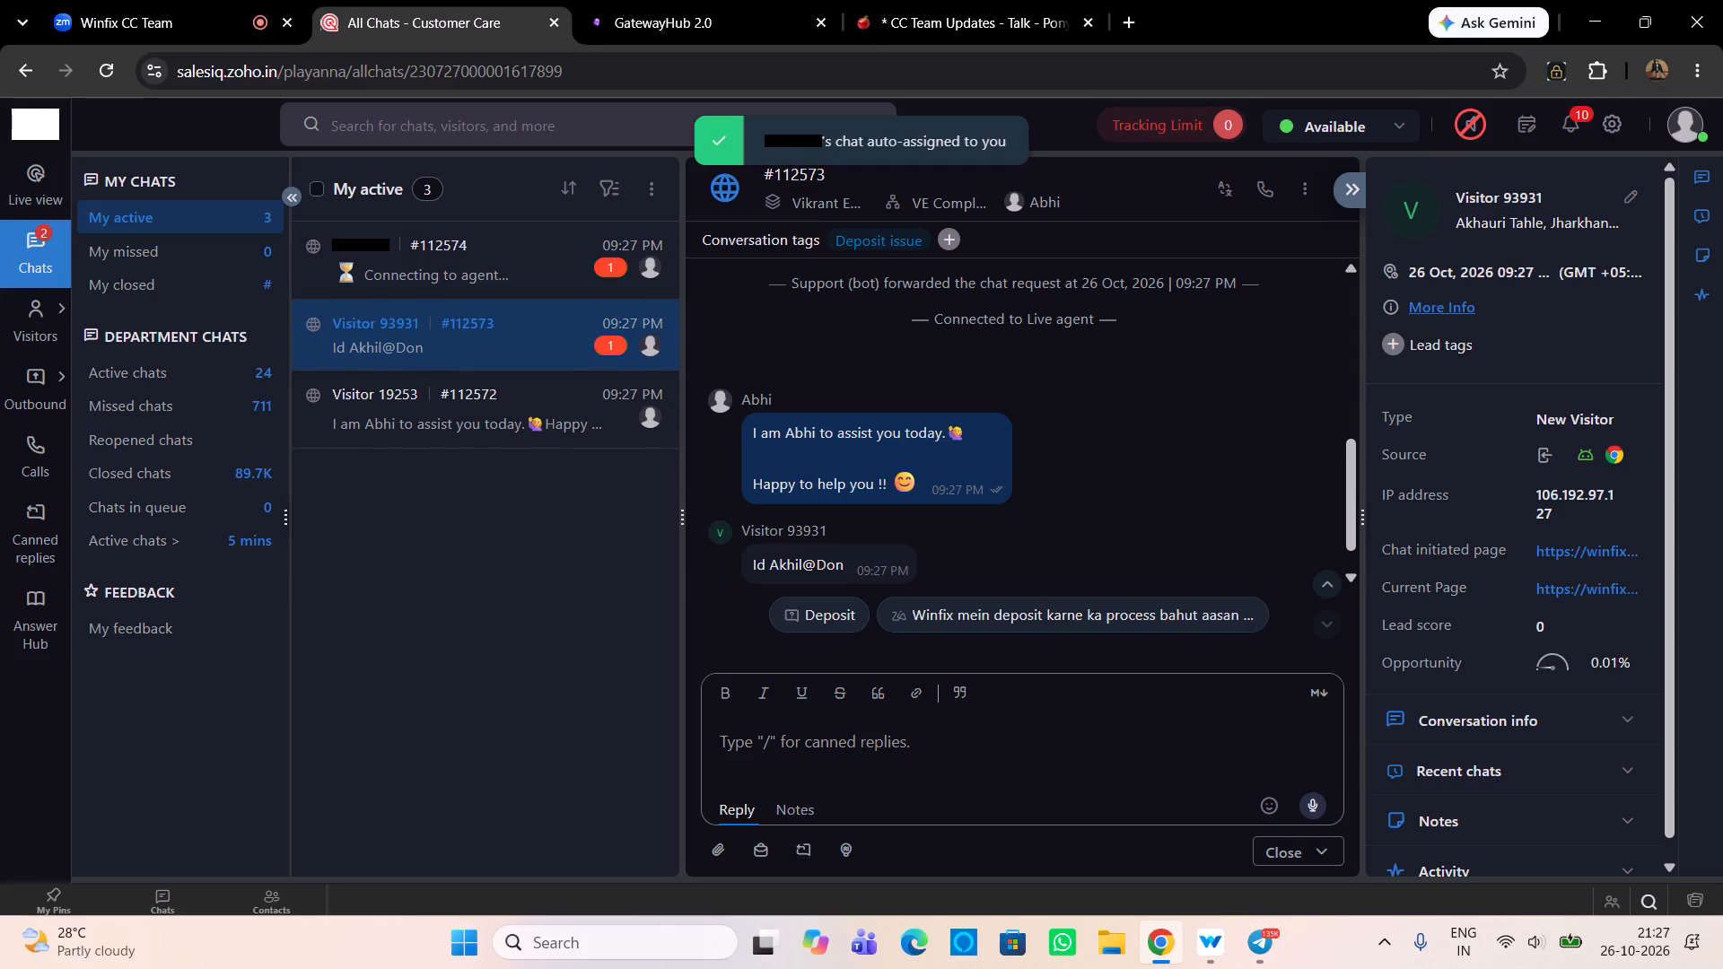
Open the newly assigned chat #112574 and send the customer the /welcome canned reply.
{"action": "left_click", "coordinate": [550, 244]}
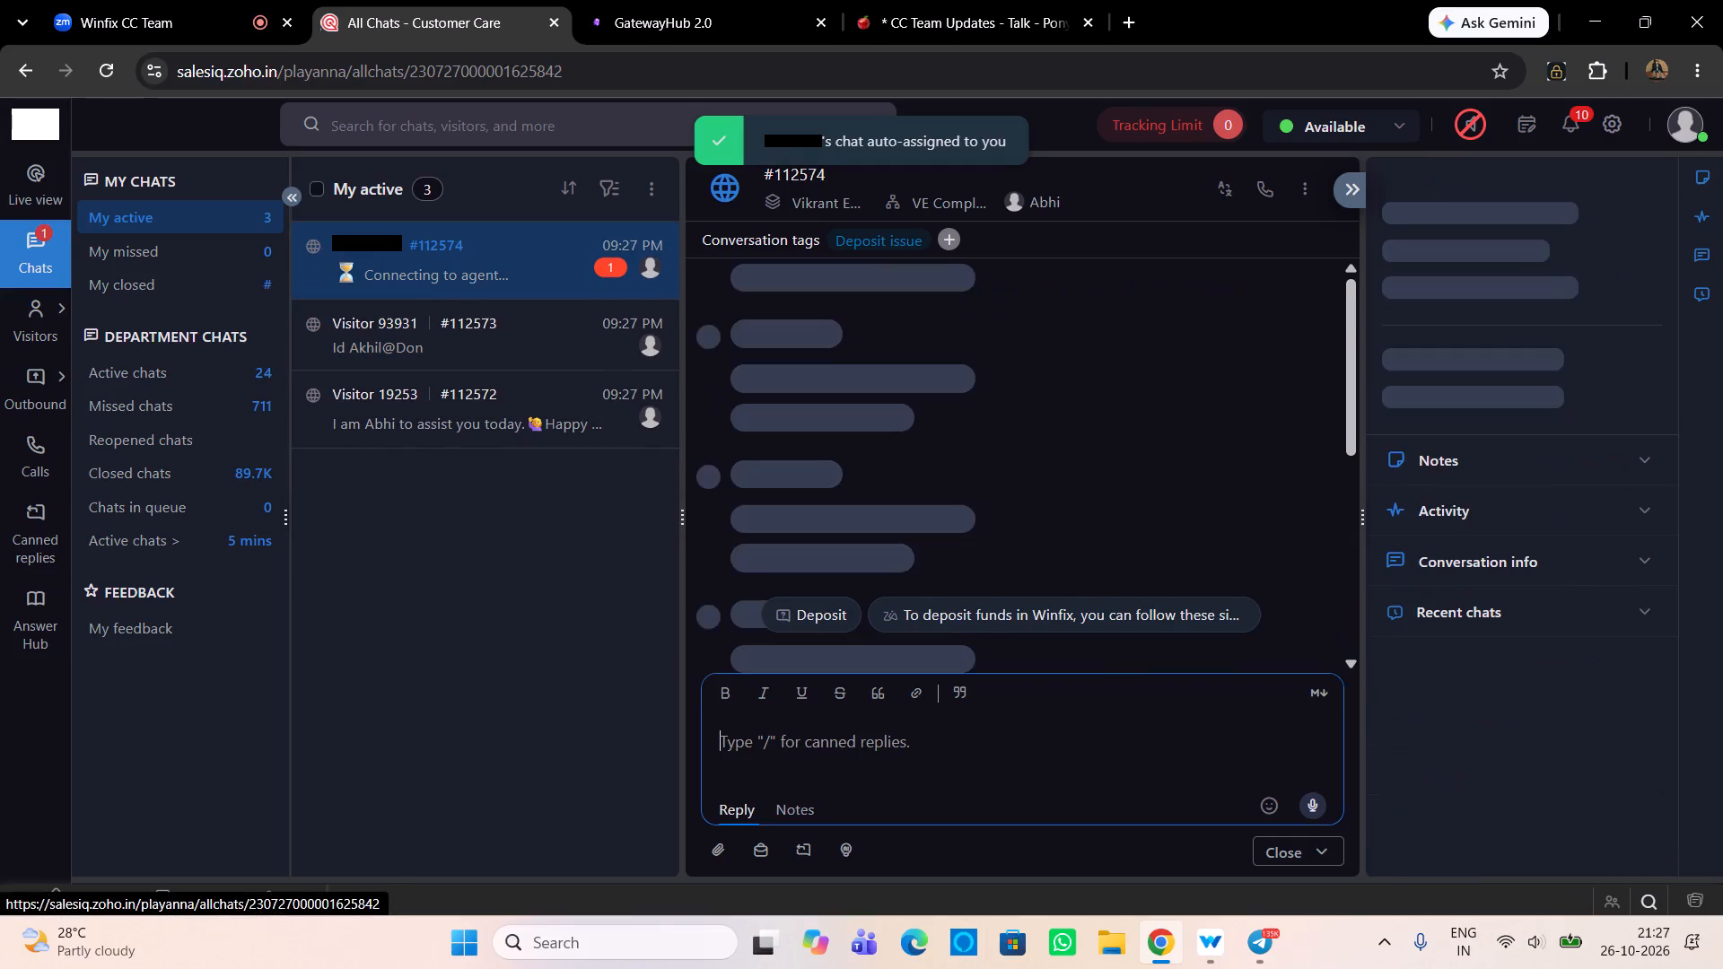
{"action": "left_click", "coordinate": [963, 775]}
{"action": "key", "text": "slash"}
{"action": "left_click", "coordinate": [780, 362]}
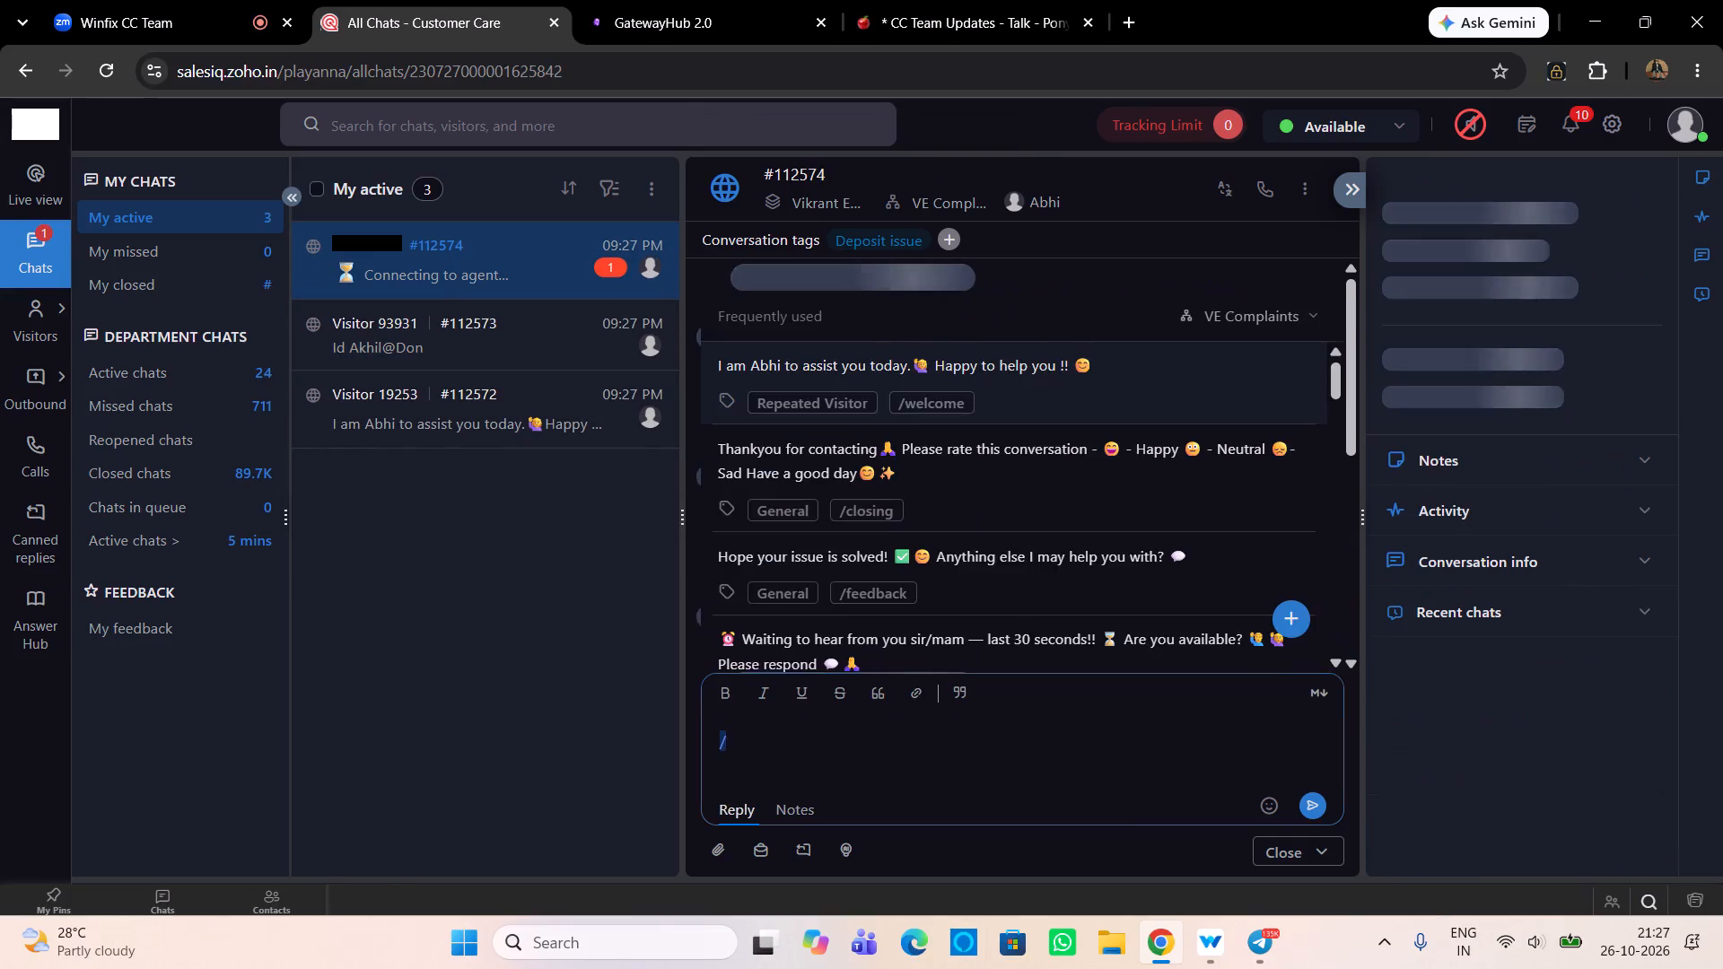
{"action": "left_click", "coordinate": [1305, 797]}
{"action": "left_click", "coordinate": [882, 769]}
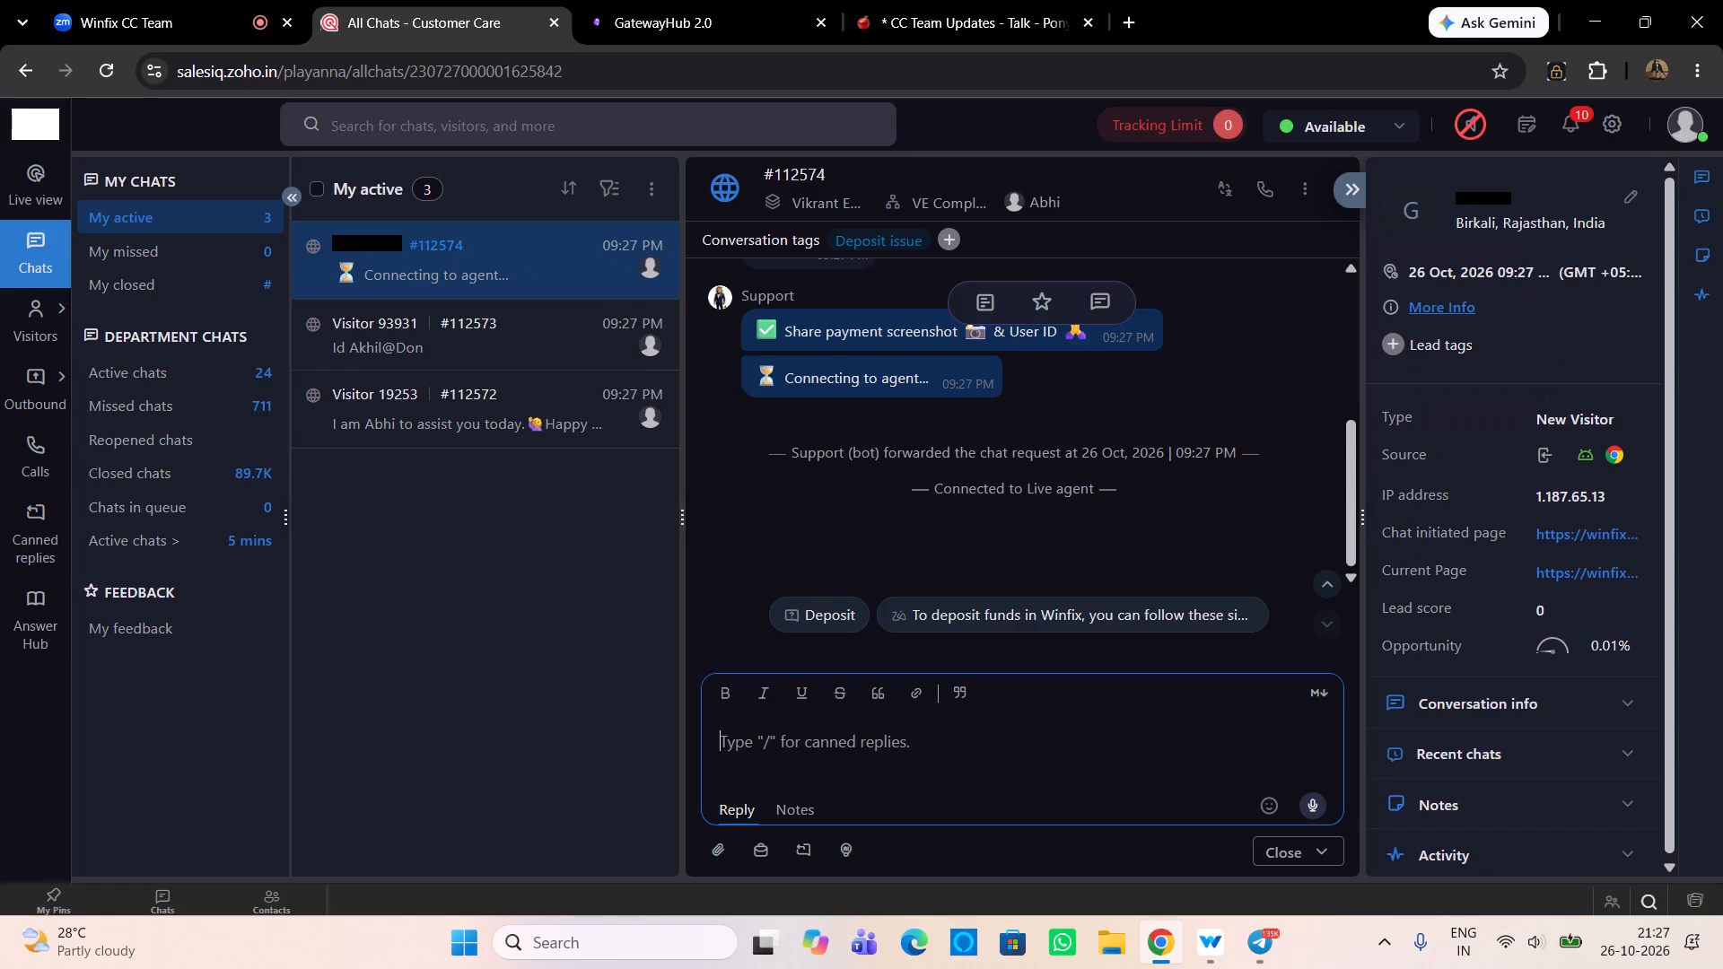
{"action": "scroll", "coordinate": [607, 396], "scroll_direction": "down", "scroll_amount": 2}
{"action": "scroll", "coordinate": [479, 384], "scroll_direction": "down", "scroll_amount": 2}
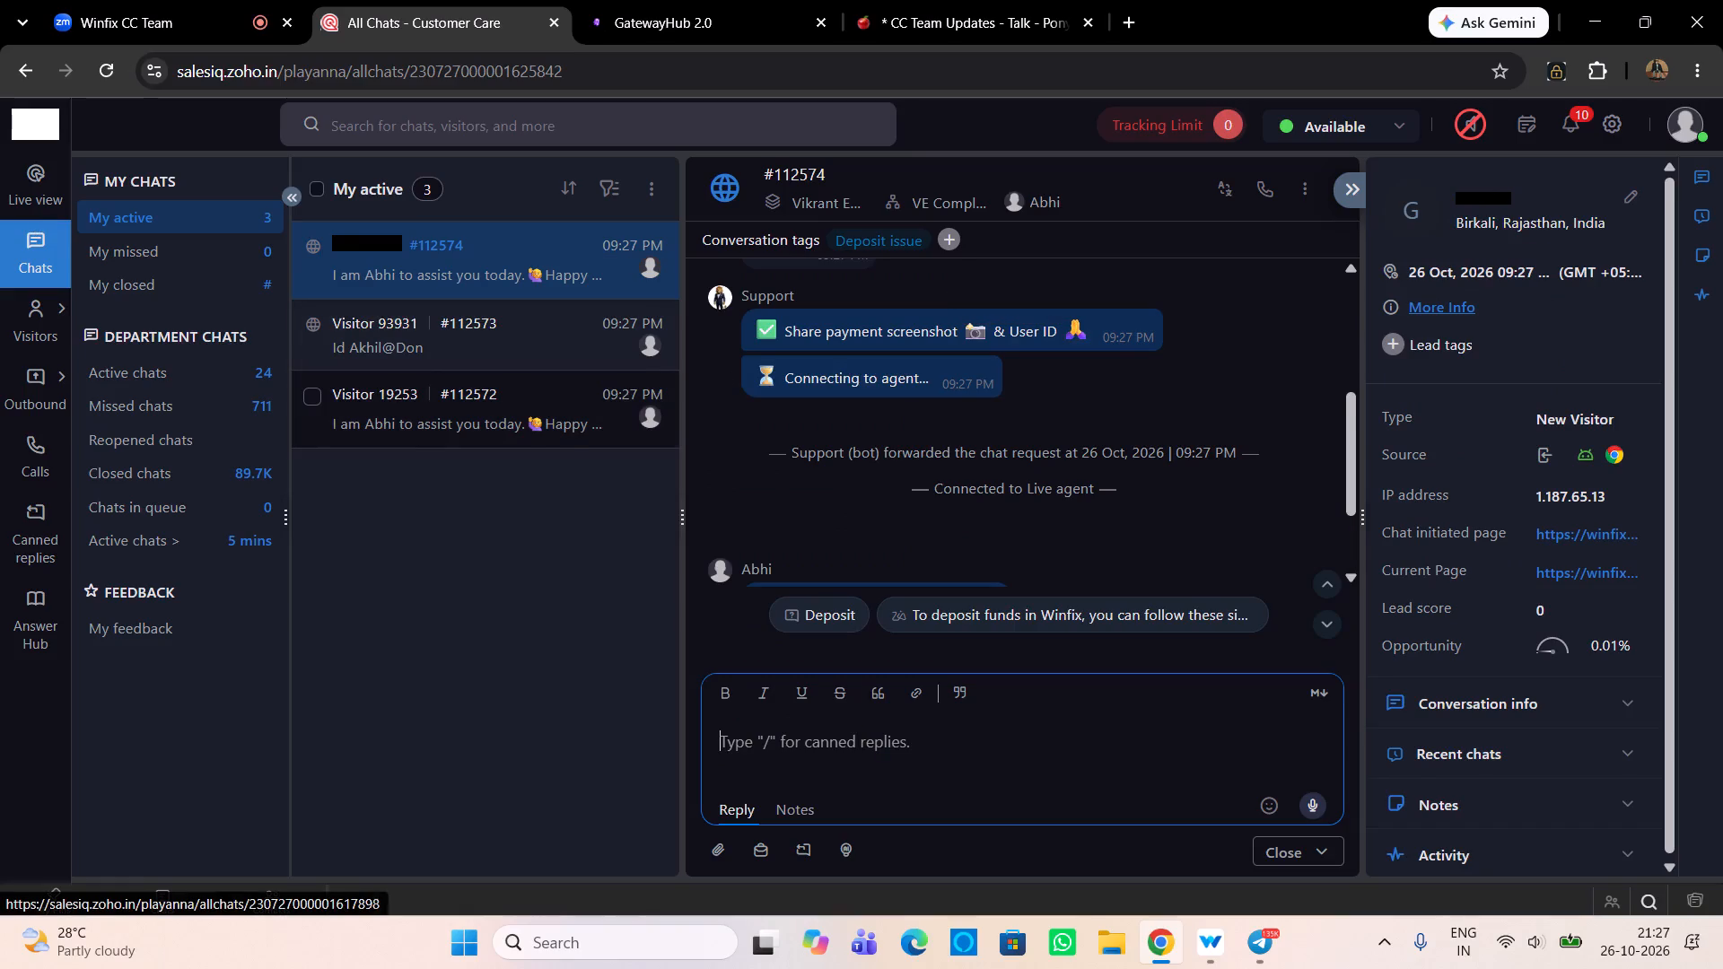
{"action": "left_click", "coordinate": [476, 332]}
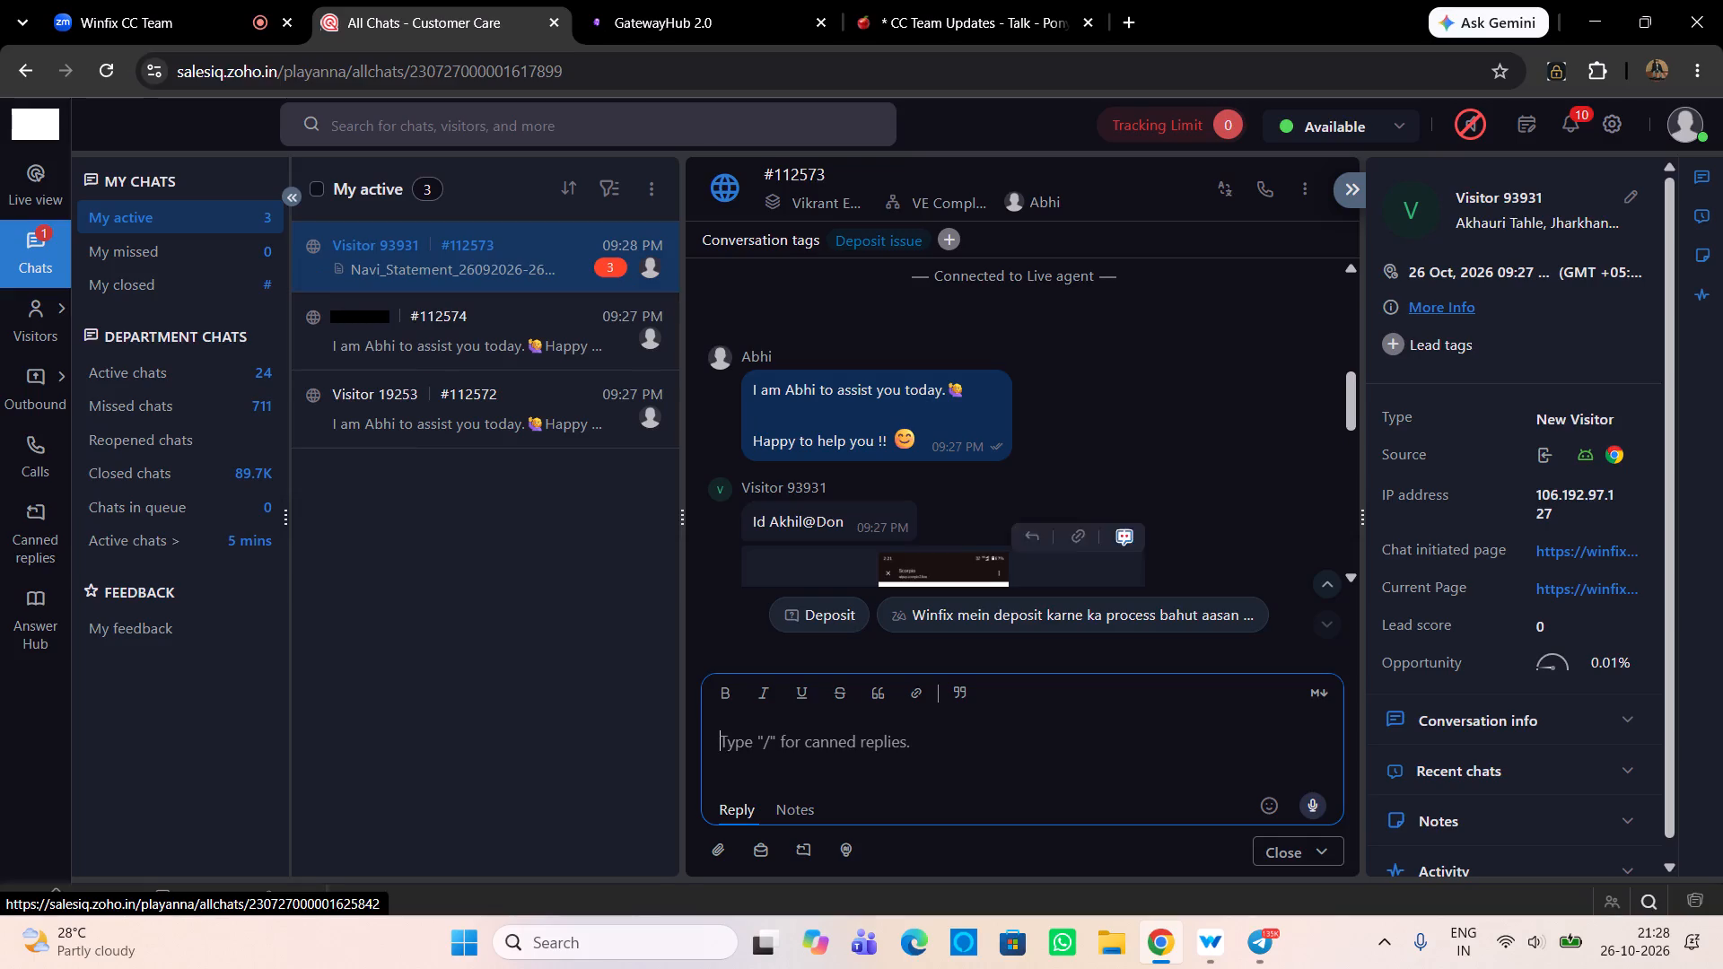
{"action": "left_click_drag", "start_coordinate": [765, 516], "coordinate": [807, 514]}
{"action": "triple_click", "coordinate": [807, 514]}
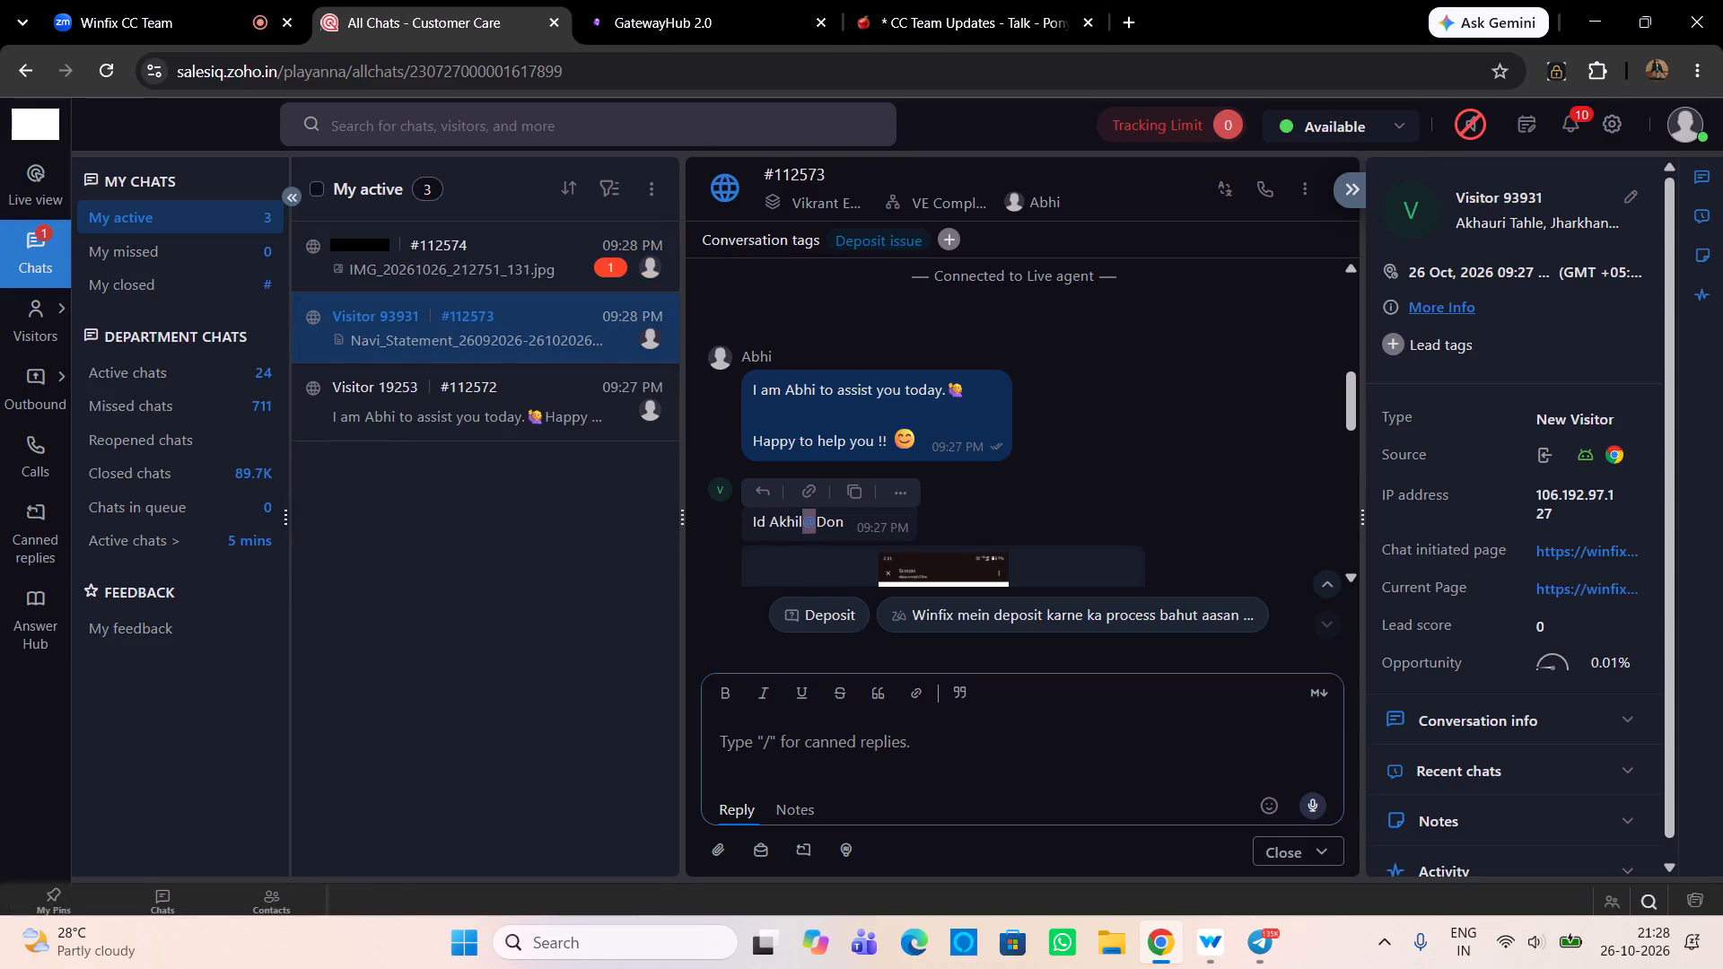
{"action": "left_click", "coordinate": [807, 514]}
{"action": "left_click", "coordinate": [807, 507]}
{"action": "left_click_drag", "start_coordinate": [770, 524], "coordinate": [813, 524]}
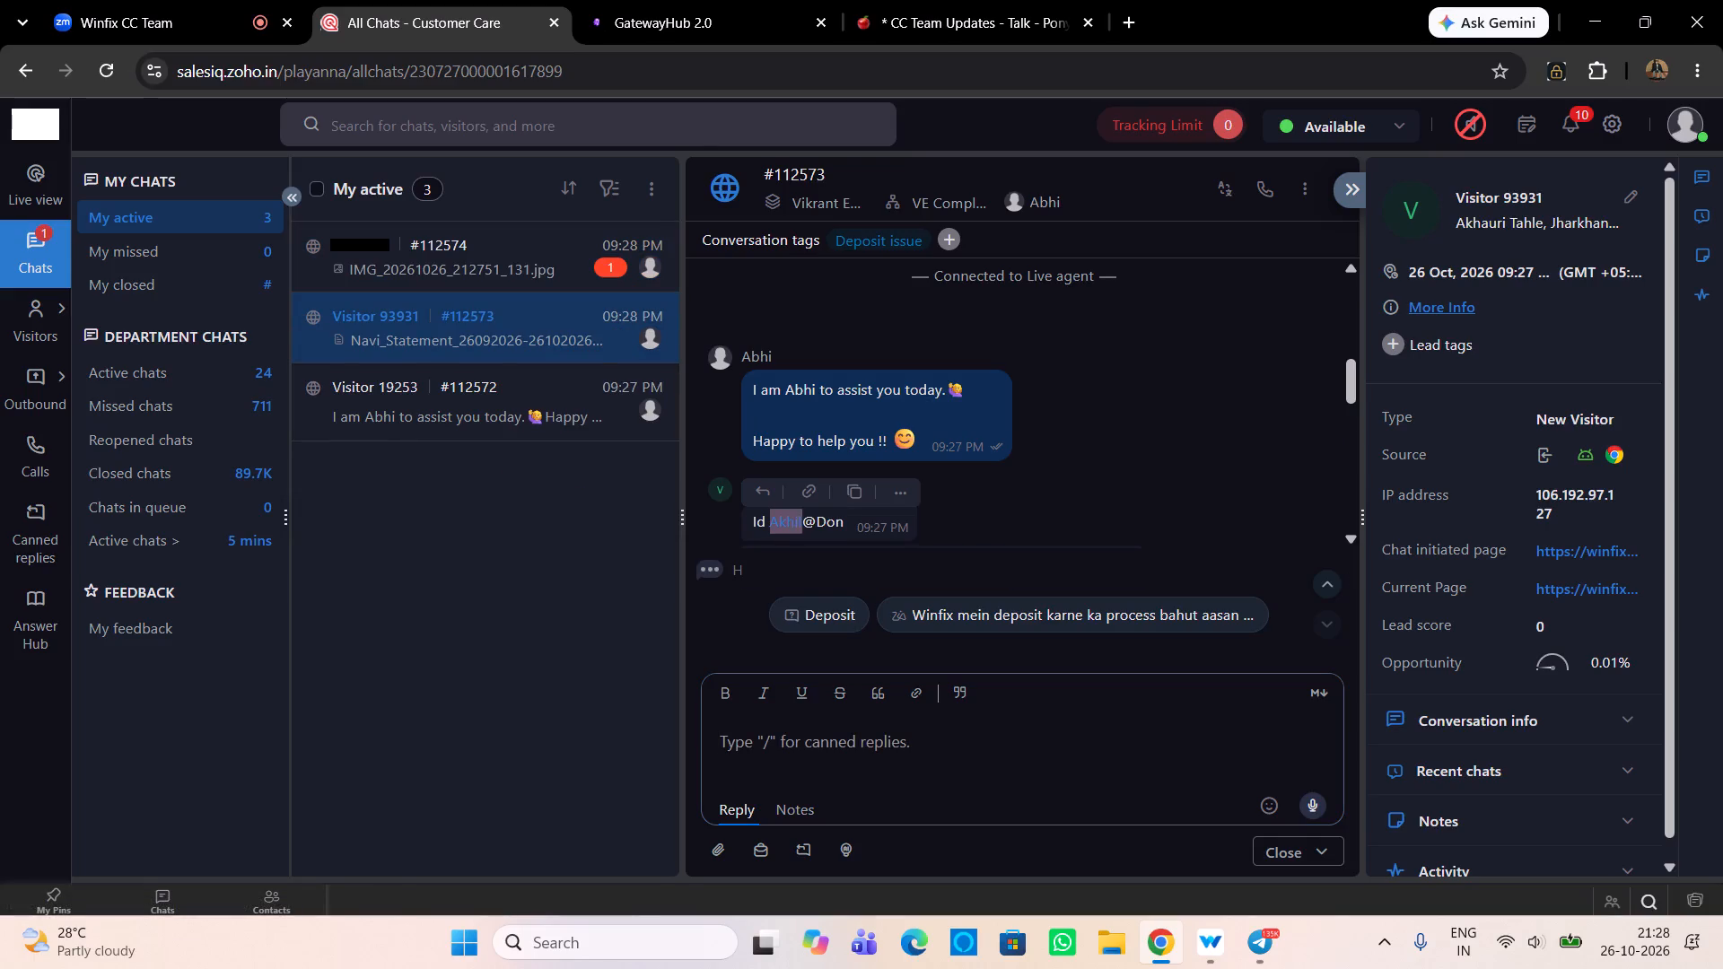
{"action": "left_click_drag", "start_coordinate": [813, 524], "coordinate": [844, 522]}
{"action": "right_click", "coordinate": [843, 519]}
{"action": "left_click", "coordinate": [910, 560]}
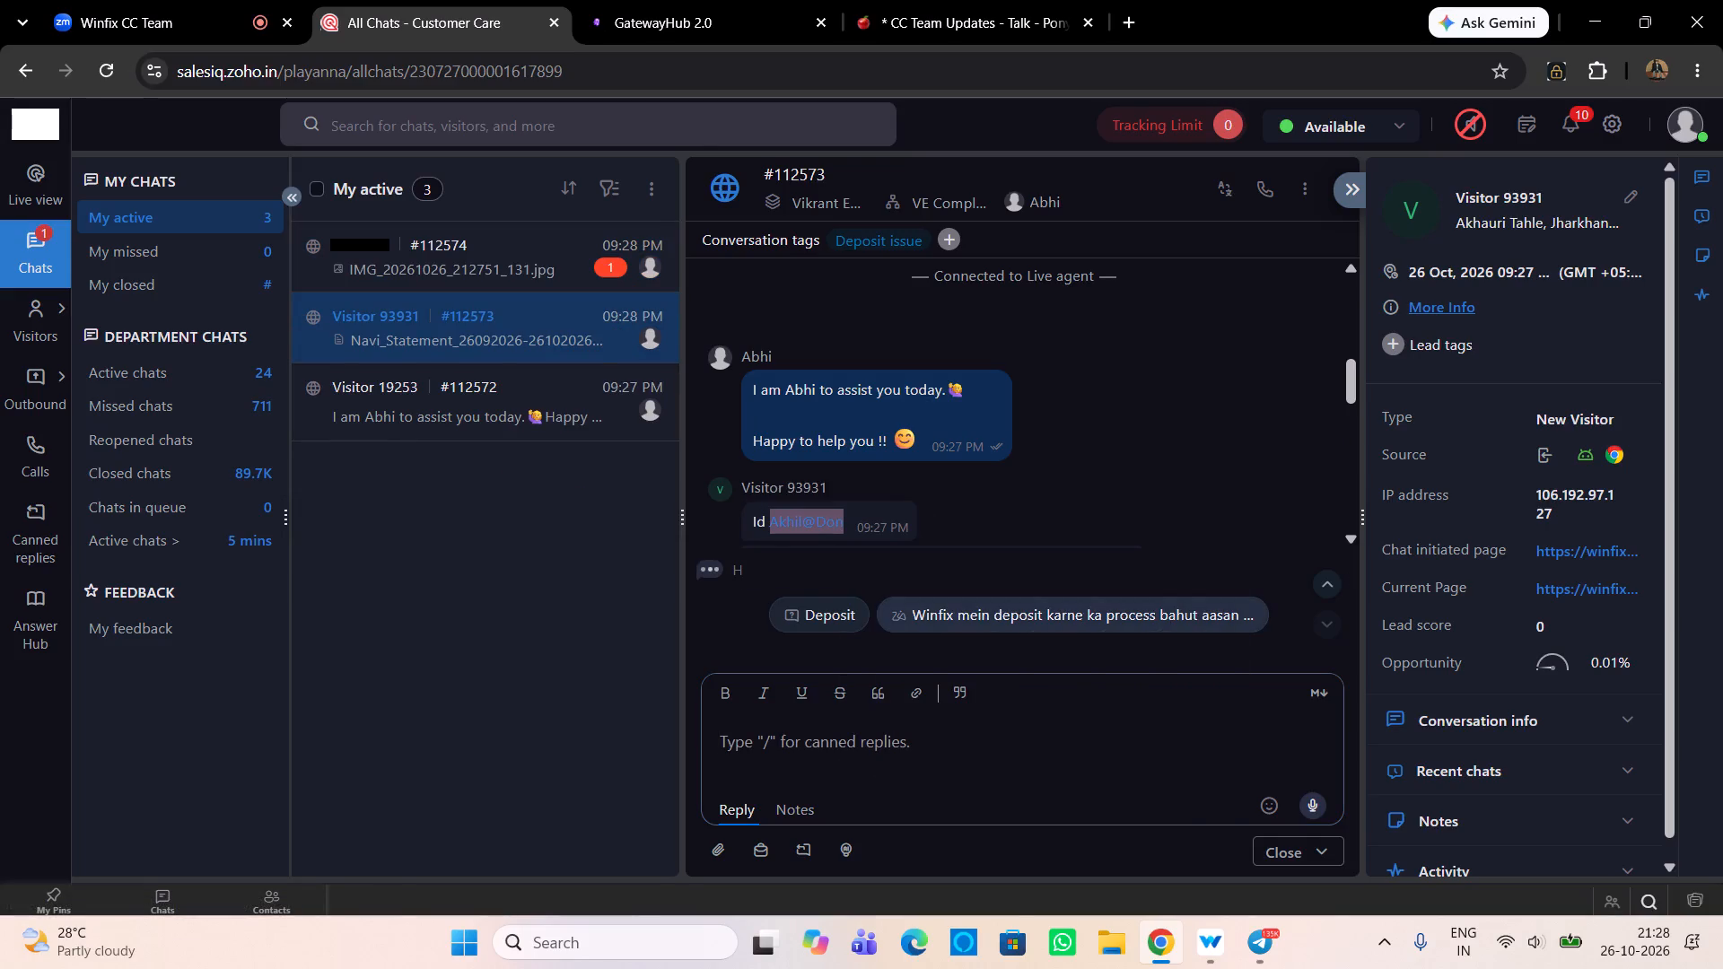
{"action": "left_click", "coordinate": [668, 0]}
{"action": "scroll", "coordinate": [866, 495], "scroll_direction": "up", "scroll_amount": 4}
{"action": "left_click_drag", "start_coordinate": [810, 411], "coordinate": [617, 429]}
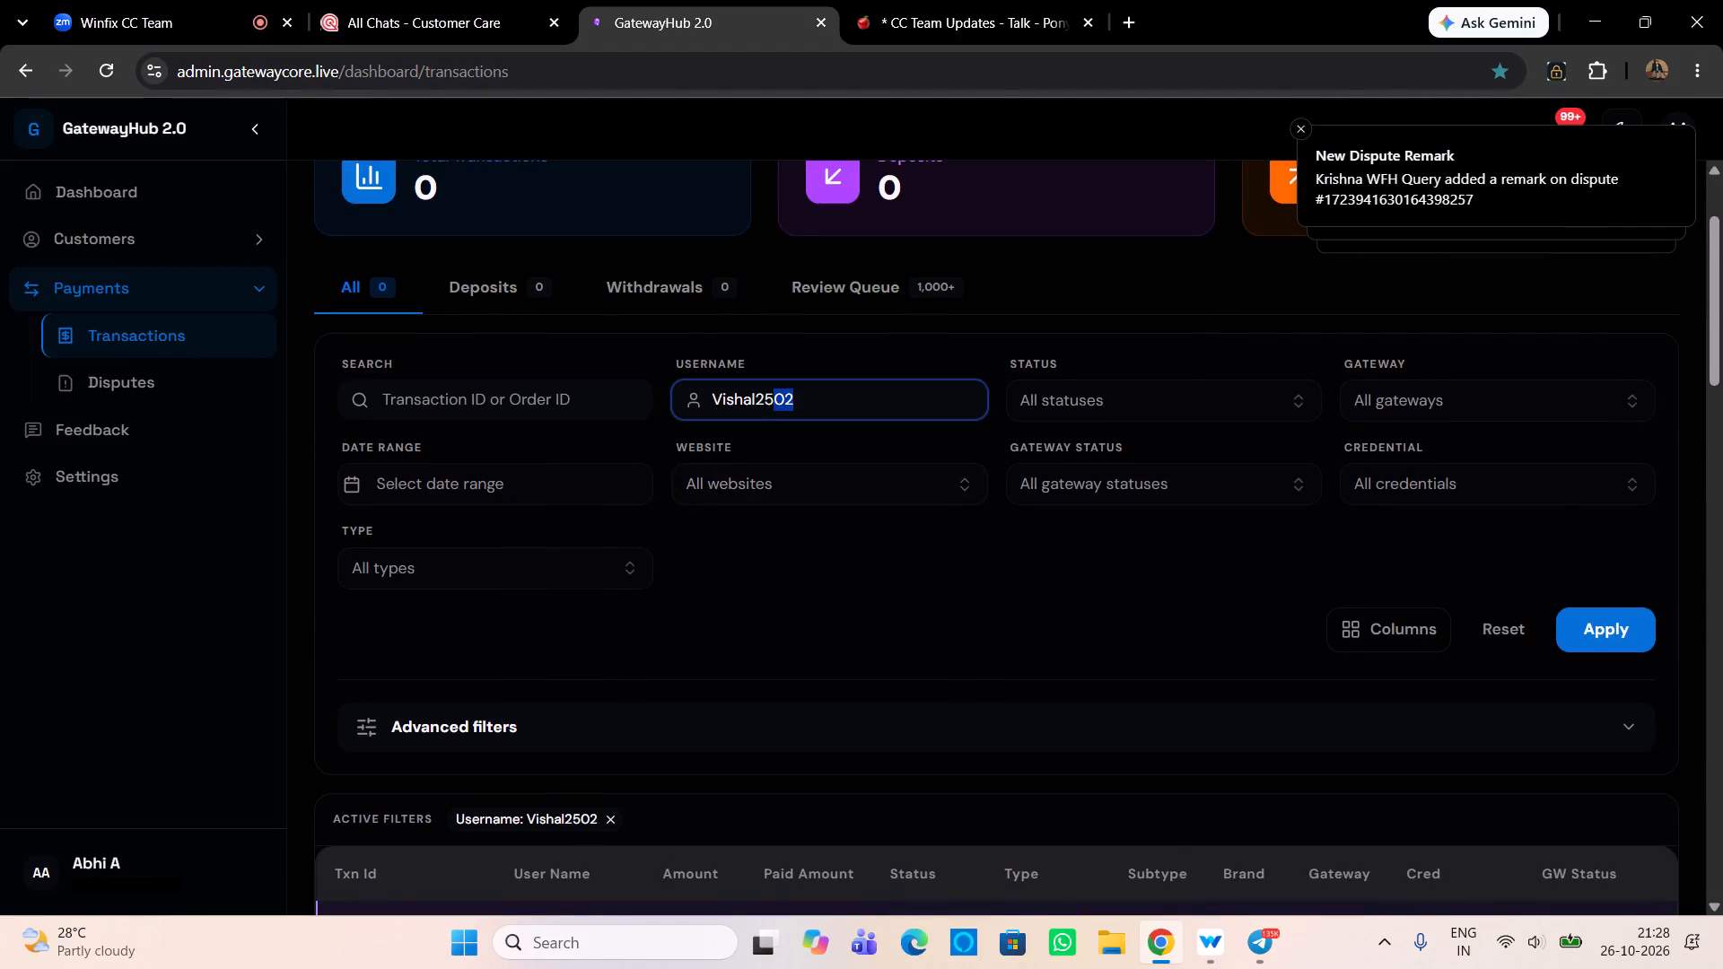
{"action": "left_click_drag", "start_coordinate": [617, 429], "coordinate": [598, 430]}
{"action": "right_click", "coordinate": [773, 401]}
{"action": "left_click", "coordinate": [867, 514]}
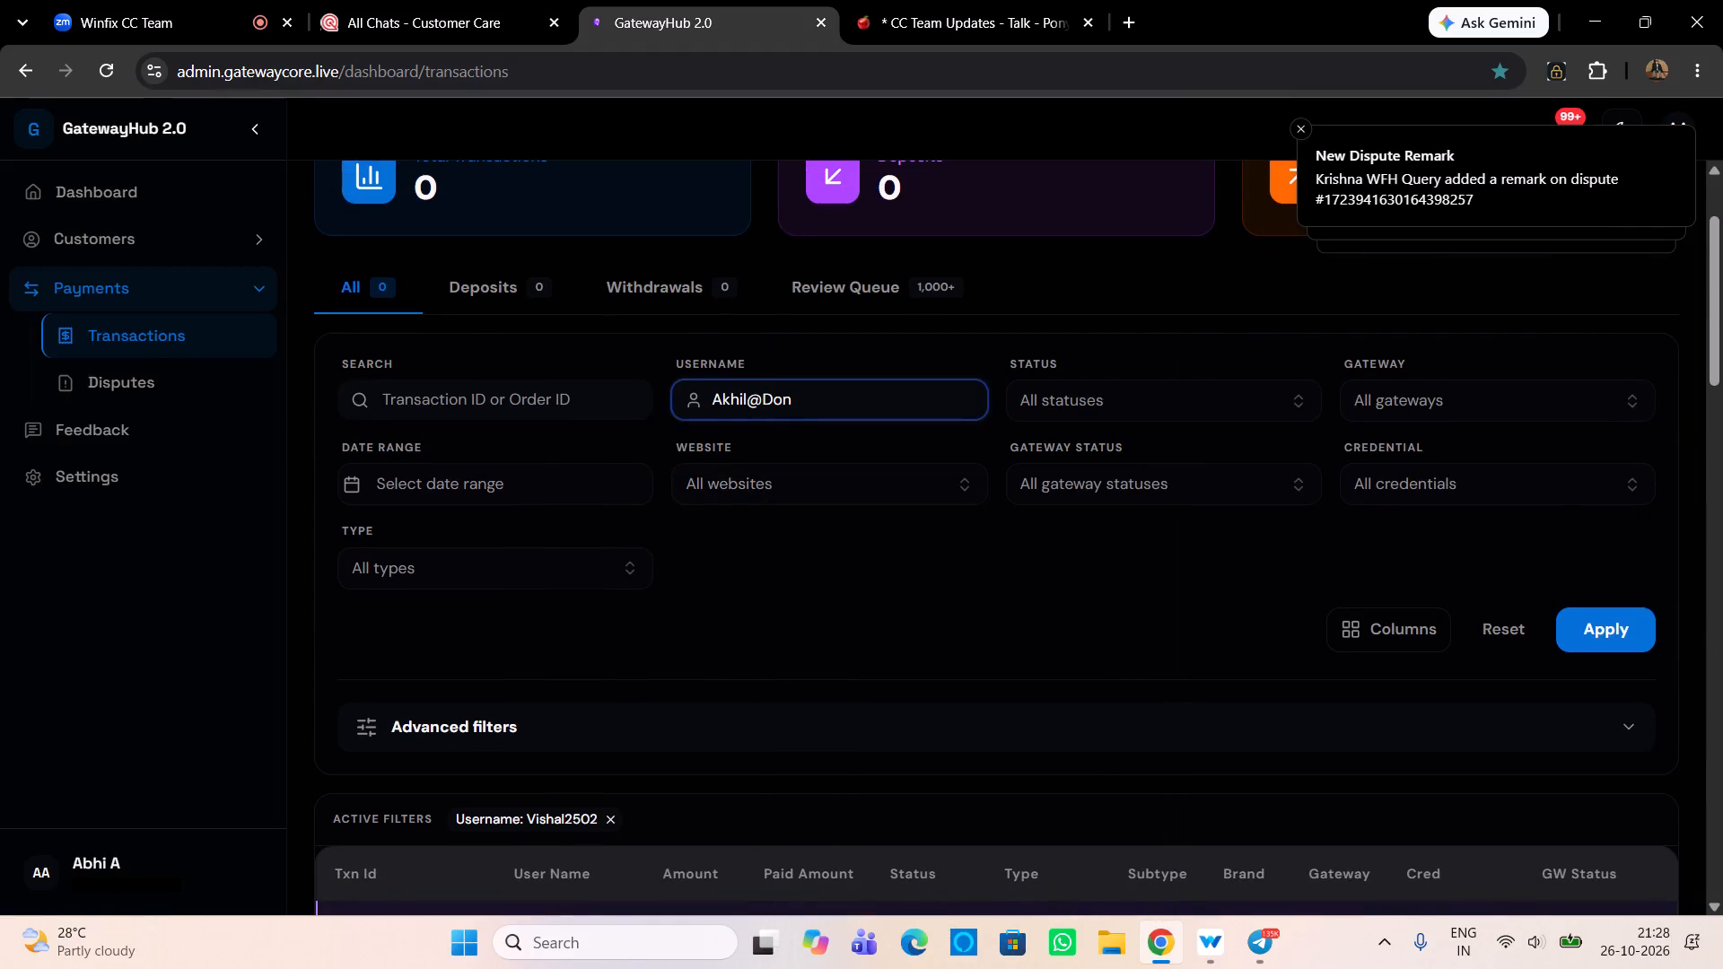
{"action": "left_click", "coordinate": [1614, 642]}
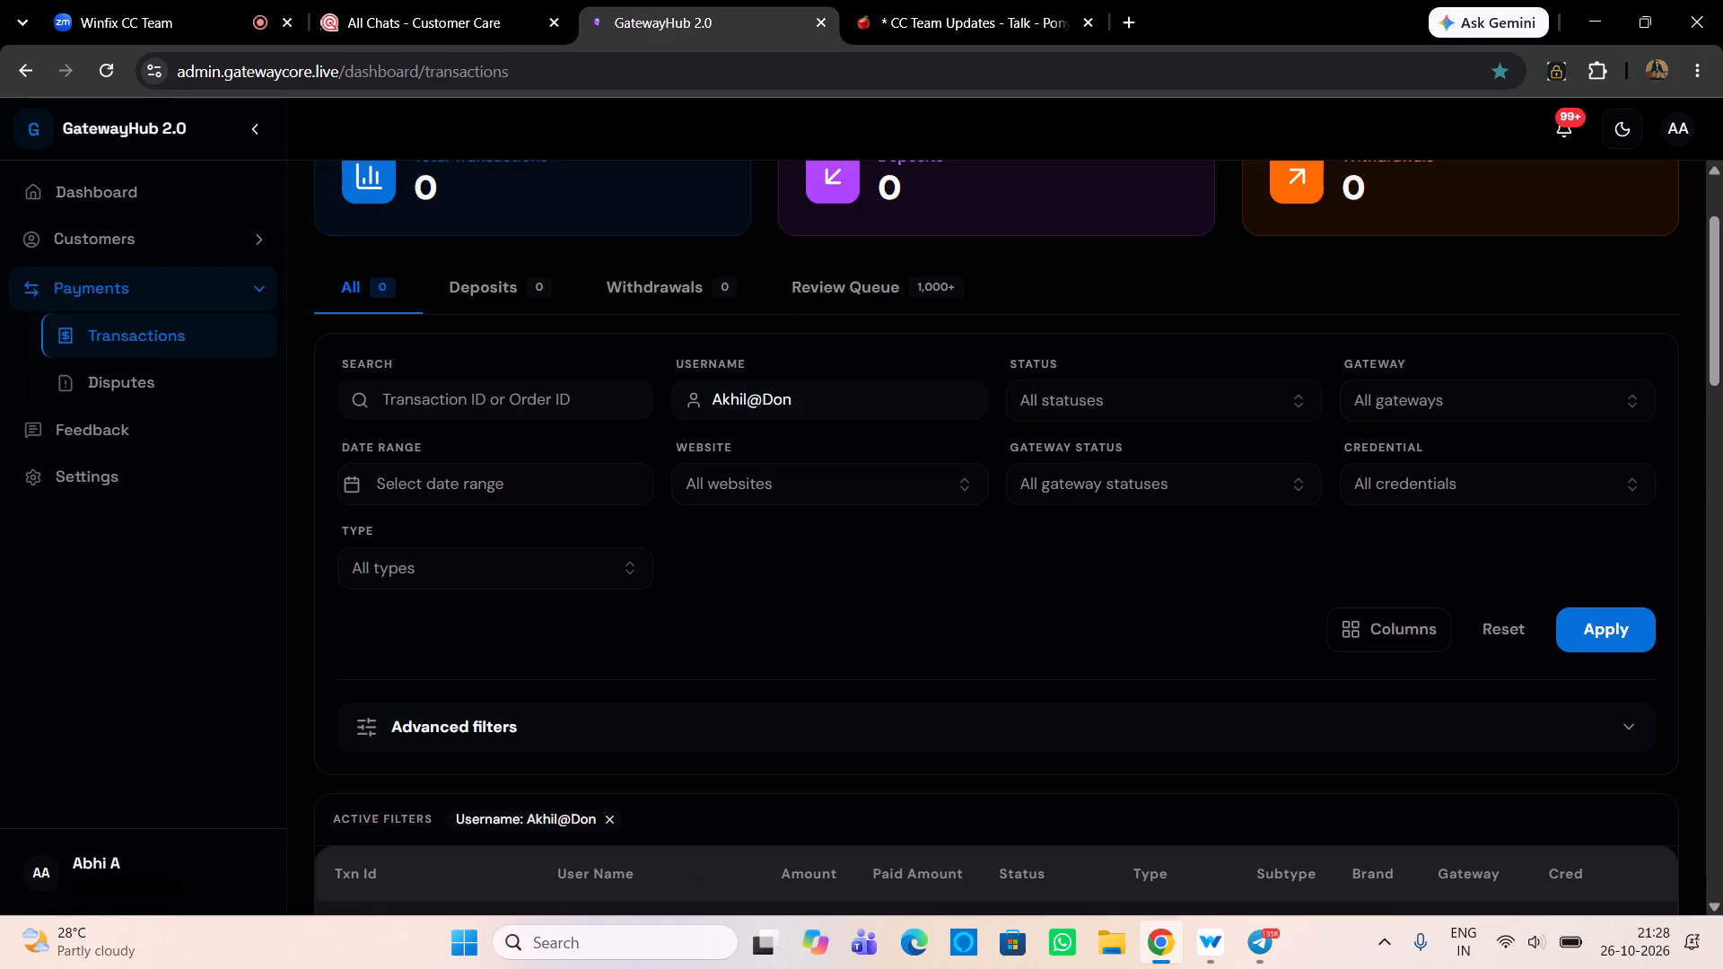
{"action": "scroll", "coordinate": [1349, 478], "scroll_direction": "down", "scroll_amount": 2}
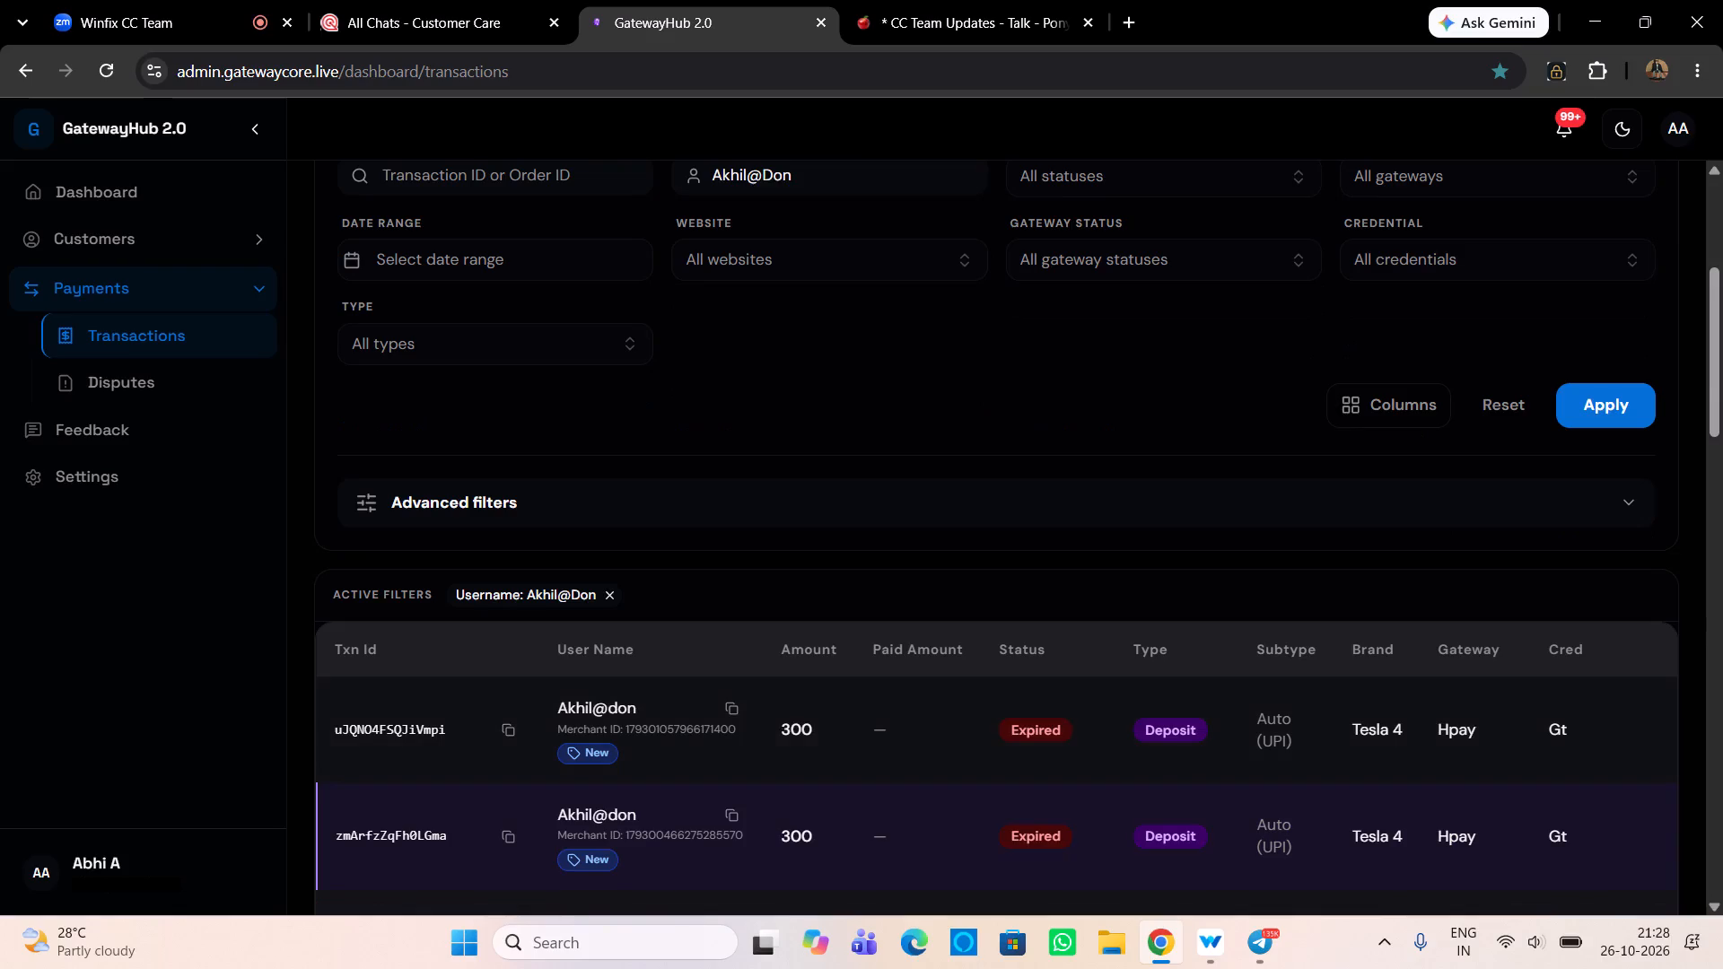
{"action": "key", "text": "shift+super+s"}
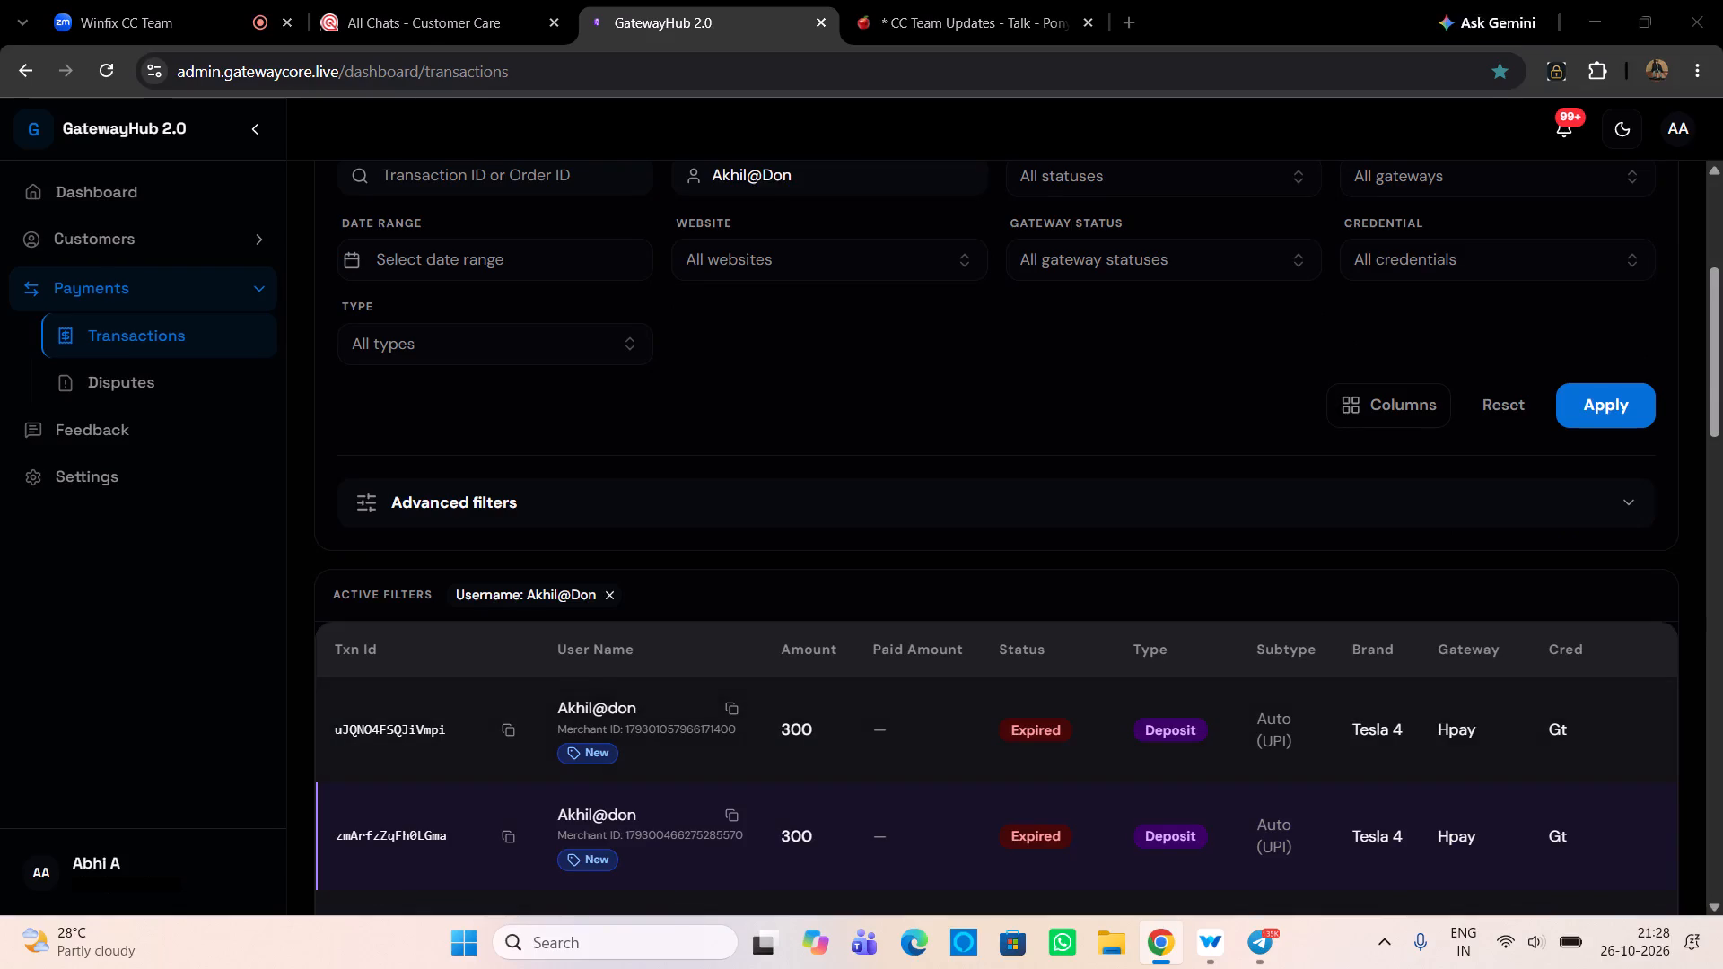
{"action": "left_click_drag", "start_coordinate": [319, 791], "coordinate": [929, 892]}
{"action": "left_click", "coordinate": [929, 892]}
{"action": "left_click", "coordinate": [389, 0]}
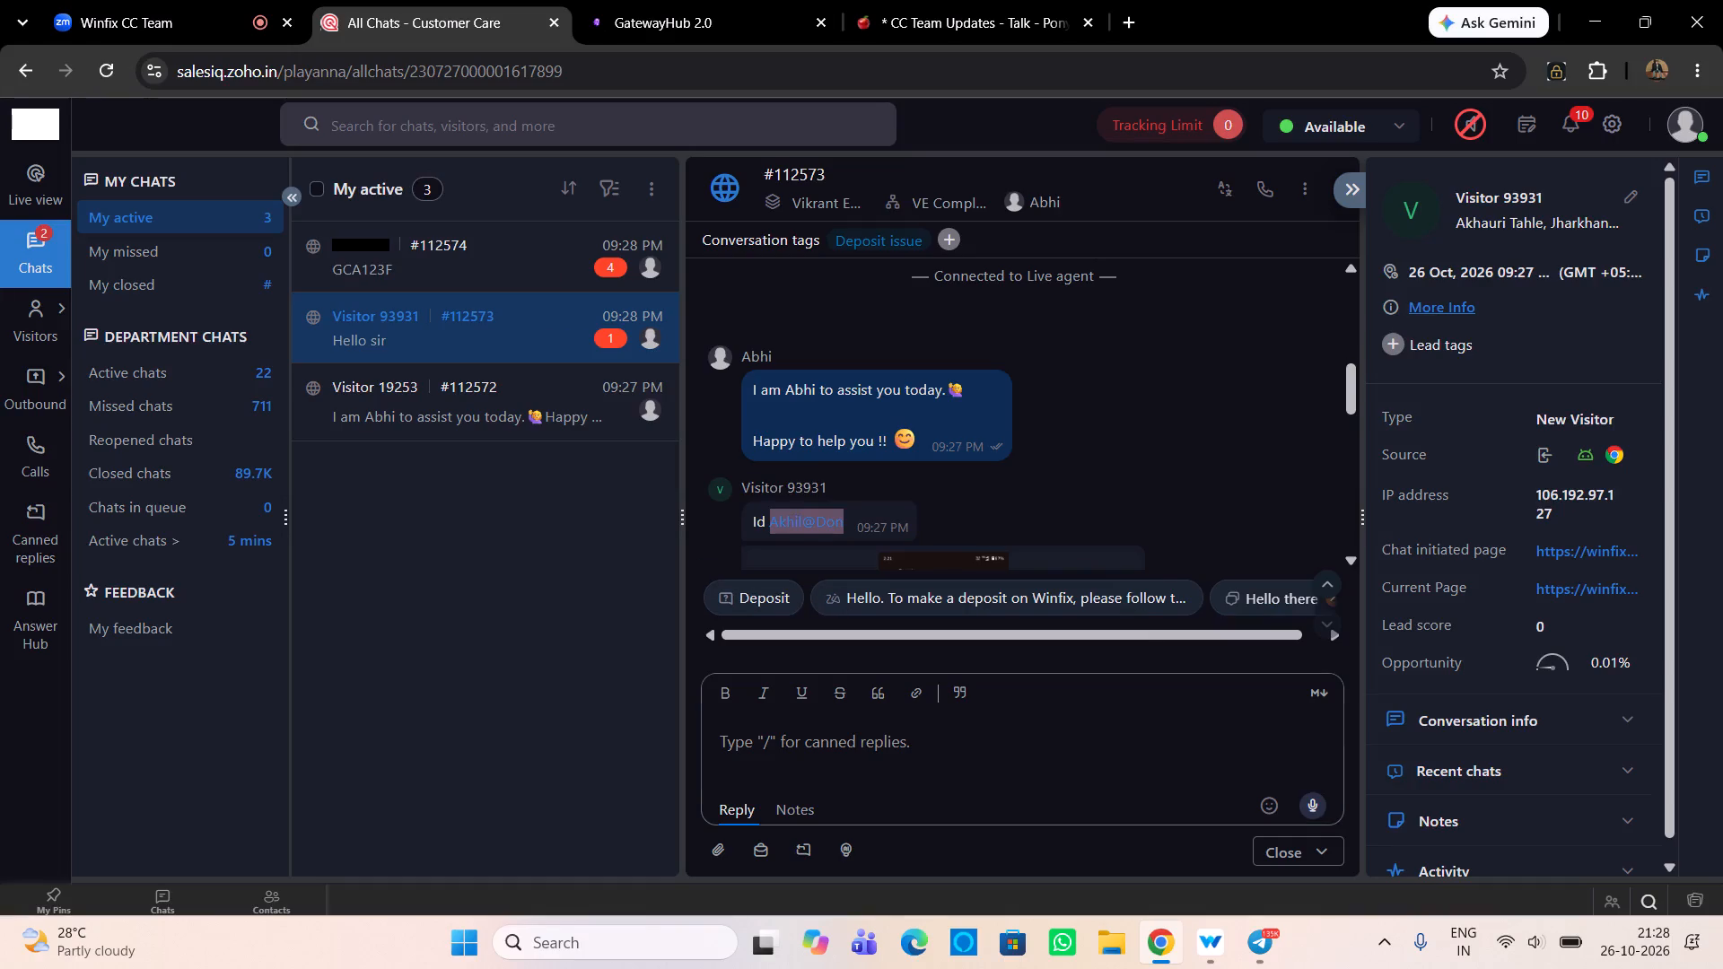
{"action": "right_click", "coordinate": [887, 769]}
{"action": "left_click", "coordinate": [914, 502]}
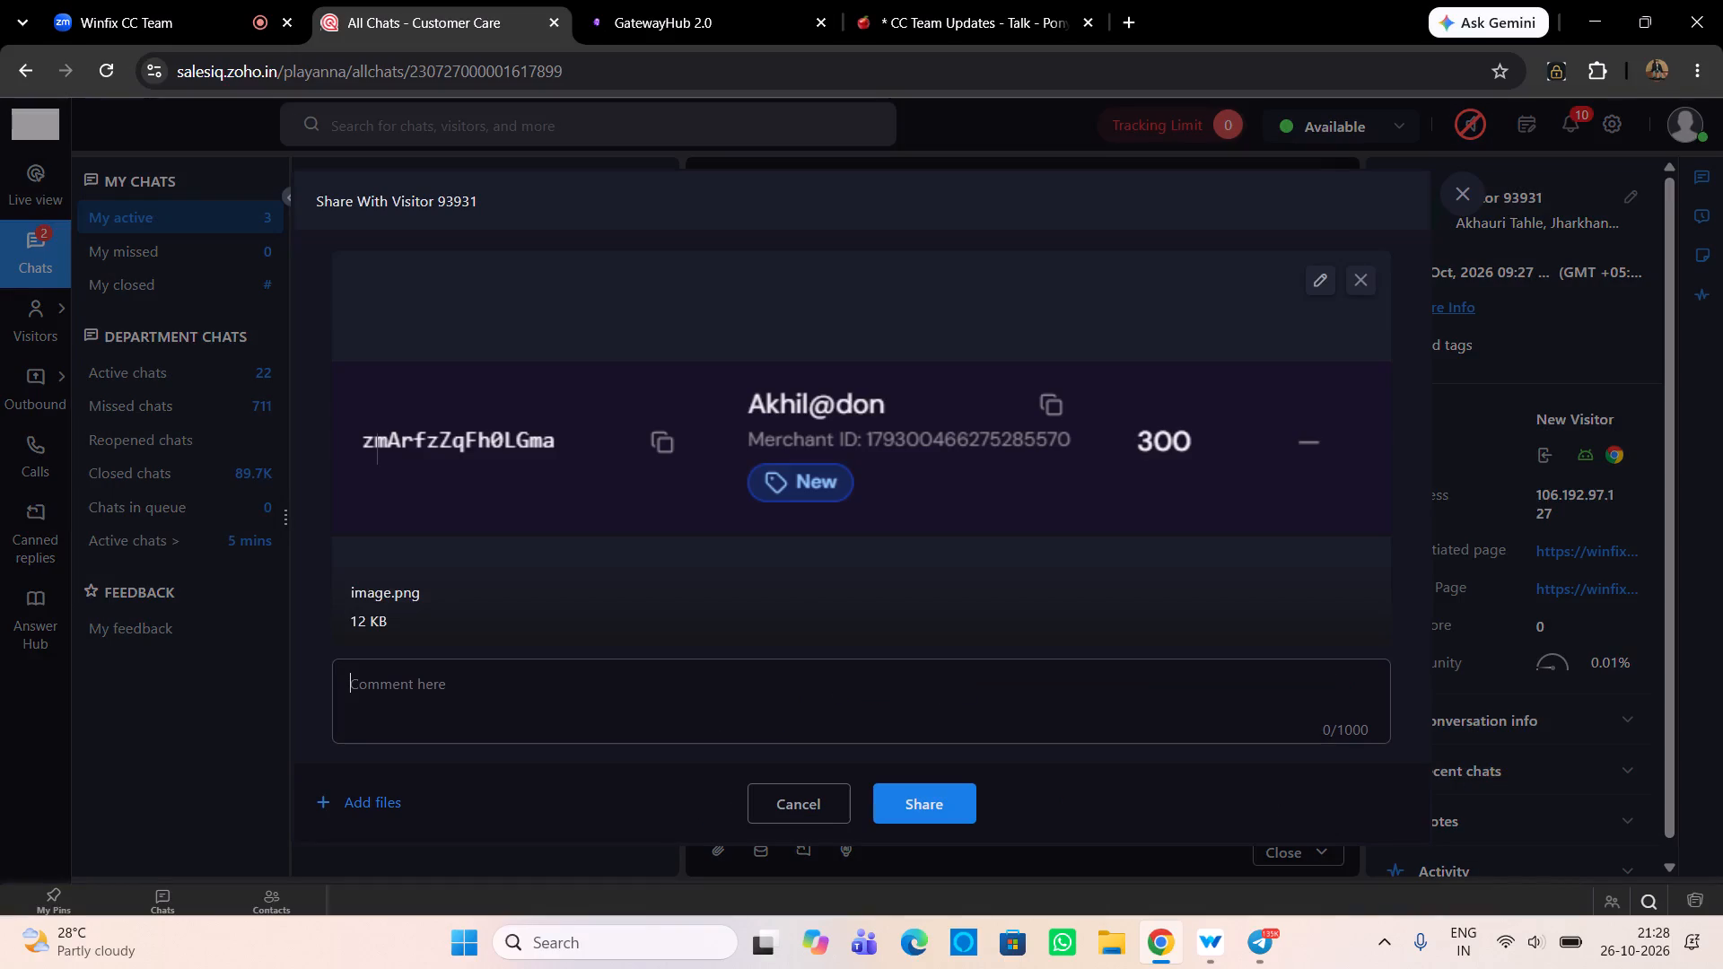
{"action": "left_click", "coordinate": [929, 804]}
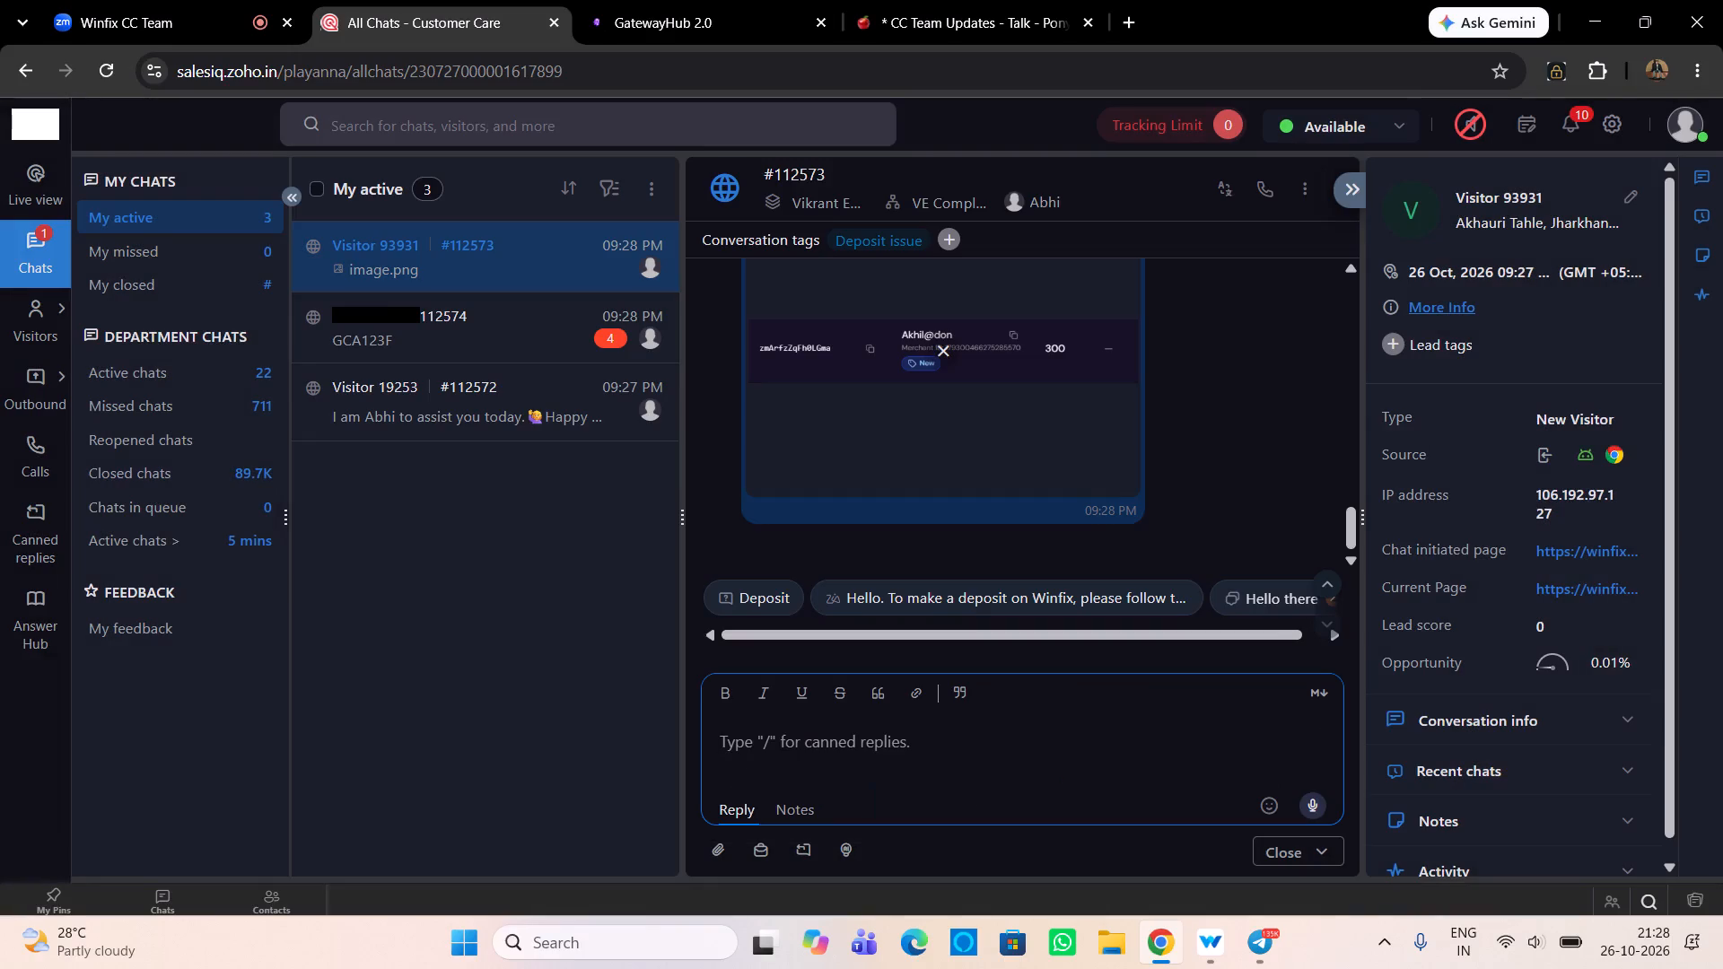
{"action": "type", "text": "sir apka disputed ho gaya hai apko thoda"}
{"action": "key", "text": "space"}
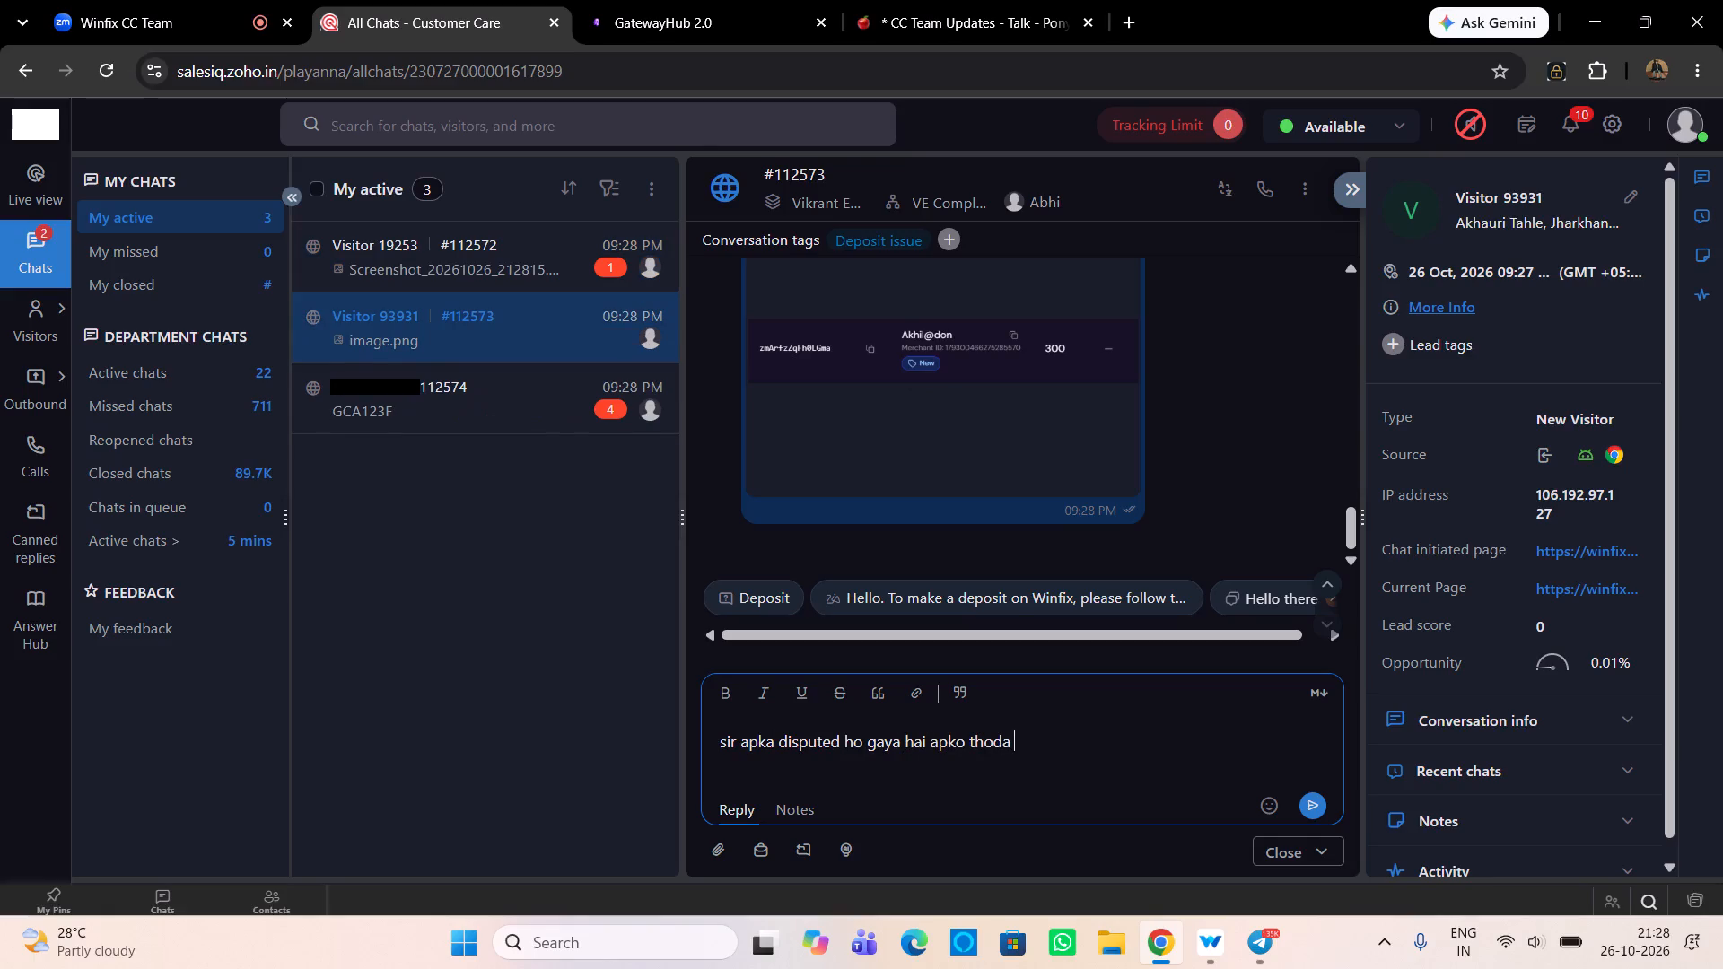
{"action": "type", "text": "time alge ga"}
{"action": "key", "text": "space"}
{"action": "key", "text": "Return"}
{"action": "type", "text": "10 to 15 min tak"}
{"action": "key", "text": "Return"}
Start a follow-up message to Visitor 93931 in chat #112573 beginning with "uske".
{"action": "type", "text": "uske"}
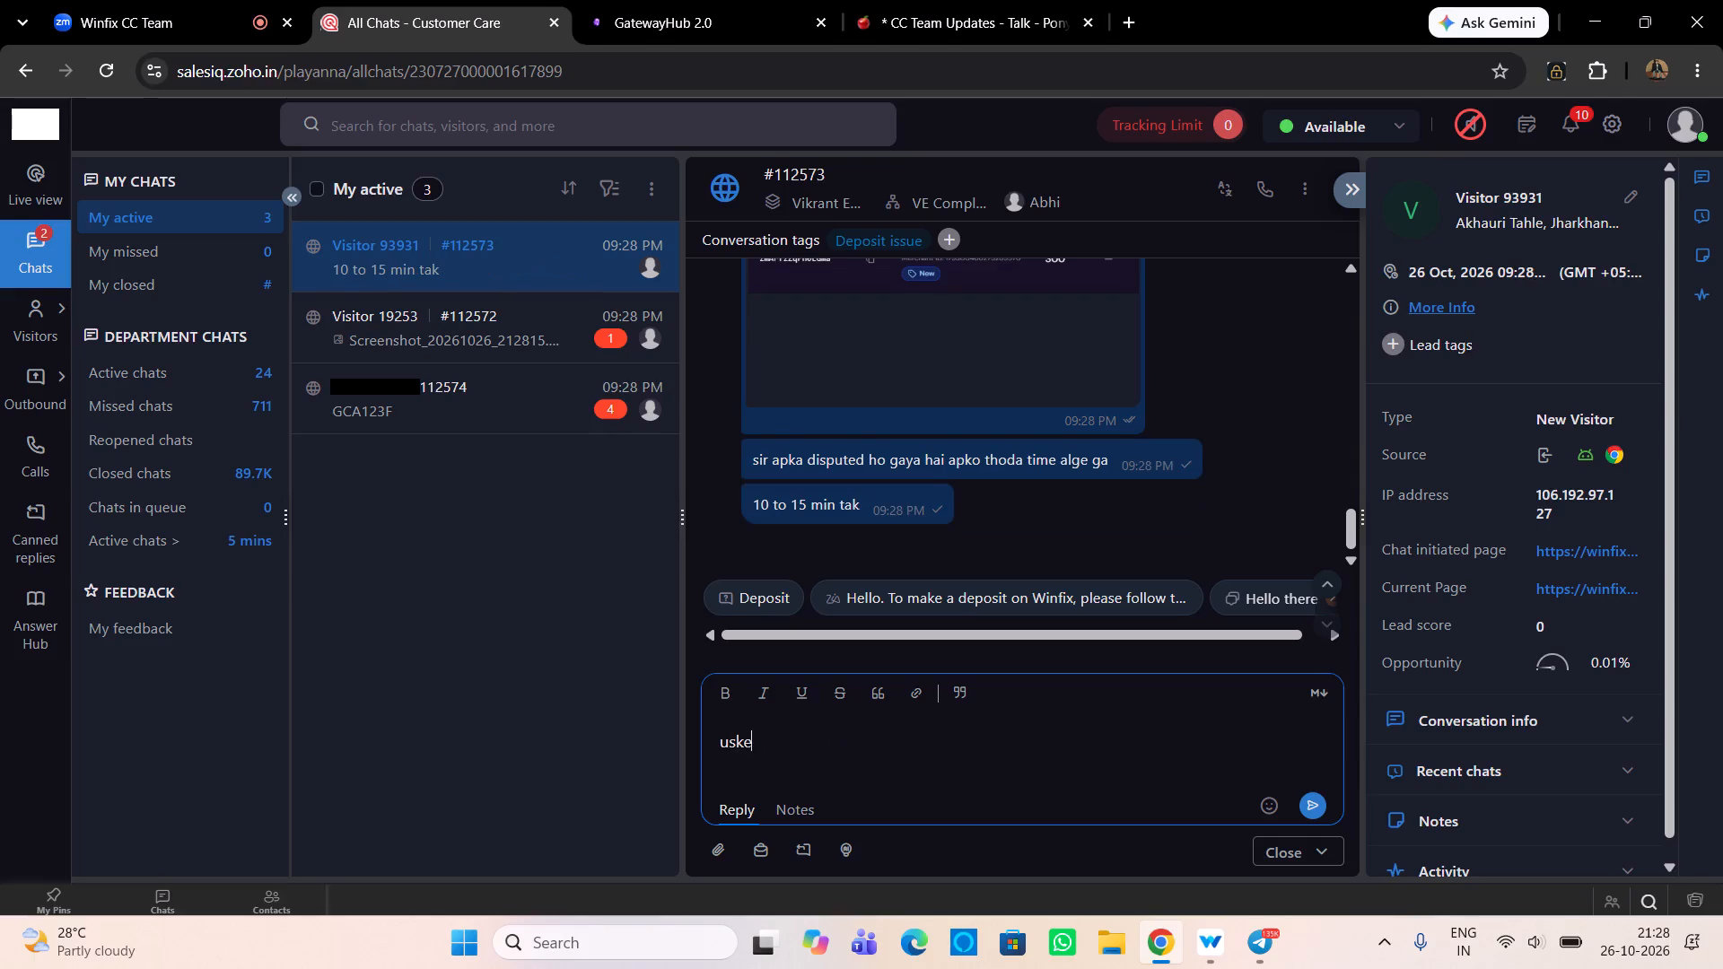
Complete and send the message to Visitor 93931 as "uske bad apka issue solved ho jaiga sir".
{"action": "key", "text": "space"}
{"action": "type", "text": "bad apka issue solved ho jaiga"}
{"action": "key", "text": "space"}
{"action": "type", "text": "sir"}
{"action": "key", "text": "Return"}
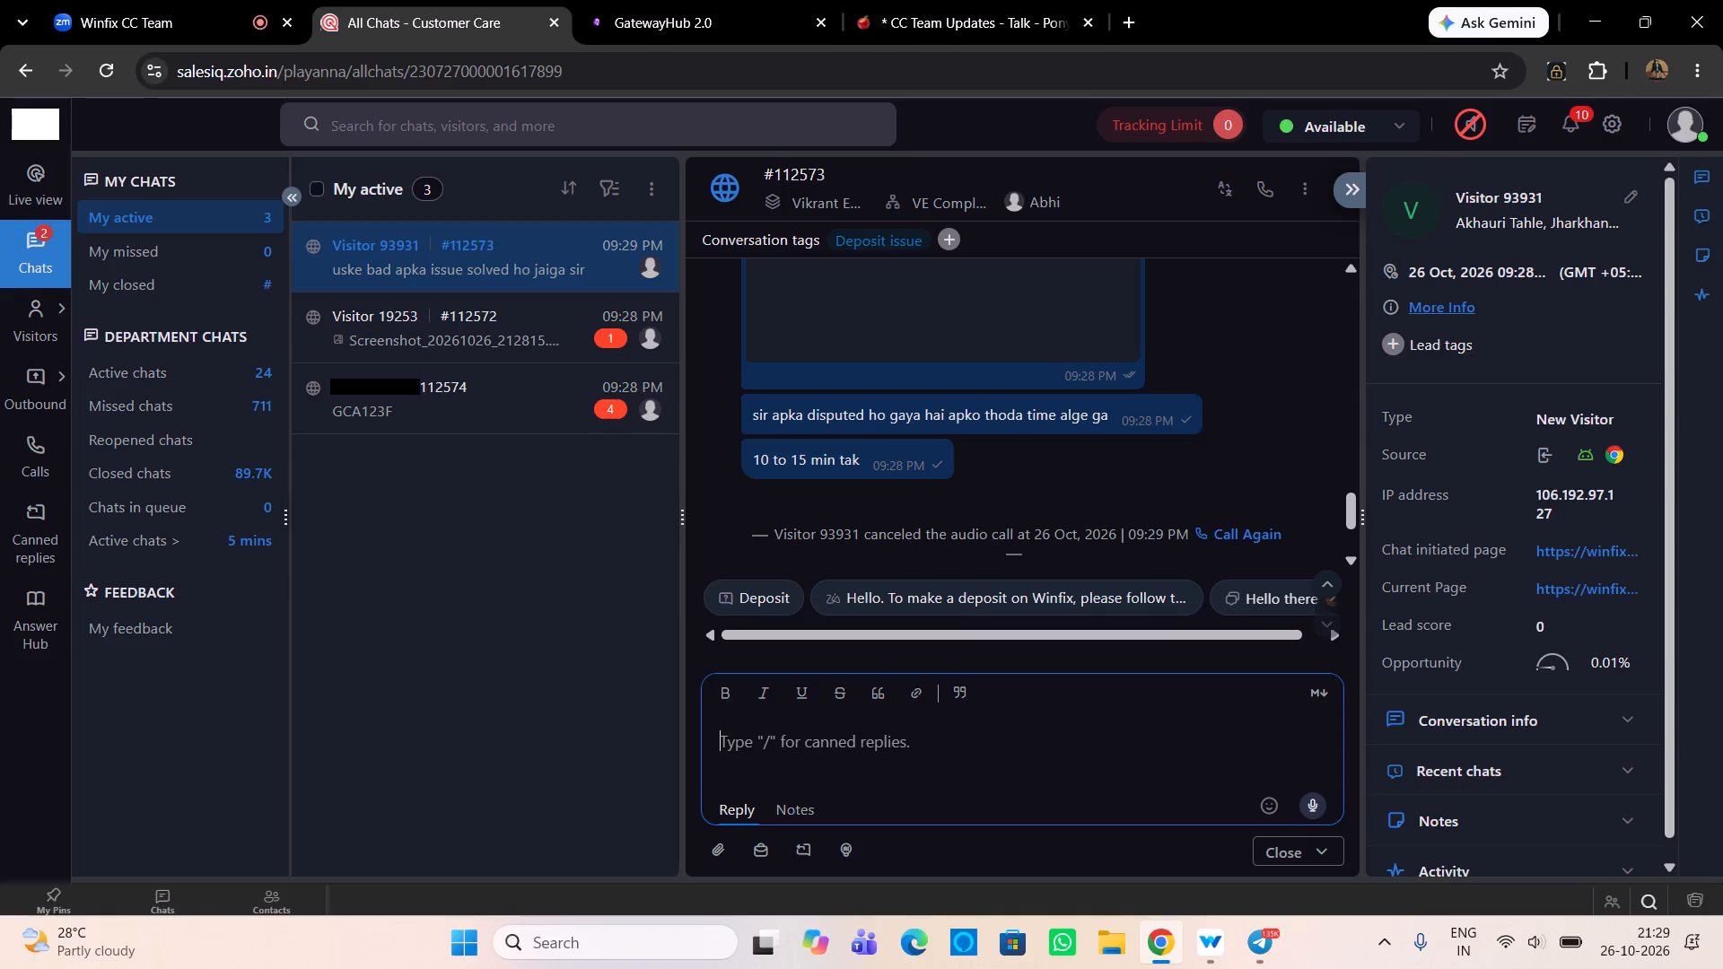
{"action": "left_click", "coordinate": [500, 355]}
{"action": "left_click", "coordinate": [475, 426]}
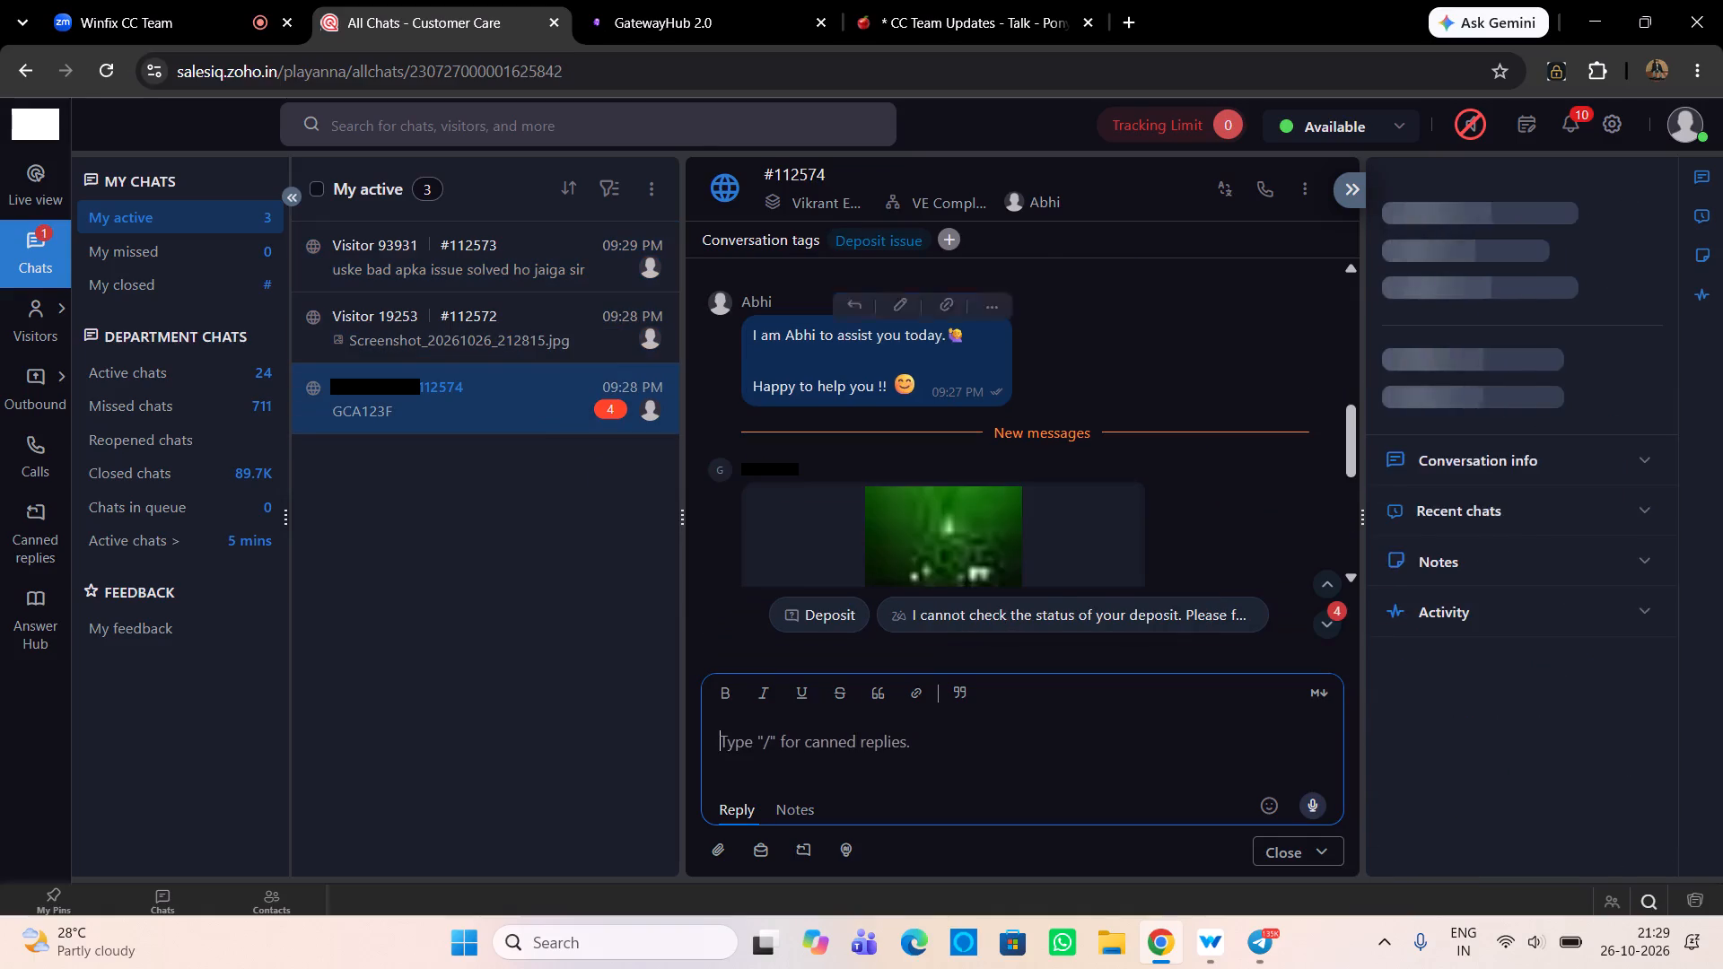
{"action": "scroll", "coordinate": [854, 444], "scroll_direction": "down", "scroll_amount": 6}
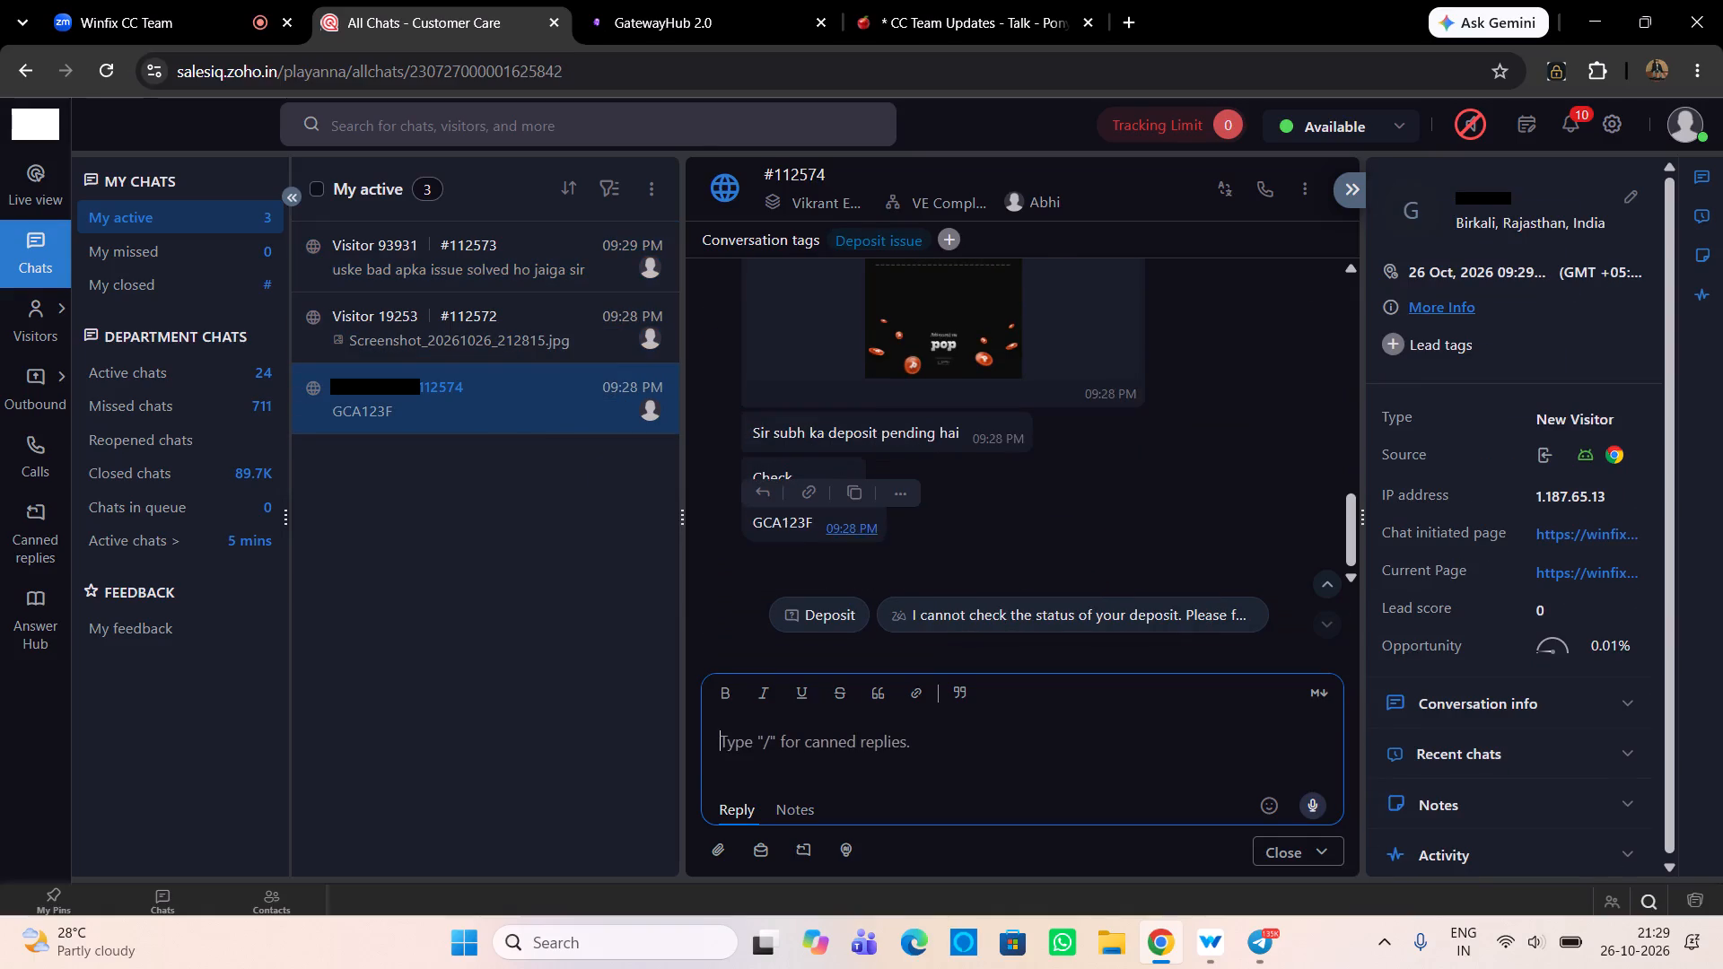
{"action": "double_click", "coordinate": [761, 516]}
{"action": "right_click", "coordinate": [761, 516]}
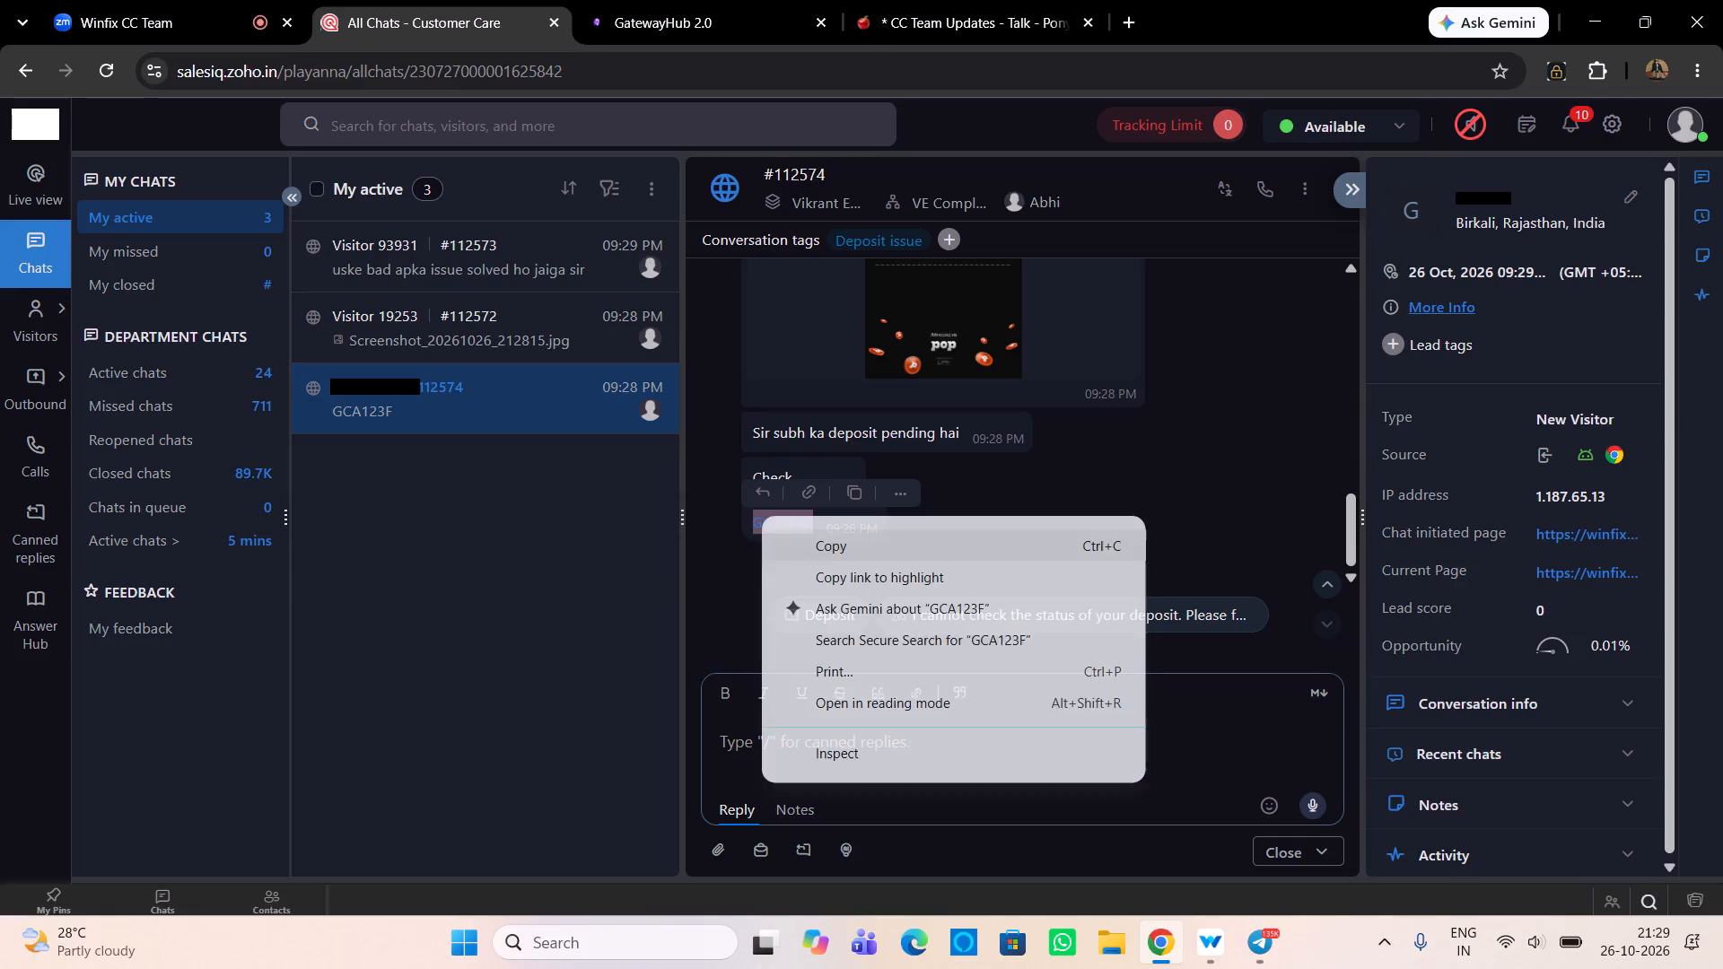
{"action": "left_click", "coordinate": [819, 542]}
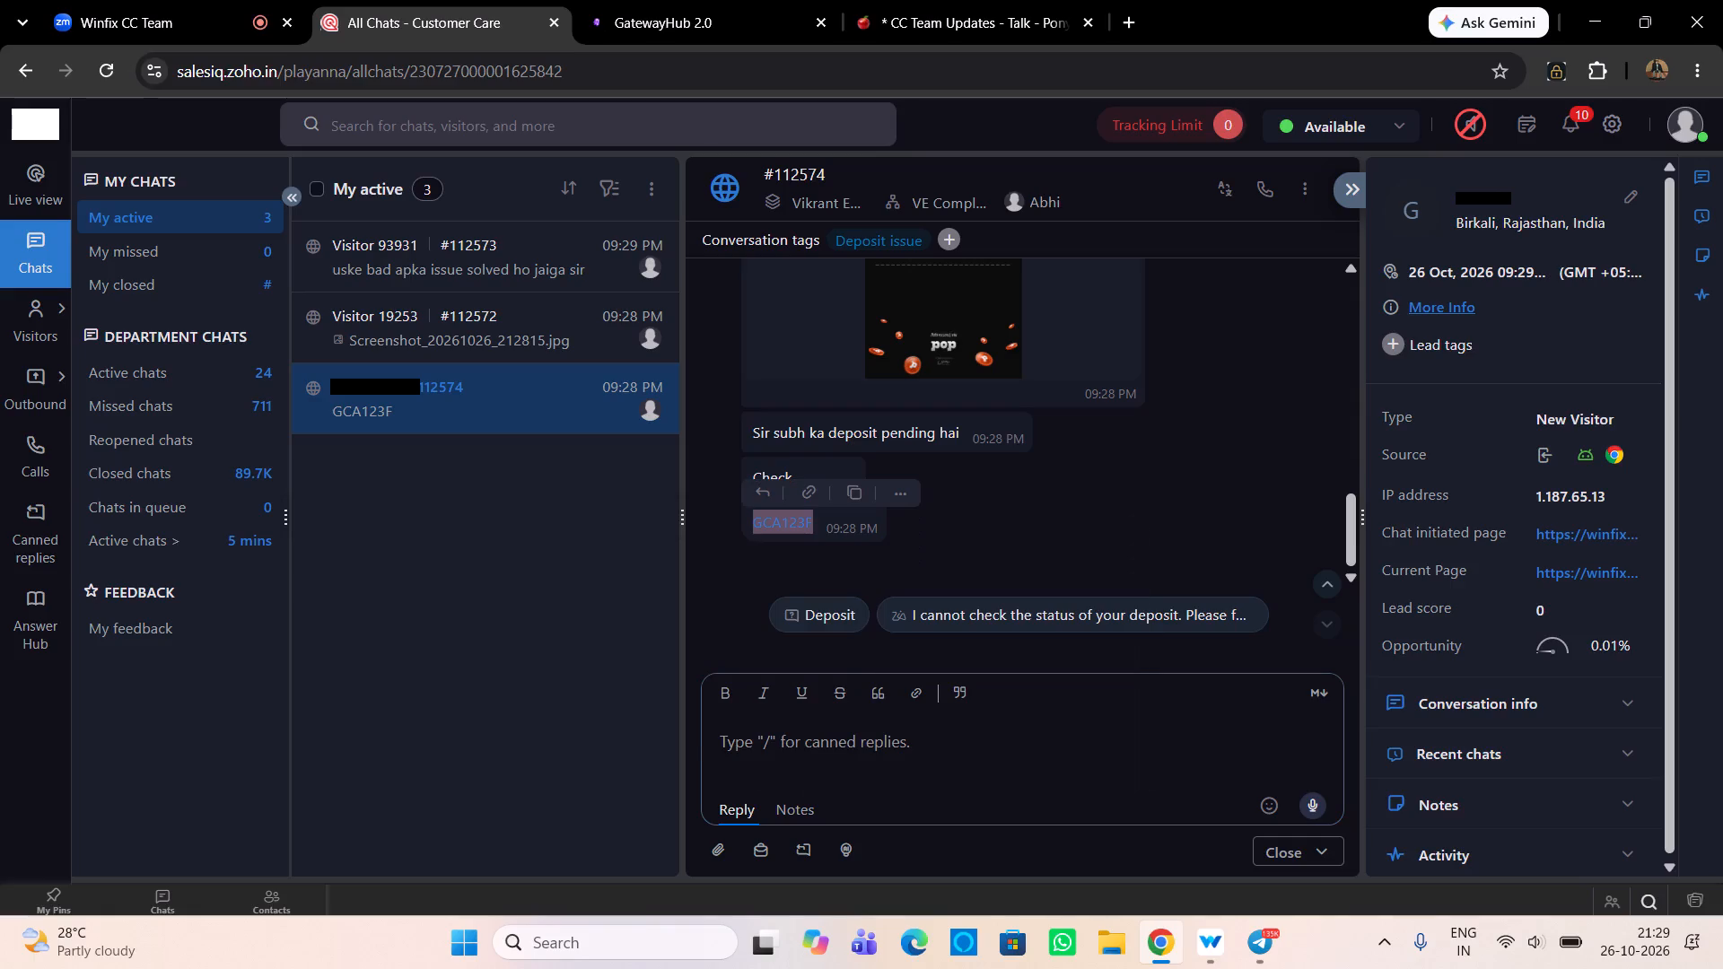
{"action": "left_click", "coordinate": [687, 27]}
{"action": "scroll", "coordinate": [785, 541], "scroll_direction": "up", "scroll_amount": 3}
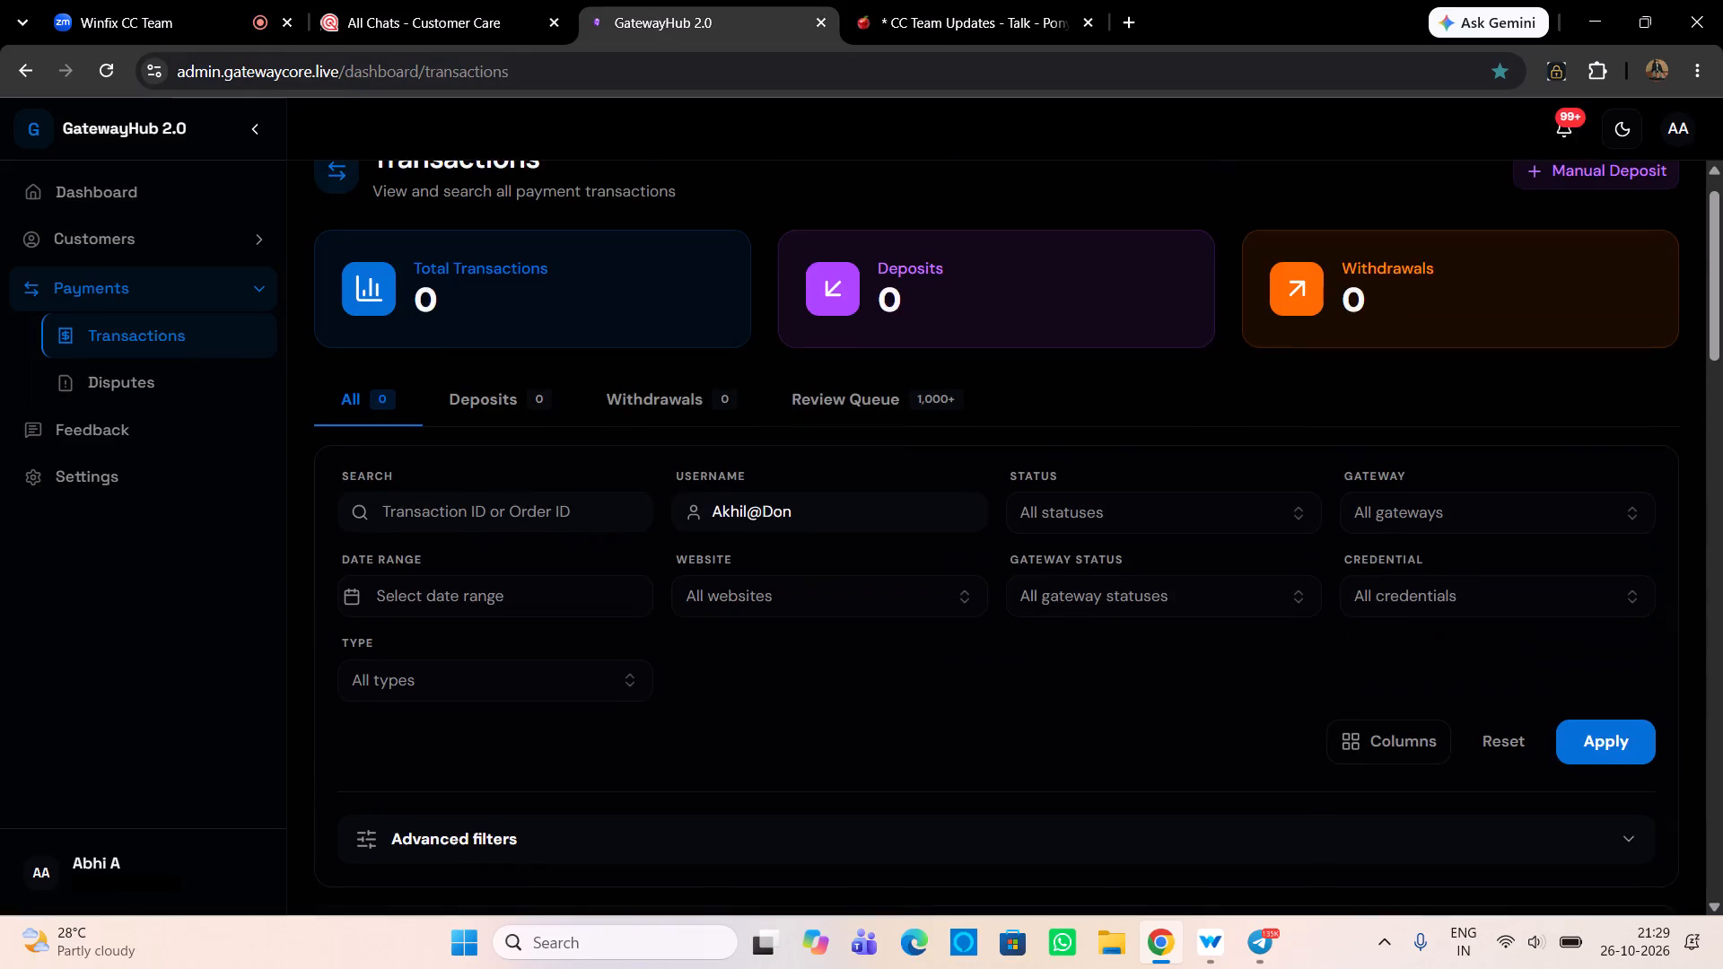
{"action": "left_click_drag", "start_coordinate": [806, 515], "coordinate": [596, 521]}
{"action": "right_click", "coordinate": [779, 514]}
{"action": "left_click", "coordinate": [873, 498]}
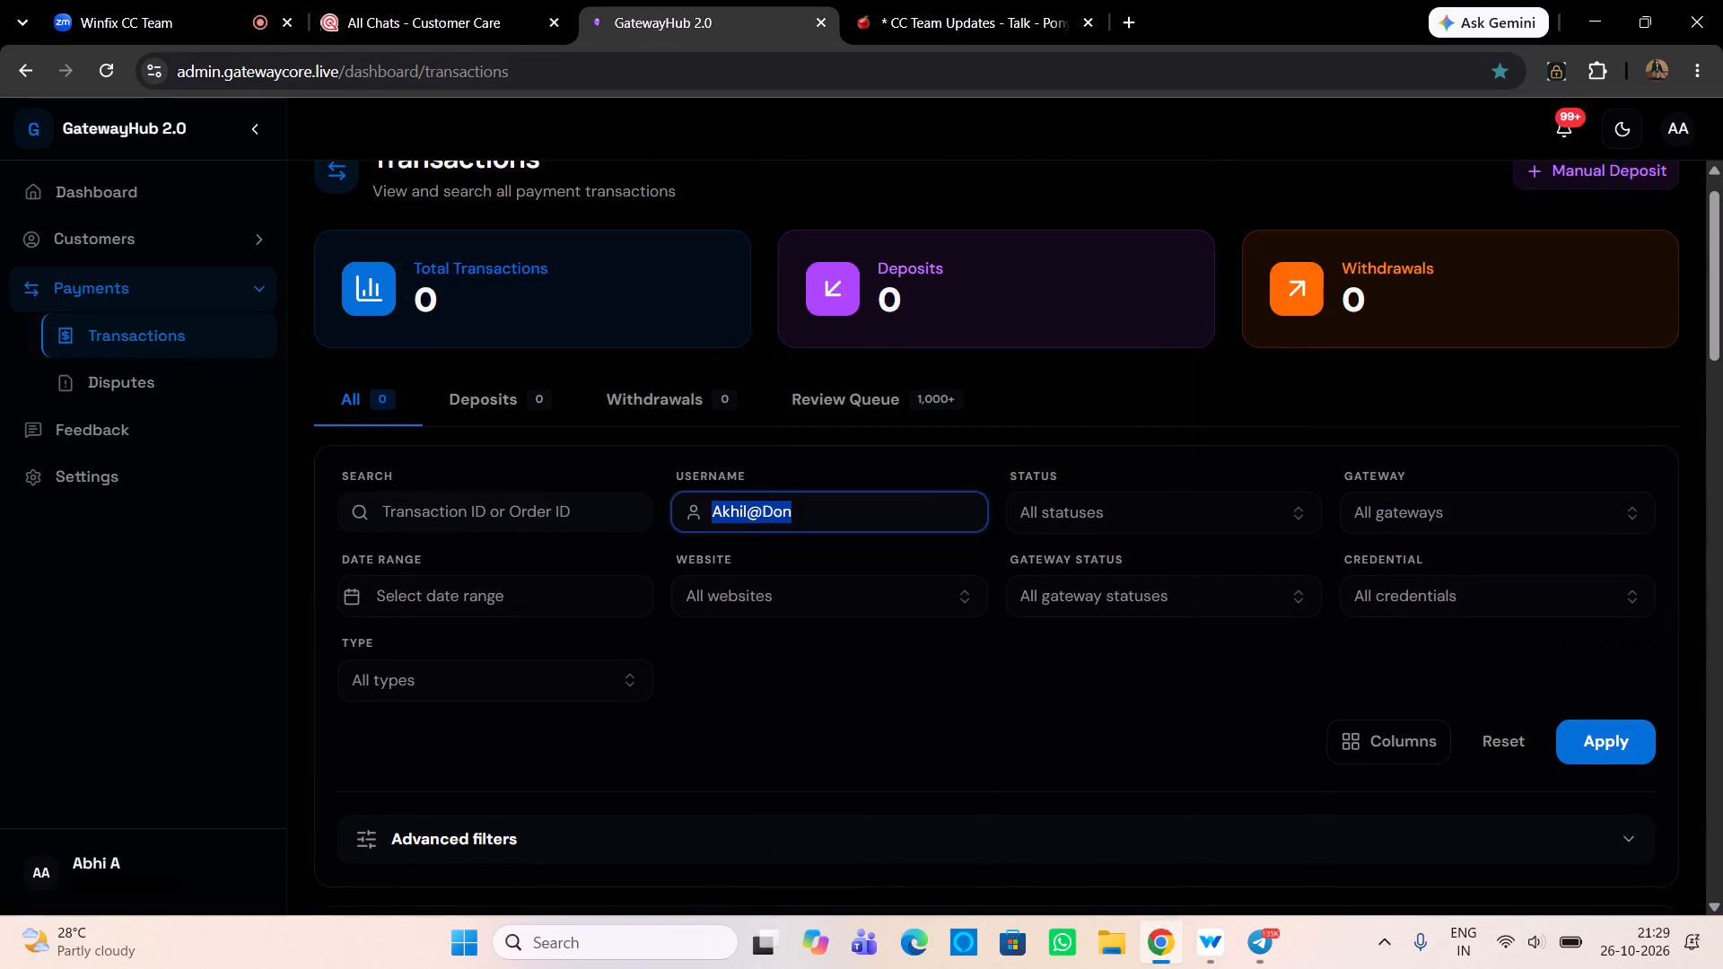
{"action": "left_click", "coordinate": [511, 2]}
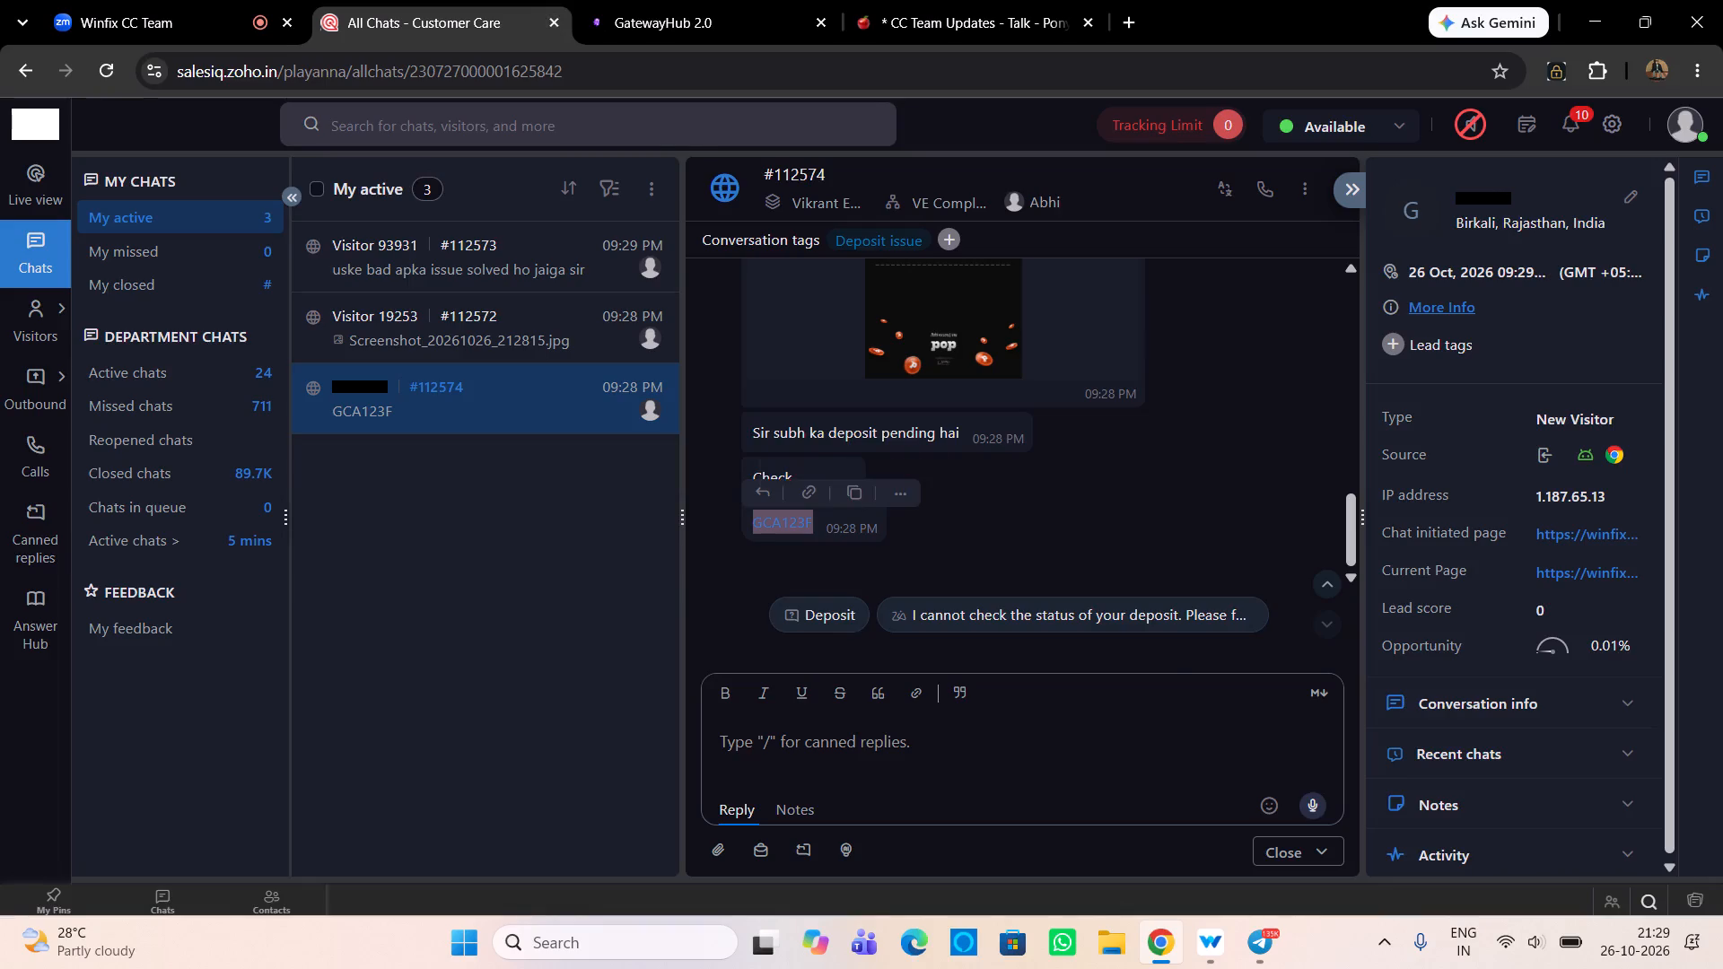
{"action": "right_click", "coordinate": [793, 516]}
{"action": "left_click", "coordinate": [894, 553]}
{"action": "left_click", "coordinate": [676, 25]}
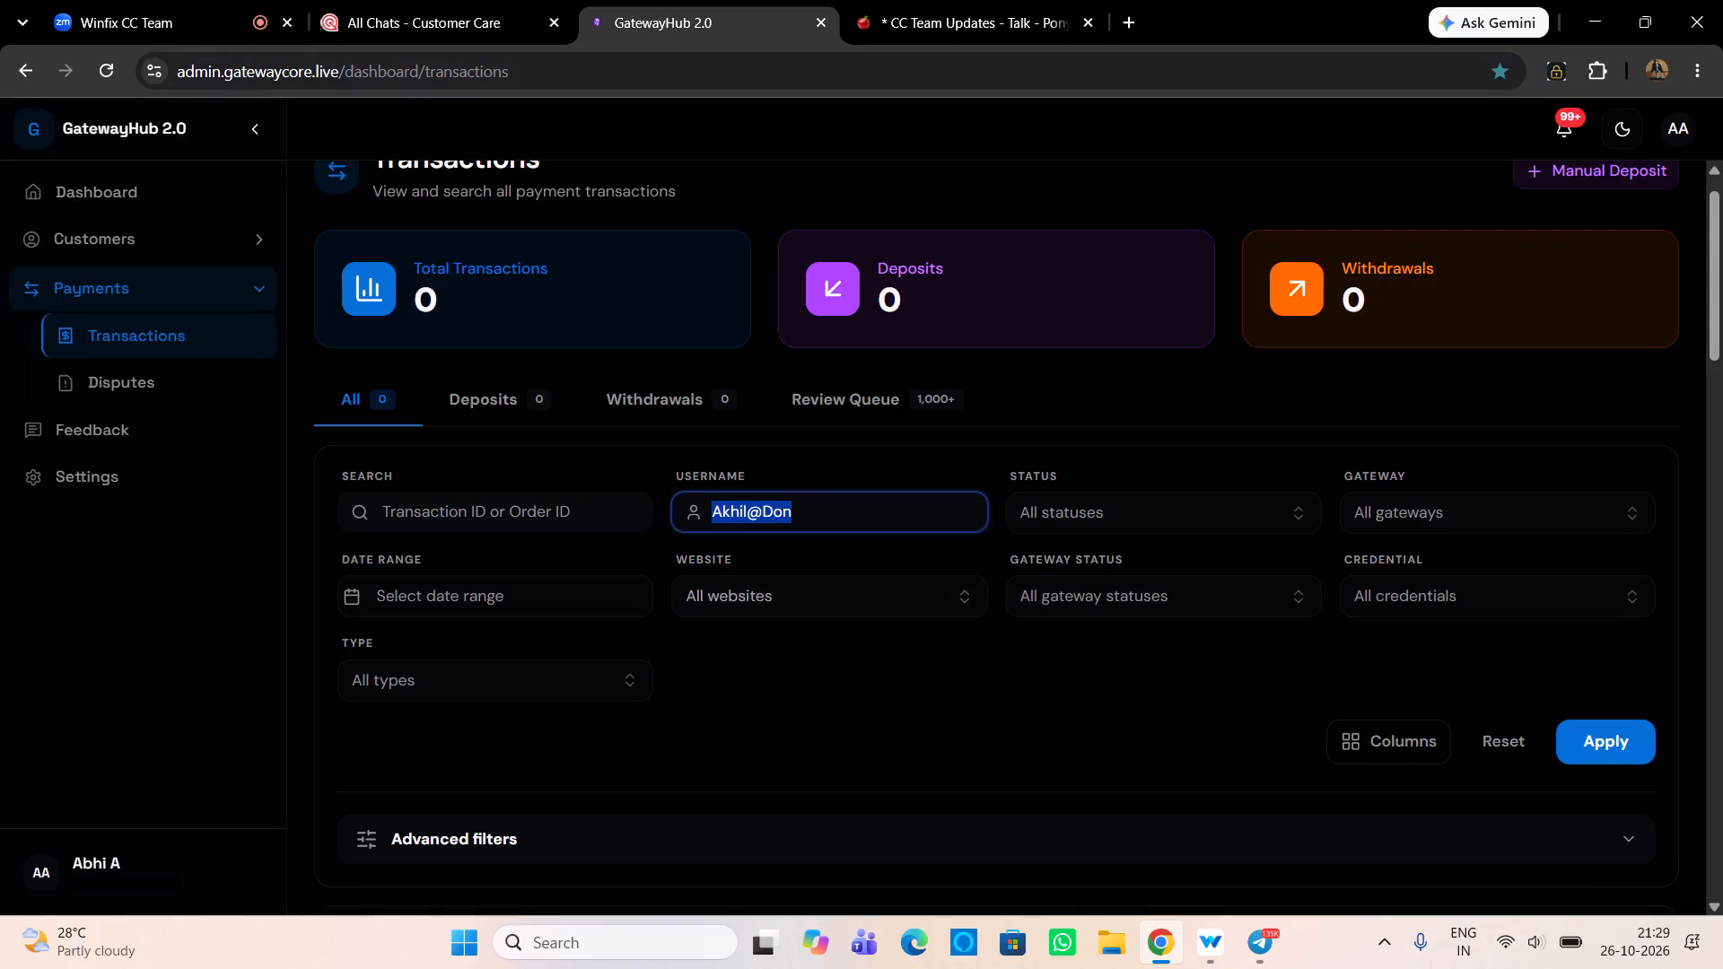
{"action": "right_click", "coordinate": [782, 529]}
{"action": "left_click", "coordinate": [850, 511]}
{"action": "left_click", "coordinate": [1568, 753]}
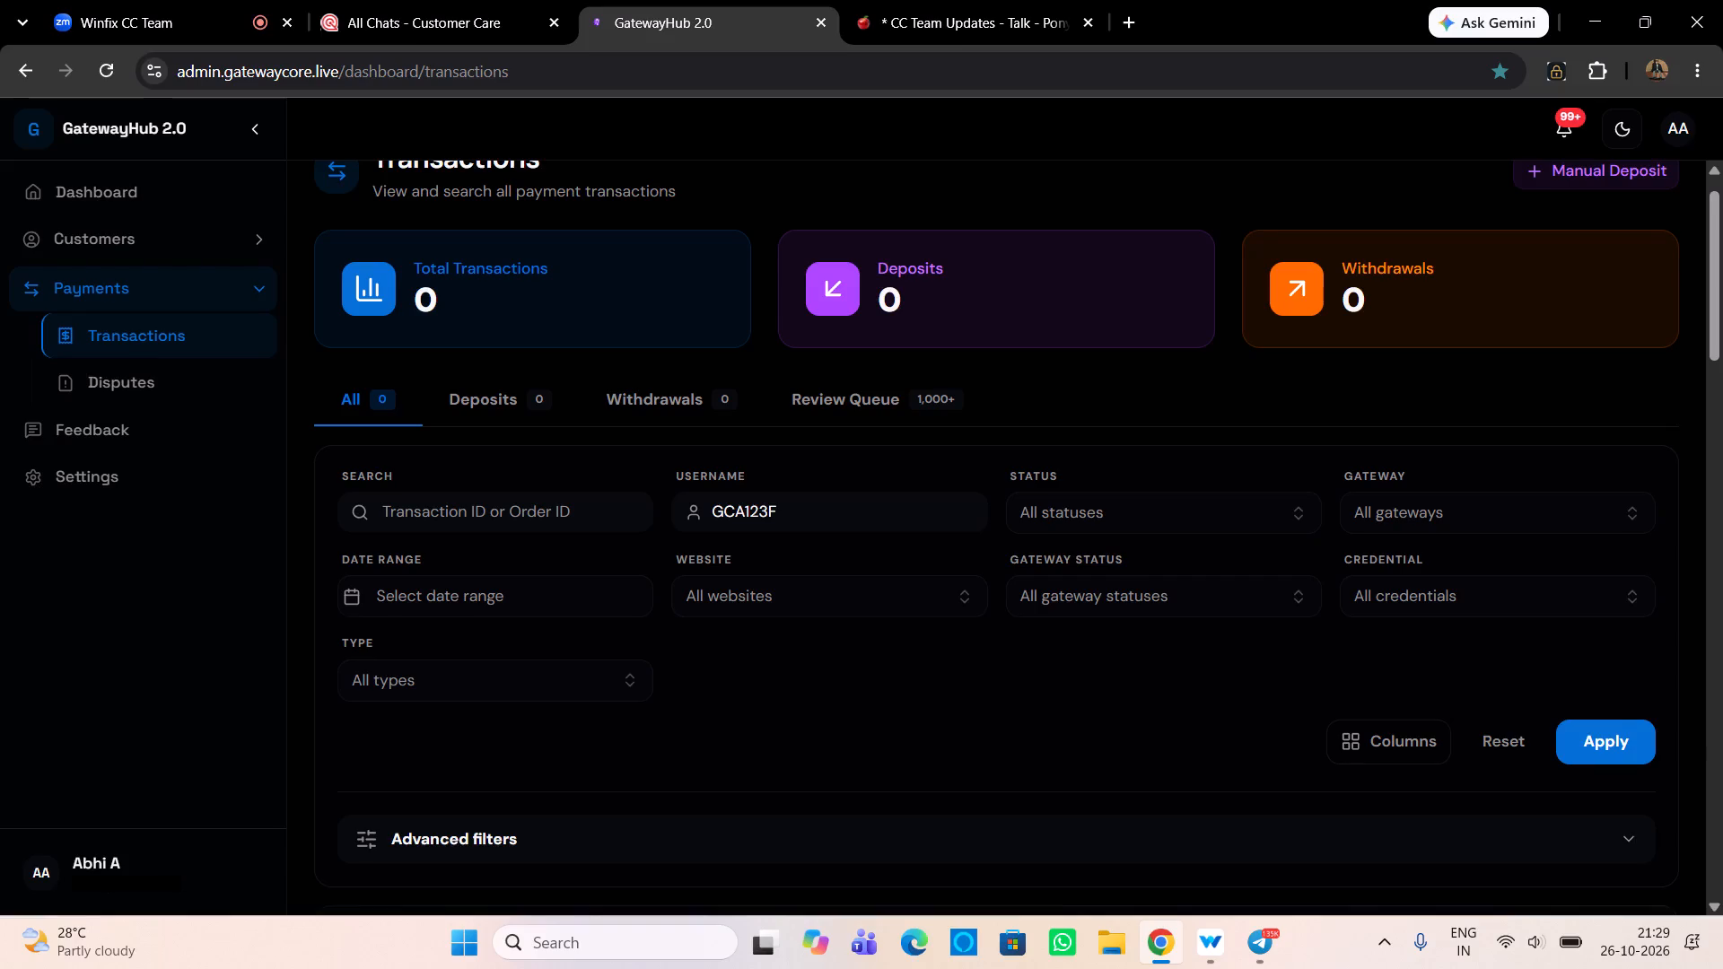
Switch to the Winfix CC Team Zoom meeting, mute the microphone and return to the customer chats.
{"action": "left_click", "coordinate": [199, 0]}
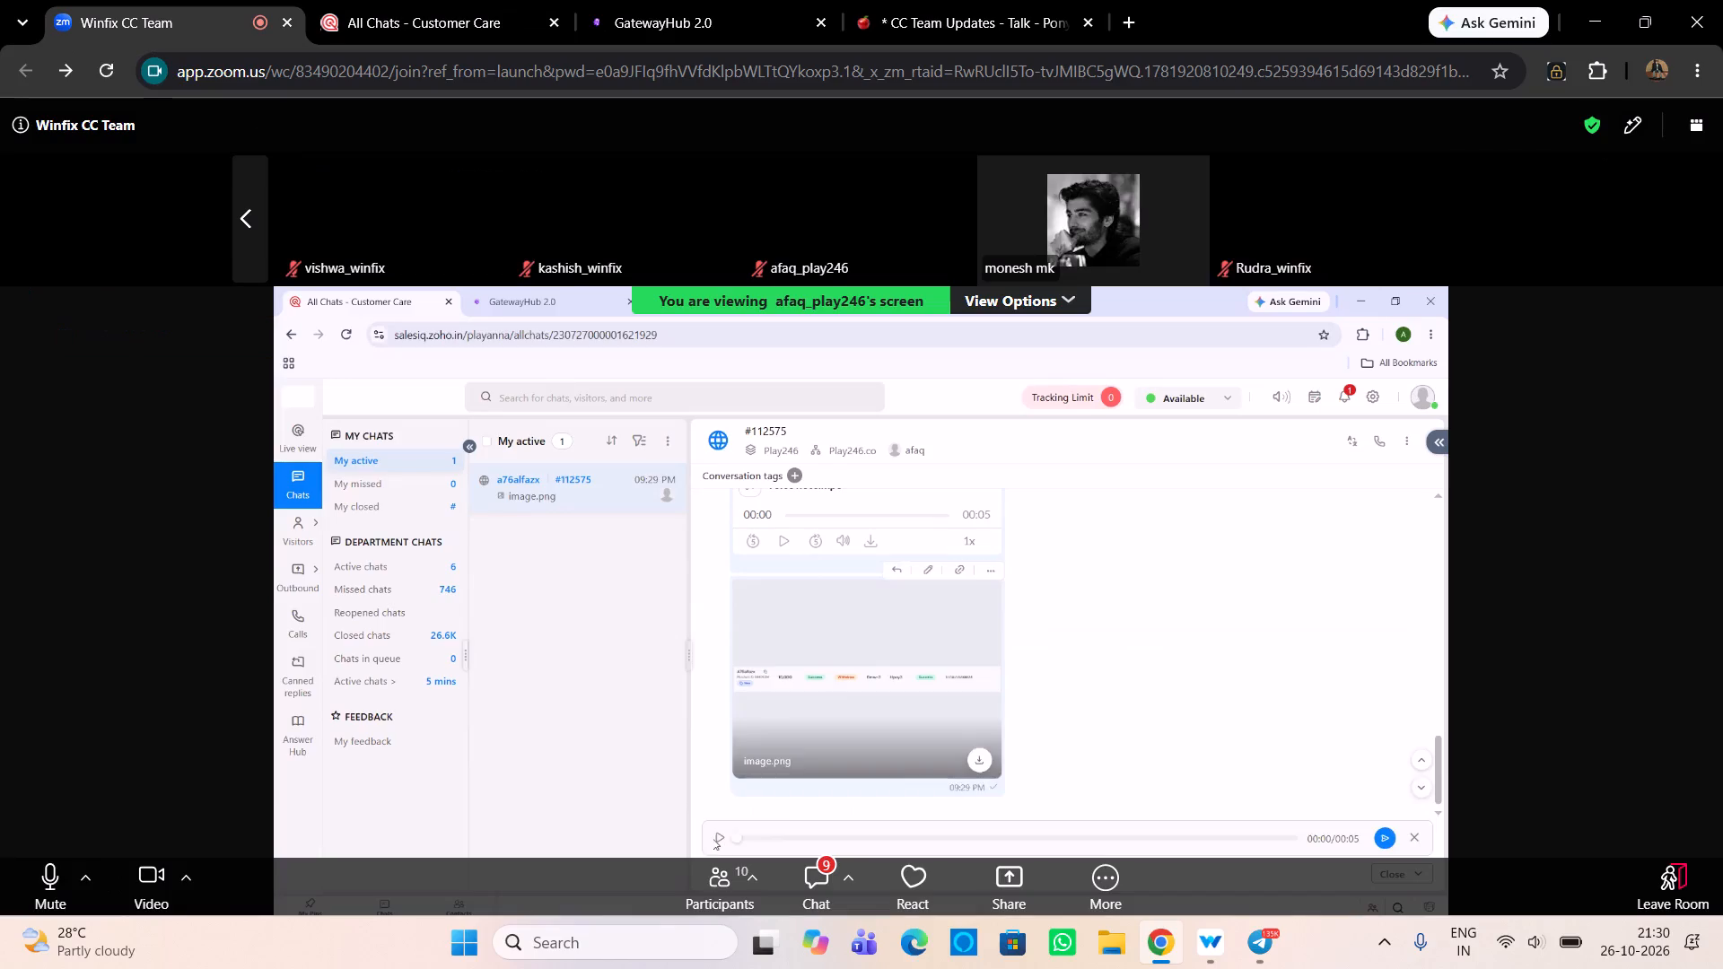
{"action": "left_click", "coordinate": [41, 886]}
{"action": "left_click", "coordinate": [413, 0]}
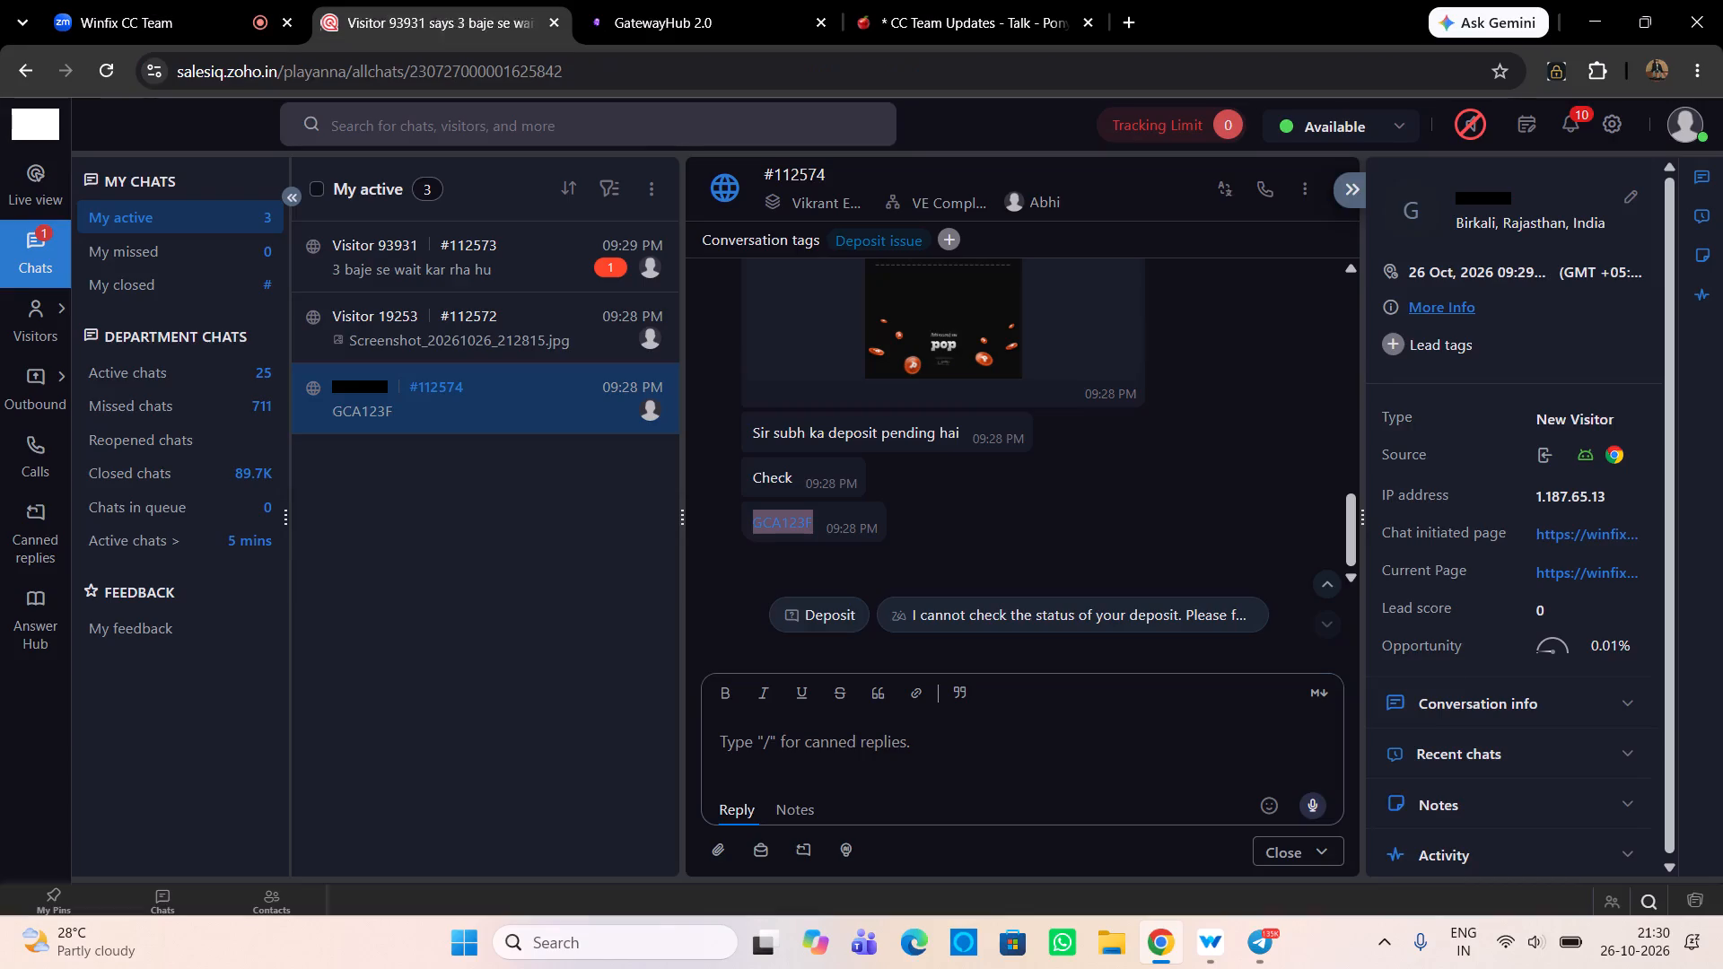
{"action": "scroll", "coordinate": [825, 433], "scroll_direction": "down", "scroll_amount": 4}
{"action": "left_click", "coordinate": [673, 0]}
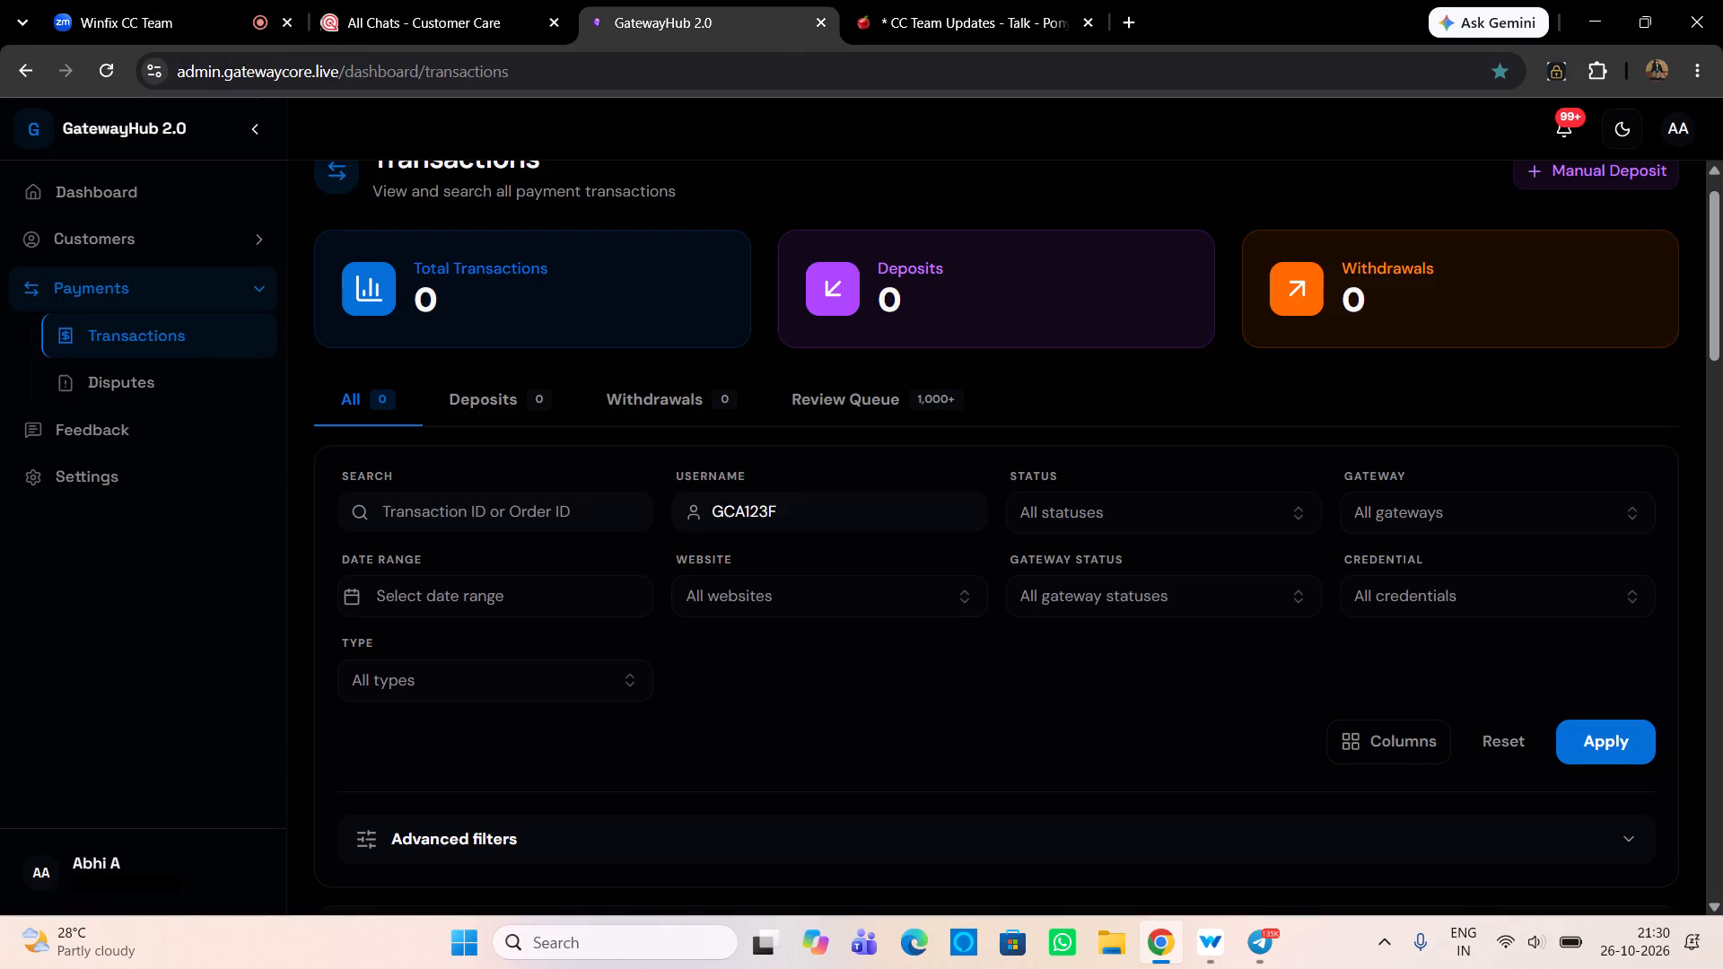
{"action": "scroll", "coordinate": [803, 486], "scroll_direction": "down", "scroll_amount": 5}
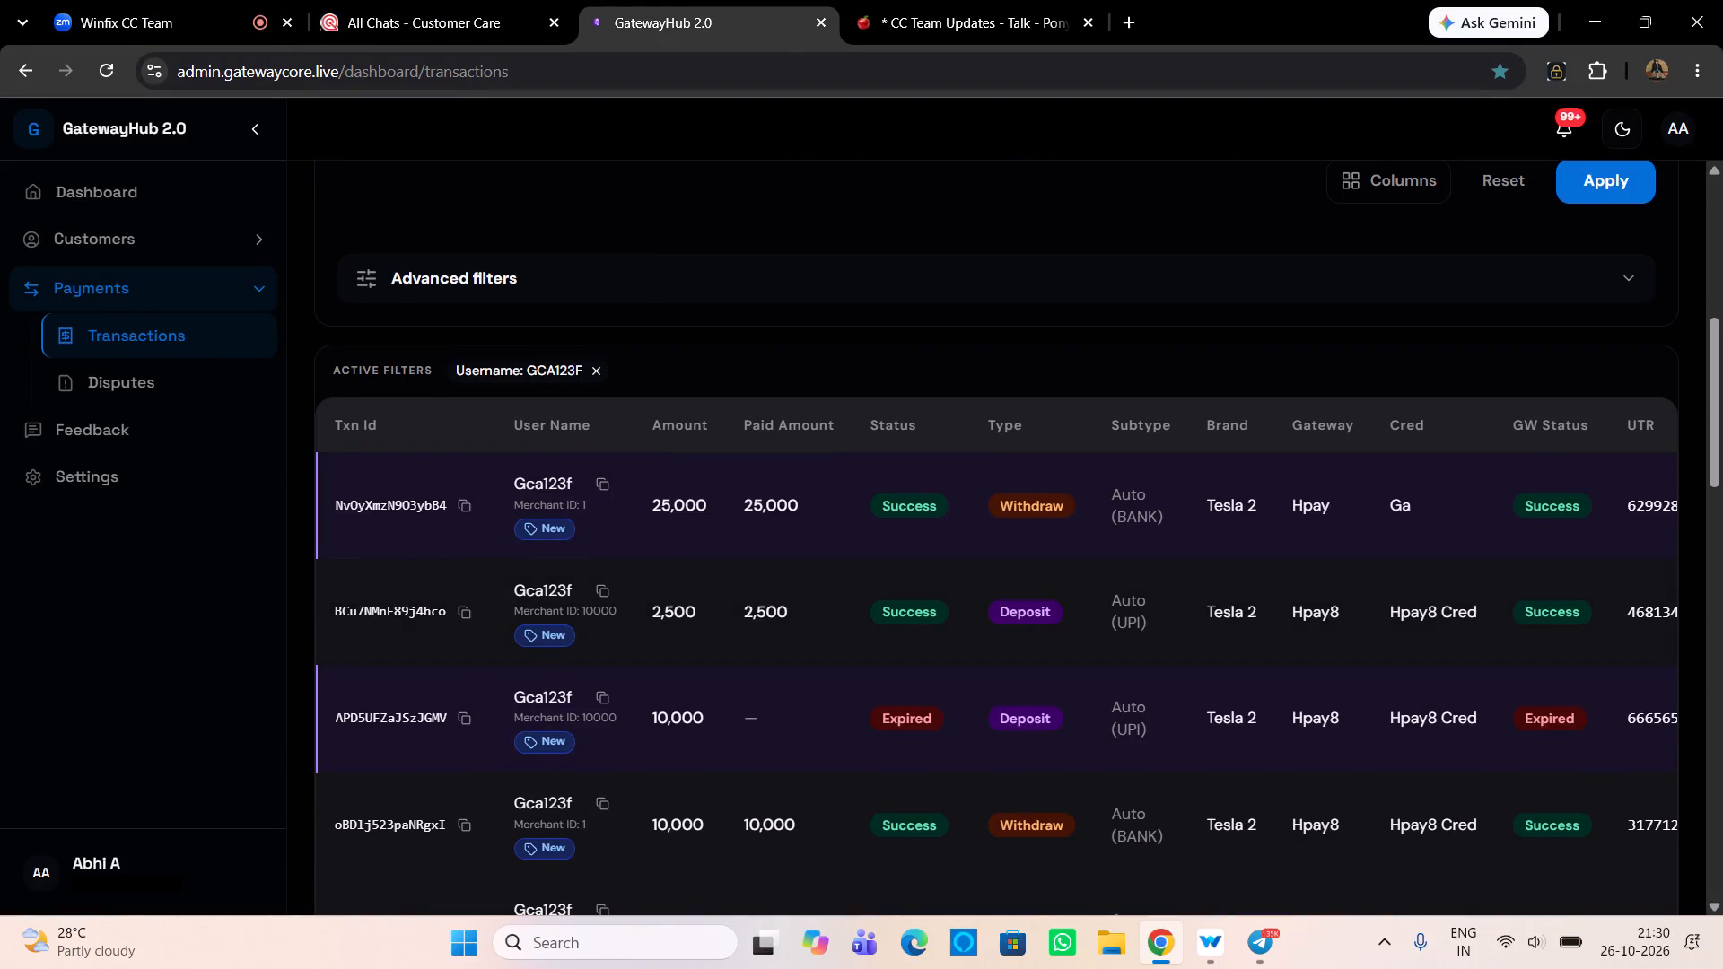
{"action": "key", "text": "shift+super+s"}
{"action": "left_click_drag", "start_coordinate": [320, 560], "coordinate": [376, 650]}
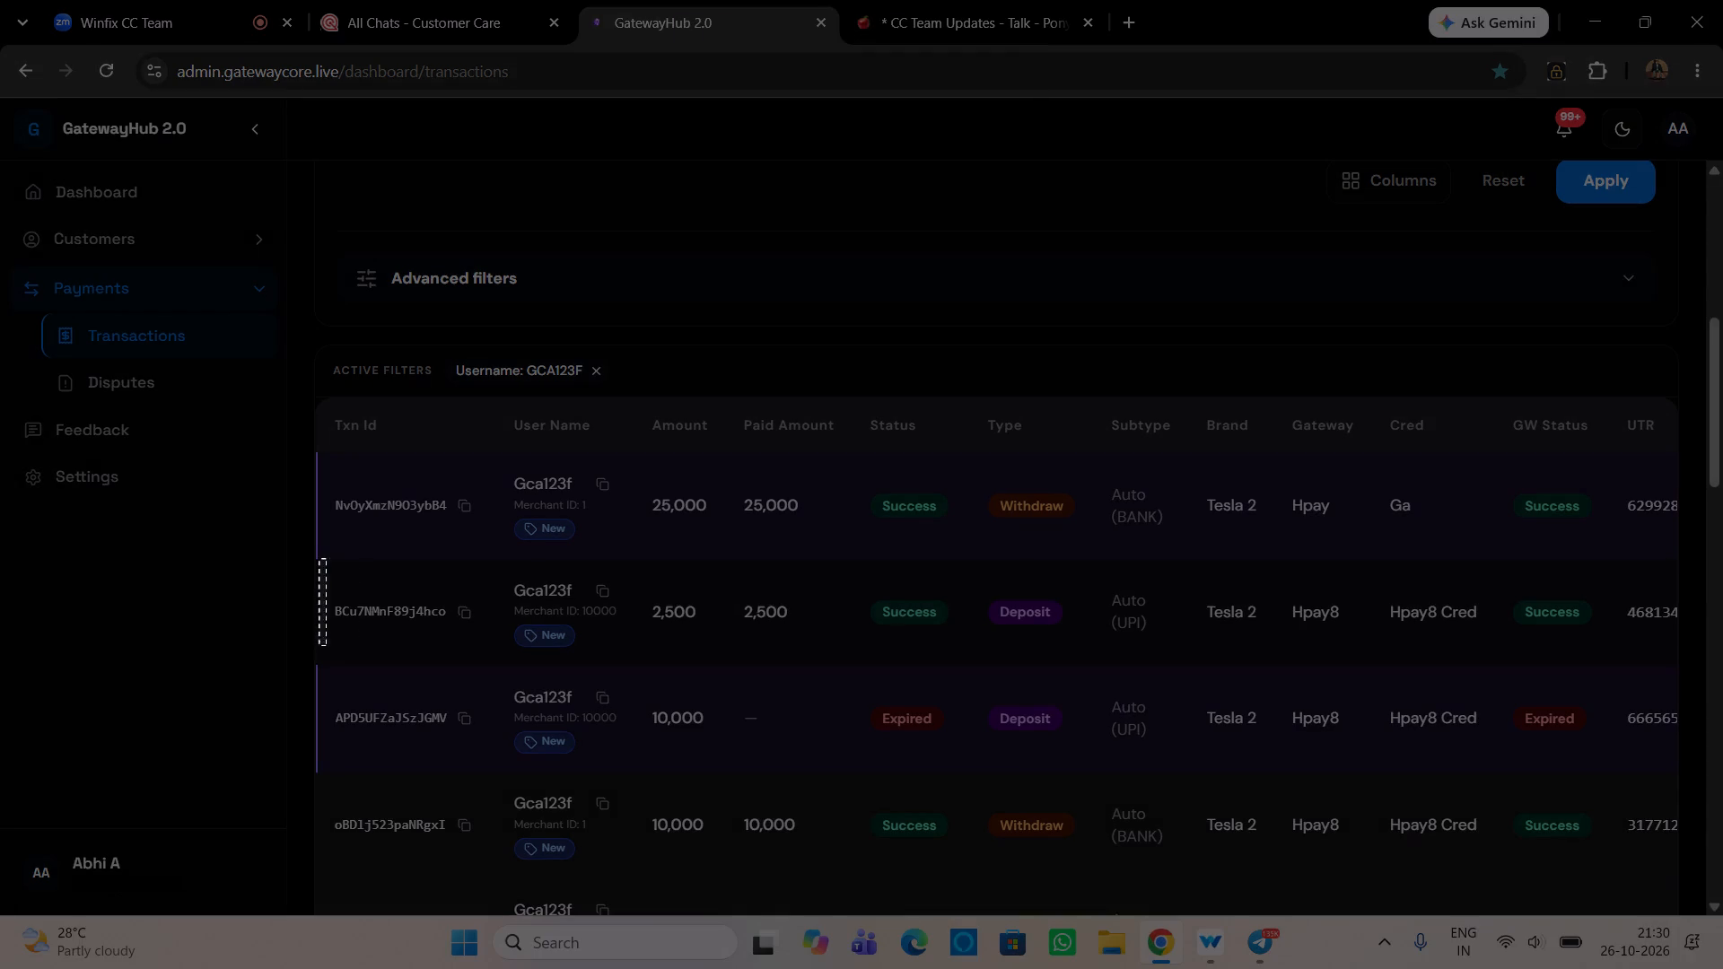
{"action": "left_click_drag", "start_coordinate": [376, 650], "coordinate": [1616, 657]}
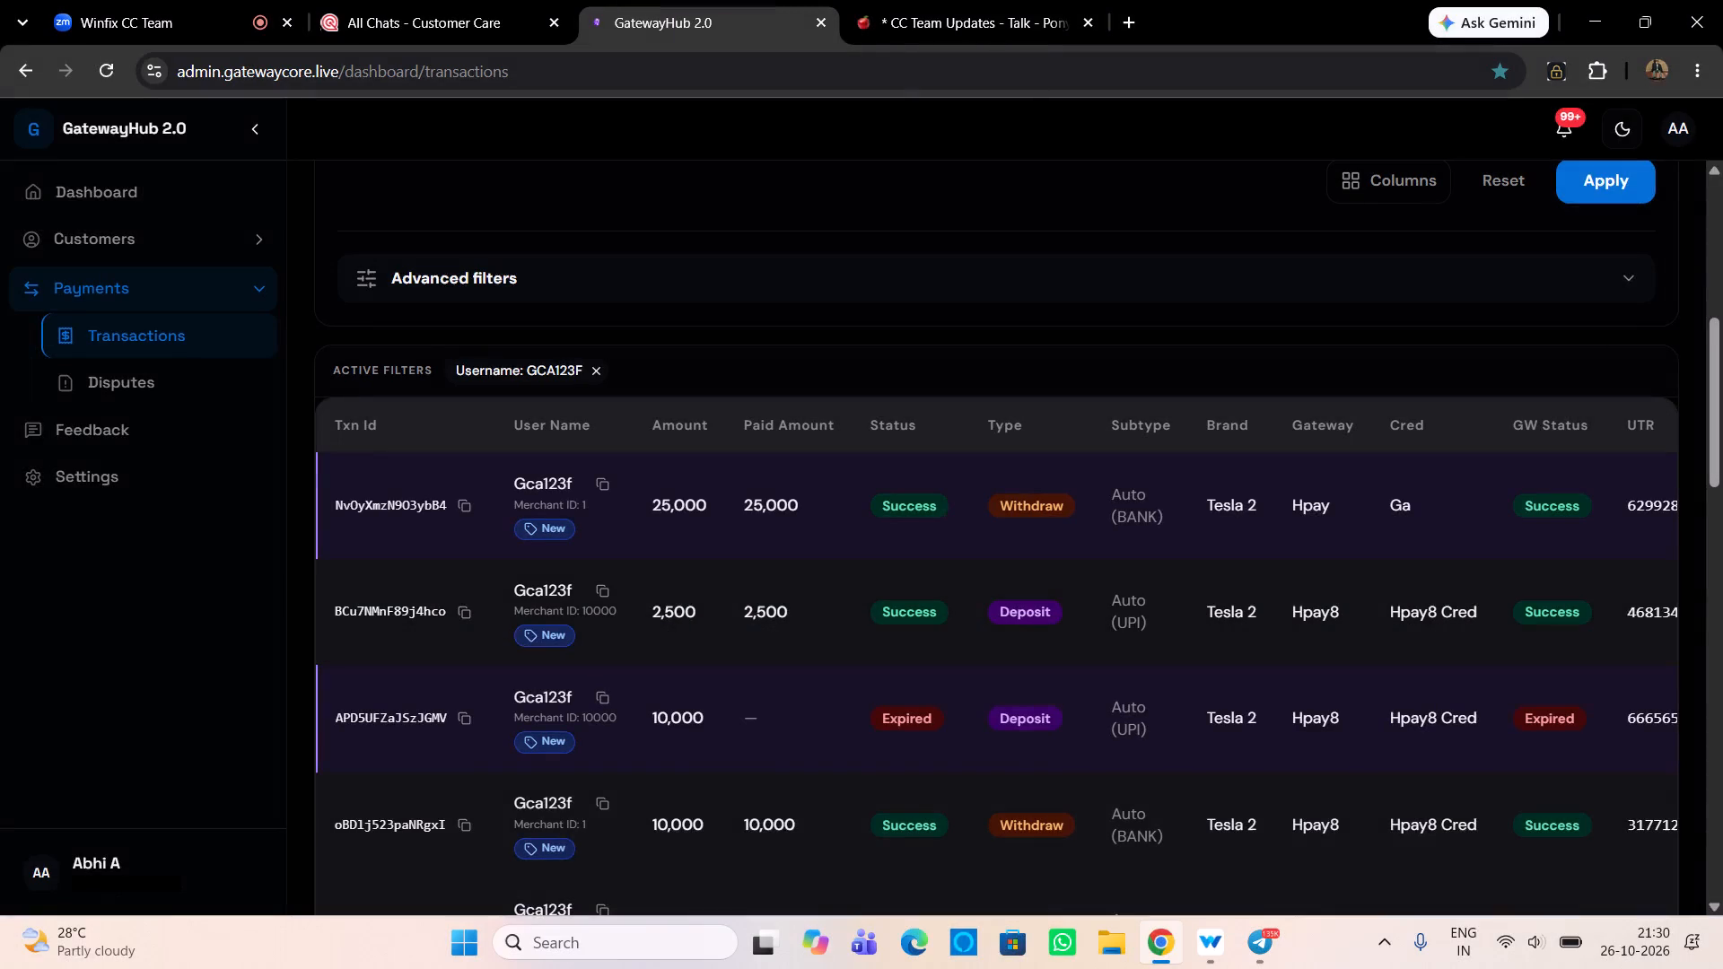
{"action": "left_click", "coordinate": [359, 0]}
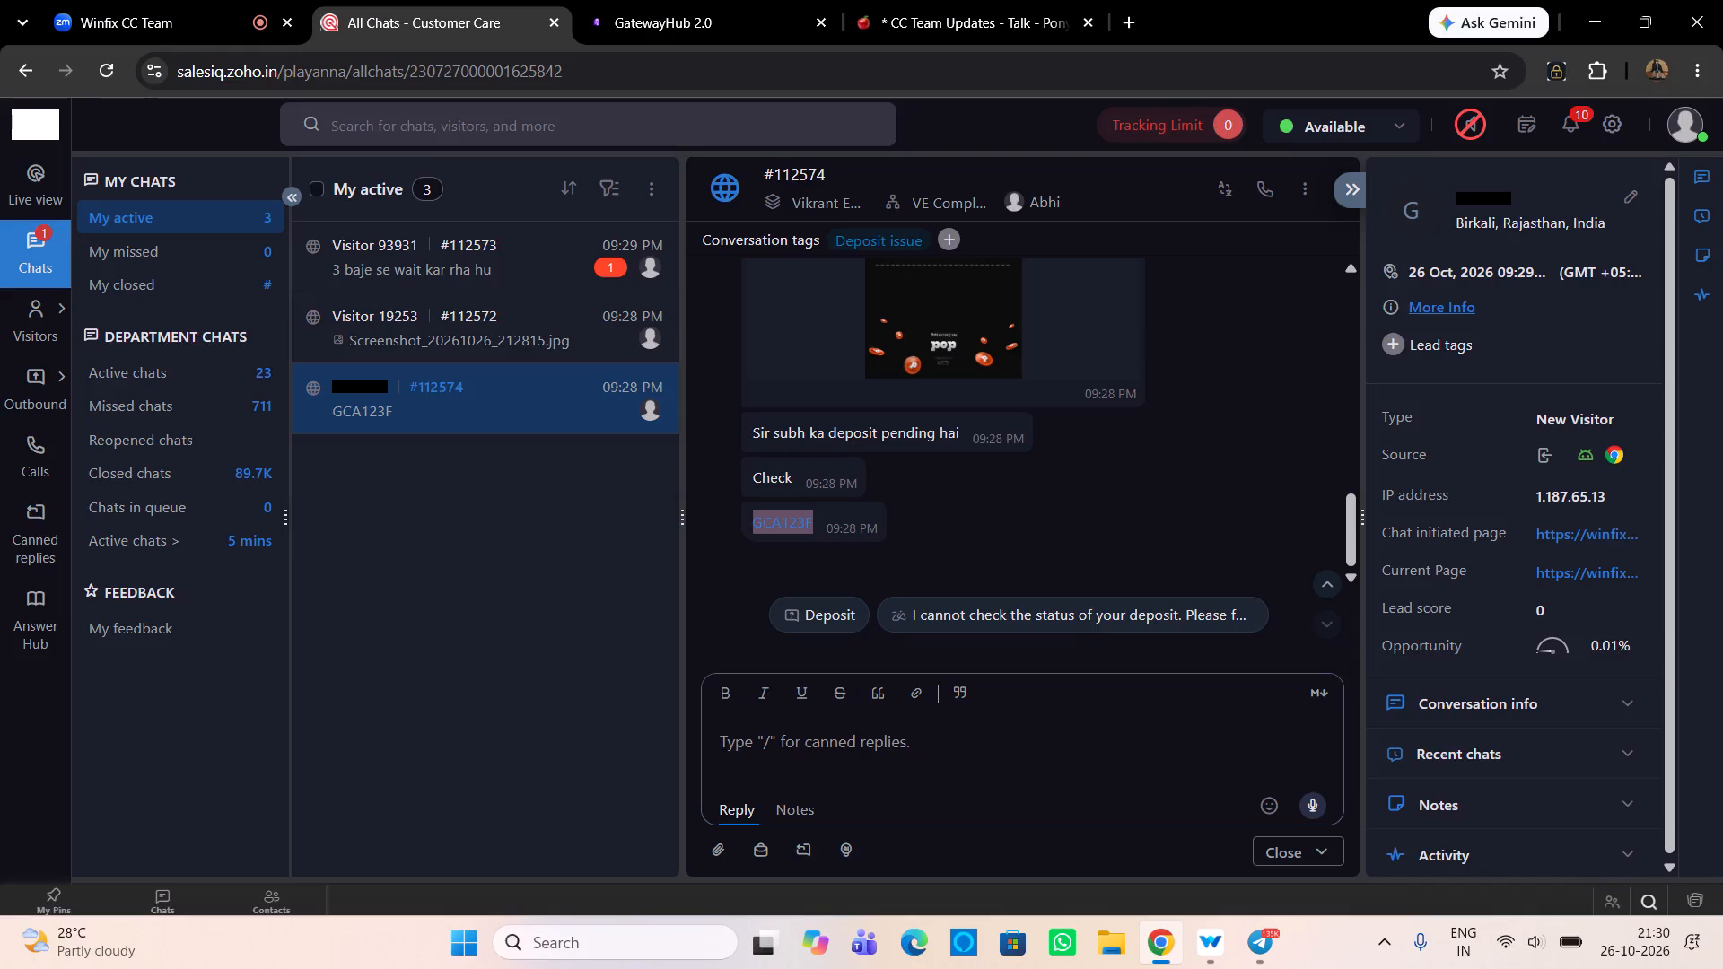
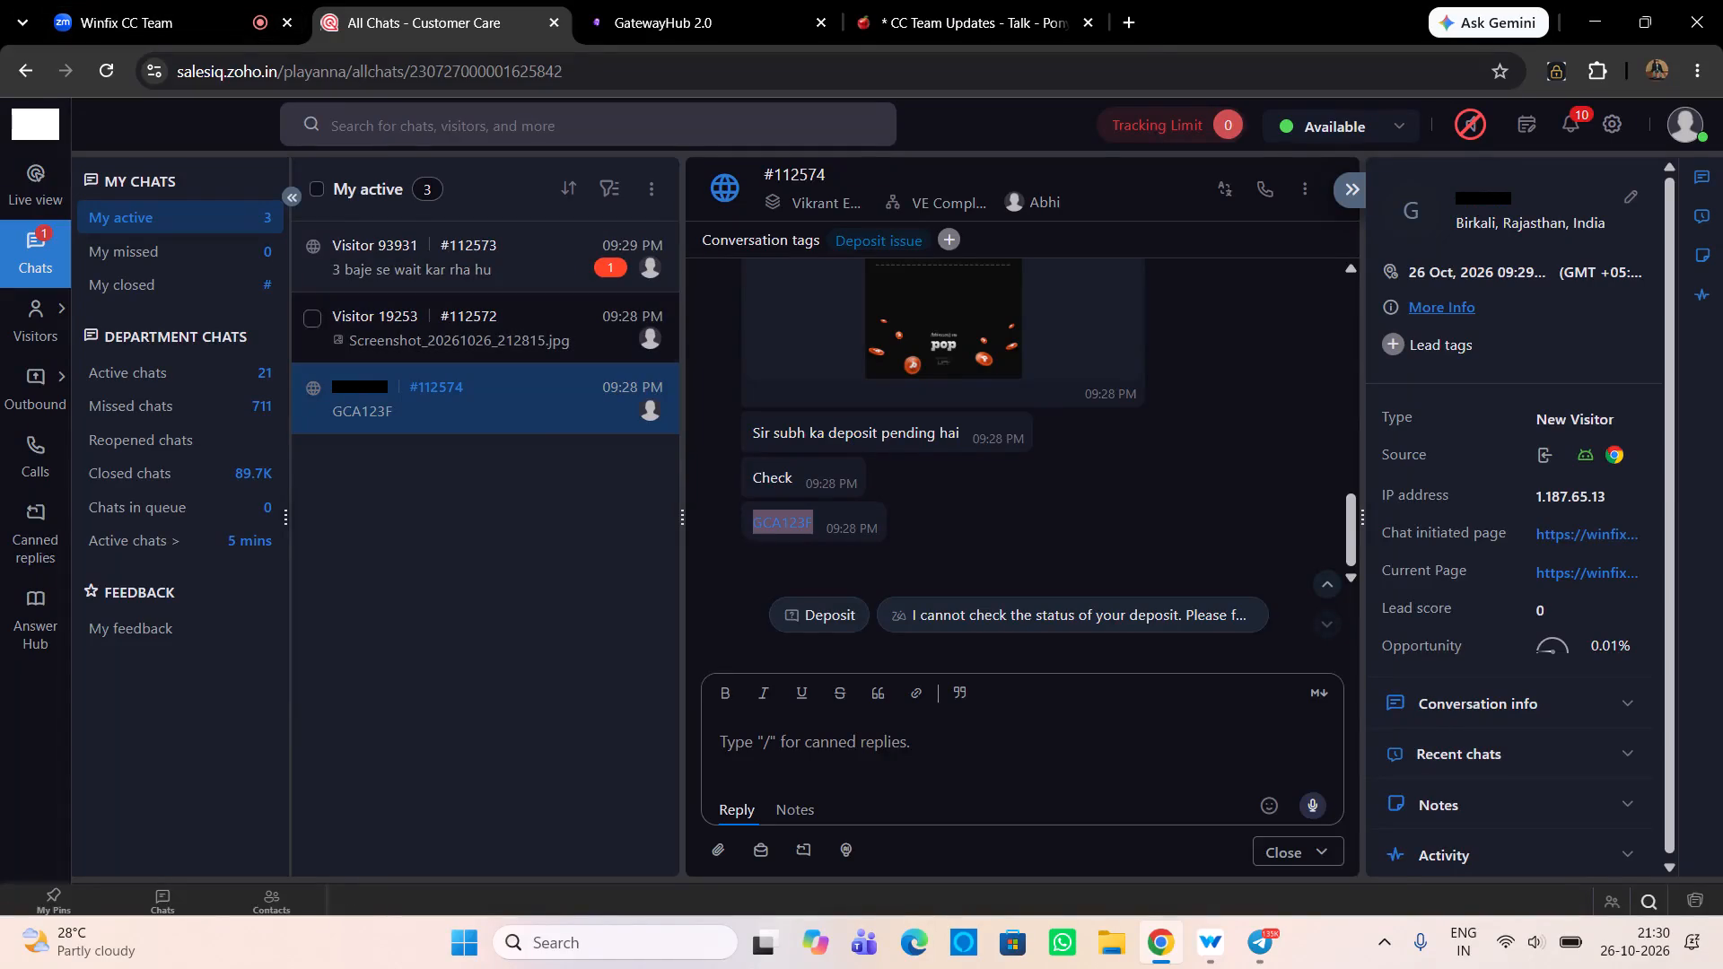
Check the customer's transactions in GatewayHub and share the image of their successful 2,500 deposit in chat #112574.
{"action": "left_click", "coordinate": [741, 0]}
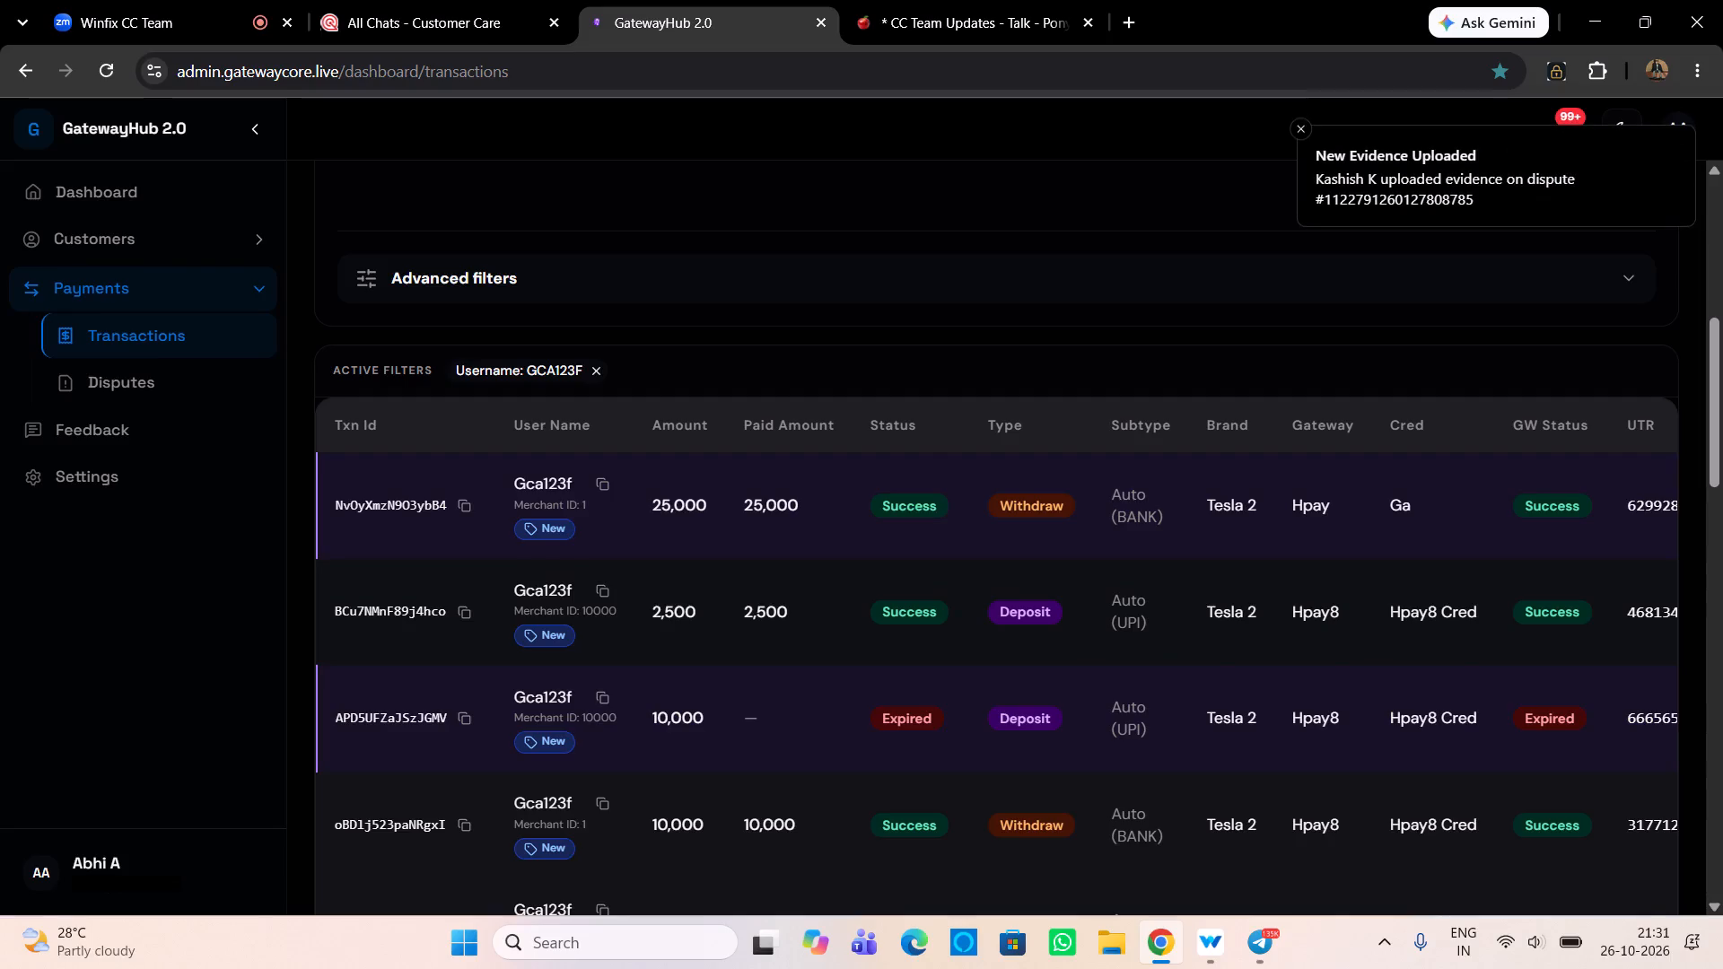
{"action": "left_click", "coordinate": [455, 0]}
{"action": "right_click", "coordinate": [847, 756]}
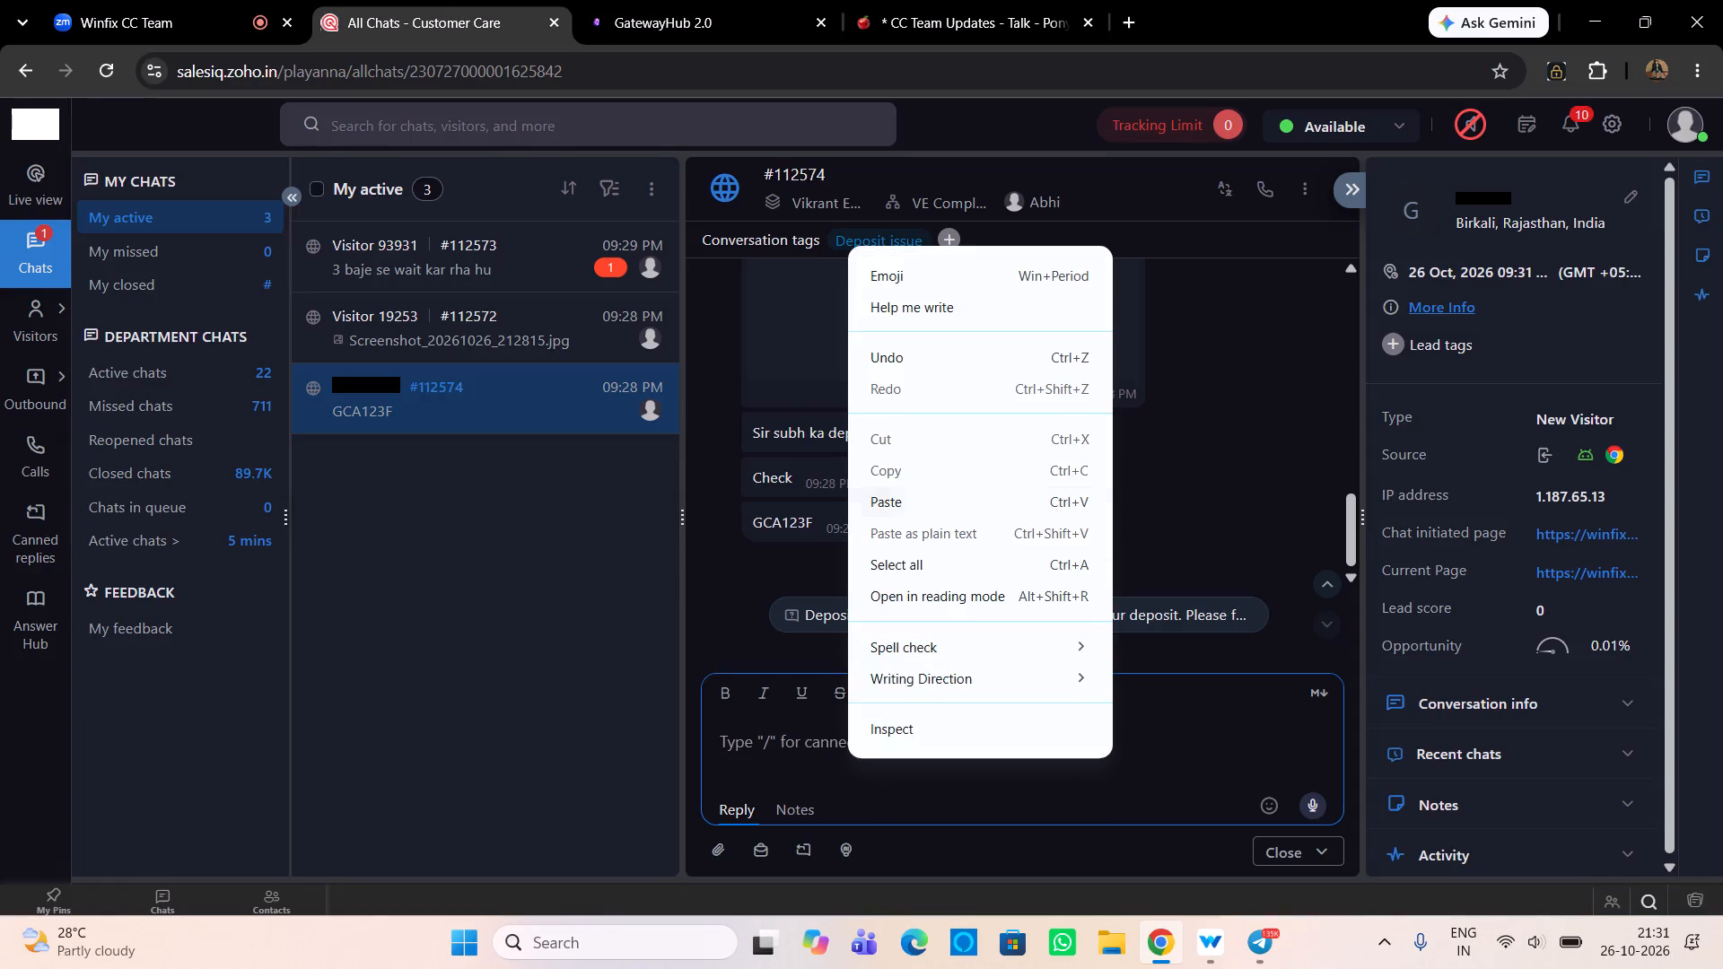
{"action": "left_click", "coordinate": [892, 508]}
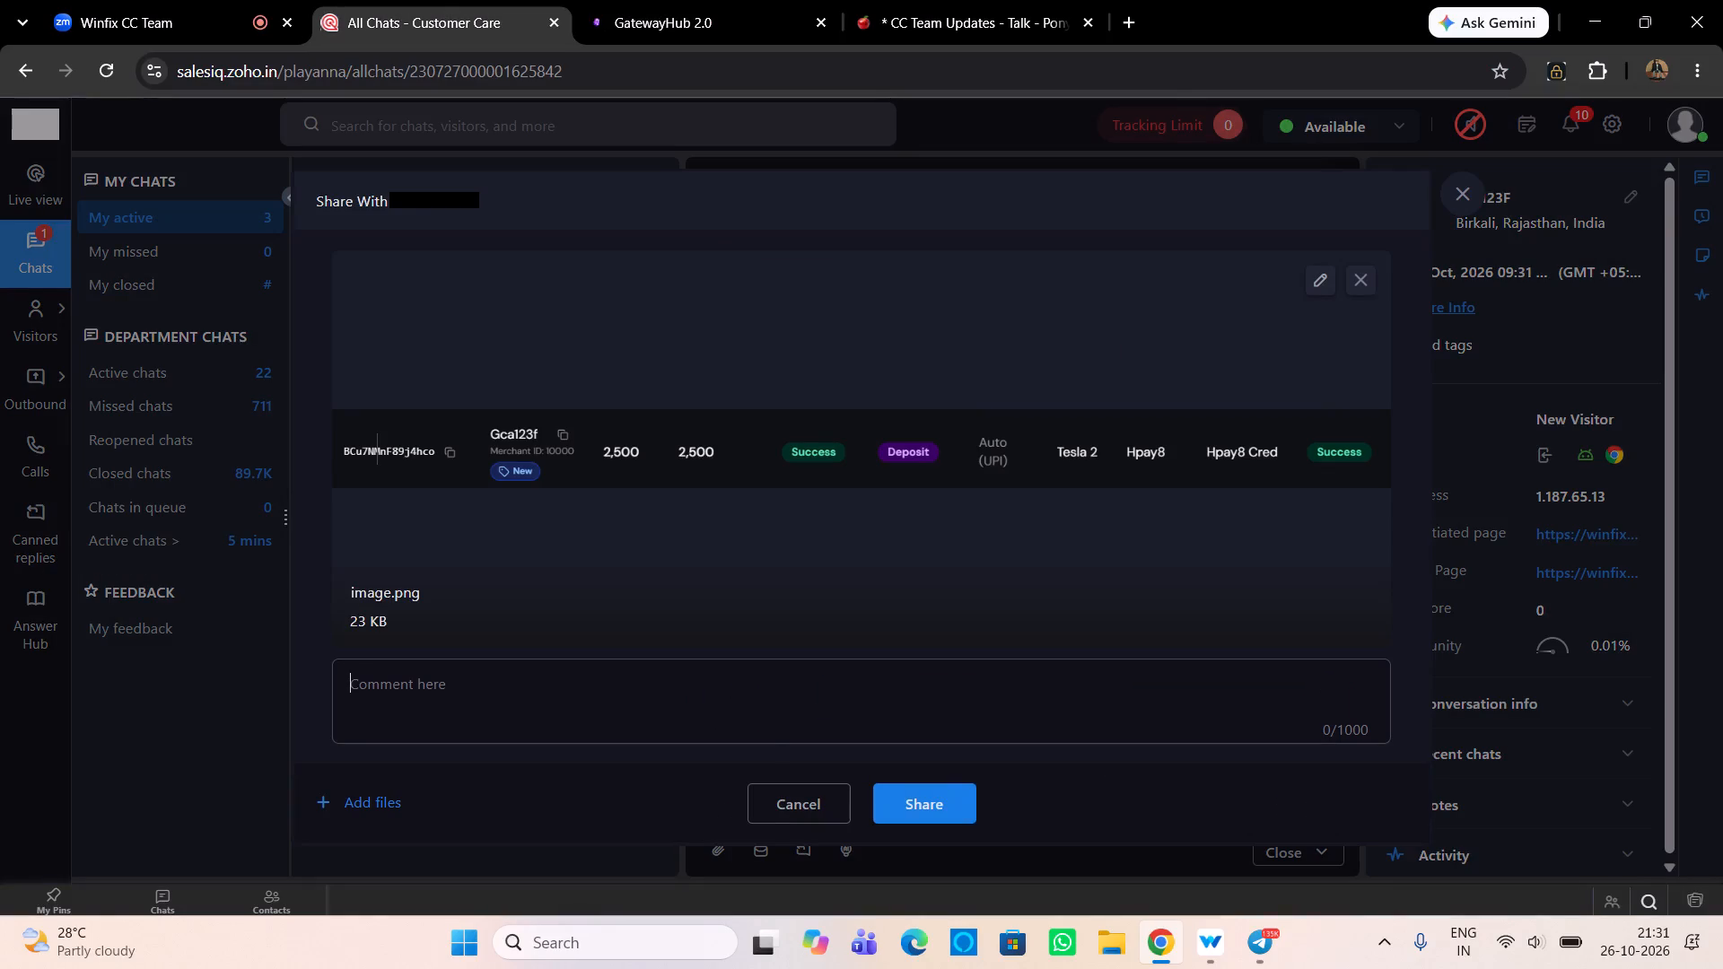
{"action": "left_click", "coordinate": [923, 802]}
{"action": "left_click", "coordinate": [844, 752]}
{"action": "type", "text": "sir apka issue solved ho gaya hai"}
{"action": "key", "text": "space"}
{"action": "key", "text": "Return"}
Start a follow-up message in chat #112574 beginning with "ap thoda wai".
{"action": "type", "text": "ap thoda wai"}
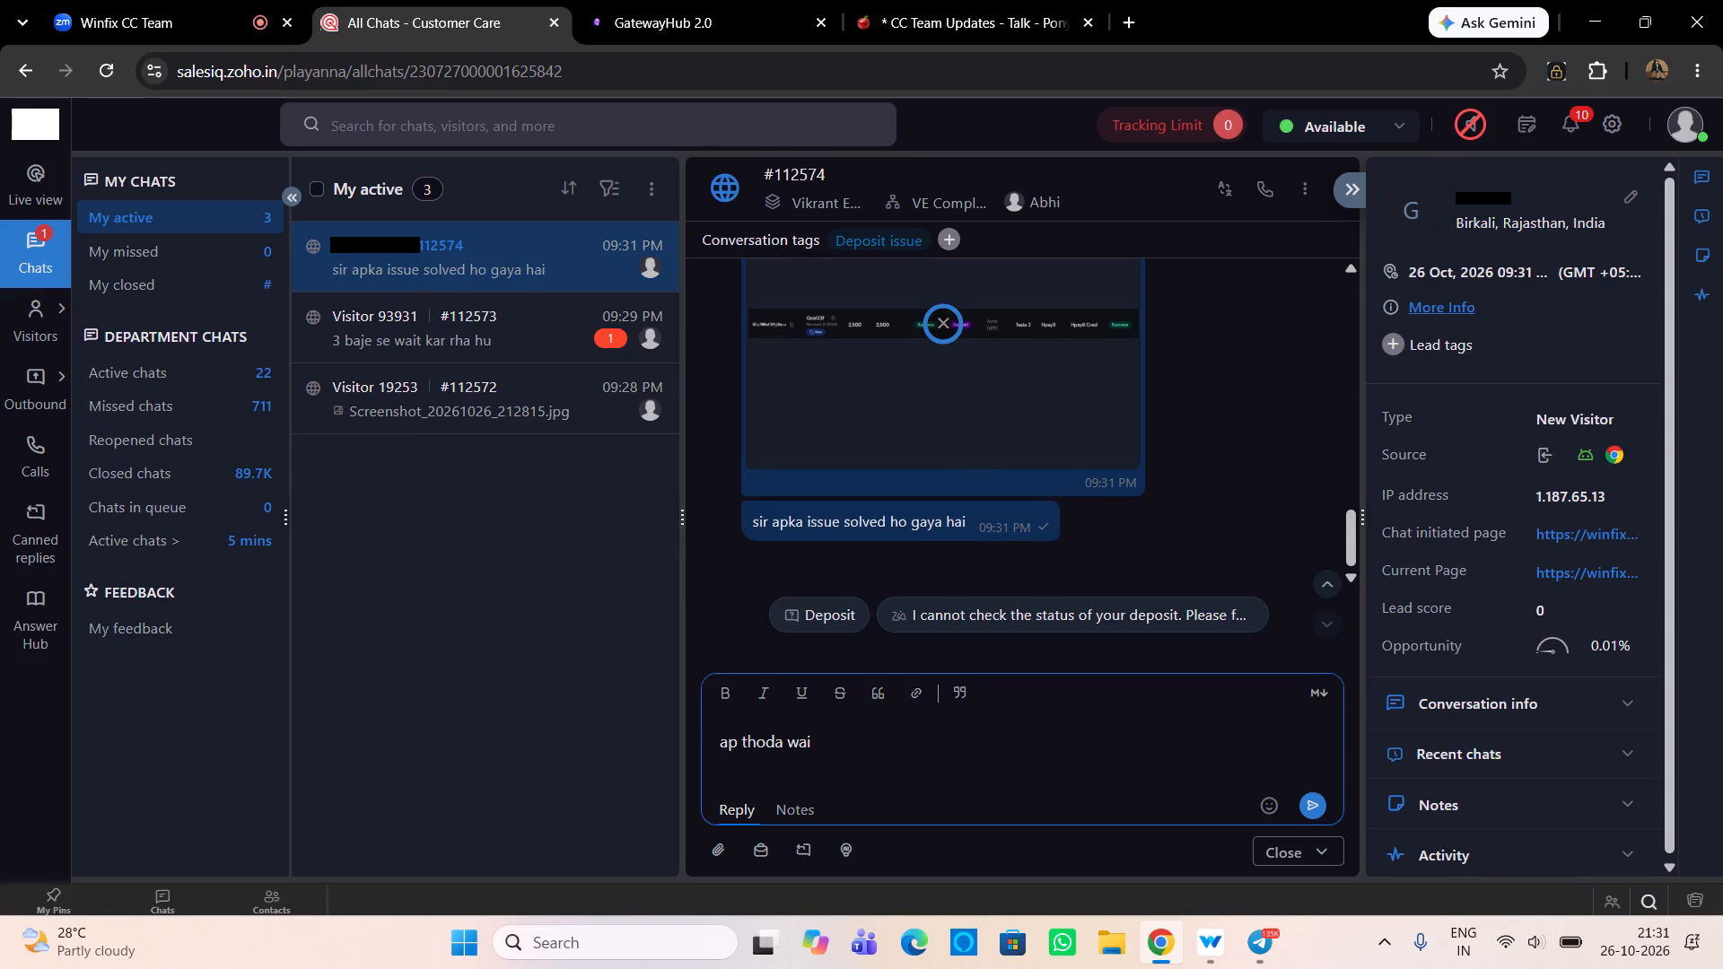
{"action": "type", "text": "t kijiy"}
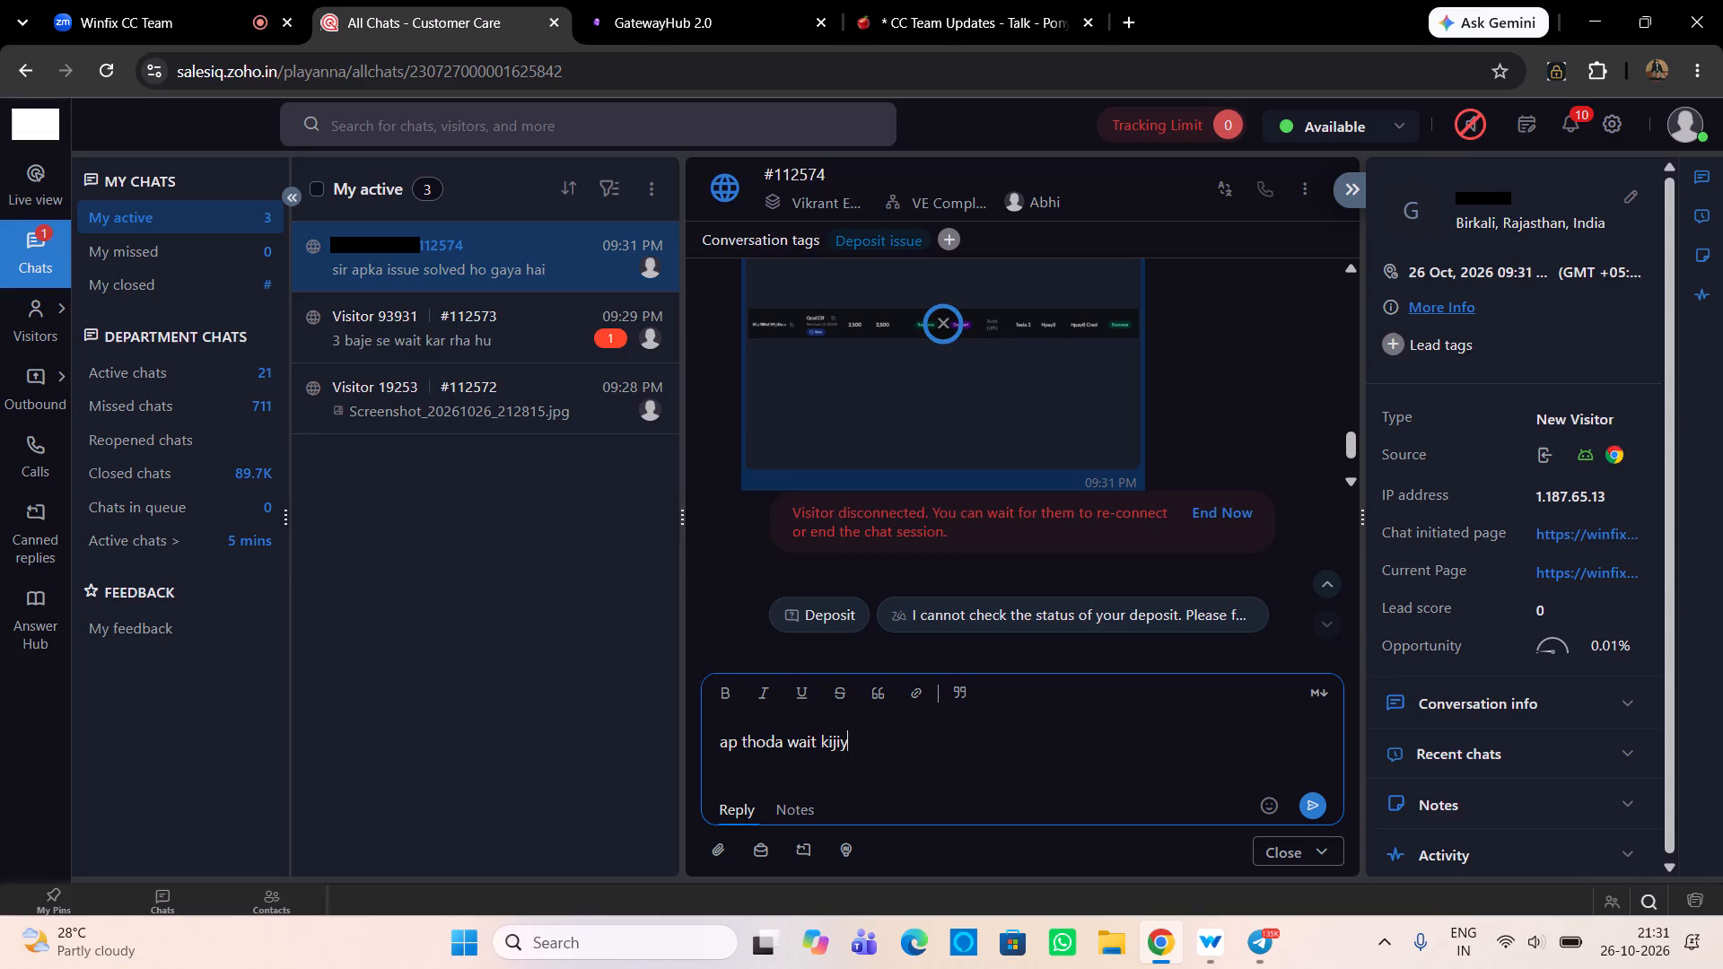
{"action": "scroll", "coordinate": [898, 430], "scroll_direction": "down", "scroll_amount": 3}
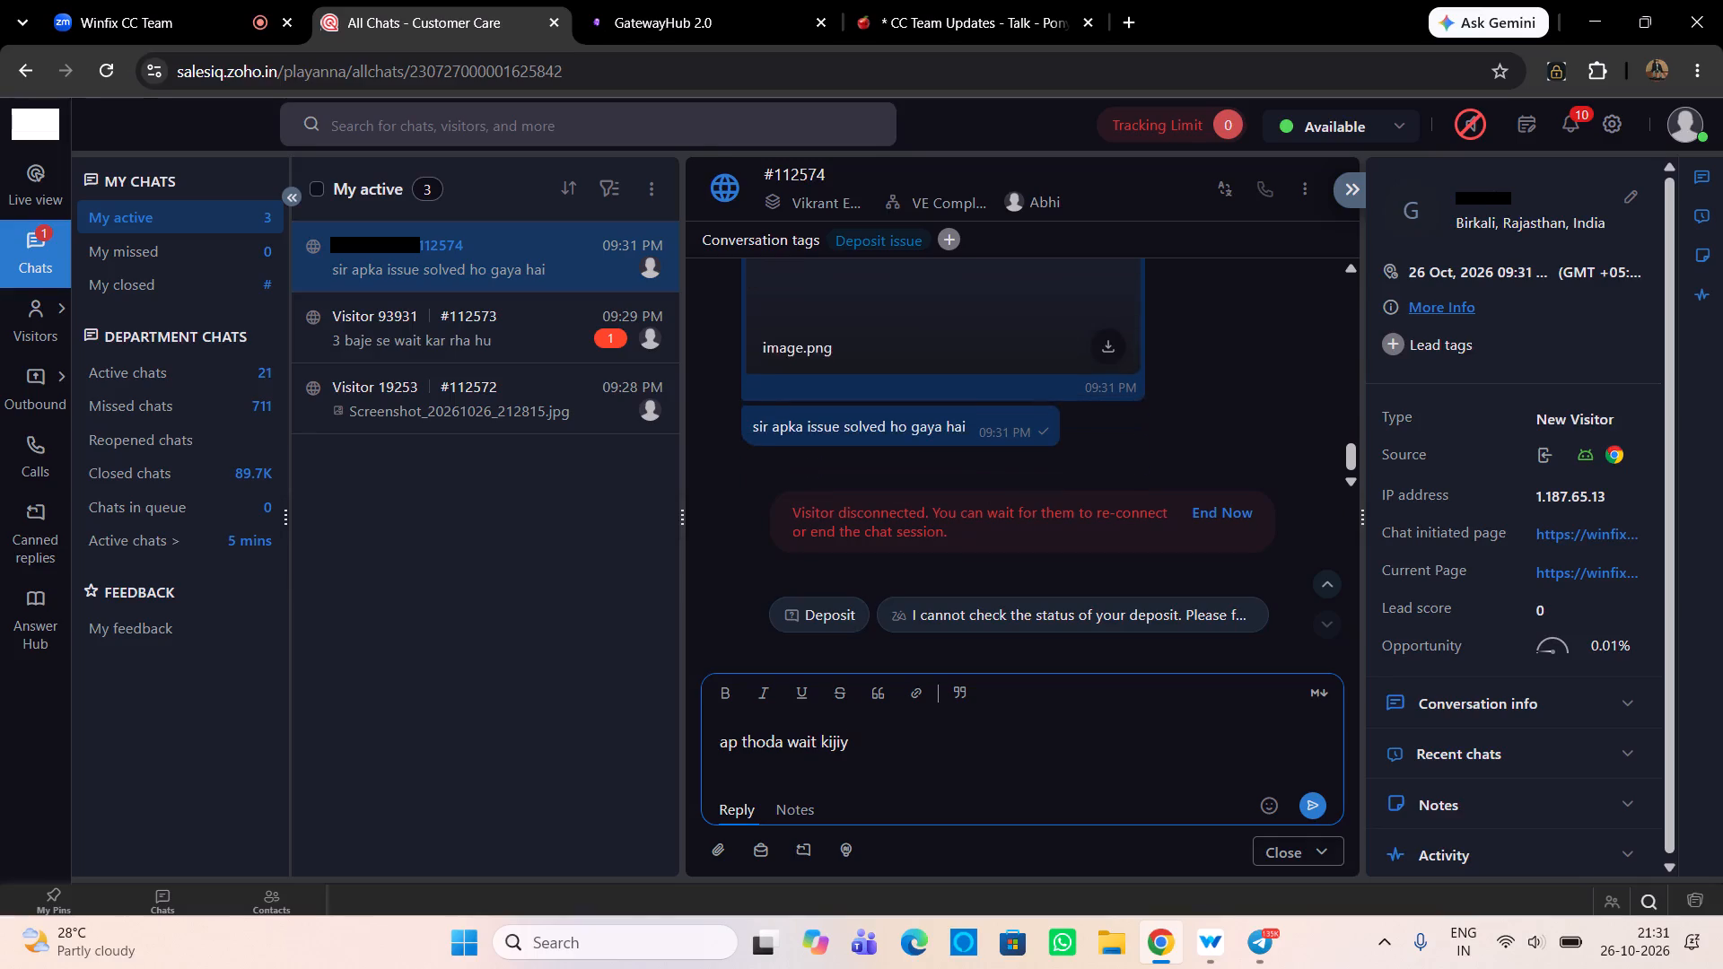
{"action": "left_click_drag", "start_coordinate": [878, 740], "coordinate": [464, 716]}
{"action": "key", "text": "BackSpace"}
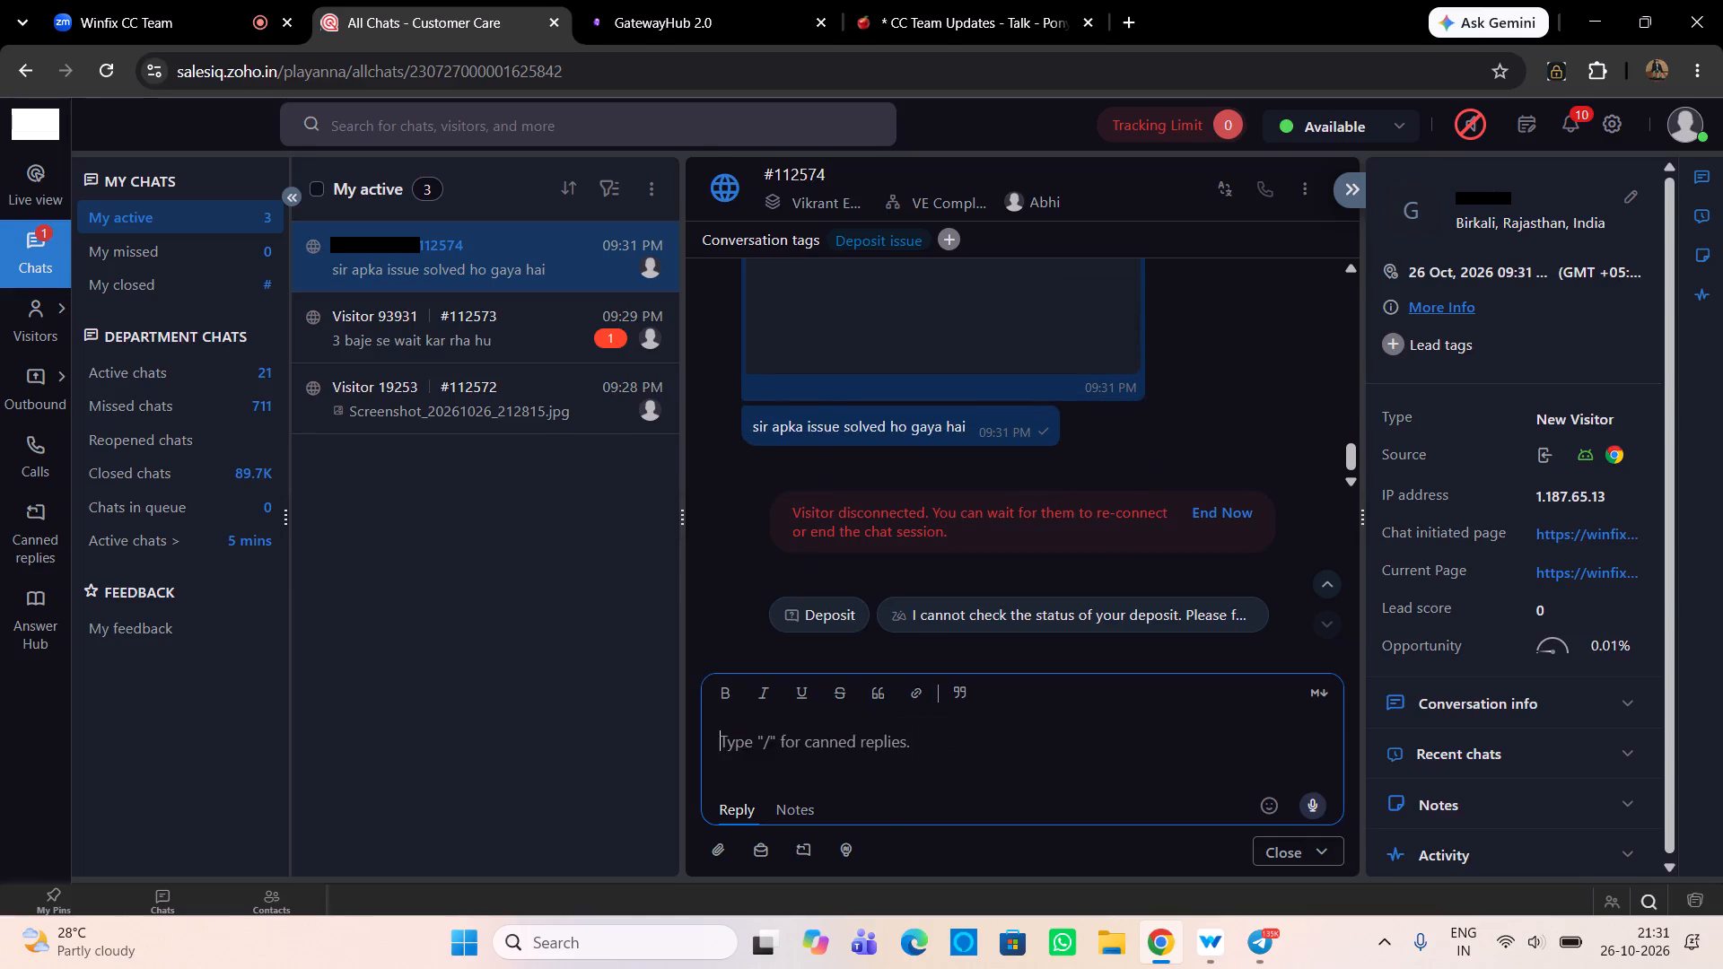
Send the canned "Waiting to hear from you sir/mam — last 30 seconds!!" reply in chat #112574.
{"action": "key", "text": "slash"}
{"action": "left_click", "coordinate": [804, 657]}
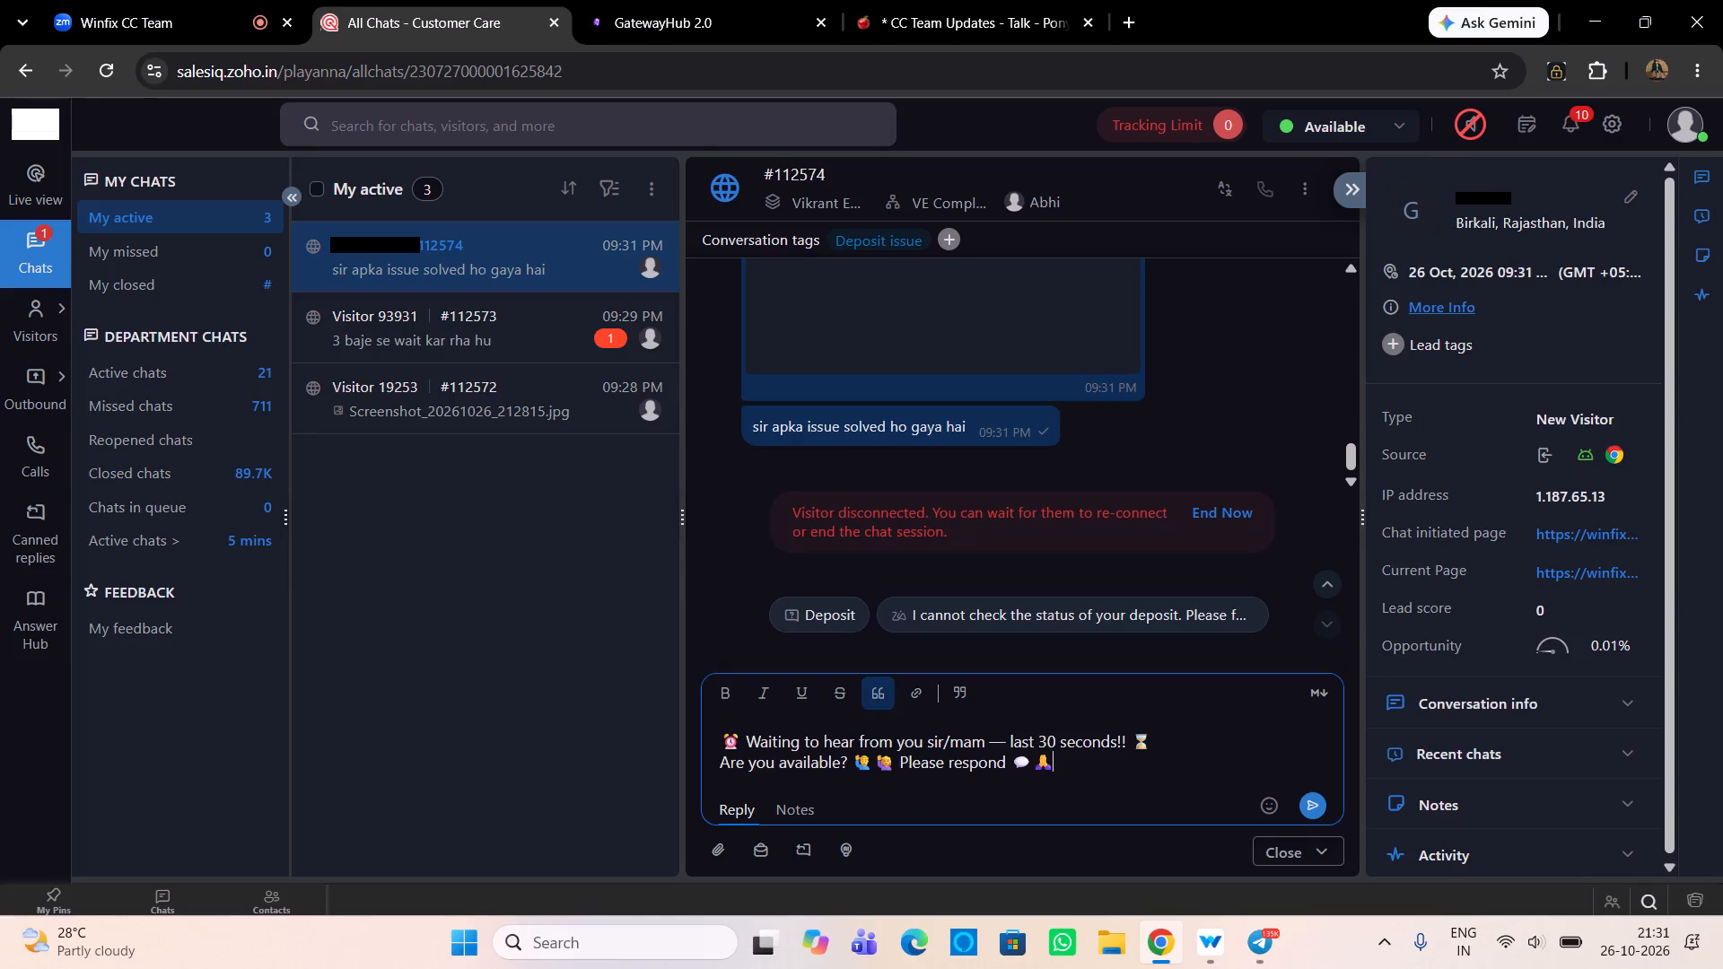
{"action": "left_click", "coordinate": [1309, 813]}
{"action": "left_click", "coordinate": [532, 342]}
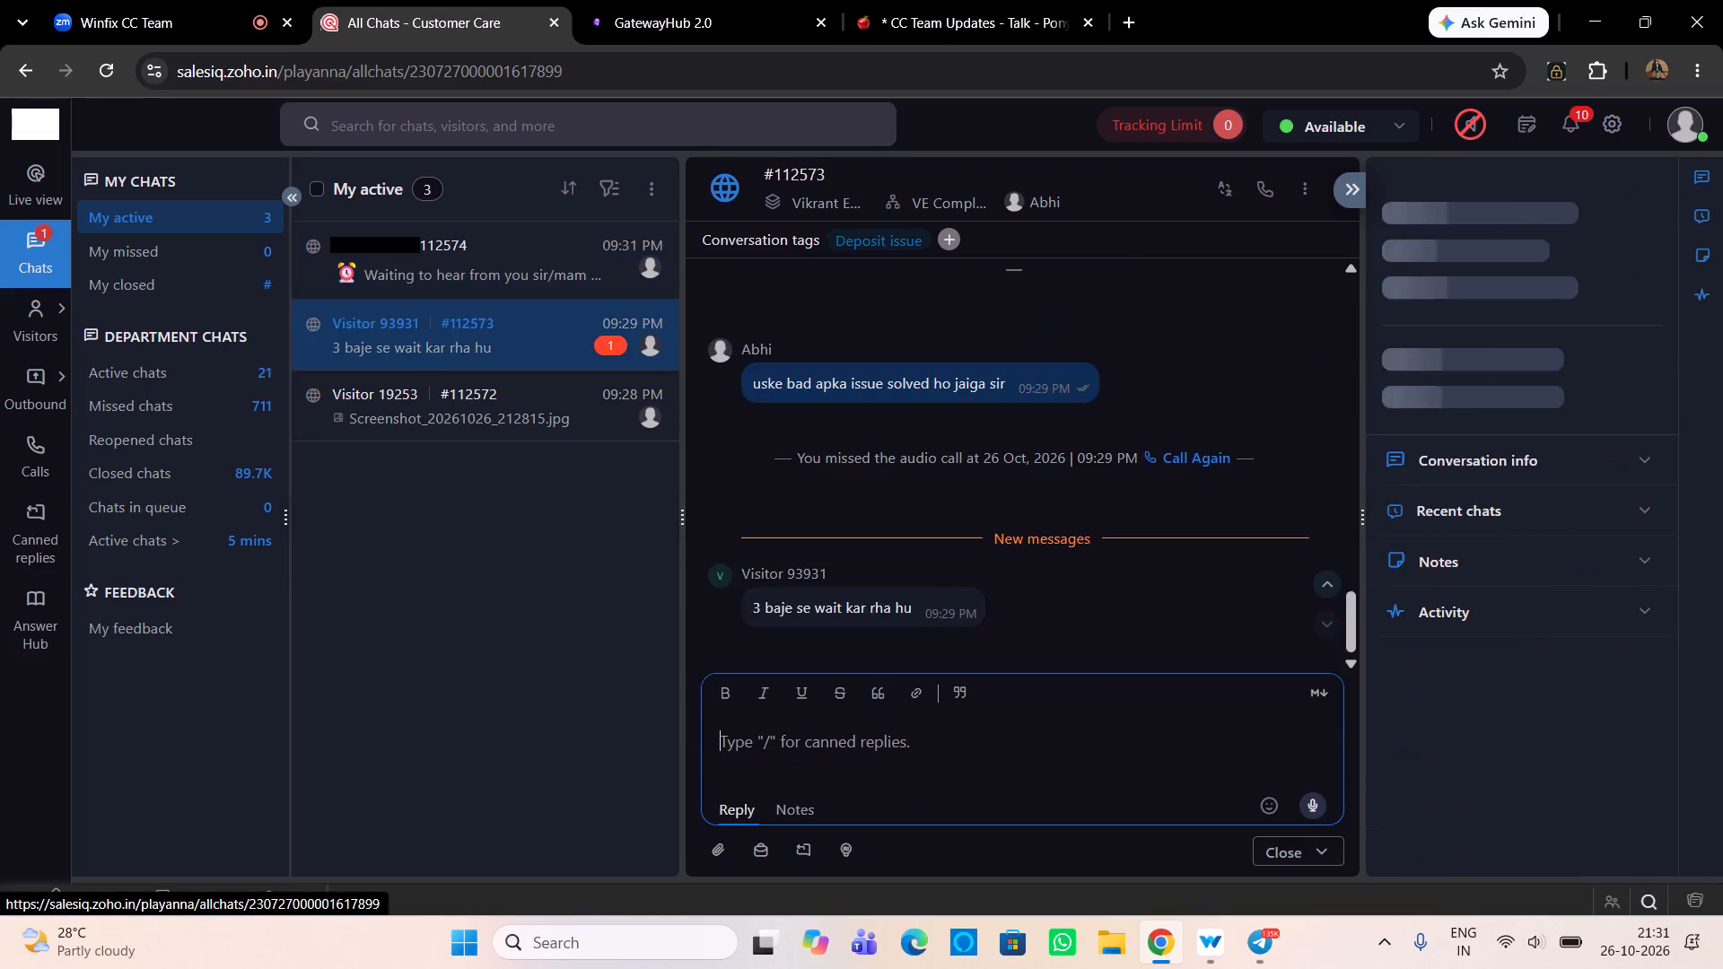
{"action": "scroll", "coordinate": [853, 472], "scroll_direction": "up", "scroll_amount": 2}
{"action": "scroll", "coordinate": [853, 472], "scroll_direction": "down", "scroll_amount": 4}
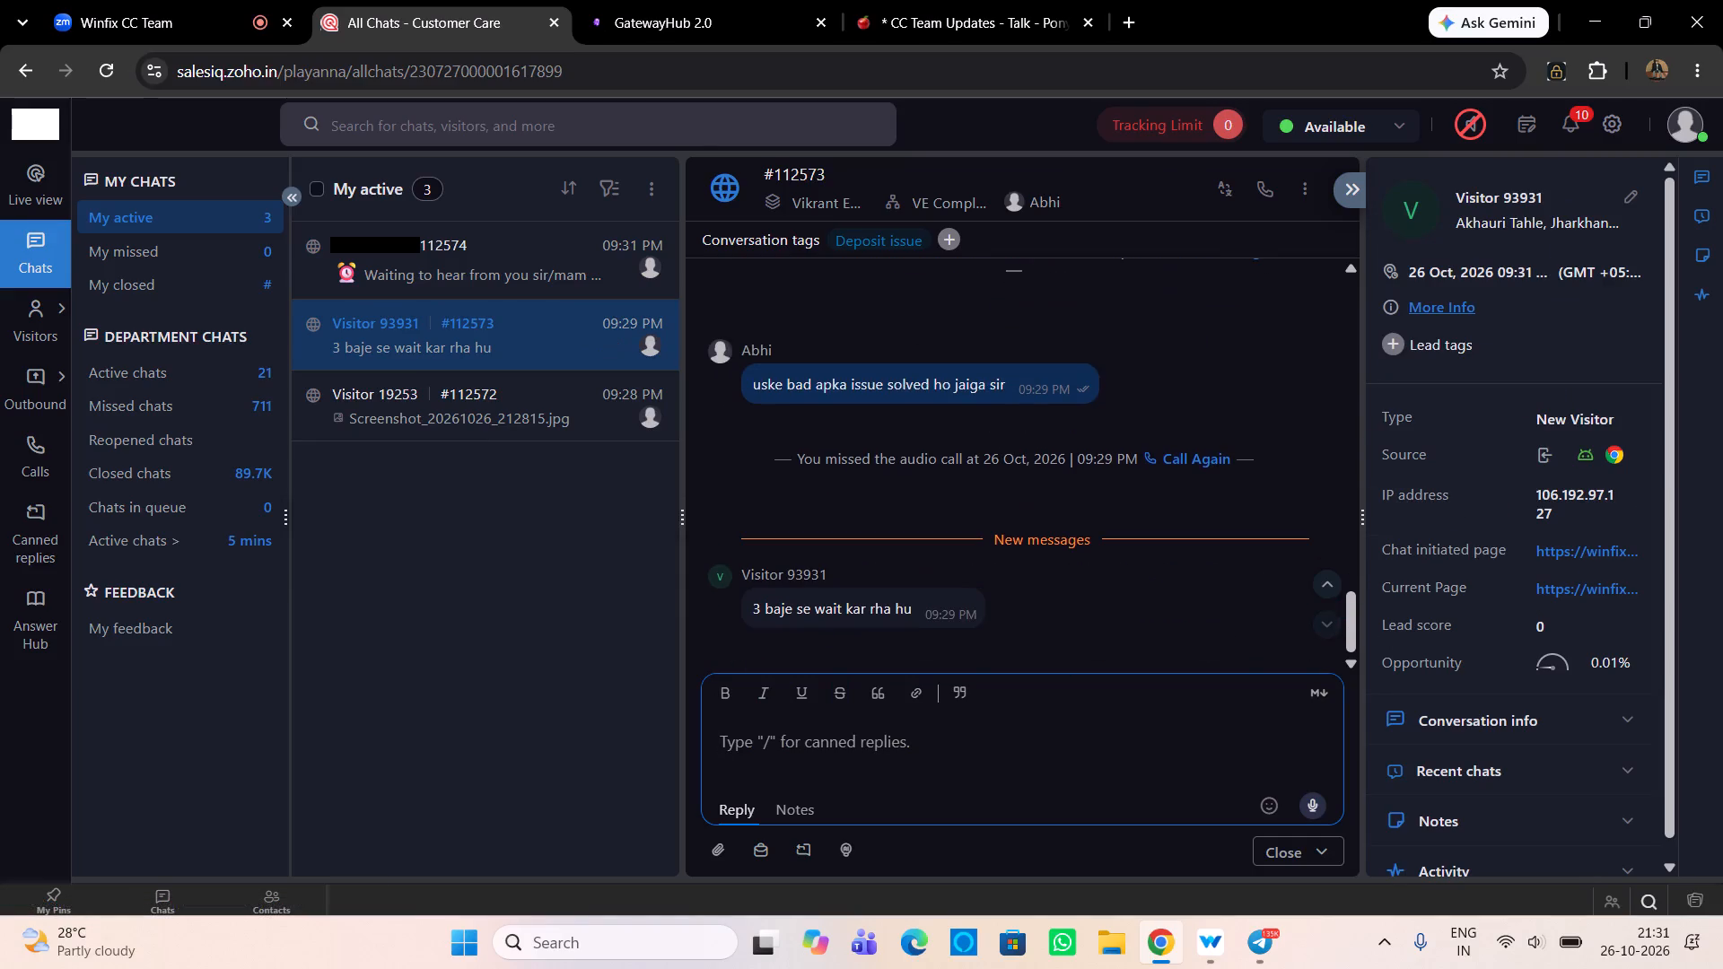
{"action": "scroll", "coordinate": [828, 458], "scroll_direction": "up", "scroll_amount": 3}
{"action": "scroll", "coordinate": [828, 458], "scroll_direction": "down", "scroll_amount": 1}
{"action": "scroll", "coordinate": [828, 458], "scroll_direction": "up", "scroll_amount": 1}
{"action": "scroll", "coordinate": [828, 458], "scroll_direction": "down", "scroll_amount": 6}
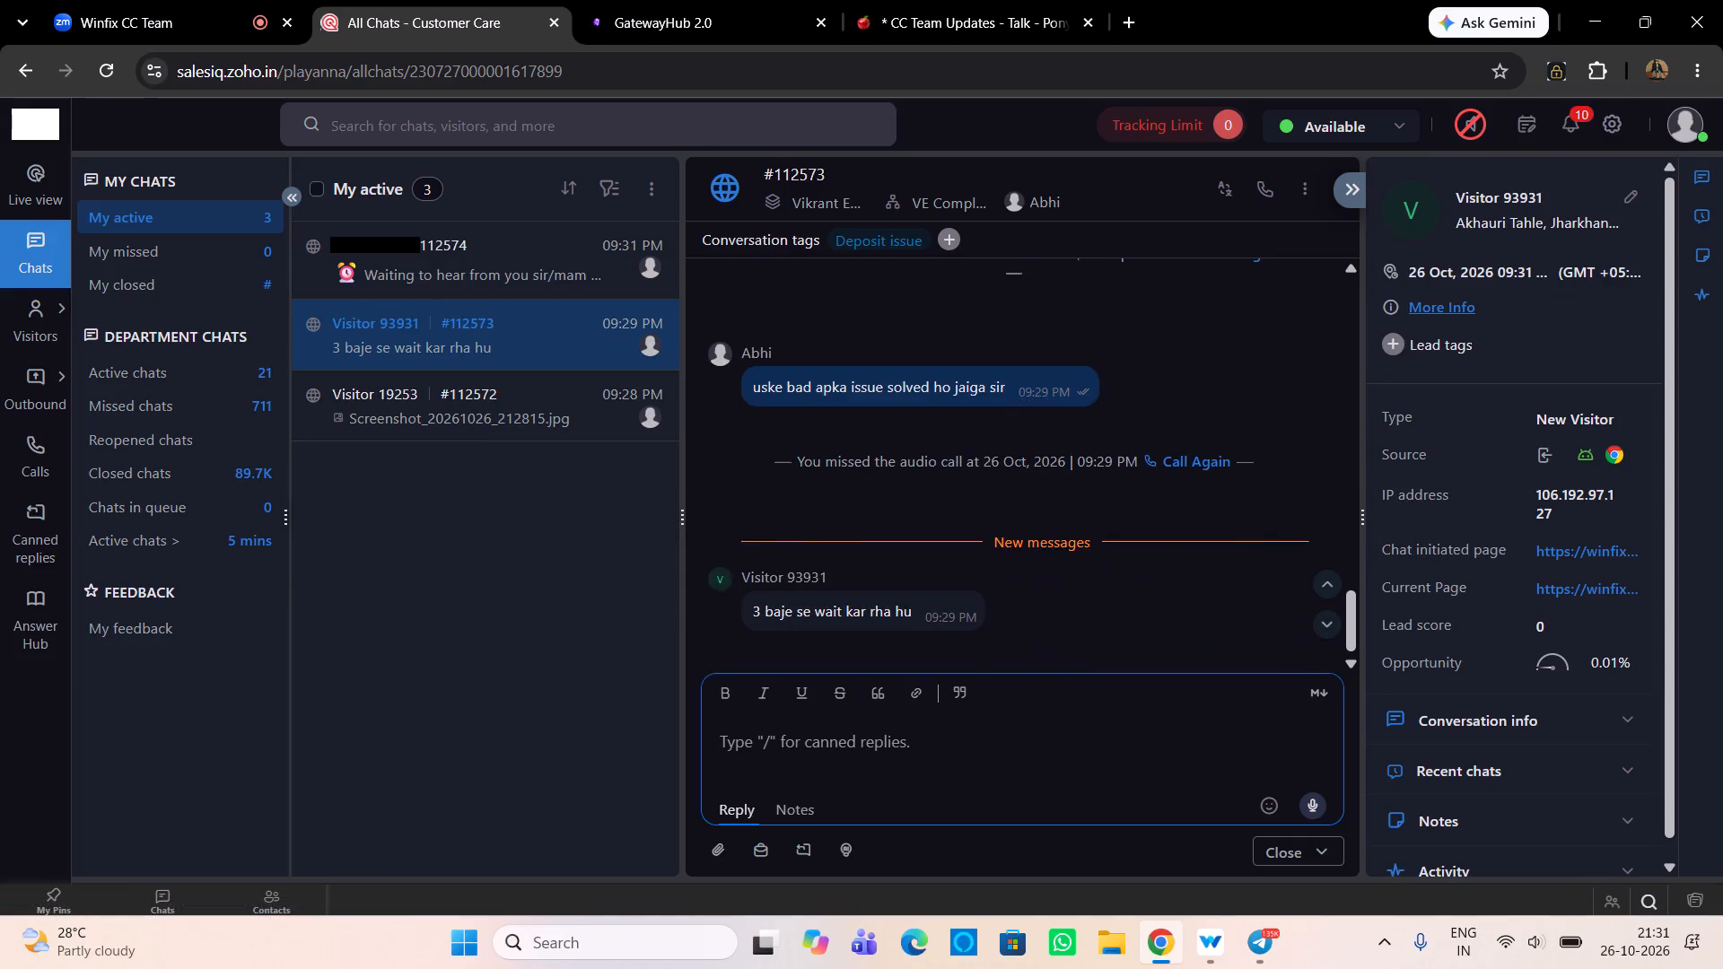
{"action": "left_click", "coordinate": [864, 775]}
{"action": "type", "text": "samajh"}
{"action": "key", "text": "space"}
{"action": "key", "text": "BackSpace"}
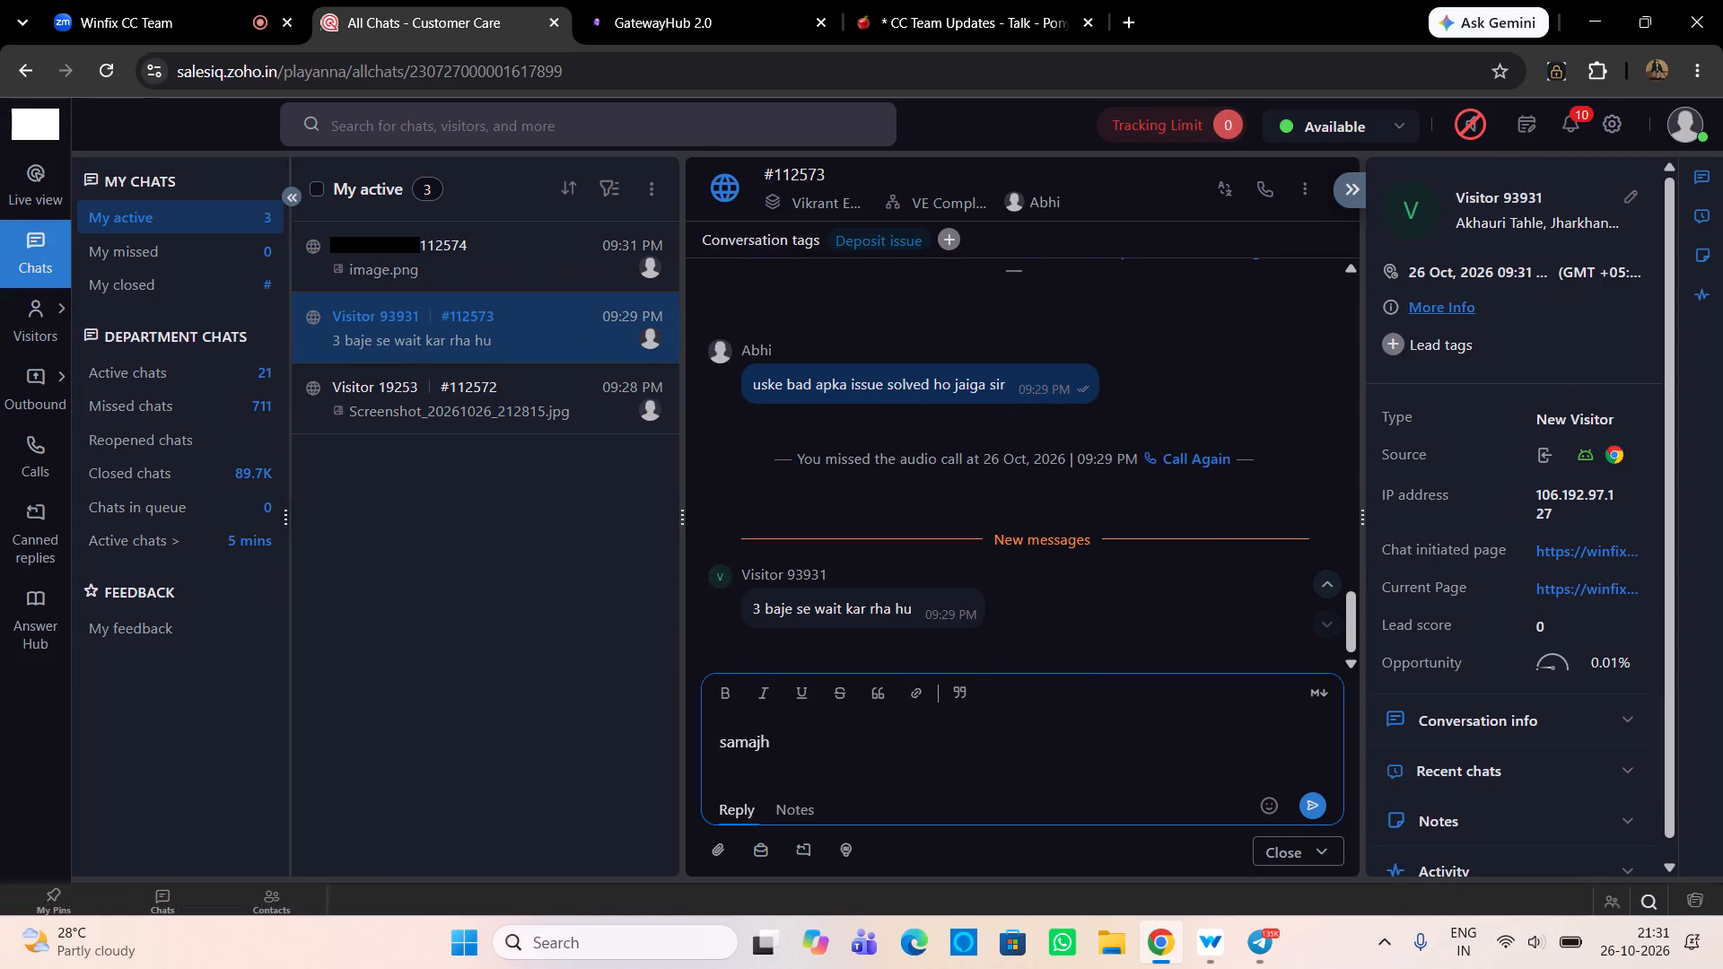
{"action": "key", "text": "space"}
{"action": "type", "text": "raha h"}
{"action": "key", "text": "space"}
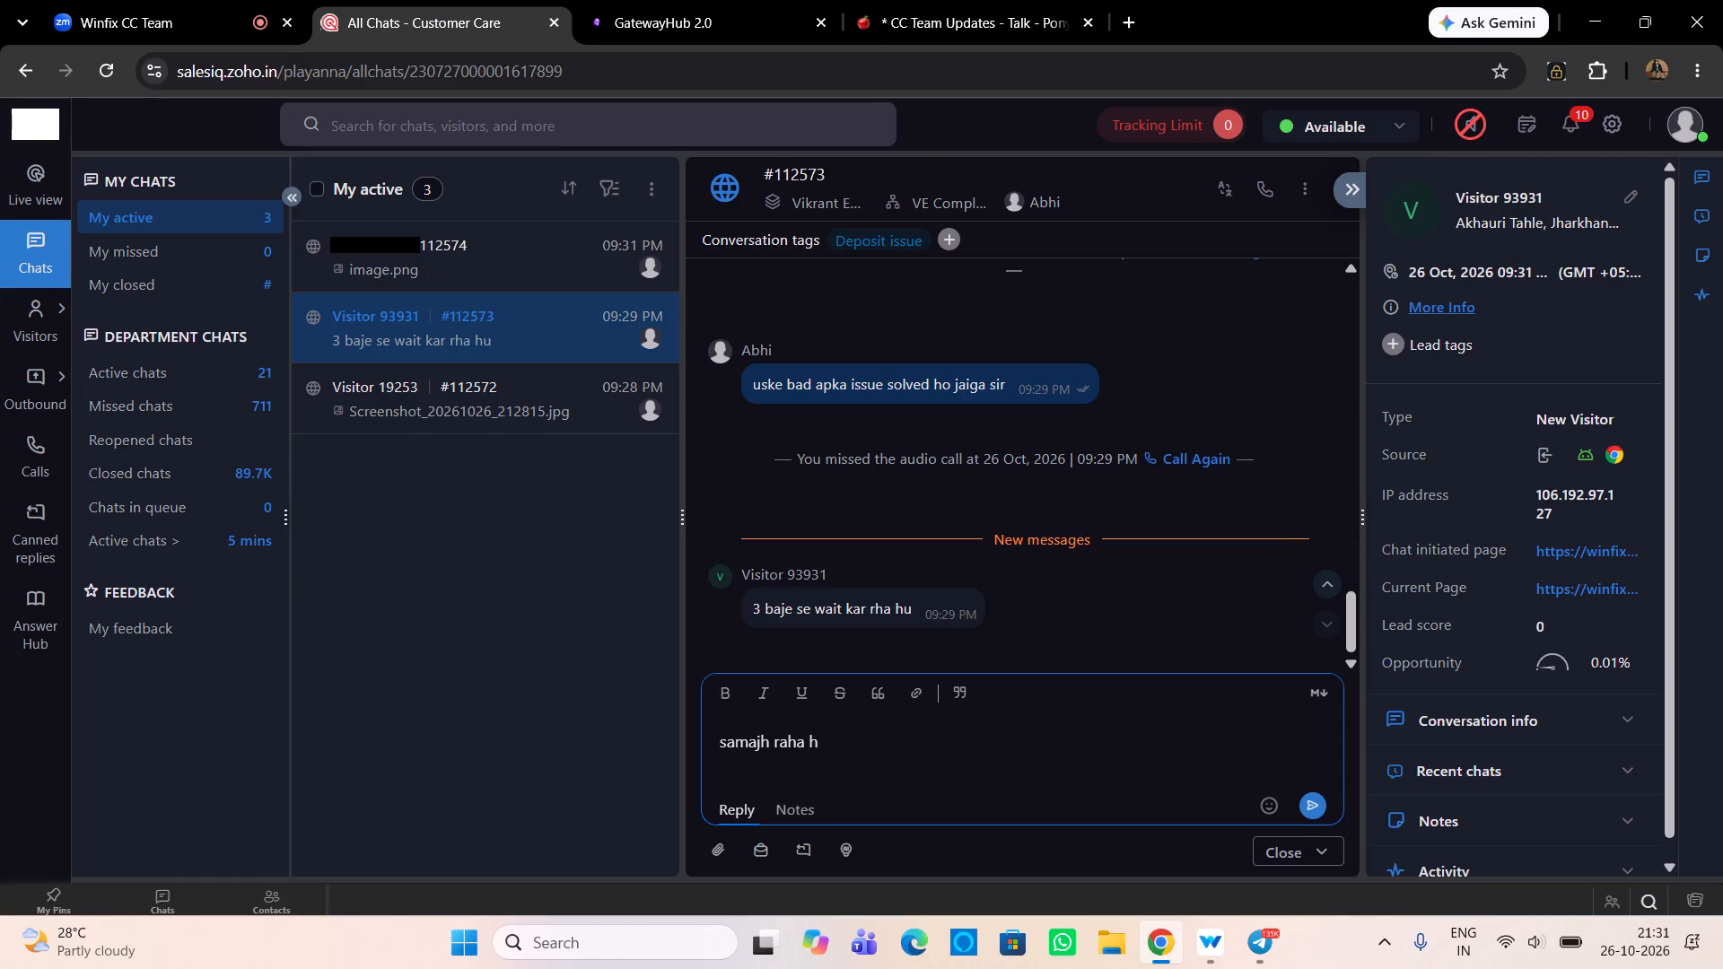
{"action": "key", "text": "BackSpace"}
{"action": "key", "text": "BackSpace"}
{"action": "type", "text": "husir"}
{"action": "key", "text": "Return"}
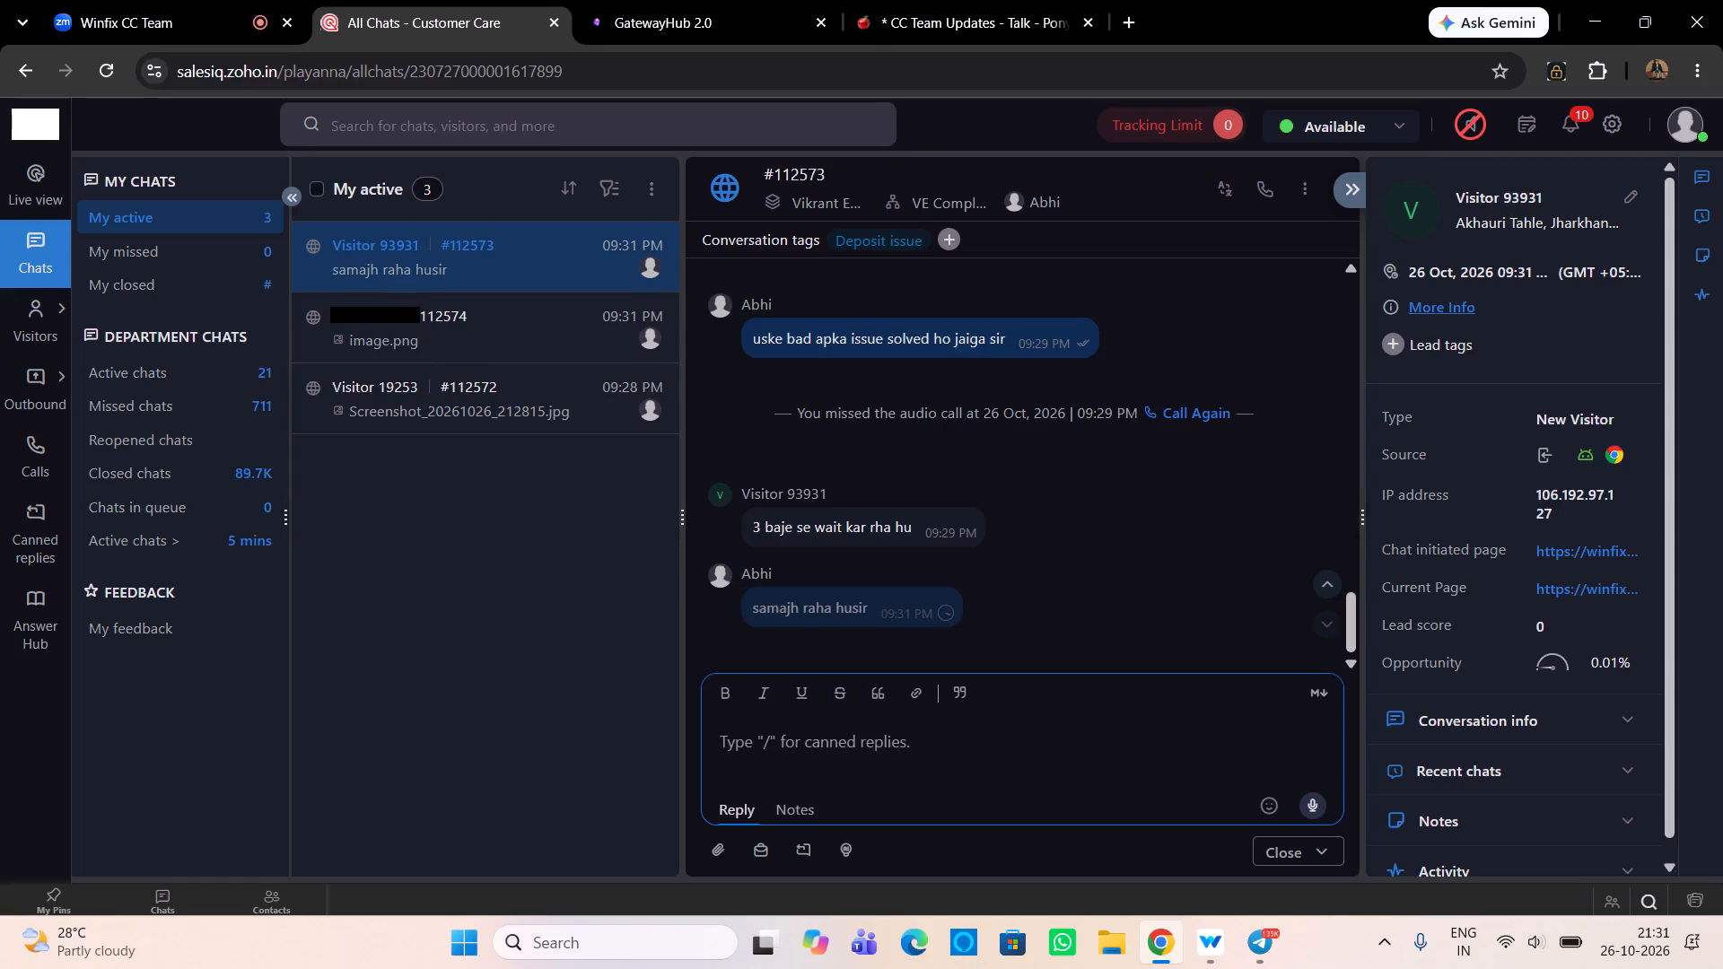
Send Visitor 93931 the message "ap wait kijiye 10 min isue solved solved ho jai ga sir".
{"action": "left_click", "coordinate": [888, 772]}
{"action": "type", "text": "ap wait kijiye 10 min isue solved solved ho jai ga sir"}
{"action": "key", "text": "Return"}
Insert the canned closing reply in chat #112573 that thanks the visitor for contacting and asks for a Happy, Neutral or Sad rating.
{"action": "left_click", "coordinate": [1098, 753]}
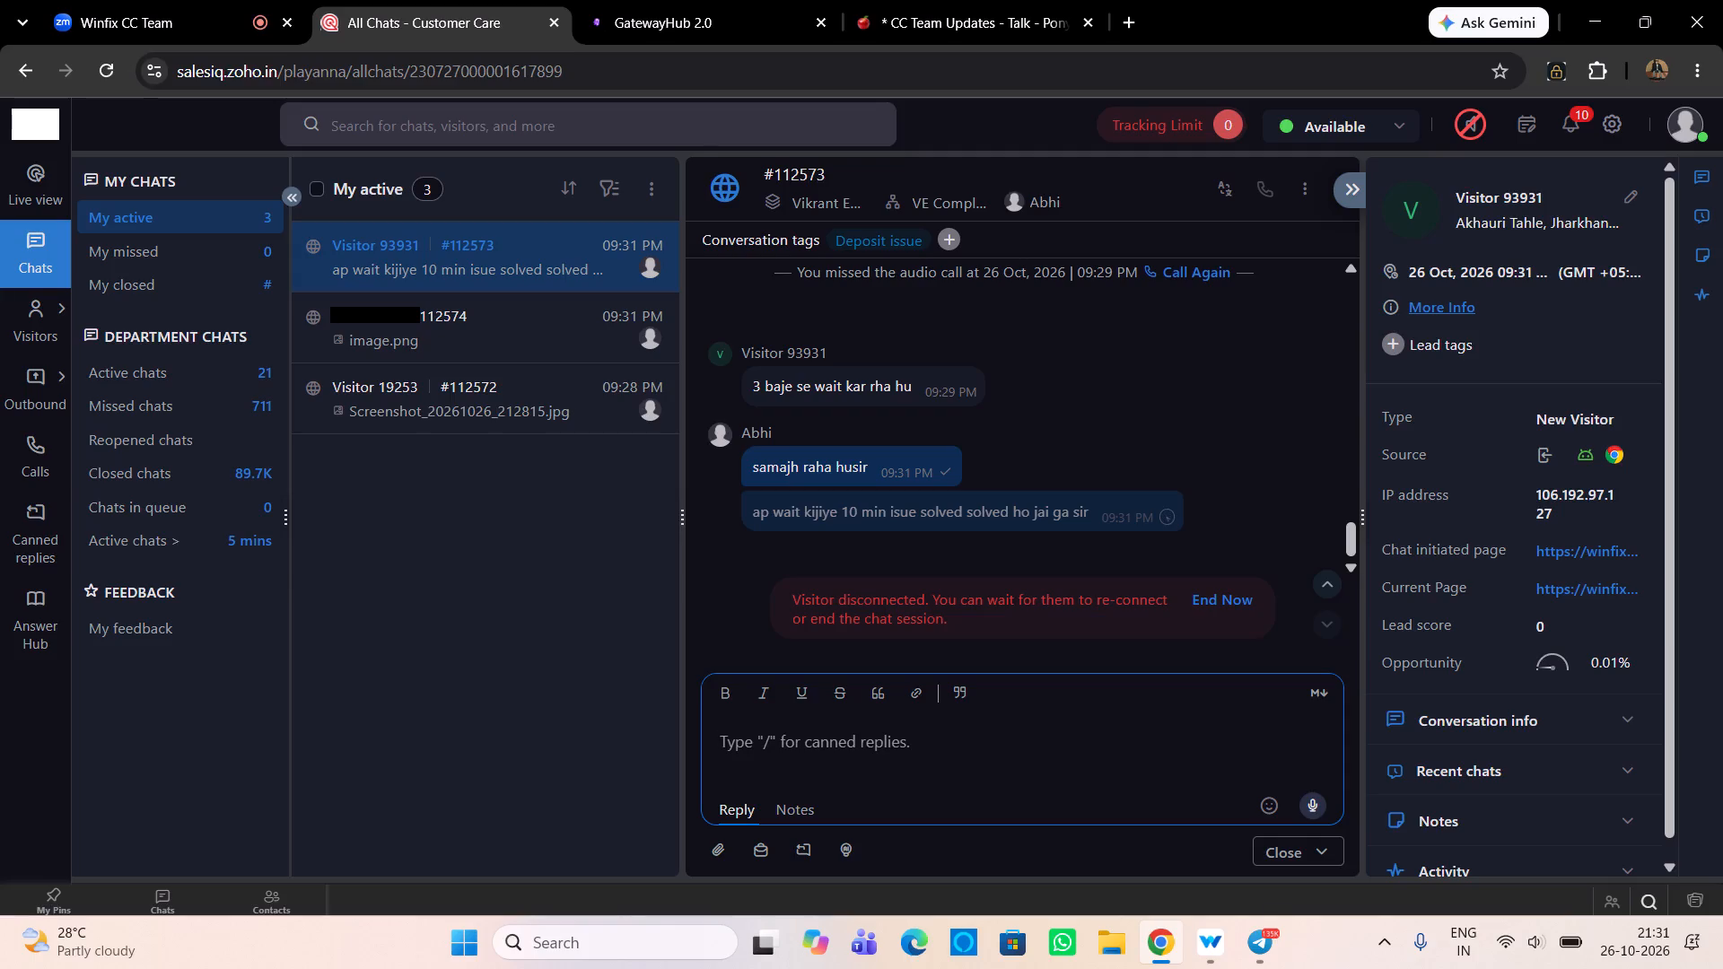
{"action": "key", "text": "slash"}
{"action": "left_click", "coordinate": [958, 460]}
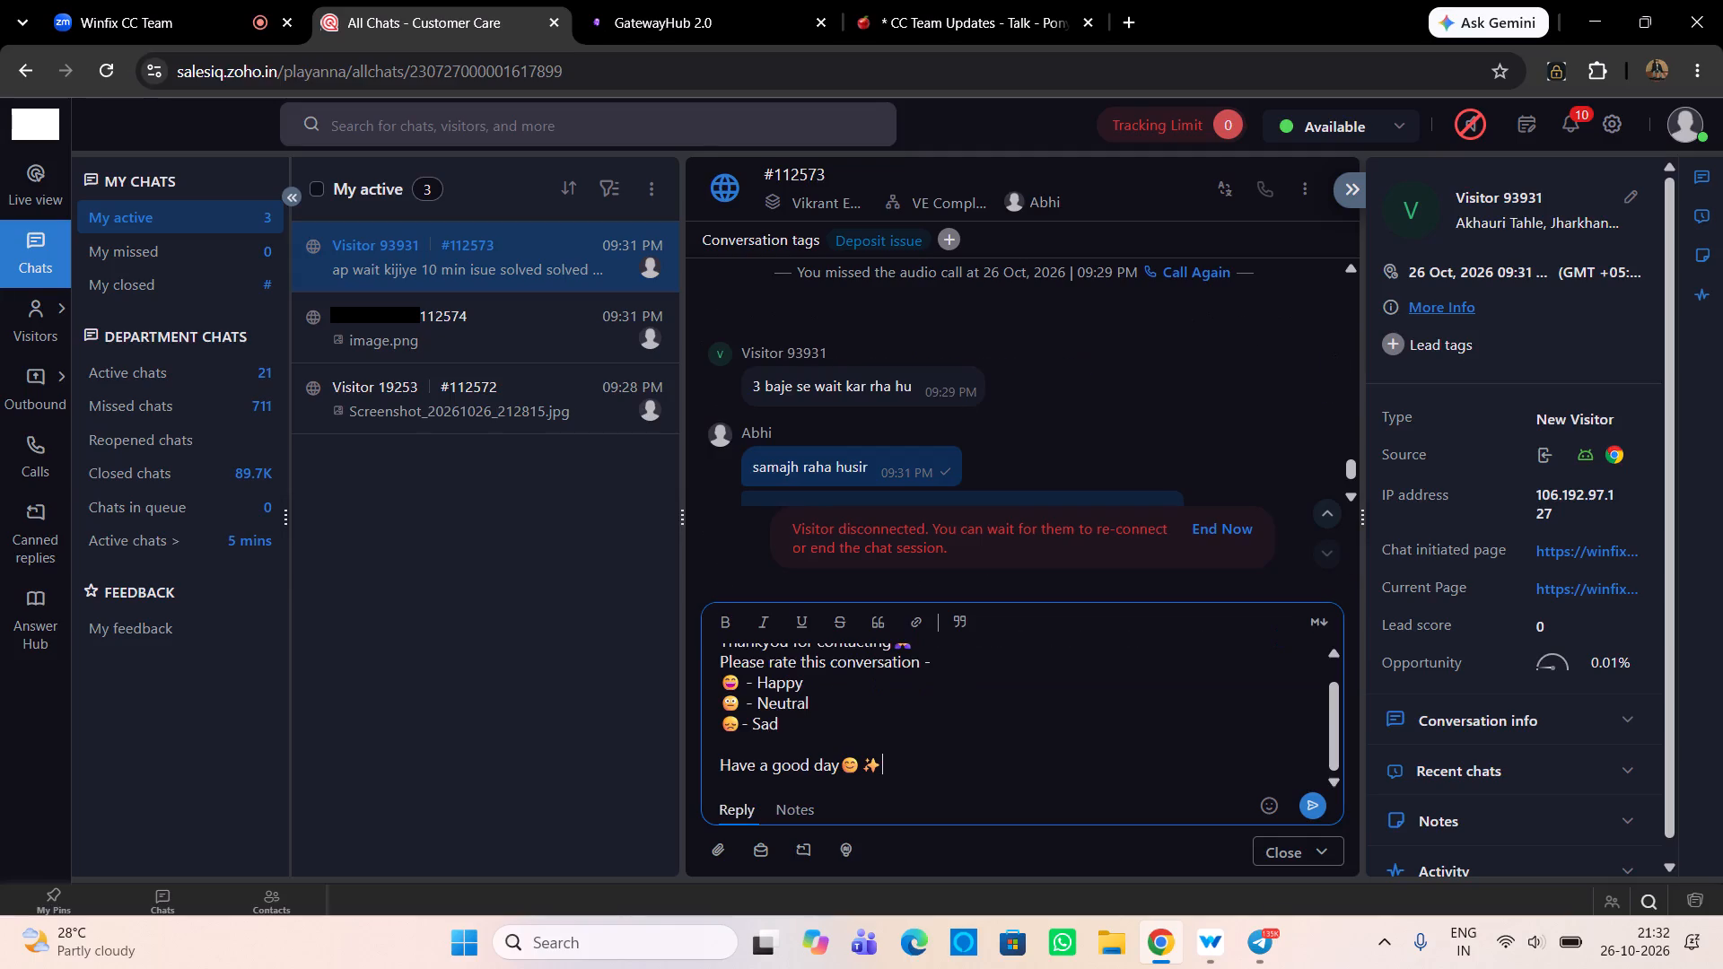
Send the prepared closing and rating message to Visitor 93931 and end chat #112573.
{"action": "left_click", "coordinate": [1315, 811]}
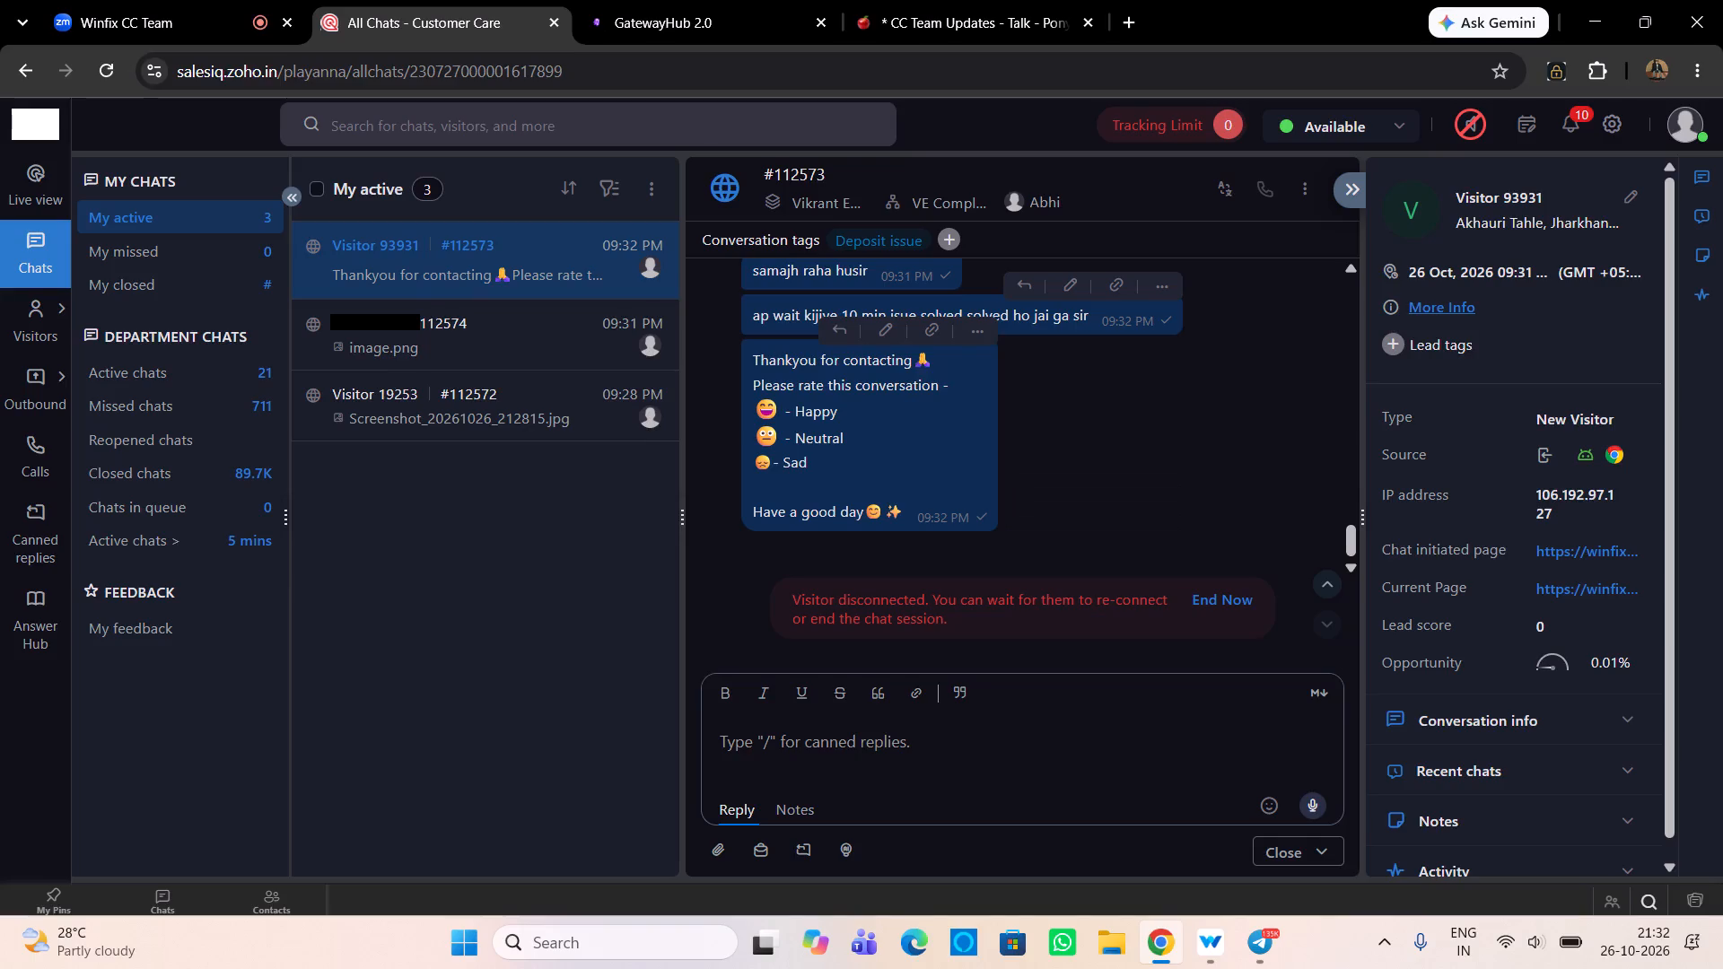
{"action": "left_click", "coordinate": [1215, 600]}
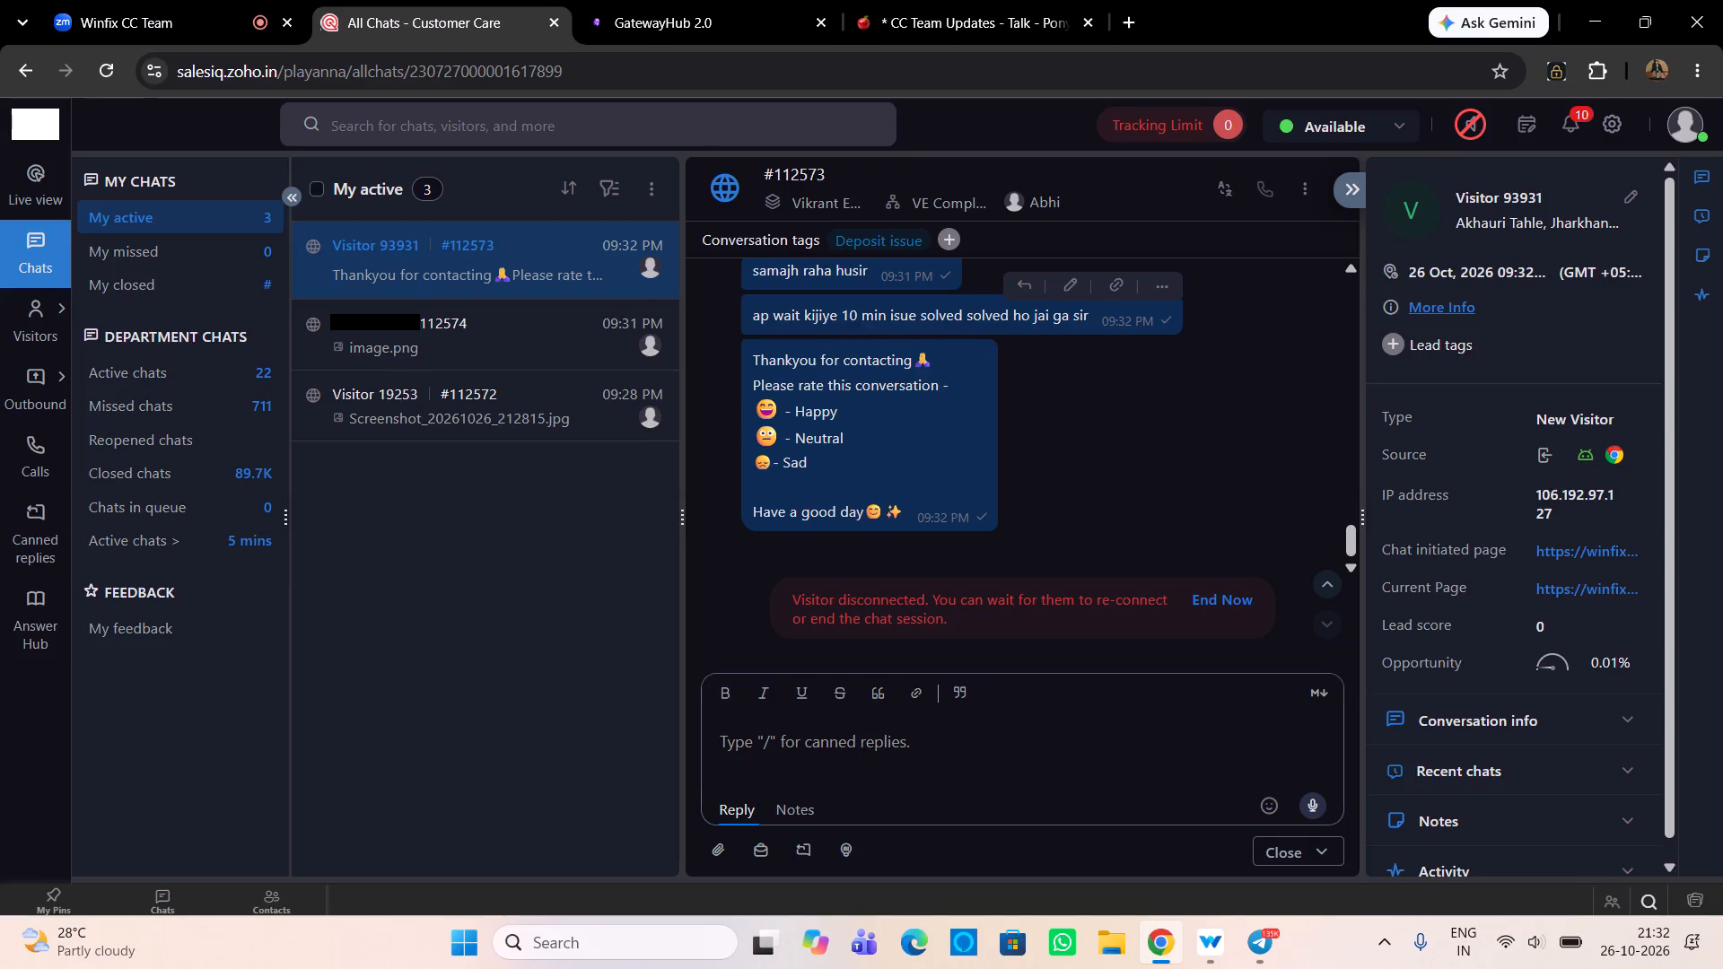
{"action": "left_click", "coordinate": [1218, 604]}
{"action": "left_click", "coordinate": [1042, 836]}
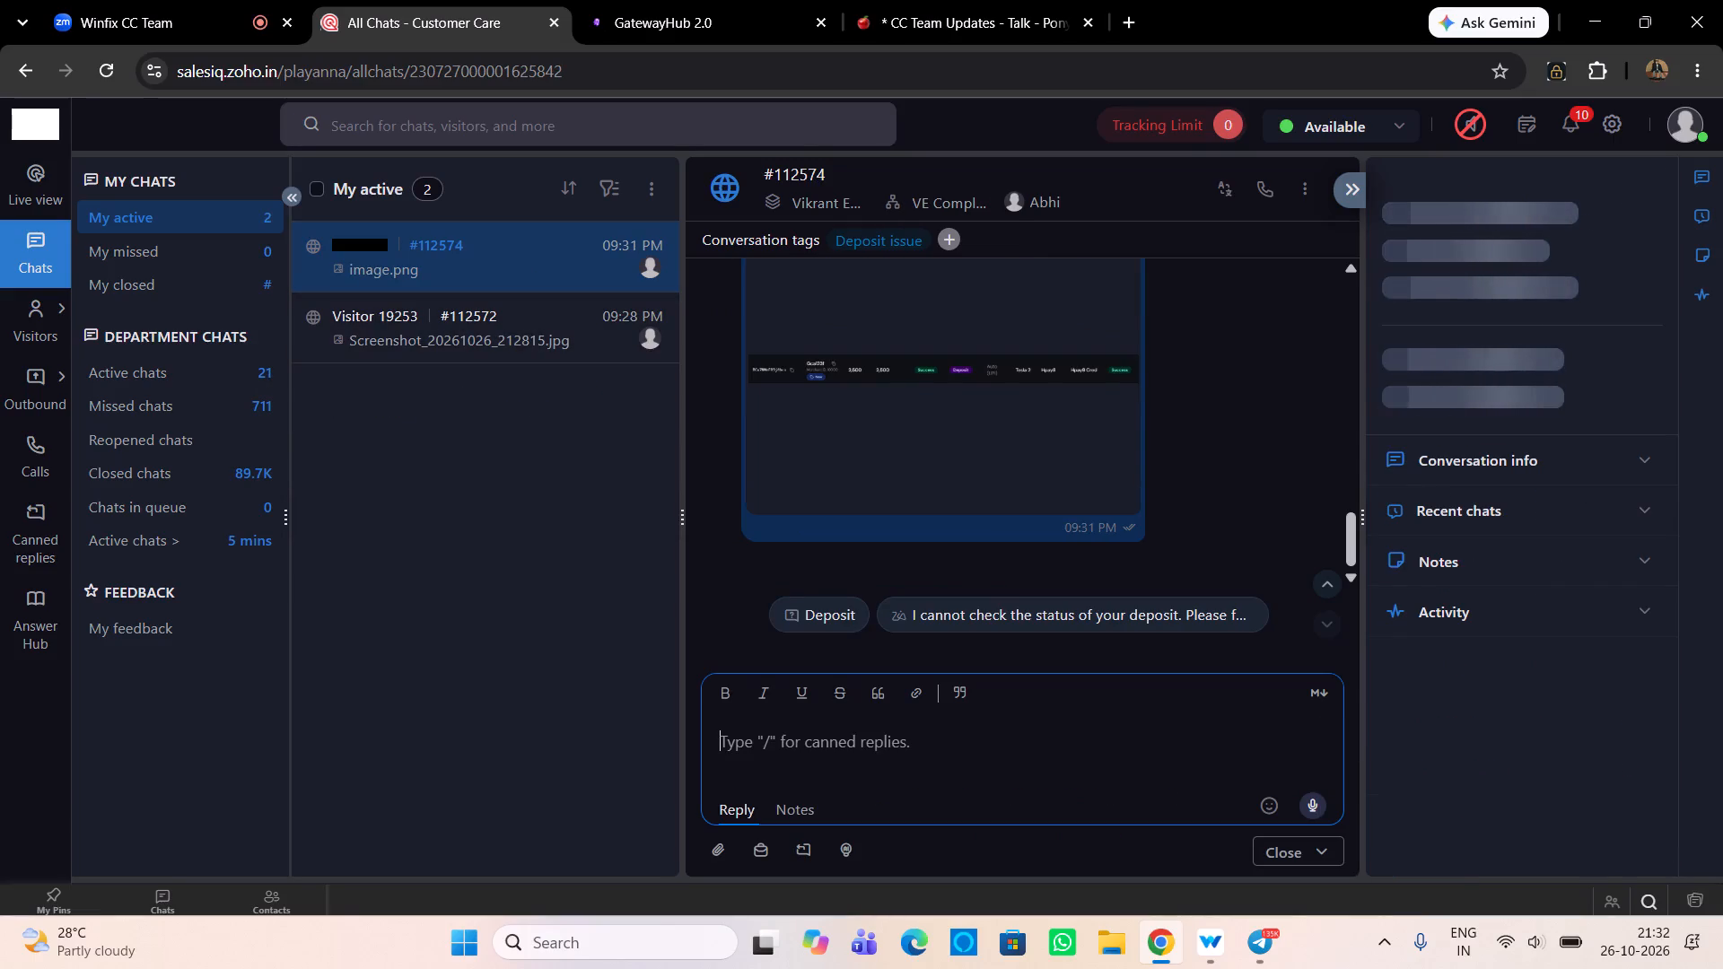
Send the canned "Waiting to hear from you sir/mam — last 30 seconds!!" reply in chat #112574.
{"action": "left_click", "coordinate": [989, 766]}
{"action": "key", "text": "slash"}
{"action": "left_click", "coordinate": [903, 632]}
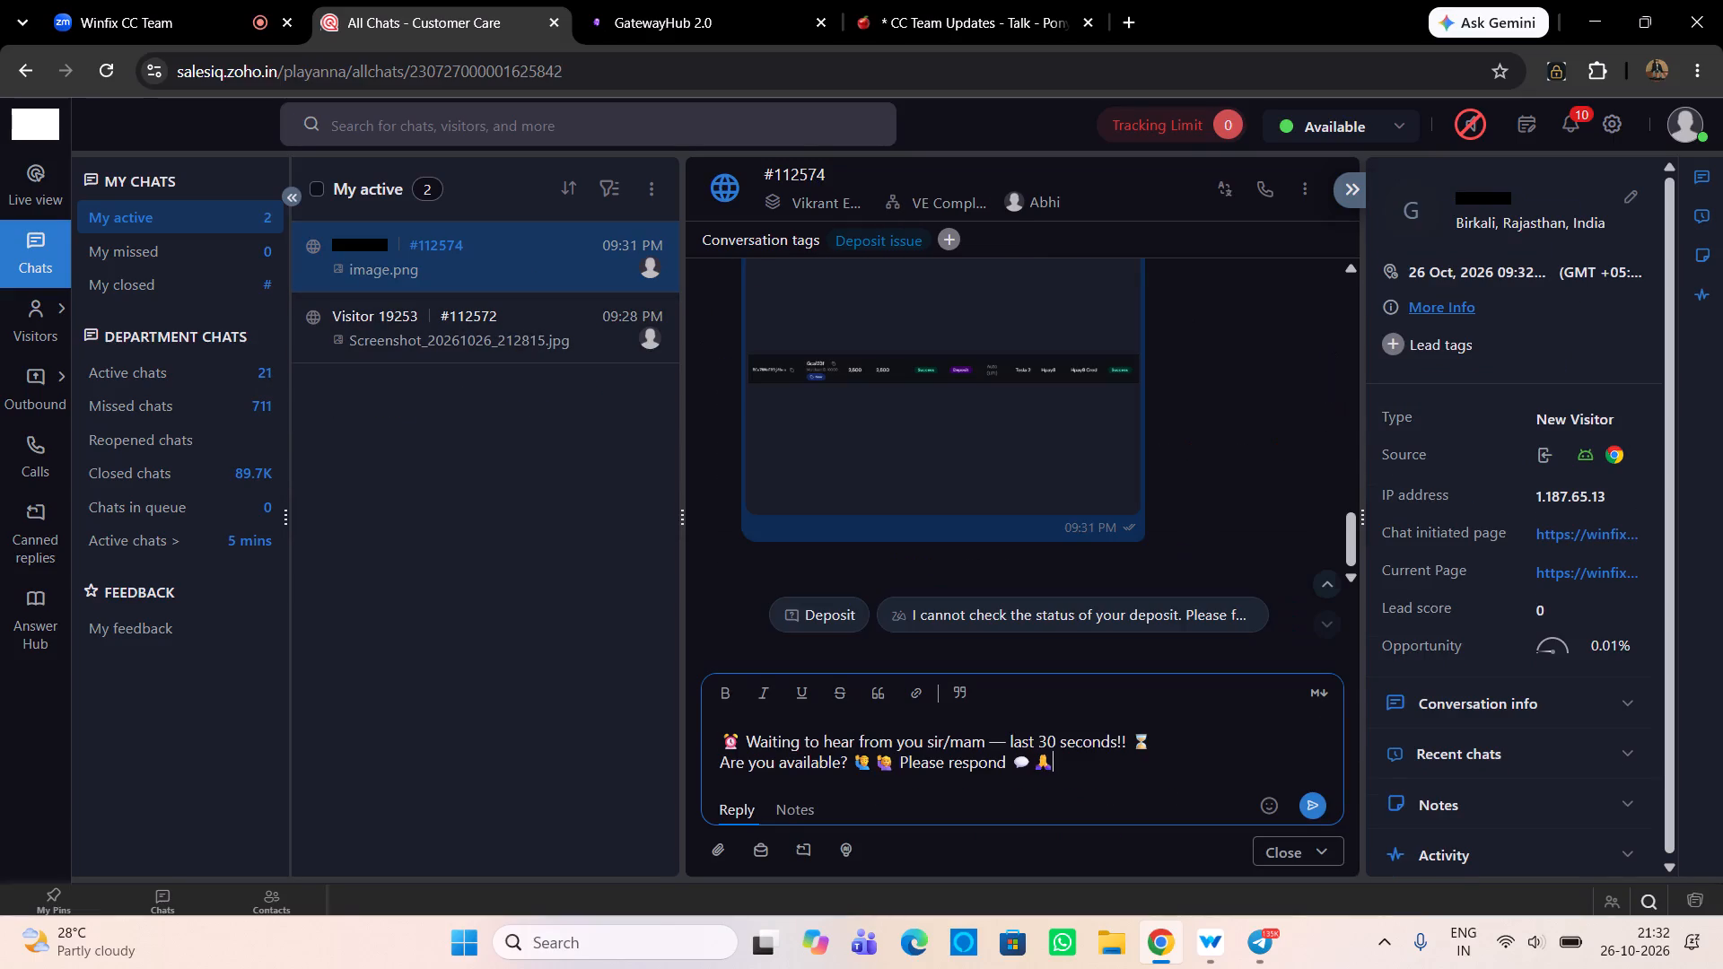
{"action": "left_click", "coordinate": [1306, 801]}
{"action": "left_click", "coordinate": [468, 368]}
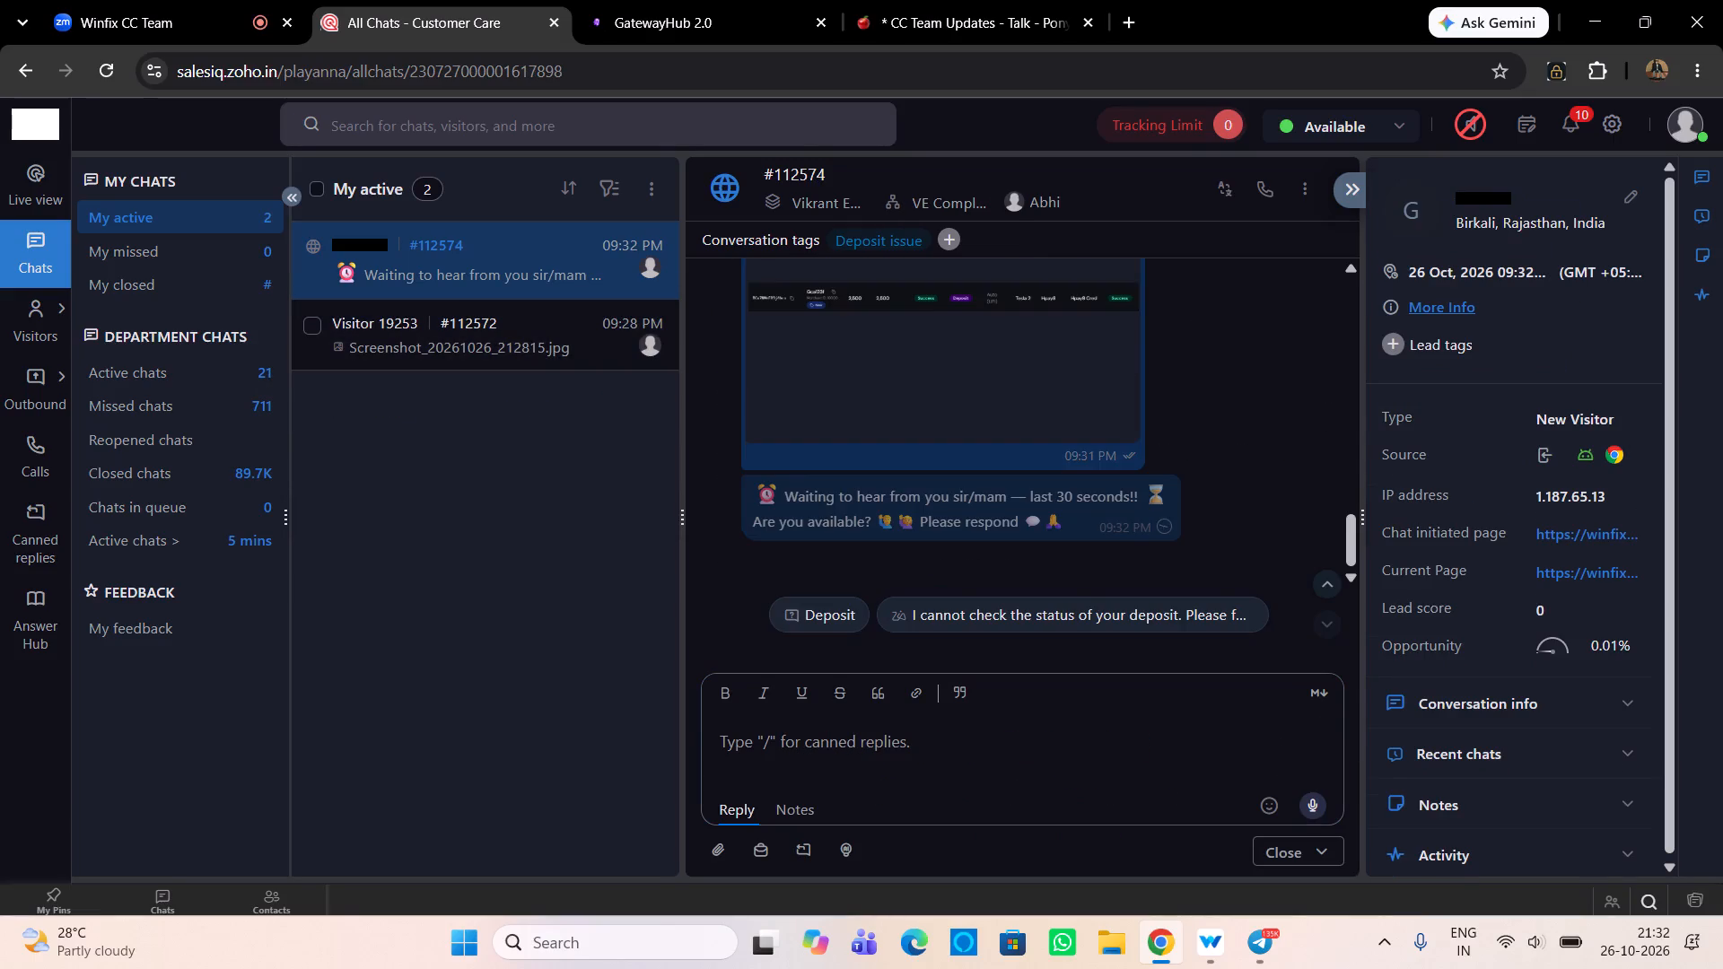
{"action": "left_click", "coordinate": [864, 788]}
{"action": "scroll", "coordinate": [780, 551], "scroll_direction": "up", "scroll_amount": 4}
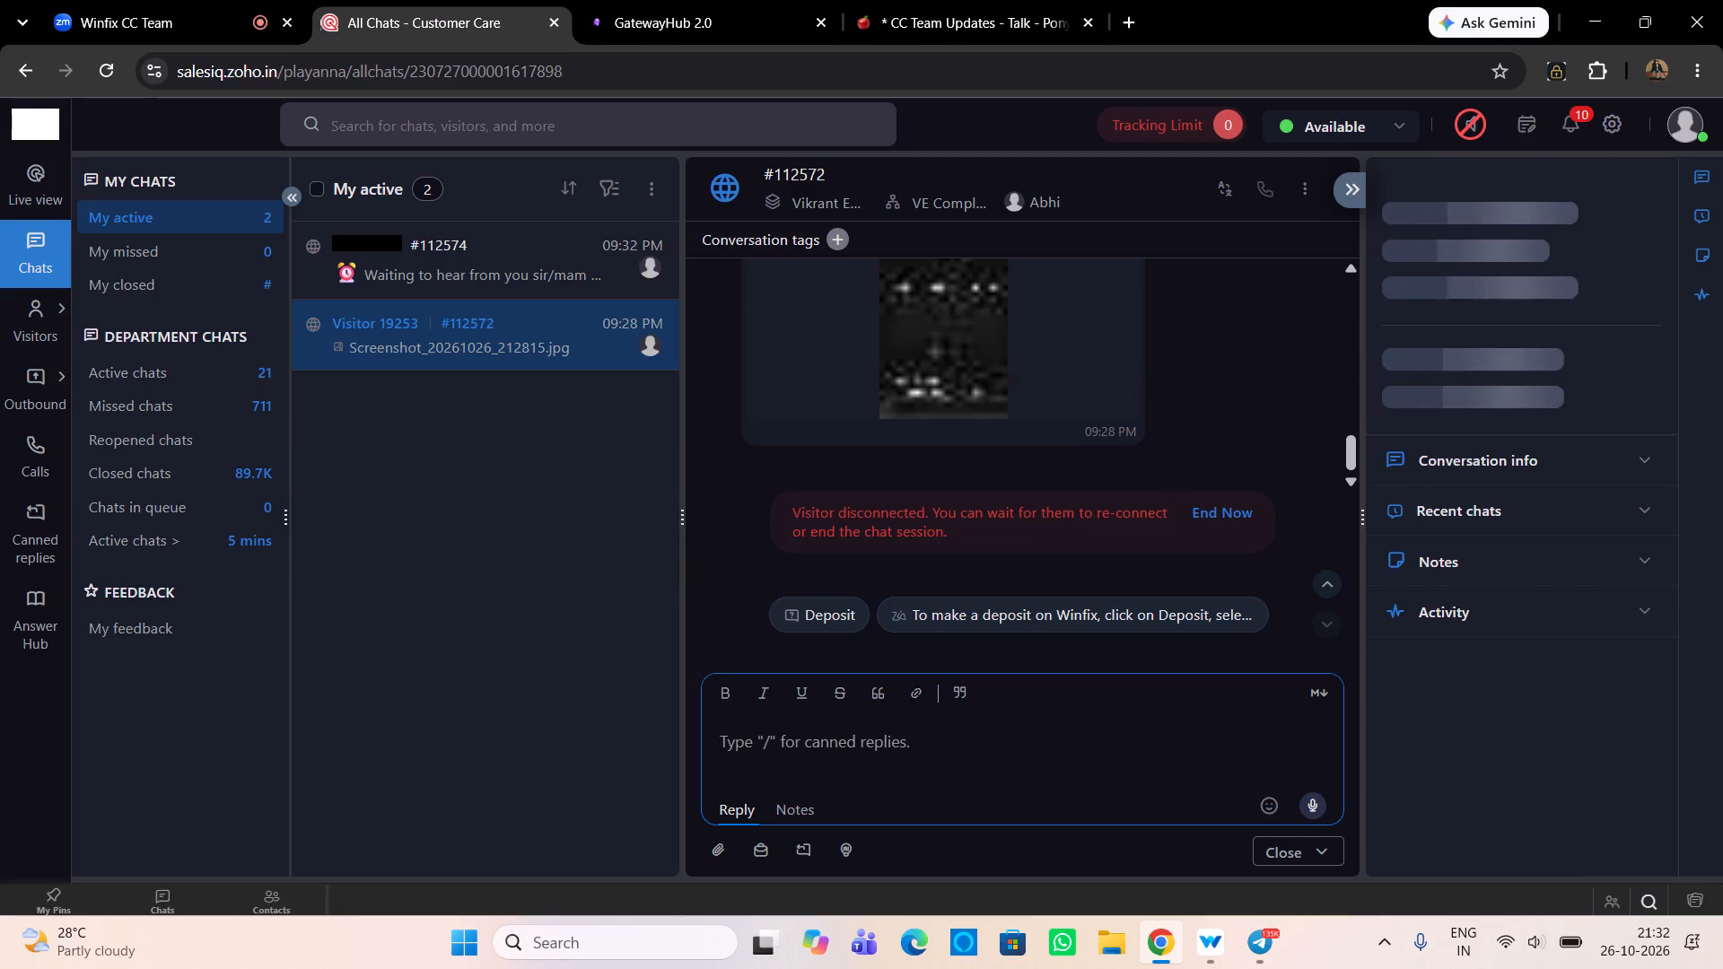
{"action": "scroll", "coordinate": [859, 405], "scroll_direction": "up", "scroll_amount": 4}
{"action": "scroll", "coordinate": [860, 402], "scroll_direction": "down", "scroll_amount": 4}
{"action": "scroll", "coordinate": [860, 402], "scroll_direction": "up", "scroll_amount": 2}
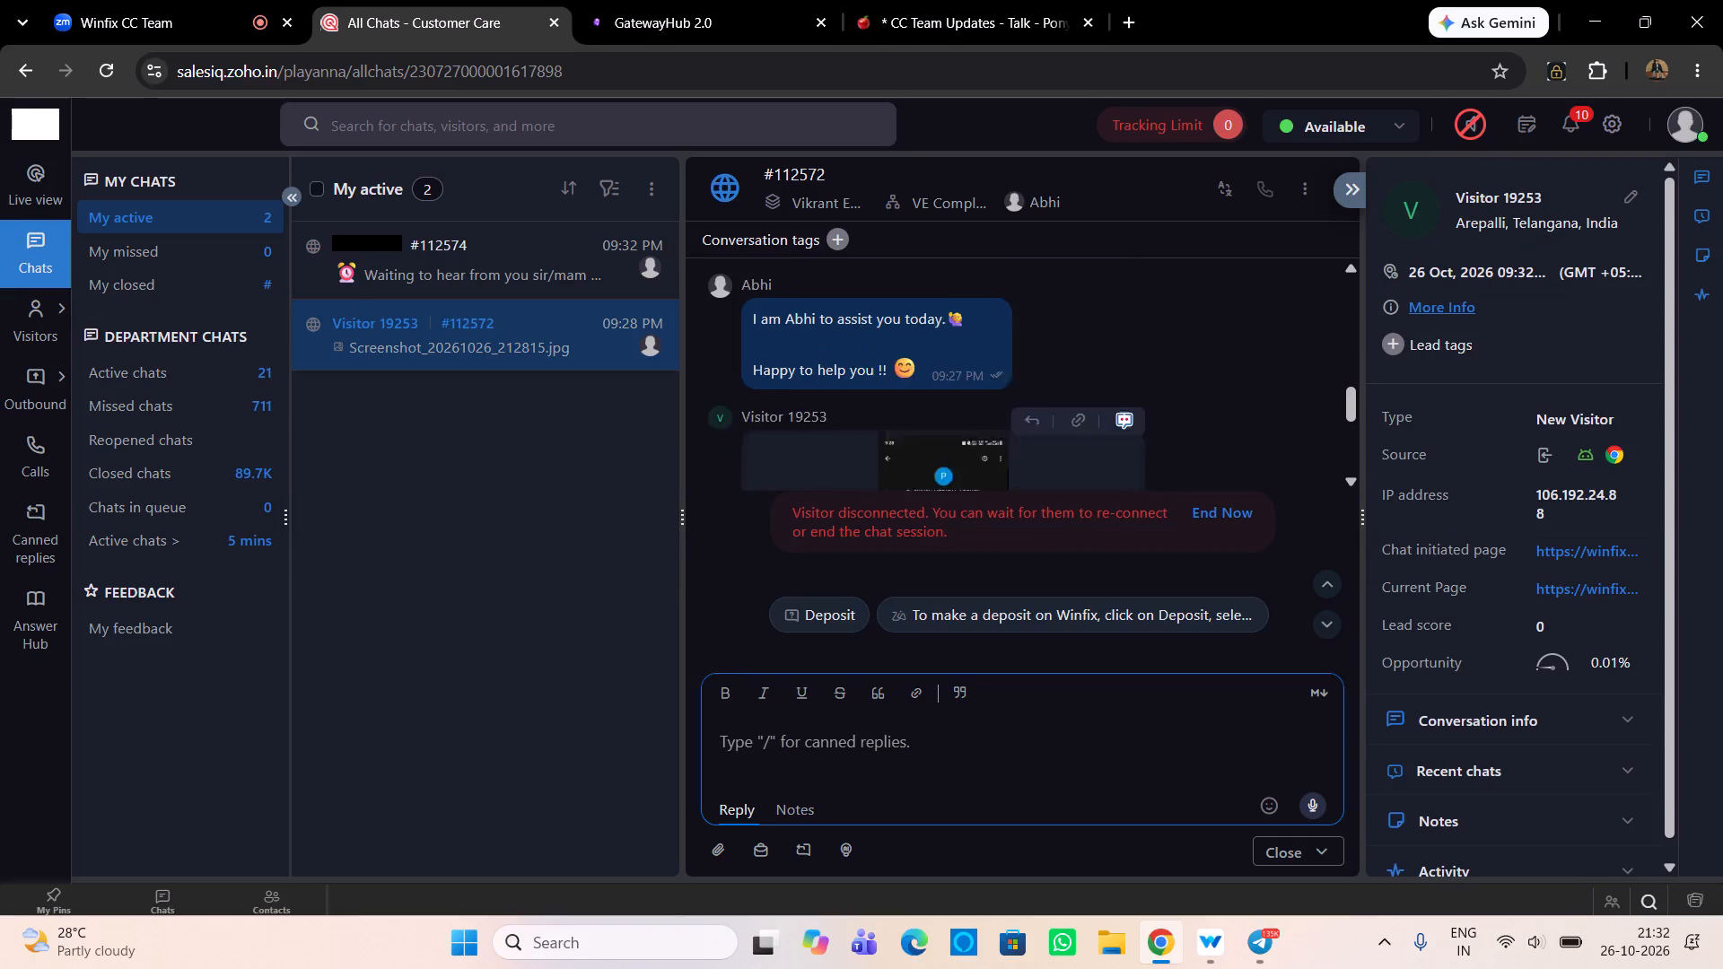
{"action": "scroll", "coordinate": [858, 402], "scroll_direction": "up", "scroll_amount": 1}
{"action": "scroll", "coordinate": [812, 416], "scroll_direction": "down", "scroll_amount": 8}
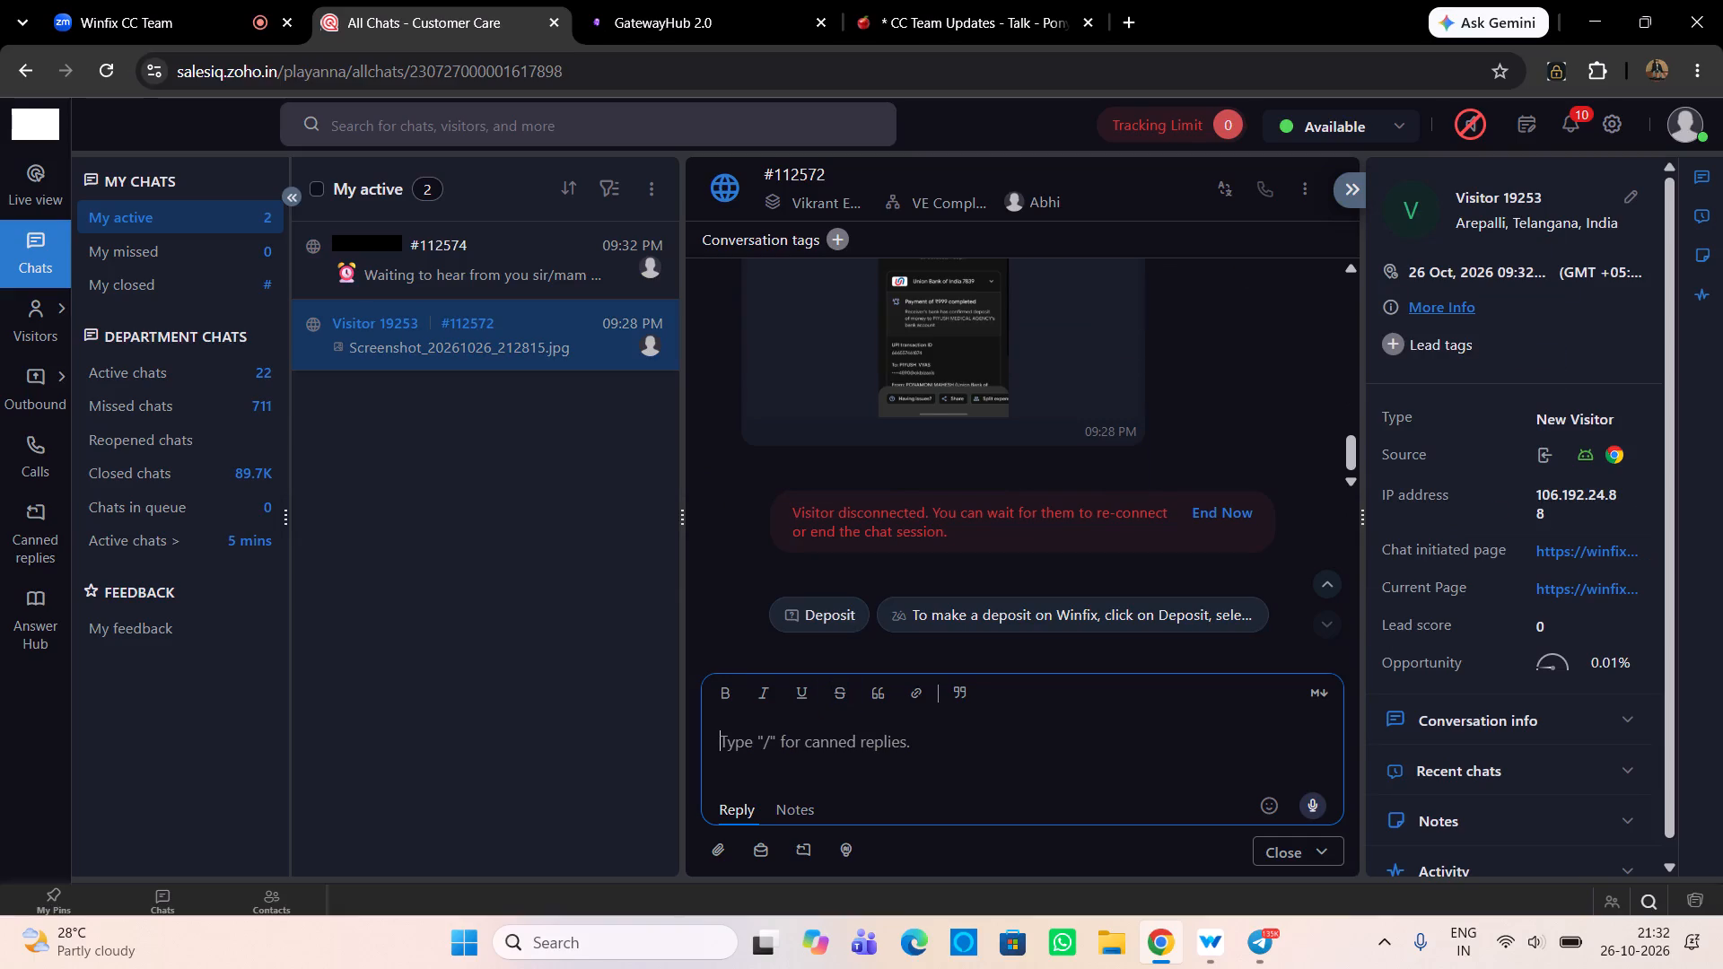
{"action": "left_click", "coordinate": [833, 736]}
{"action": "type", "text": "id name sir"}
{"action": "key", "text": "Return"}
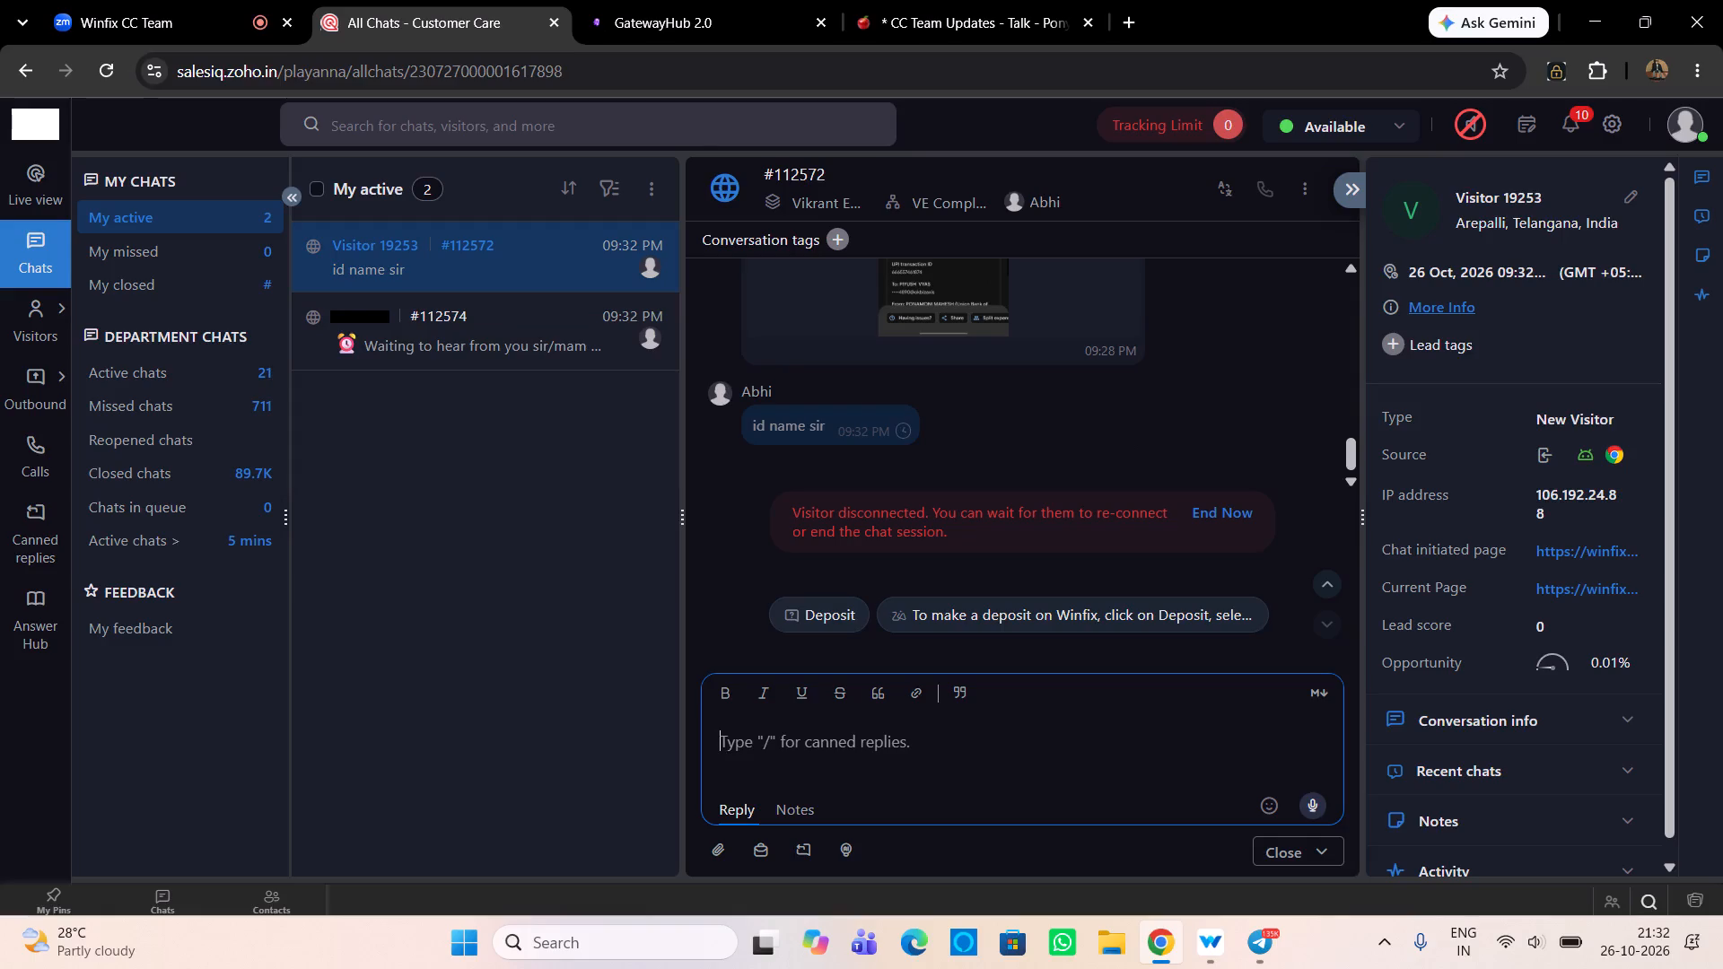
{"action": "left_click", "coordinate": [784, 742]}
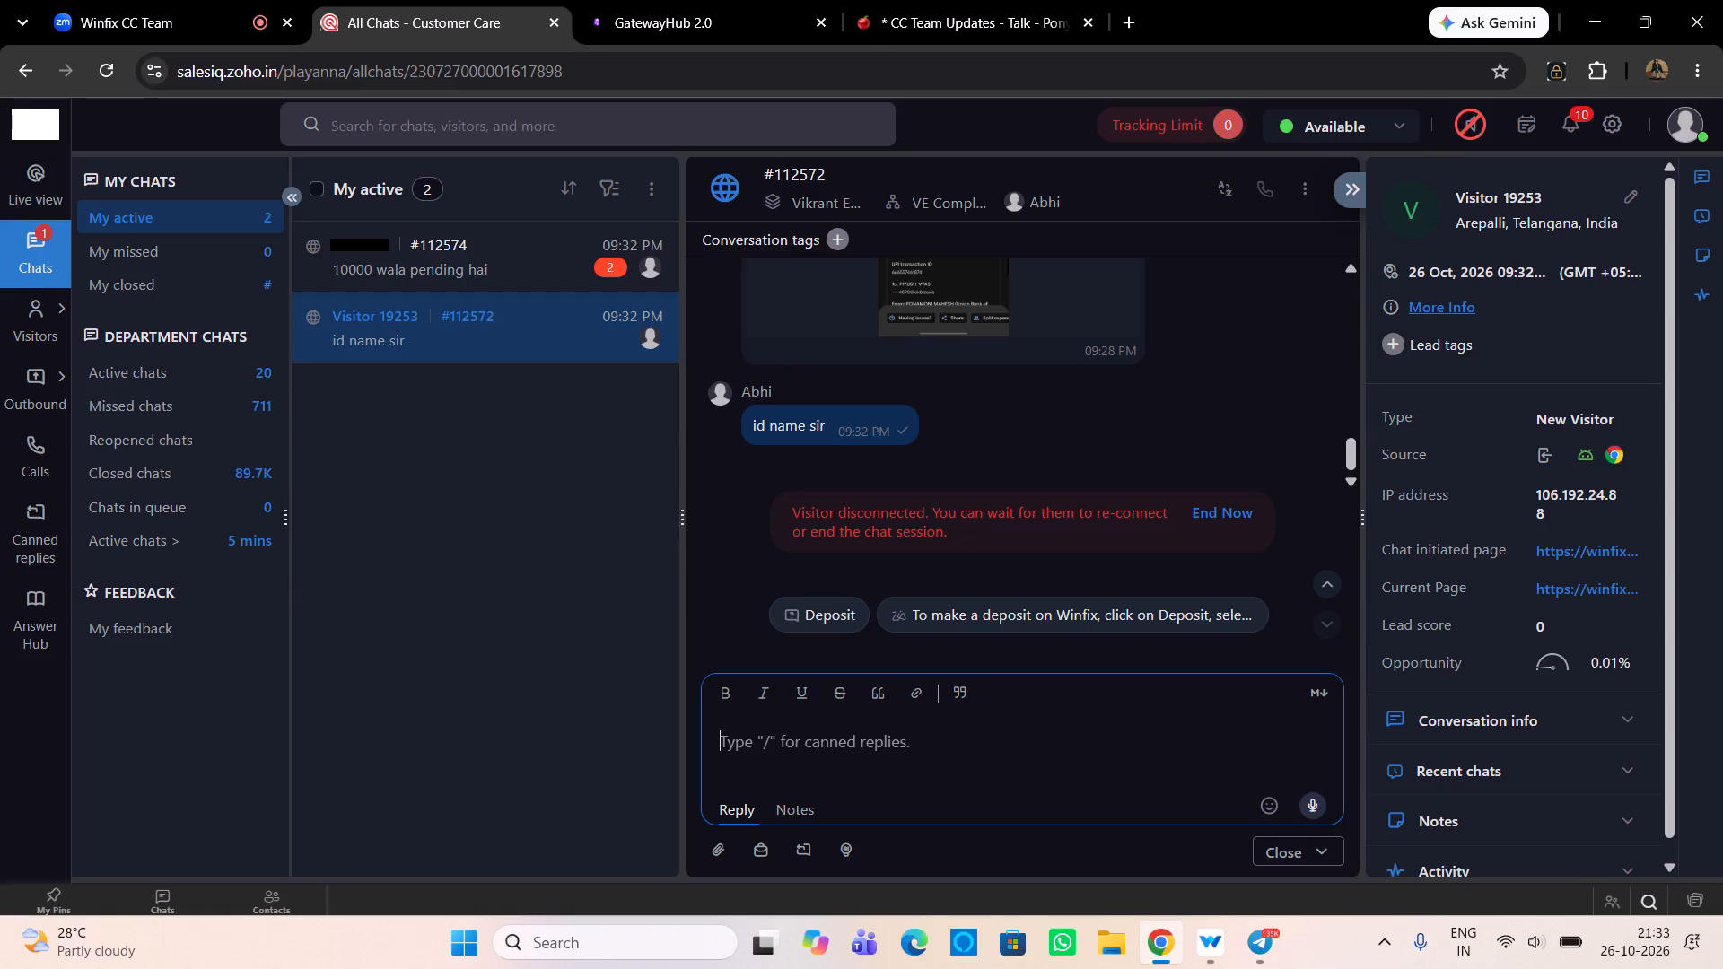
{"action": "left_click", "coordinate": [385, 270]}
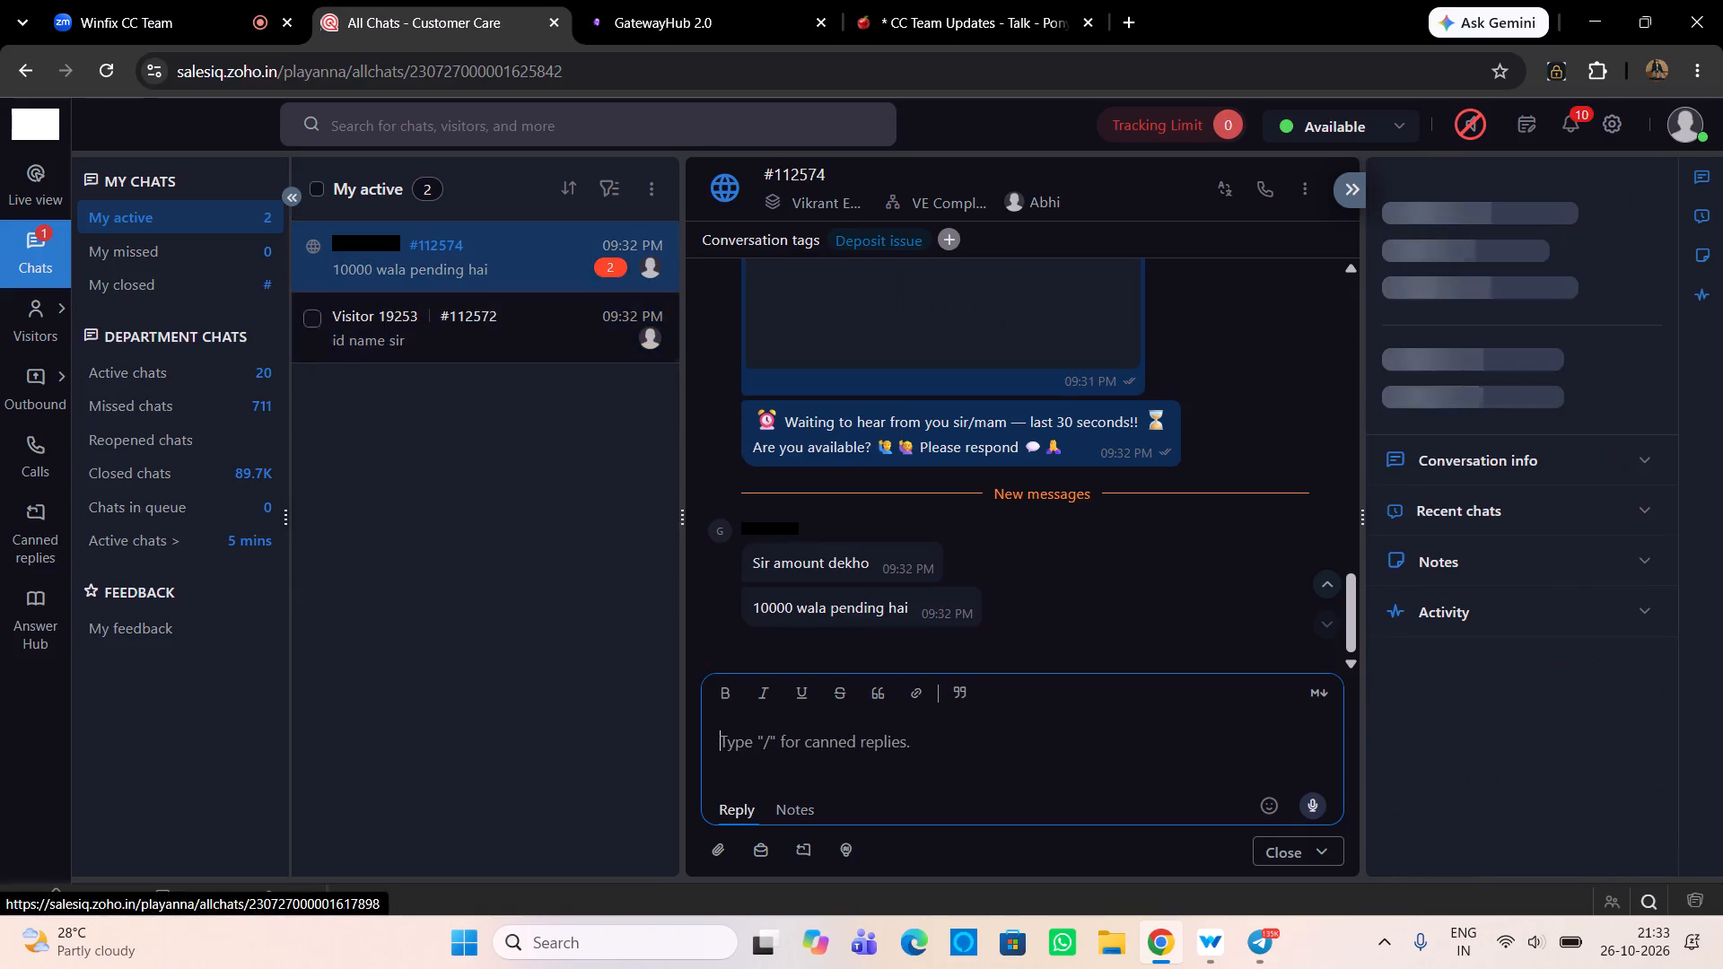
{"action": "left_click", "coordinate": [852, 752]}
{"action": "scroll", "coordinate": [923, 529], "scroll_direction": "up", "scroll_amount": 2}
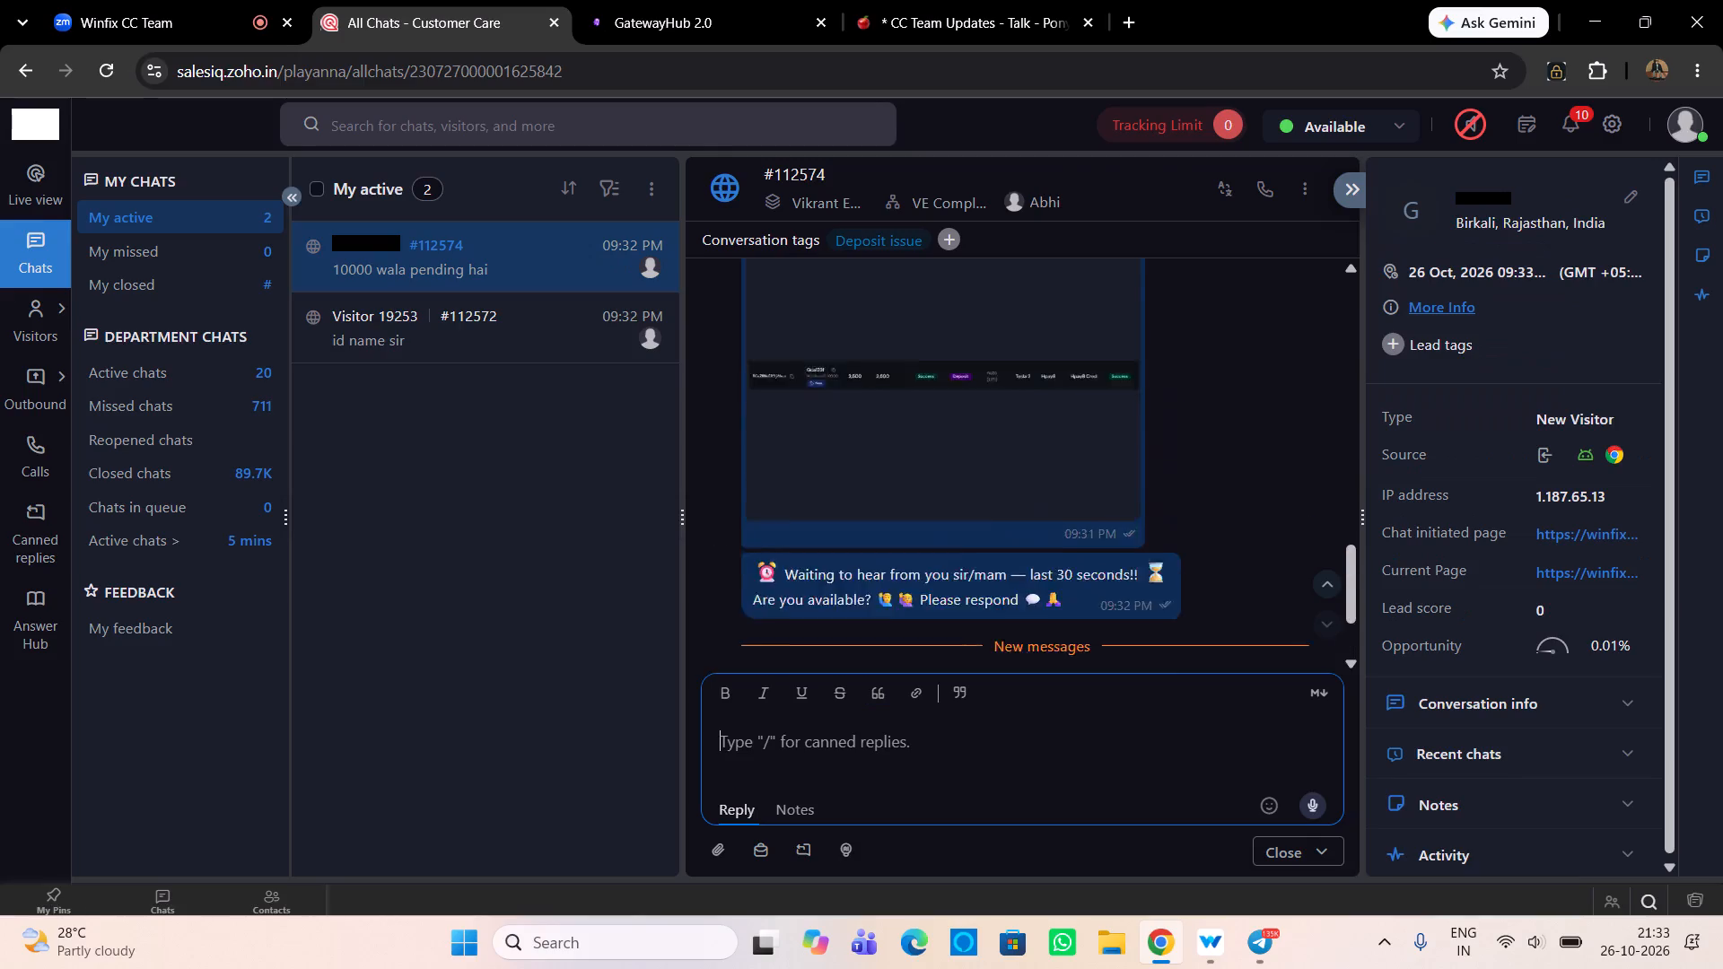
{"action": "scroll", "coordinate": [923, 529], "scroll_direction": "up", "scroll_amount": 2}
{"action": "left_click", "coordinate": [712, 0]}
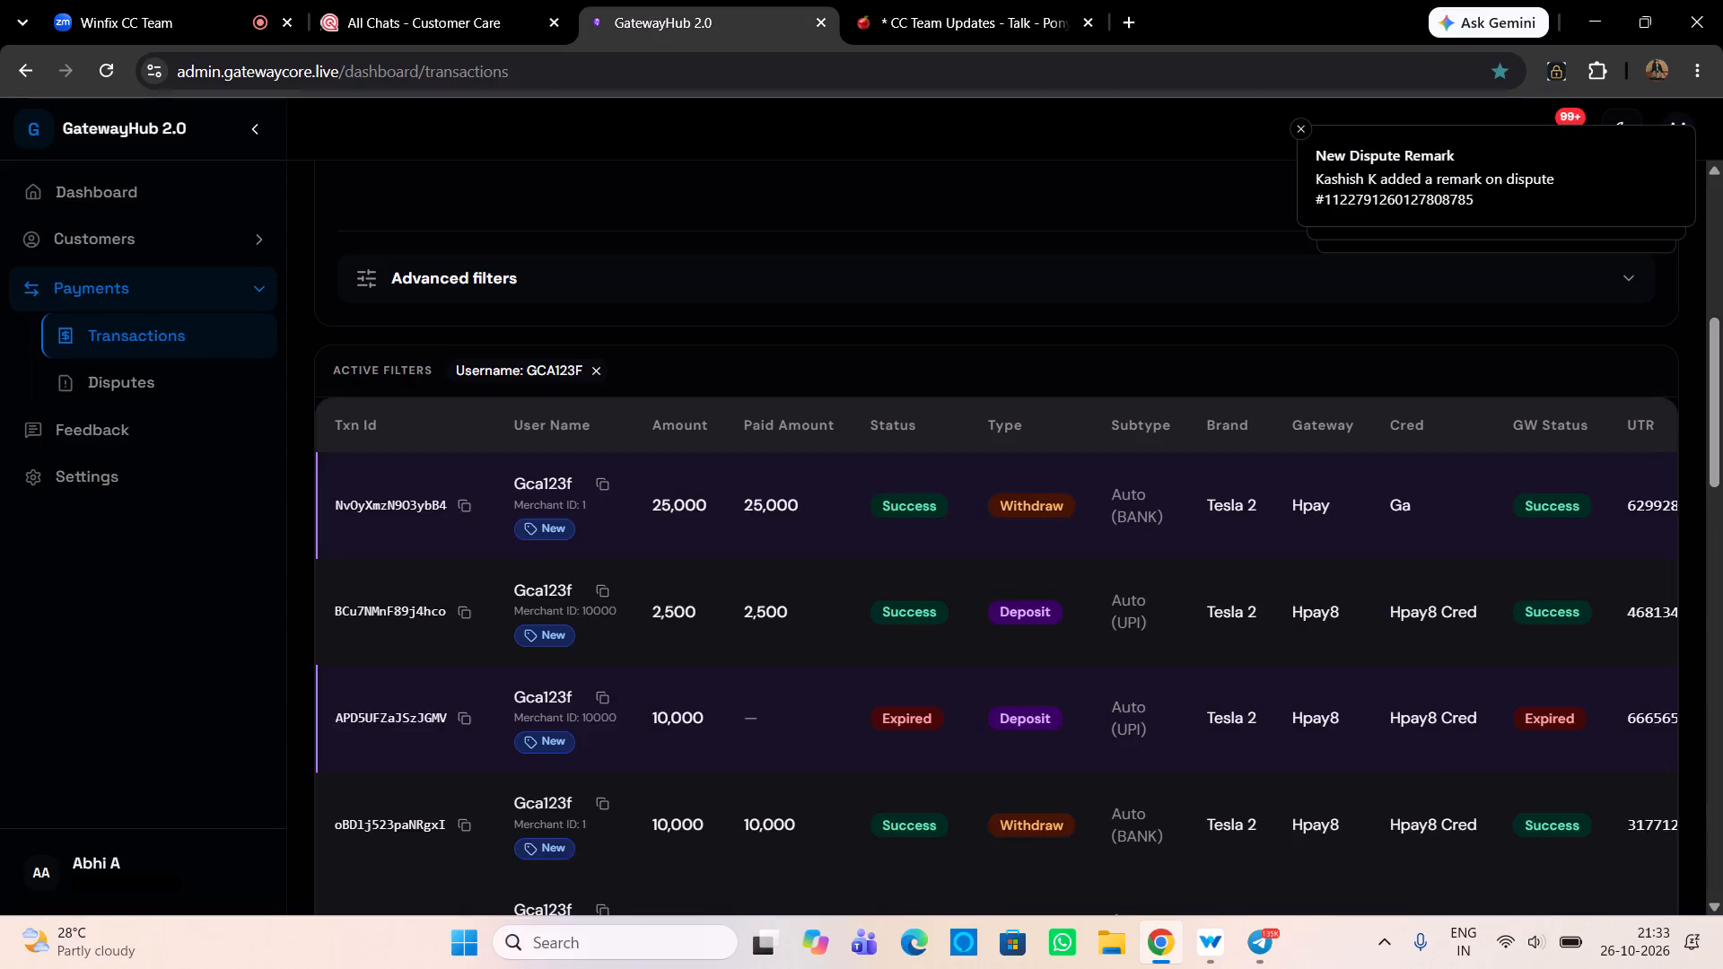
{"action": "scroll", "coordinate": [839, 558], "scroll_direction": "down", "scroll_amount": 2}
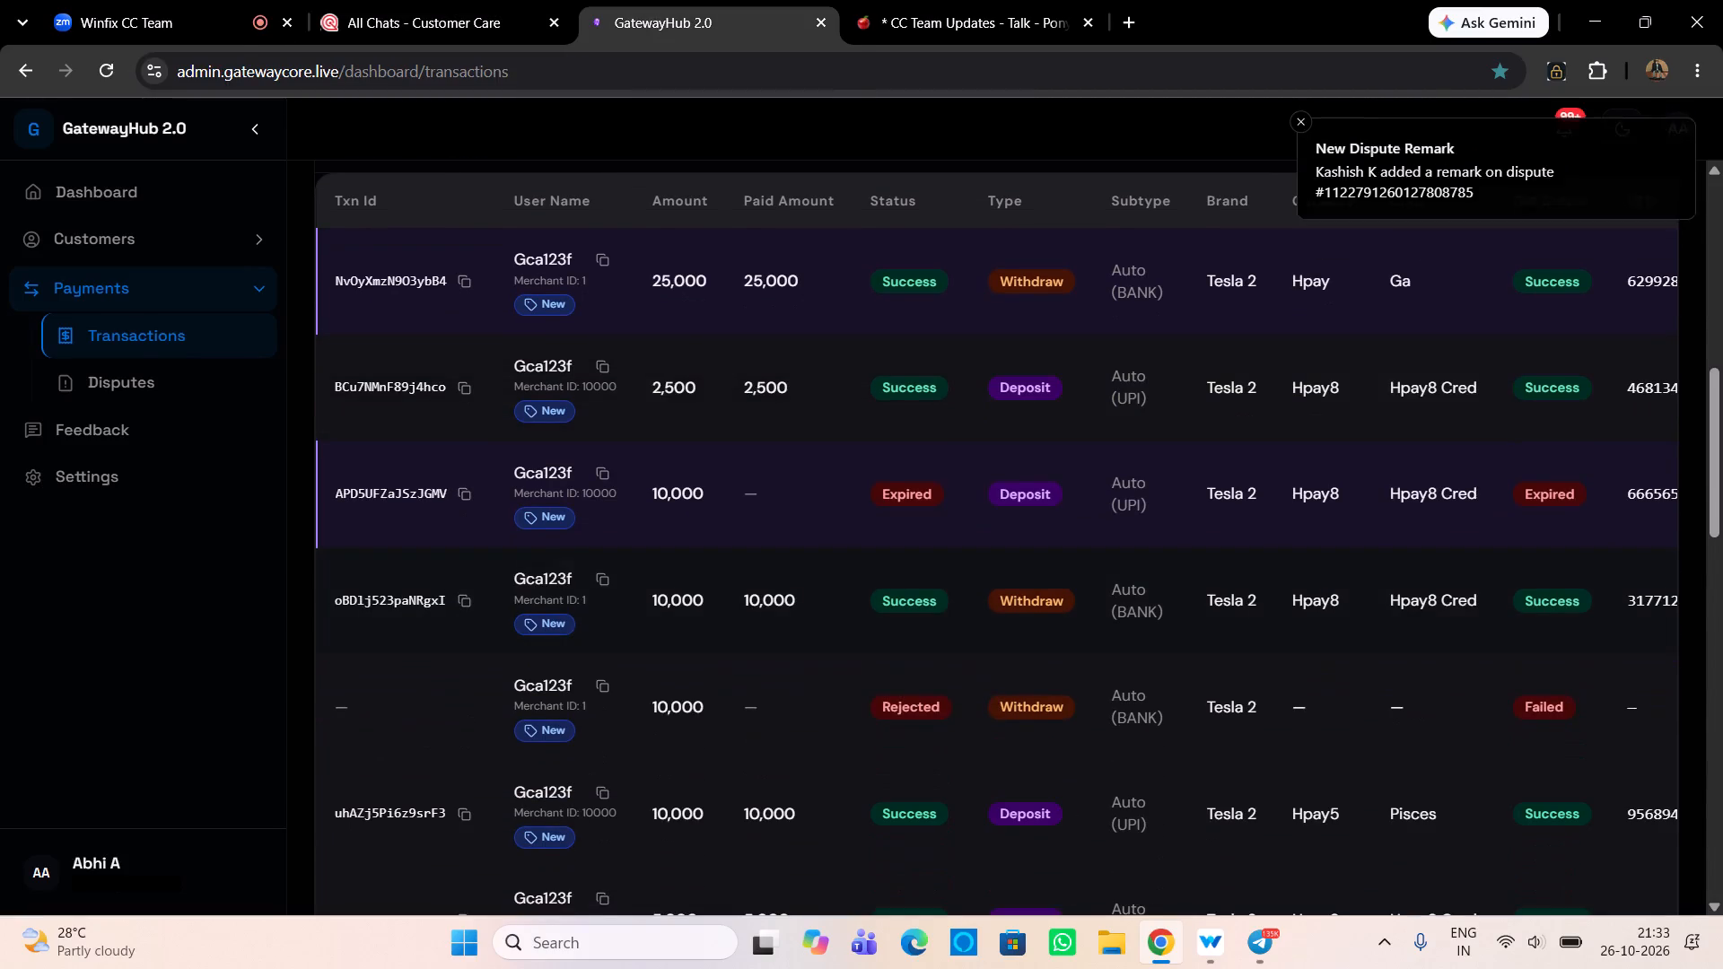
{"action": "left_click", "coordinate": [509, 19]}
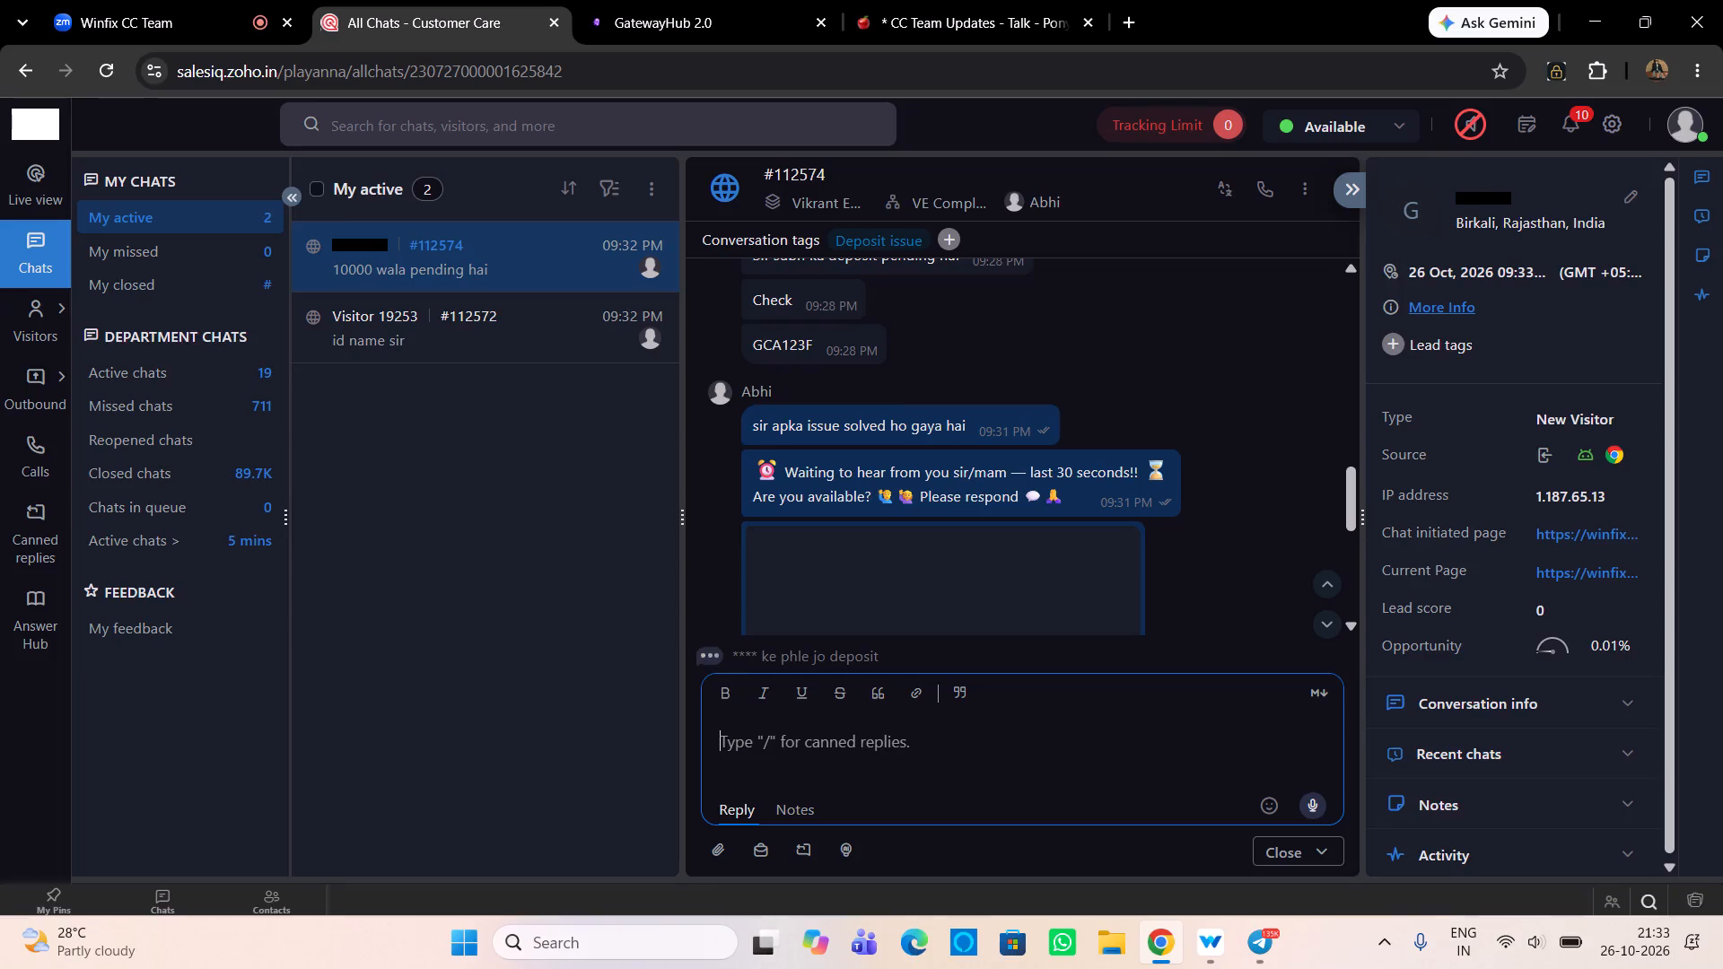
Reply in chat #112574 with "sir wo bhi succesfull ho gaya hai sir".
{"action": "left_click", "coordinate": [845, 775]}
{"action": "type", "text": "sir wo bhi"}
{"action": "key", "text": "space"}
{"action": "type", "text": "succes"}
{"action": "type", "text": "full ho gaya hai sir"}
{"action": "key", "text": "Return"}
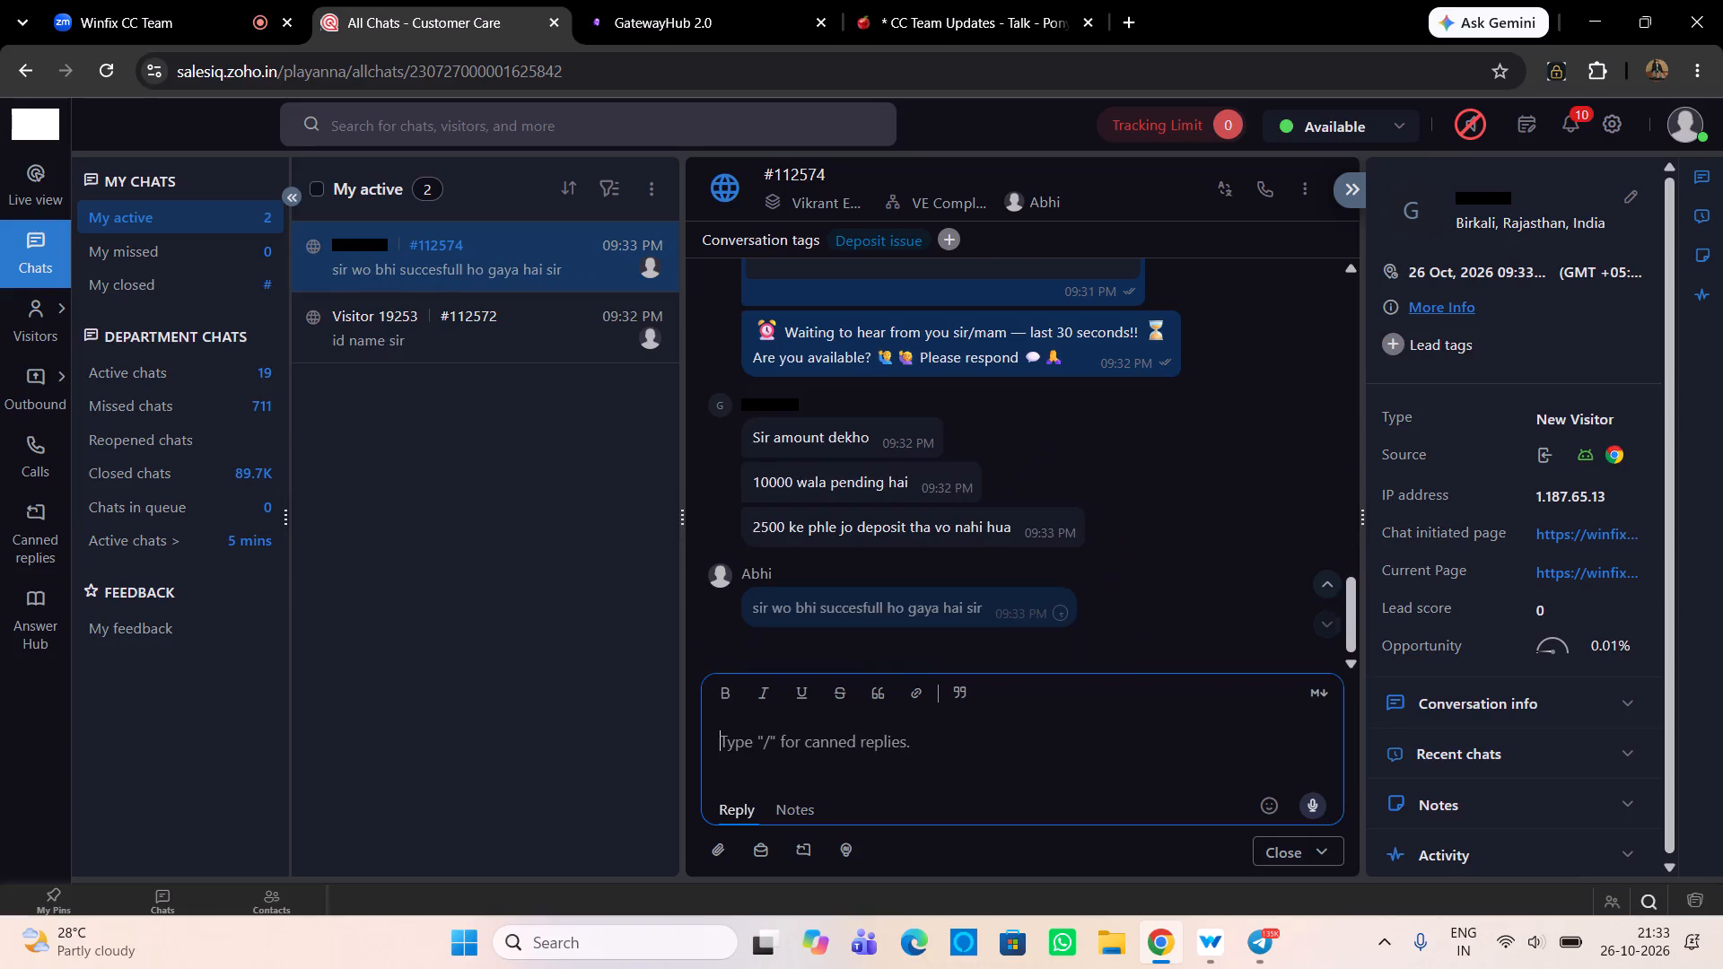
{"action": "left_click", "coordinate": [778, 0]}
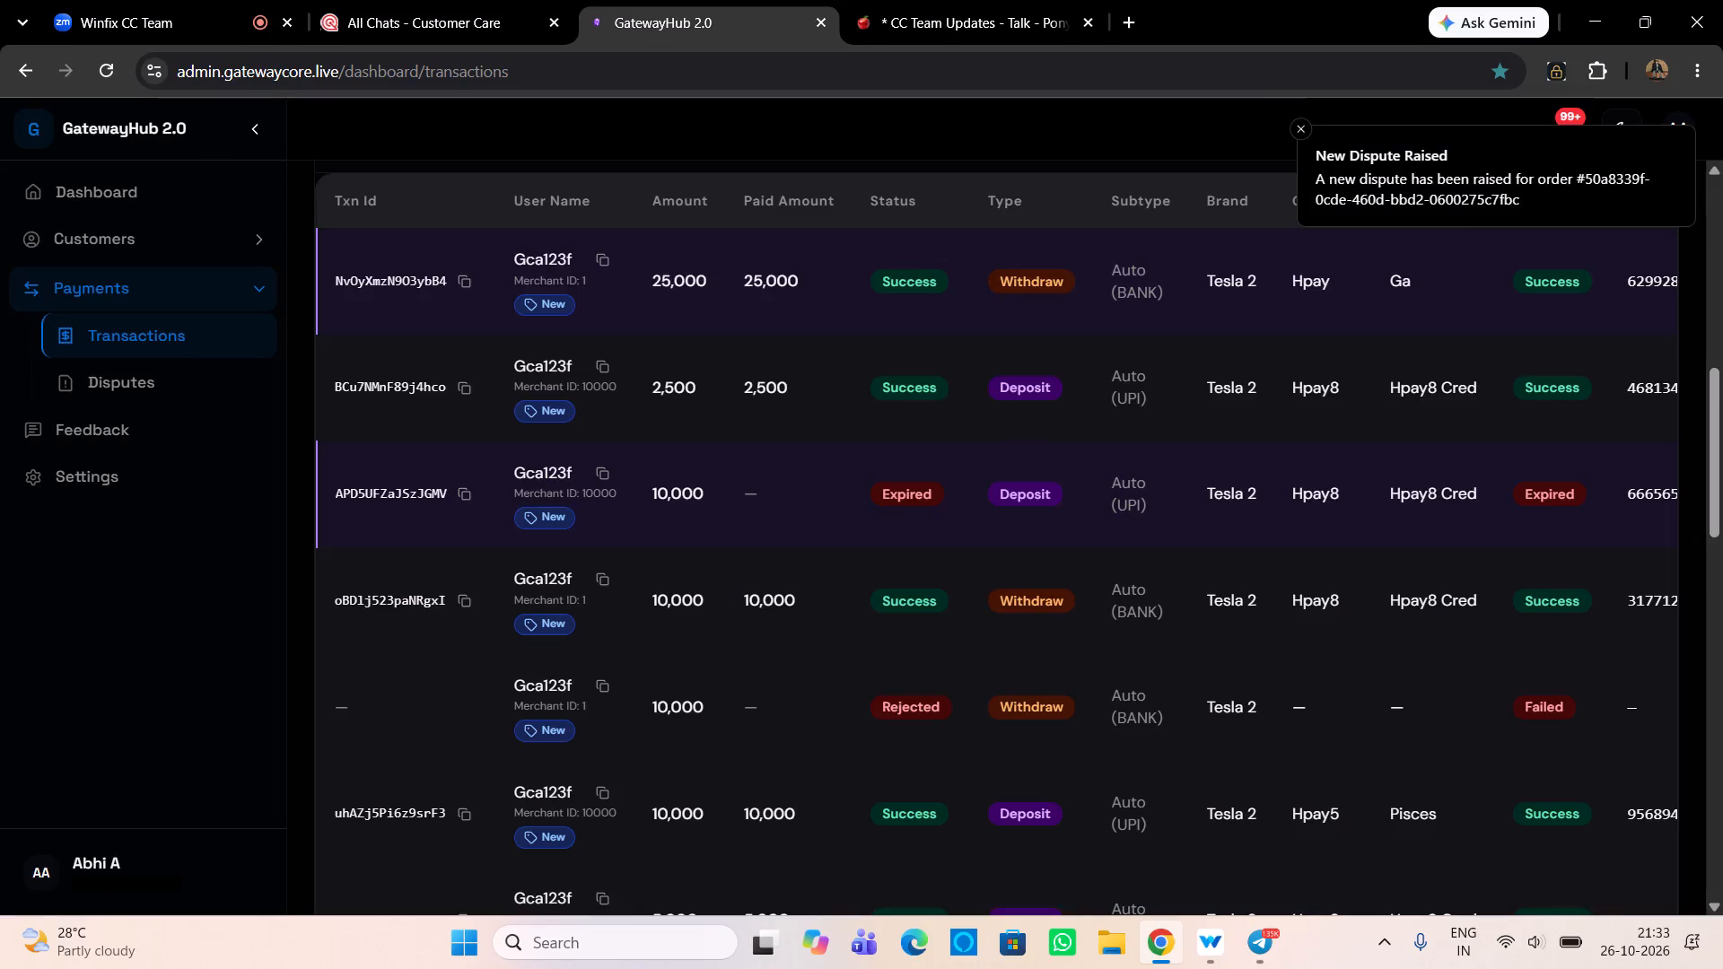
{"action": "key", "text": "shift+super+s"}
{"action": "left_click_drag", "start_coordinate": [313, 557], "coordinate": [1549, 660]}
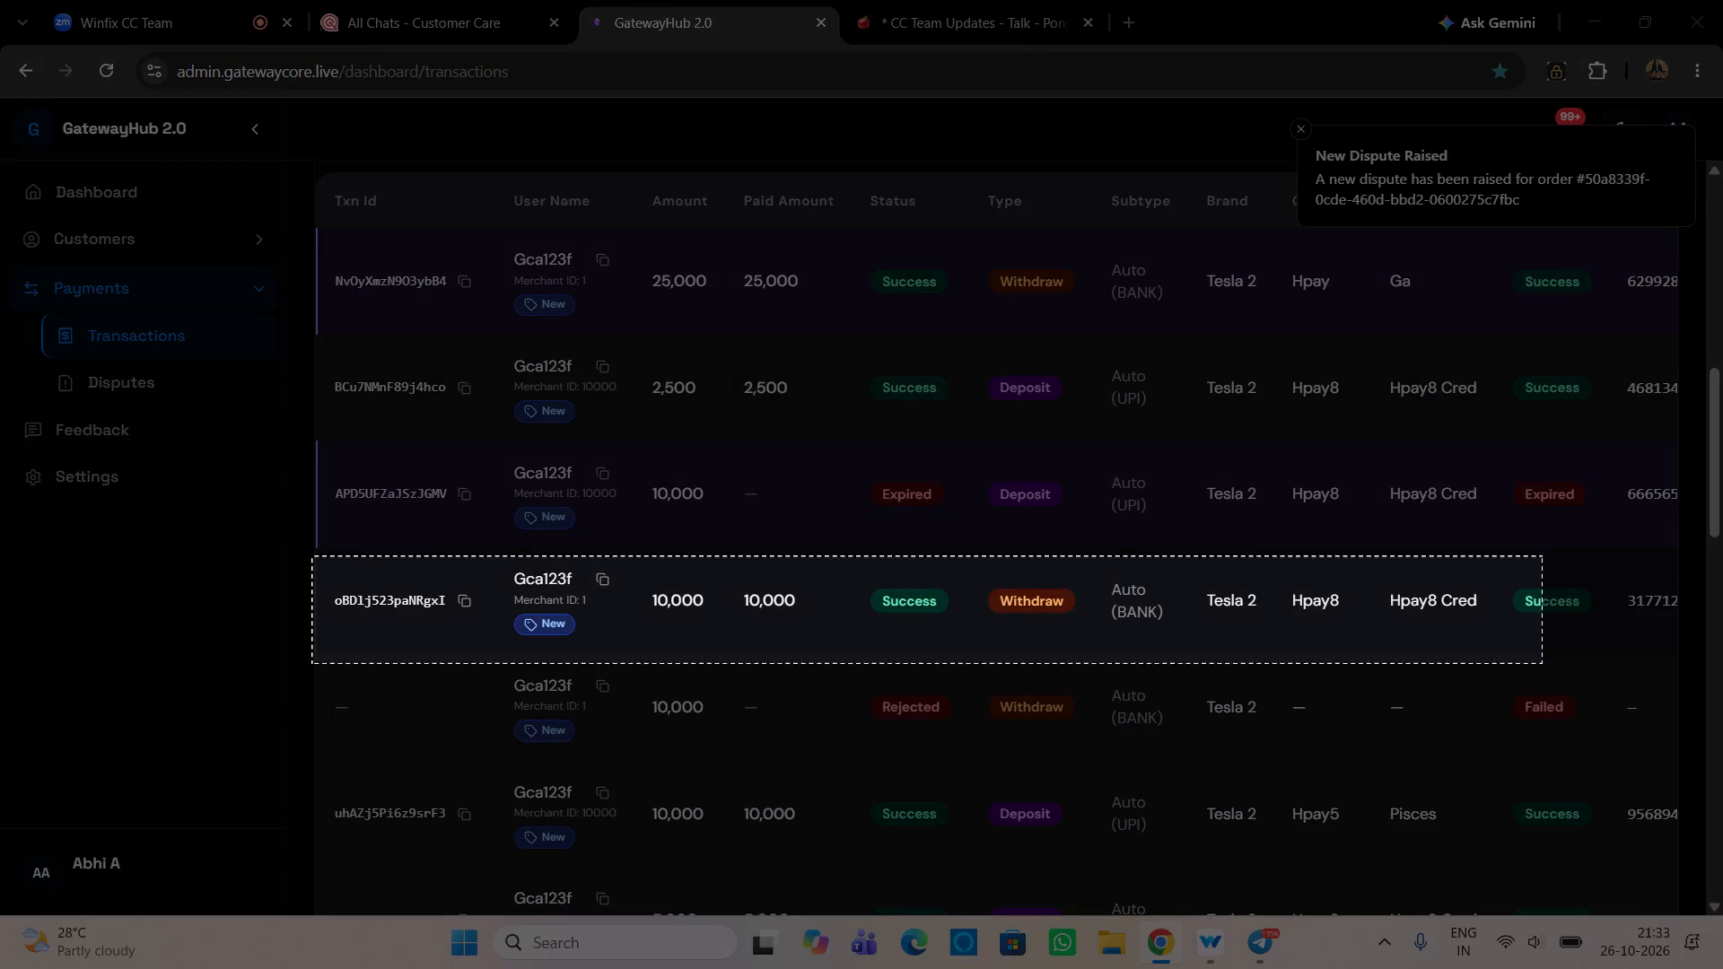
{"action": "left_click_drag", "start_coordinate": [1549, 660], "coordinate": [1515, 636]}
{"action": "left_click", "coordinate": [494, 0]}
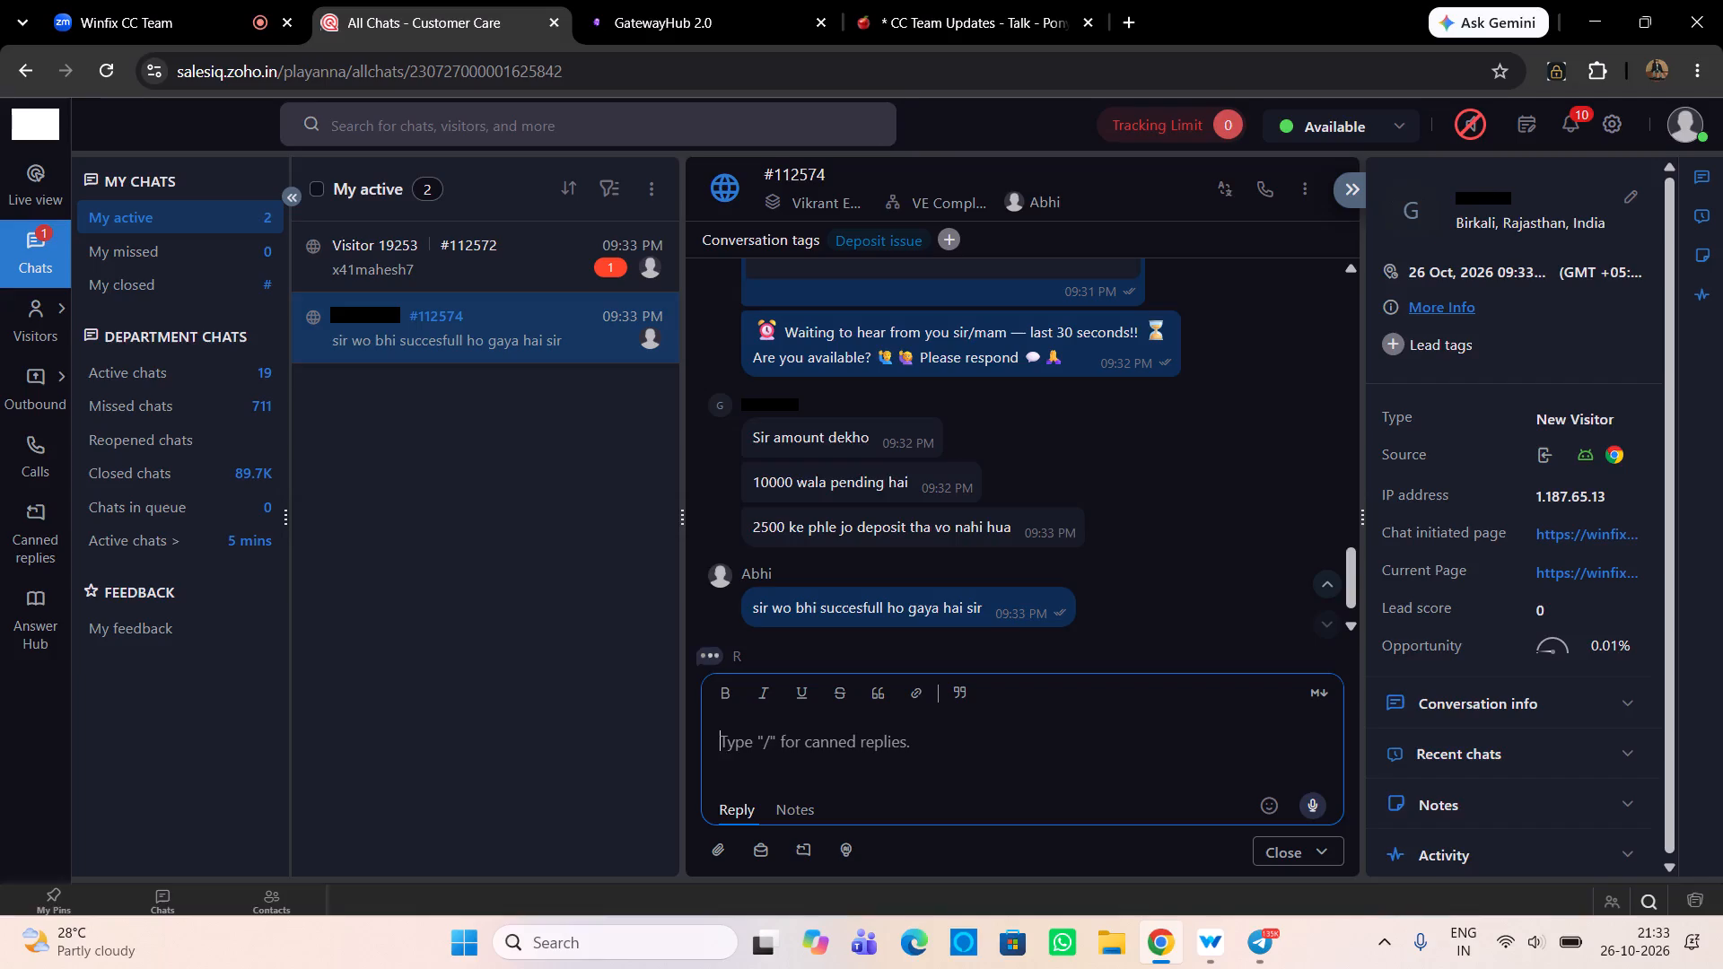
{"action": "right_click", "coordinate": [923, 713]}
{"action": "left_click", "coordinate": [973, 452]}
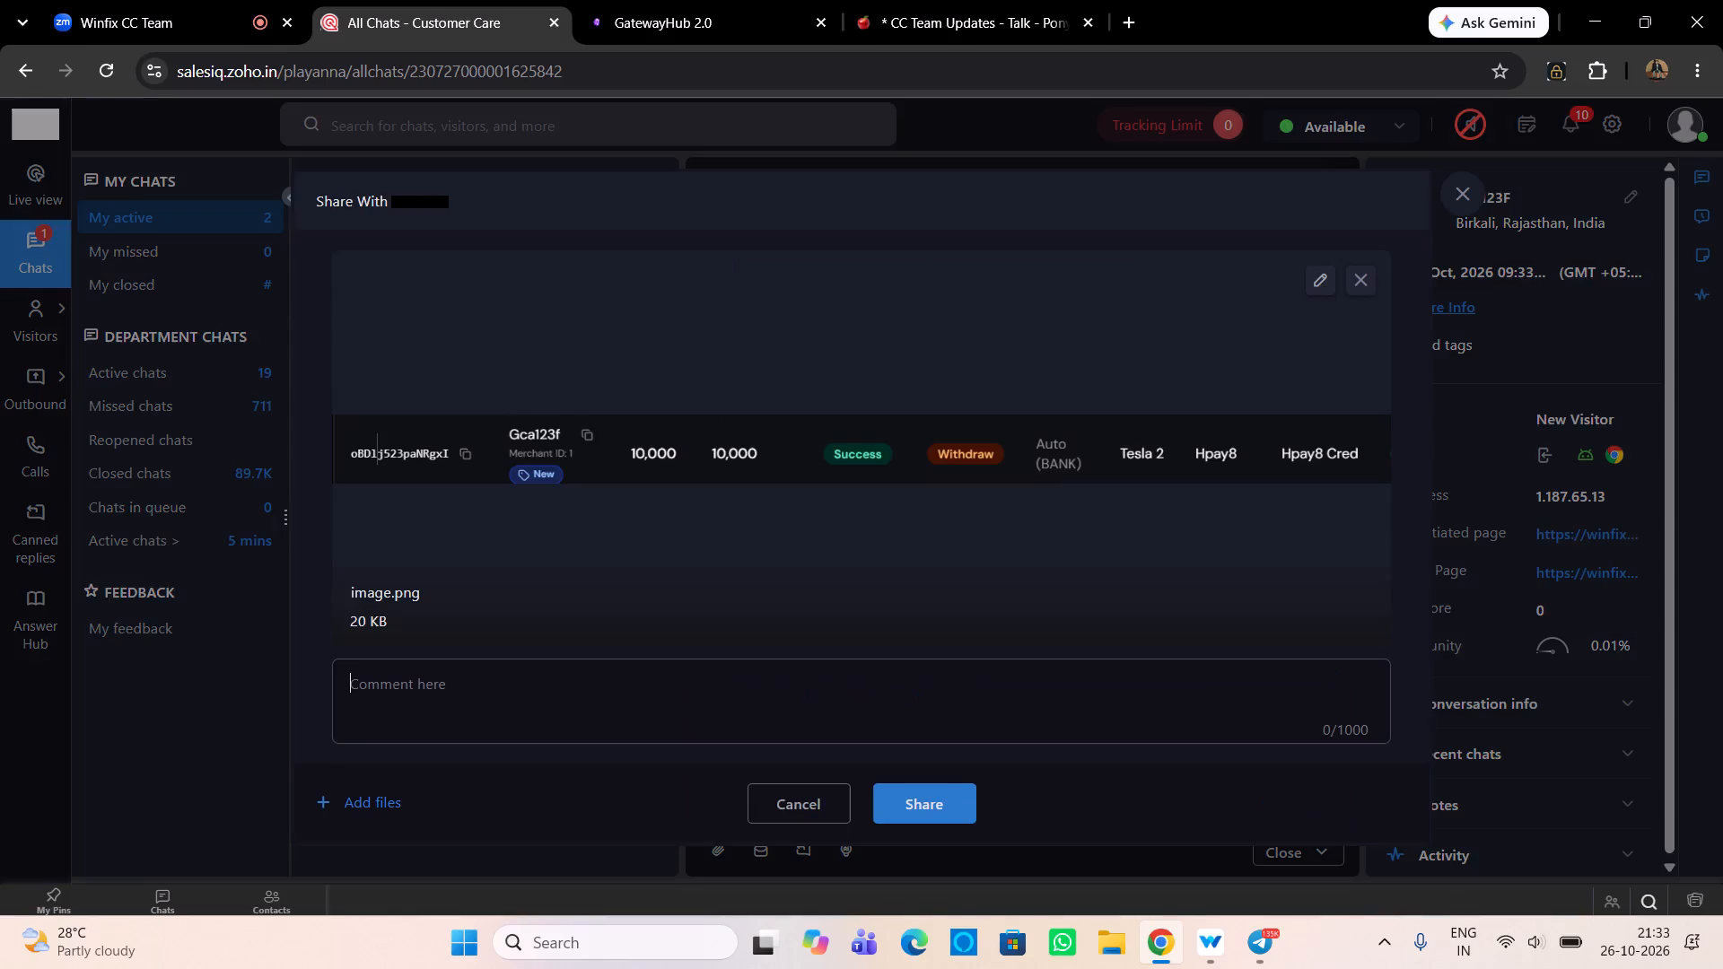
{"action": "left_click", "coordinate": [940, 797]}
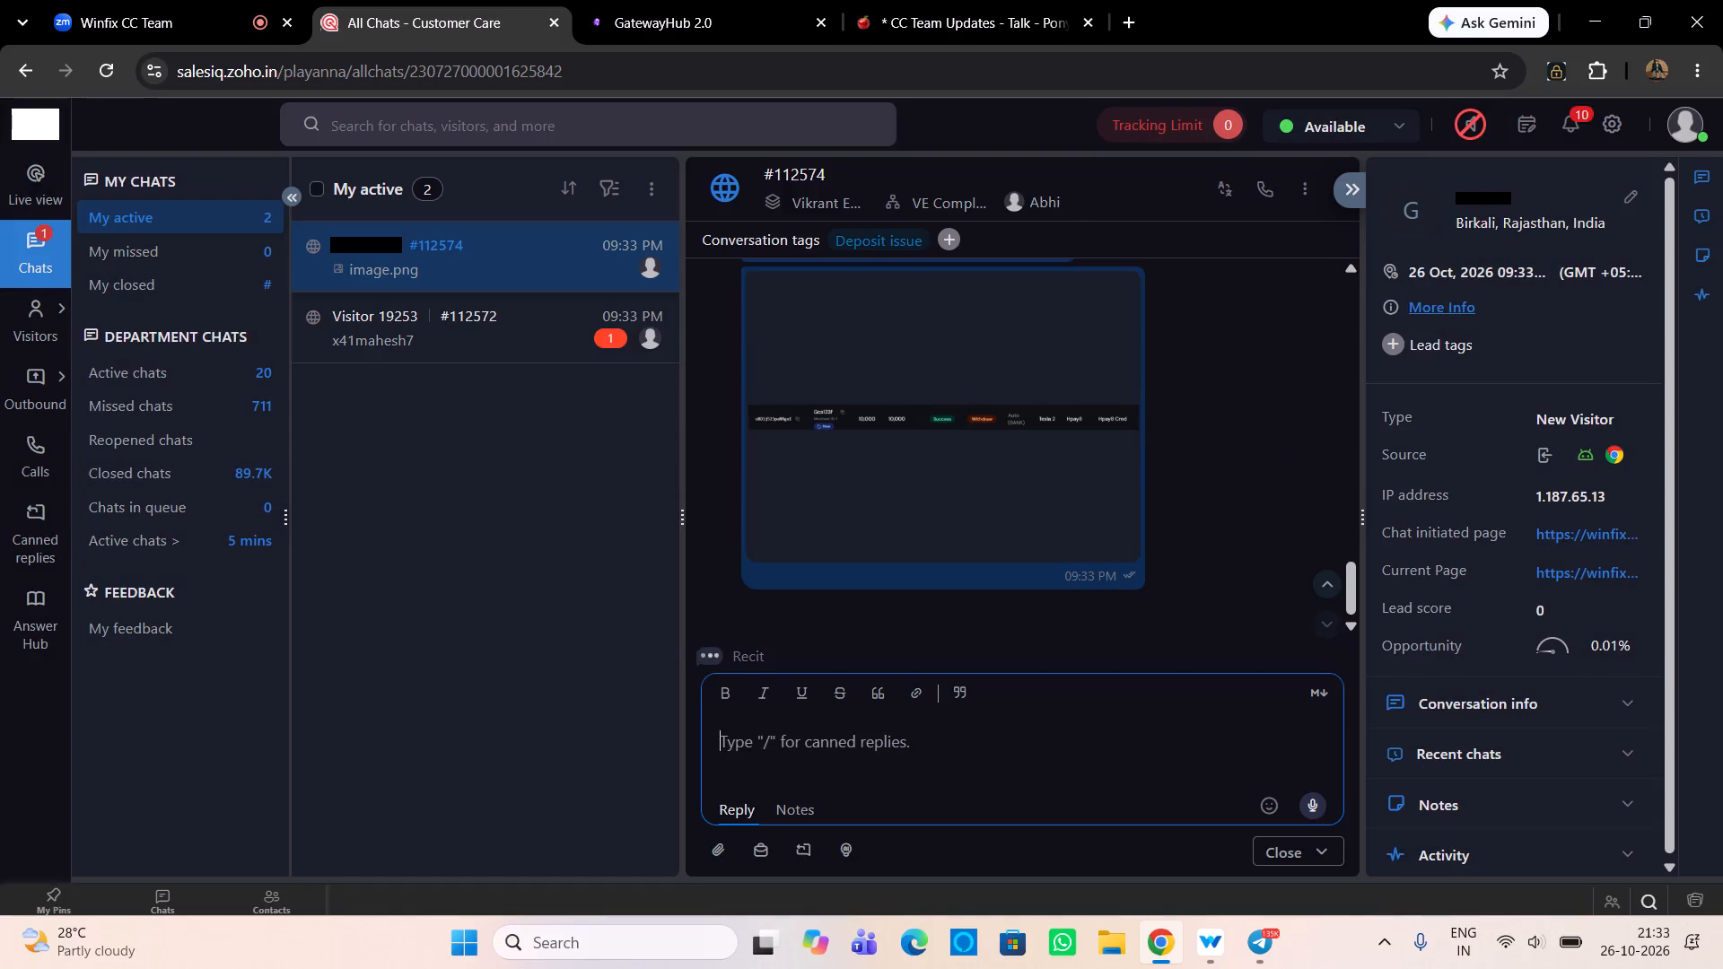
{"action": "scroll", "coordinate": [940, 797], "scroll_direction": "up", "scroll_amount": 1}
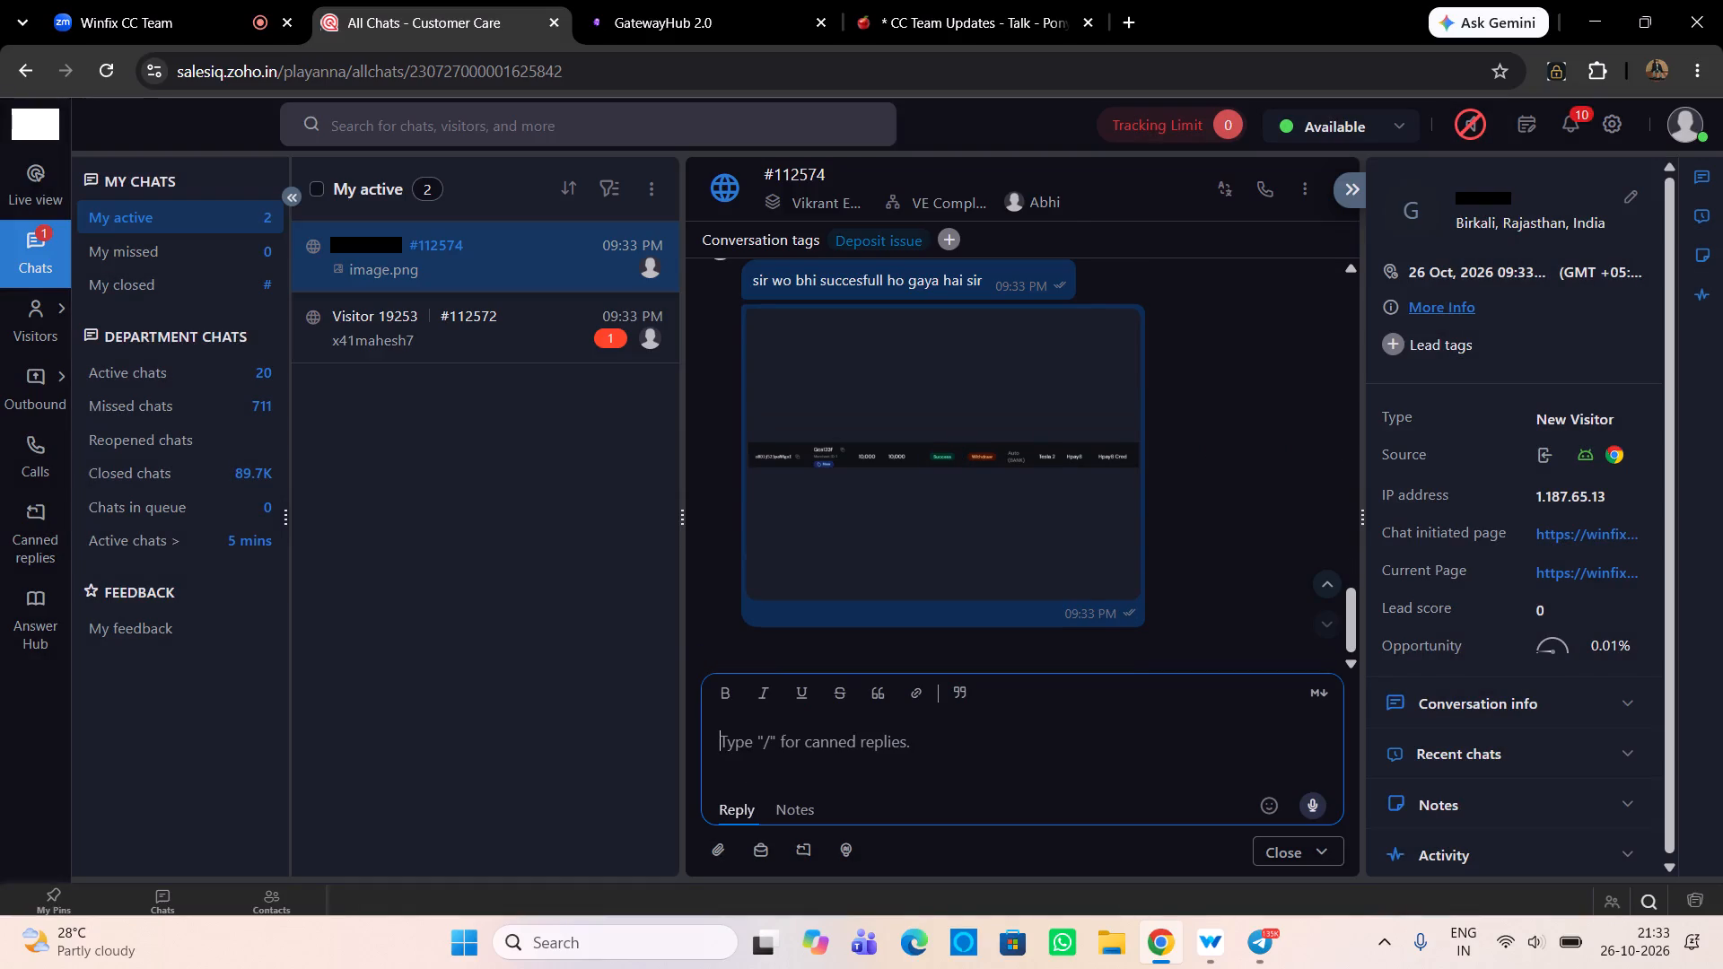
Copy the username Visitor 19253 sent in chat #112572 and filter the GatewayHub transactions by it.
{"action": "left_click", "coordinate": [486, 360]}
{"action": "left_click", "coordinate": [789, 507]}
{"action": "double_click", "coordinate": [786, 519]}
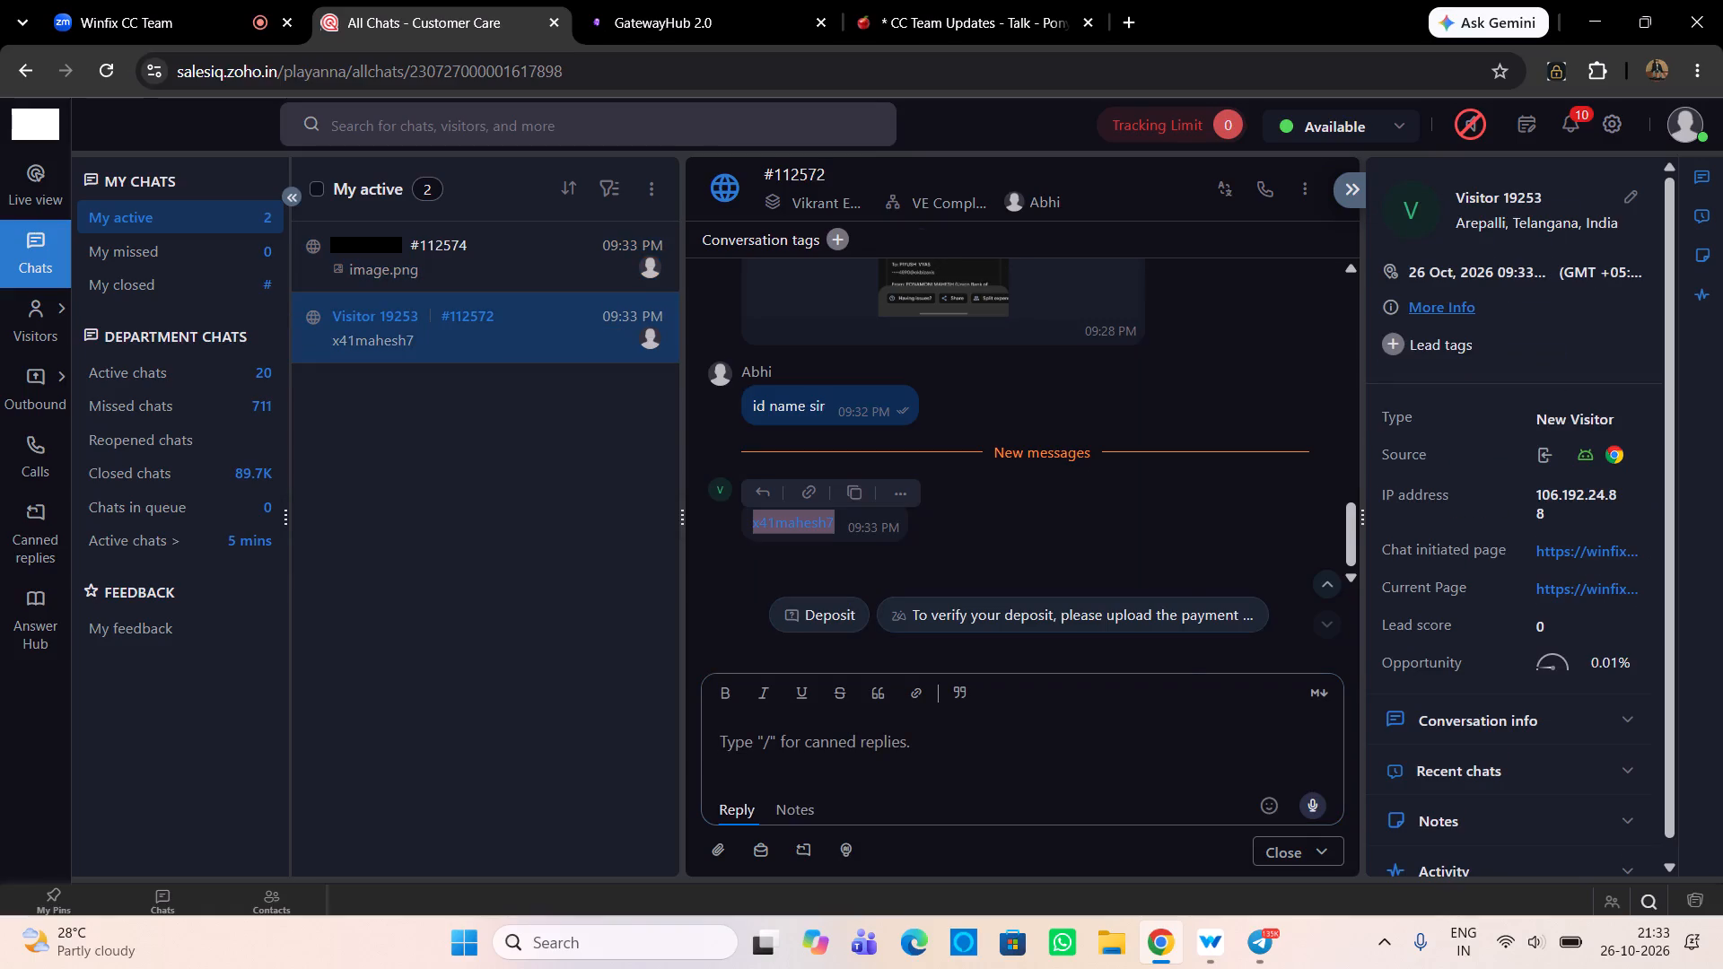
{"action": "right_click", "coordinate": [786, 519]}
{"action": "left_click", "coordinate": [882, 547]}
{"action": "left_click", "coordinate": [694, 0]}
{"action": "scroll", "coordinate": [810, 529], "scroll_direction": "up", "scroll_amount": 2}
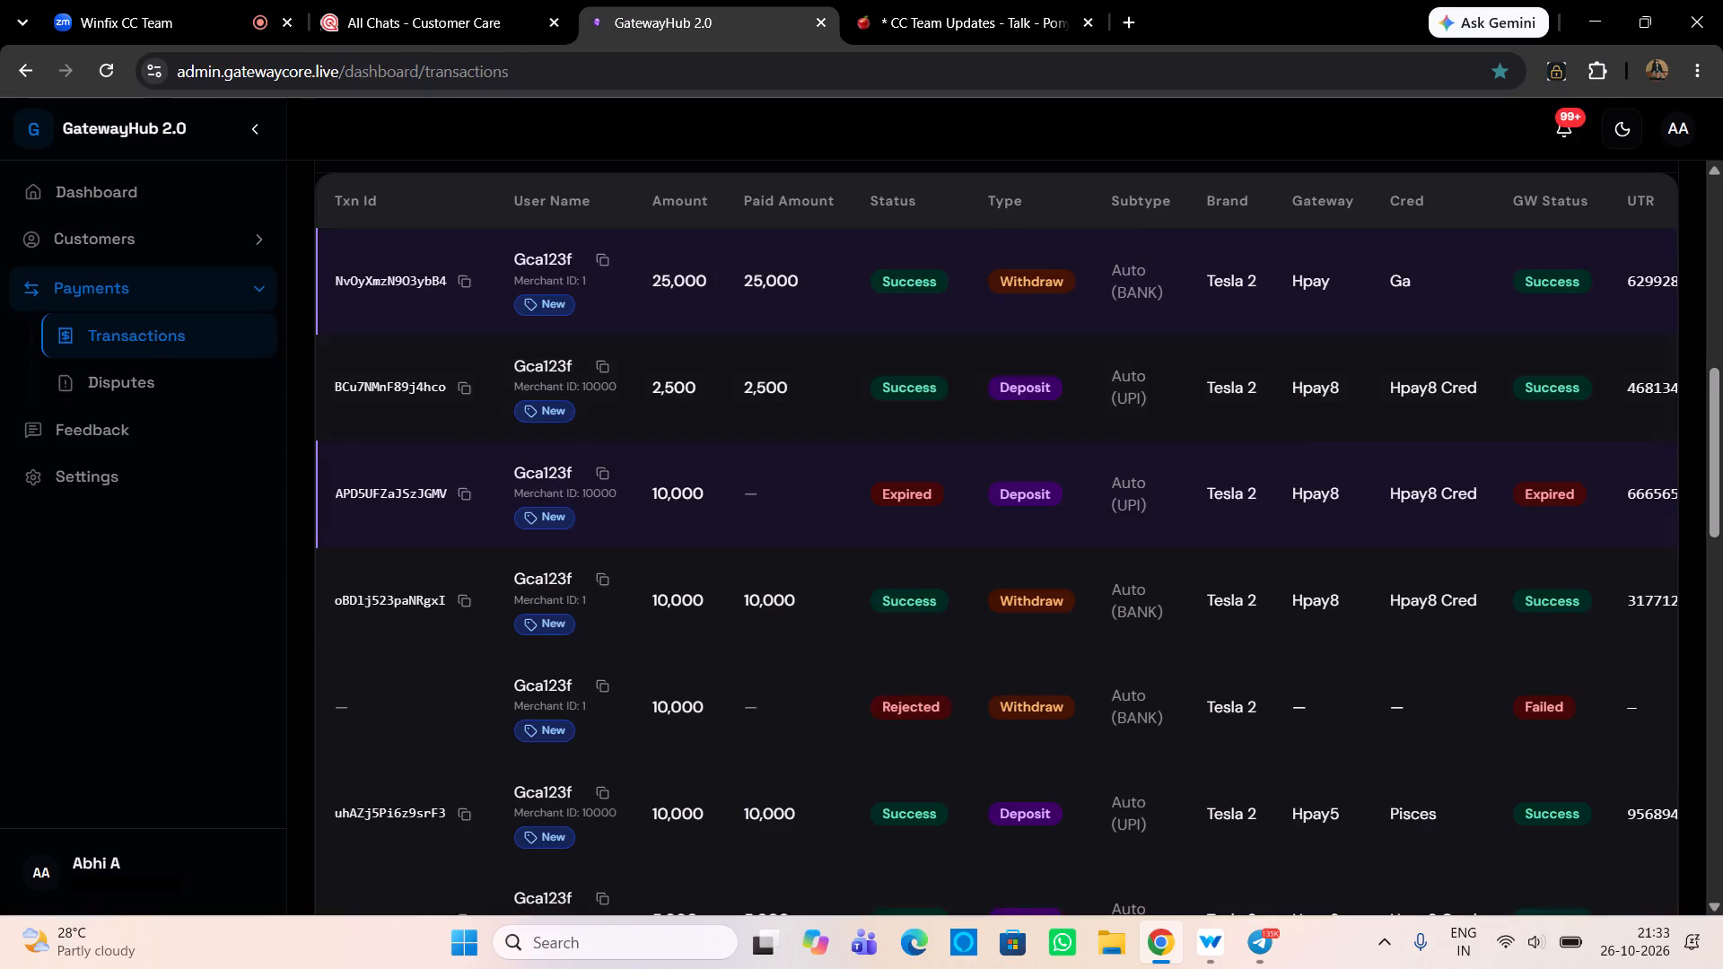
{"action": "scroll", "coordinate": [810, 529], "scroll_direction": "up", "scroll_amount": 2}
{"action": "left_click_drag", "start_coordinate": [785, 187], "coordinate": [643, 193]}
{"action": "right_click", "coordinate": [781, 178]}
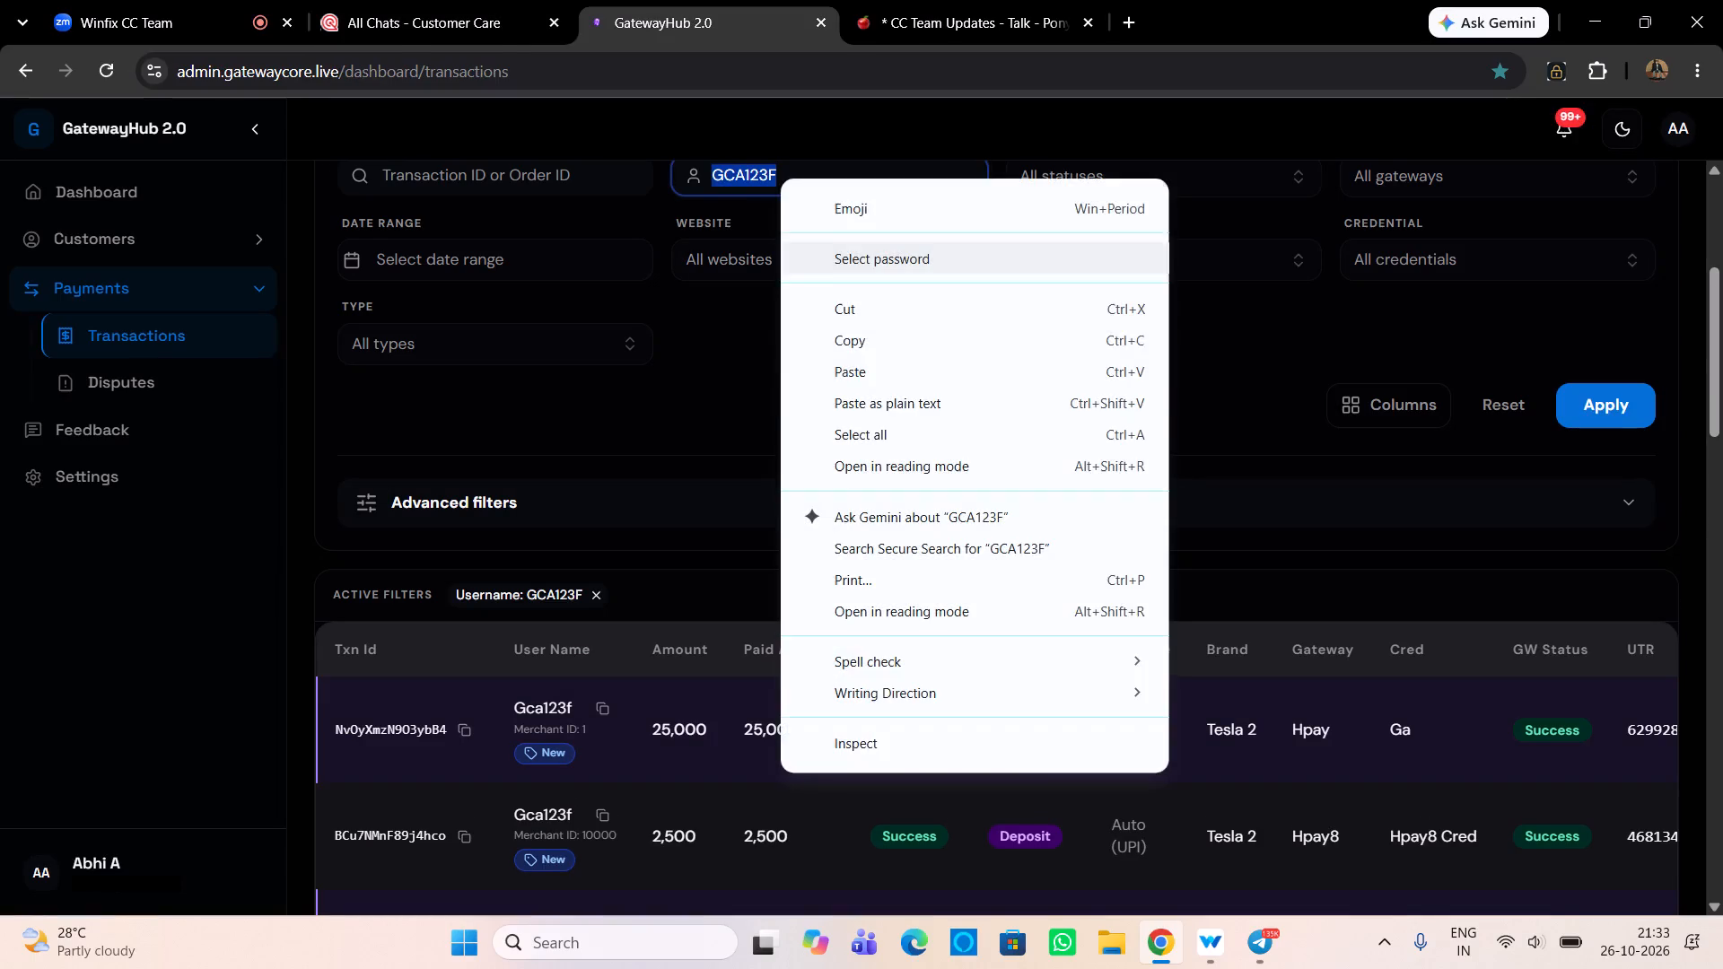
{"action": "left_click", "coordinate": [863, 371]}
{"action": "left_click", "coordinate": [1588, 406]}
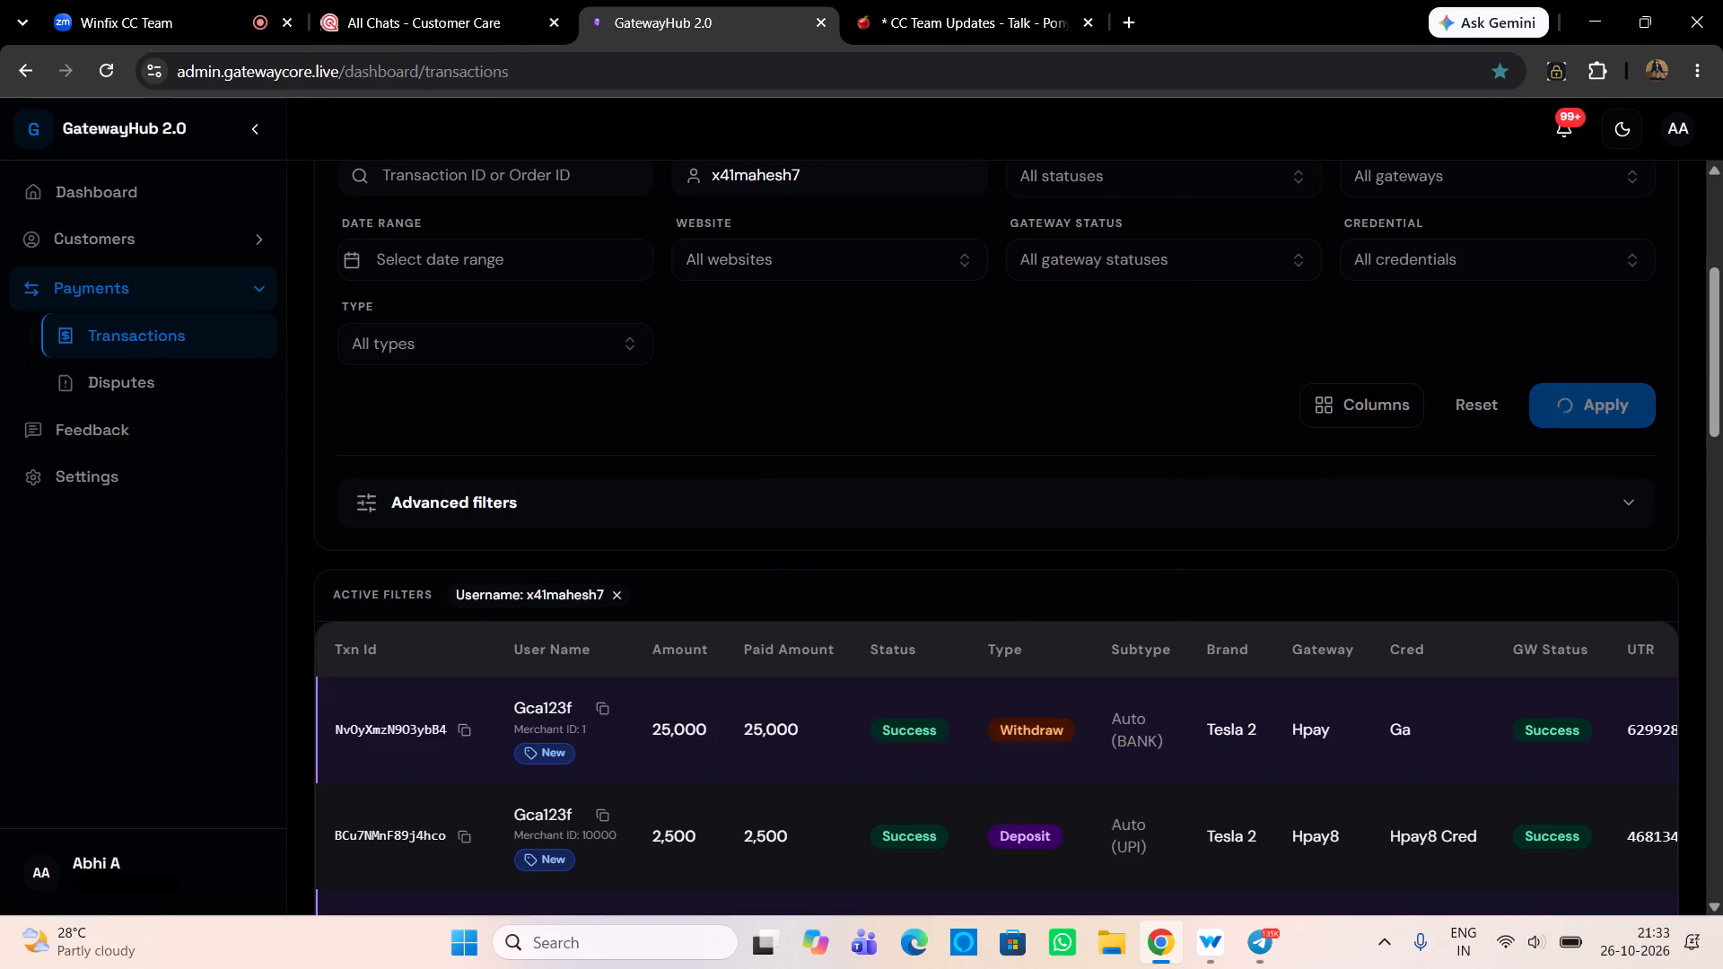
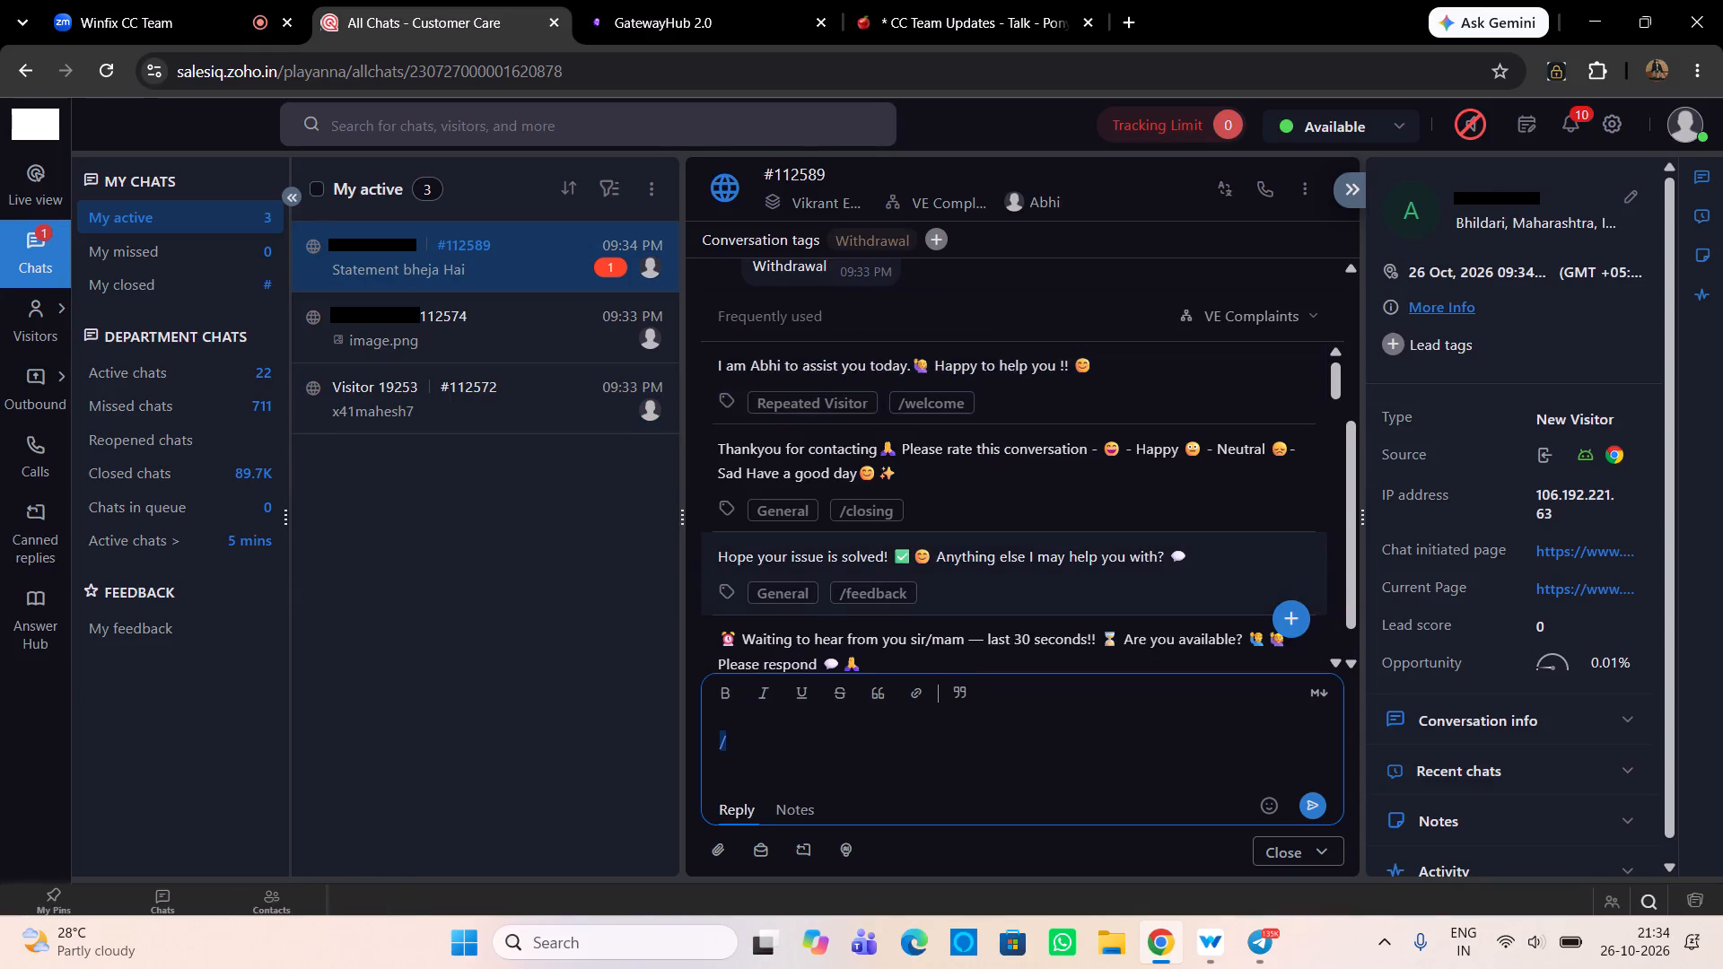
Send the canned welcome reply "I am Abhi to assist you today. Happy to help you !!" in chat #112589.
{"action": "left_click", "coordinate": [841, 362]}
{"action": "left_click", "coordinate": [1315, 806]}
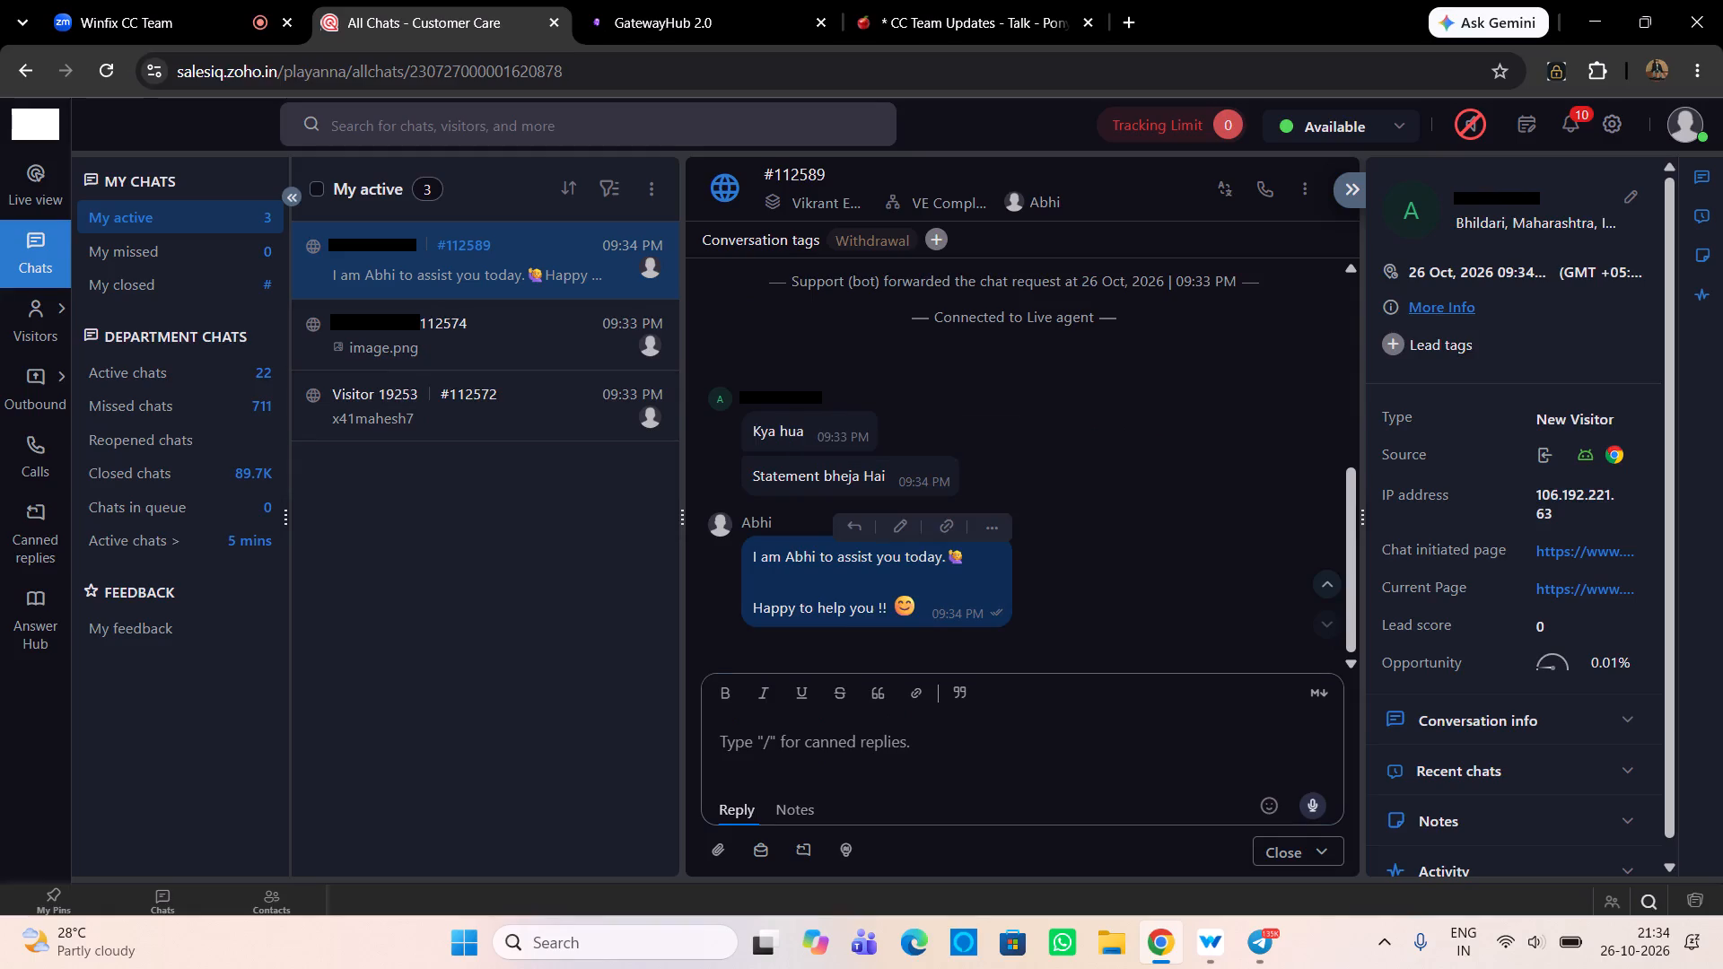
Send the message "statement bhejiye sir thoda" in chat #112589.
{"action": "left_click", "coordinate": [820, 756]}
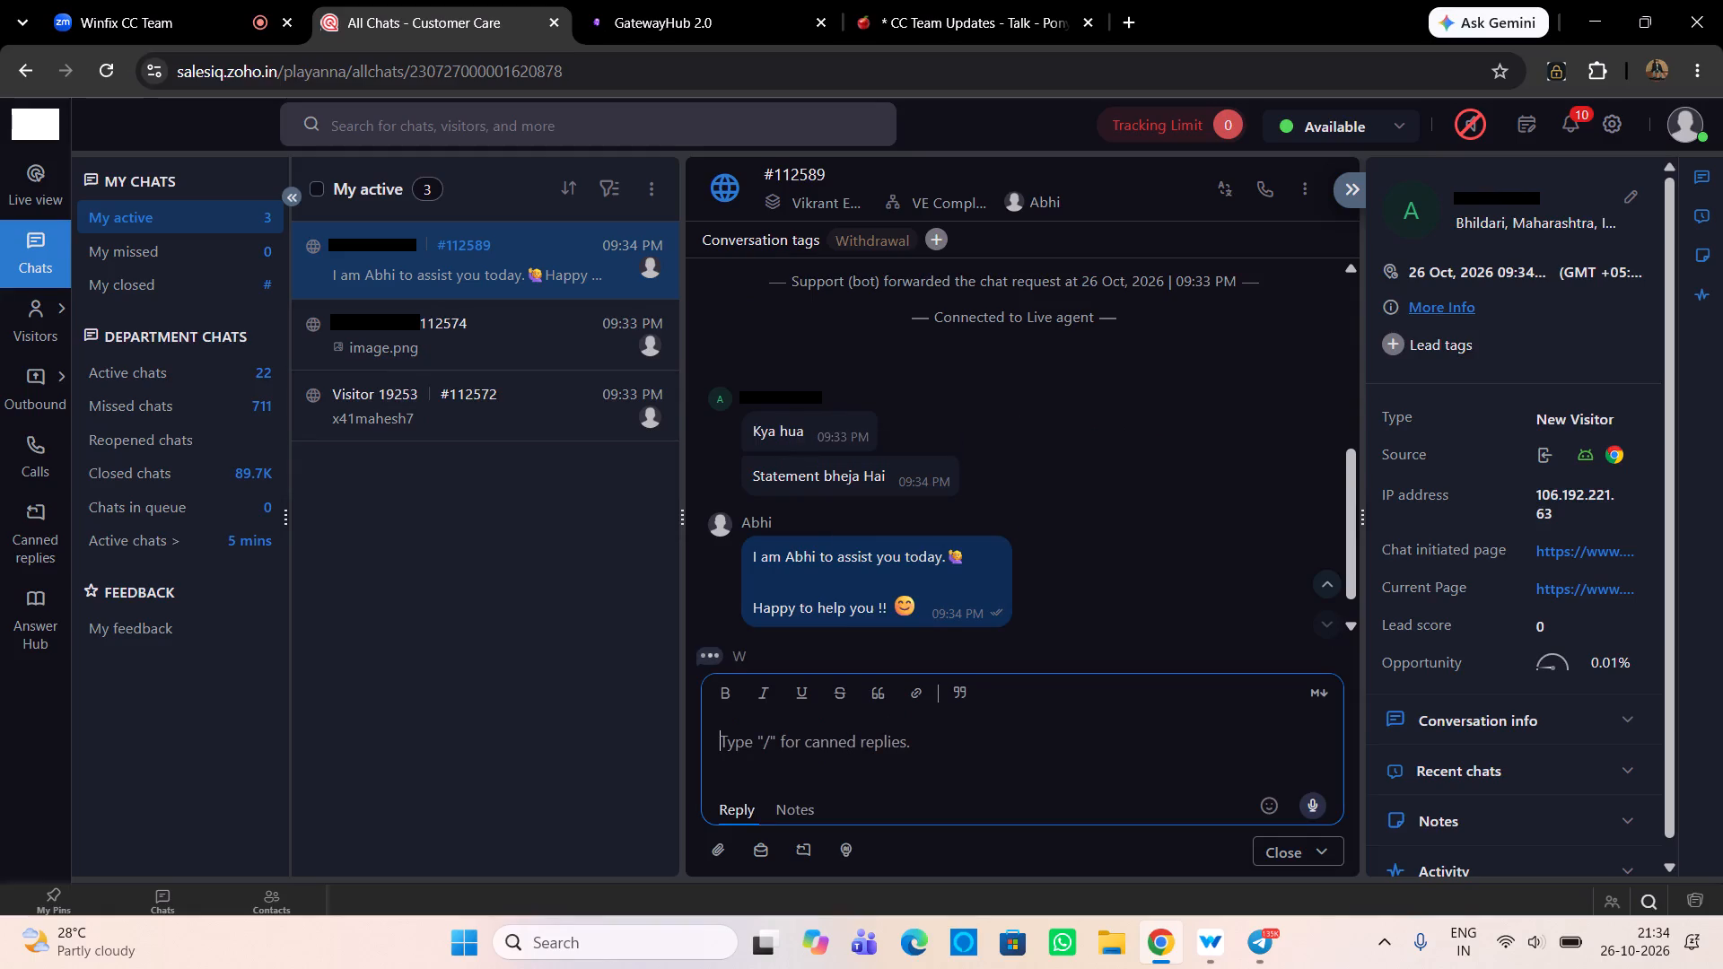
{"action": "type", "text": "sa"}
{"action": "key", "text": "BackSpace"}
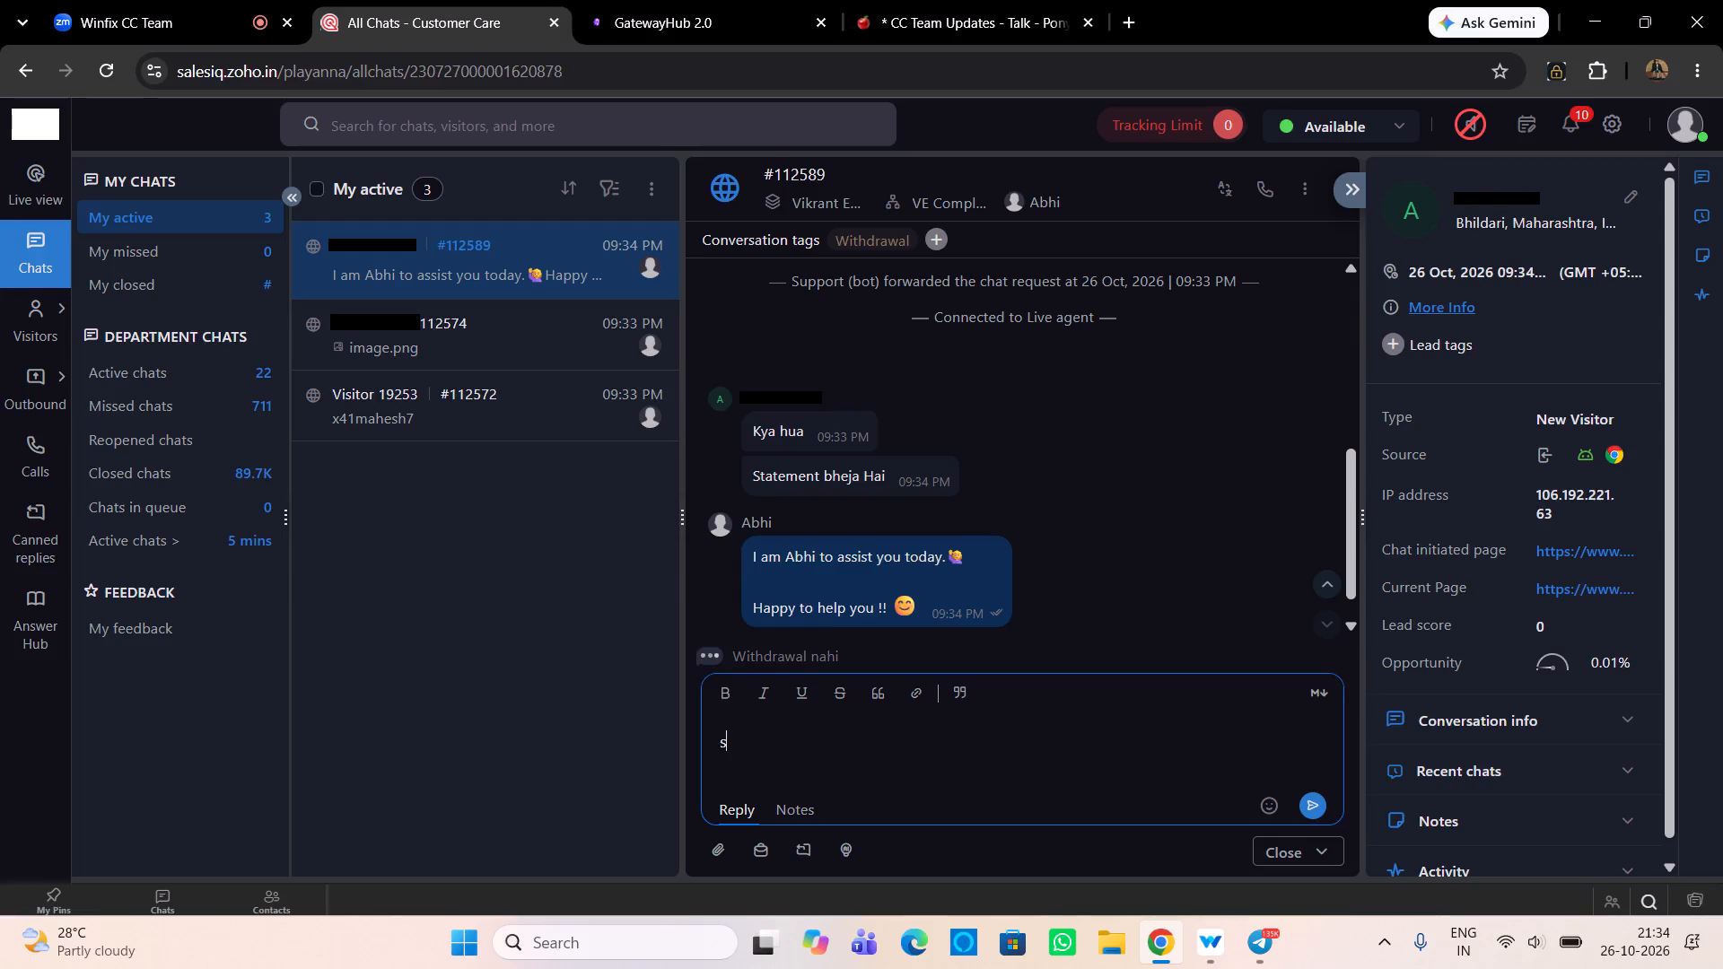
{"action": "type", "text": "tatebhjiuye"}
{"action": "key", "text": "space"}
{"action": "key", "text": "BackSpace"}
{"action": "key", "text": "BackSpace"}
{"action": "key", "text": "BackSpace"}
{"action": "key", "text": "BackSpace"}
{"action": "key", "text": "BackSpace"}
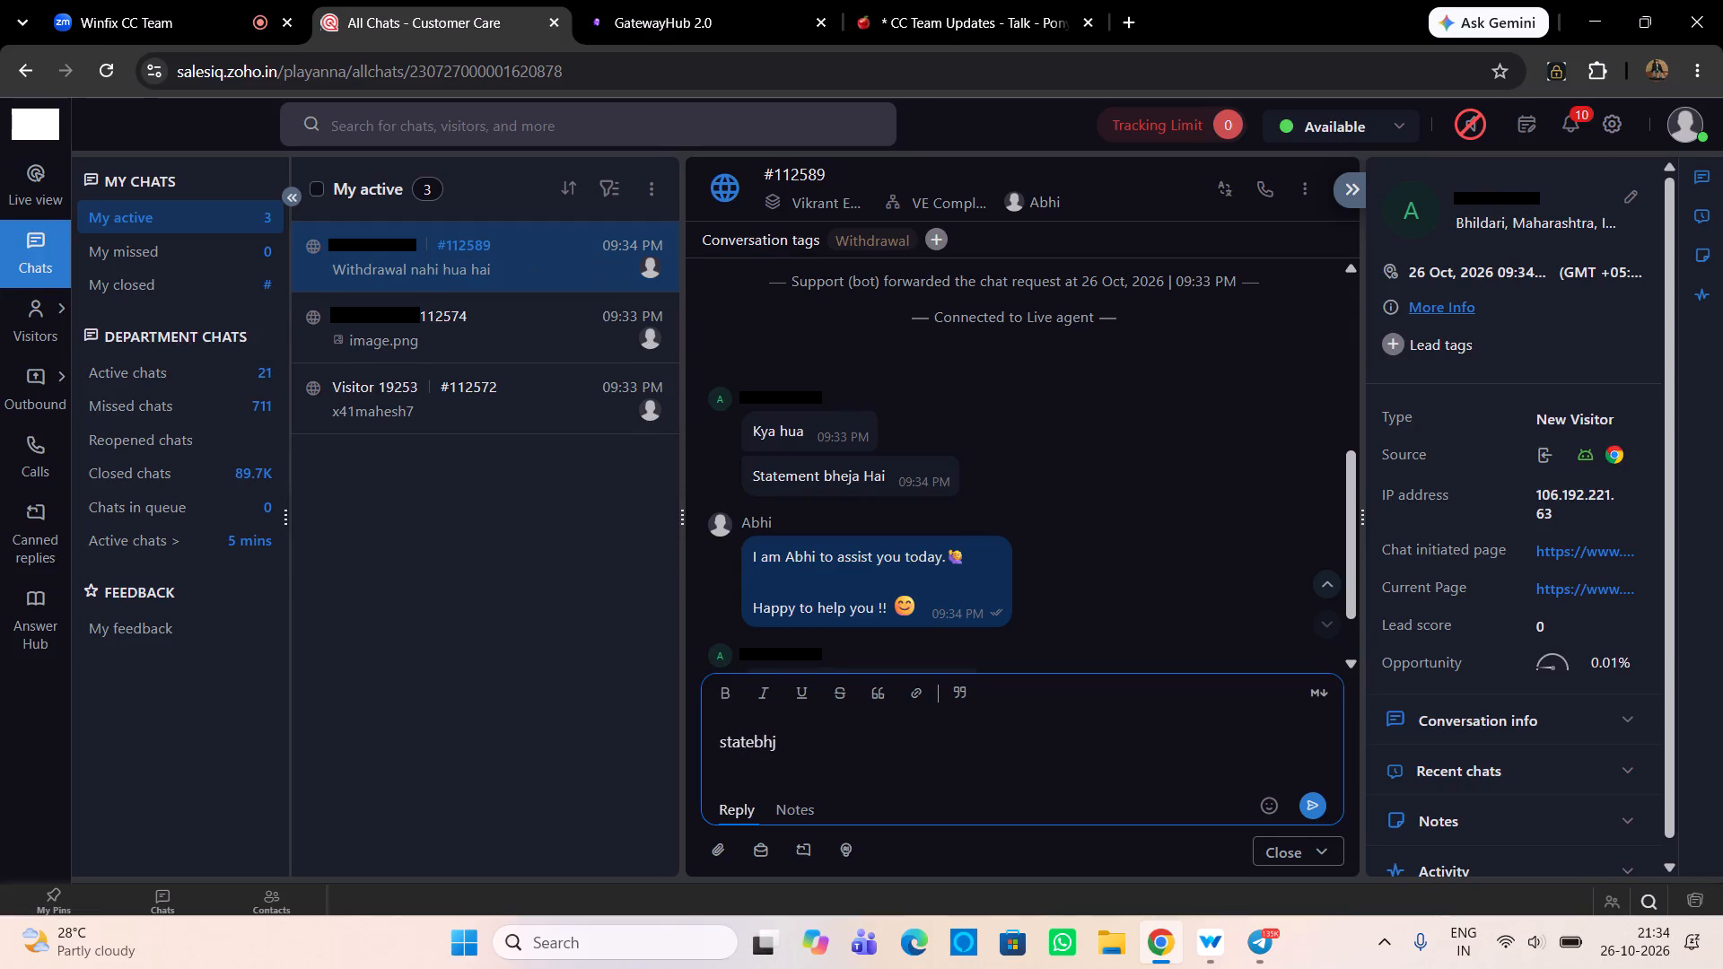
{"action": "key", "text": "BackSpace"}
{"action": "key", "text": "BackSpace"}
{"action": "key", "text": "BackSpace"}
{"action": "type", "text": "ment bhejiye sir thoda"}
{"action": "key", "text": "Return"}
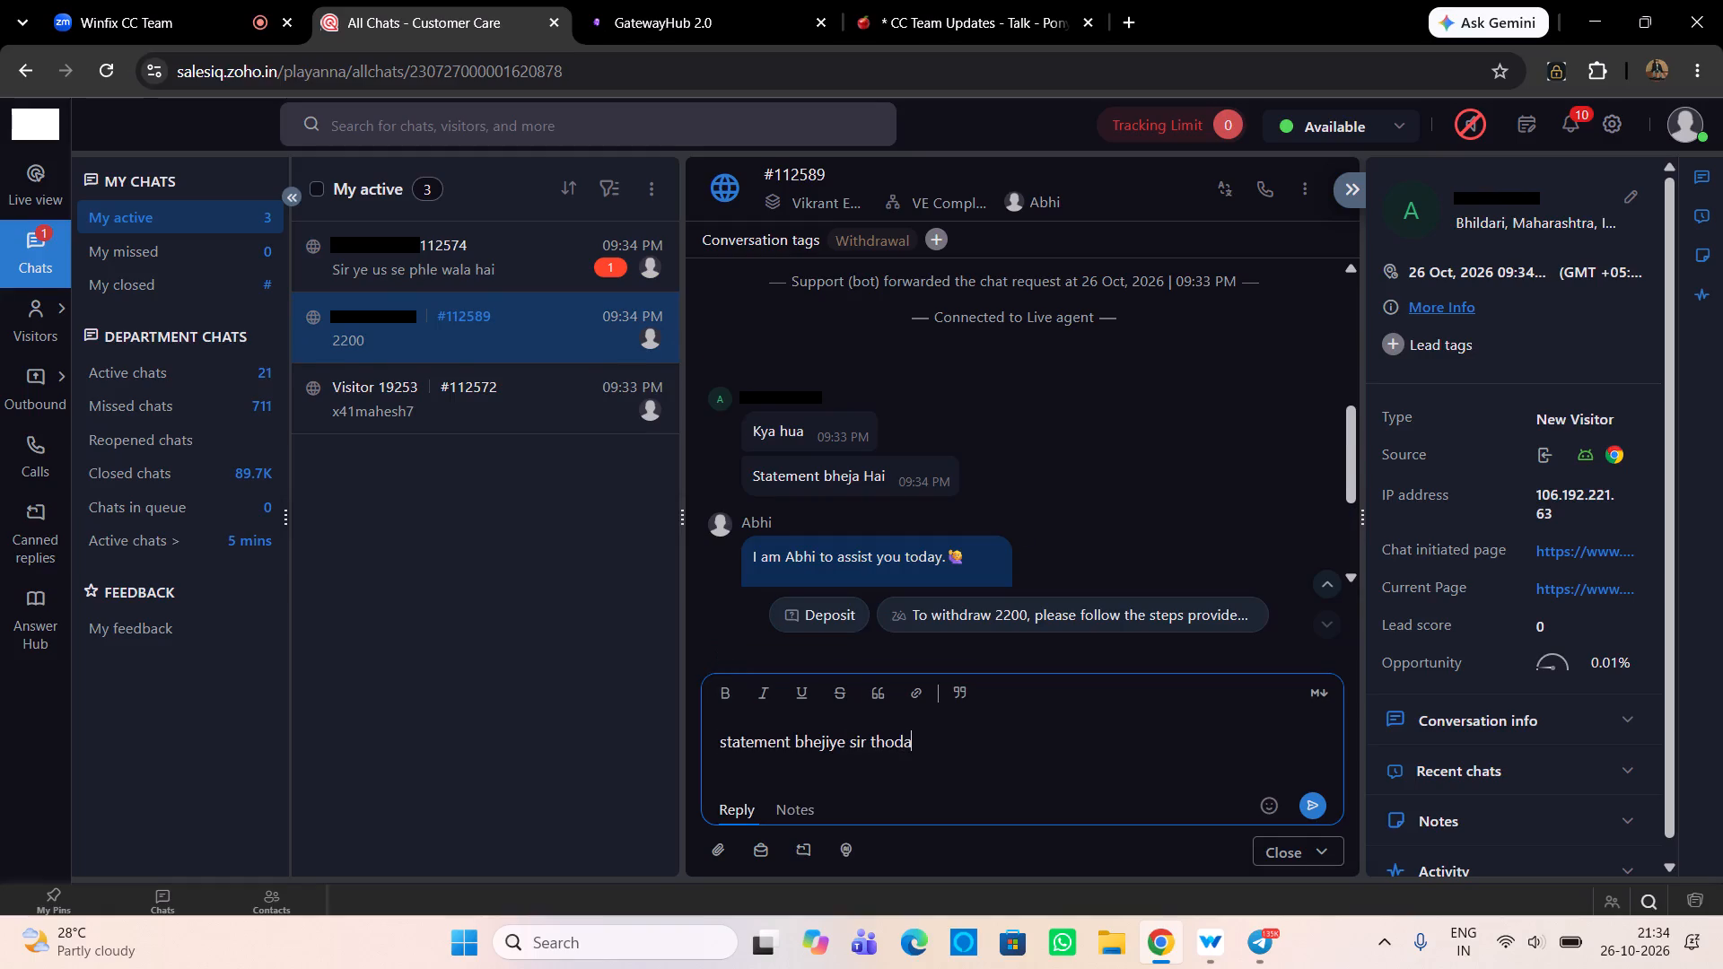
Reply in chat #112574 with the message "ap ekbar check kijiye sir".
{"action": "left_click", "coordinate": [488, 328]}
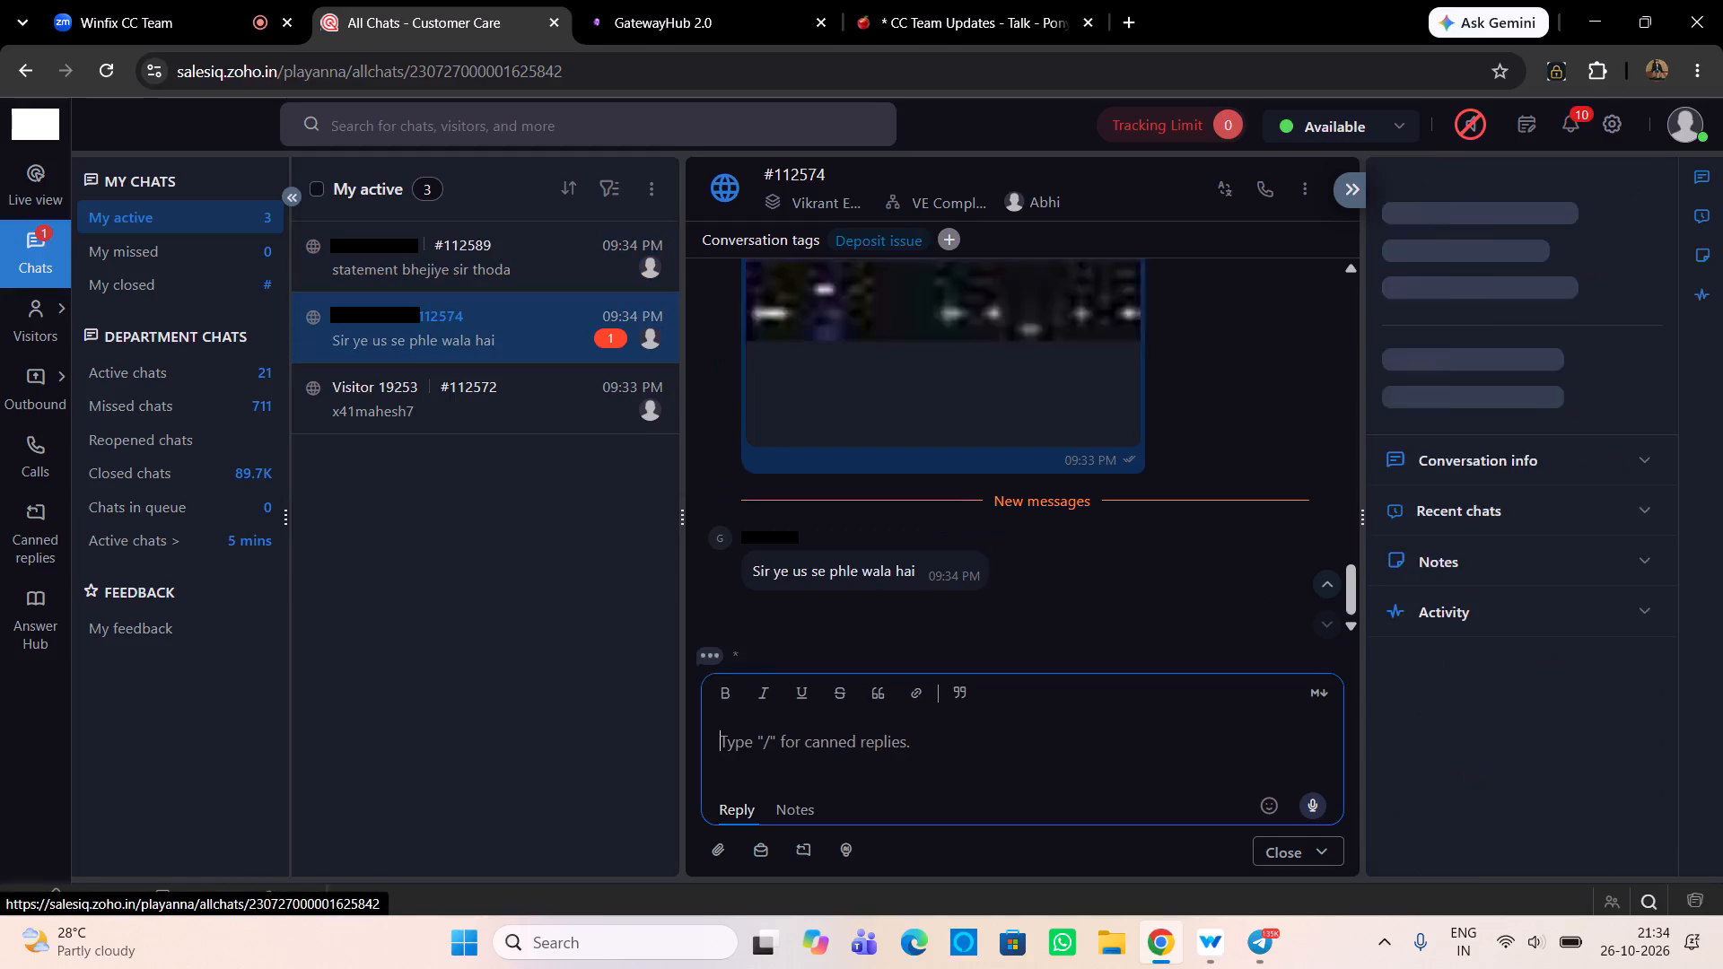
{"action": "left_click", "coordinate": [868, 769]}
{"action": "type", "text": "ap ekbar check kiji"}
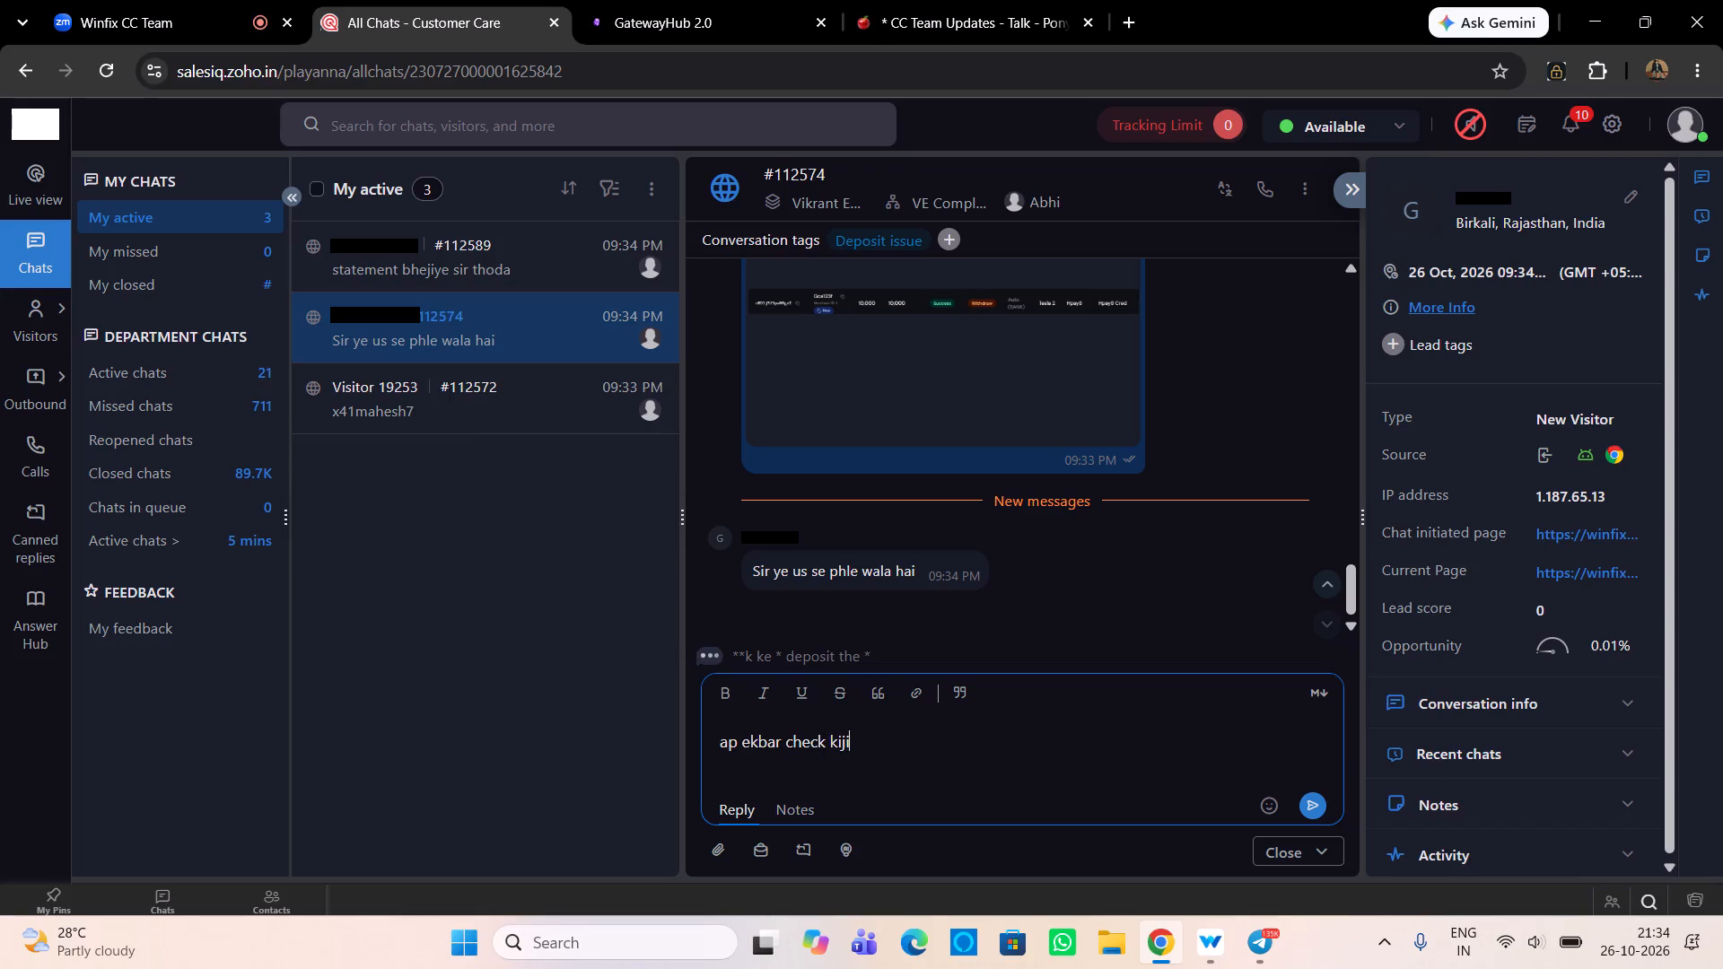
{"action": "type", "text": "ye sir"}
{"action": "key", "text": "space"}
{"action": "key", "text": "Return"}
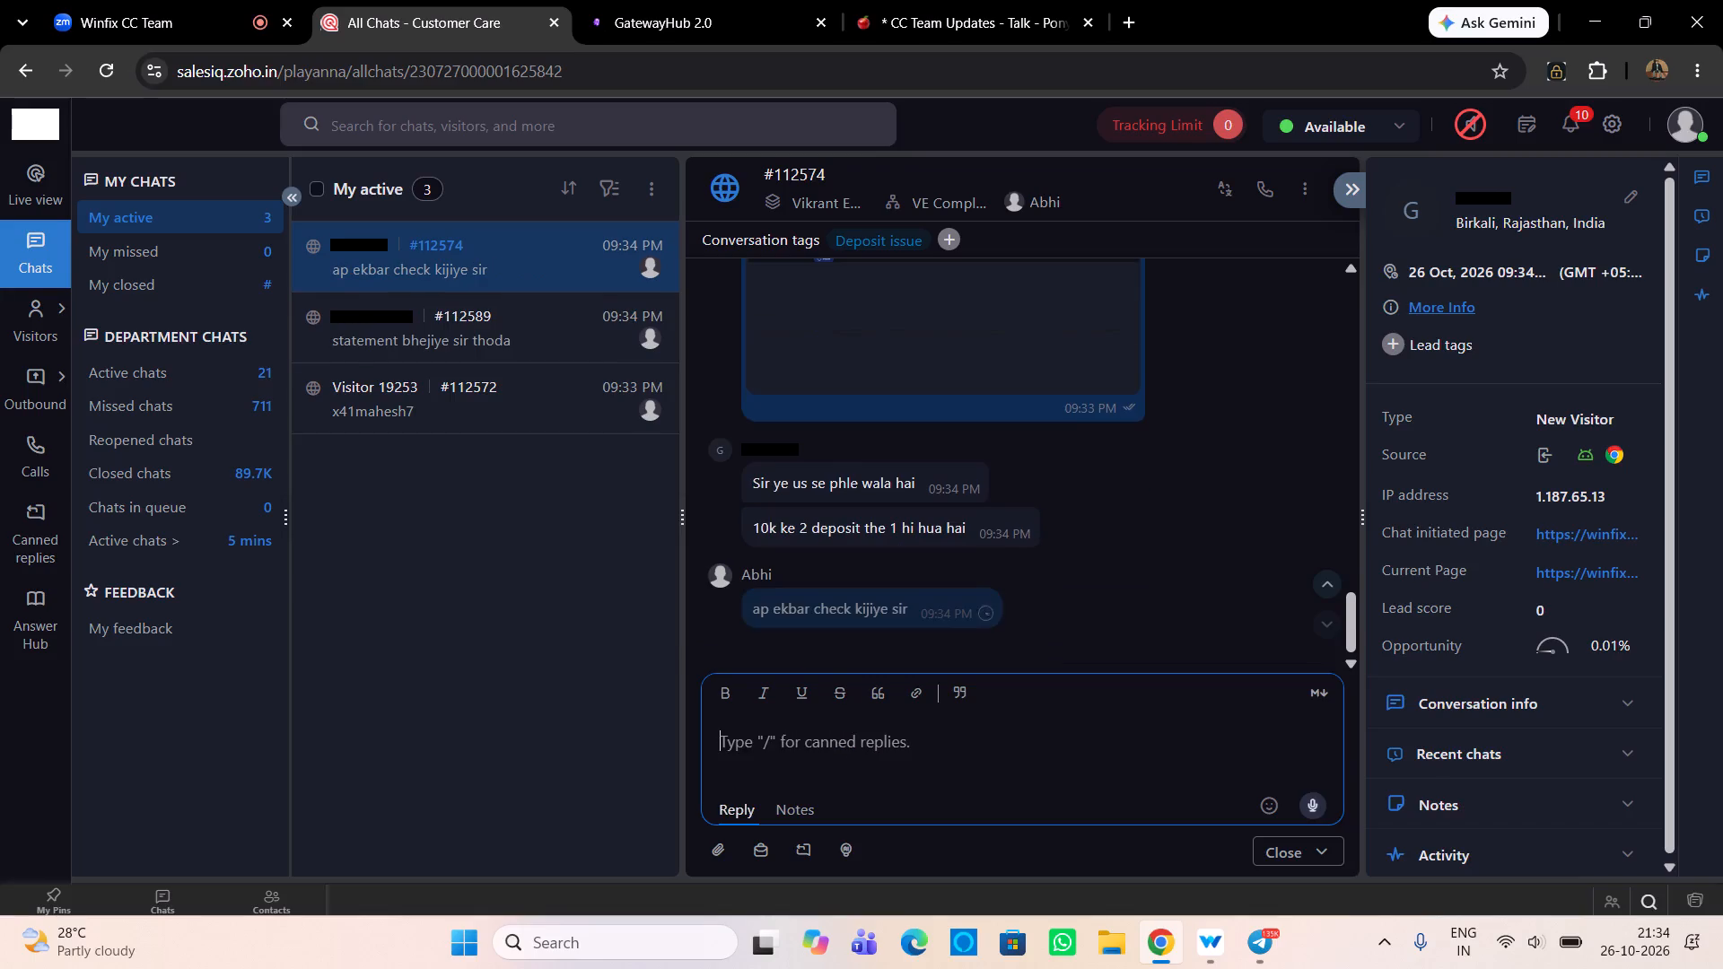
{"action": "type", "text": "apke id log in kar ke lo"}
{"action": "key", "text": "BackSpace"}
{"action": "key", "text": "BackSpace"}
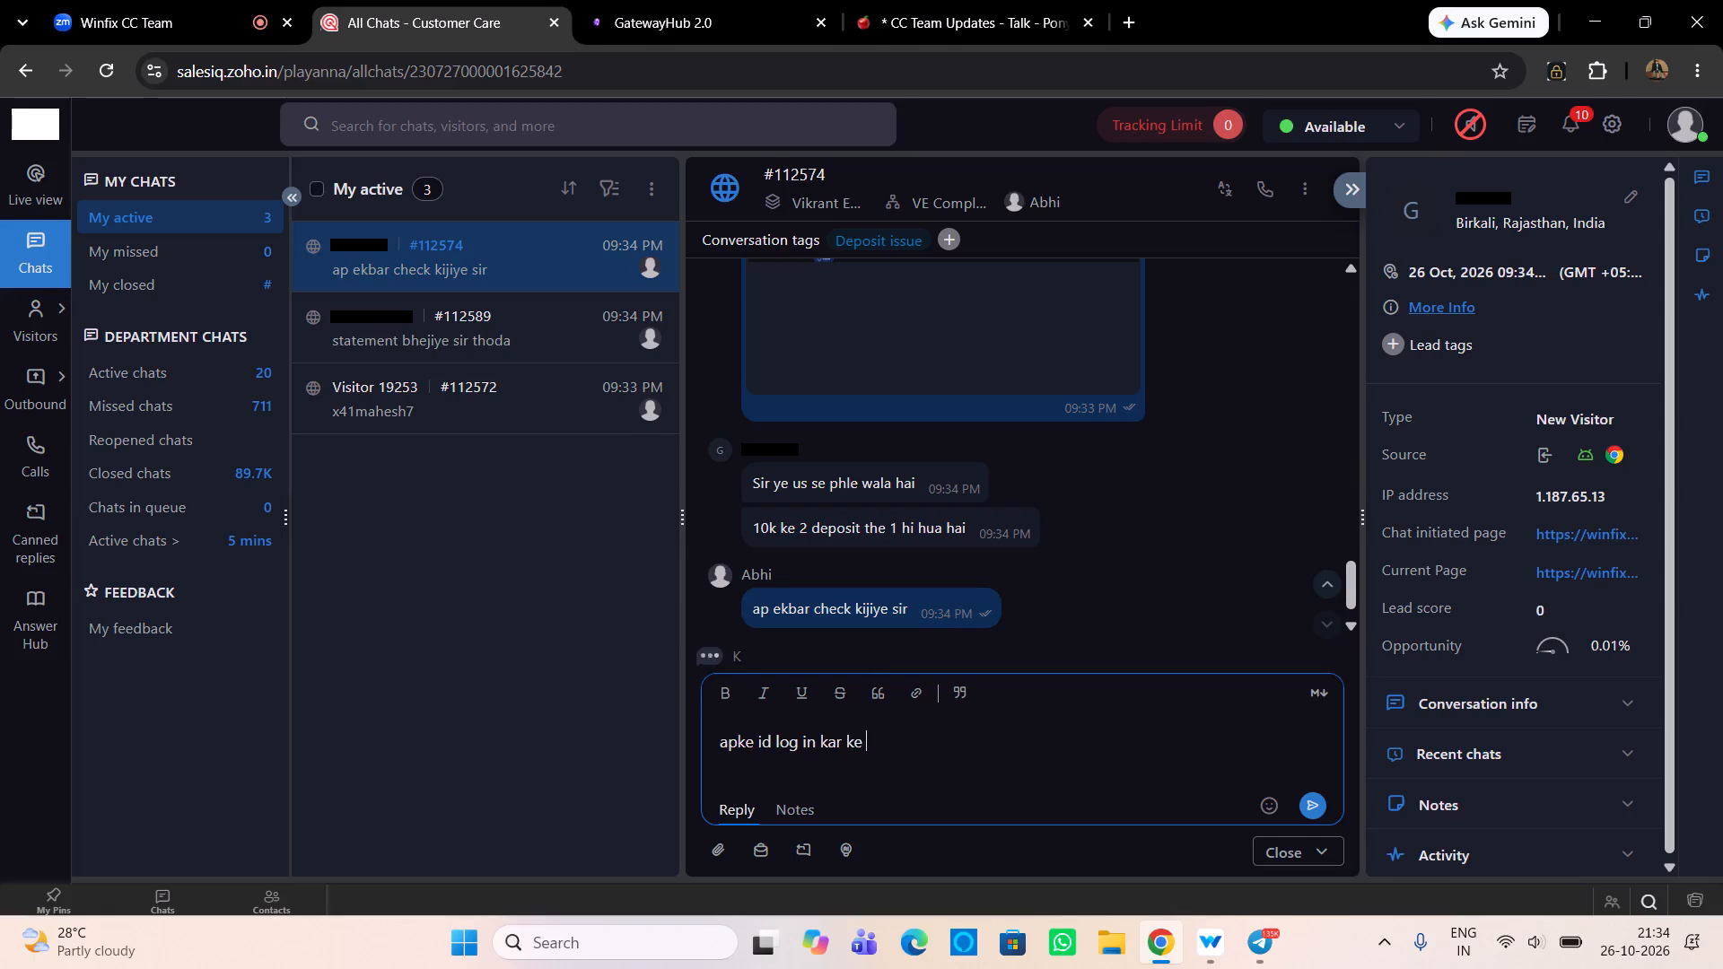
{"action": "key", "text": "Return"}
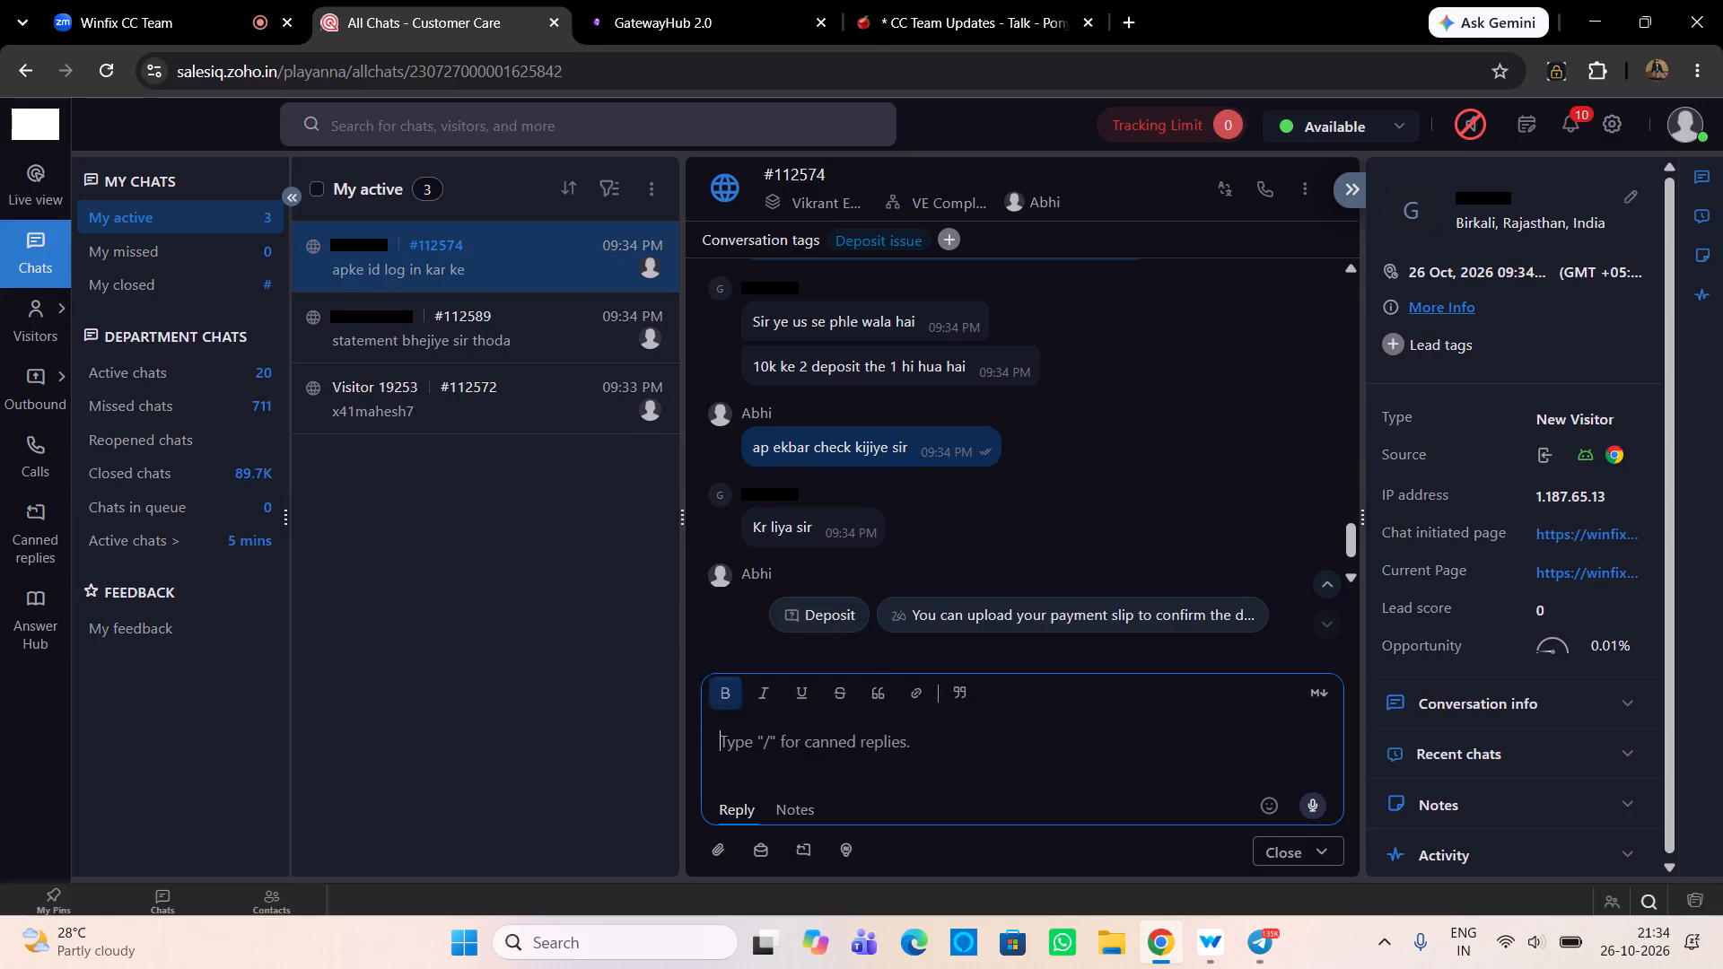
{"action": "scroll", "coordinate": [888, 519], "scroll_direction": "down", "scroll_amount": 4}
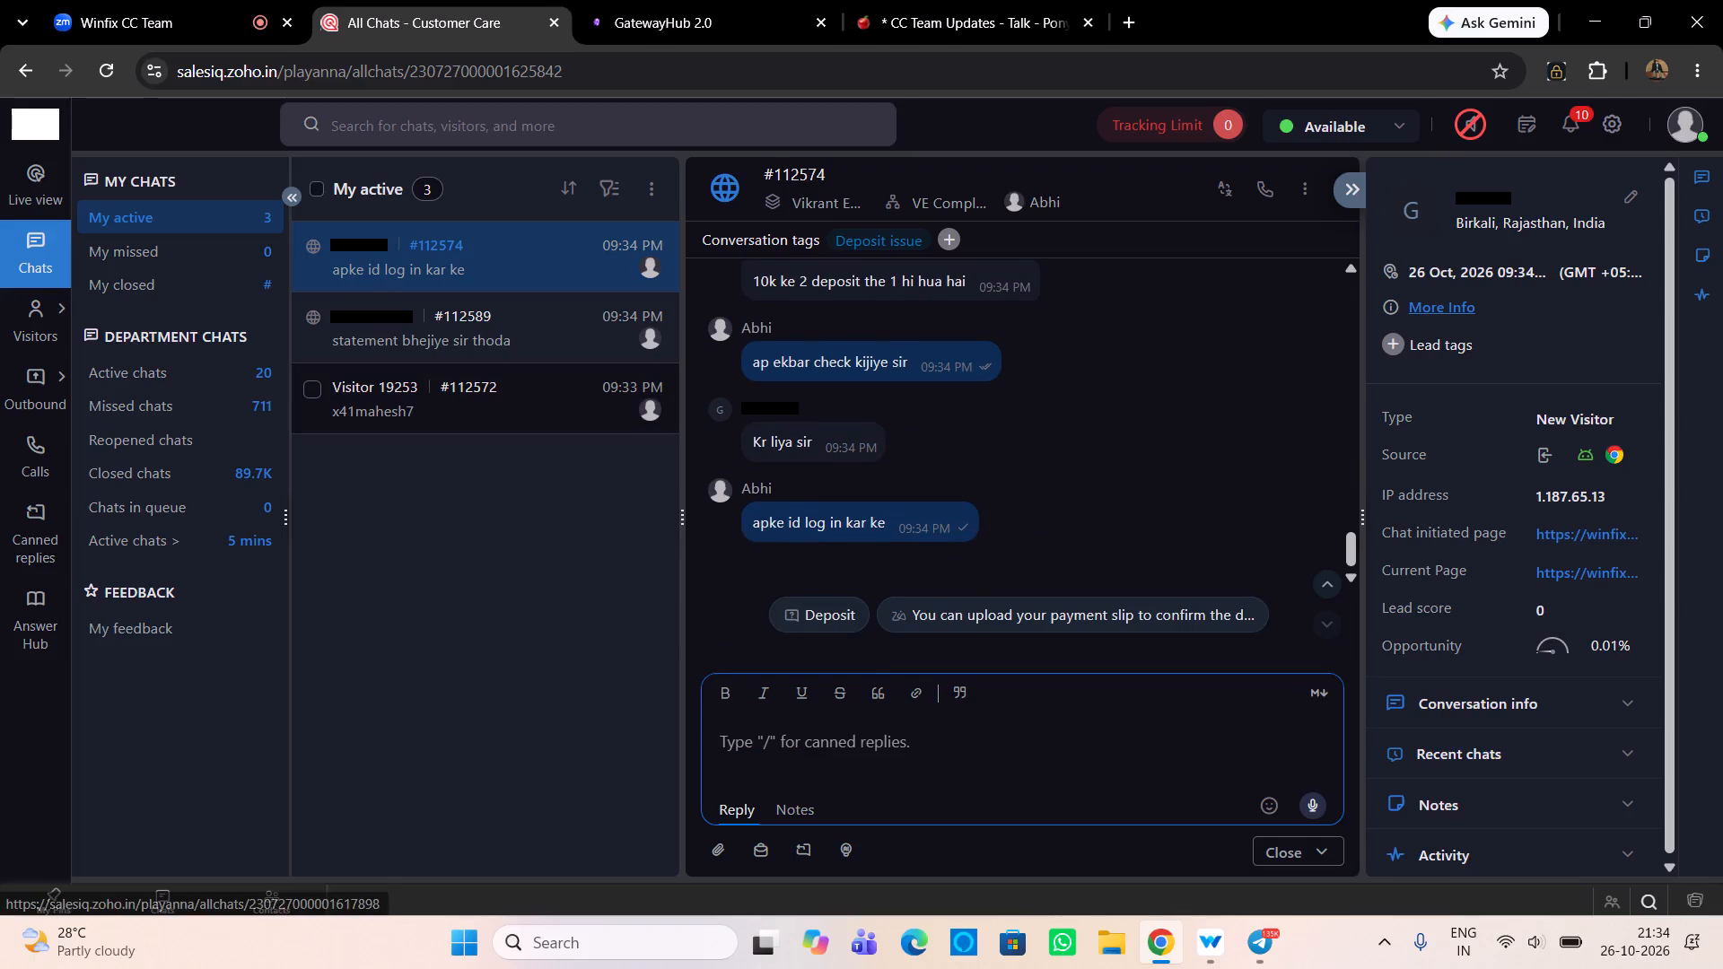
{"action": "left_click", "coordinate": [467, 405]}
{"action": "double_click", "coordinate": [782, 528]}
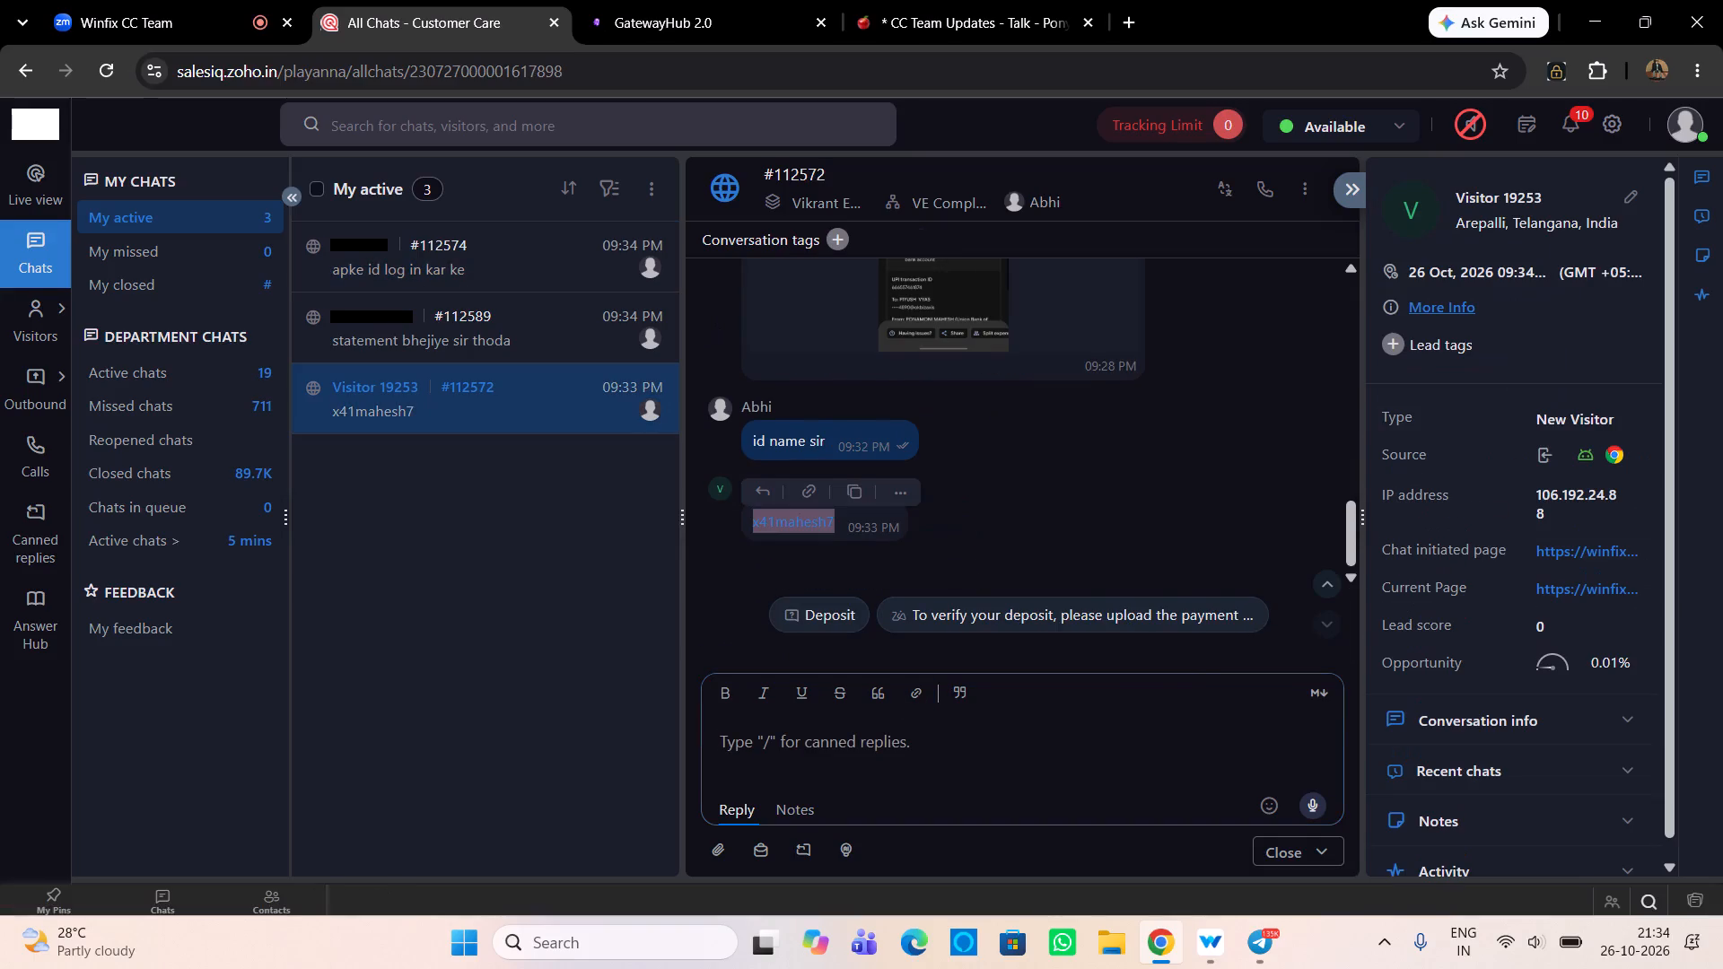
{"action": "right_click", "coordinate": [782, 528]}
{"action": "left_click", "coordinate": [879, 555]}
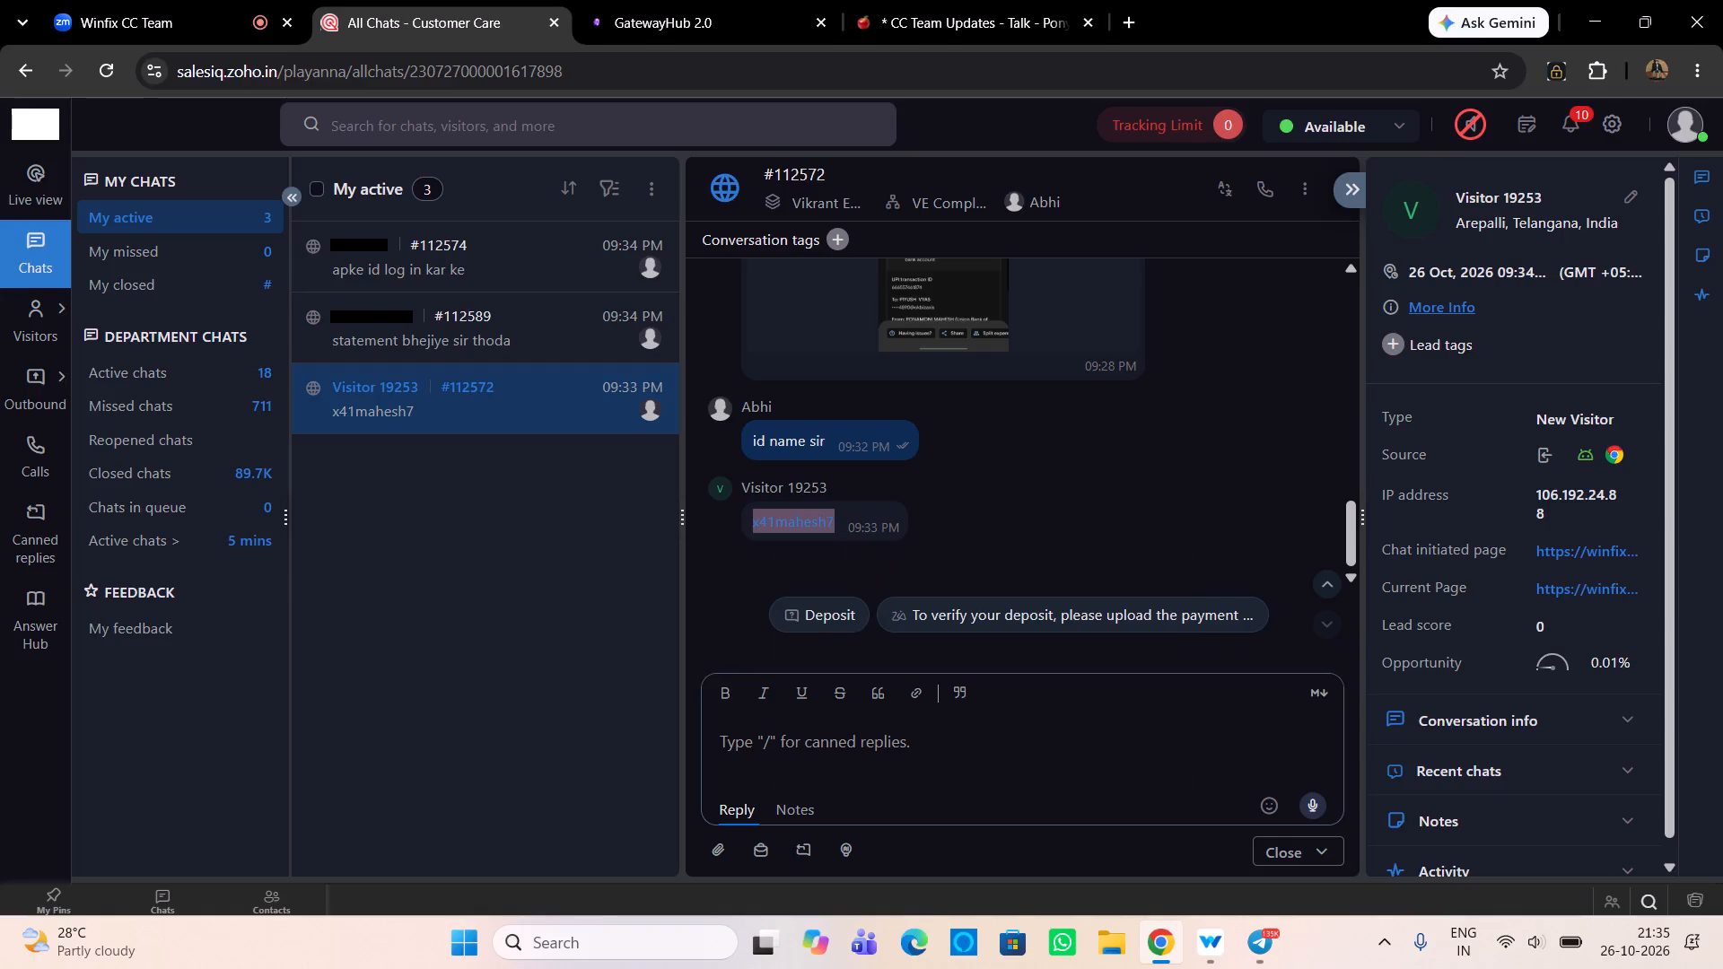
{"action": "left_click", "coordinate": [699, 9]}
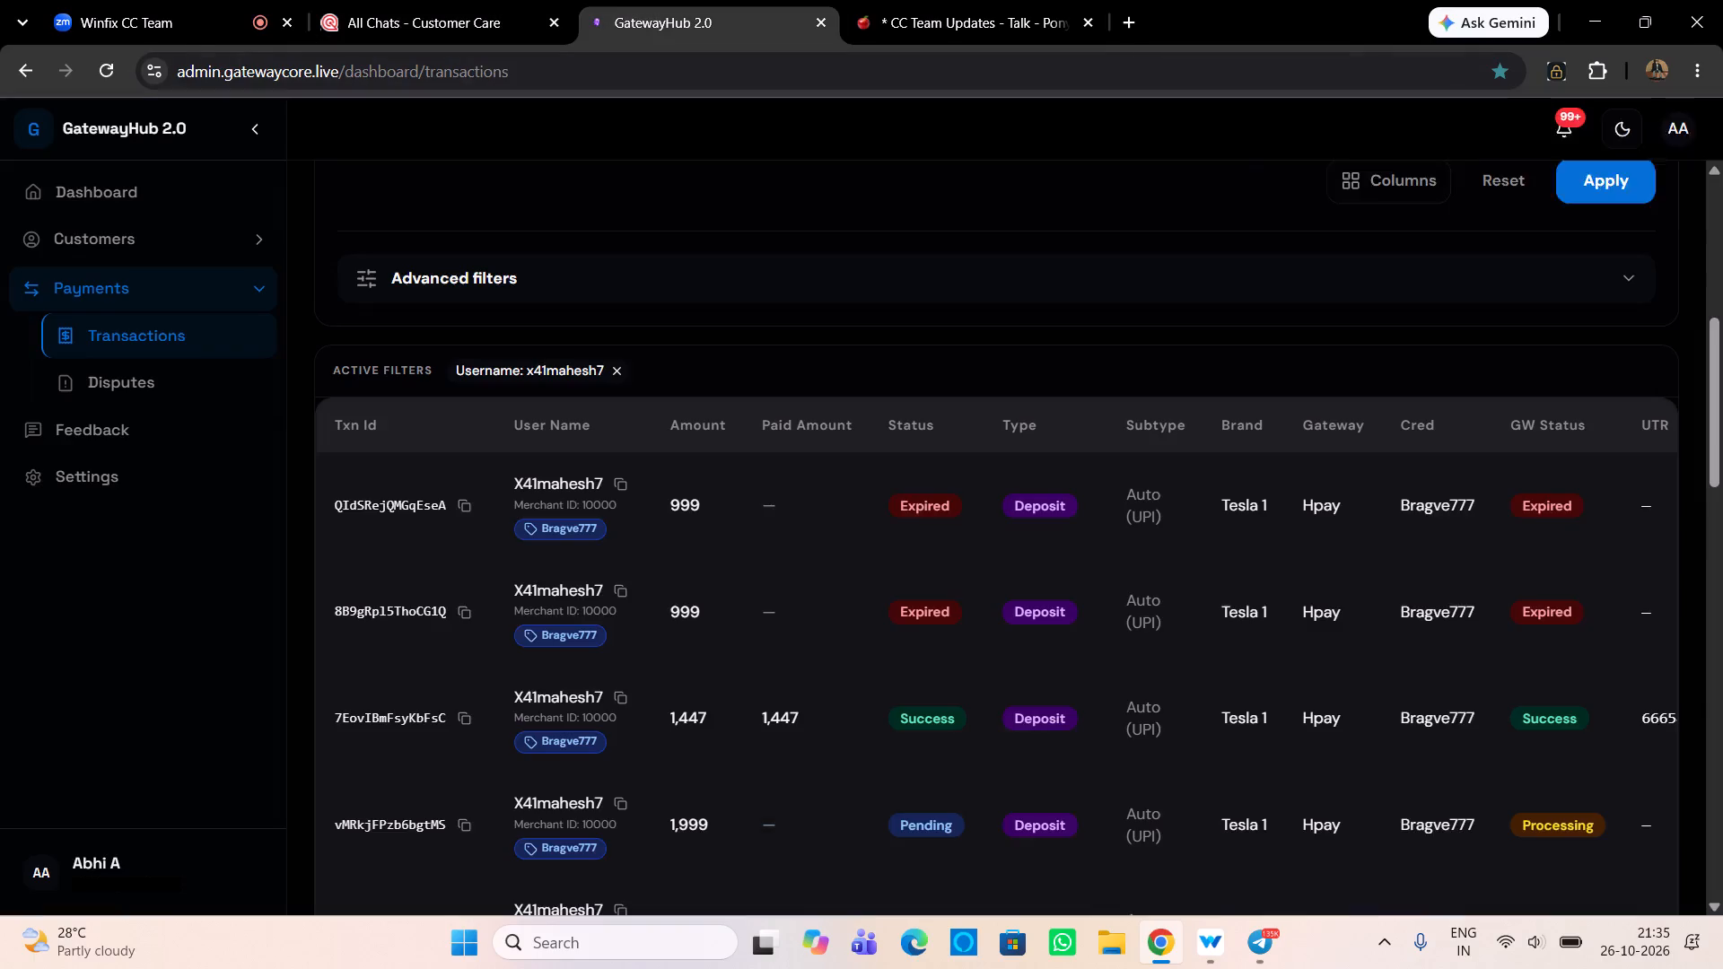
{"action": "scroll", "coordinate": [819, 537], "scroll_direction": "up", "scroll_amount": 3}
{"action": "scroll", "coordinate": [801, 351], "scroll_direction": "down", "scroll_amount": 3}
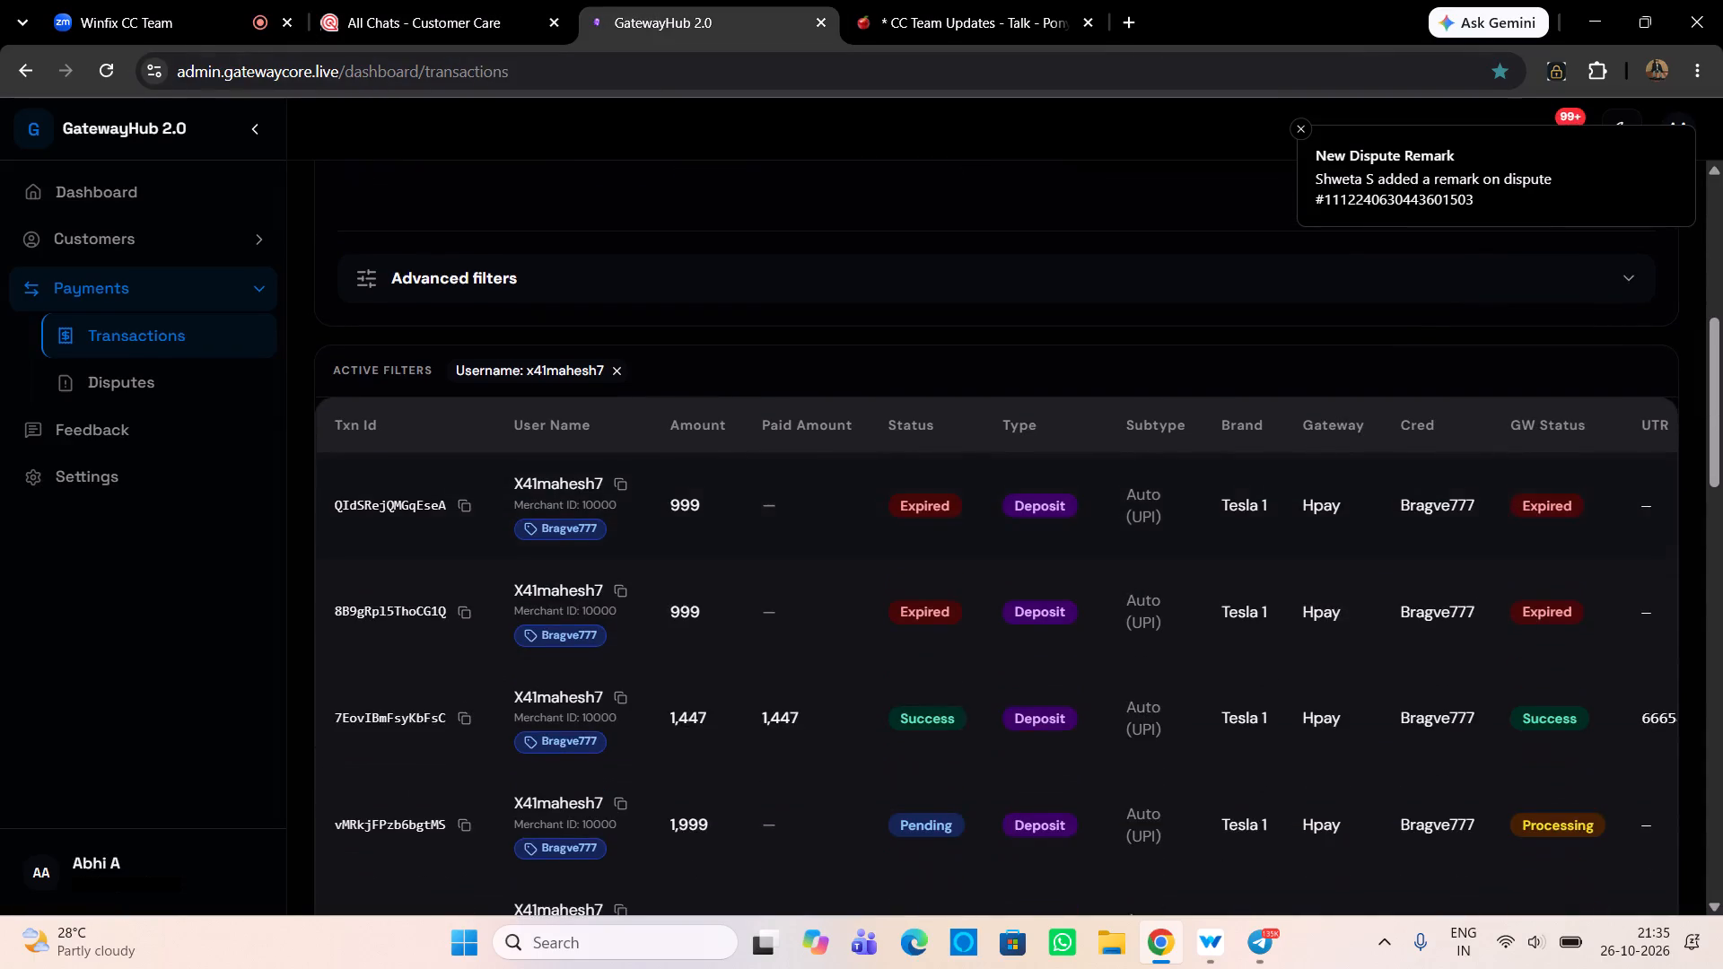
{"action": "left_click", "coordinate": [433, 13]}
{"action": "scroll", "coordinate": [744, 449], "scroll_direction": "up", "scroll_amount": 2}
{"action": "right_click", "coordinate": [978, 433]}
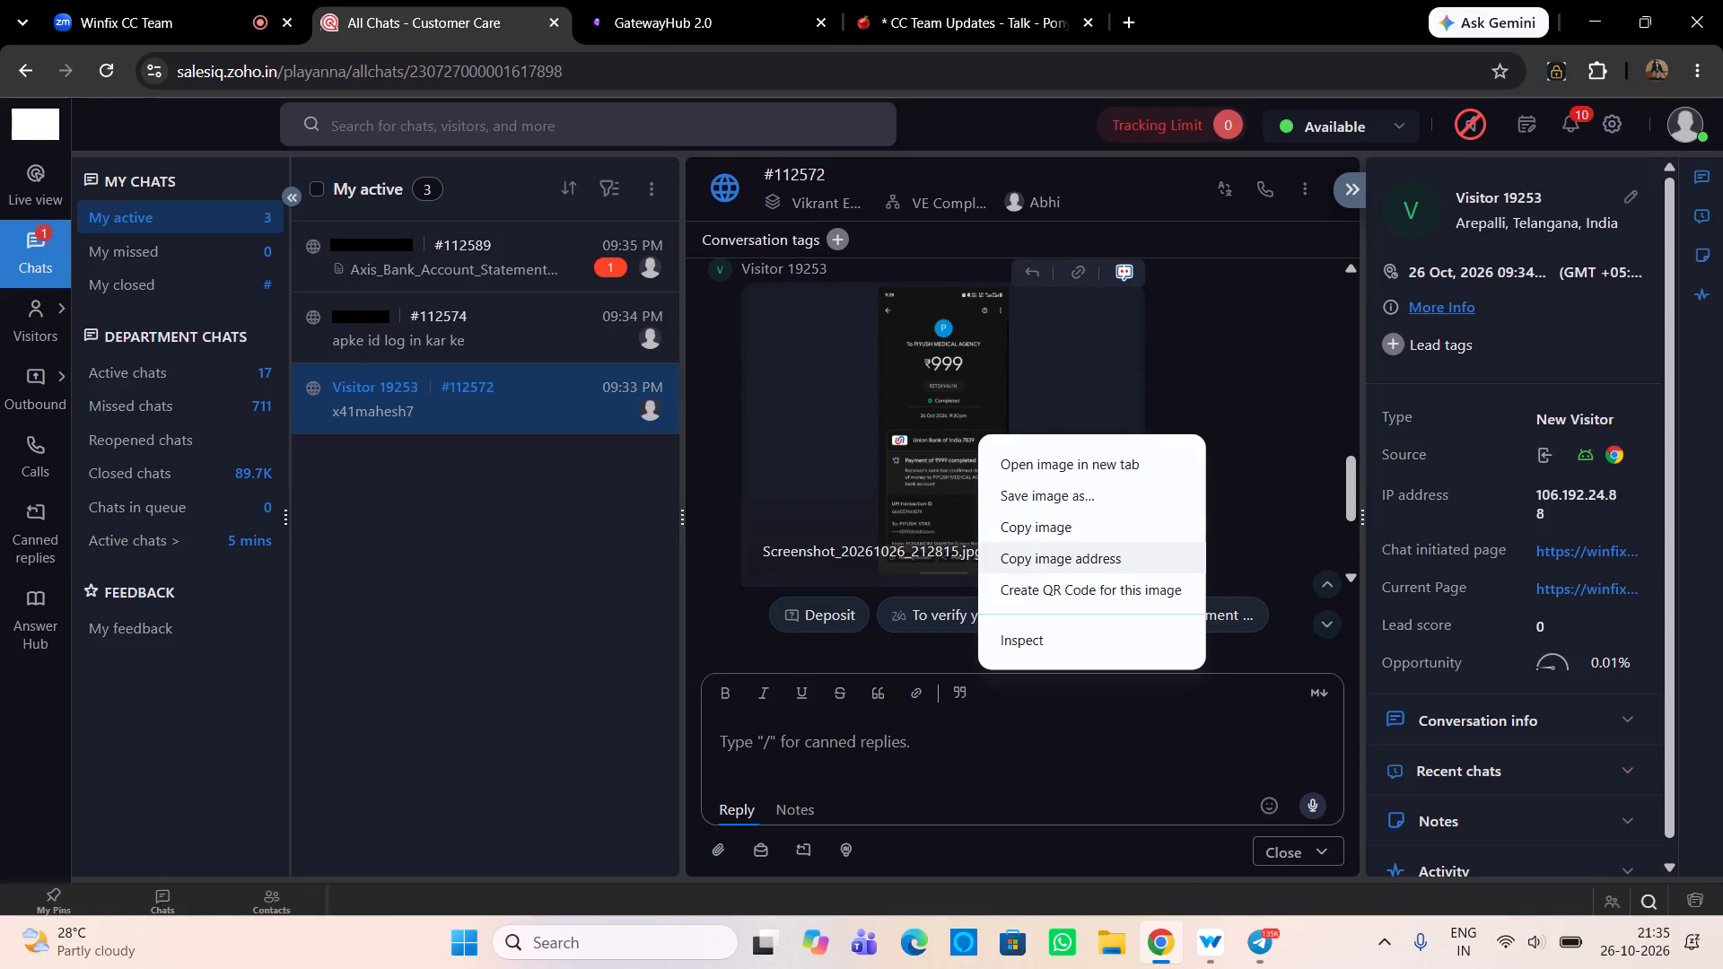
{"action": "left_click", "coordinate": [1030, 498]}
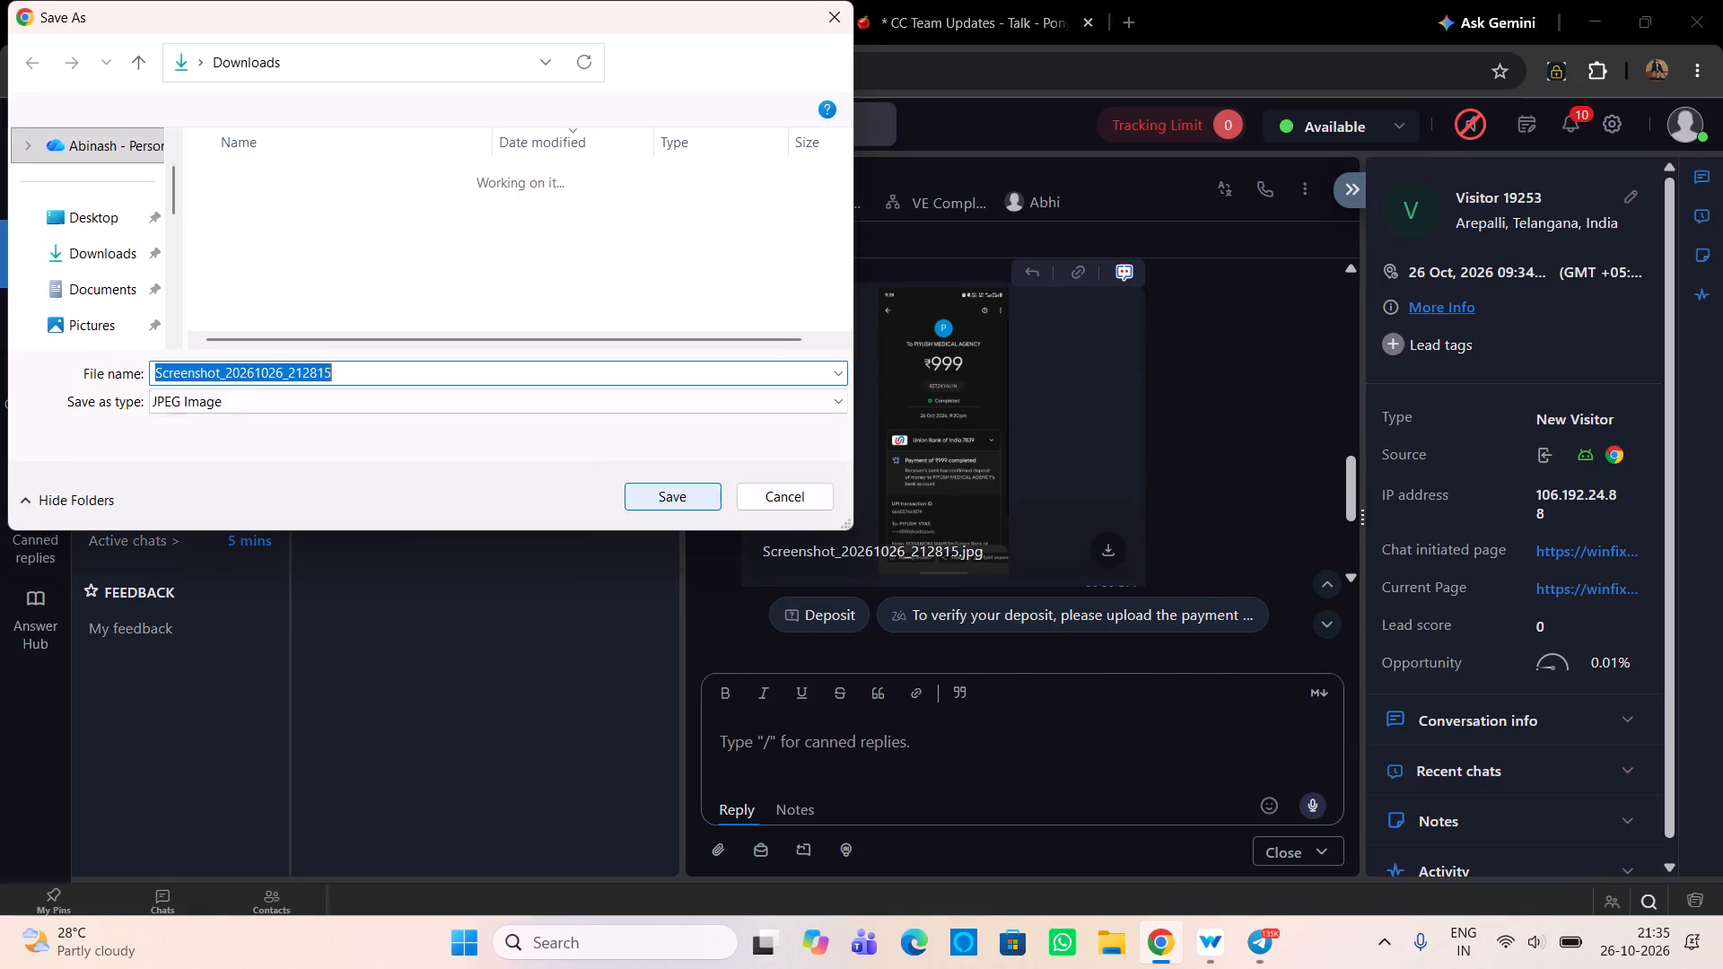
{"action": "left_click", "coordinate": [666, 492]}
Switch to GatewayHub, reopen the Transactions page and paste Visitor 19253's username into the username filter.
{"action": "left_click", "coordinate": [681, 20]}
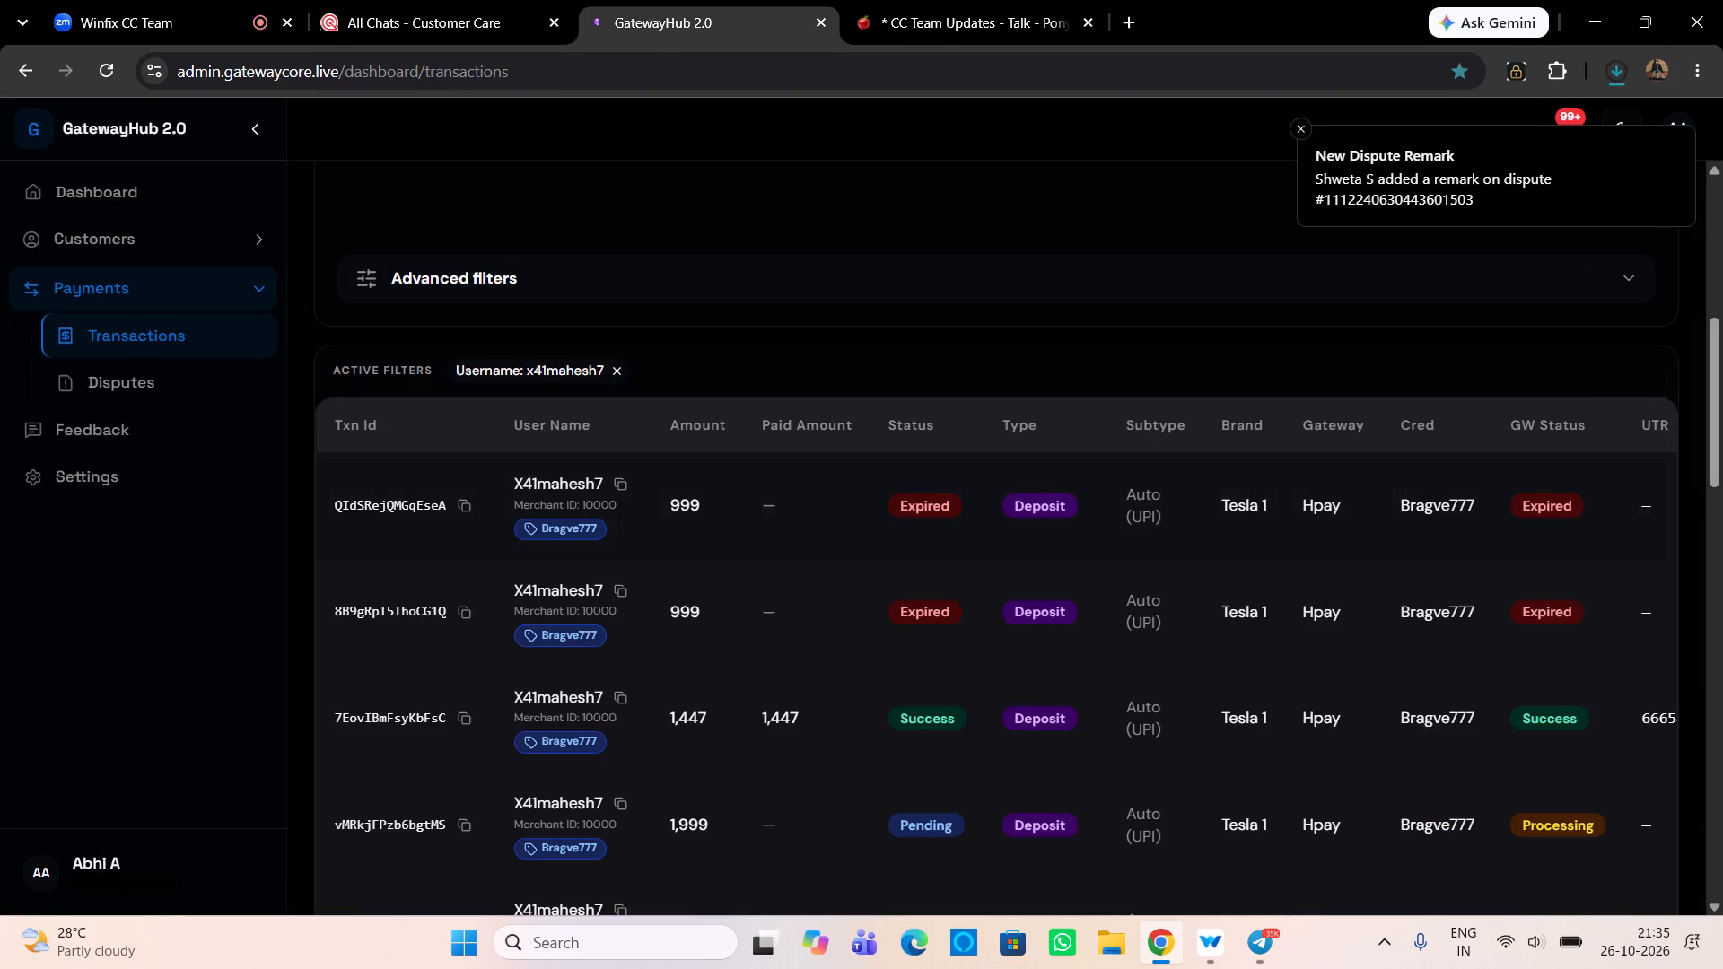
{"action": "scroll", "coordinate": [1210, 477], "scroll_direction": "left", "scroll_amount": 1}
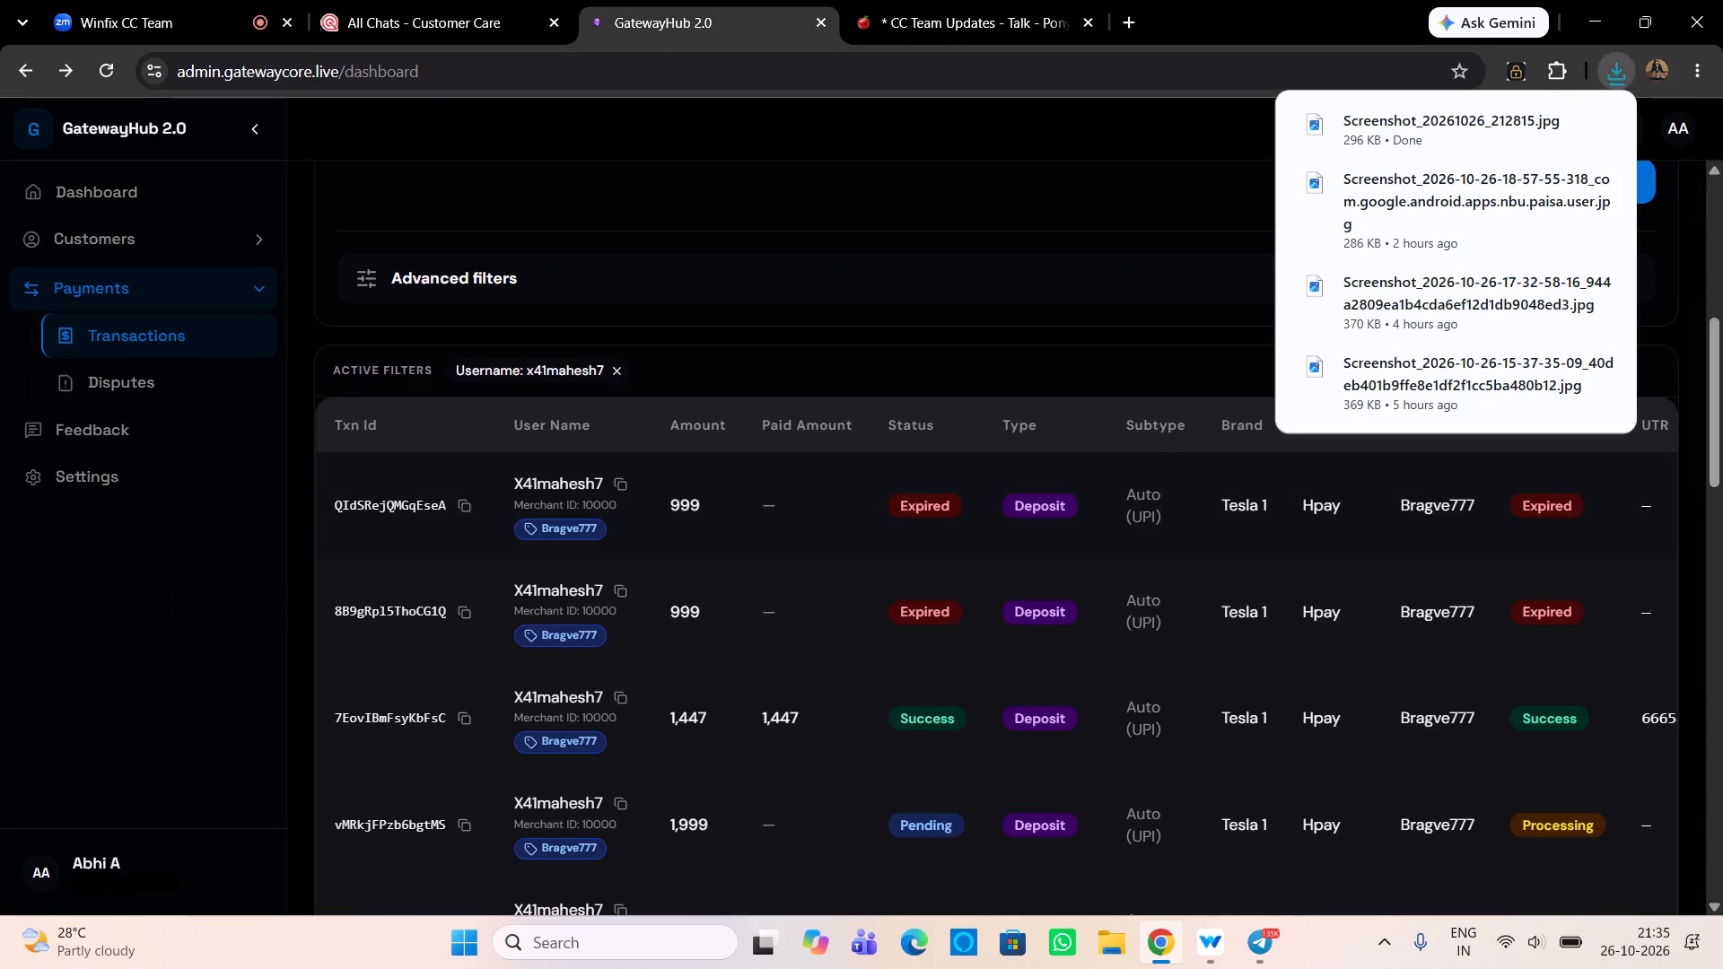
{"action": "scroll", "coordinate": [1211, 521], "scroll_direction": "left", "scroll_amount": 1}
{"action": "left_click", "coordinate": [171, 327]}
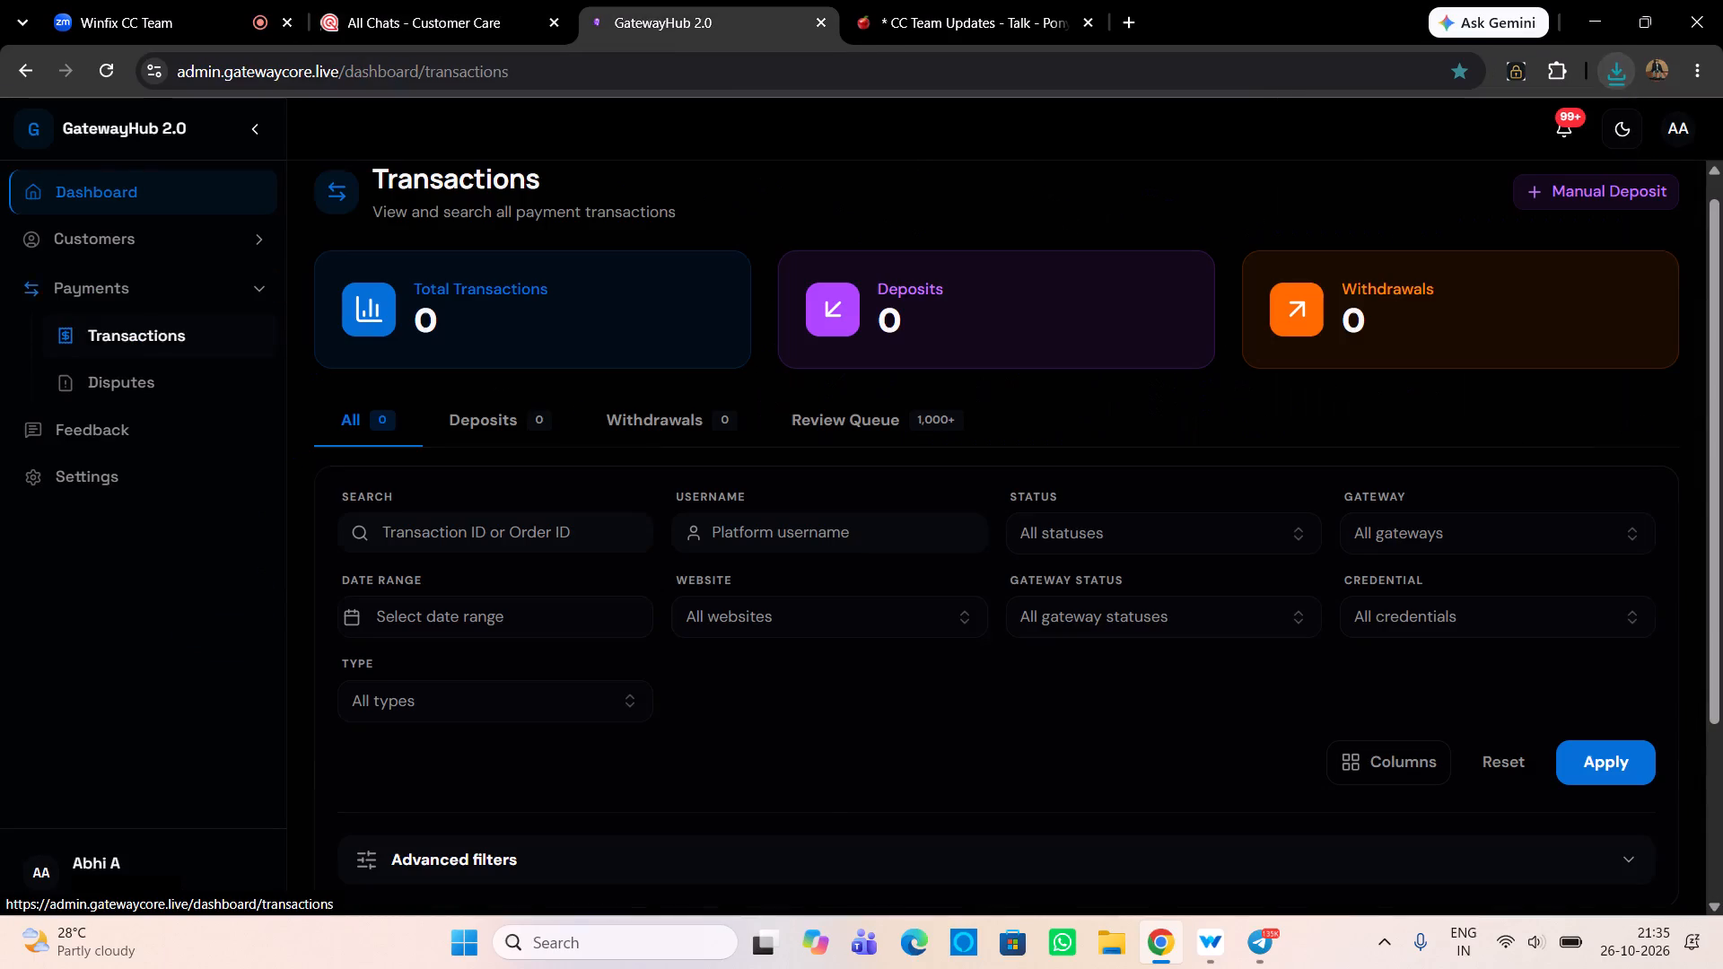
{"action": "left_click", "coordinate": [752, 526]}
{"action": "right_click", "coordinate": [752, 525]}
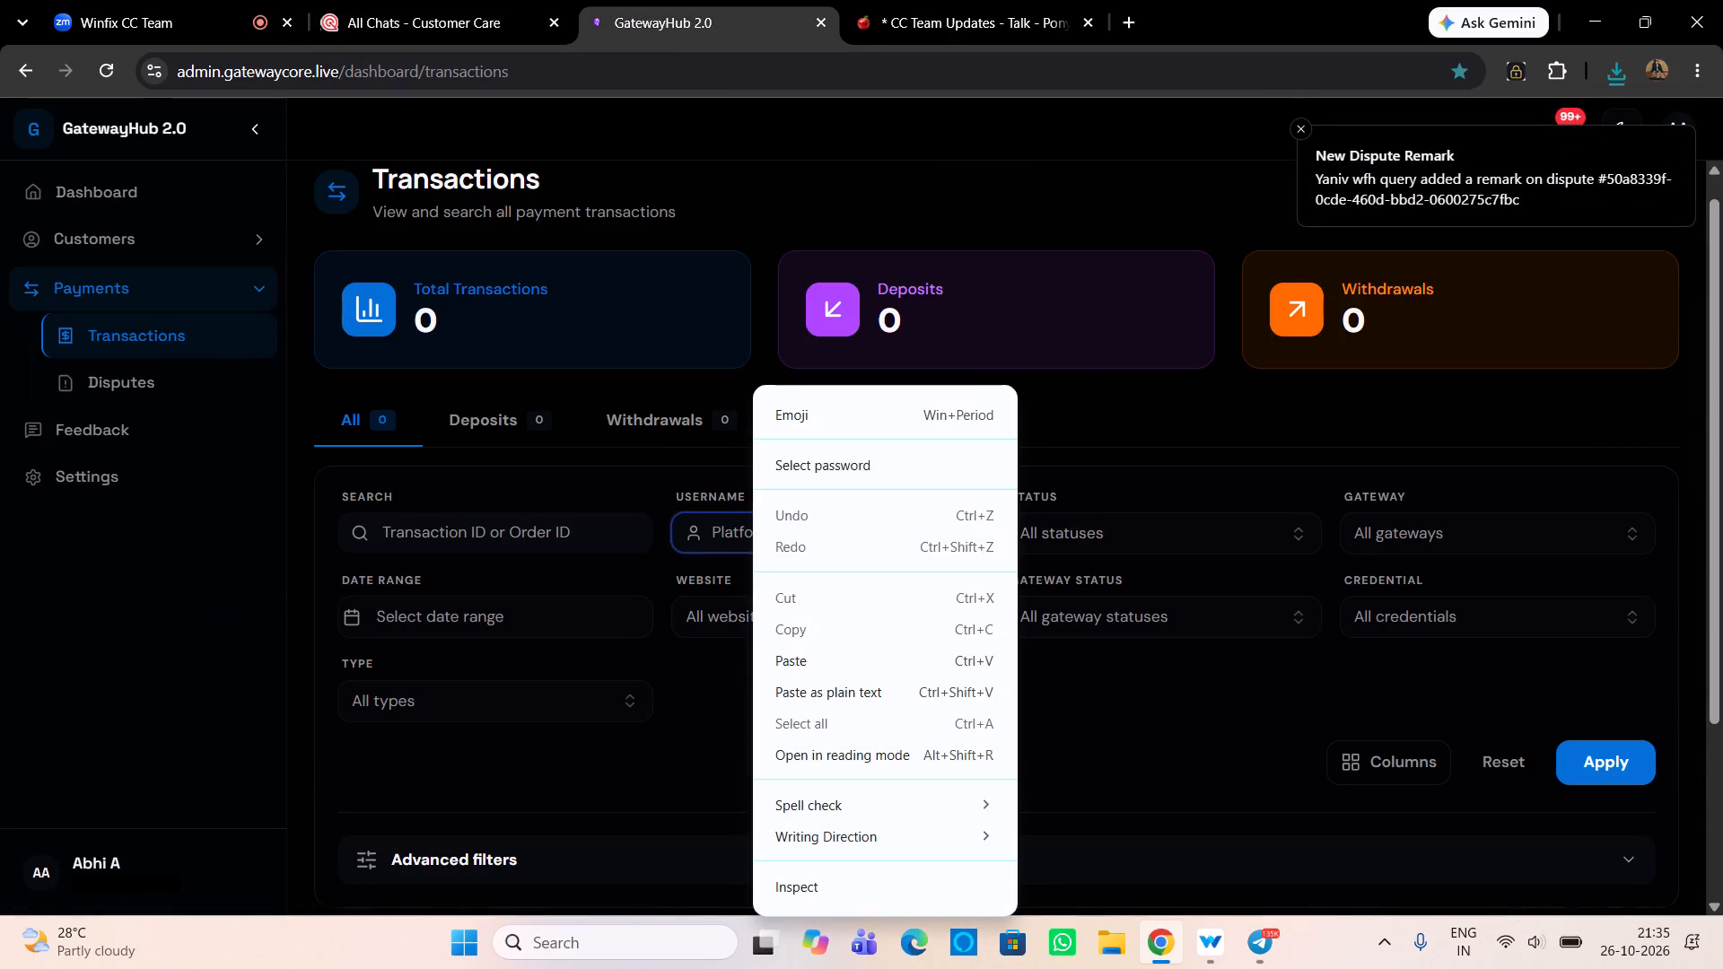
{"action": "left_click", "coordinate": [802, 668]}
Return to Visitor 19253's chat #112572 and copy the username from the visitor's latest message.
{"action": "left_click", "coordinate": [488, 0]}
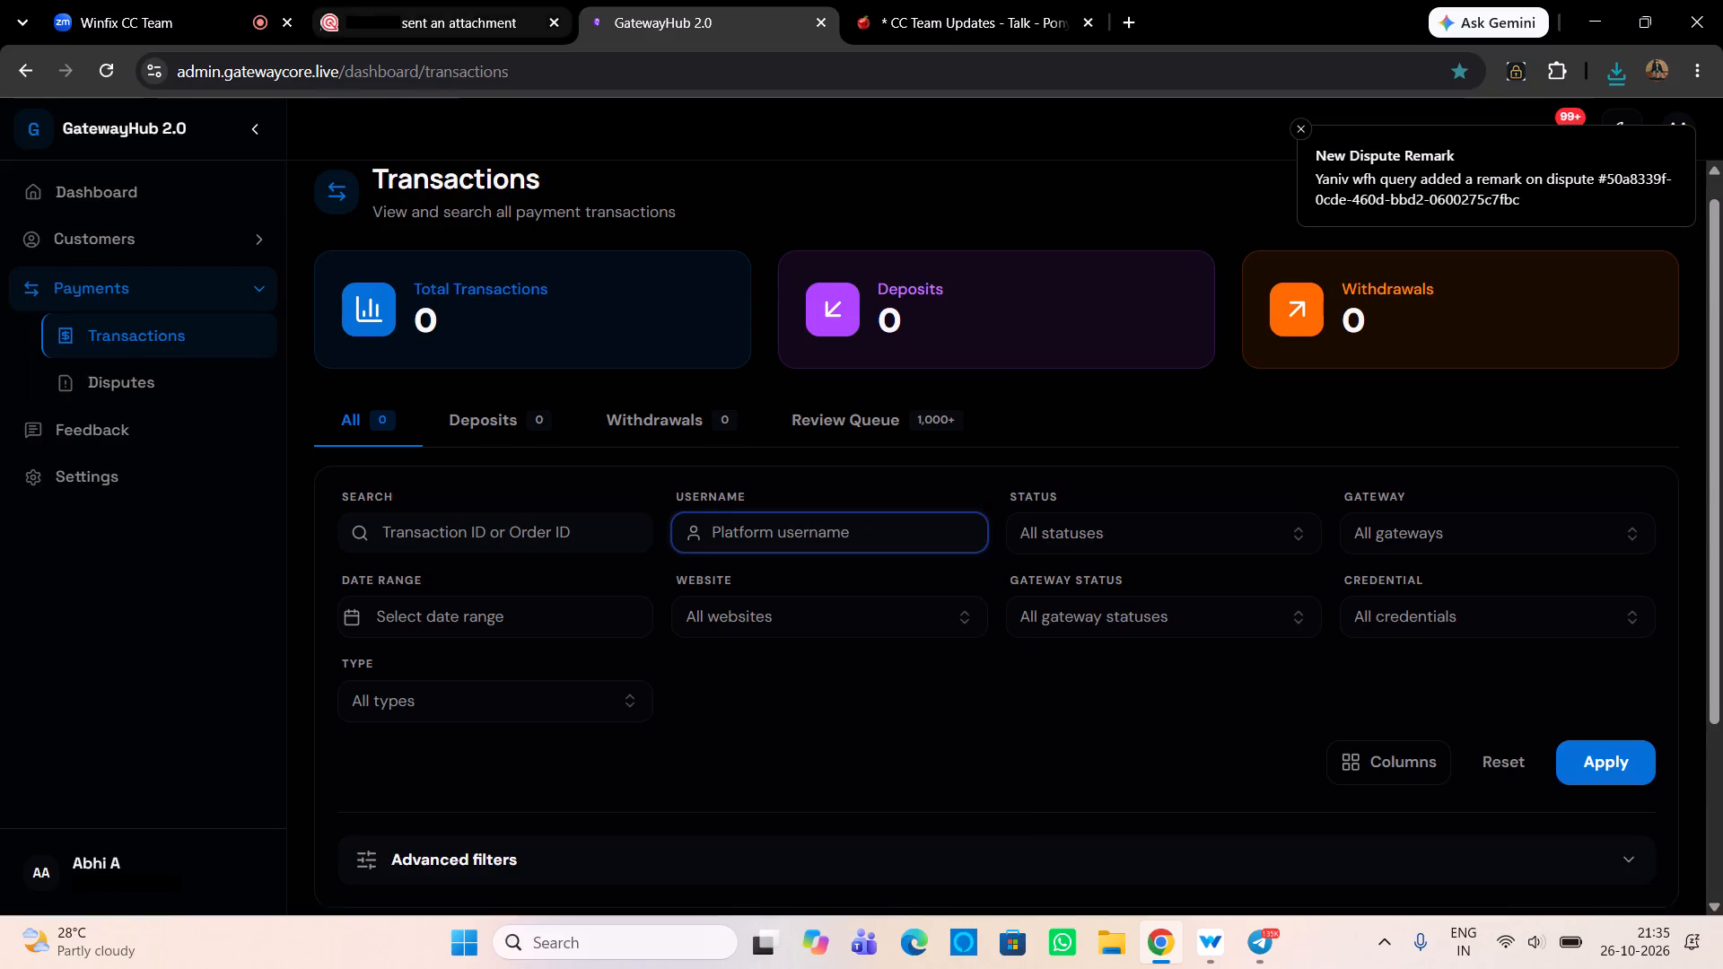
{"action": "scroll", "coordinate": [869, 495], "scroll_direction": "up", "scroll_amount": 2}
{"action": "scroll", "coordinate": [866, 496], "scroll_direction": "down", "scroll_amount": 6}
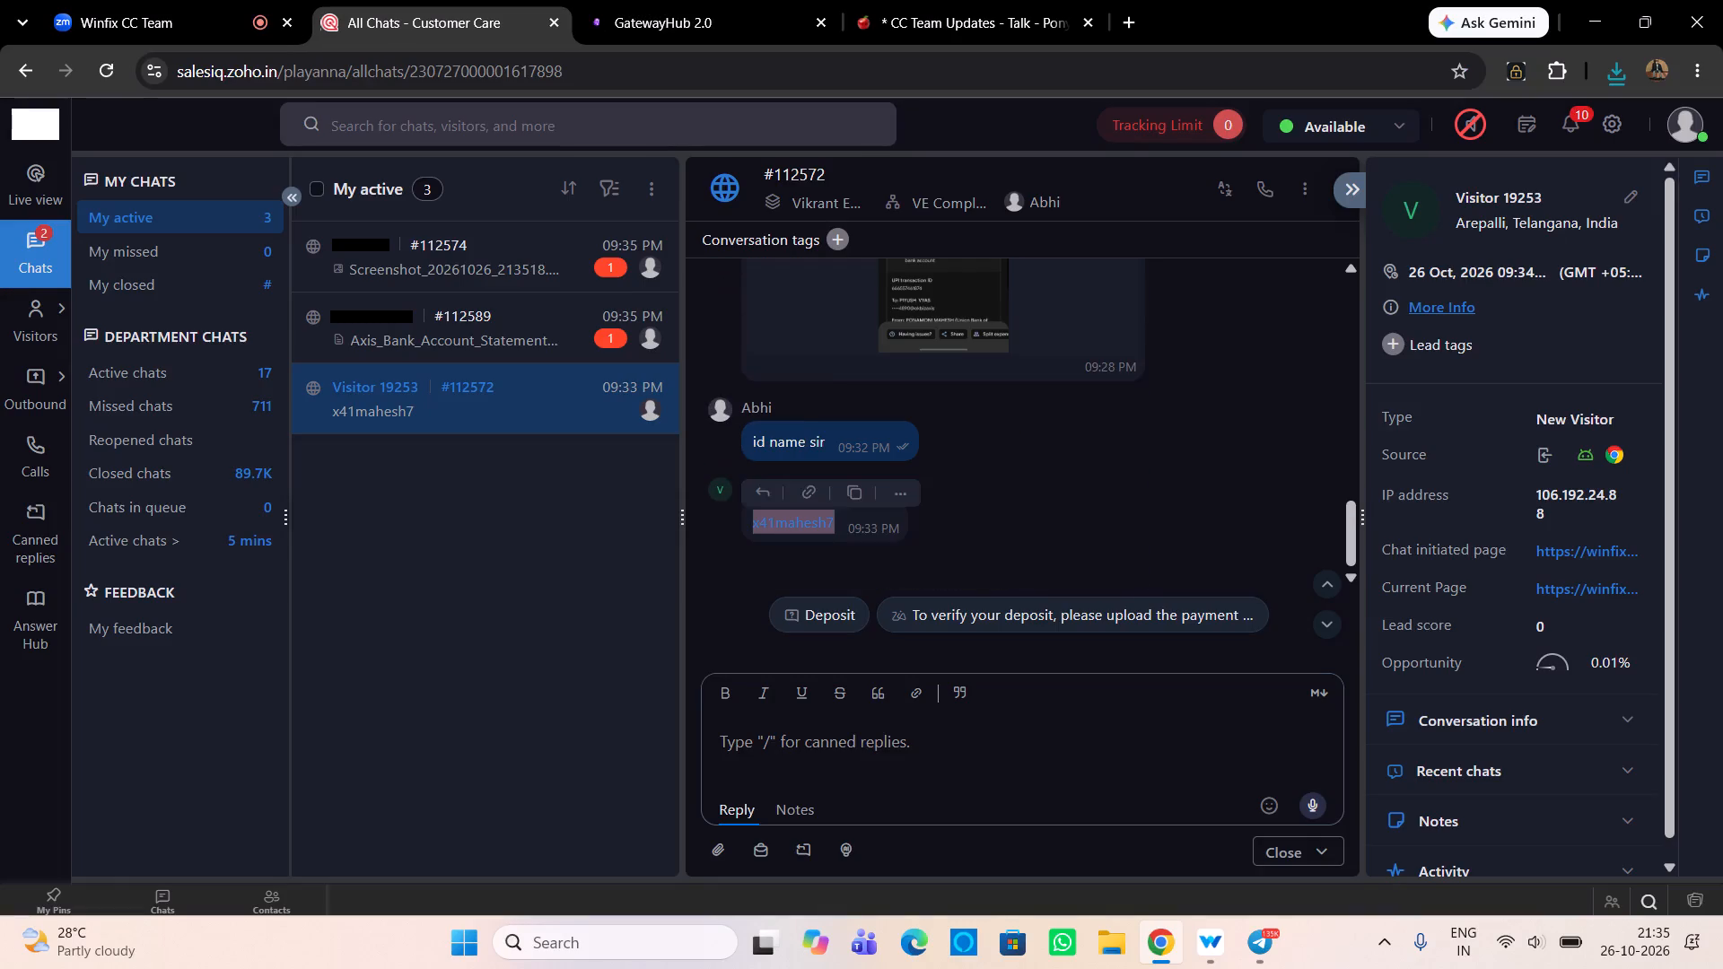
{"action": "scroll", "coordinate": [855, 503], "scroll_direction": "down", "scroll_amount": 3}
{"action": "right_click", "coordinate": [783, 518]}
{"action": "left_click", "coordinate": [878, 539]}
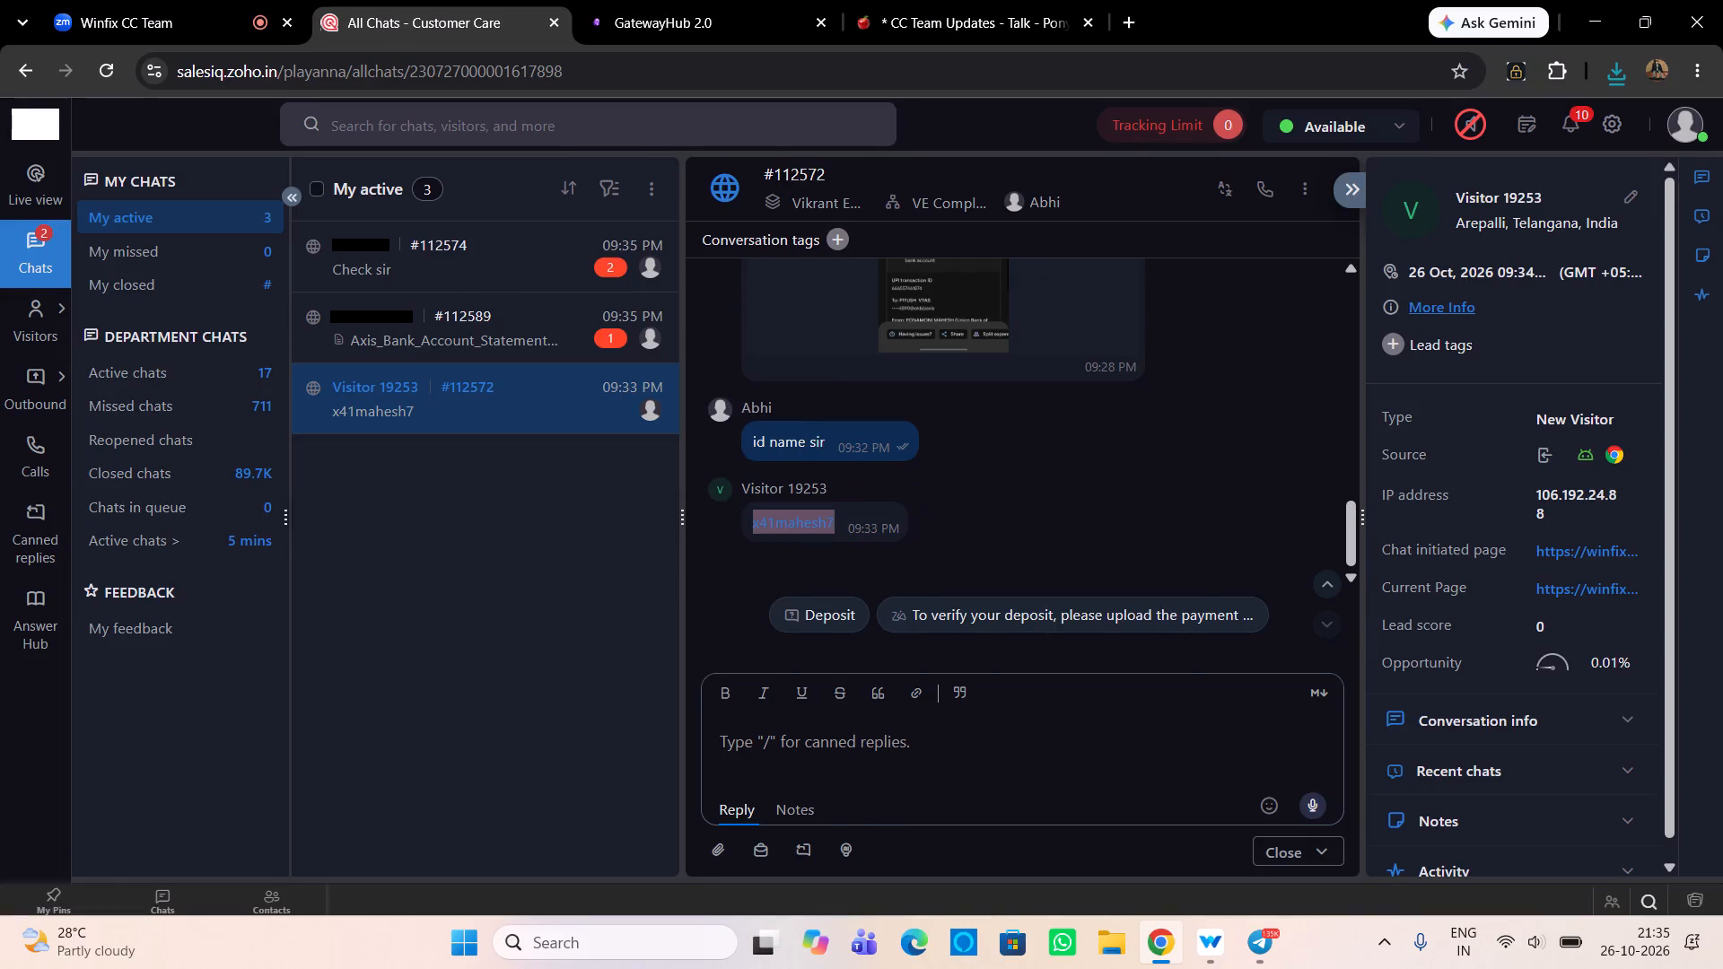
{"action": "left_click", "coordinate": [835, 241]}
{"action": "key", "text": "d"}
{"action": "key", "text": "e"}
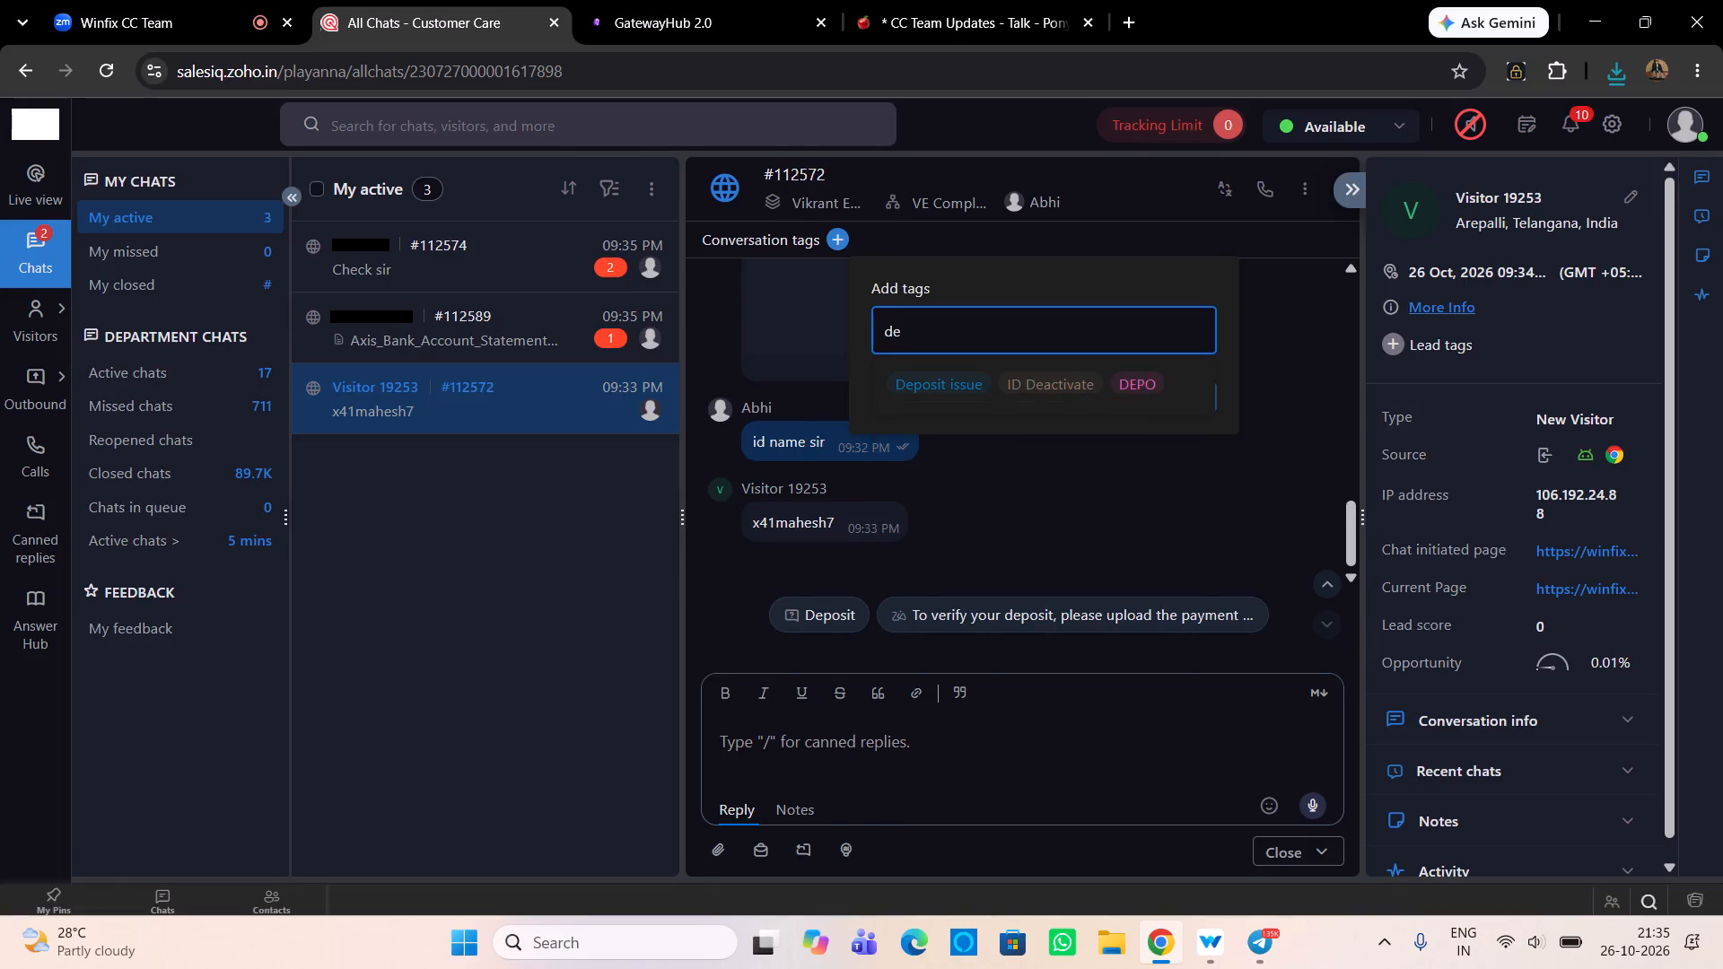
{"action": "left_click", "coordinate": [947, 384]}
{"action": "left_click", "coordinate": [1174, 404]}
{"action": "double_click", "coordinate": [787, 519]}
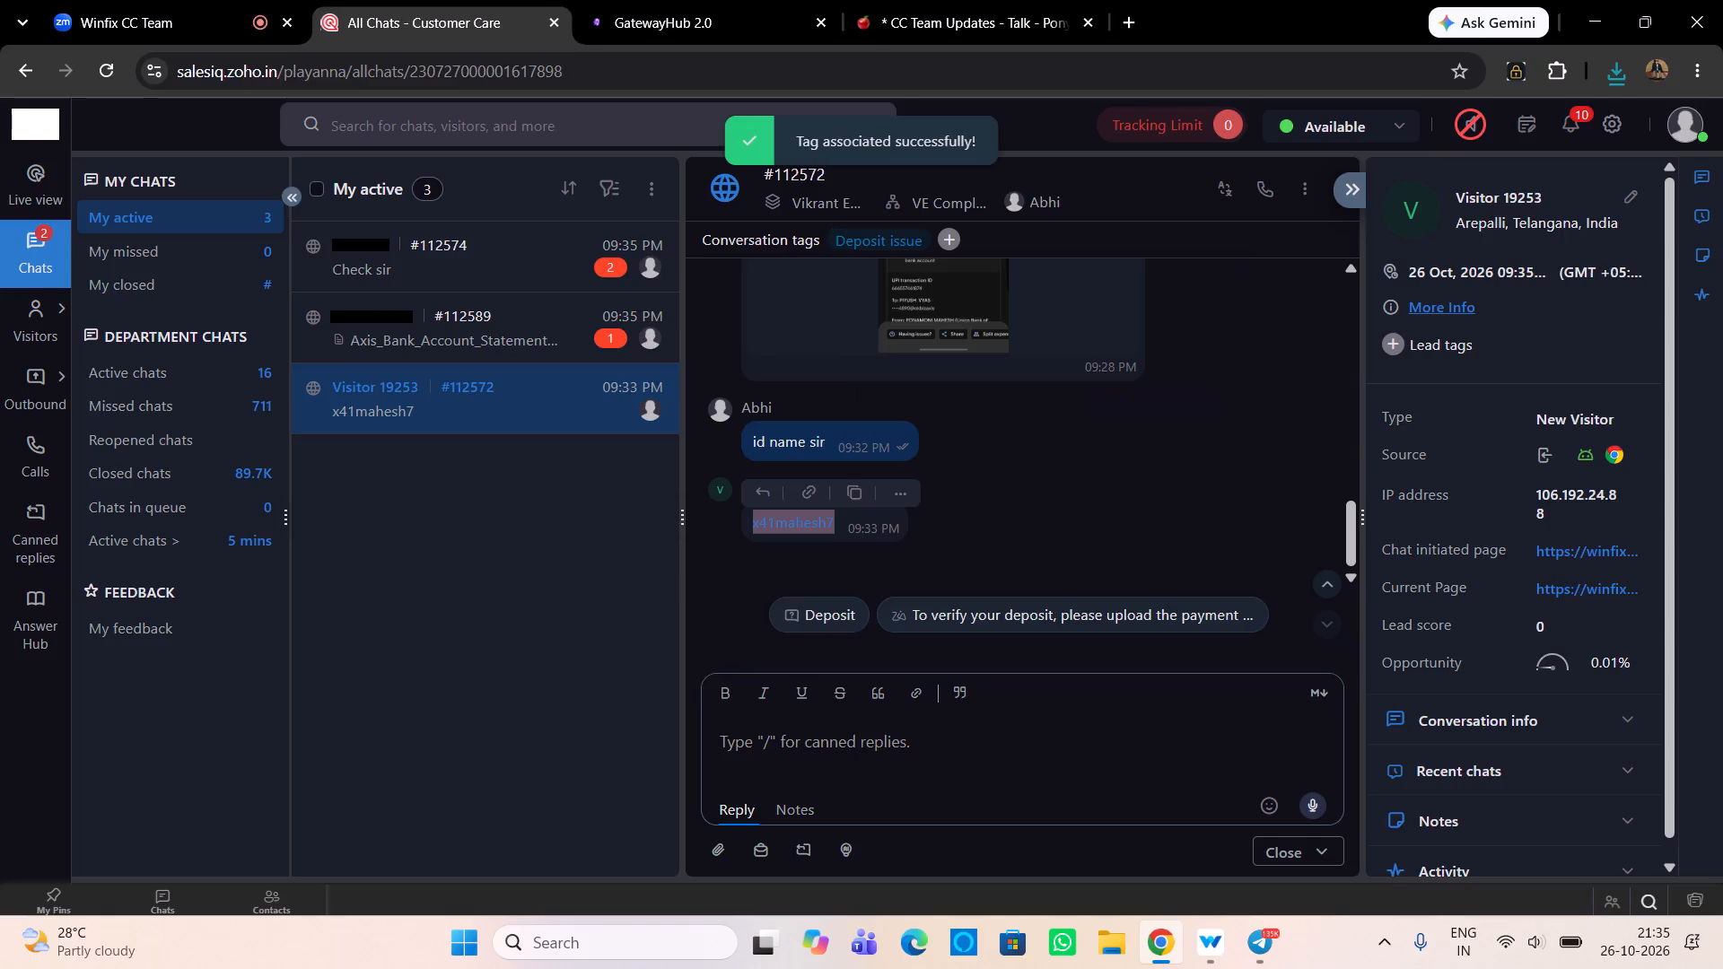
{"action": "right_click", "coordinate": [792, 519]}
{"action": "left_click", "coordinate": [903, 543]}
{"action": "left_click", "coordinate": [710, 0]}
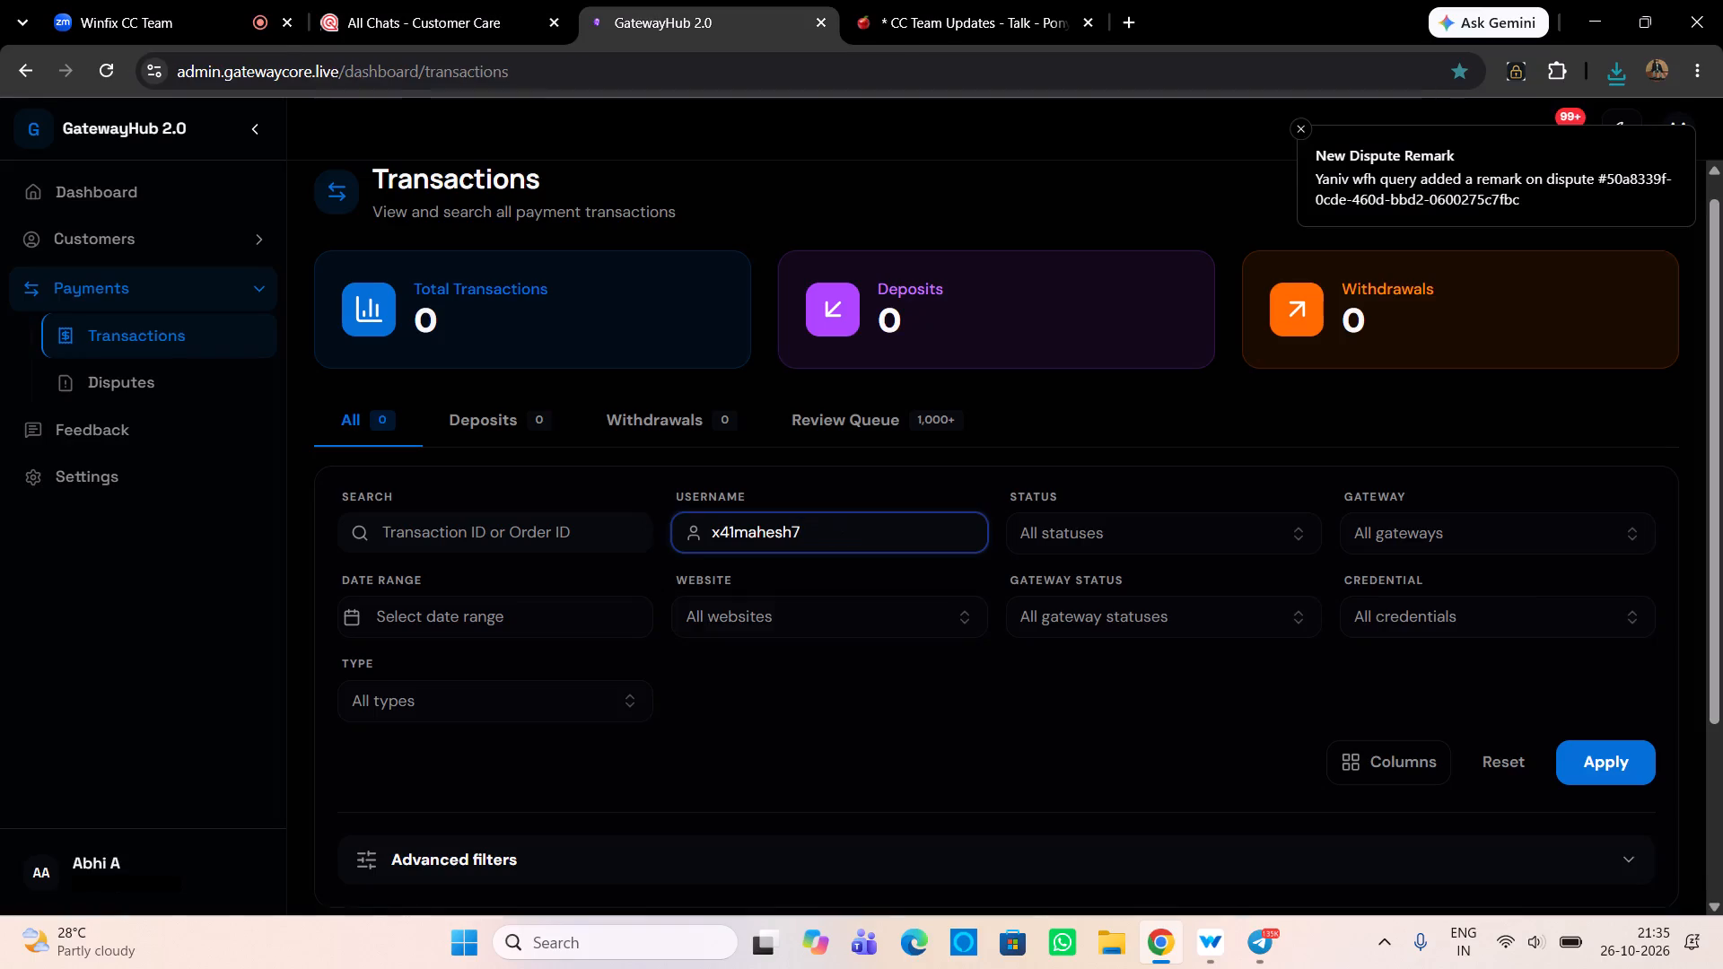
{"action": "left_click", "coordinate": [1585, 765]}
{"action": "scroll", "coordinate": [1134, 594], "scroll_direction": "down", "scroll_amount": 3}
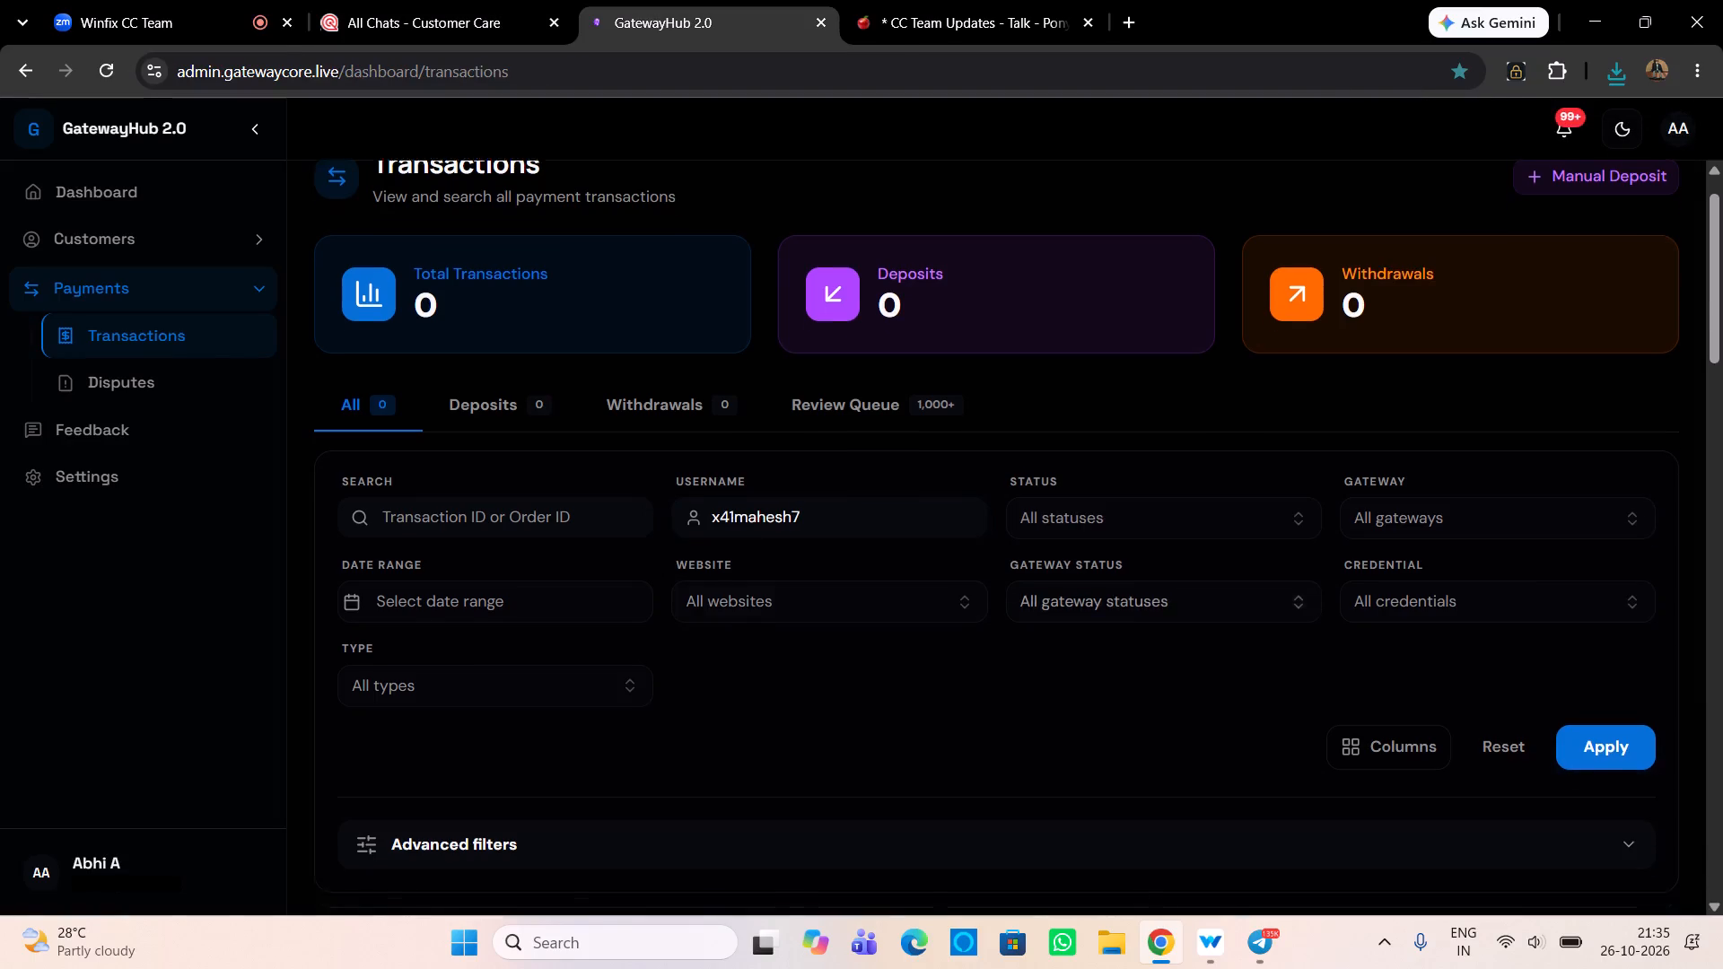
{"action": "scroll", "coordinate": [1134, 594], "scroll_direction": "down", "scroll_amount": 2}
{"action": "scroll", "coordinate": [1237, 523], "scroll_direction": "left", "scroll_amount": 8}
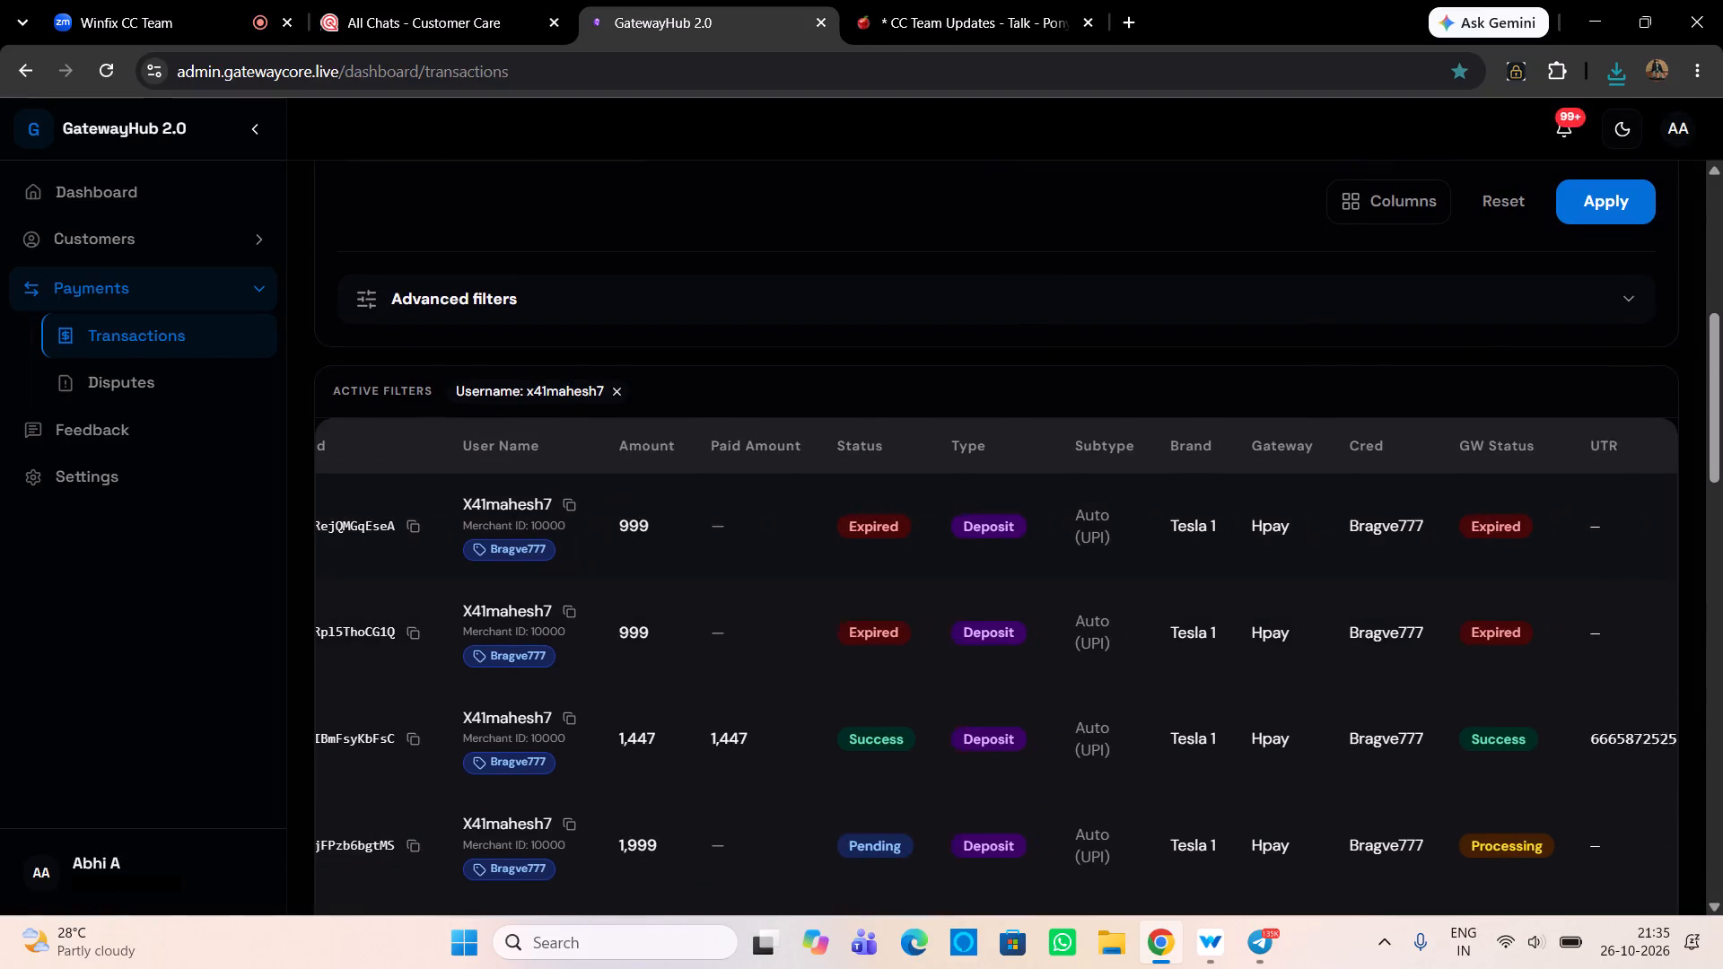
{"action": "scroll", "coordinate": [1237, 523], "scroll_direction": "left", "scroll_amount": 11}
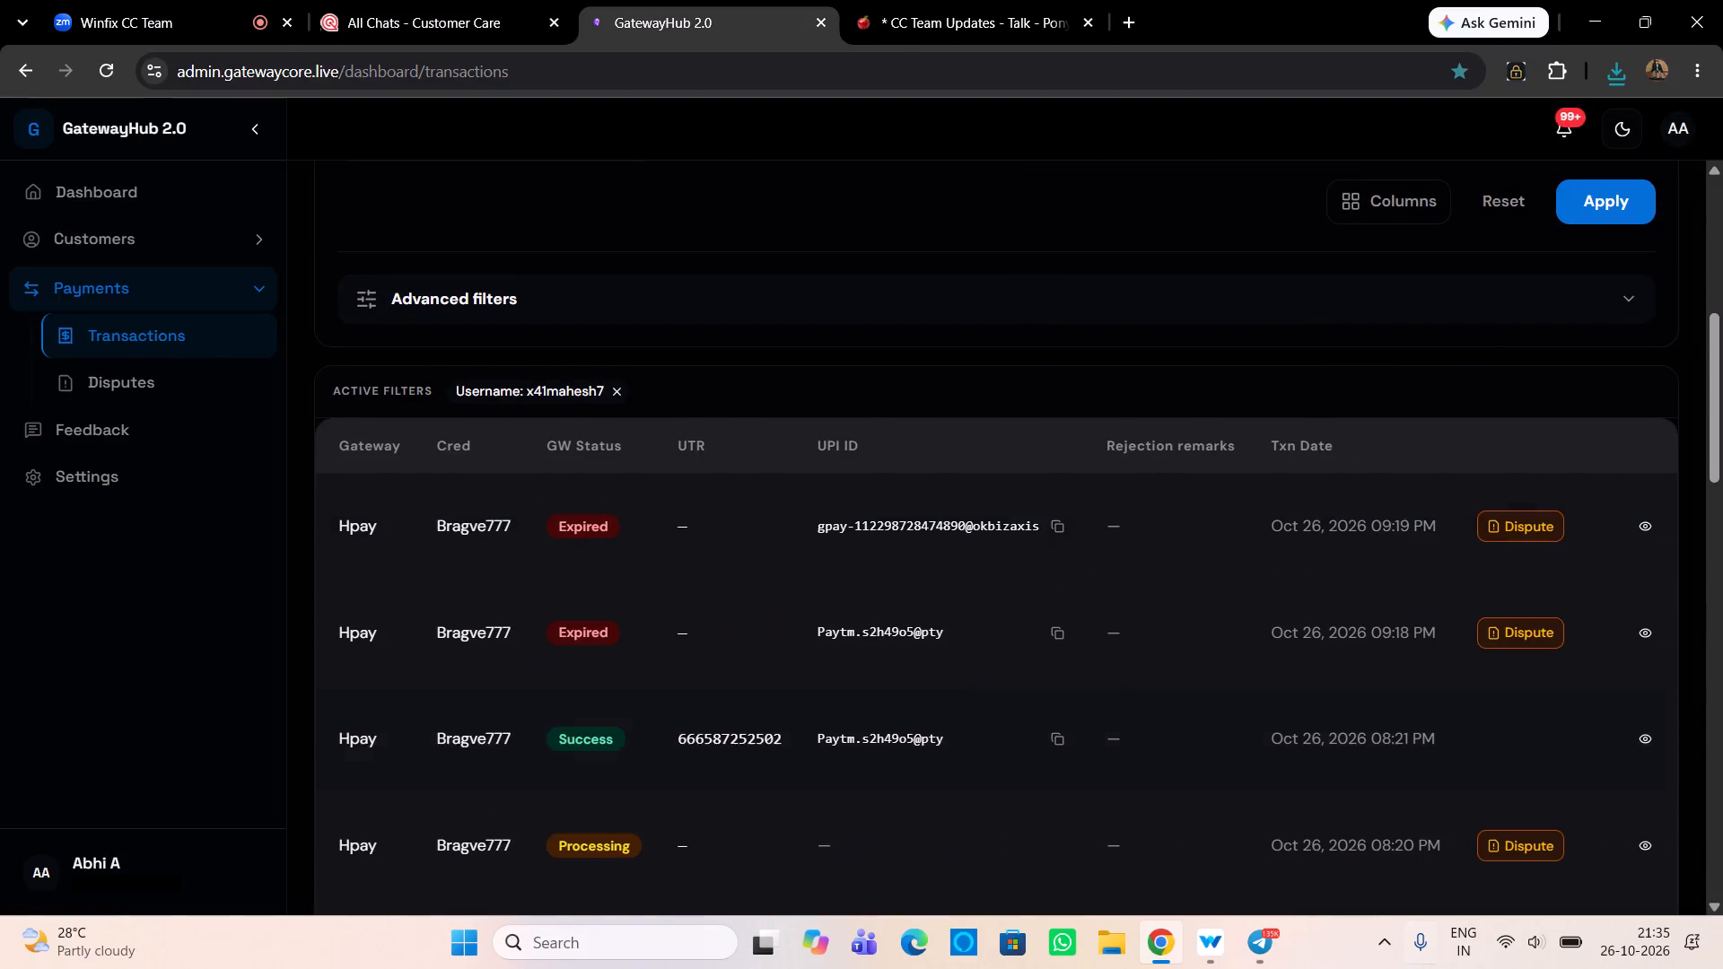
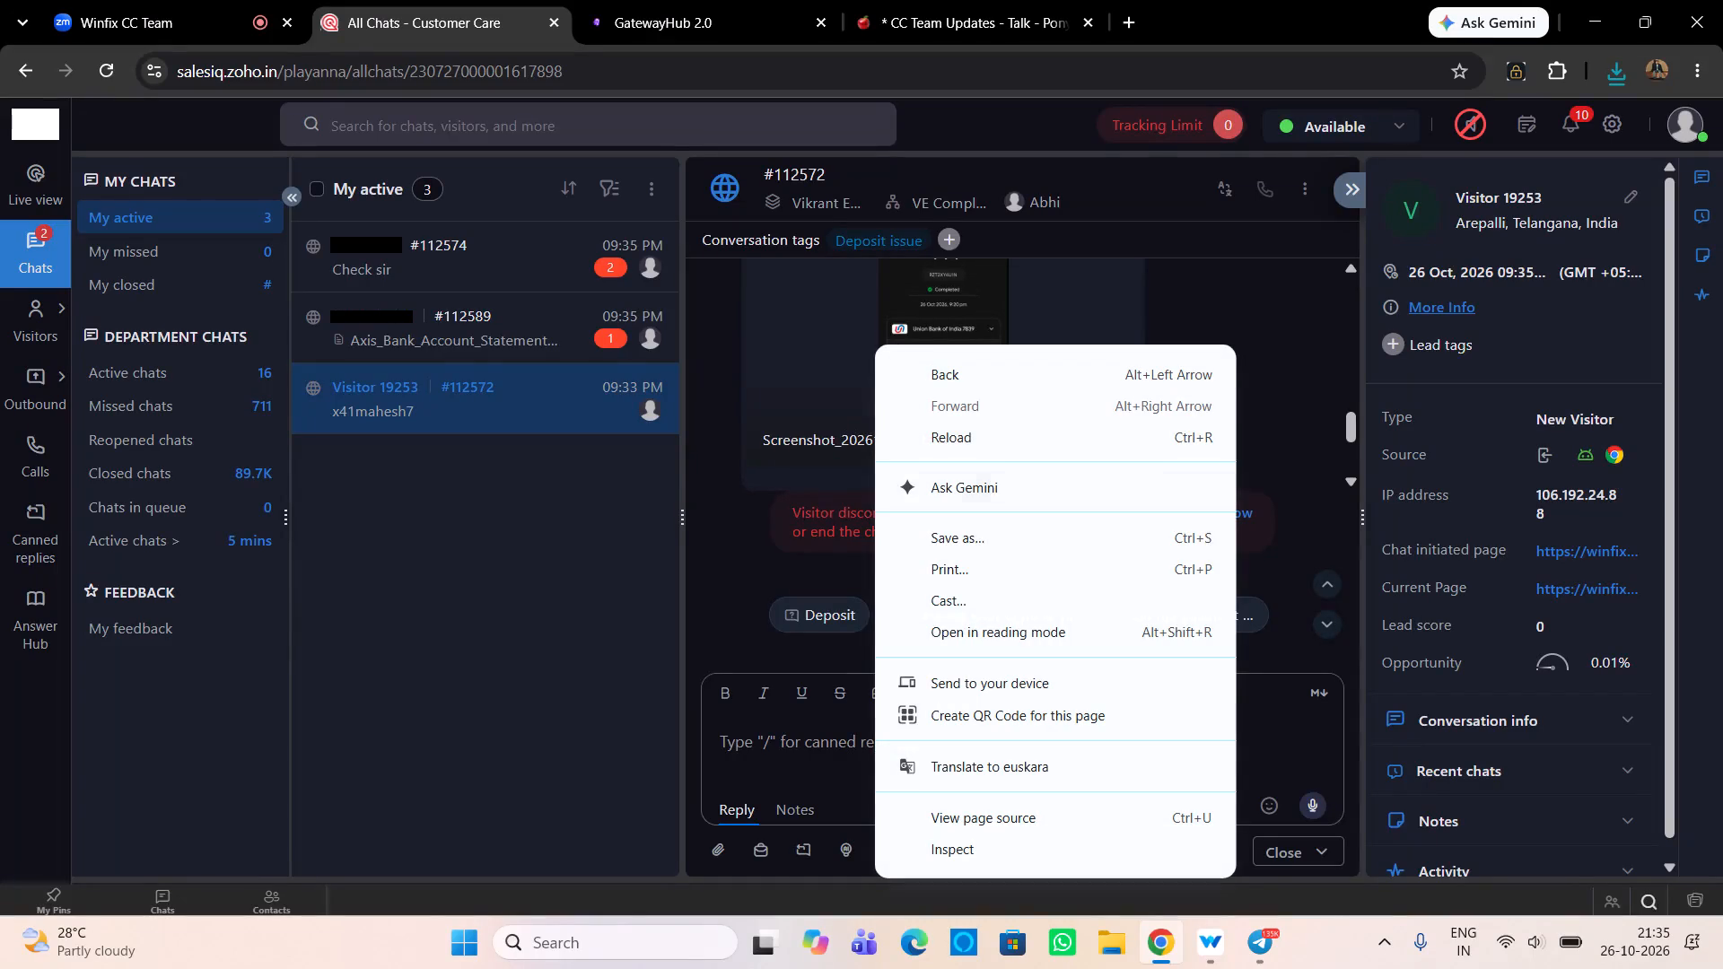
{"action": "left_click", "coordinate": [1250, 318]}
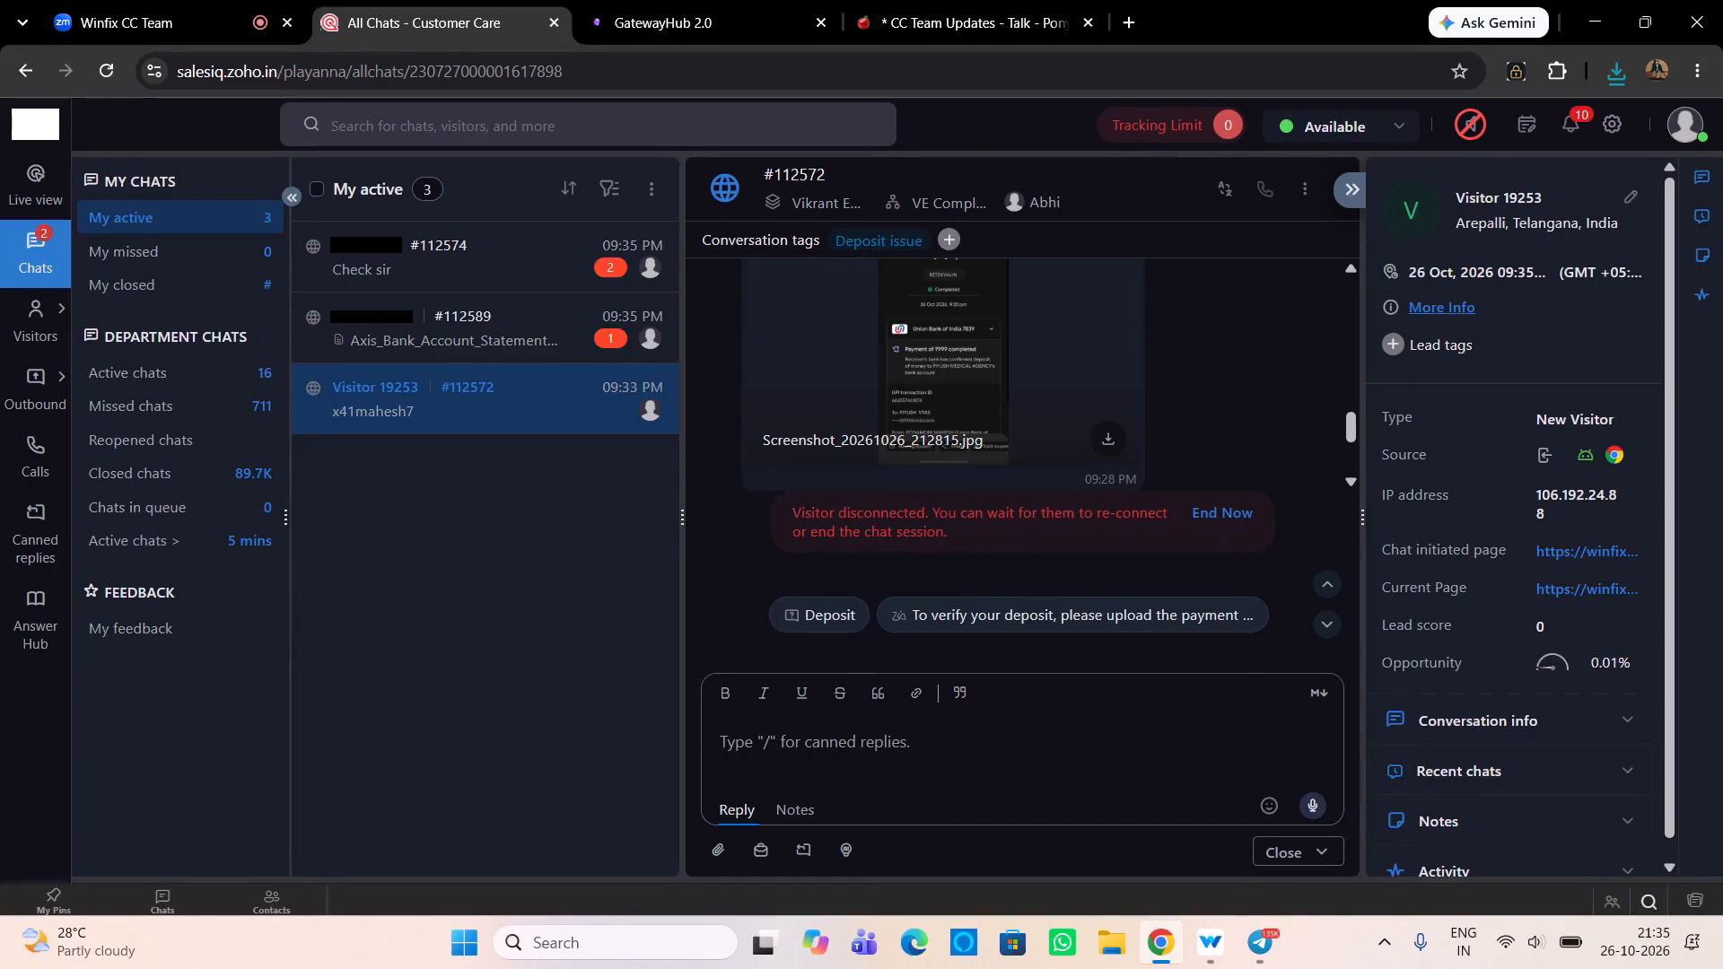
{"action": "scroll", "coordinate": [989, 357], "scroll_direction": "up", "scroll_amount": 3}
{"action": "scroll", "coordinate": [924, 352], "scroll_direction": "down", "scroll_amount": 2}
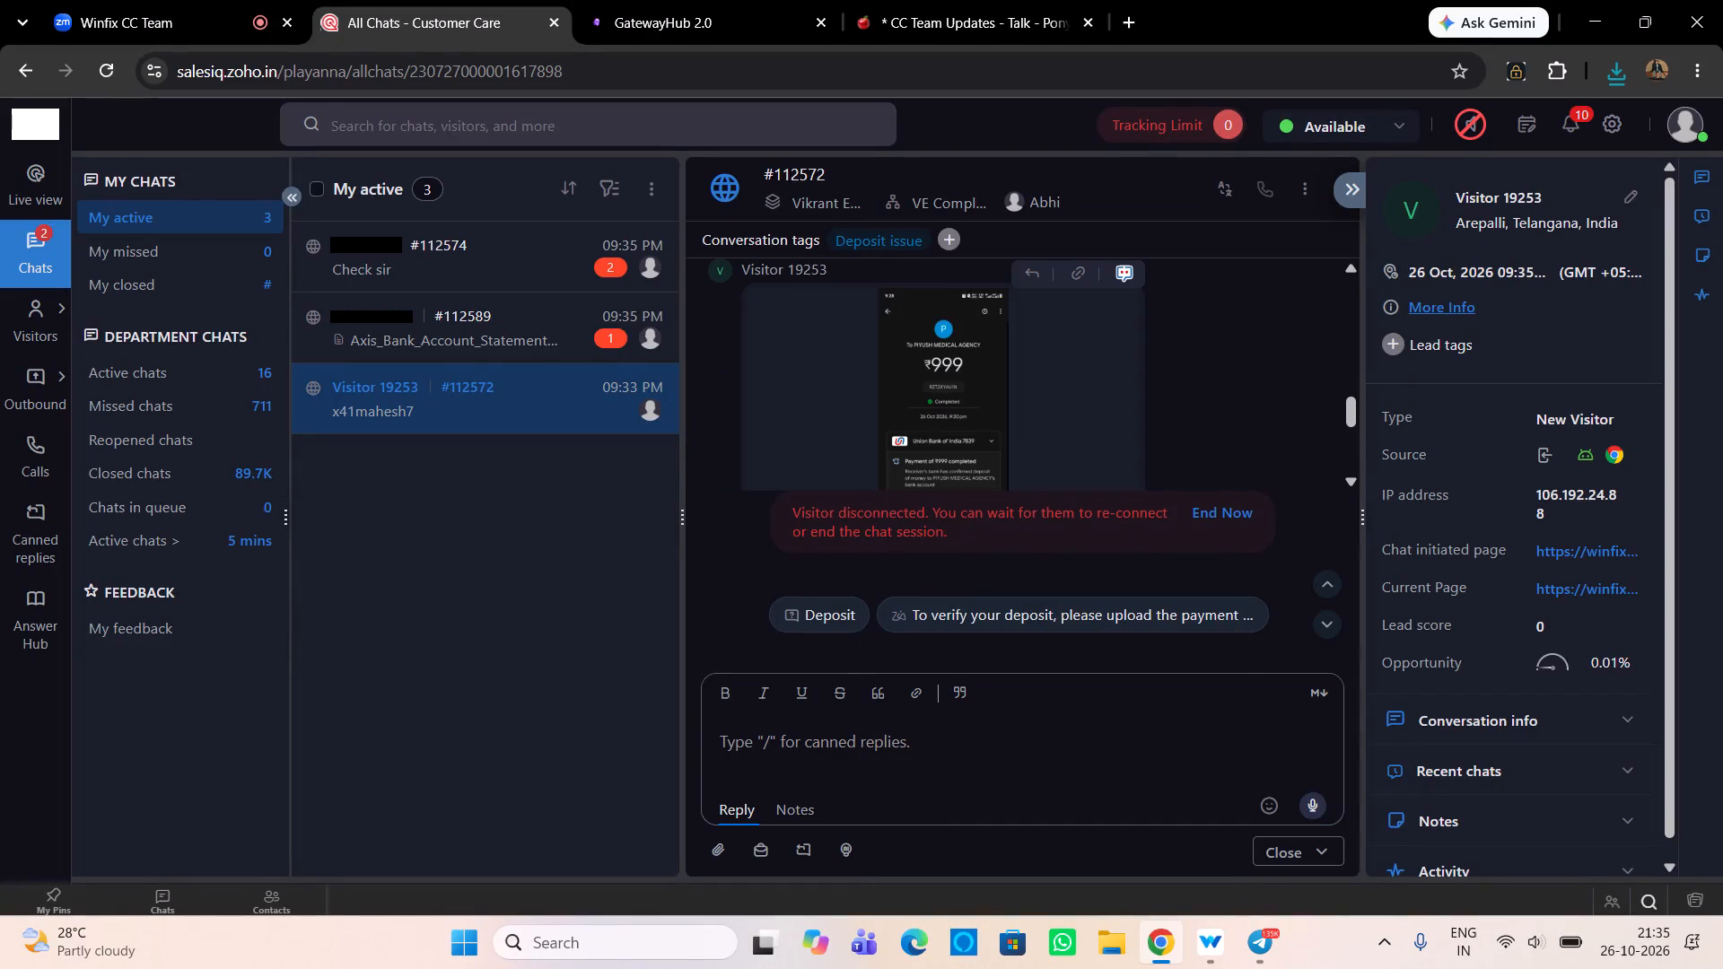
{"action": "right_click", "coordinate": [920, 368]}
{"action": "left_click", "coordinate": [996, 464]}
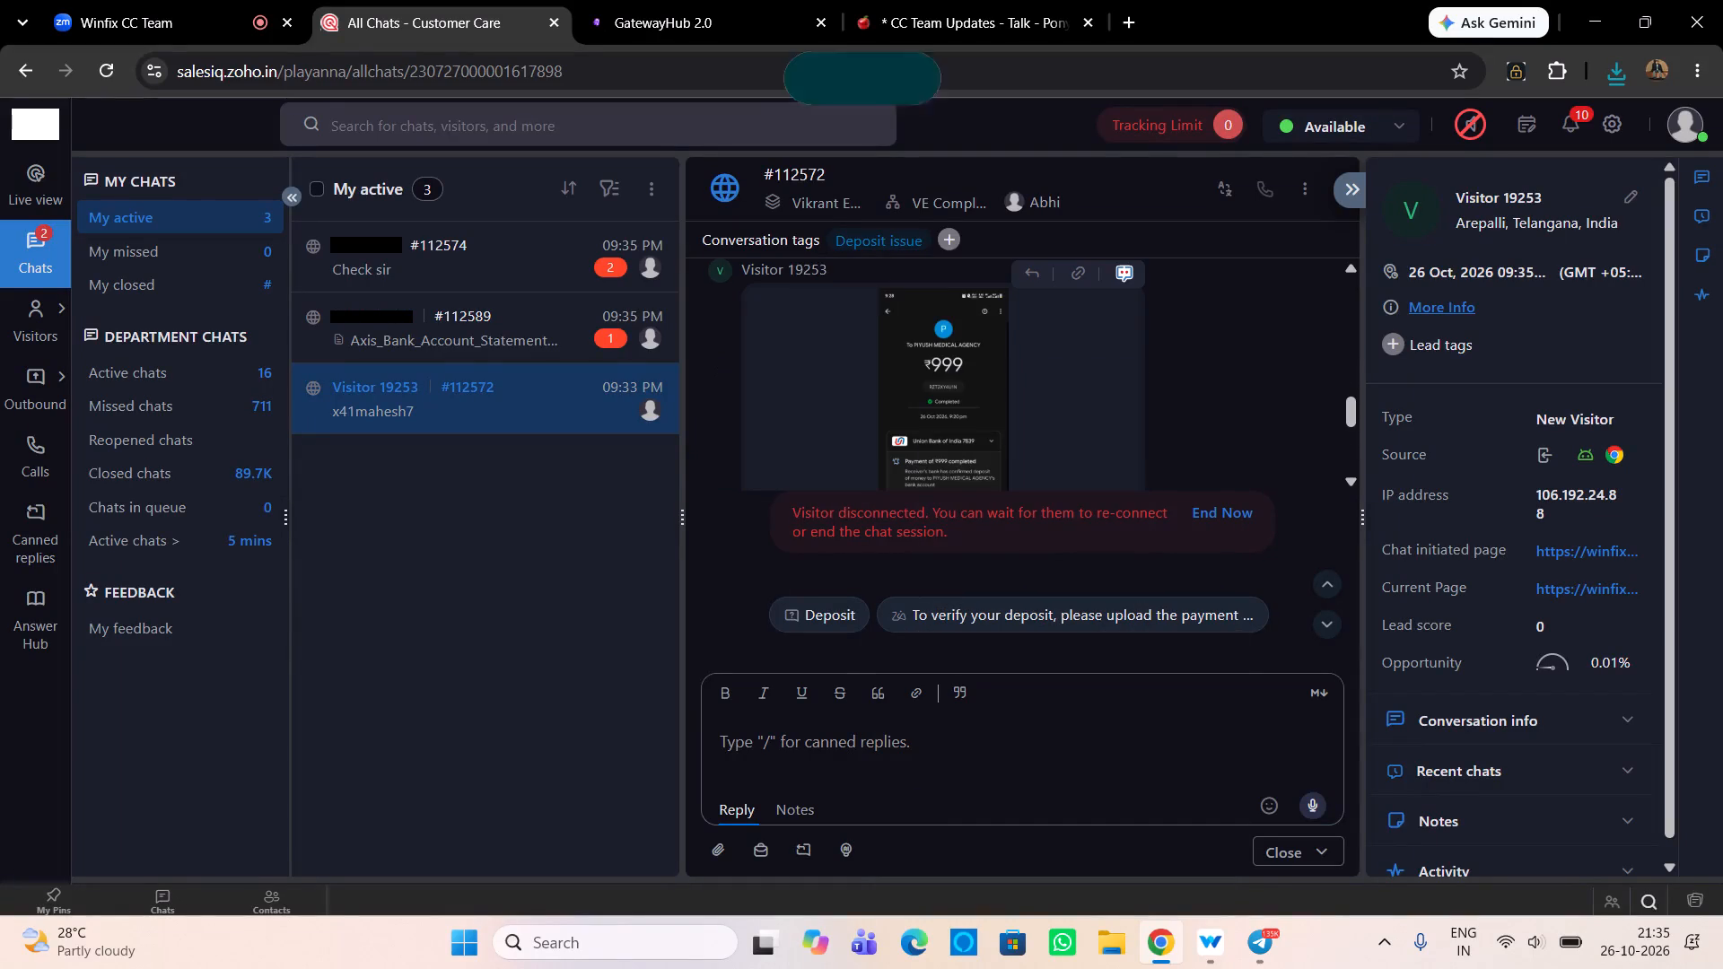
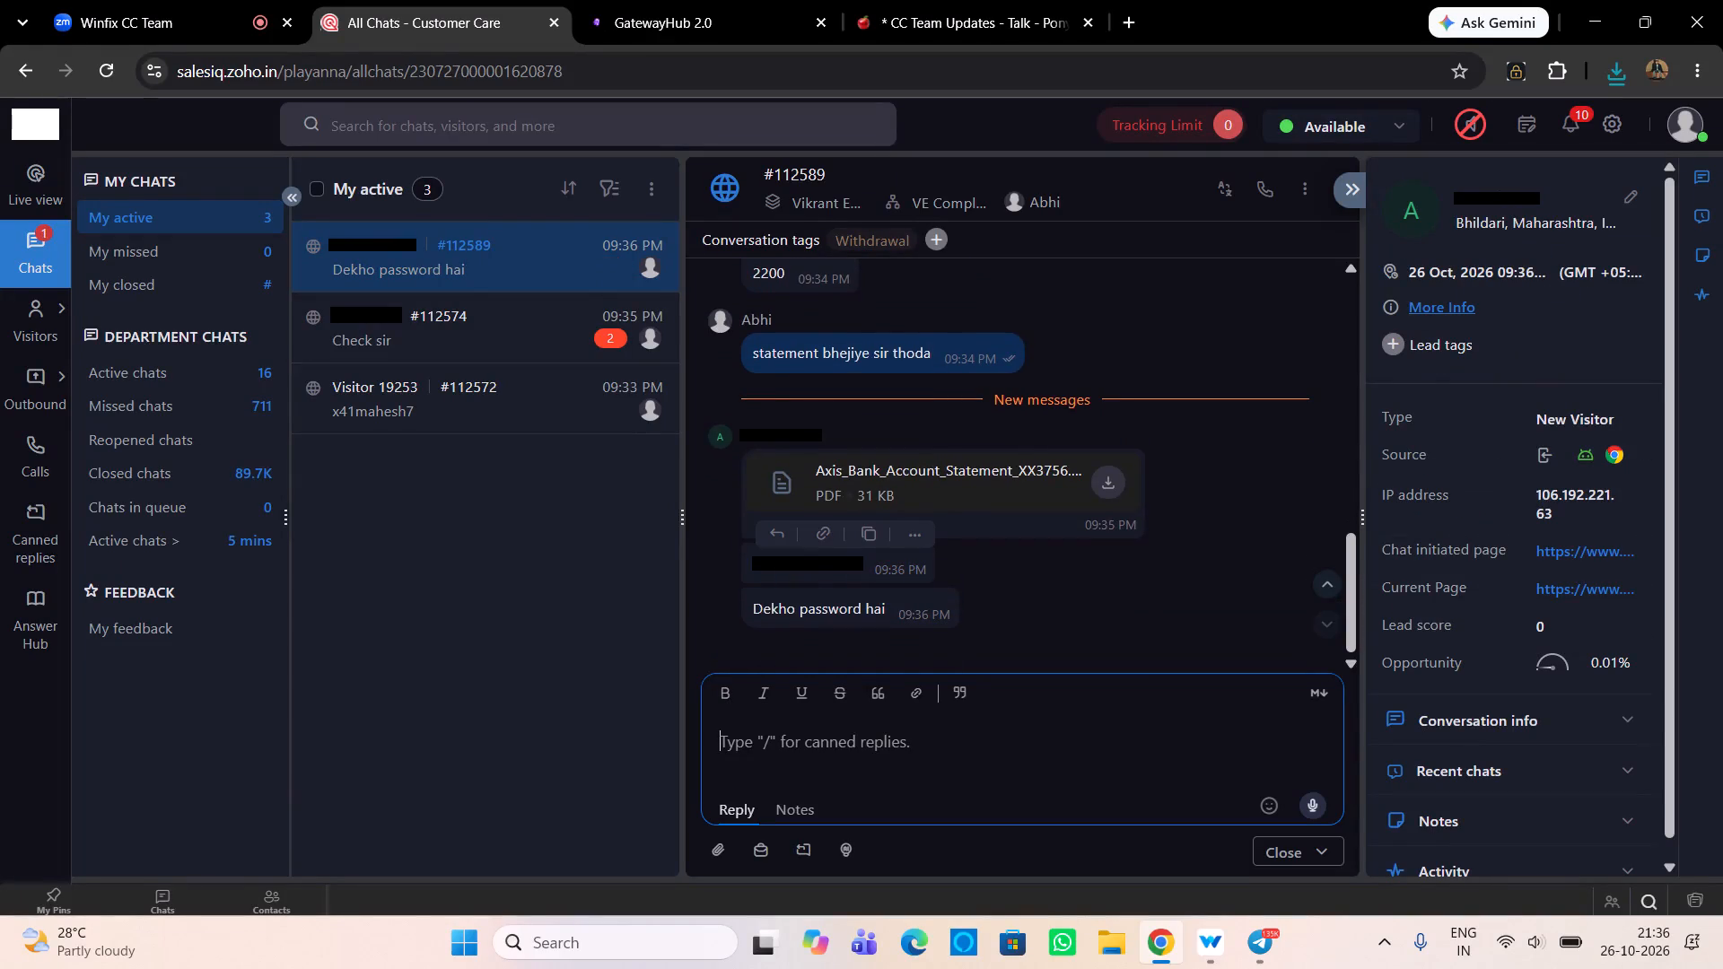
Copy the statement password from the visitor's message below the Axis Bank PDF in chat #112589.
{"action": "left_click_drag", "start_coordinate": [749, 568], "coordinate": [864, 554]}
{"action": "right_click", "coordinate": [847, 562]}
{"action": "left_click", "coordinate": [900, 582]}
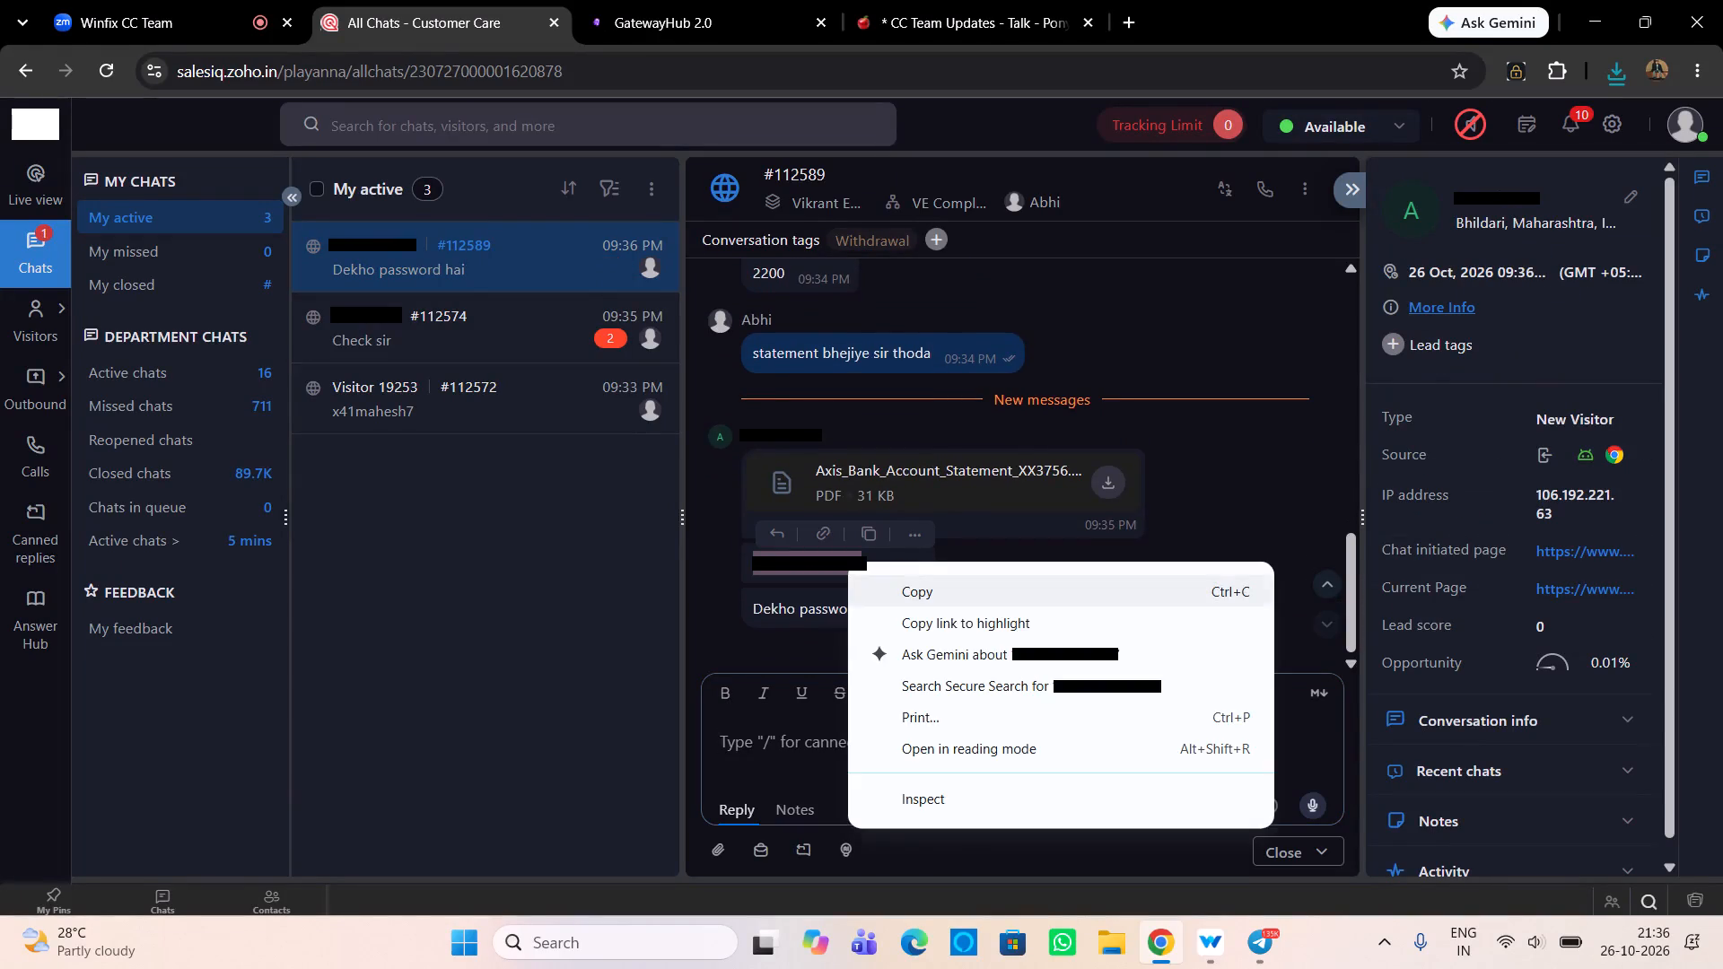
Open chat #112574, review the visitor's new messages and copy the visitor's name above the screenshot they sent.
{"action": "left_click", "coordinate": [510, 306]}
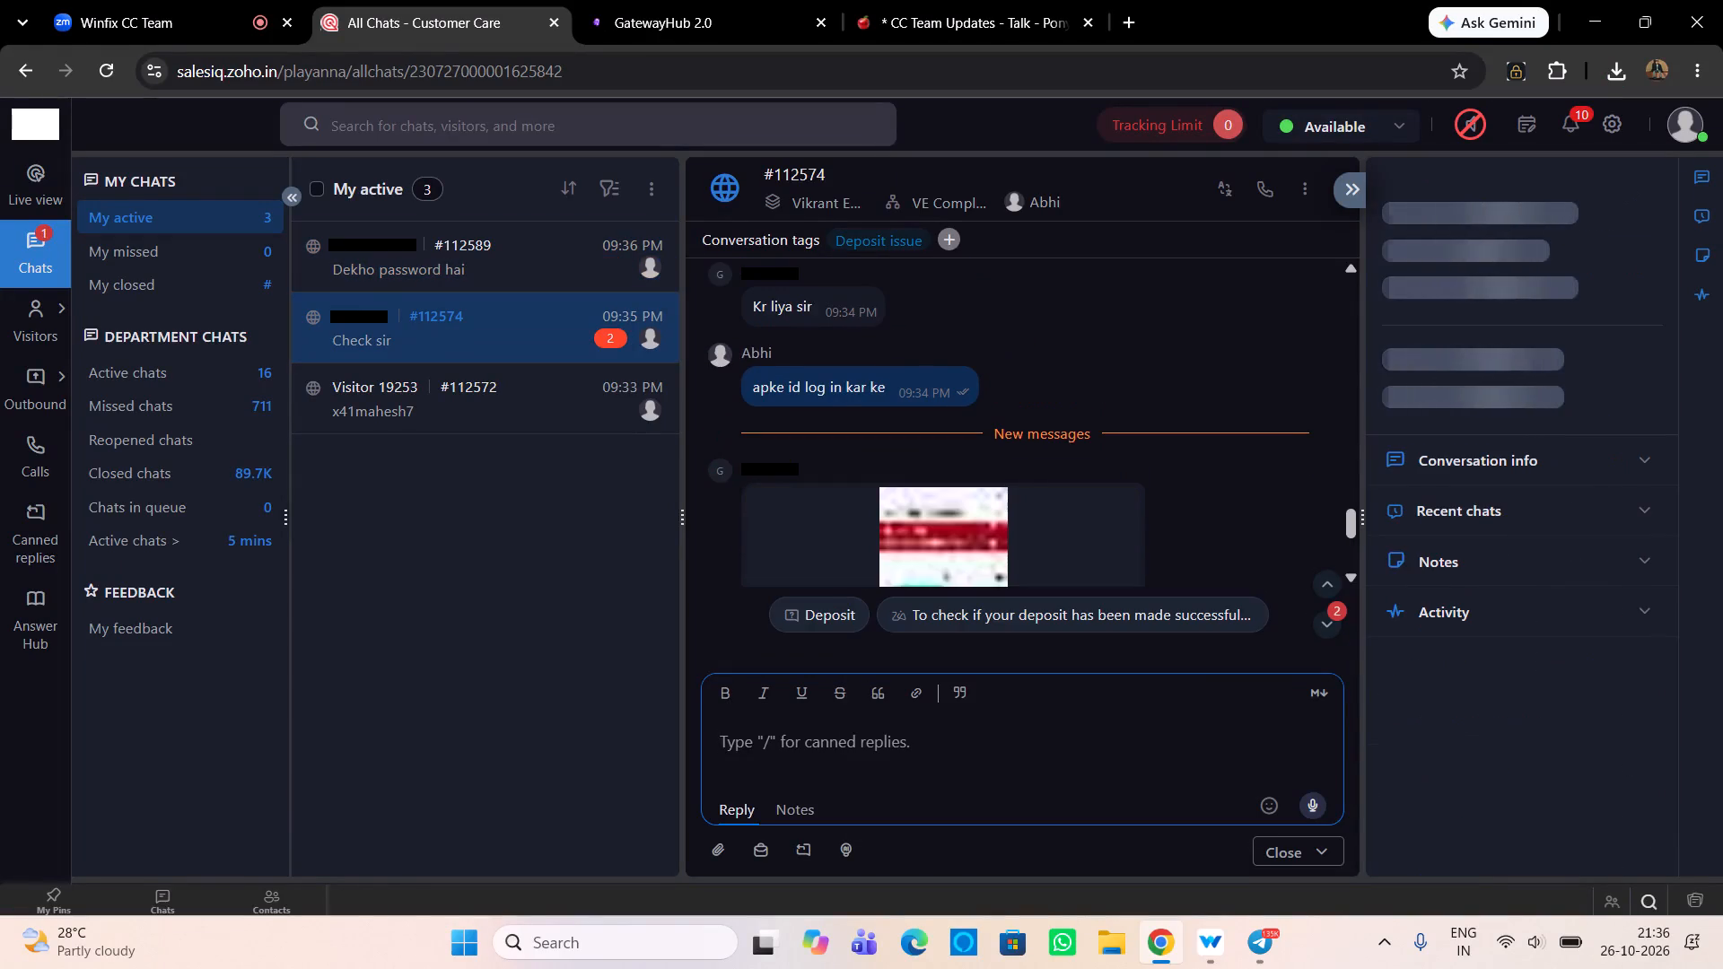
{"action": "scroll", "coordinate": [880, 483], "scroll_direction": "down", "scroll_amount": 4}
{"action": "scroll", "coordinate": [880, 484], "scroll_direction": "up", "scroll_amount": 3}
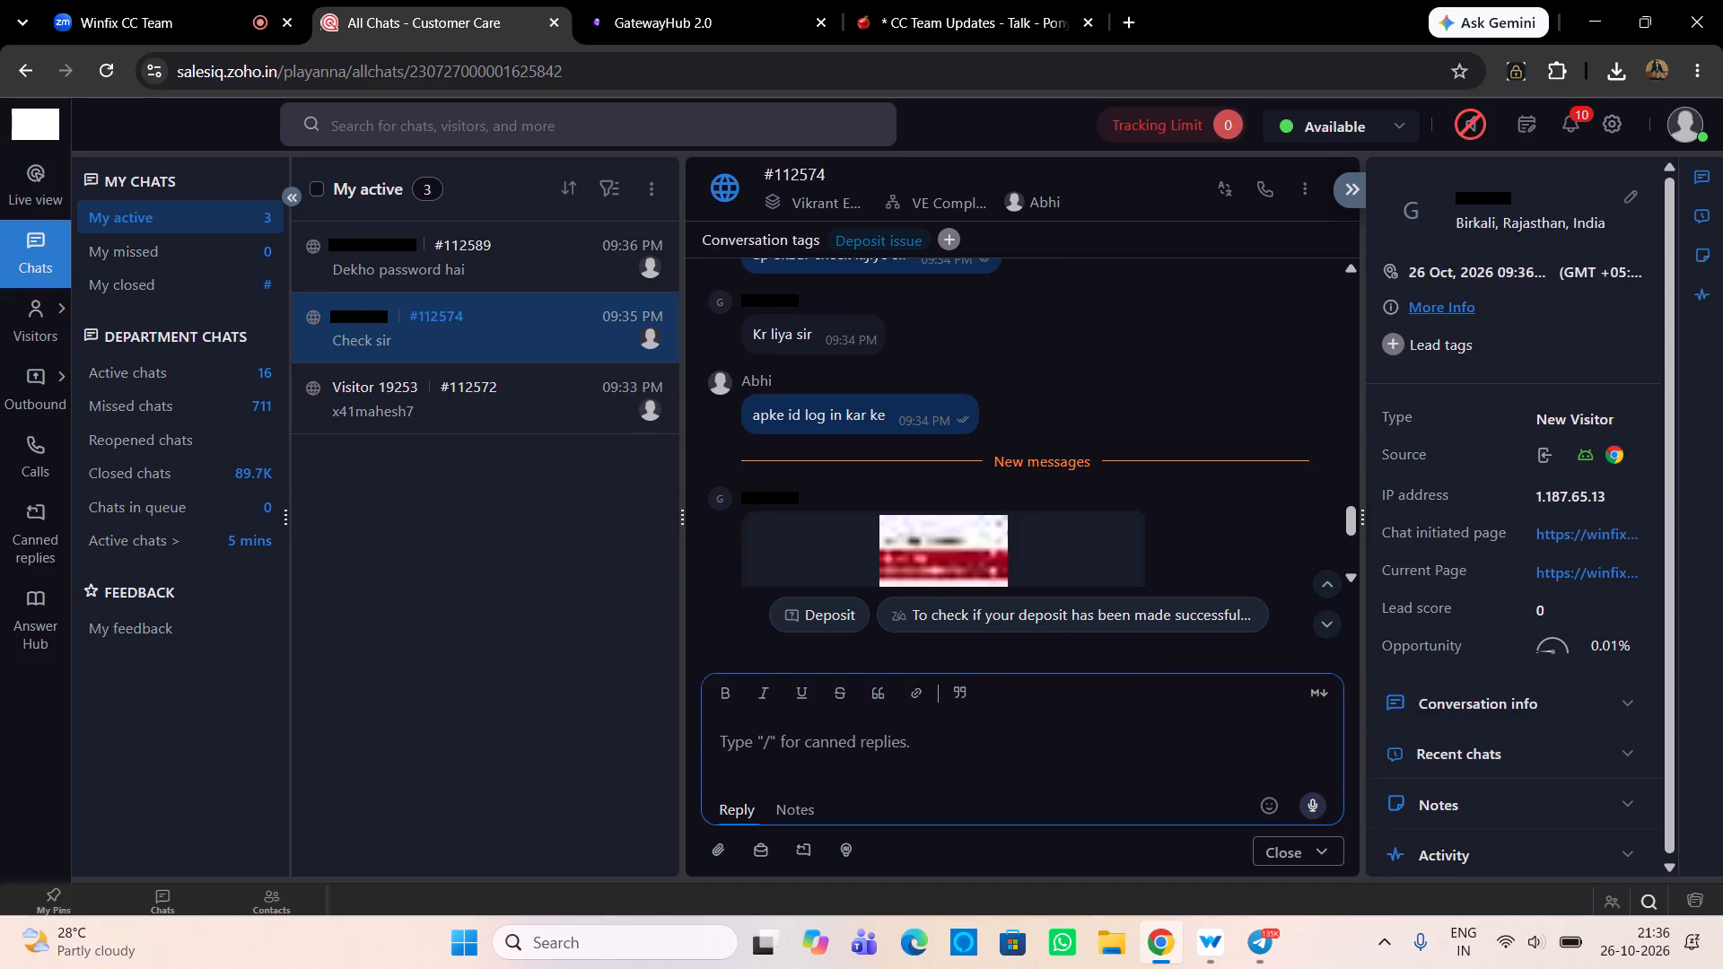
{"action": "double_click", "coordinate": [763, 502]}
{"action": "right_click", "coordinate": [763, 502]}
{"action": "left_click", "coordinate": [879, 531]}
{"action": "double_click", "coordinate": [675, 0]}
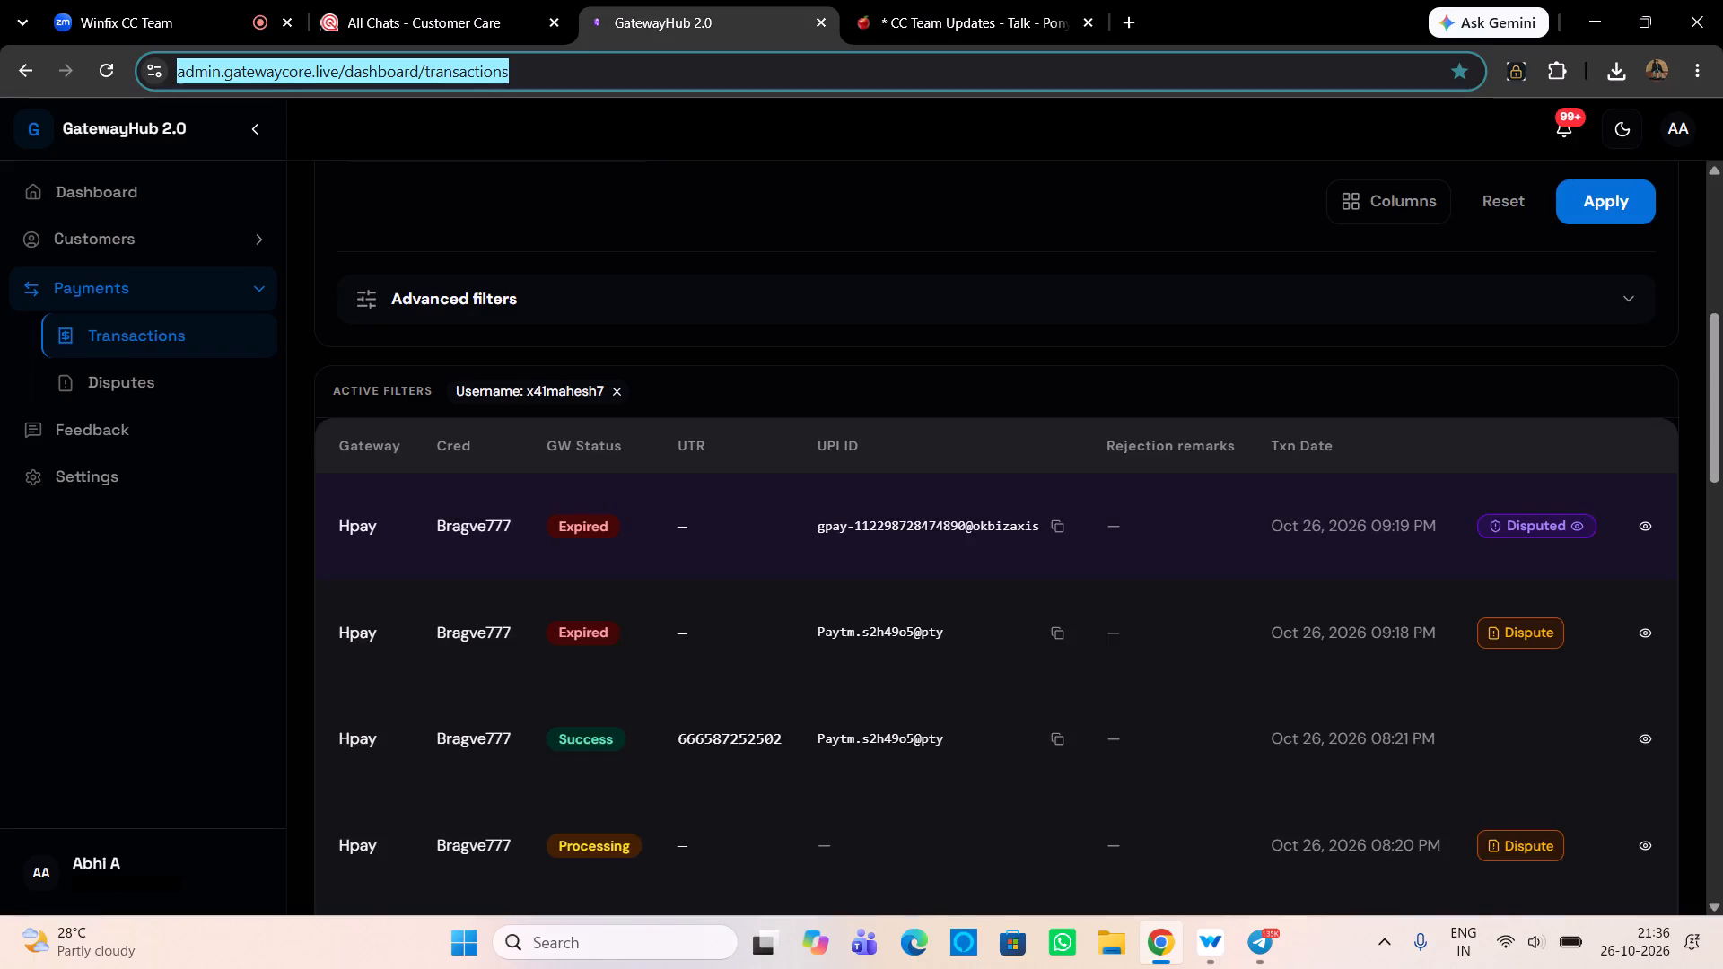
{"action": "scroll", "coordinate": [748, 458], "scroll_direction": "up", "scroll_amount": 5}
{"action": "left_click_drag", "start_coordinate": [826, 524], "coordinate": [713, 530]}
{"action": "right_click", "coordinate": [751, 524]}
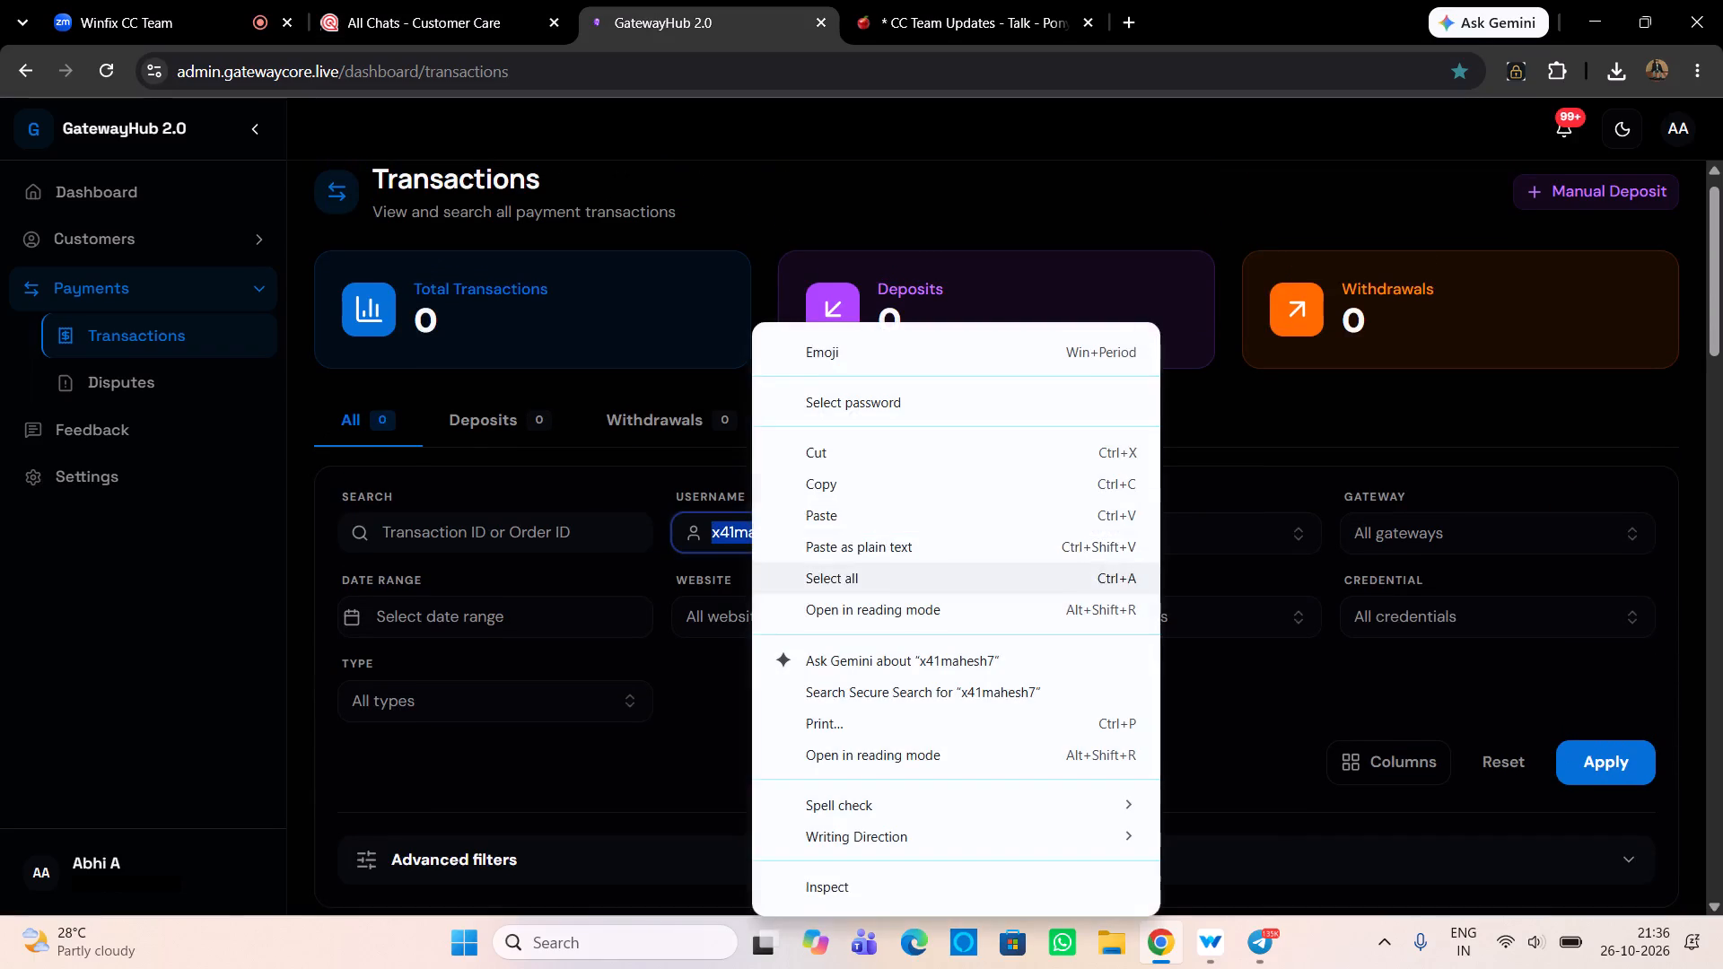
{"action": "left_click", "coordinate": [835, 511]}
{"action": "left_click", "coordinate": [1573, 760]}
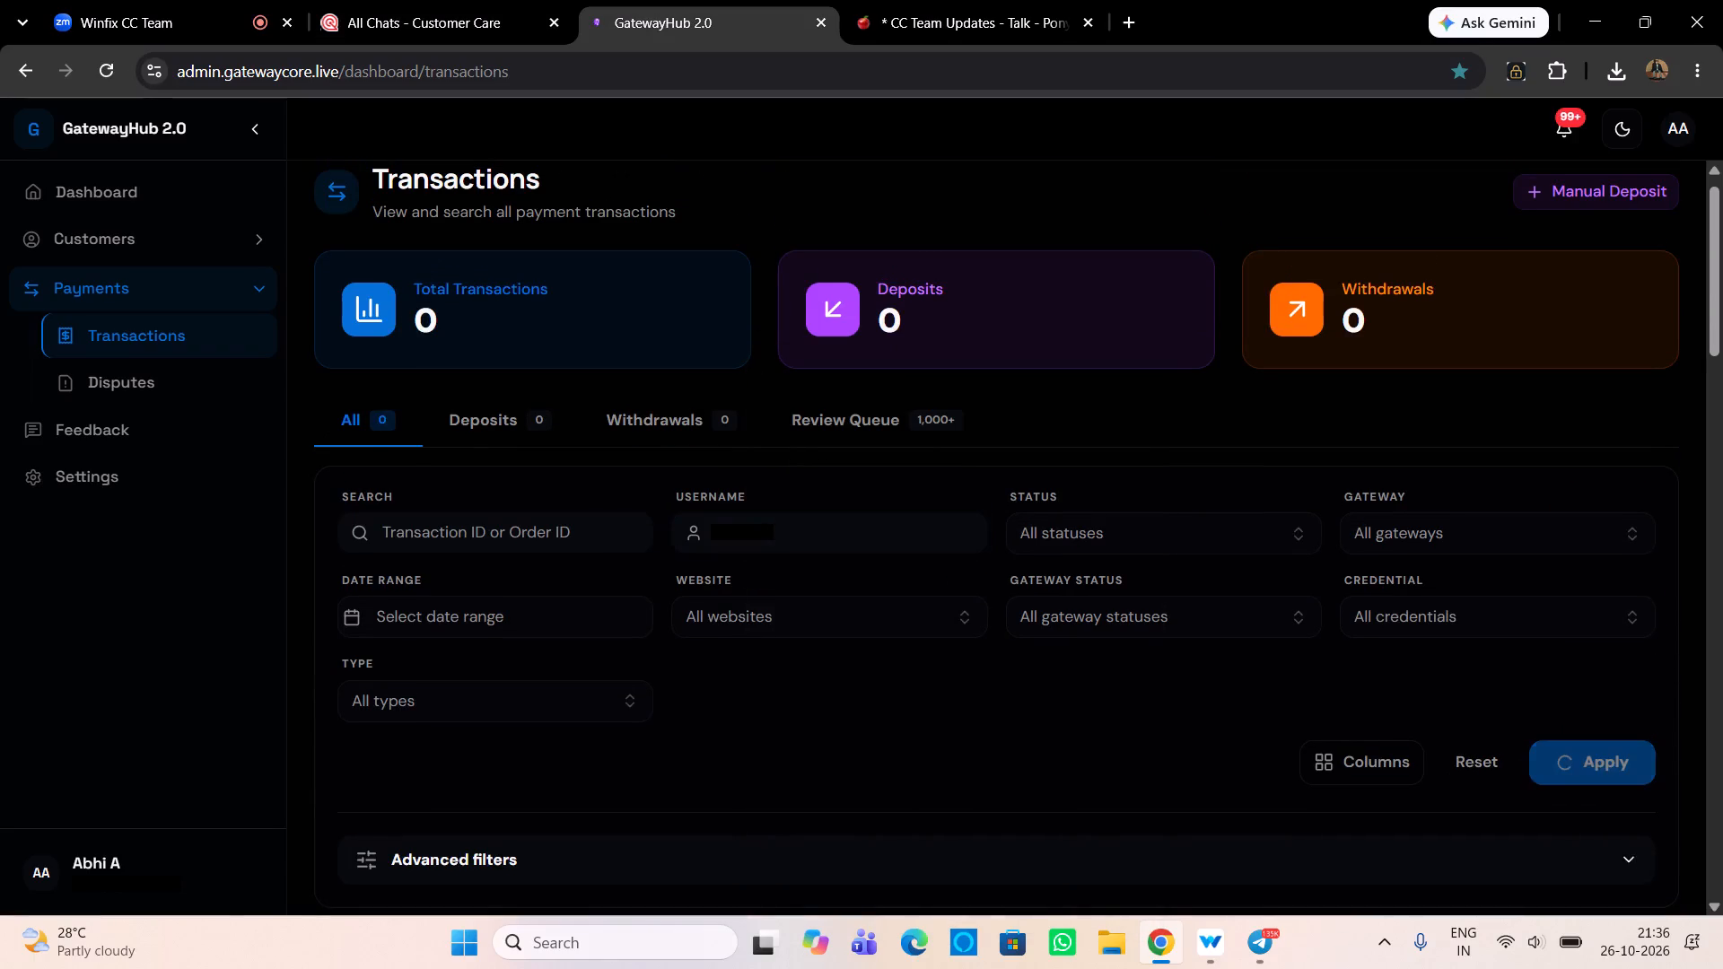